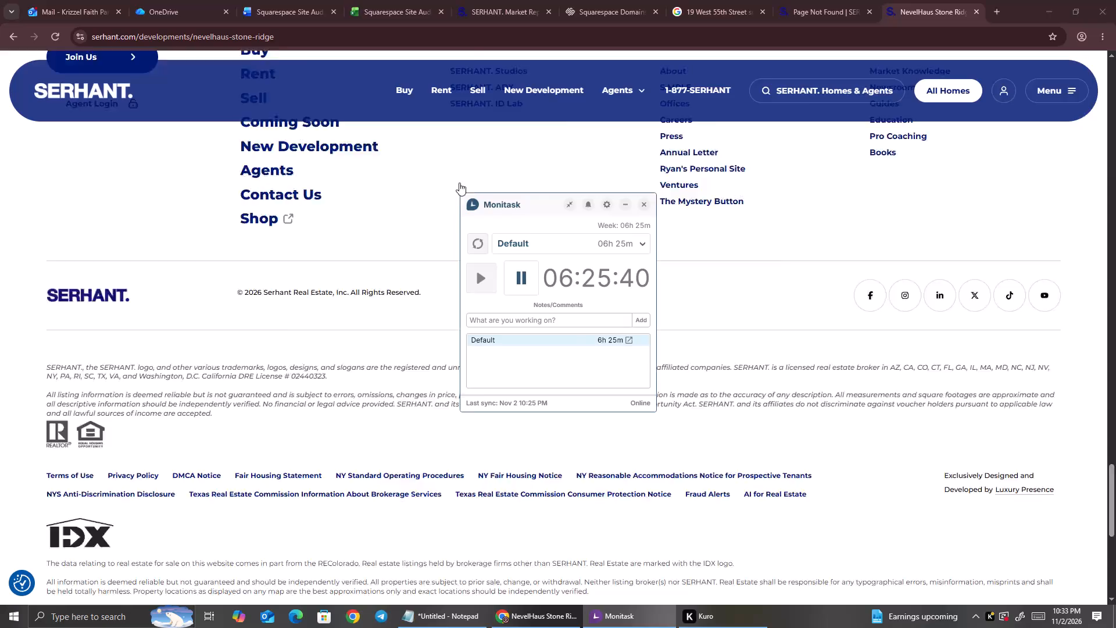
Switch to the SERHANT. Market Reports site's Squarespace settings and check the domains associated with the website.
left_click(416, 0)
left_click(521, 0)
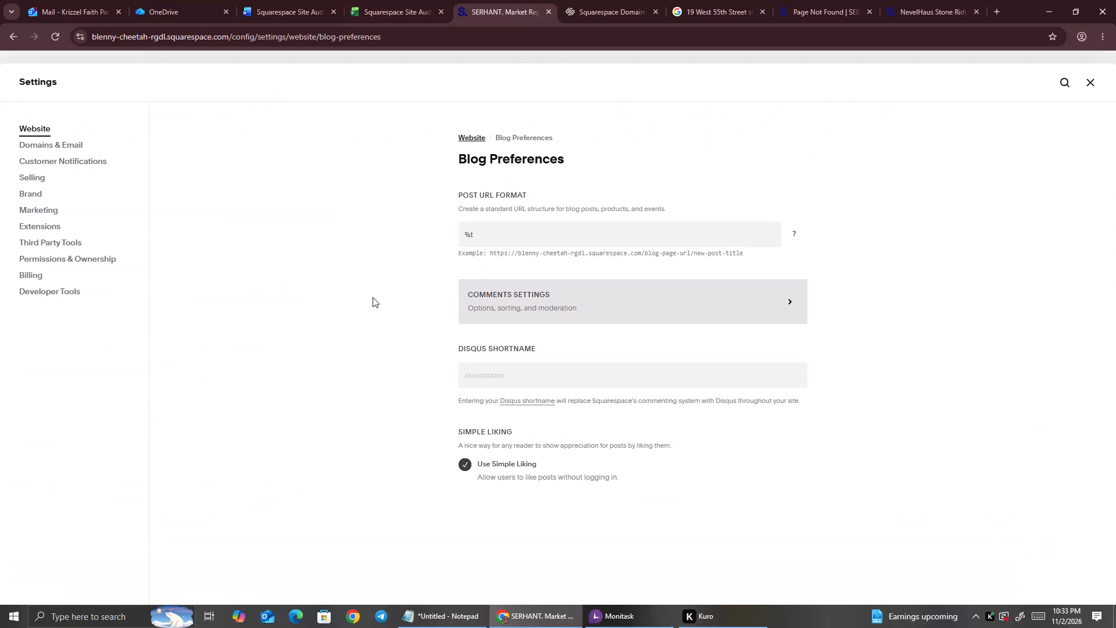
left_click(373, 297)
left_click(52, 151)
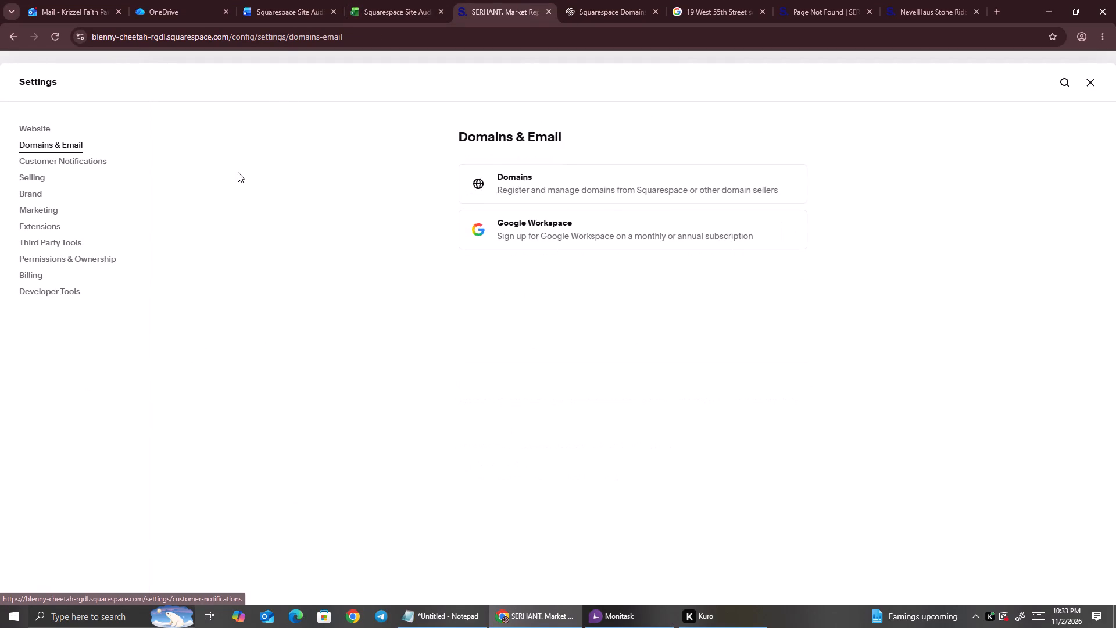
left_click(604, 179)
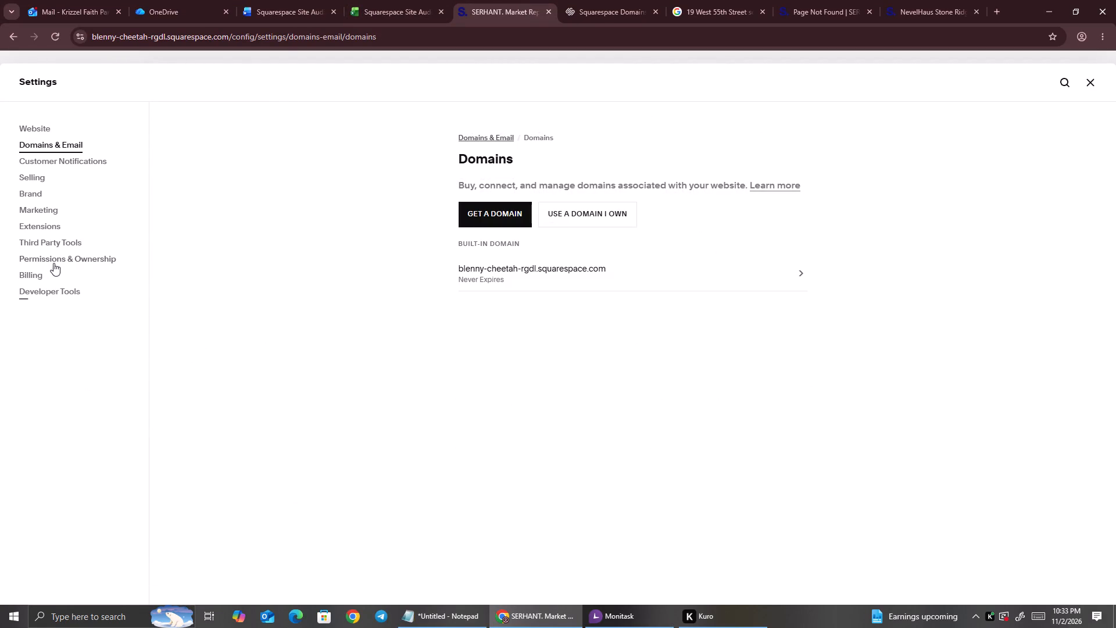
Copy the date of the 2023 invoice, December 28, 2023, from the site's billing invoices for the Notepad notes.
left_click(32, 272)
left_click(535, 328)
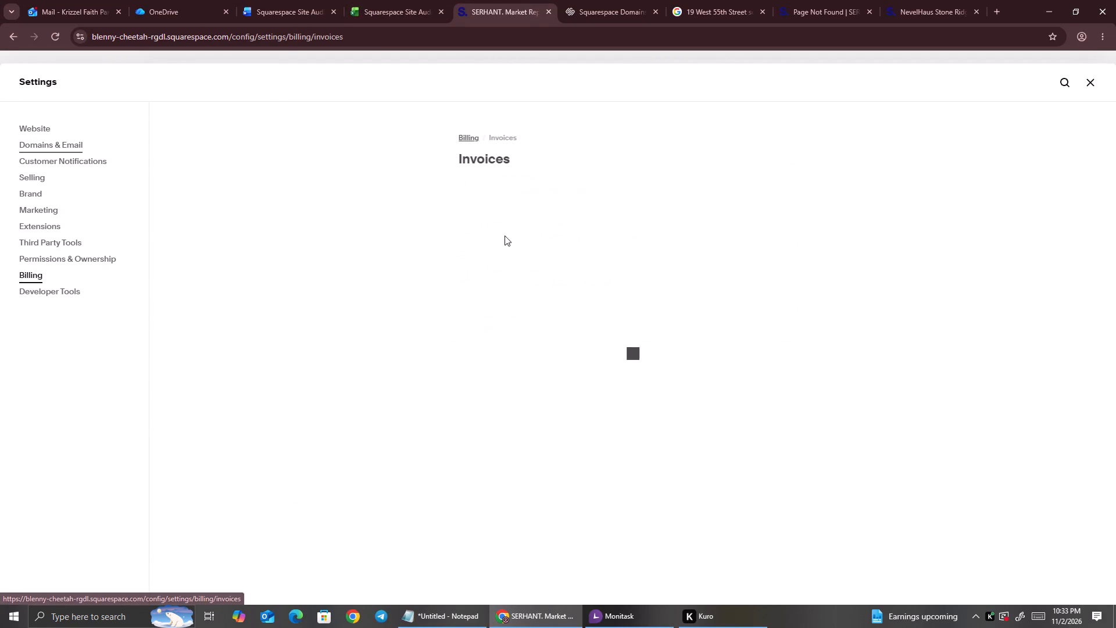
left_click_drag(424, 355, 592, 363)
left_click(449, 384)
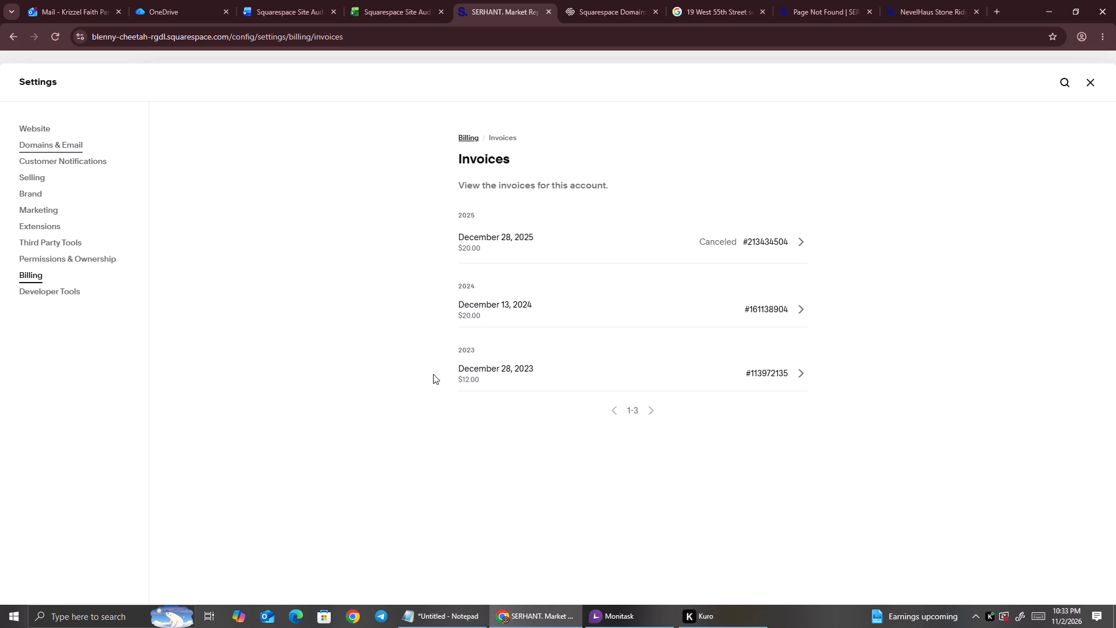
left_click_drag(433, 374, 598, 372)
key("ctrl+c")
key("alt+Tab")
key("alt+Tab")
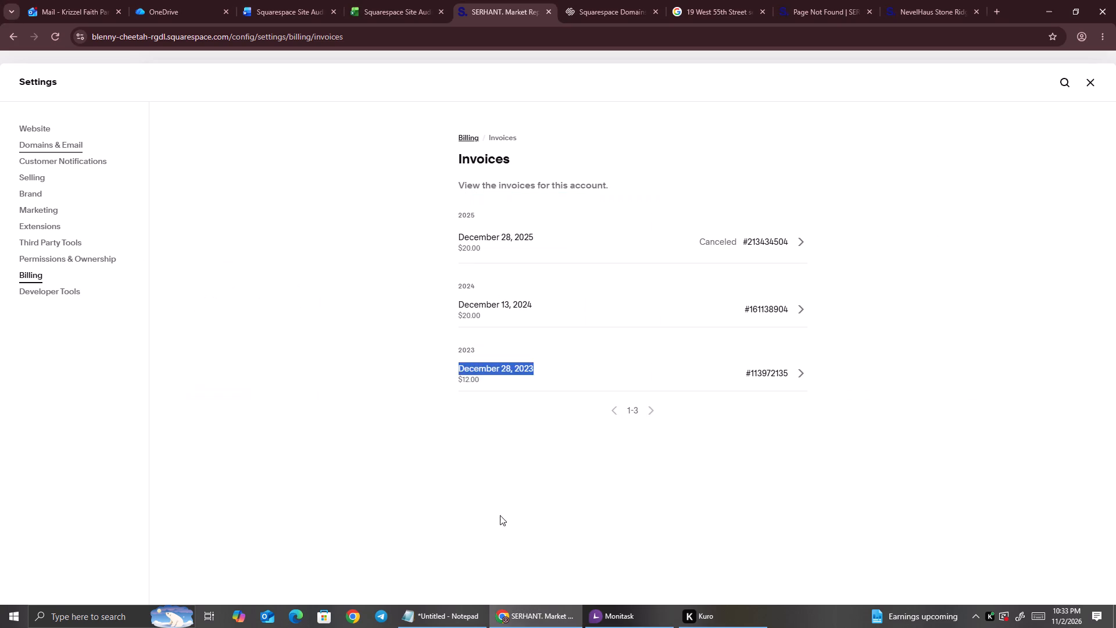
key("alt+Tab")
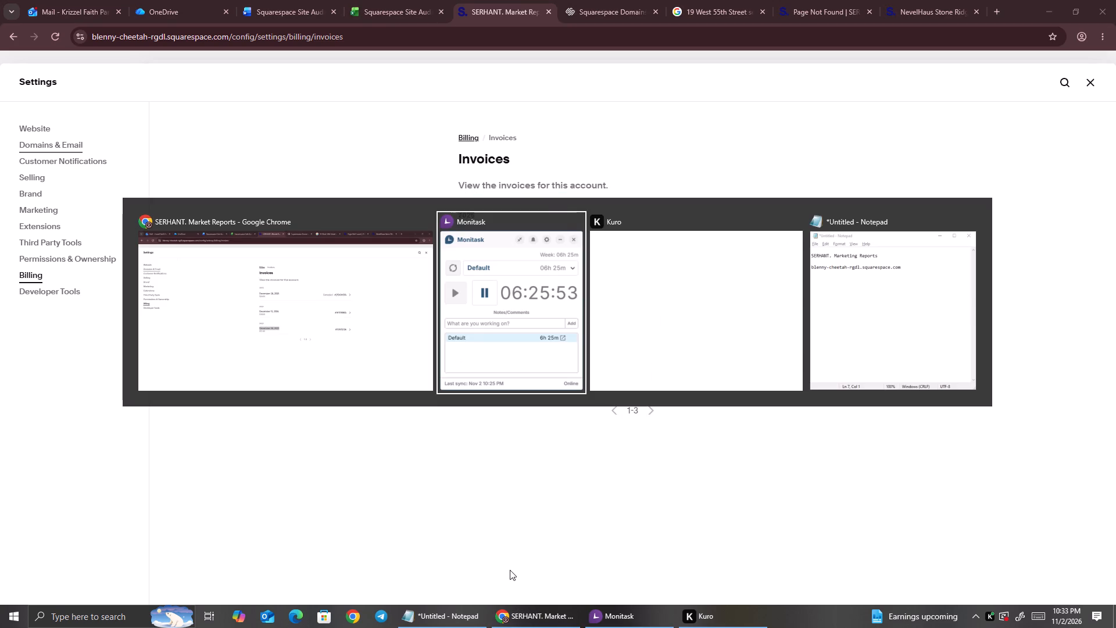
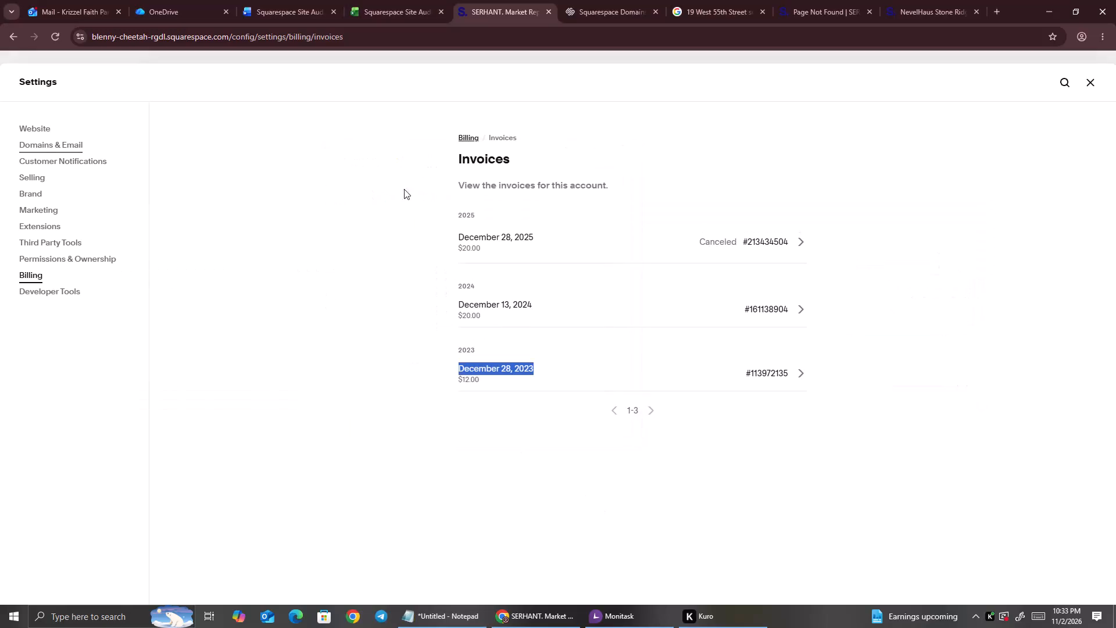
Check the subscriptions tied to the site's account in the billing settings and leave the settings.
left_click(462, 140)
left_click(546, 199)
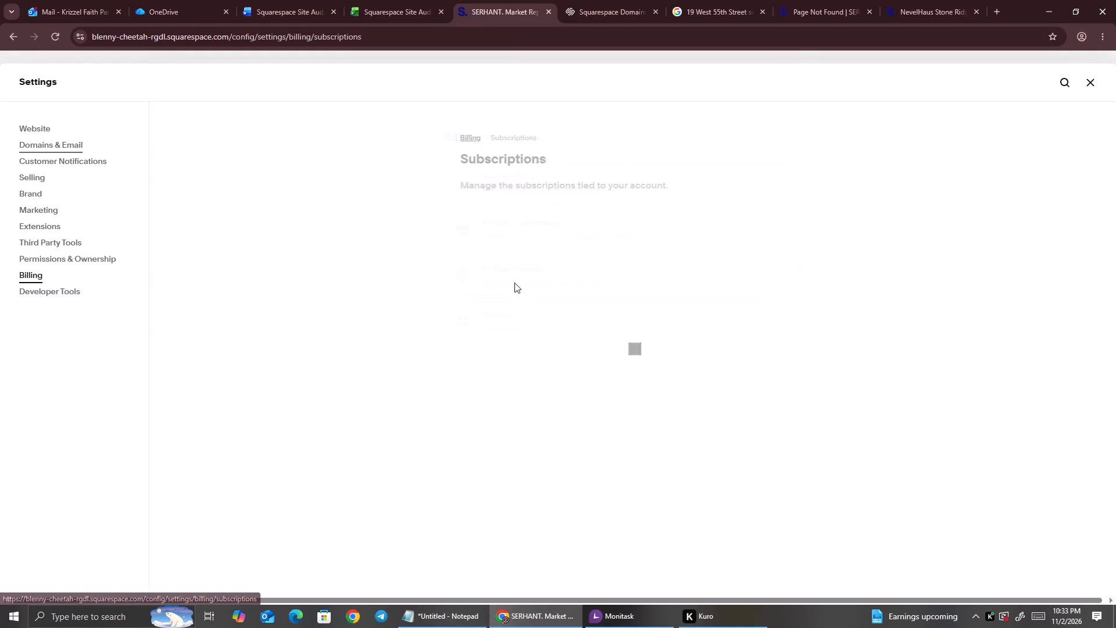
left_click(437, 303)
key("alt+Tab")
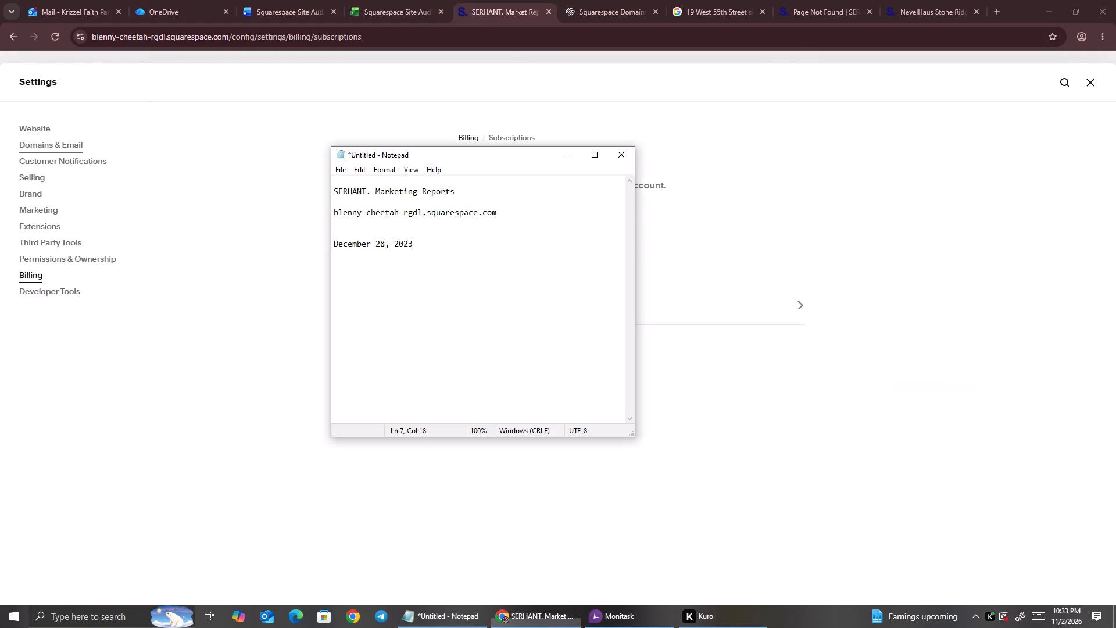
left_click(191, 219)
left_click(1092, 80)
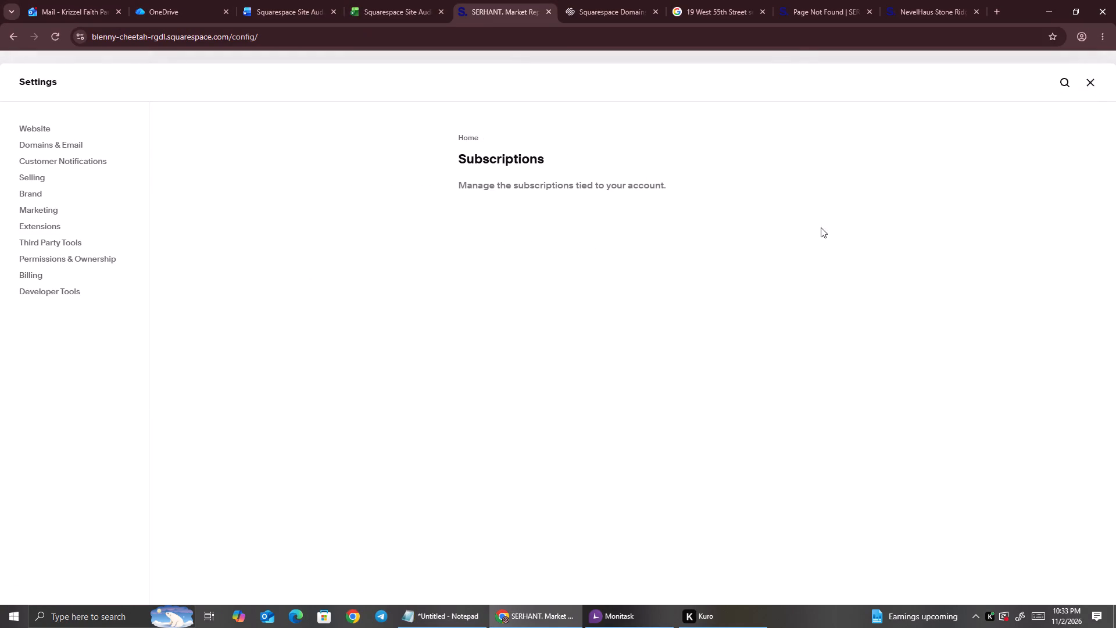
Examine the SERHANT Signature Market Report page in the site preview.
scroll(378, 322, "down", 3)
scroll(376, 324, "up", 3)
scroll(379, 322, "down", 5)
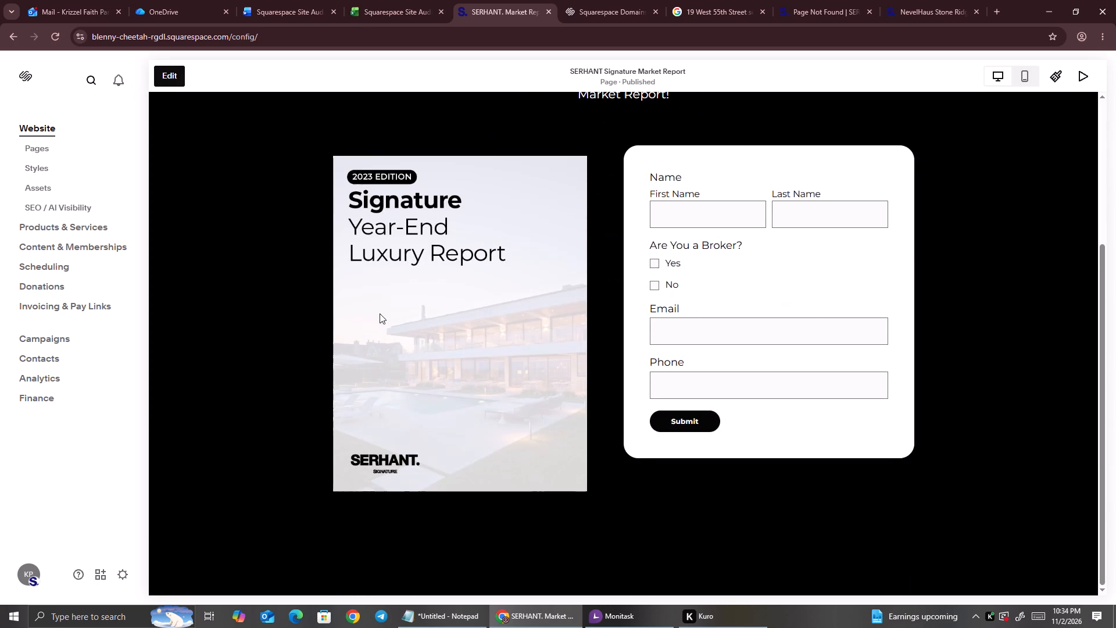
scroll(380, 313, "up", 3)
scroll(387, 306, "down", 14)
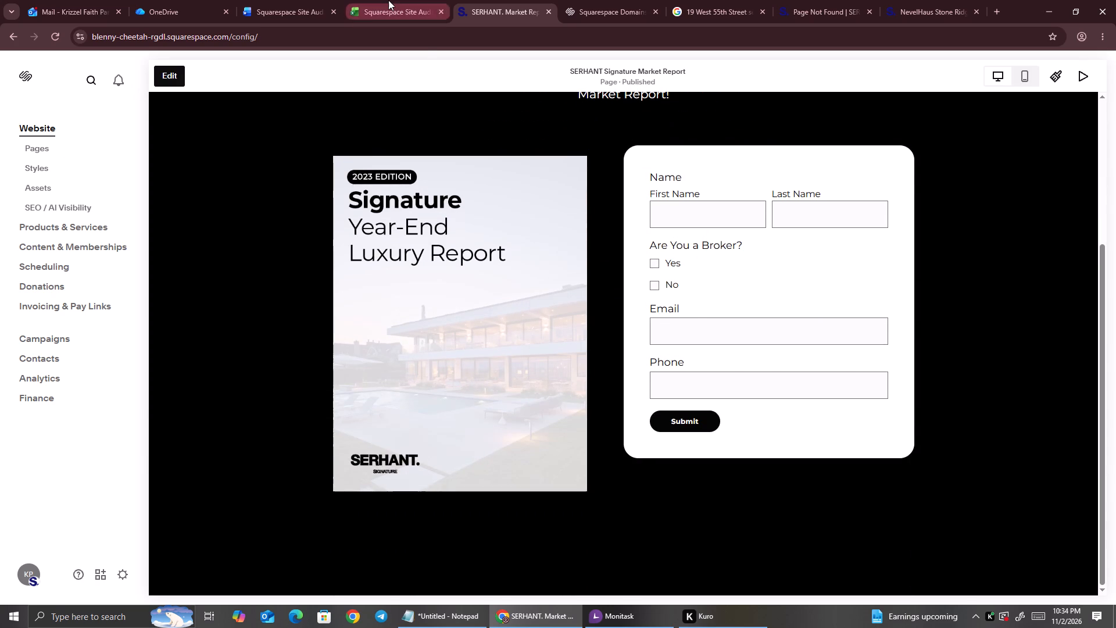
Switch to the Squarespace Site Audit document and read the category and status tag definitions.
left_click(388, 0)
left_click(305, 0)
scroll(468, 338, "down", 3)
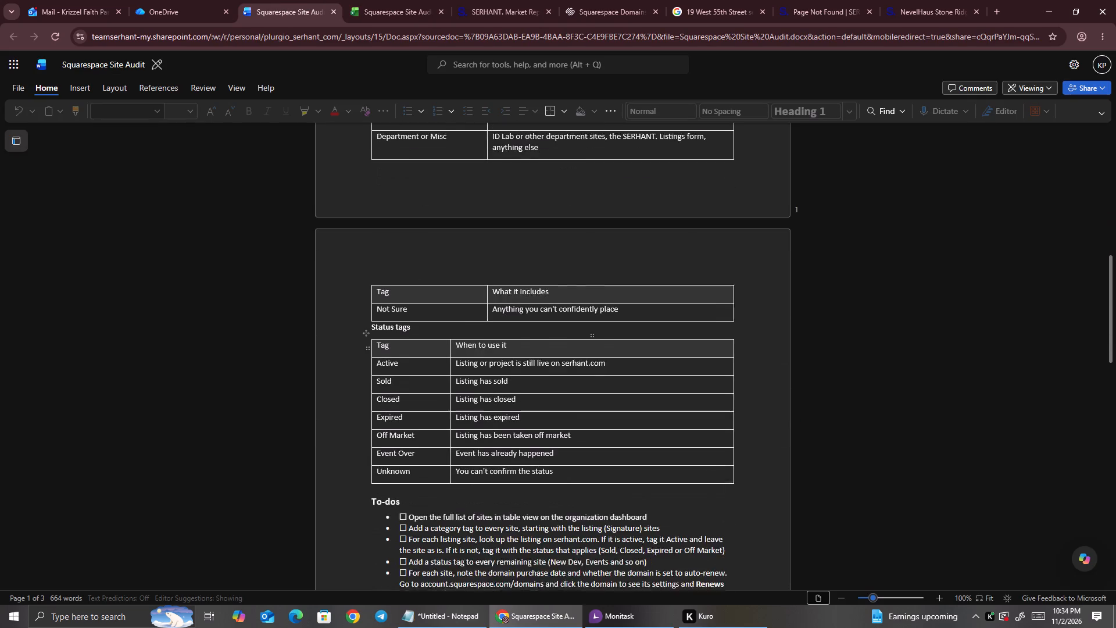
scroll(478, 330, "up", 2)
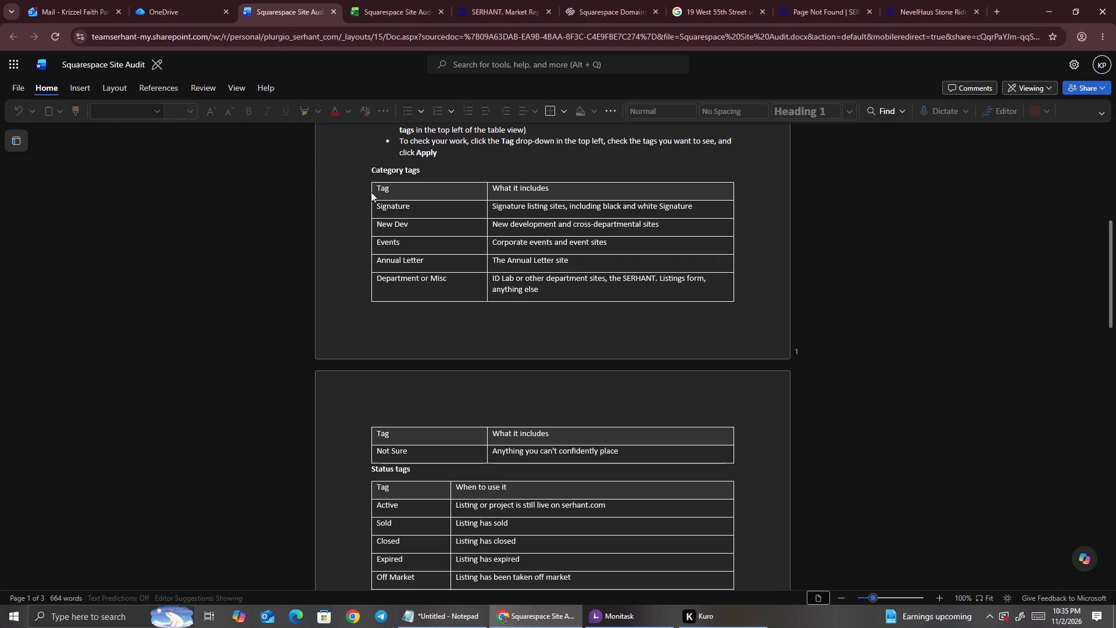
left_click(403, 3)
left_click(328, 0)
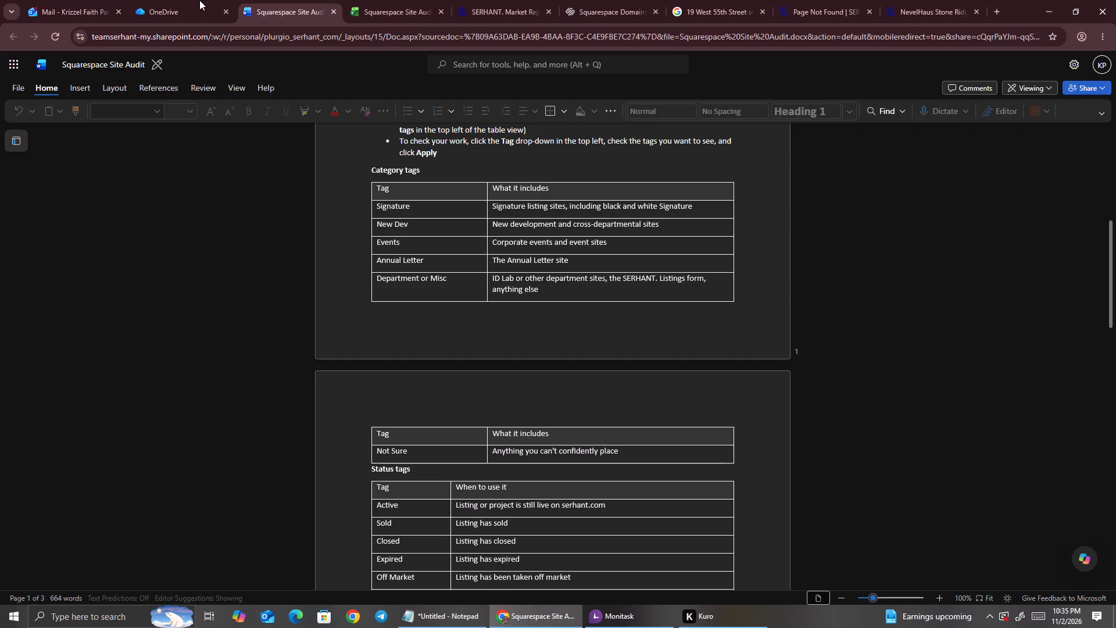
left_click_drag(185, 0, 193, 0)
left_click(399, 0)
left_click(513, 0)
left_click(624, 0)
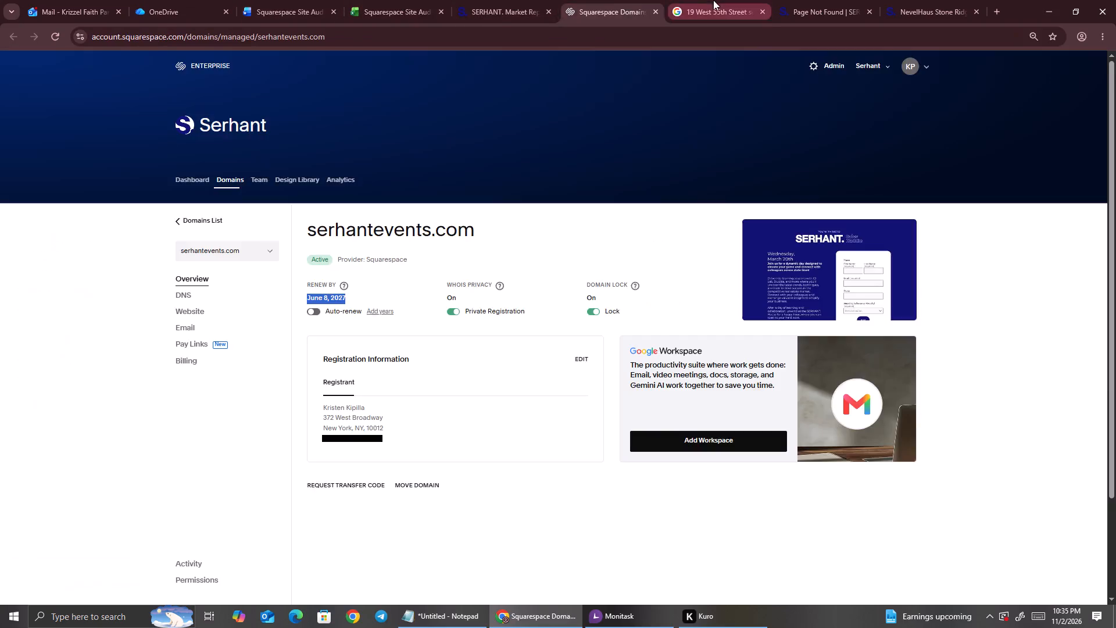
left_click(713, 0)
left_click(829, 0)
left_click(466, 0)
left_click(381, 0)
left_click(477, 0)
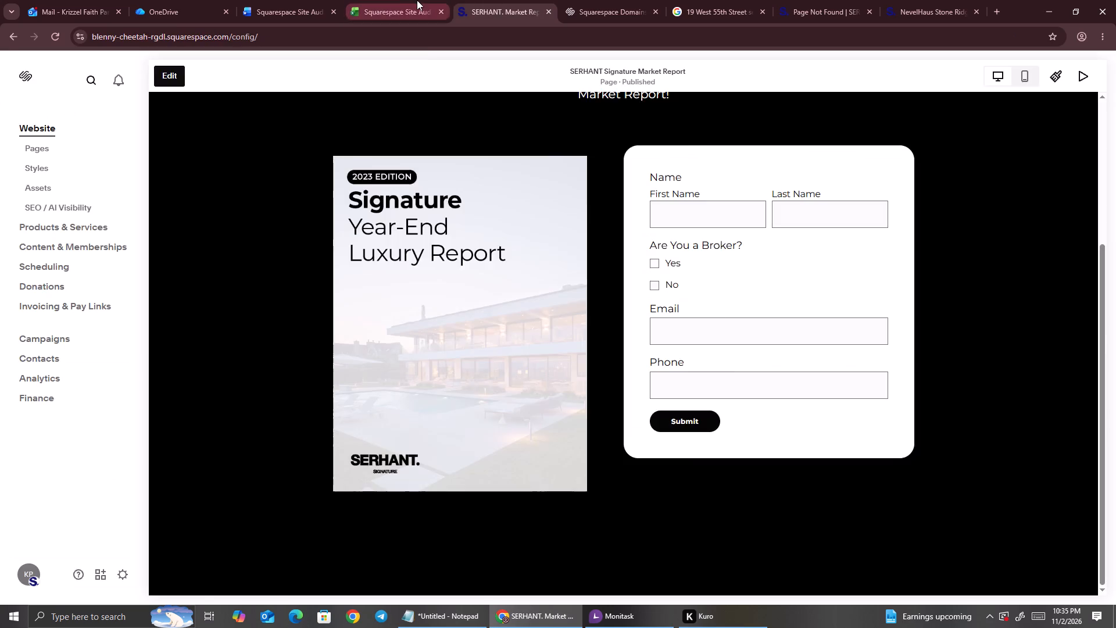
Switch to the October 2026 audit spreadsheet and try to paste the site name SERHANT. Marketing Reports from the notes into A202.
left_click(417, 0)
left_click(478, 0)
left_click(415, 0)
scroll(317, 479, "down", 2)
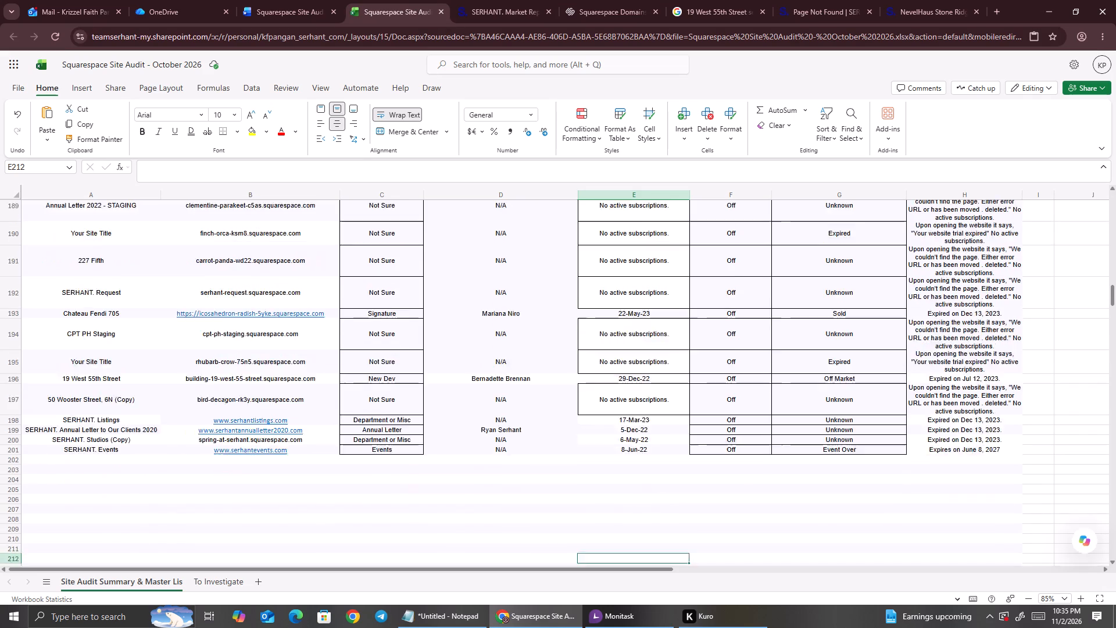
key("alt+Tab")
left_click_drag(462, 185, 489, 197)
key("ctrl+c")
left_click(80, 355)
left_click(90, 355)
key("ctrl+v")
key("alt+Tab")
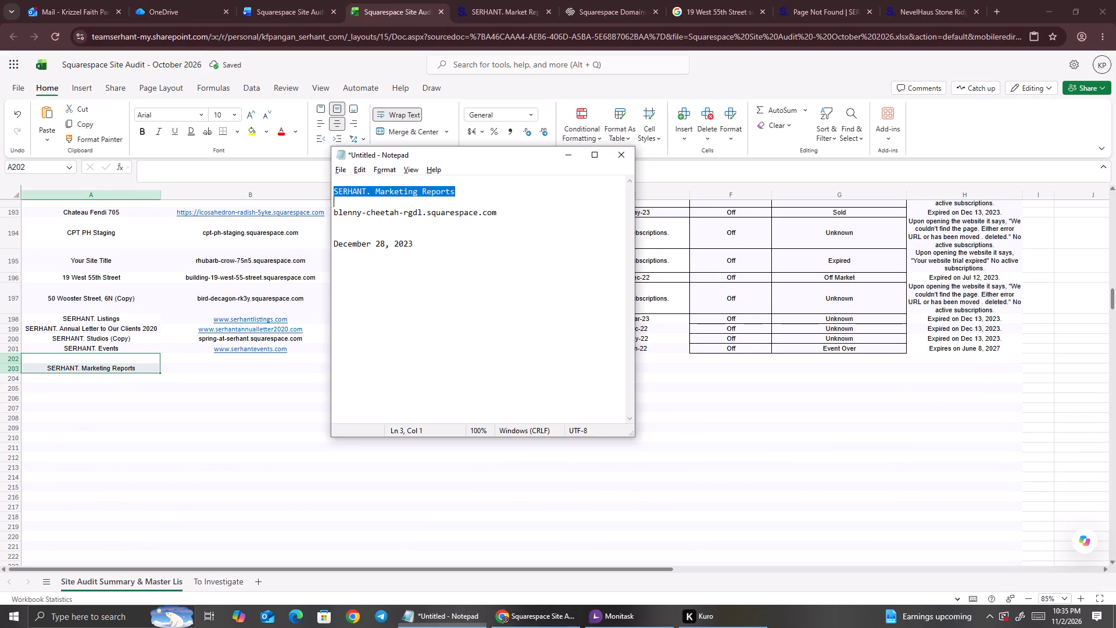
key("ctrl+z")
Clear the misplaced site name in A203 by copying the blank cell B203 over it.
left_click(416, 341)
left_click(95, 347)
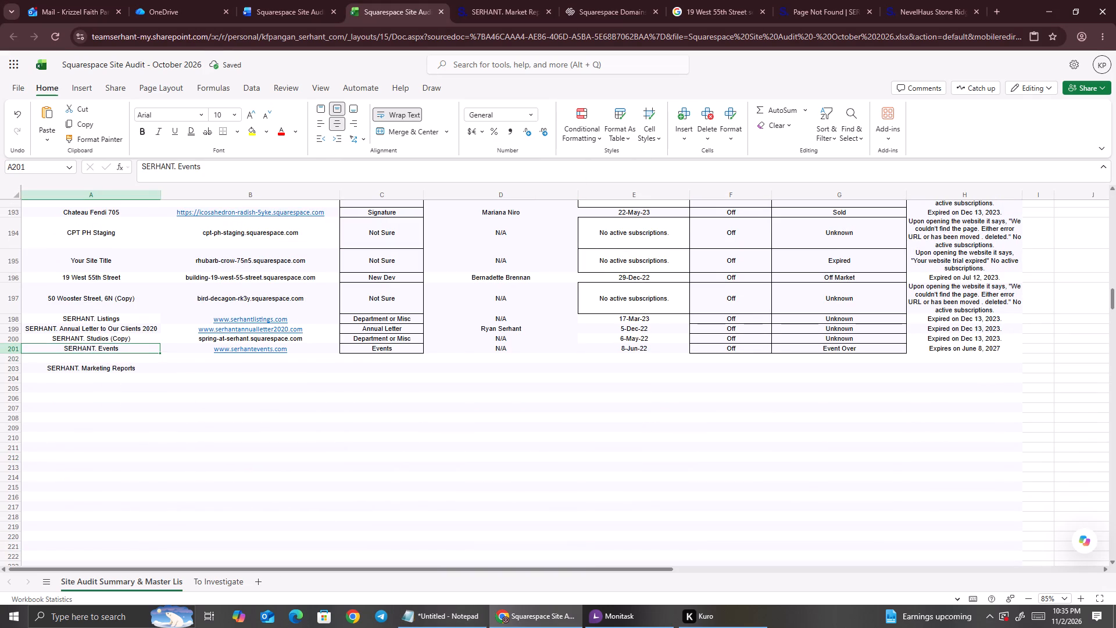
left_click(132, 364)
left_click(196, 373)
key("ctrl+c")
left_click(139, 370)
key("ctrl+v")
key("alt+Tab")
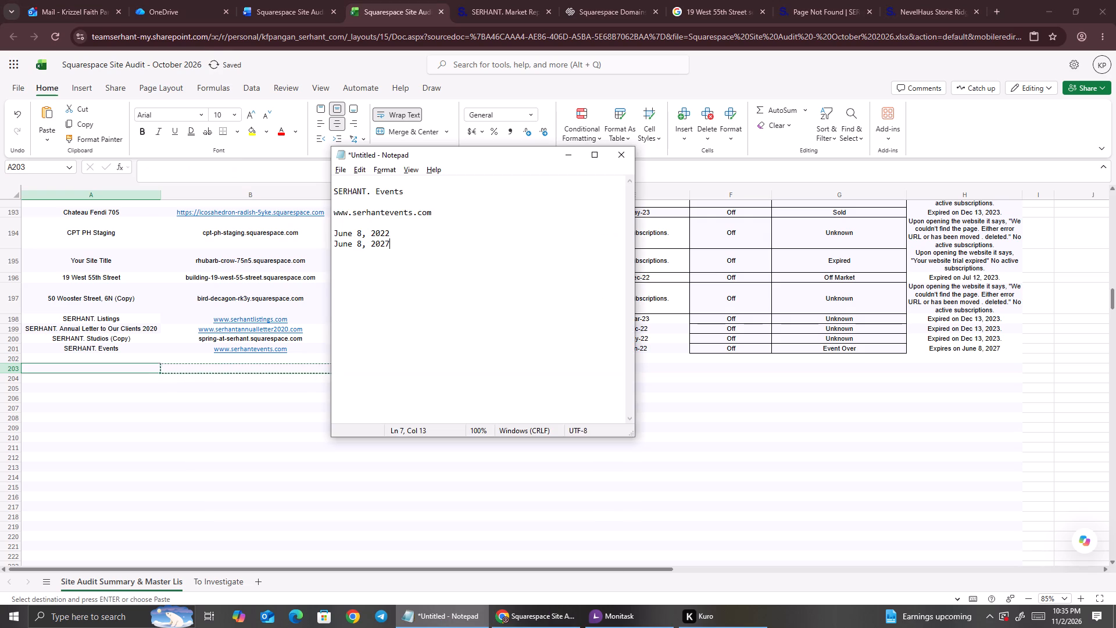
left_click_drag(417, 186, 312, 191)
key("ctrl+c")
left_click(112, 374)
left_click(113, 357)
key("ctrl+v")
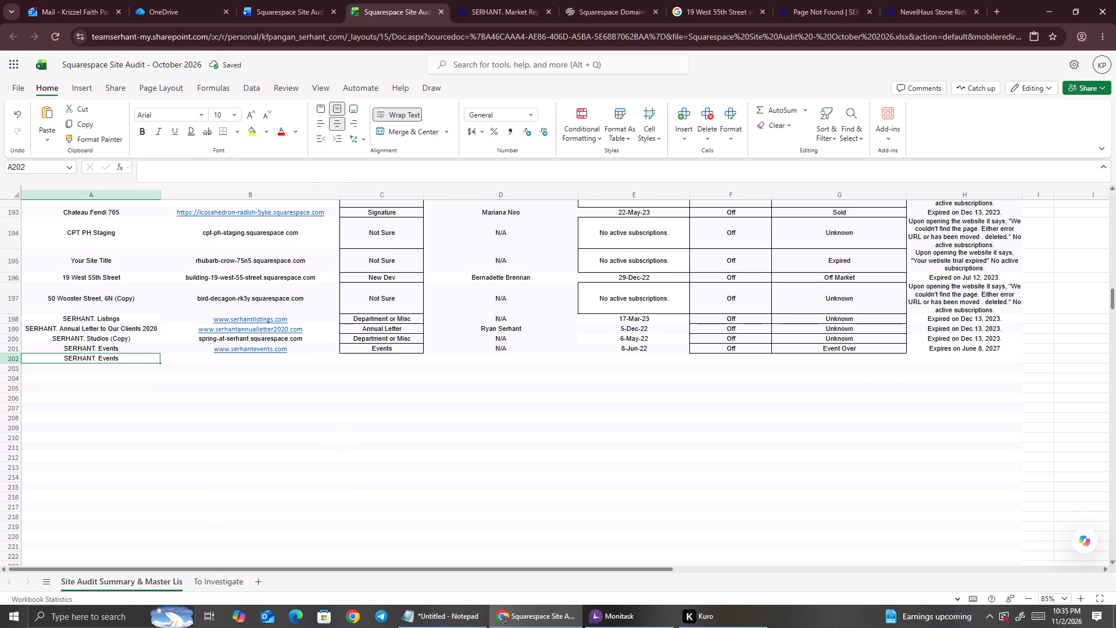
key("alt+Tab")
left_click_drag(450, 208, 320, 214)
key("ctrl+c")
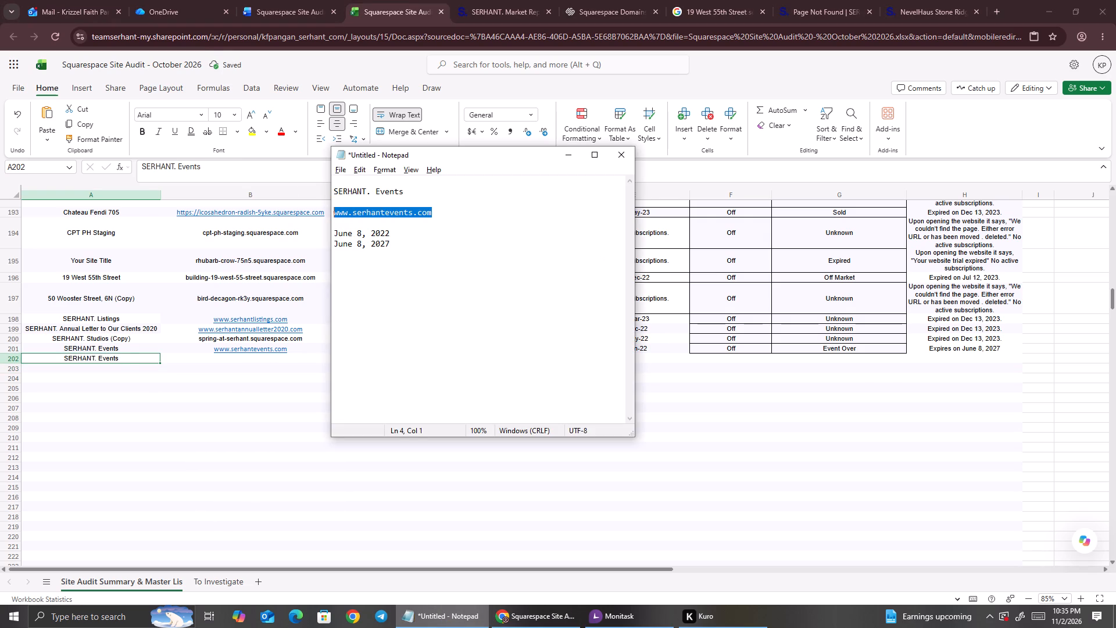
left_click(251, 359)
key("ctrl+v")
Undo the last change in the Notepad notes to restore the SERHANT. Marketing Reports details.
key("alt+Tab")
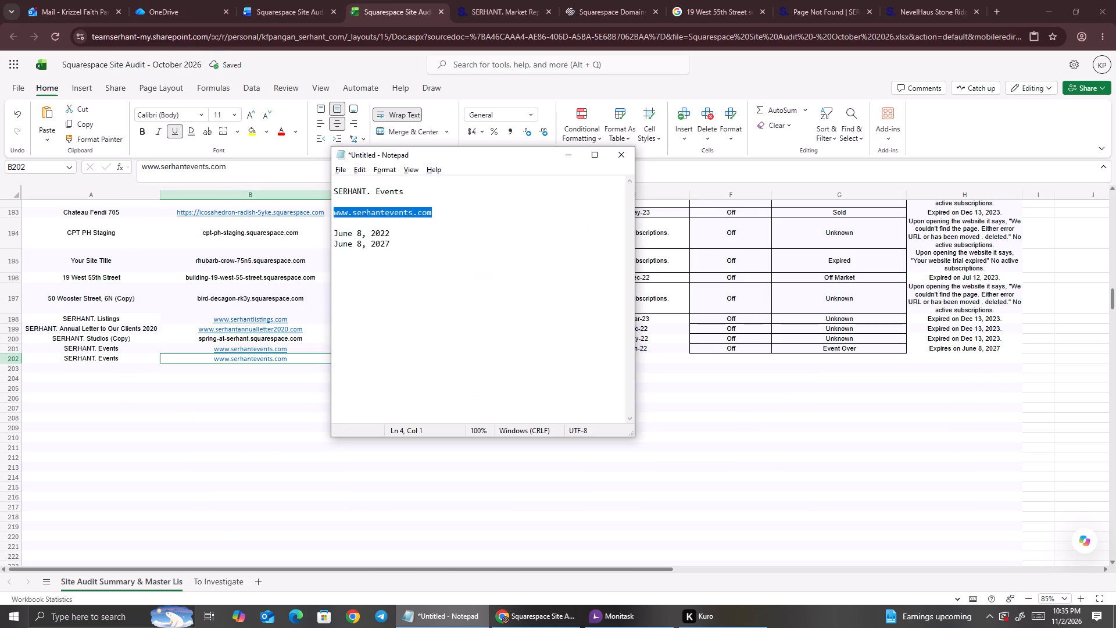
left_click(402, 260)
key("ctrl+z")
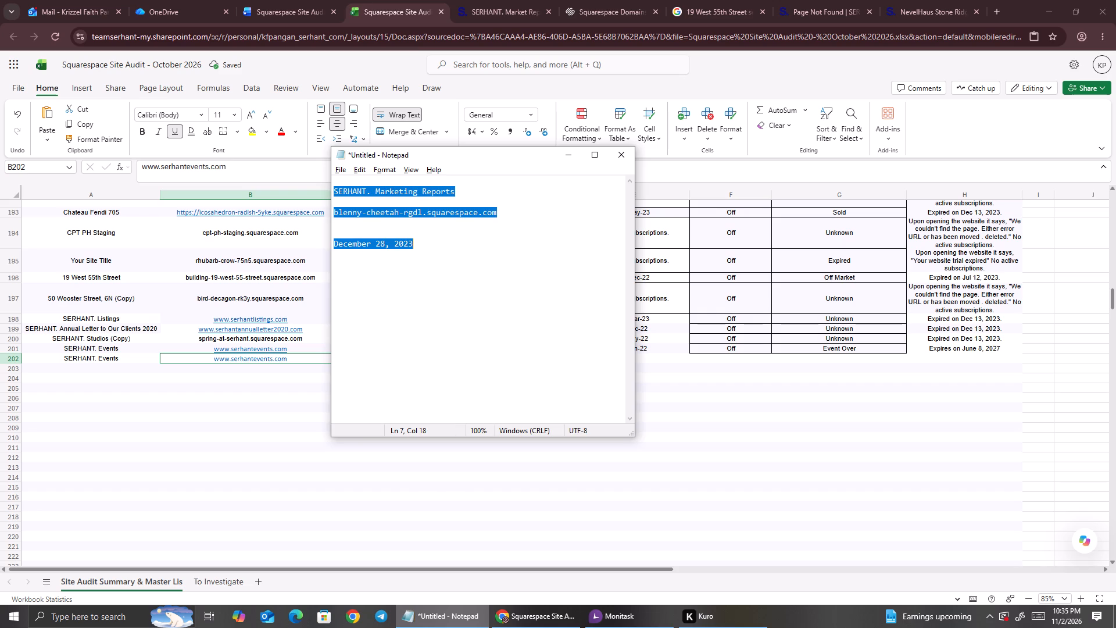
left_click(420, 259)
Copy the site name SERHANT. Marketing Reports from the notes into A202 of the audit spreadsheet.
left_click_drag(461, 195, 329, 195)
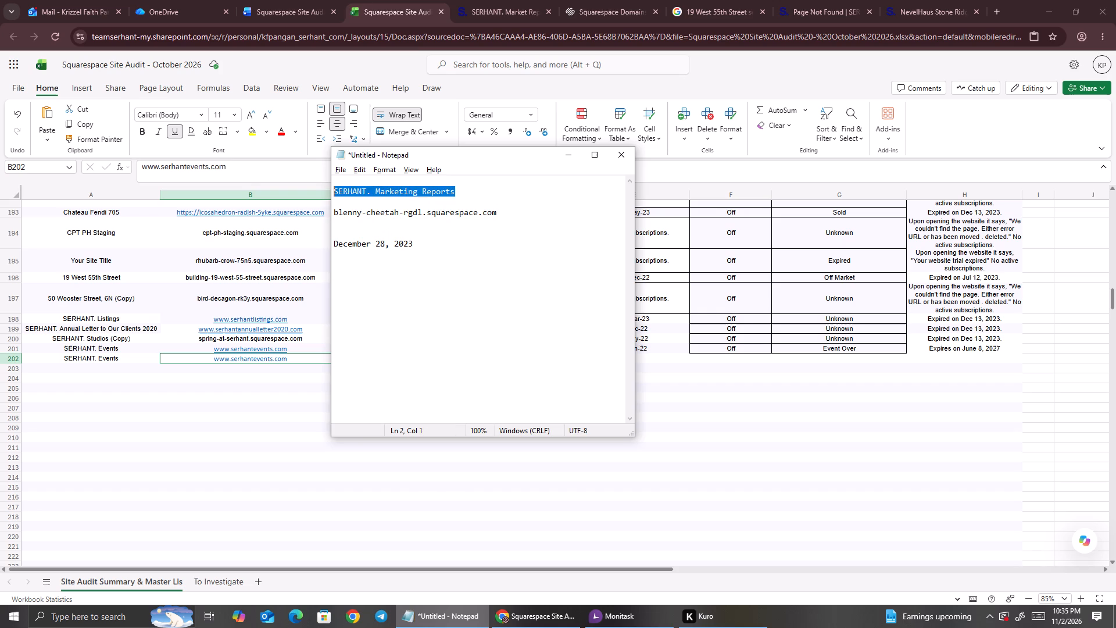
left_click_drag(329, 195, 320, 197)
key("ctrl+c")
left_click(127, 365)
left_click(128, 354)
key("ctrl+v")
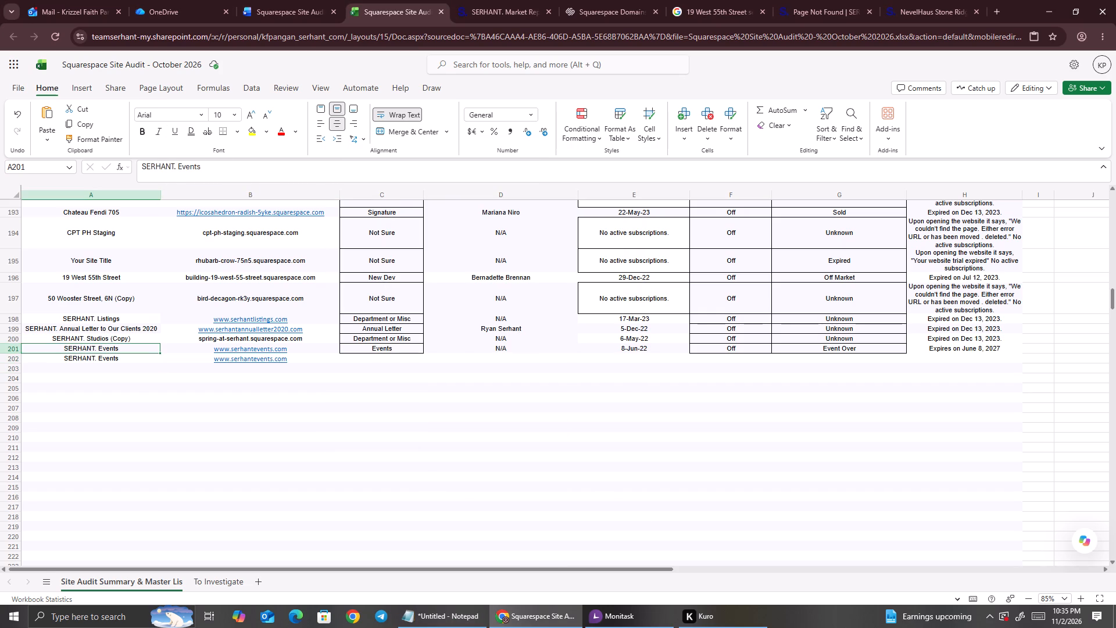
left_click(136, 359)
key("ctrl+v")
key("alt+Tab")
left_click_drag(403, 238, 411, 234)
left_click_drag(466, 195, 319, 195)
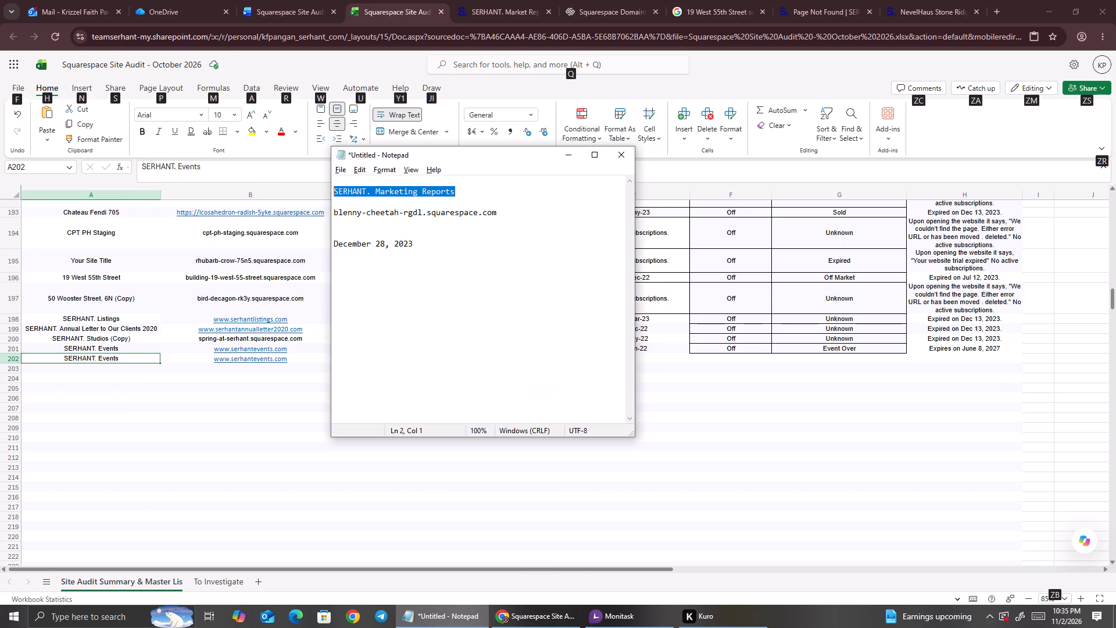
left_click_drag(319, 195, 308, 196)
key("ctrl+c")
left_click(120, 363)
left_click(126, 358)
key("ctrl+v")
Clear the stray SERHANT. Events entry in A203 by copying the blank cell B203 over it.
left_click(131, 372)
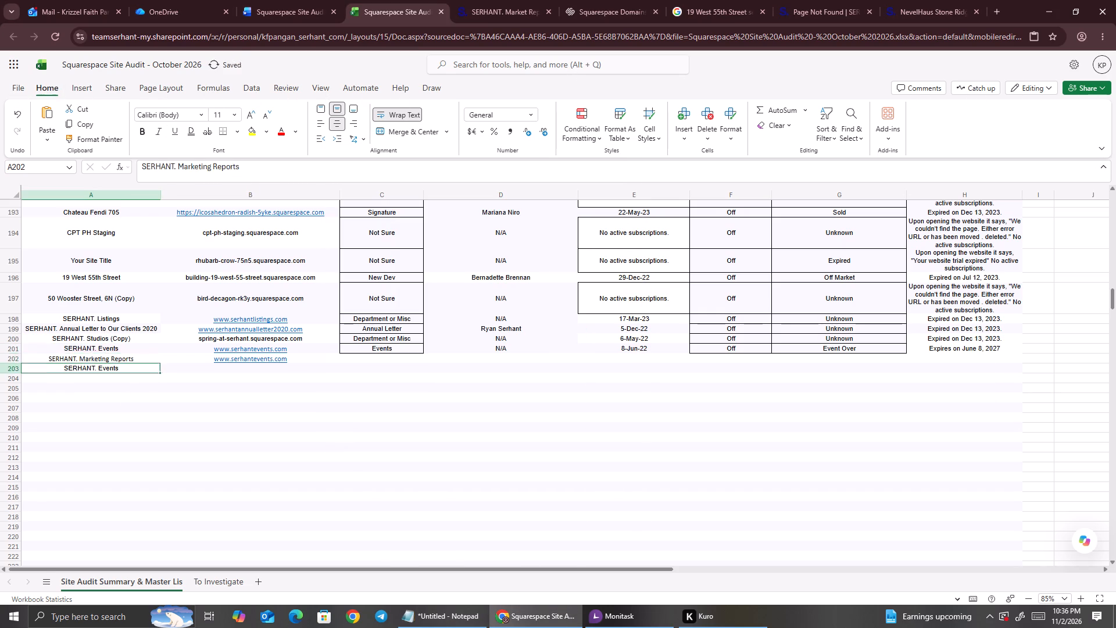
left_click(189, 377)
left_click(194, 372)
key("ctrl+c")
left_click(170, 370)
key("ctrl+c")
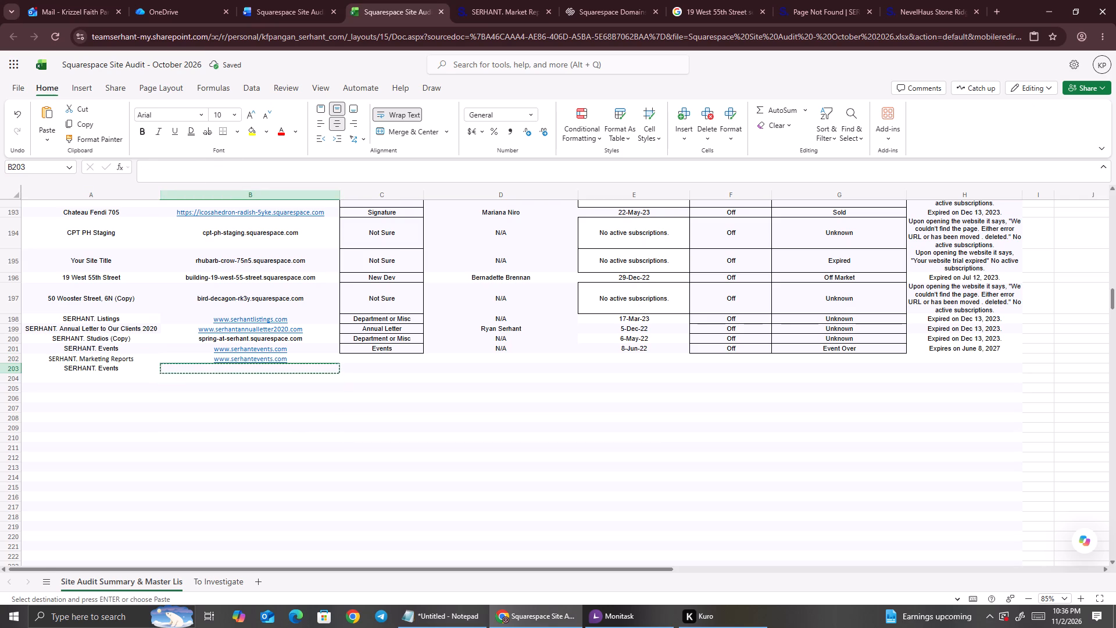
left_click(101, 369)
key("ctrl+v")
Copy the URL blenny-cheetah-rgdl.squarespace.com from the notes into B202, replacing the existing address.
key("alt+Tab")
left_click_drag(516, 212, 329, 226)
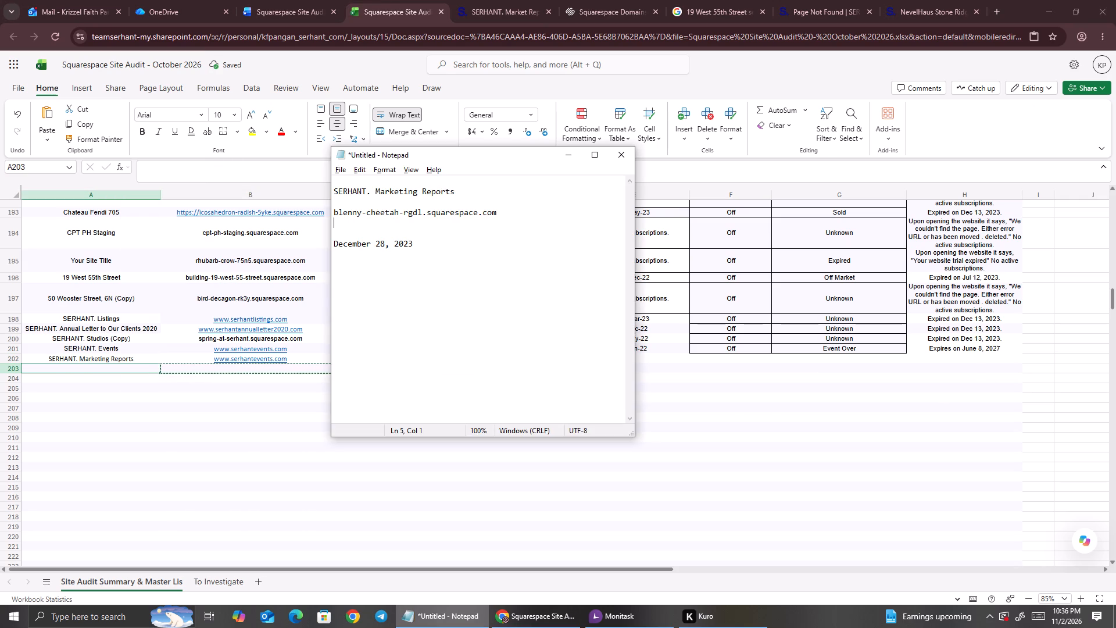
left_click_drag(329, 226, 326, 215)
key("ctrl+c")
left_click(269, 357)
key("ctrl+v")
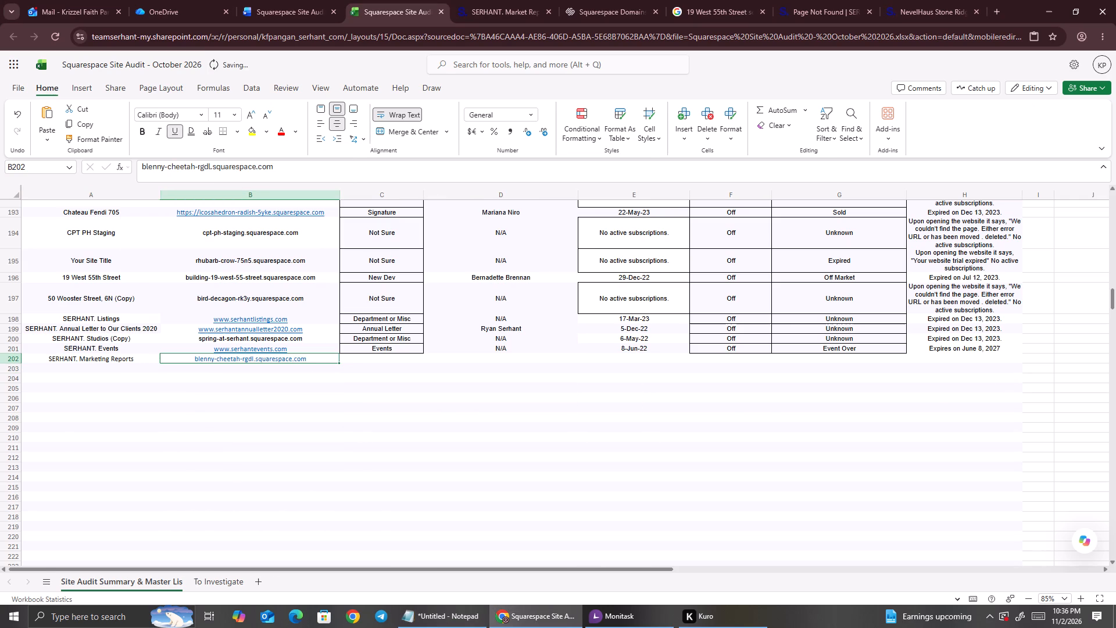
key("alt+Tab")
key("alt+Tab")
key("alt+Tab")
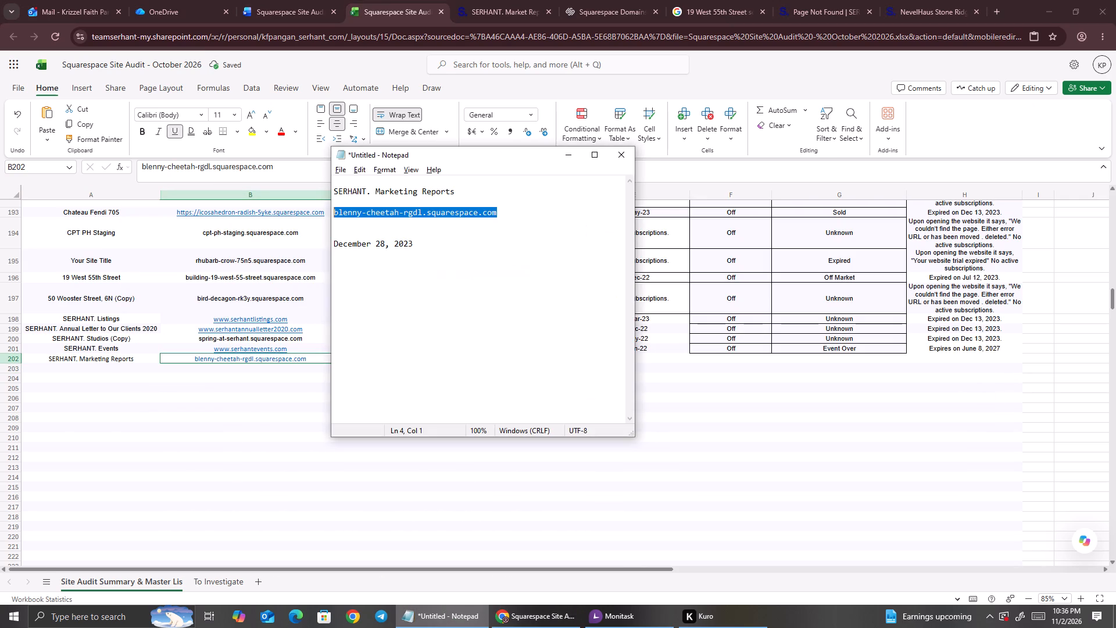
key("alt+Tab")
Set the category in C202 to Department or Misc by copying it from the SERHANT. Studios (Copy) row.
left_click(371, 349)
left_click(392, 337)
key("ctrl+c")
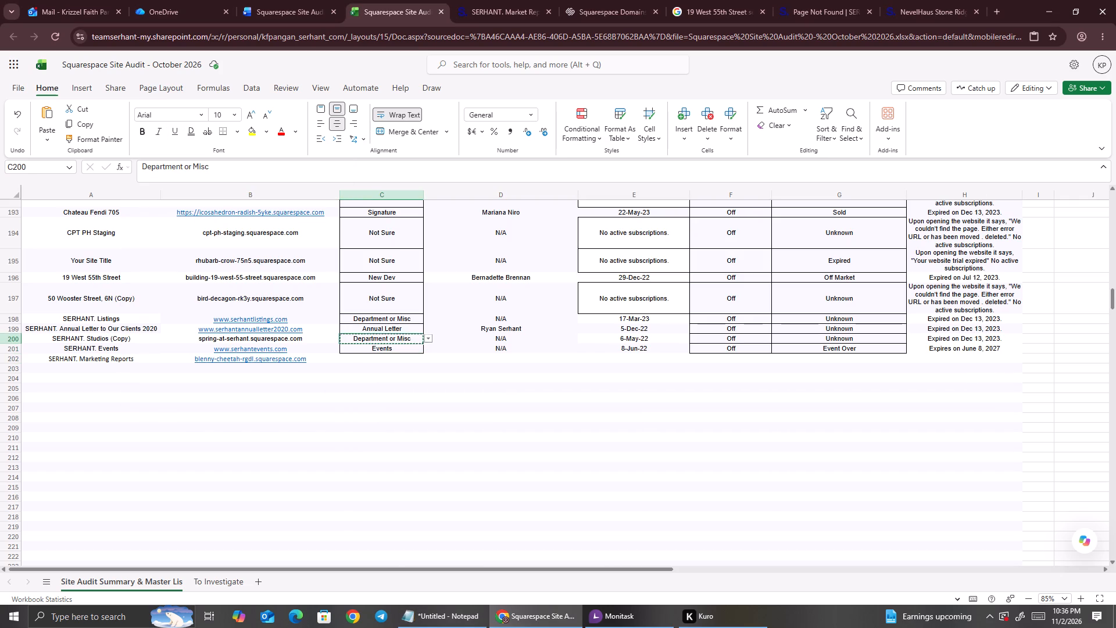
left_click(390, 359)
key("ctrl+v")
Copy the date December 28, 2023 from the notes into E202 of the SERHANT. Marketing Reports row.
left_click(492, 350)
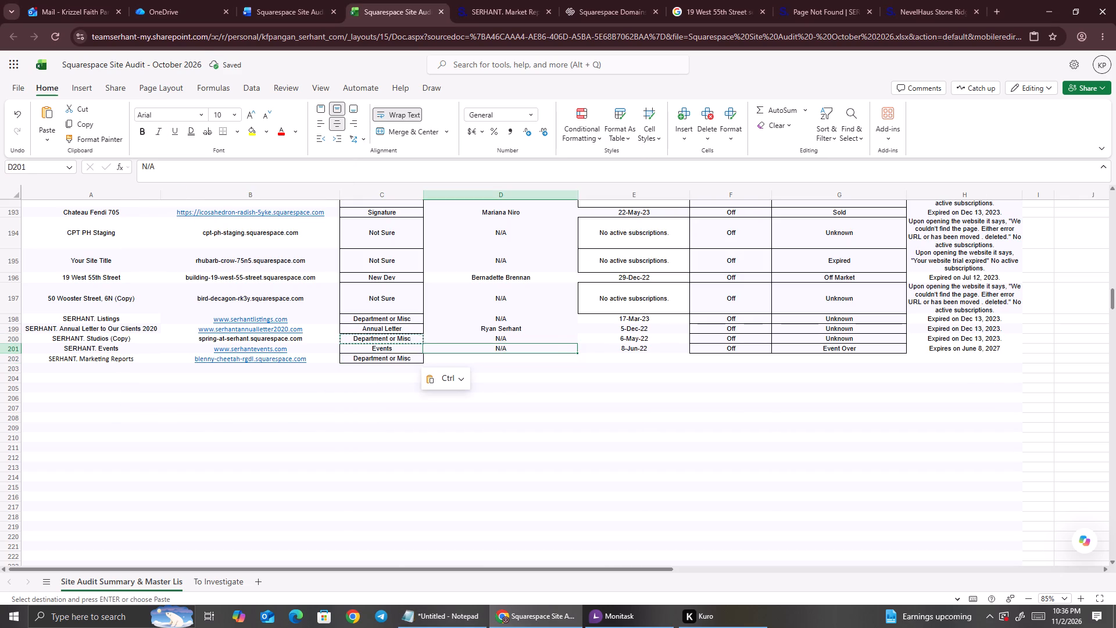
key("alt+Tab")
left_click(463, 238)
left_click_drag(439, 244, 304, 245)
key("ctrl+c")
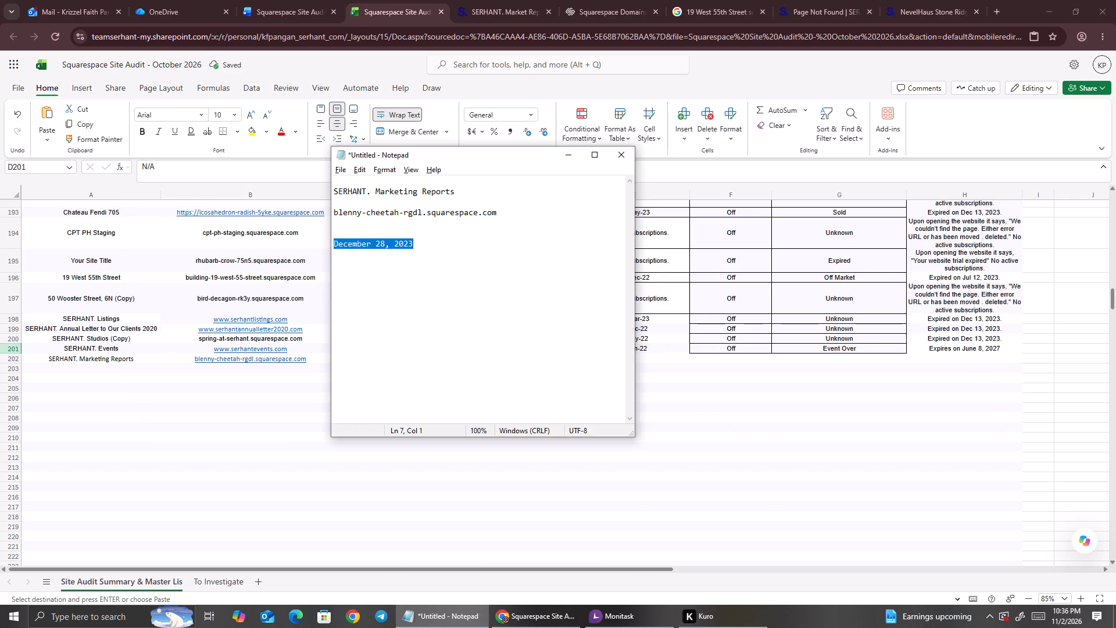
left_click(611, 336)
left_click(660, 352)
left_click(651, 358)
key("ctrl+v")
Copy N/A and Off from the SERHANT. Events row into D202 and F202 of the SERHANT. Marketing Reports row.
left_click(518, 347)
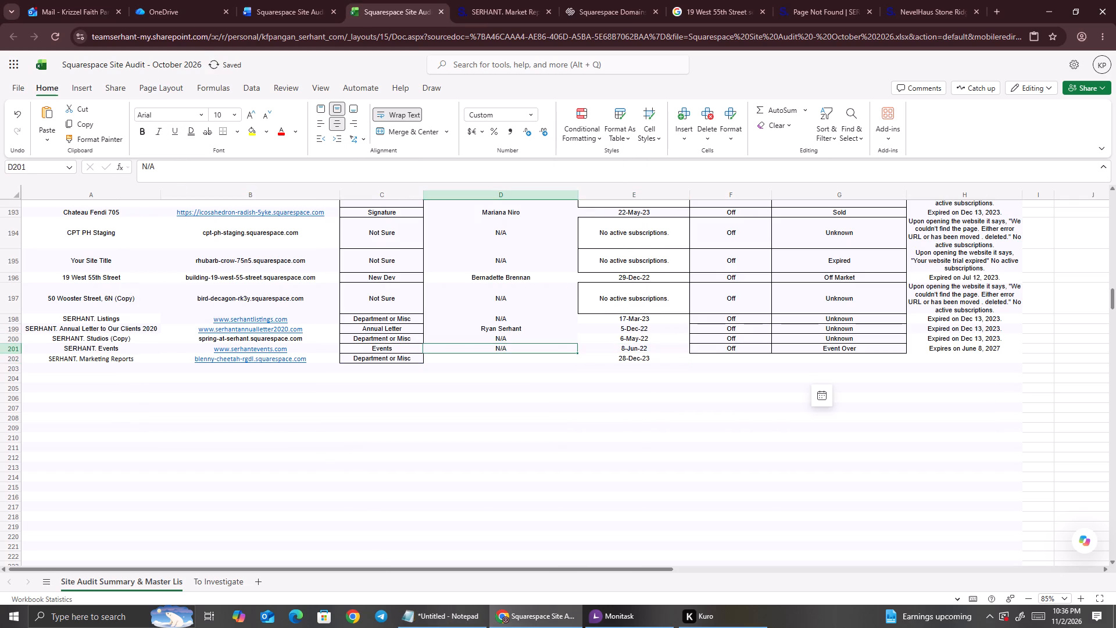
key("ctrl+c")
left_click(512, 358)
key("ctrl+v")
left_click(718, 350)
key("ctrl+c")
left_click(730, 358)
key("ctrl+v")
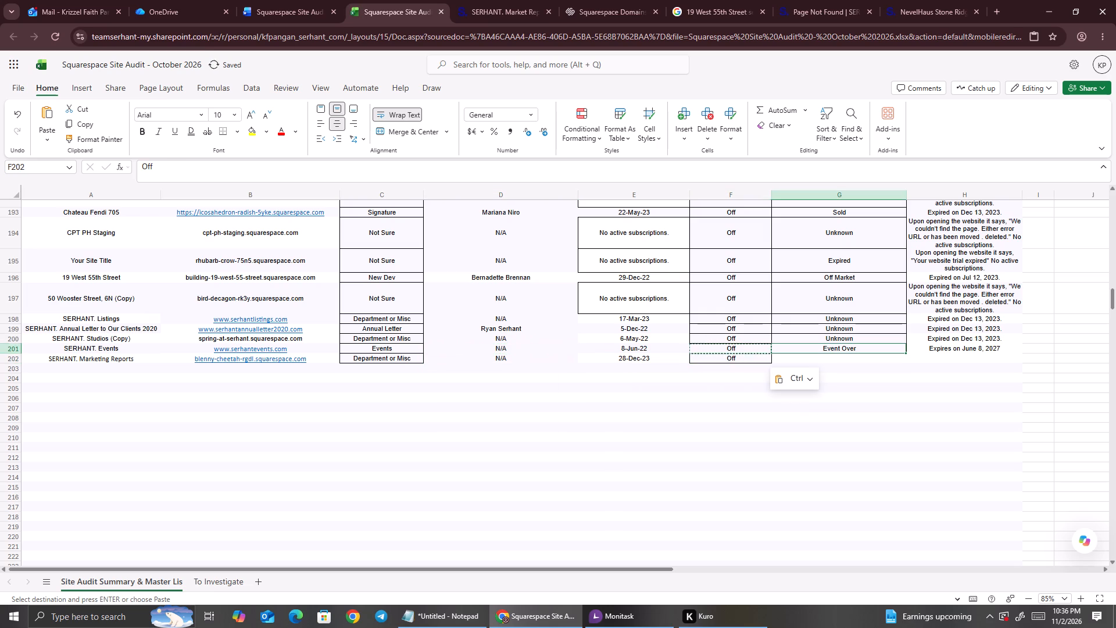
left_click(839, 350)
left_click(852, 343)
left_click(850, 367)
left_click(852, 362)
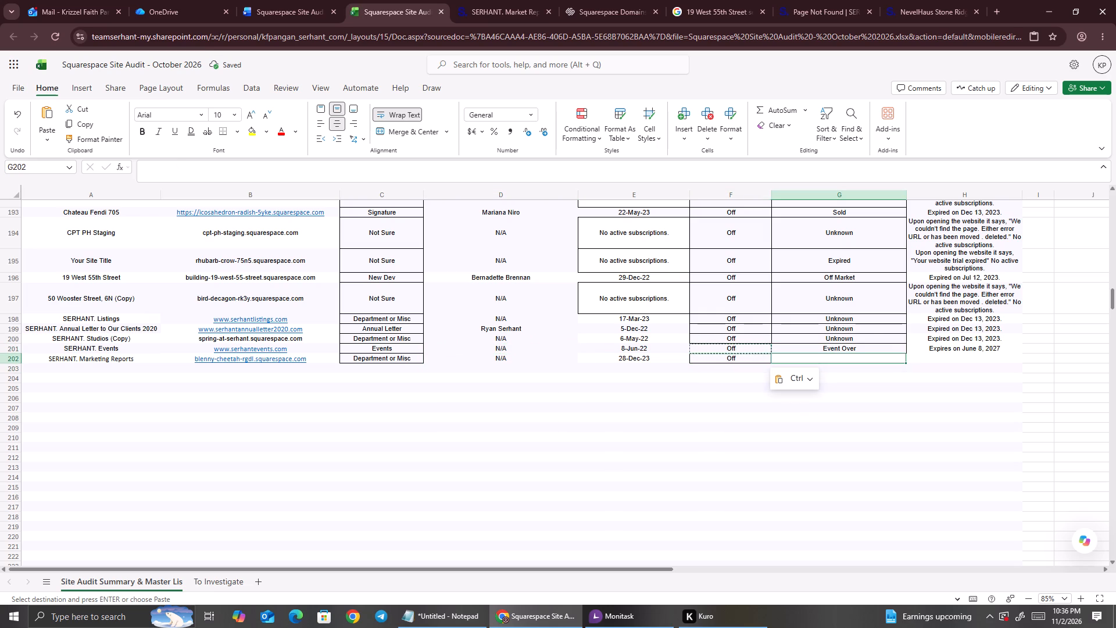
left_click(942, 358)
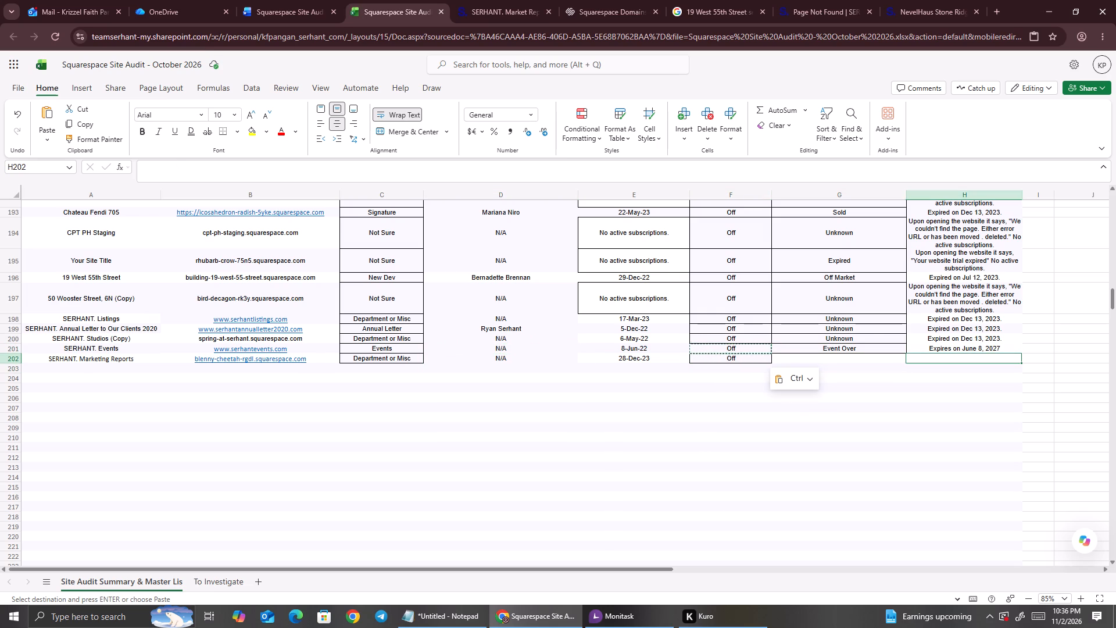
left_click(636, 299)
key("ctrl+c")
left_click(972, 361)
key("ctrl+v")
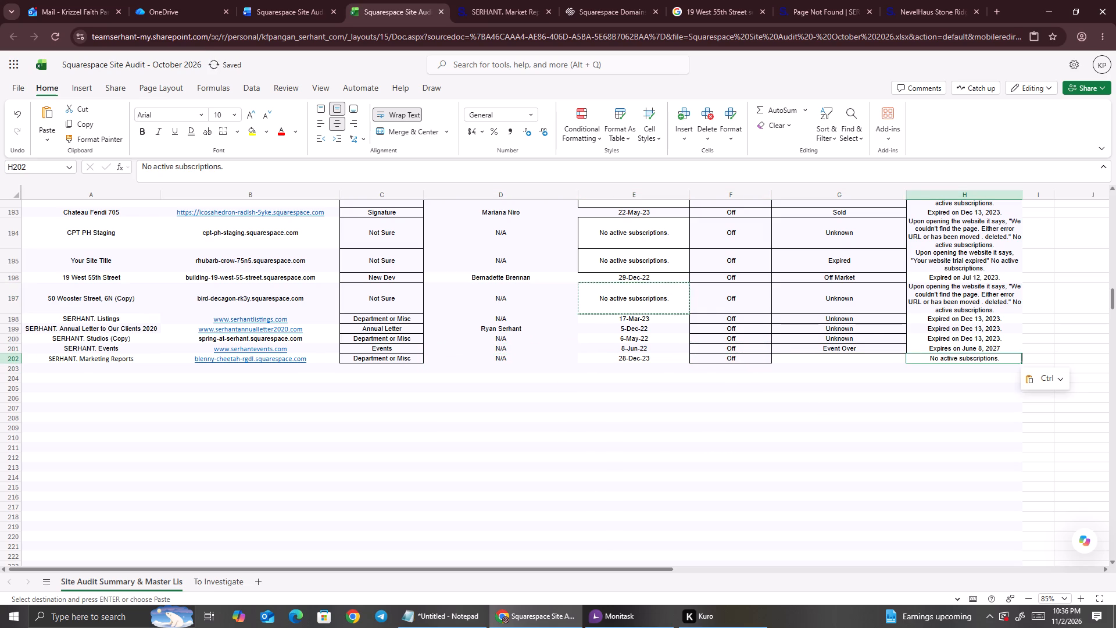
Set the status in G202 of the SERHANT. Marketing Reports row to Unknown by copying it from the SERHANT. Studios (Copy) row.
left_click(868, 351)
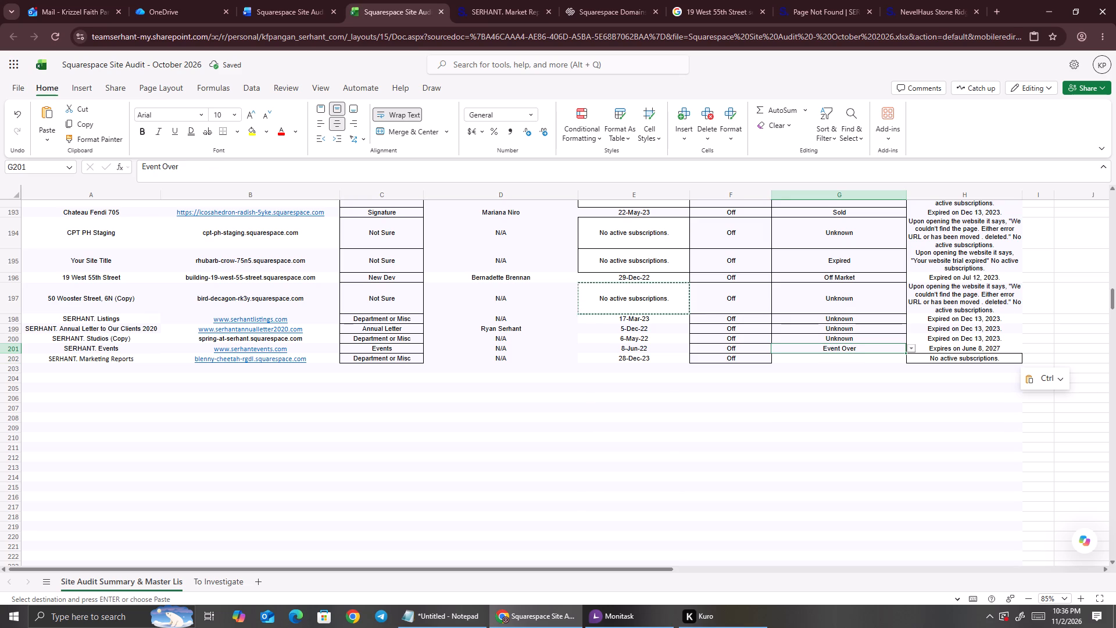
scroll(858, 368, "up", 5)
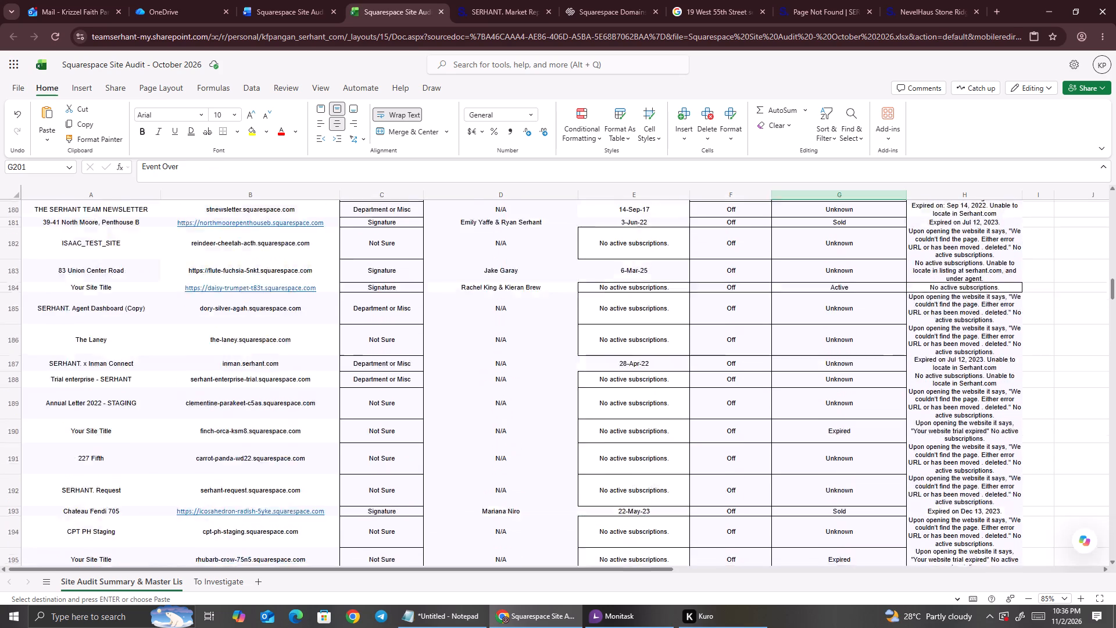
scroll(855, 359, "up", 2)
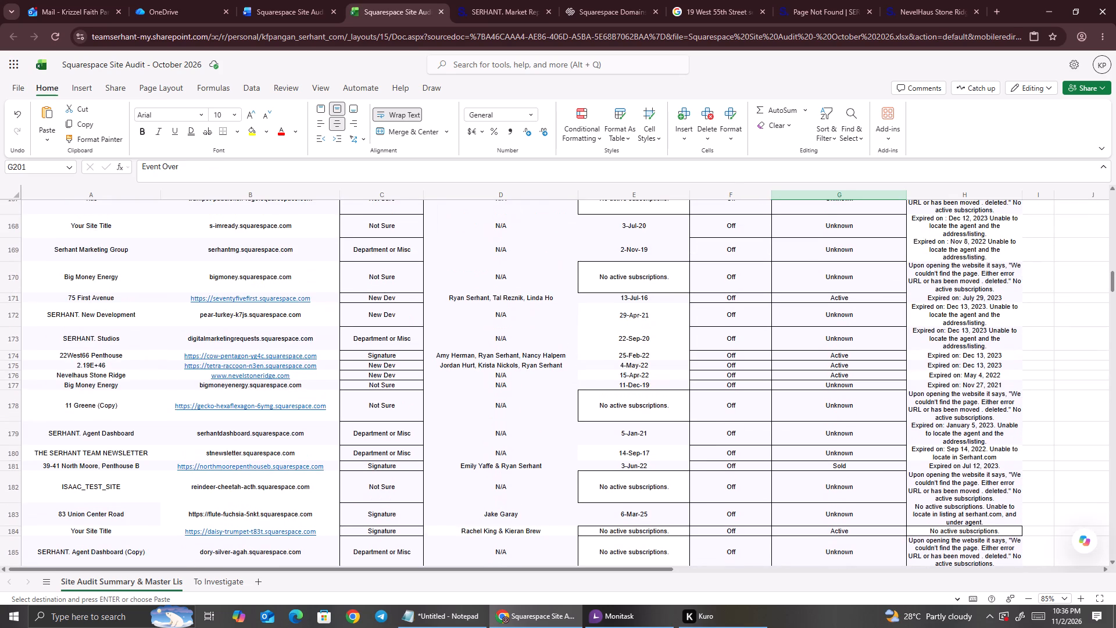
scroll(855, 358, "down", 7)
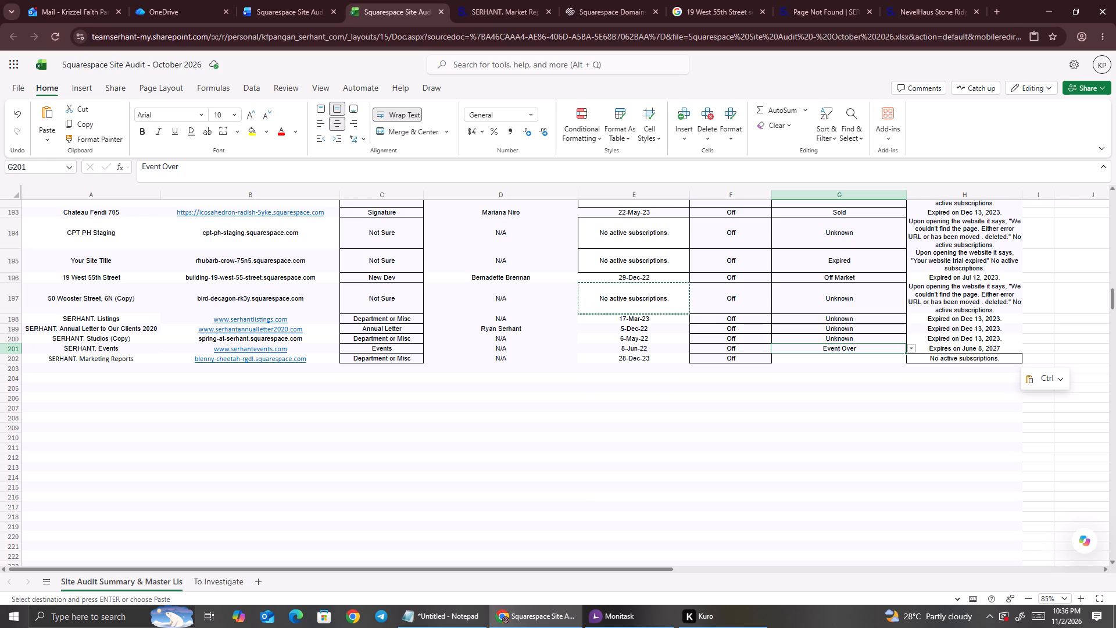
left_click(868, 358)
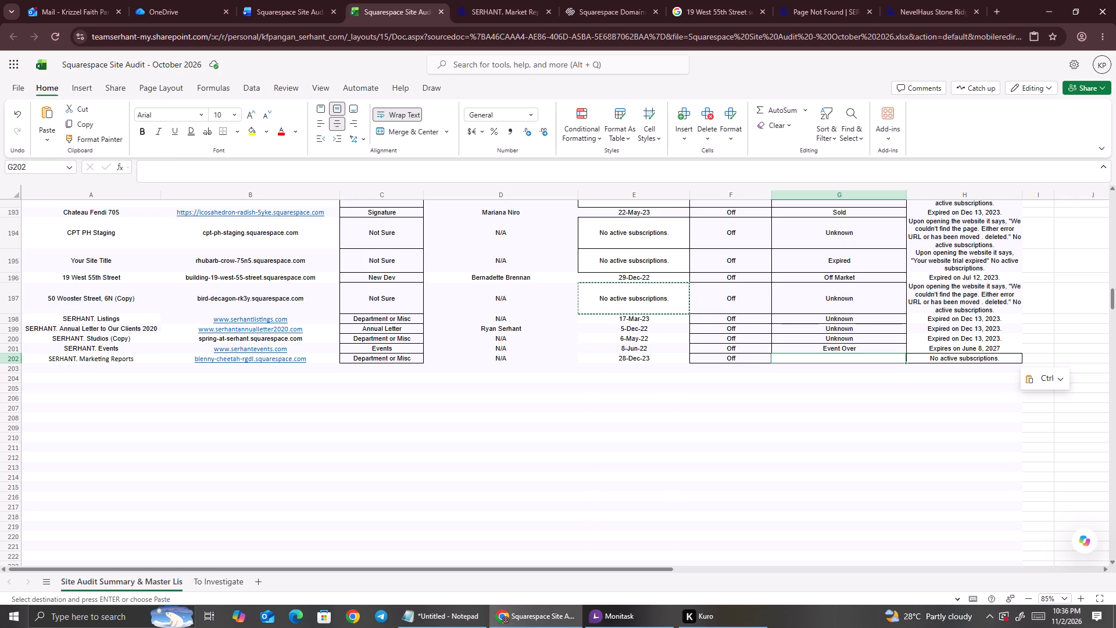
scroll(865, 348, "up", 1)
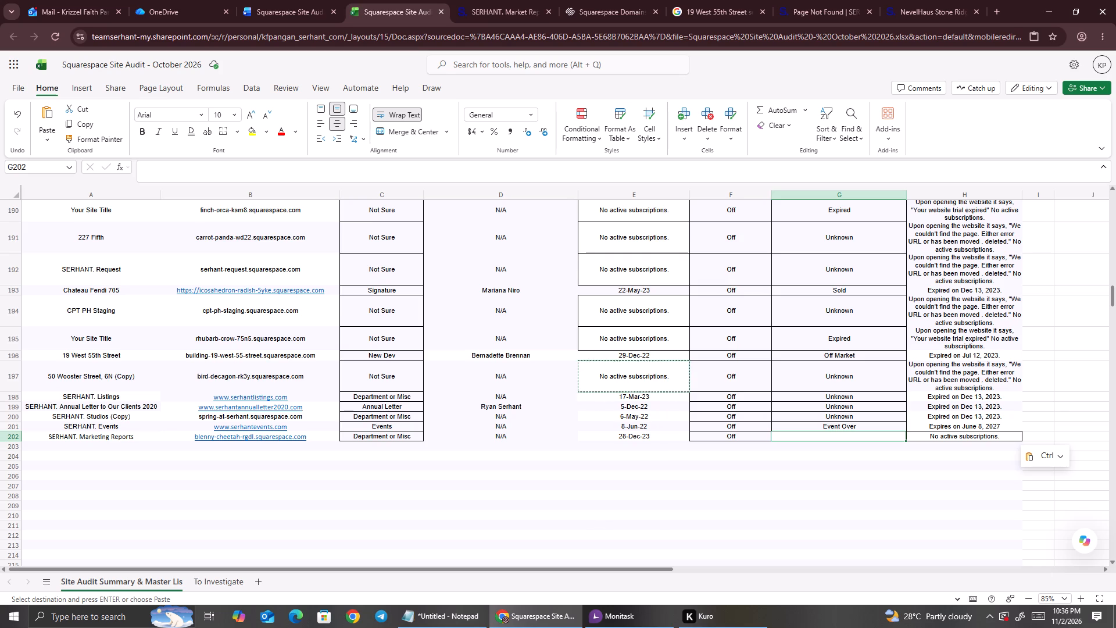
scroll(785, 370, "up", 2)
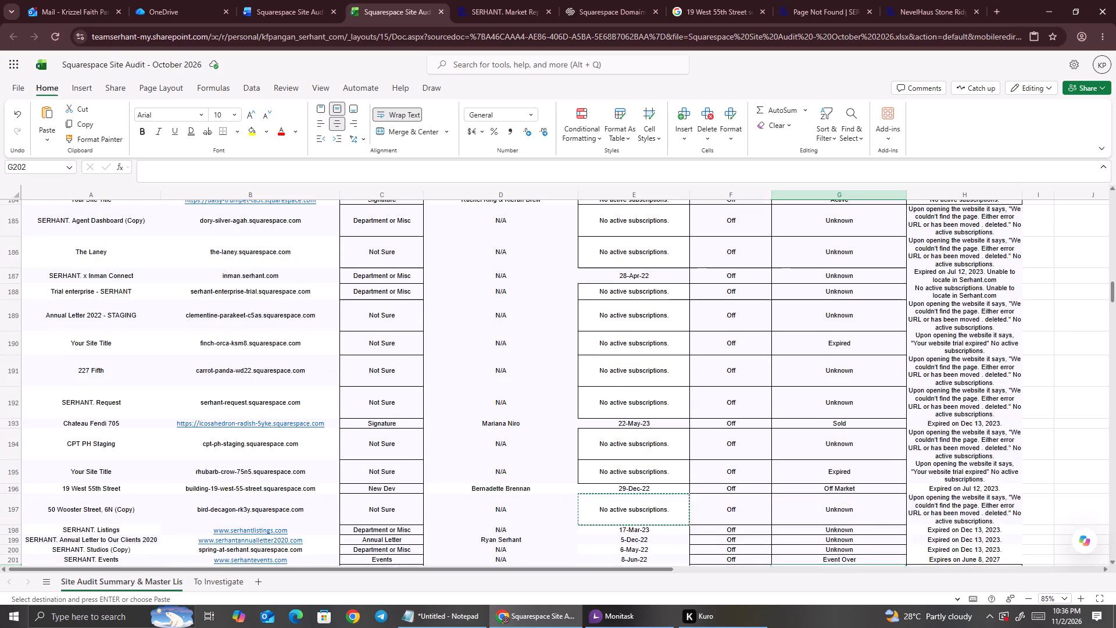
scroll(793, 369, "up", 1)
scroll(793, 369, "down", 1)
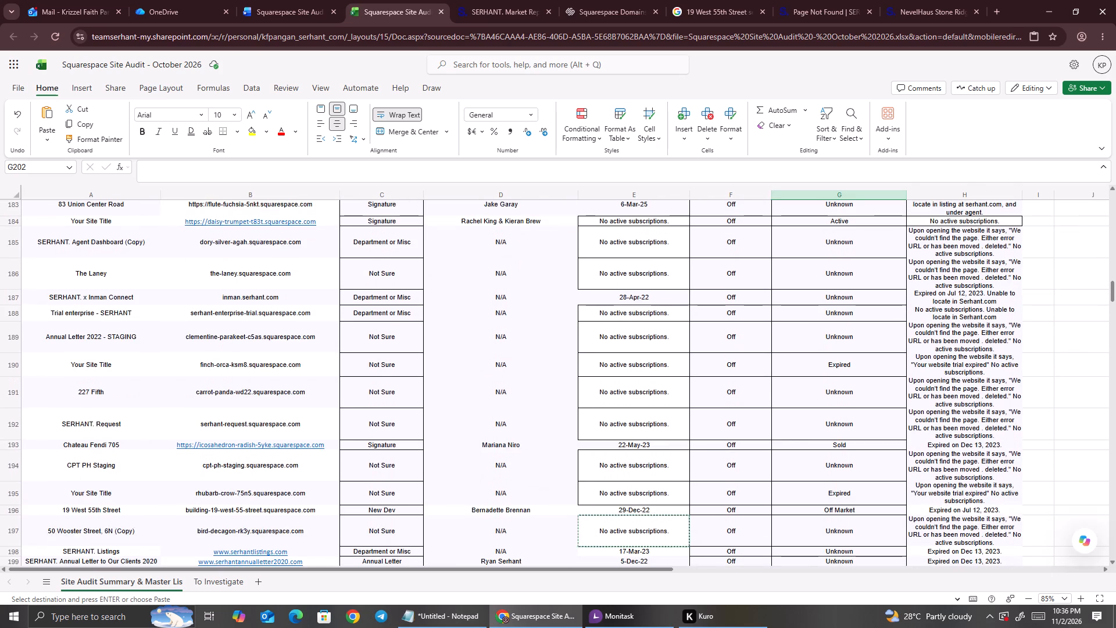
scroll(901, 472, "down", 2)
left_click_drag(865, 497, 862, 483)
left_click(857, 416)
key("ctrl+c")
left_click(846, 440)
key("ctrl+v")
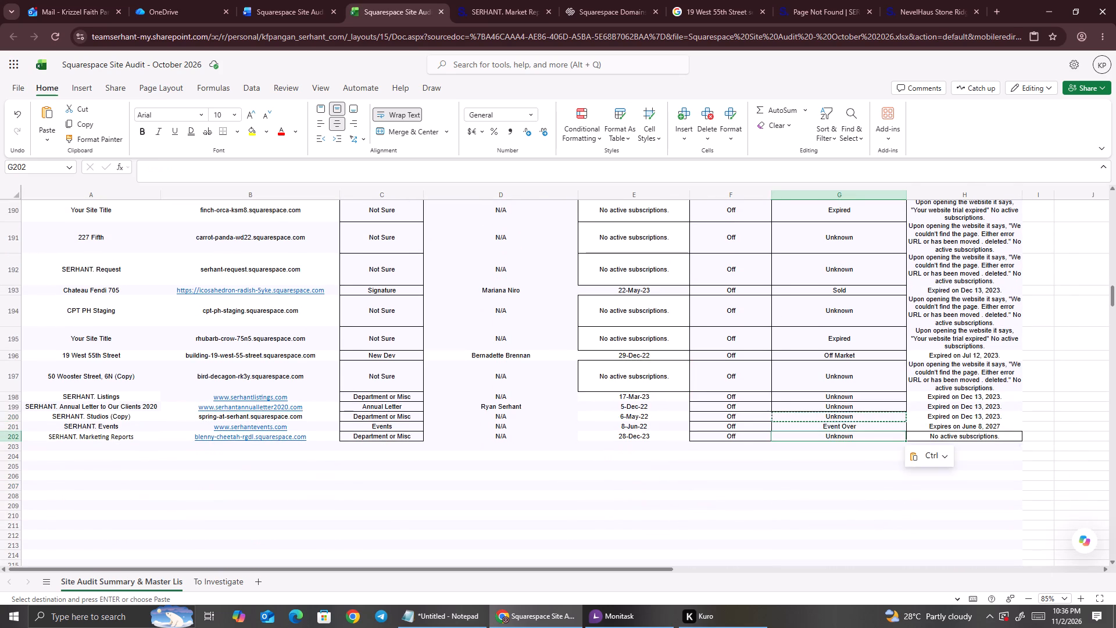
left_click(849, 462)
Leave the market reports site and return to the Squarespace account's site list at the SERHANT. Marketing Reports entry.
left_click(428, 0)
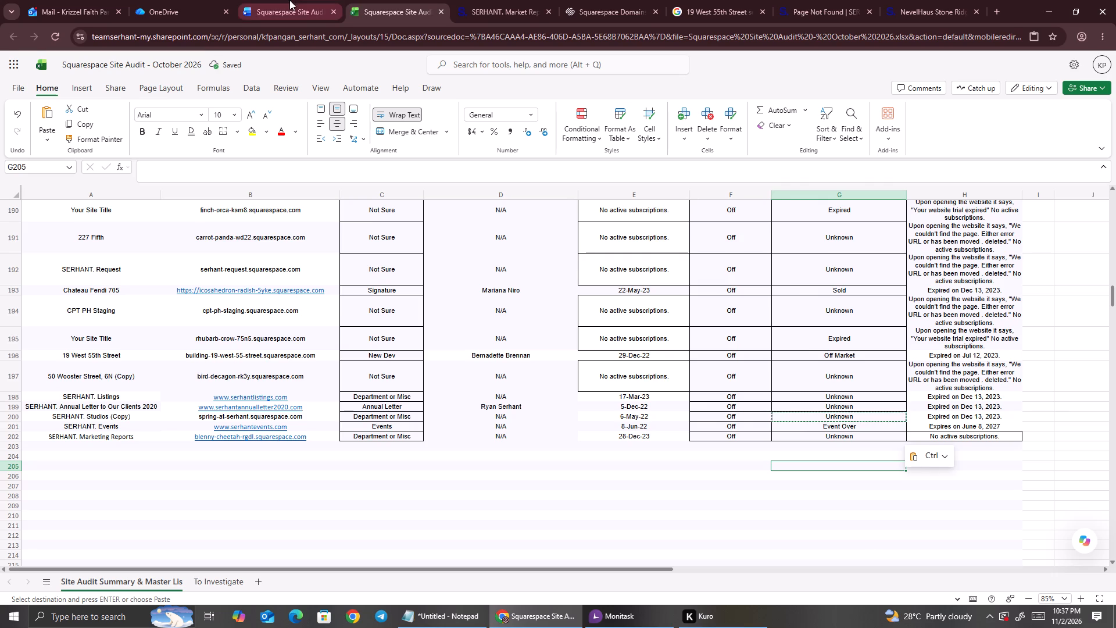
left_click(289, 0)
left_click(351, 0)
left_click(487, 0)
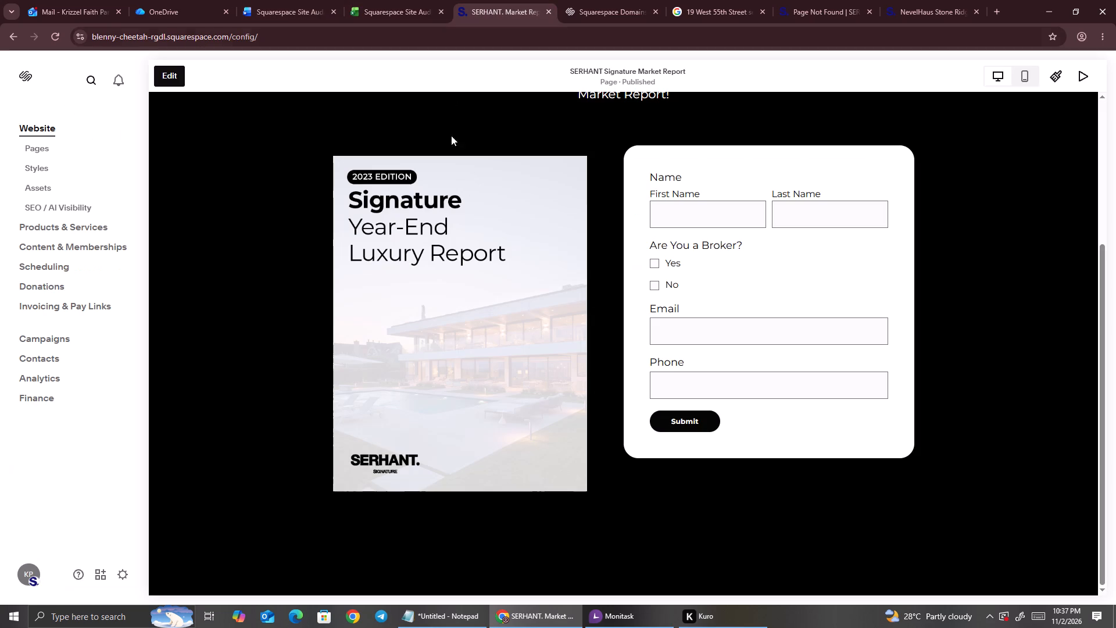
triple_click(8, 40)
left_click(8, 40)
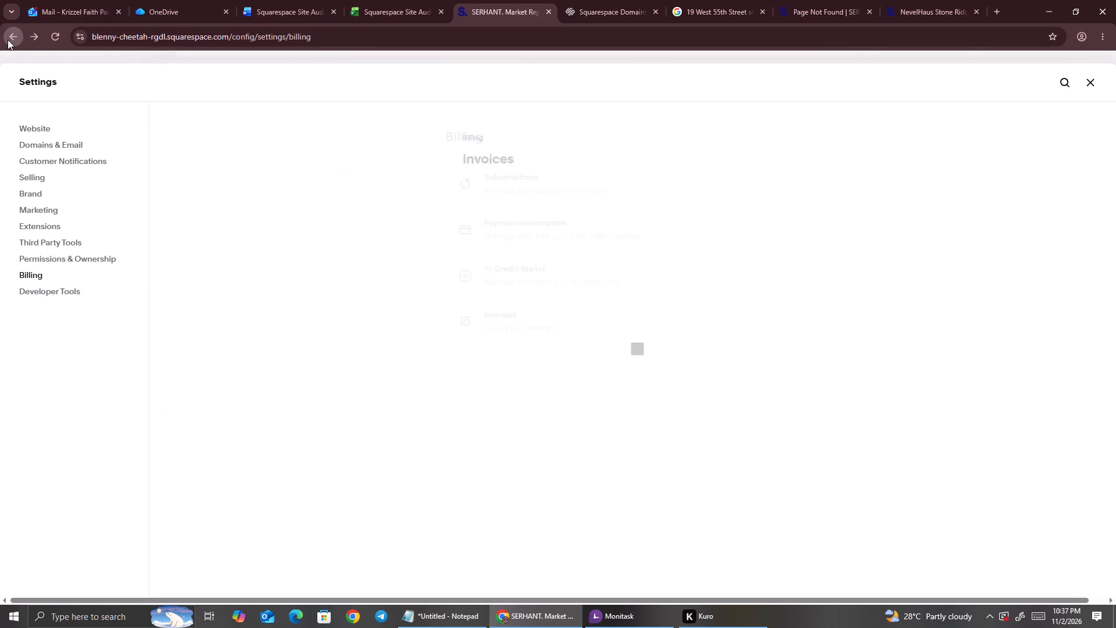
left_click(8, 40)
left_click(8, 40)
left_click(8, 40)
left_click(8, 40)
left_click(8, 40)
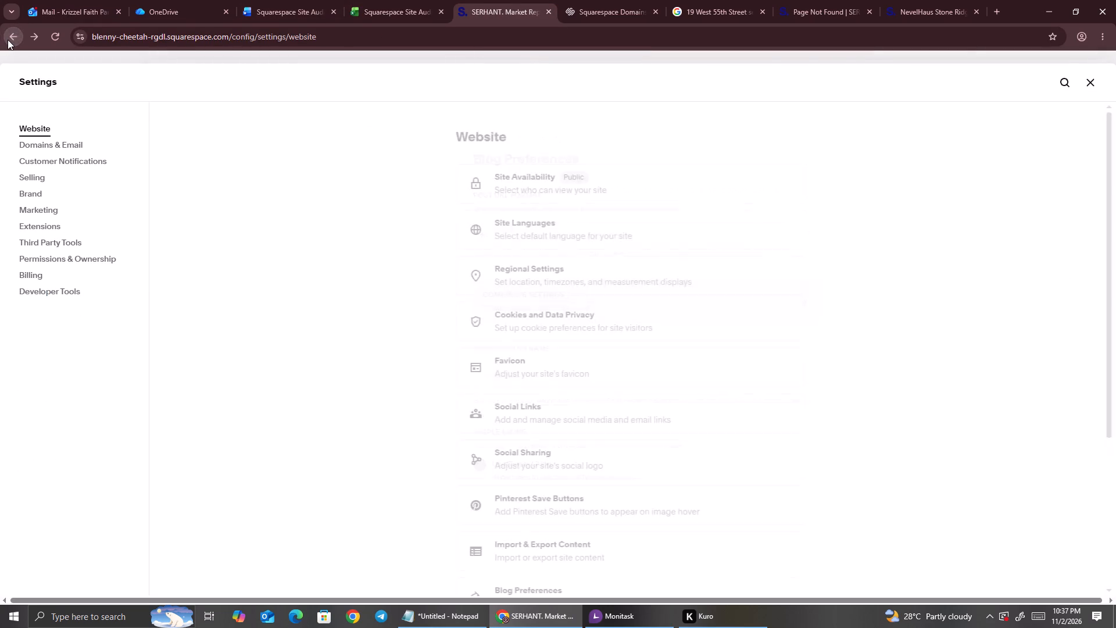
left_click(104, 372)
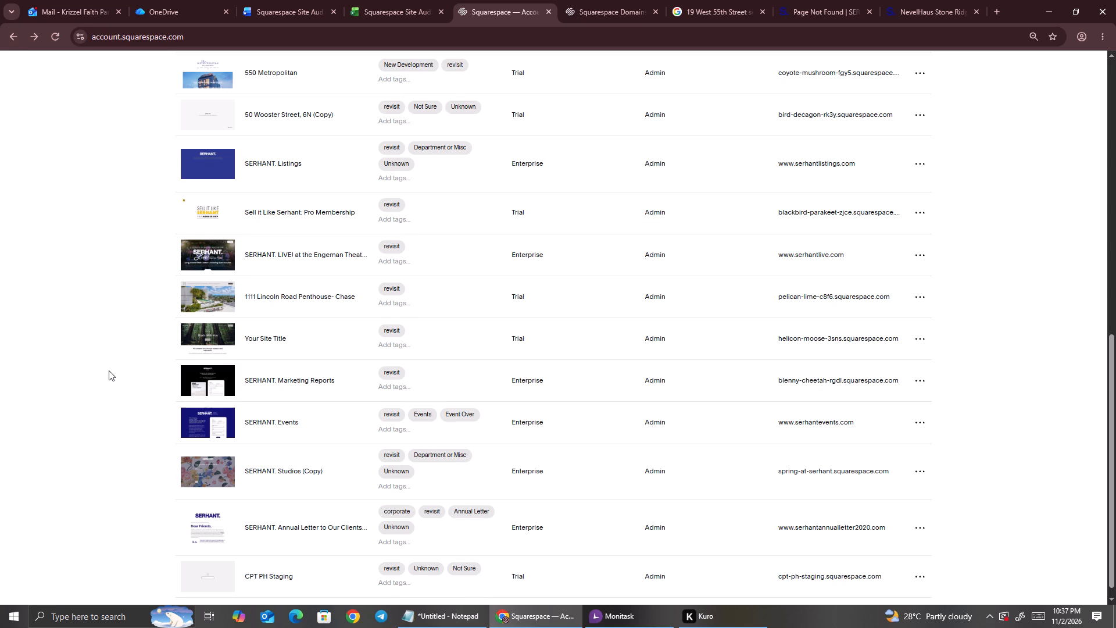
left_click(386, 0)
left_click(314, 0)
left_click(436, 0)
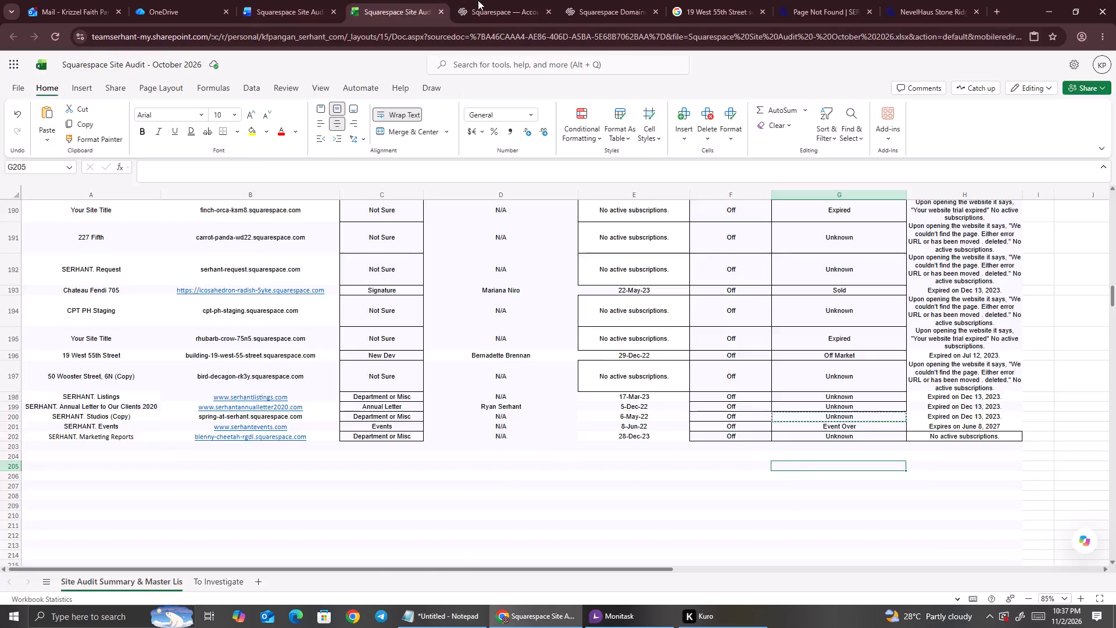
left_click(520, 0)
left_click(594, 0)
left_click(535, 0)
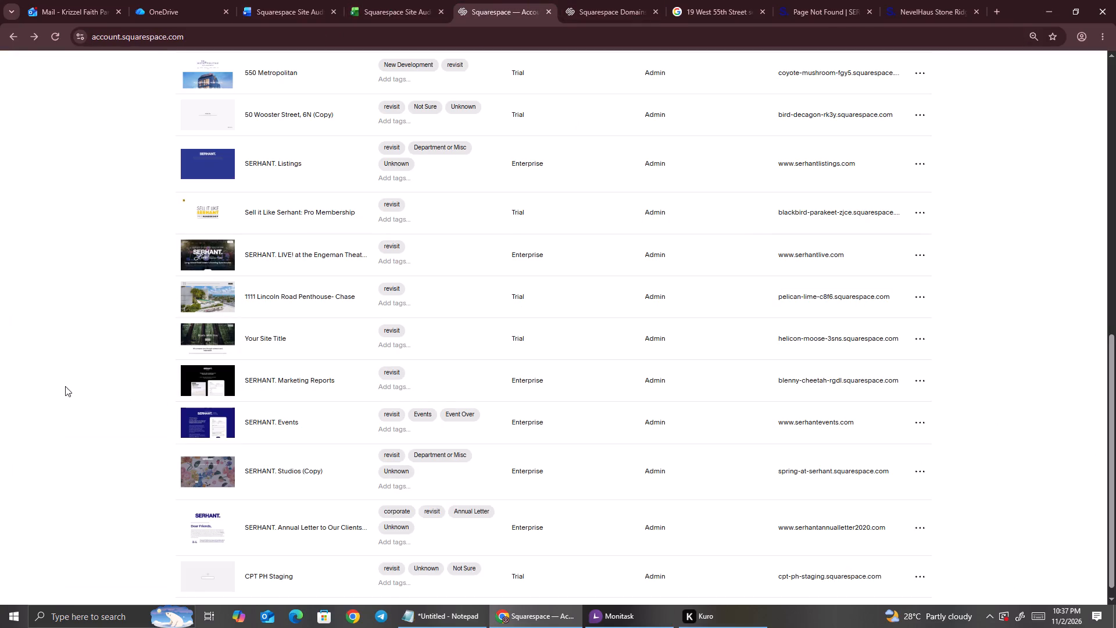
left_click(65, 386)
scroll(740, 427, "down", 2)
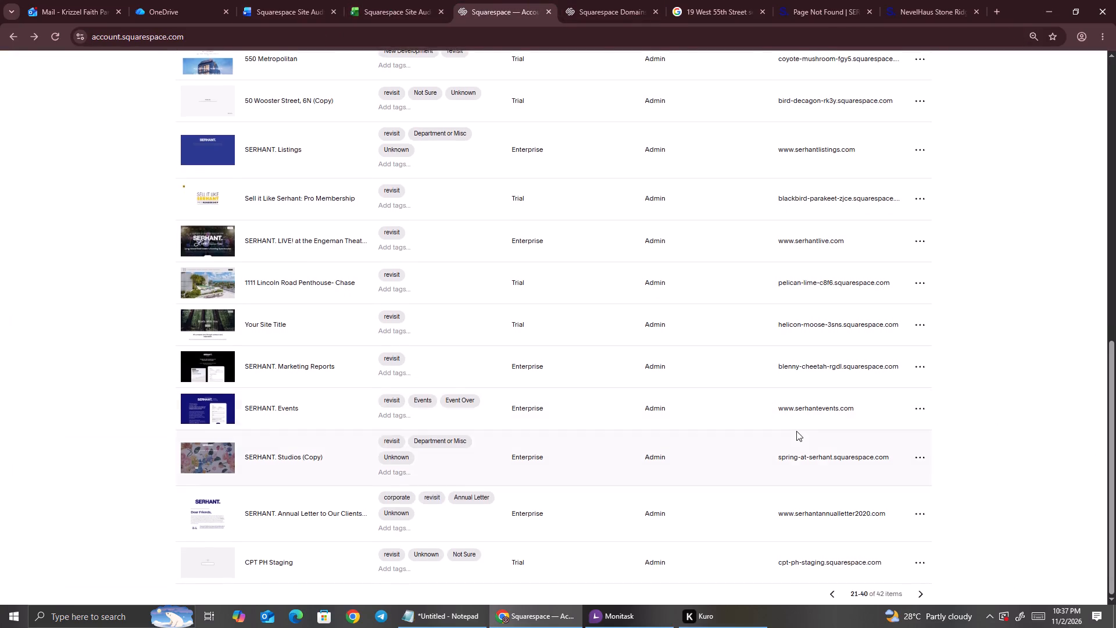
scroll(796, 431, "up", 2)
left_click(106, 381)
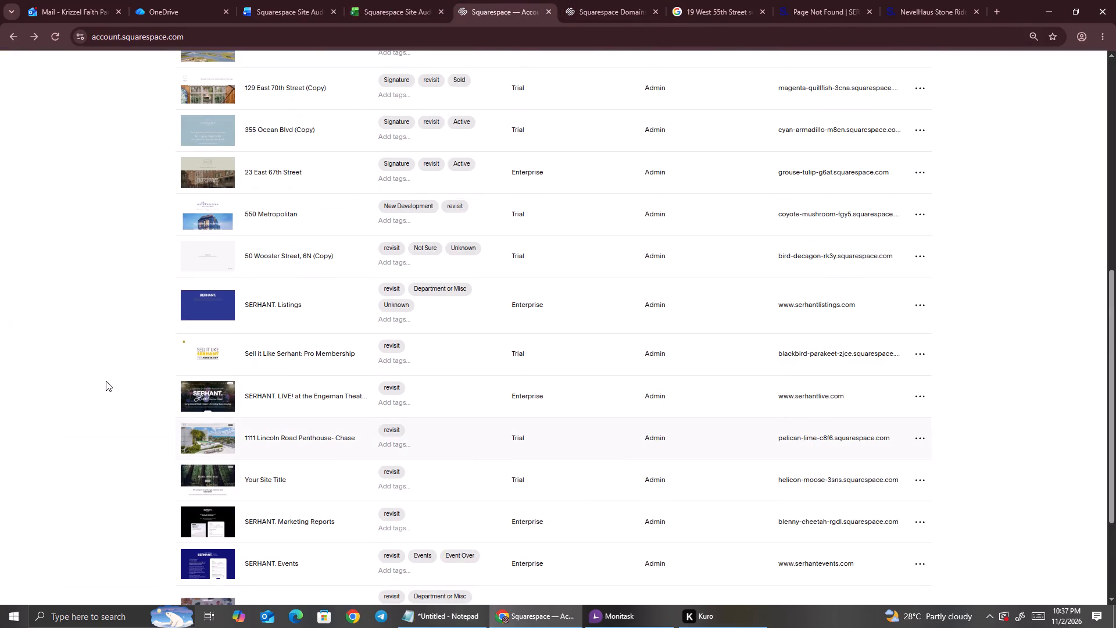
scroll(443, 380, "down", 3)
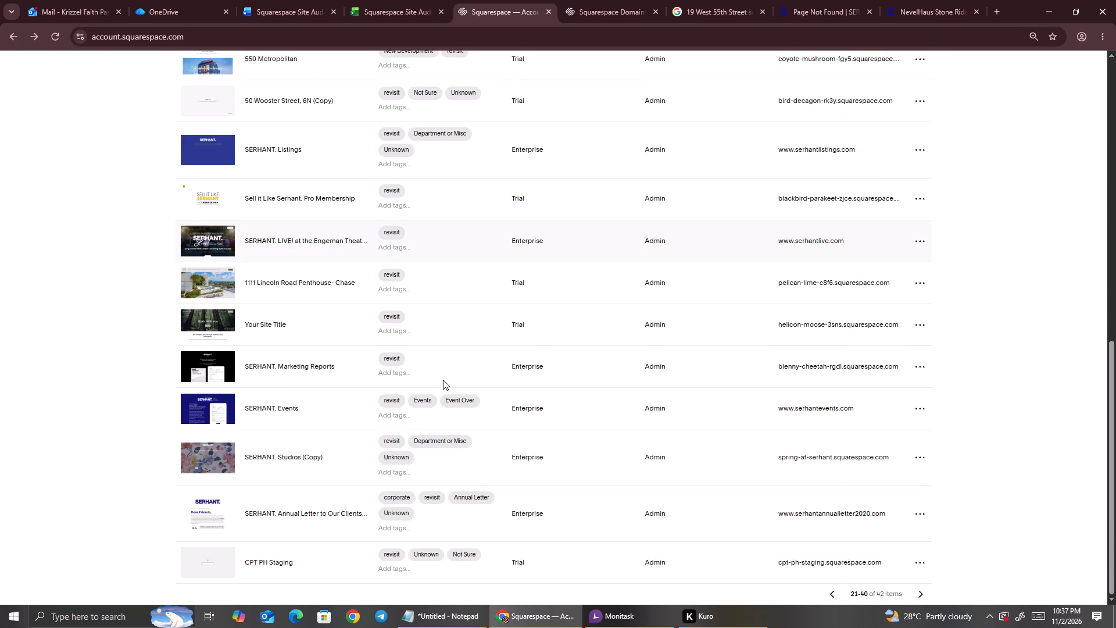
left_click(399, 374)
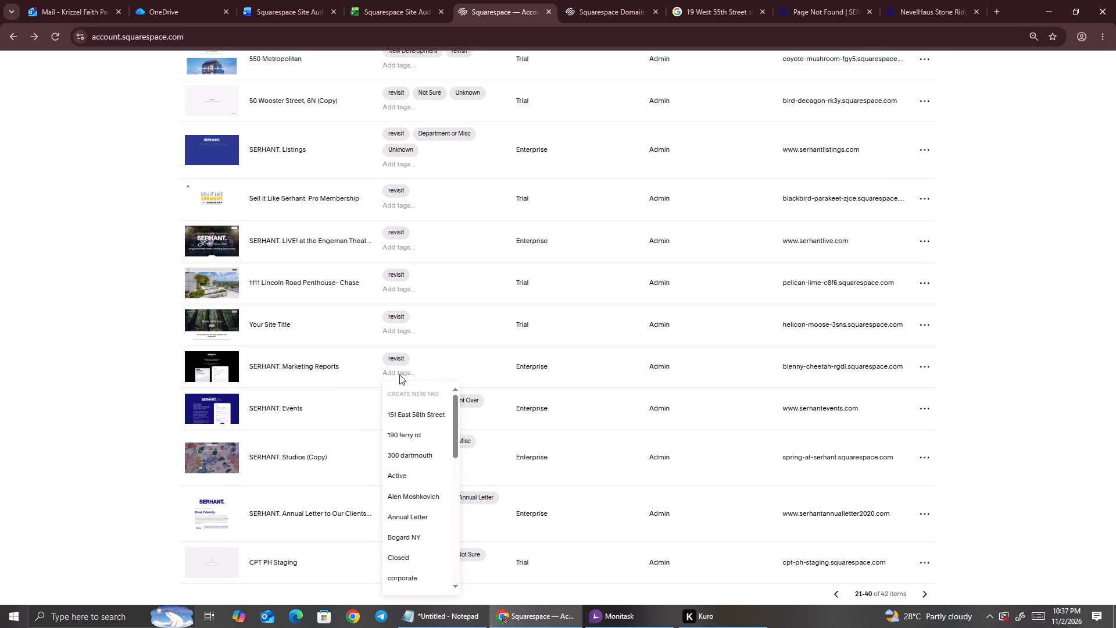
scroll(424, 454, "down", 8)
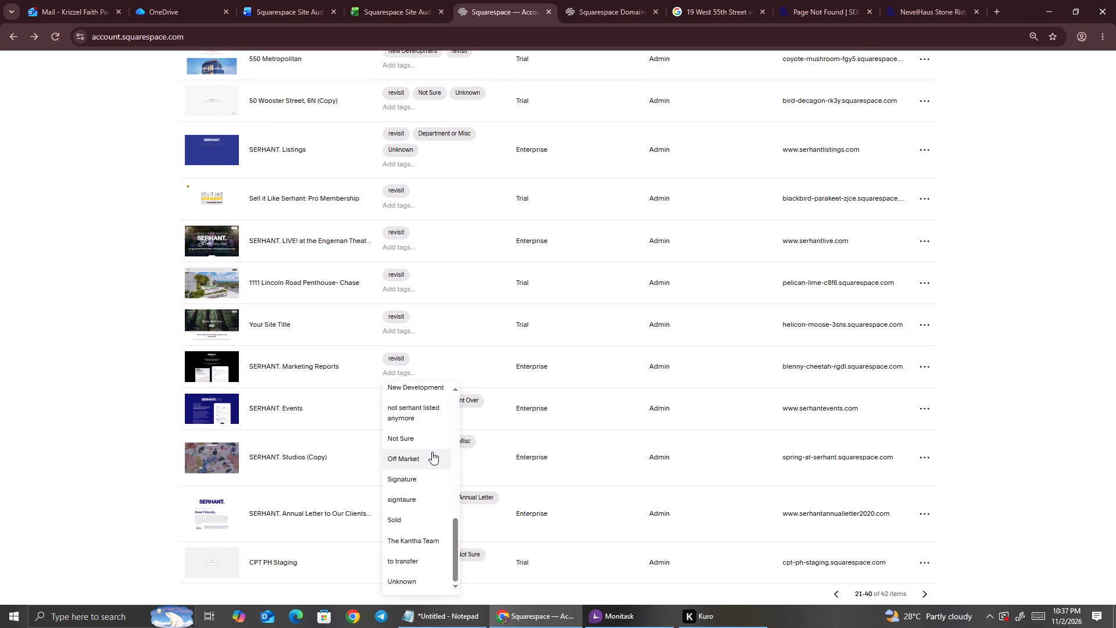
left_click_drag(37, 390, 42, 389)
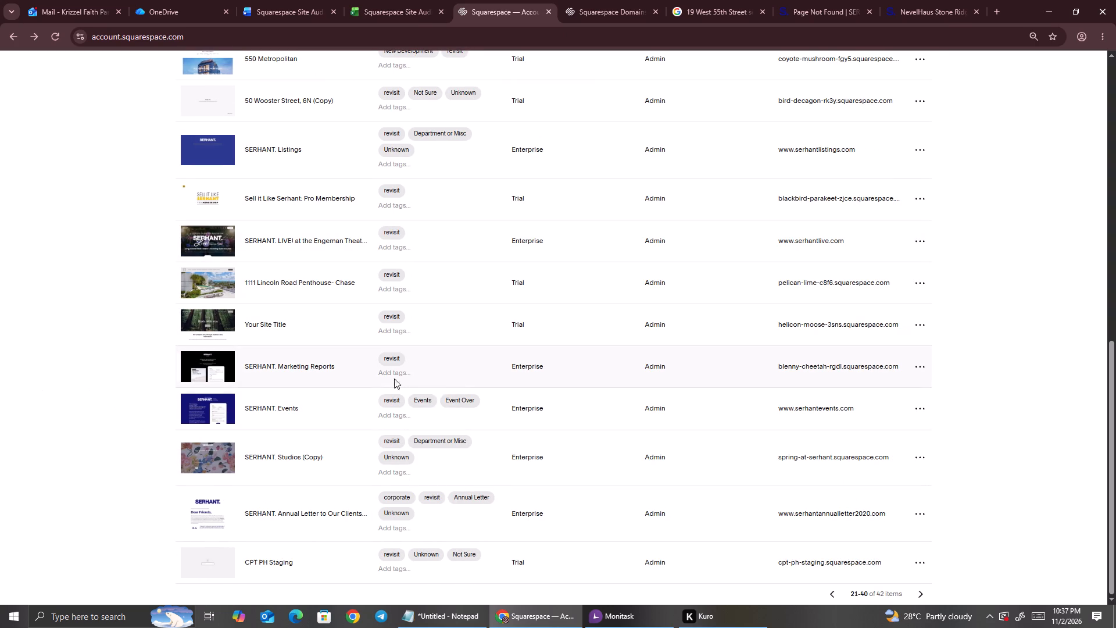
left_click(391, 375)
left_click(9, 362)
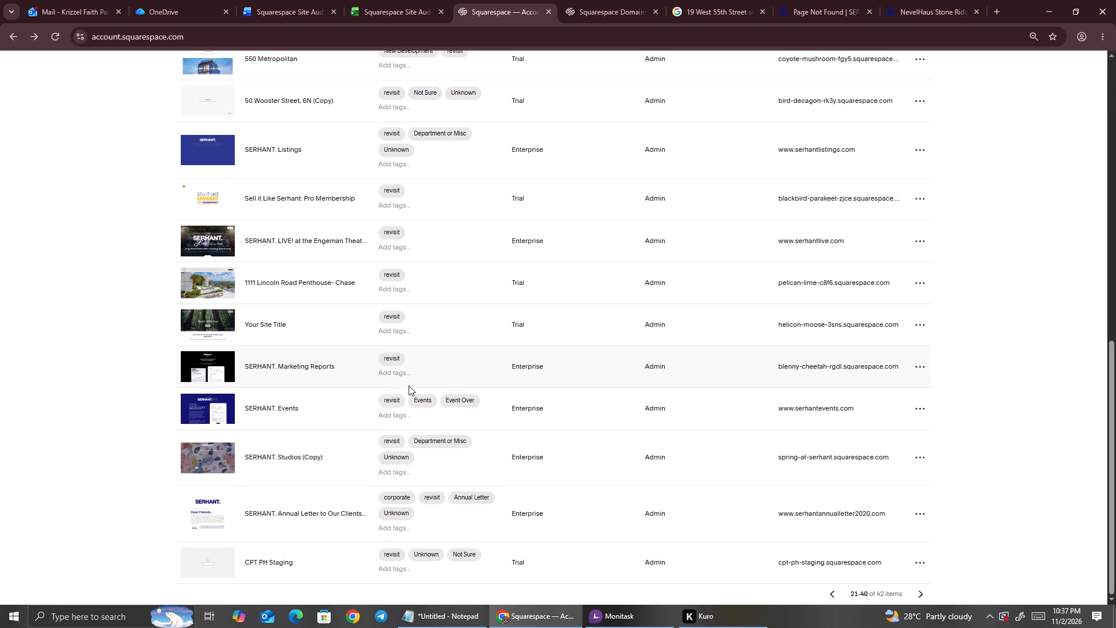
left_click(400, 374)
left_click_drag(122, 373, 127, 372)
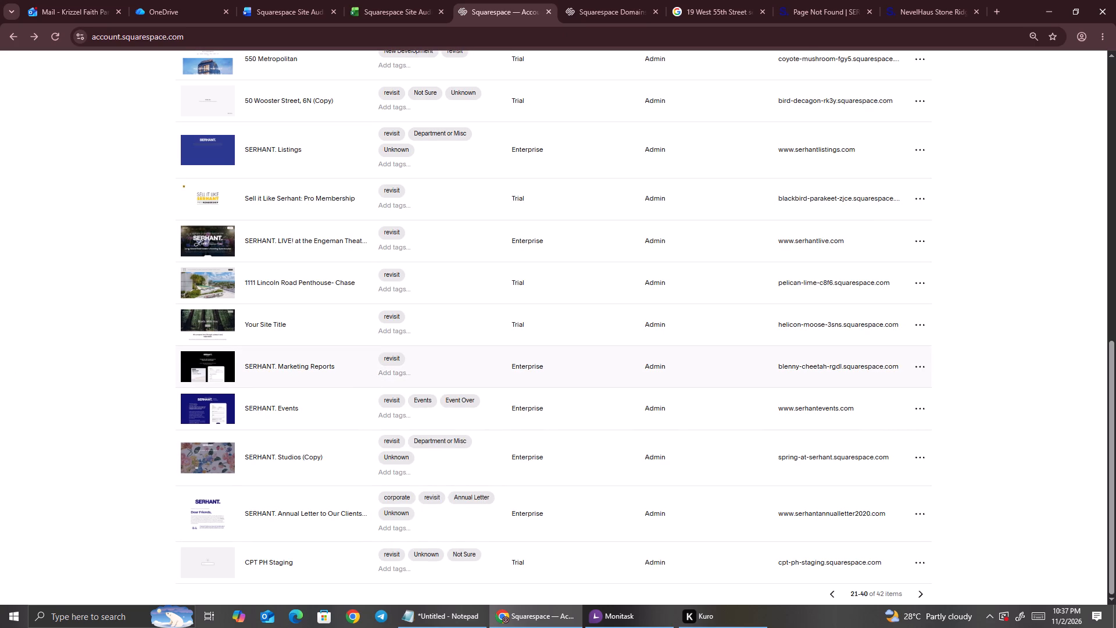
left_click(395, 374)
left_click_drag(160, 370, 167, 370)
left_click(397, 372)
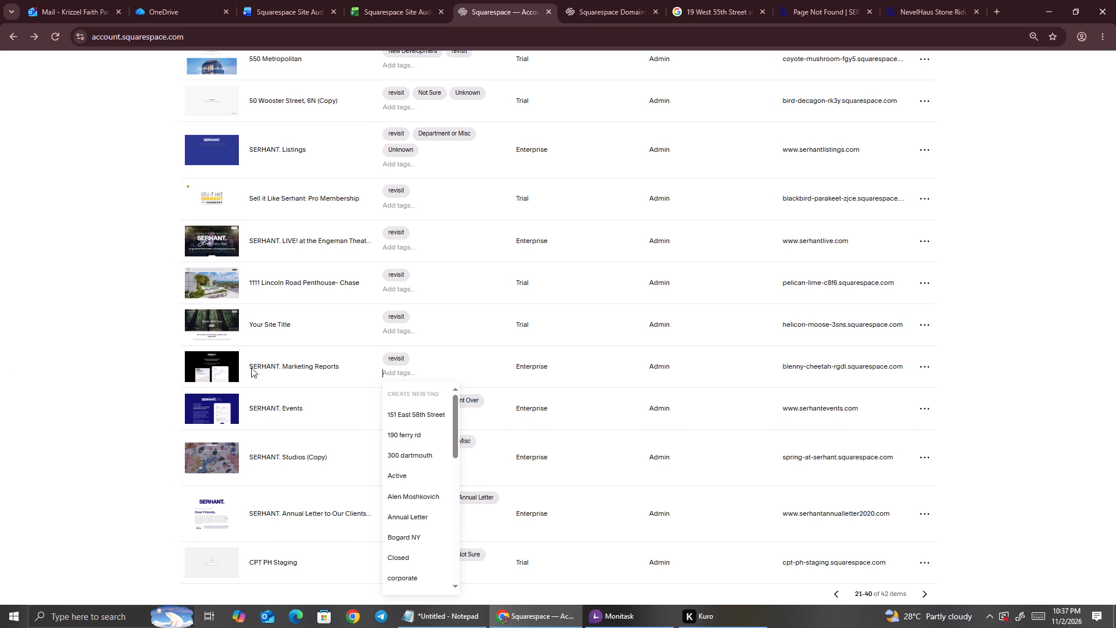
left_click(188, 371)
Add the tags Department or Misc and Unknown to SERHANT. Marketing Reports in the Squarespace site list.
left_click(385, 373)
scroll(434, 488, "down", 10)
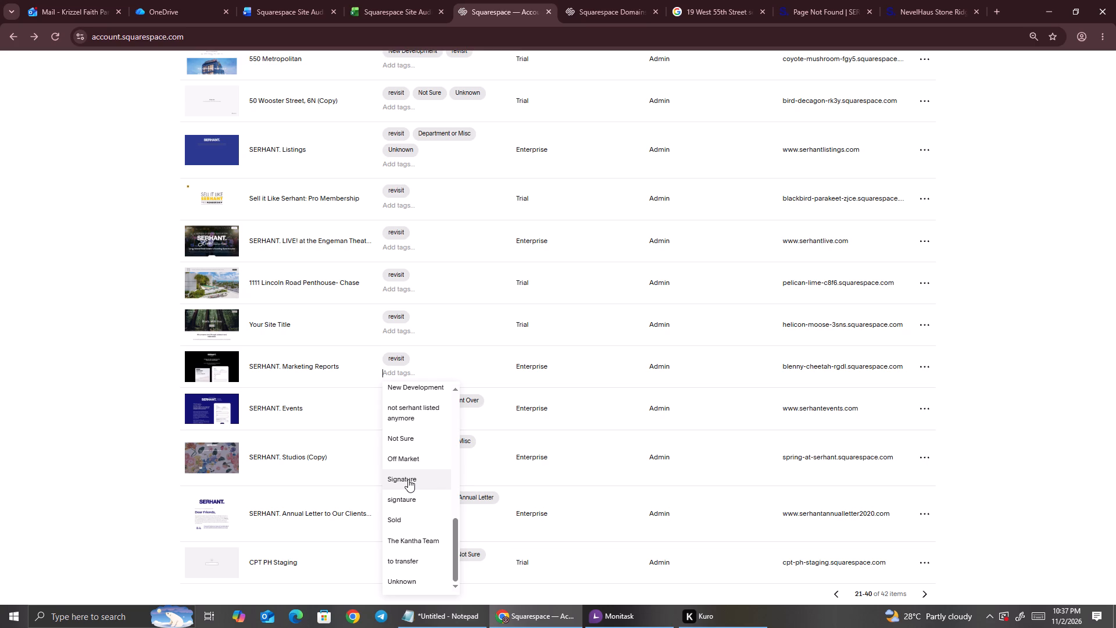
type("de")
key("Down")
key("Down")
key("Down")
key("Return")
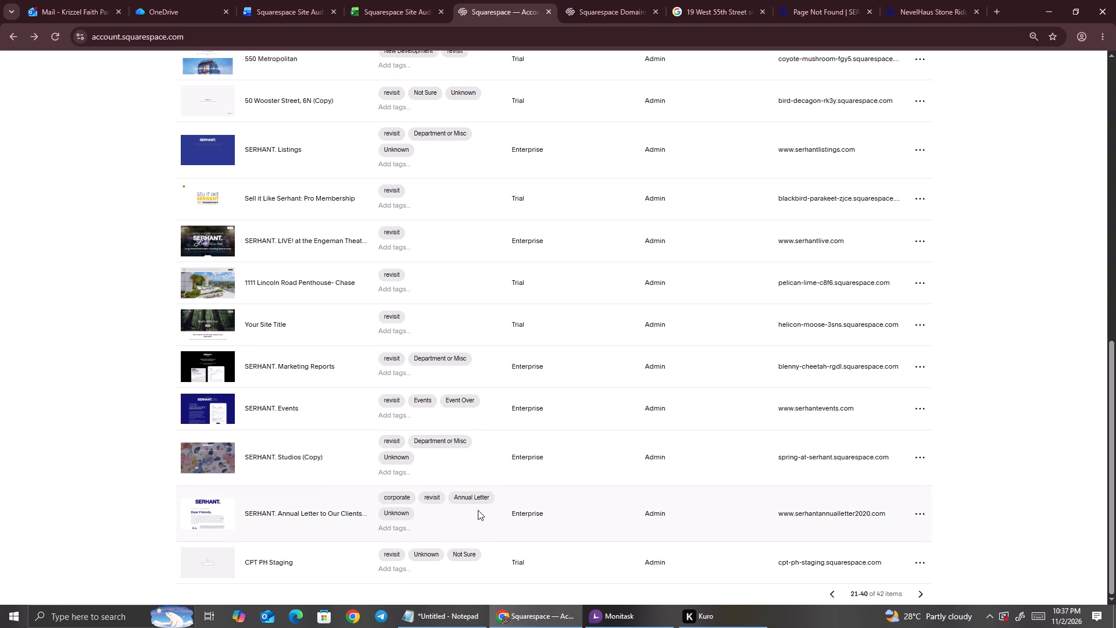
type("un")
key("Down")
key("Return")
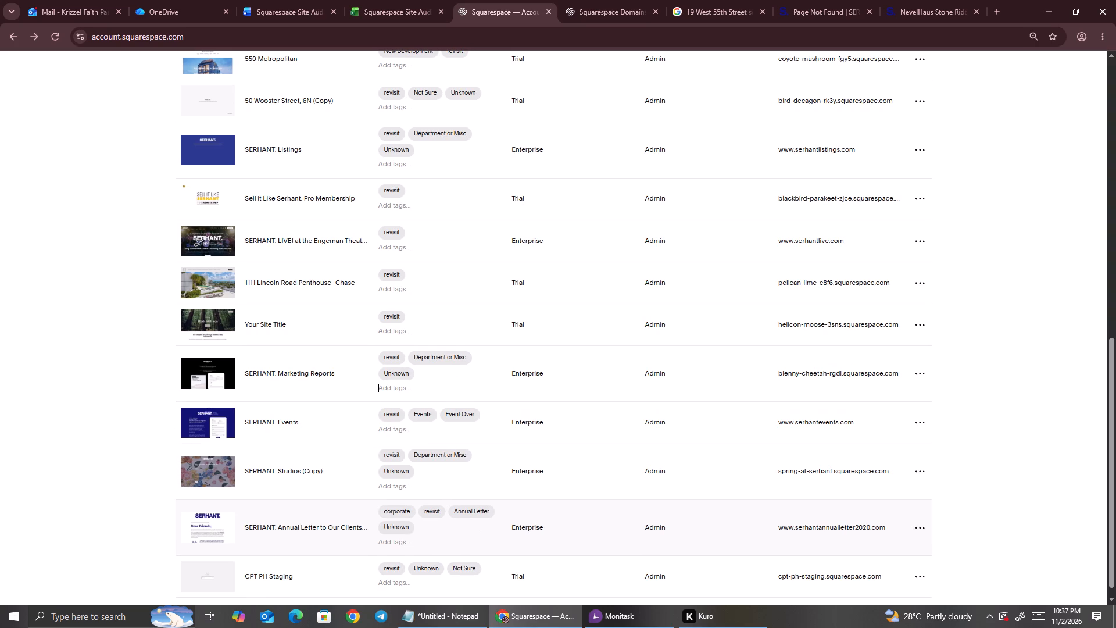
left_click(103, 363)
Replace the Notepad notes with the name Your Site Title and the URL helicon-moose-3sns.squarespace.com, copied from the Squarespace site list.
left_click_drag(312, 329, 240, 330)
key("ctrl+c")
key("ctrl+c")
key("alt+Tab")
key("ctrl+a")
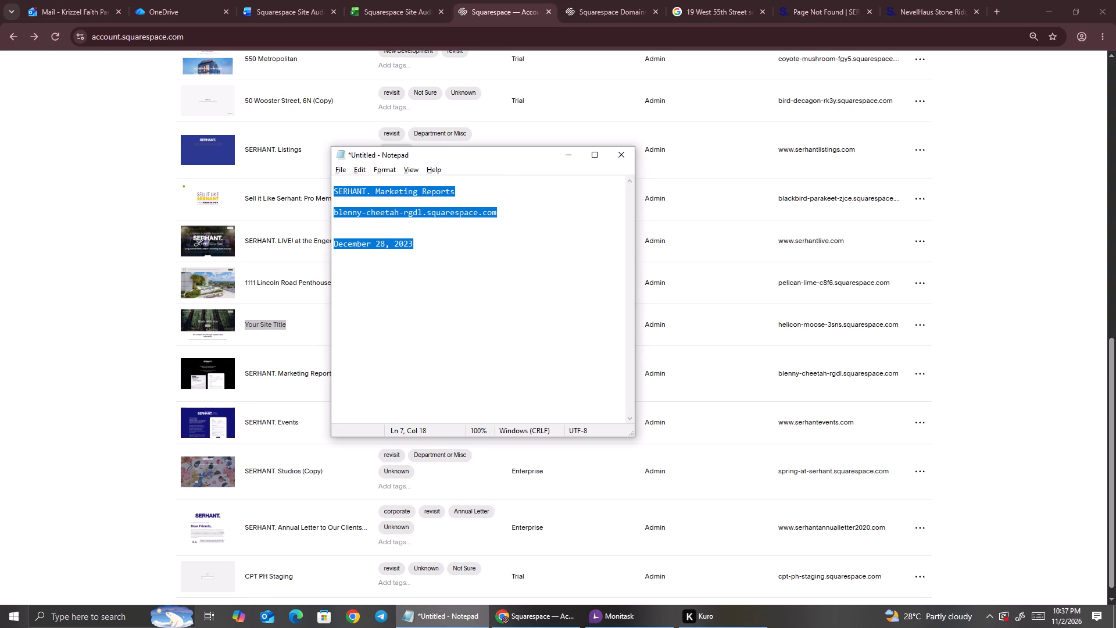
key("ctrl+v")
key("alt+Tab")
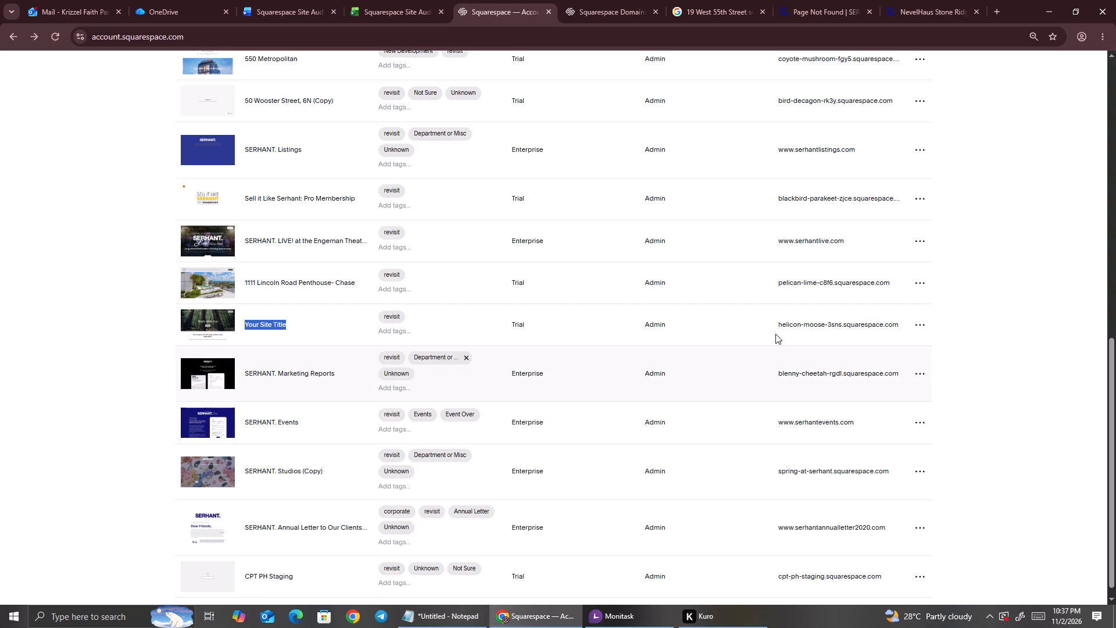
left_click_drag(759, 333, 920, 325)
key("ctrl+c")
key("alt+Tab")
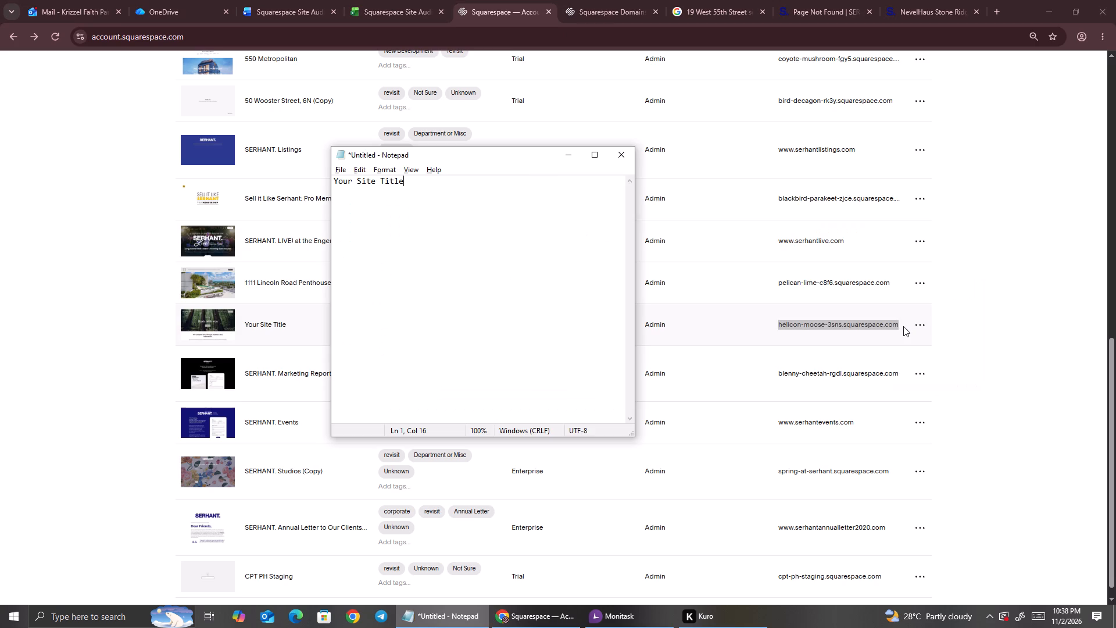
key("Return")
key("ctrl+v")
key("alt+Tab")
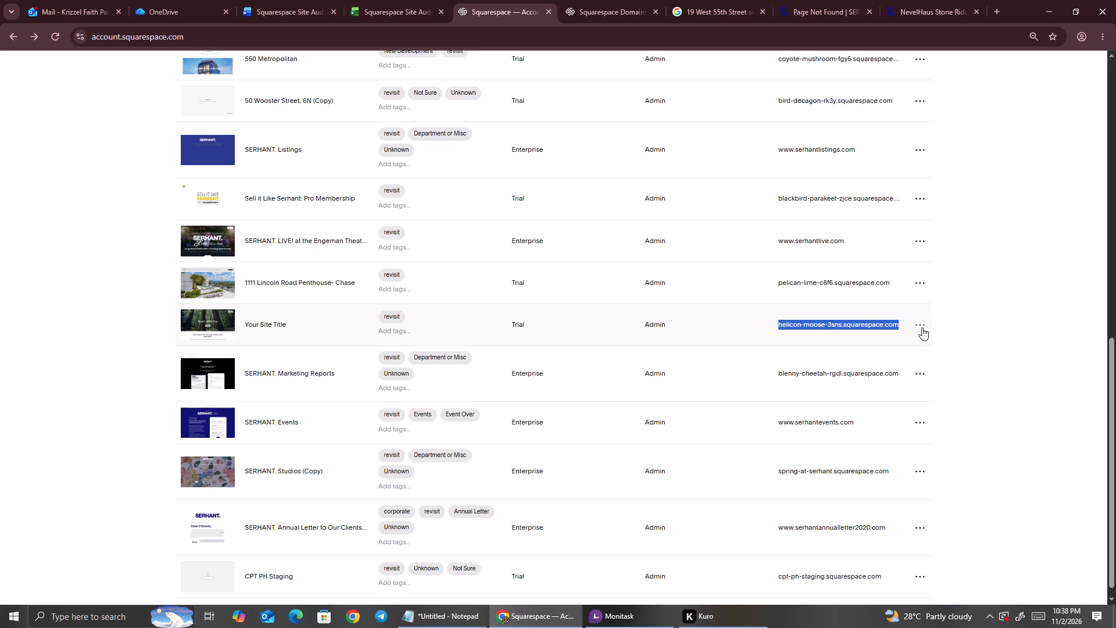
left_click(988, 322)
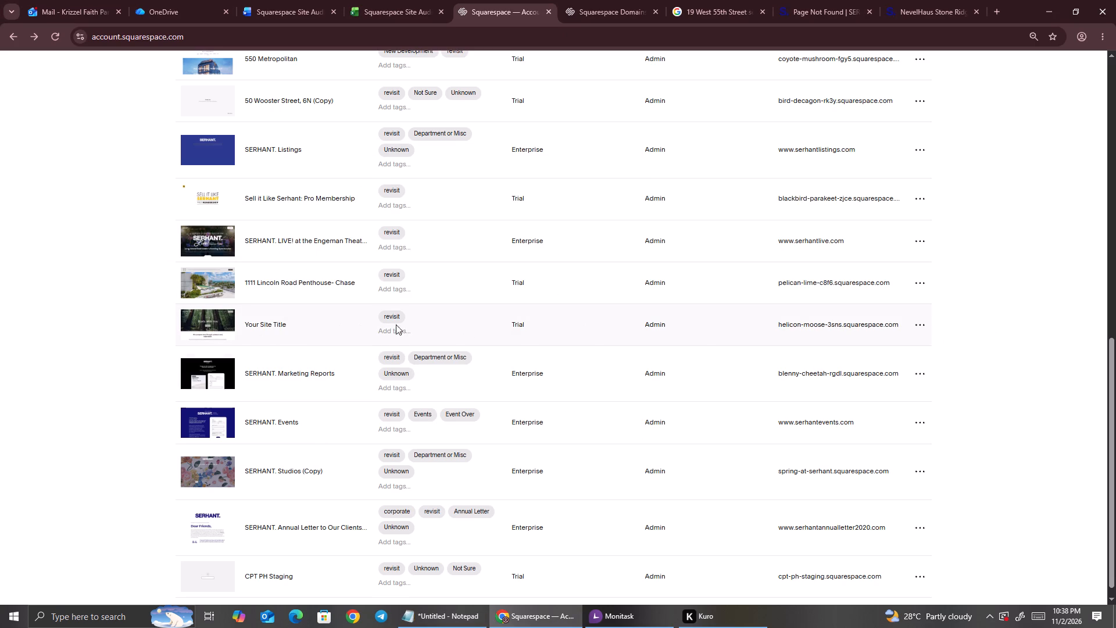
Open the settings of the helicon-moose-3sns Your Site Title site and check its domains.
left_click(927, 327)
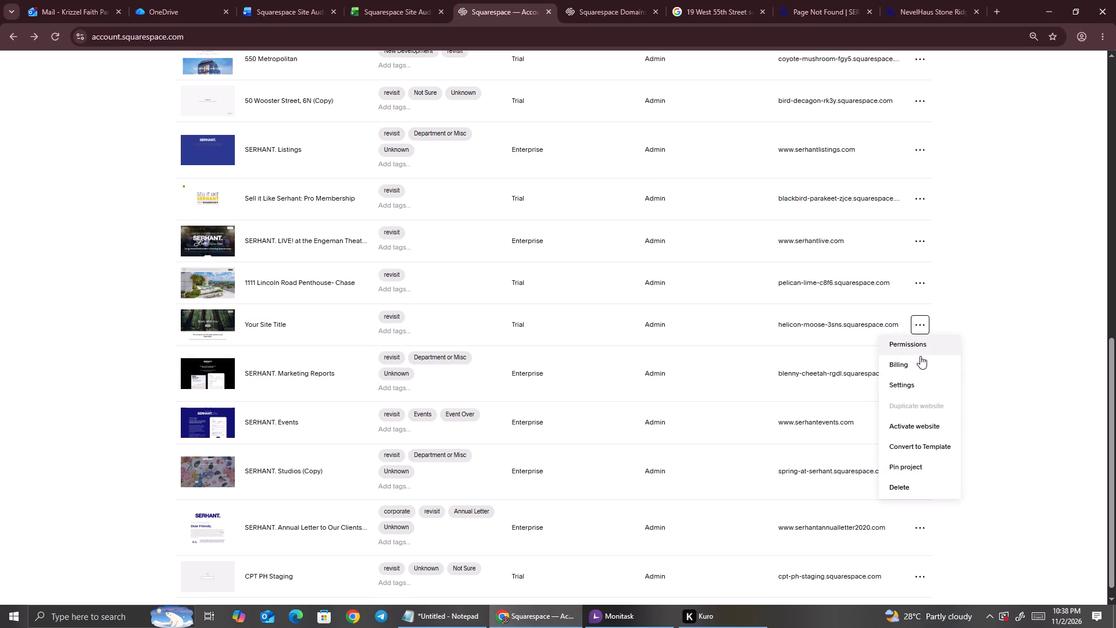
left_click(912, 390)
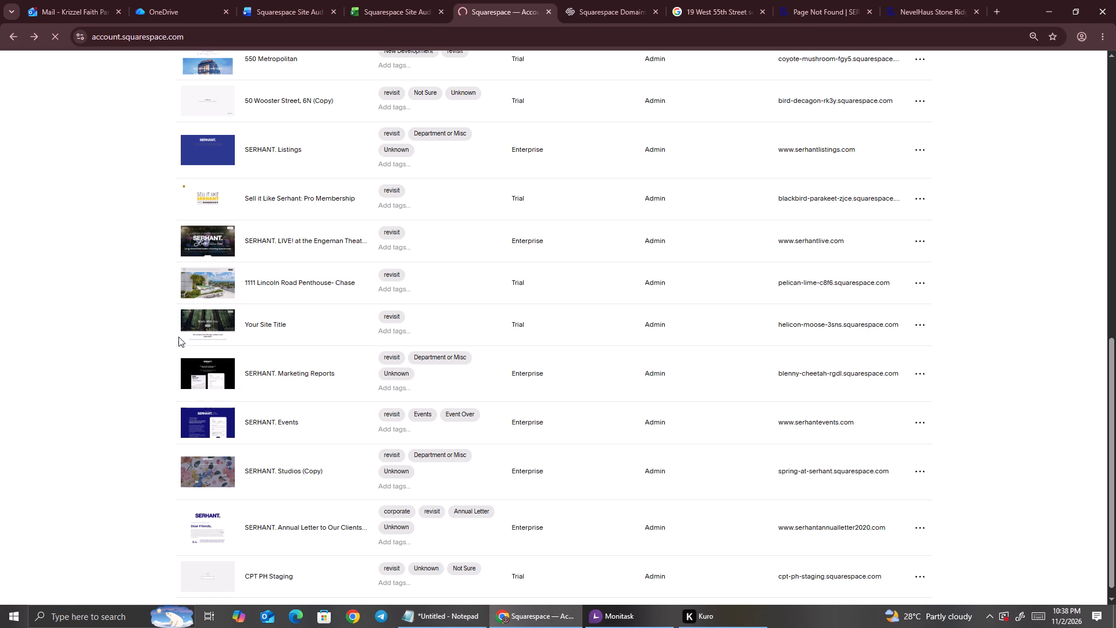
key("alt+Tab")
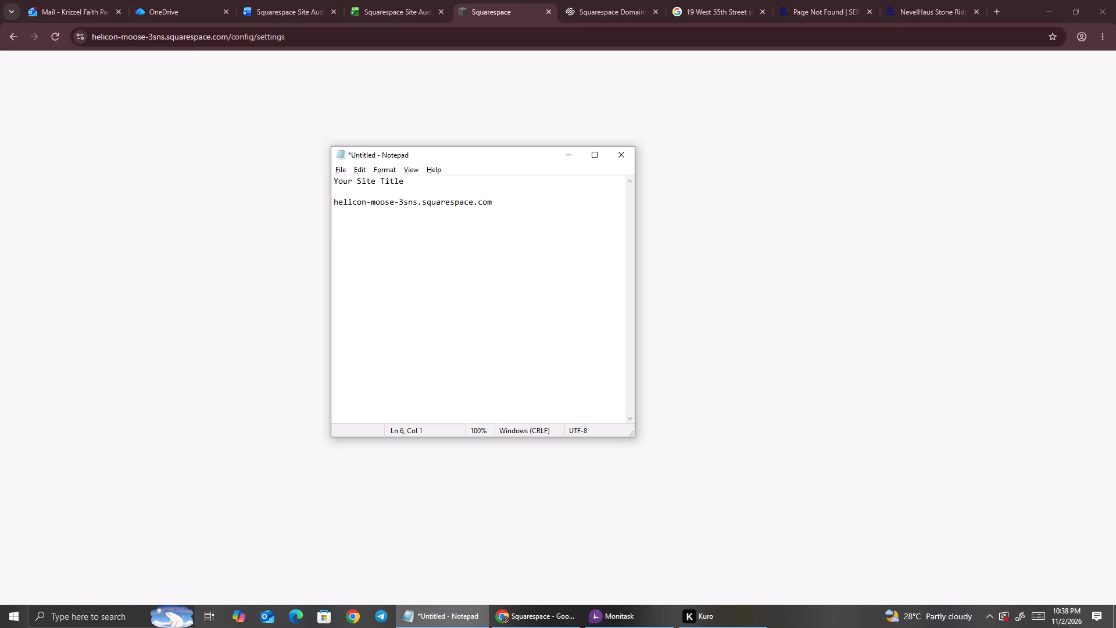
key("alt+Tab")
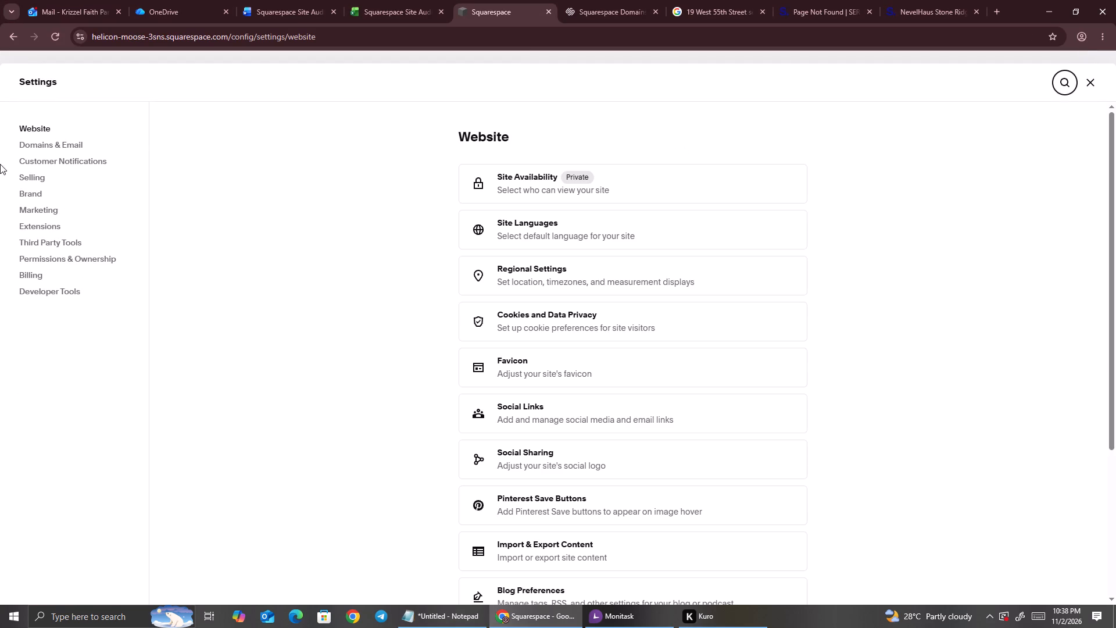
left_click(76, 147)
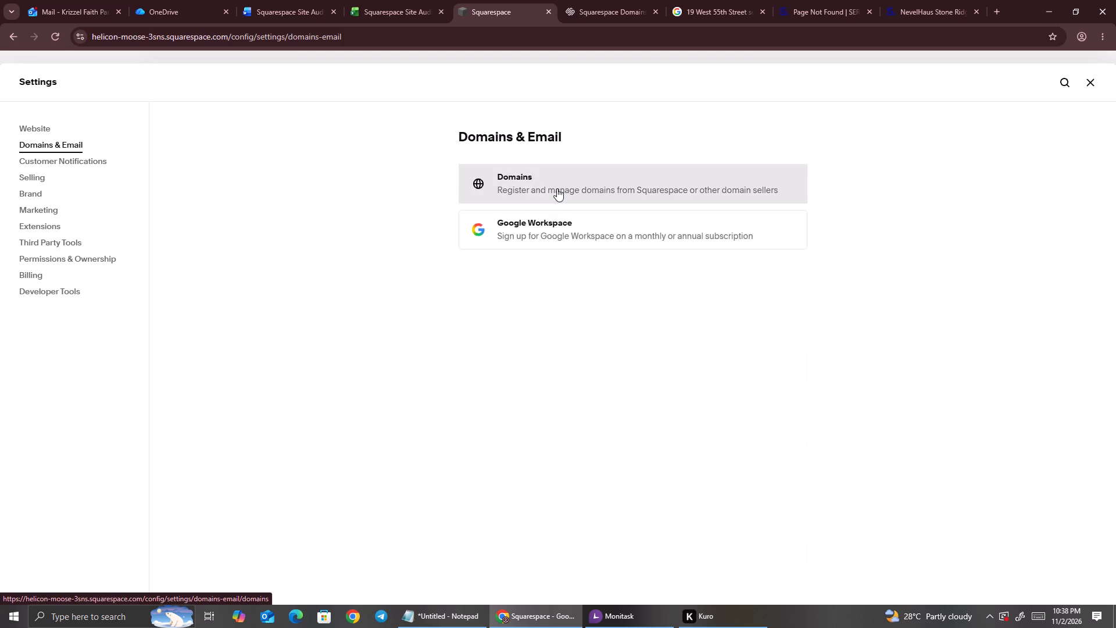
left_click(557, 188)
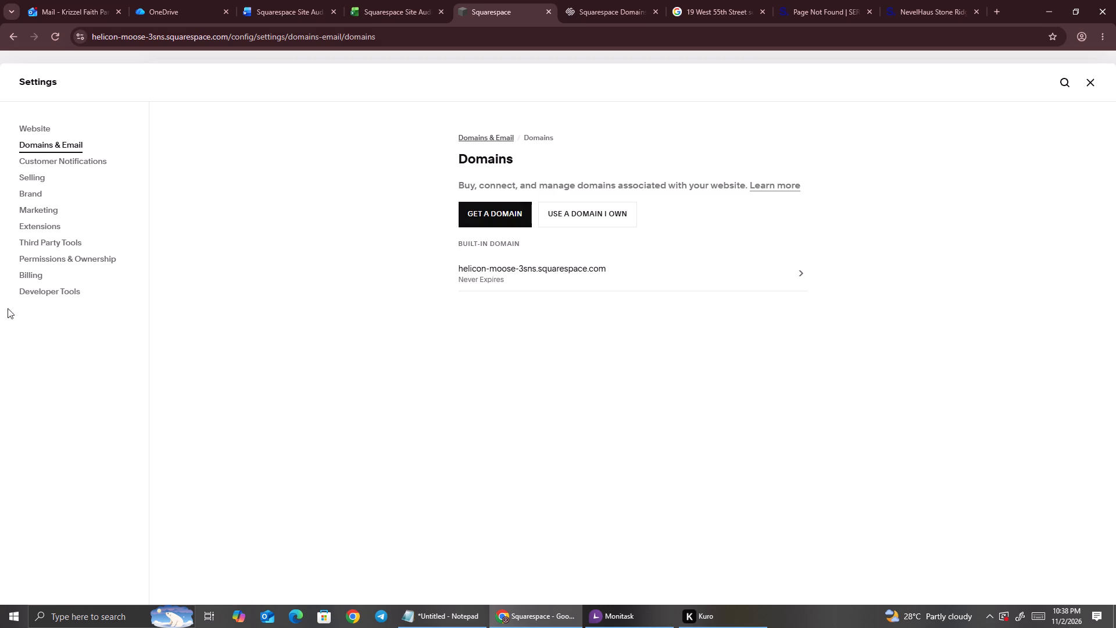
Copy the site's earliest invoice date, June 3, 2021, from the billing invoices into the Notepad notes.
left_click(27, 275)
left_click(536, 331)
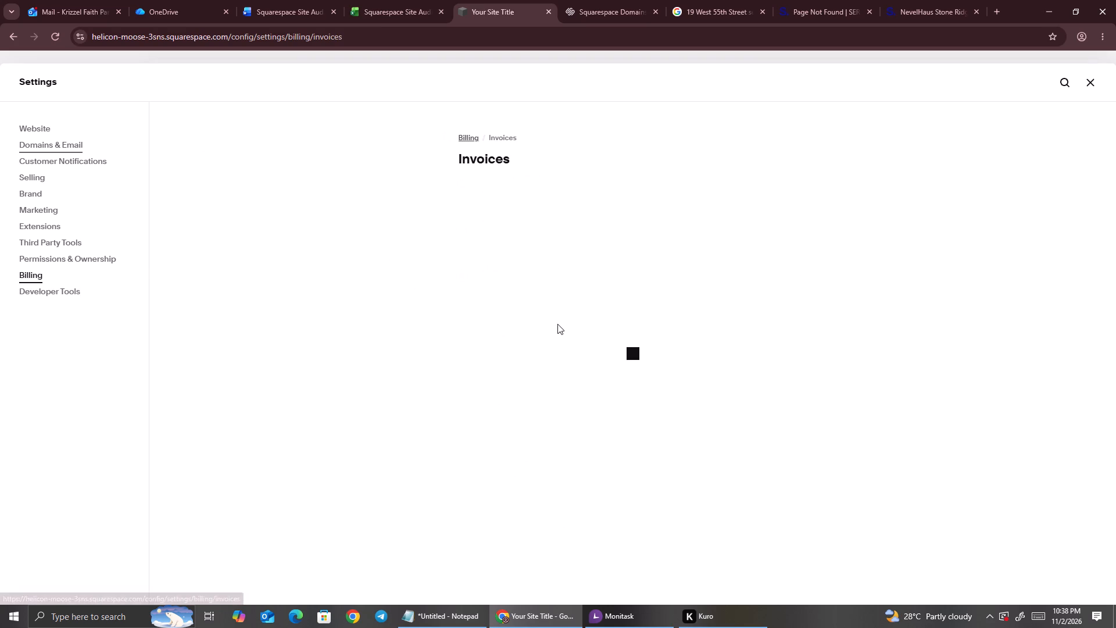
left_click_drag(448, 444, 541, 444)
key("ctrl+c")
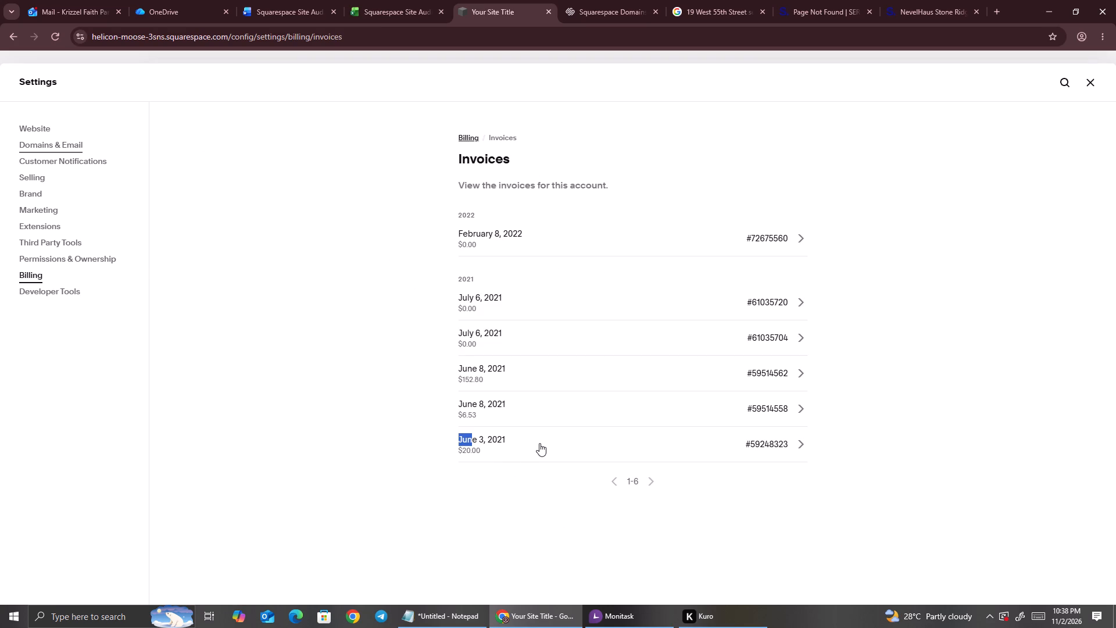
key("alt+Tab")
key("Return")
key("ctrl+v")
key("alt+Tab")
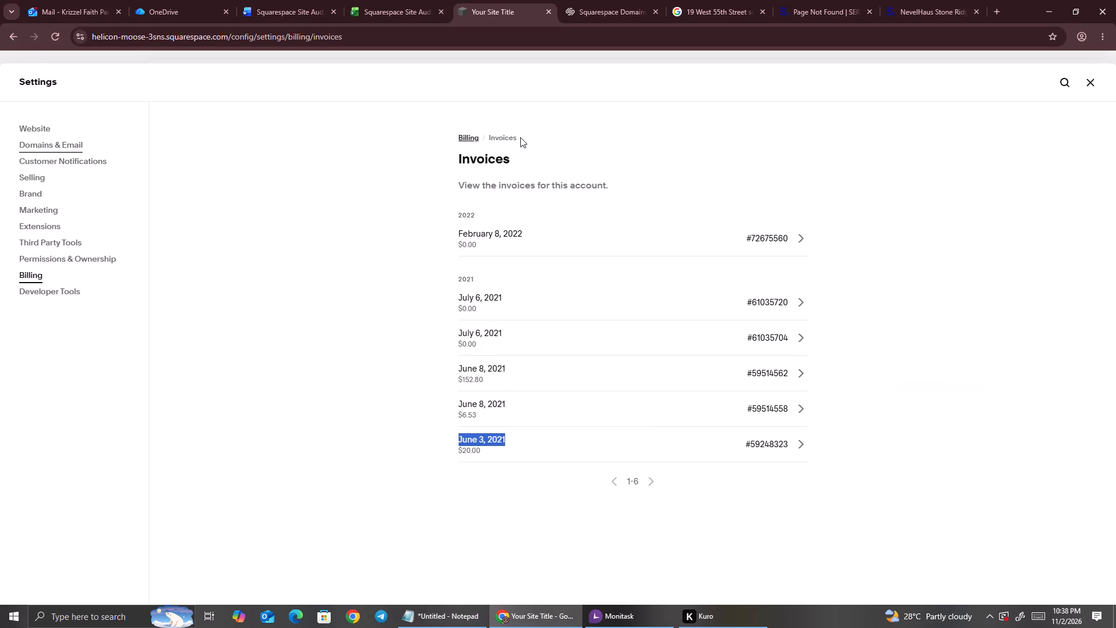
Add the website subscription's expiry line, Expired on Feb 8, 2022., from the billing subscriptions to the Notepad notes.
left_click(469, 135)
left_click(530, 176)
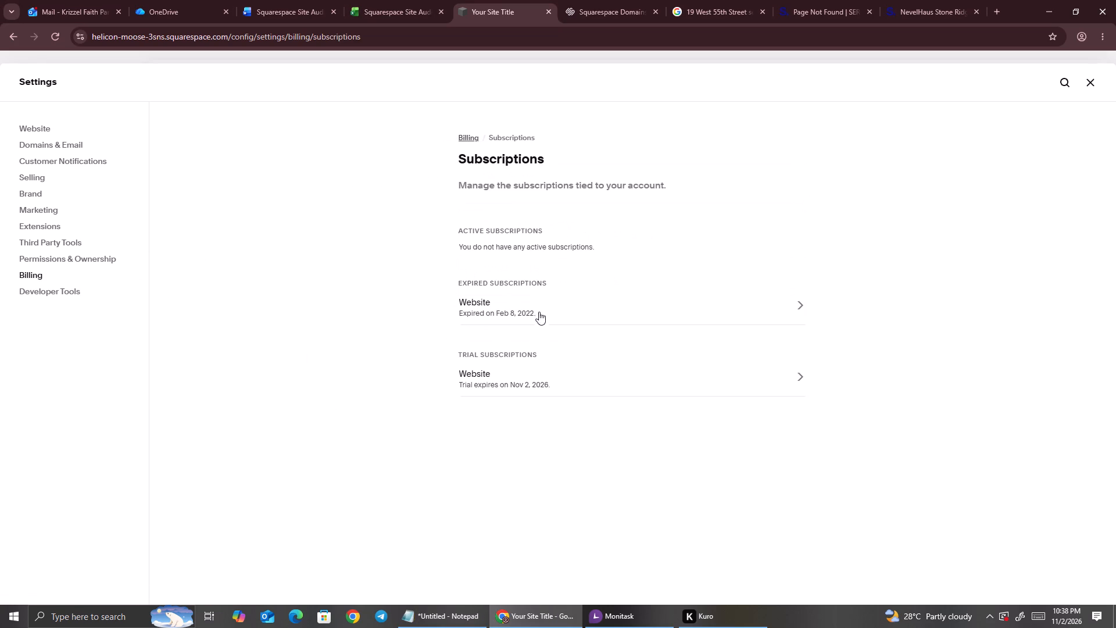
left_click_drag(431, 384, 567, 382)
left_click_drag(440, 320, 581, 313)
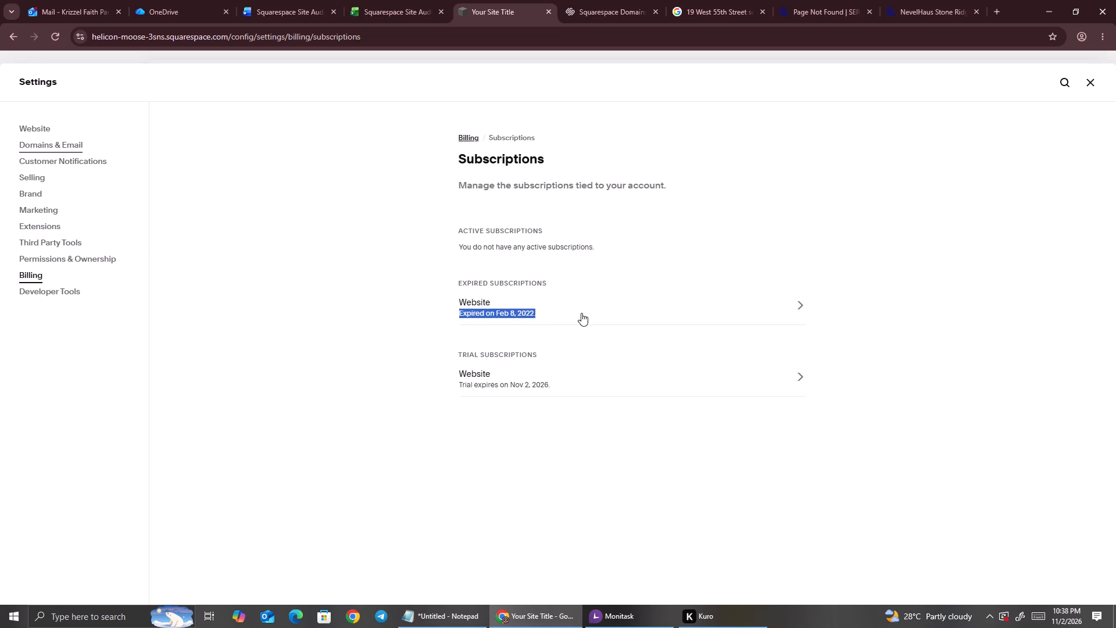
key("ctrl+c")
key("alt+Tab")
key("alt+Tab")
key("alt+Tab")
key("Return")
key("ctrl+v")
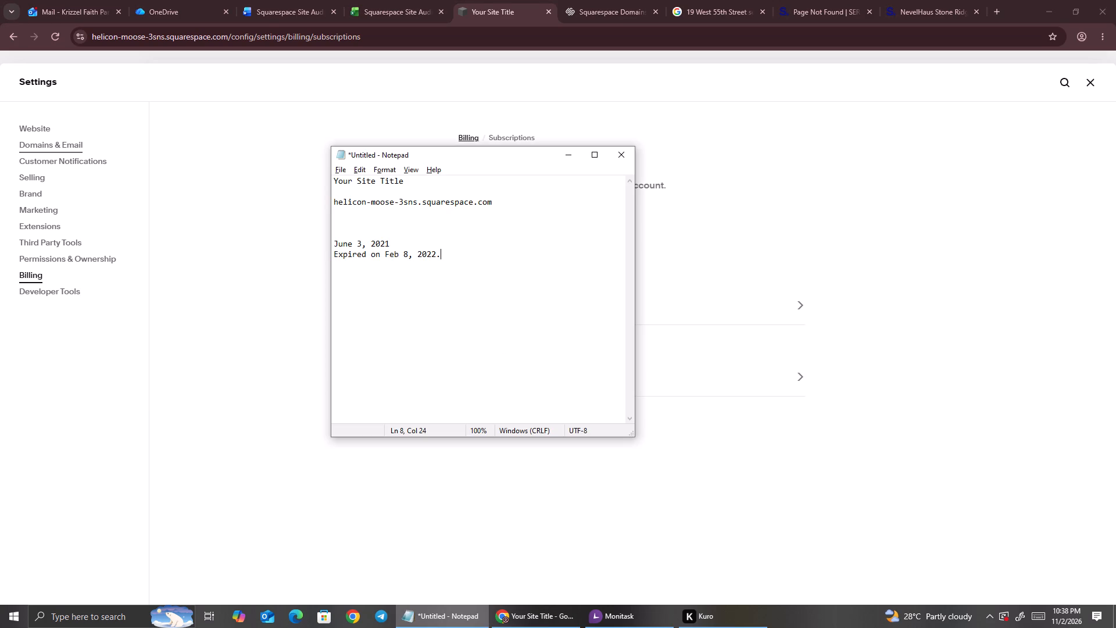
key("alt+Tab")
left_click(337, 365)
Remove the blank lines between the name, URL and dates in the Notepad notes.
key("alt+Tab")
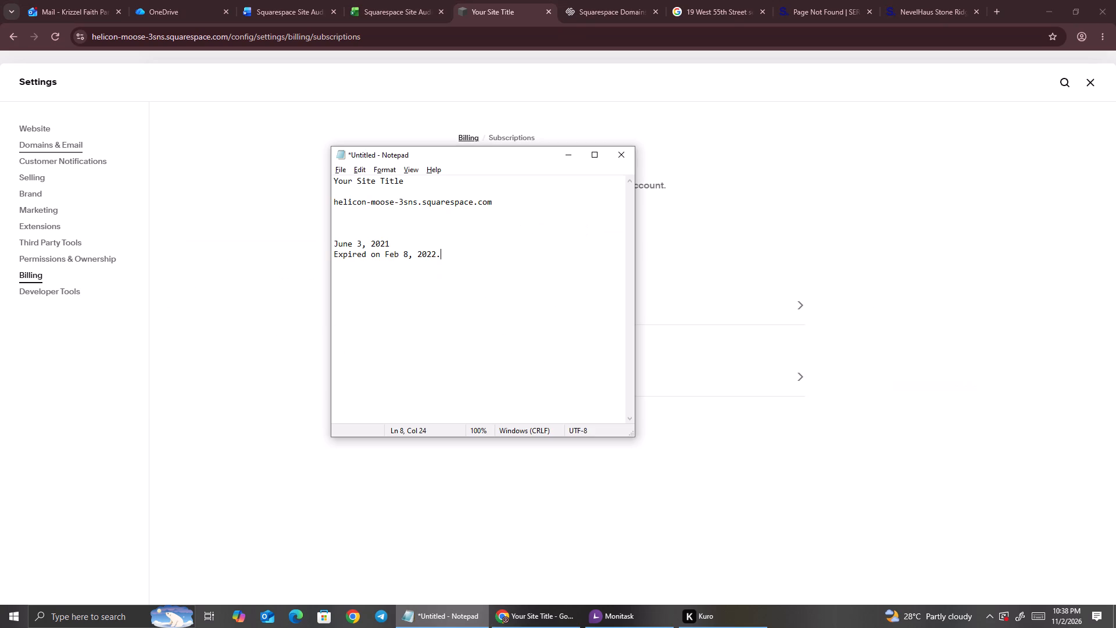
left_click(330, 201)
left_click(336, 201)
key("Left")
key("BackSpace")
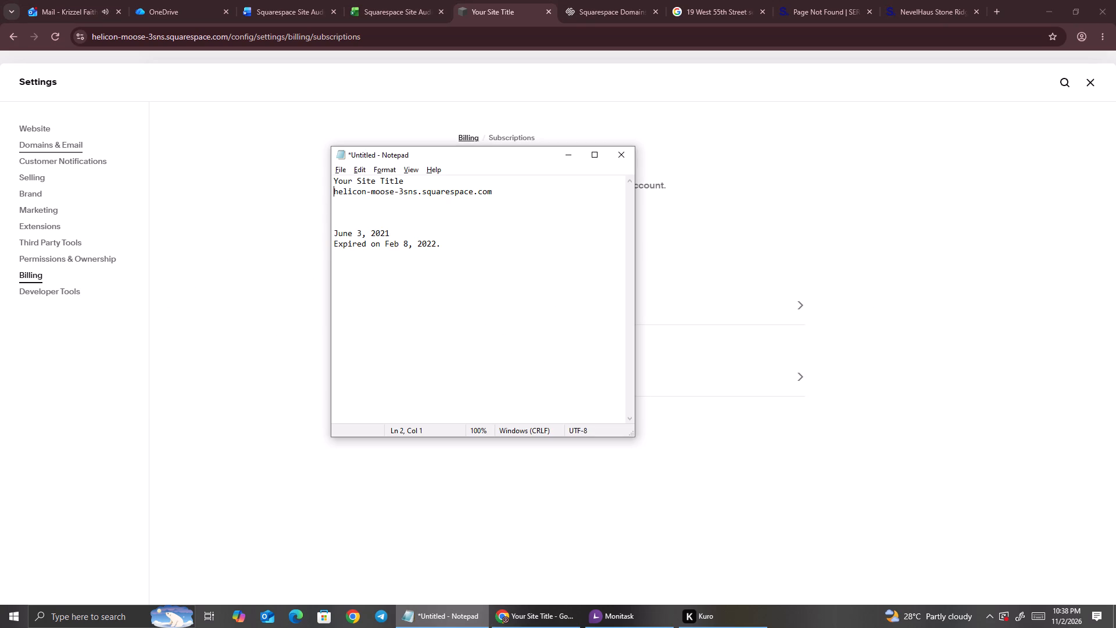
key("Down")
key("Down")
key("Down")
key("BackSpace")
key("BackSpace")
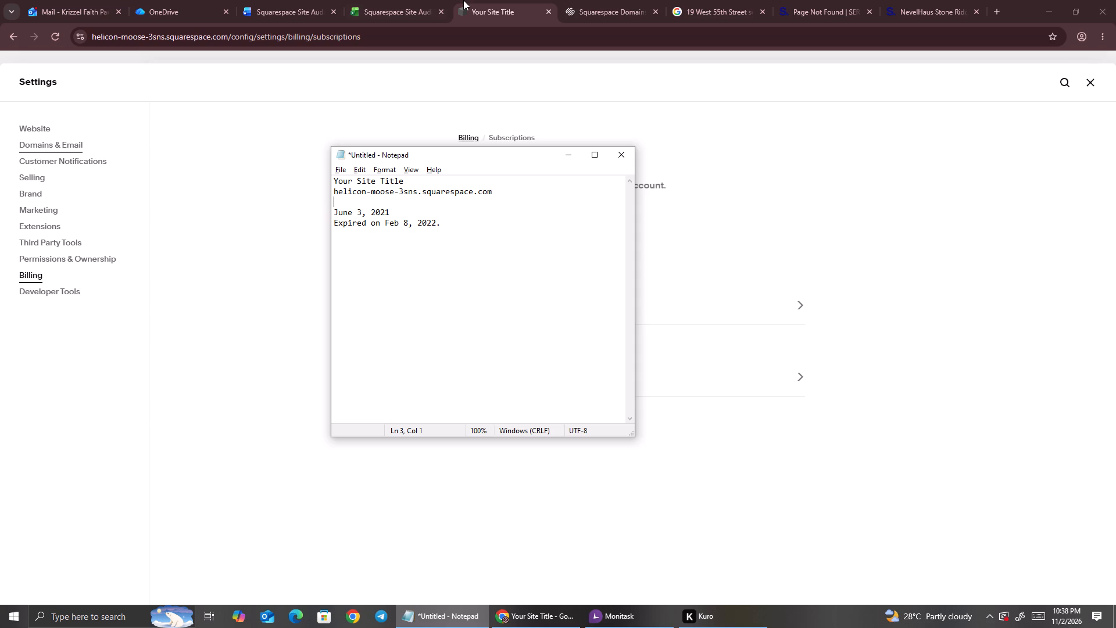
key("BackSpace")
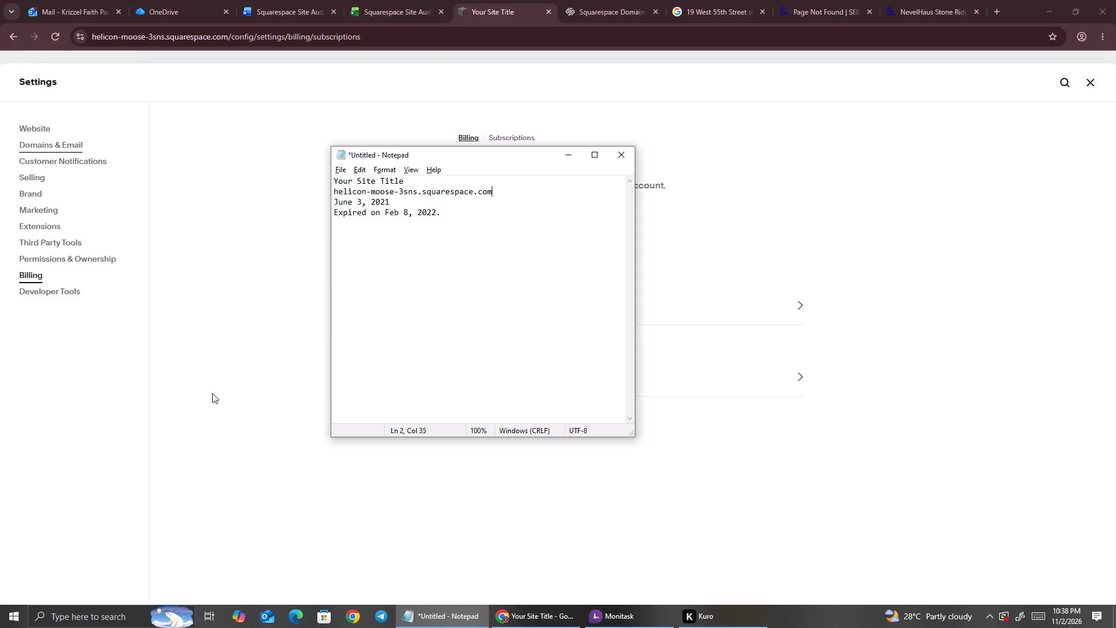
Close the site settings and examine the home page content from top to footer.
left_click(226, 390)
key("alt+Tab")
key("alt+Tab")
left_click(1090, 79)
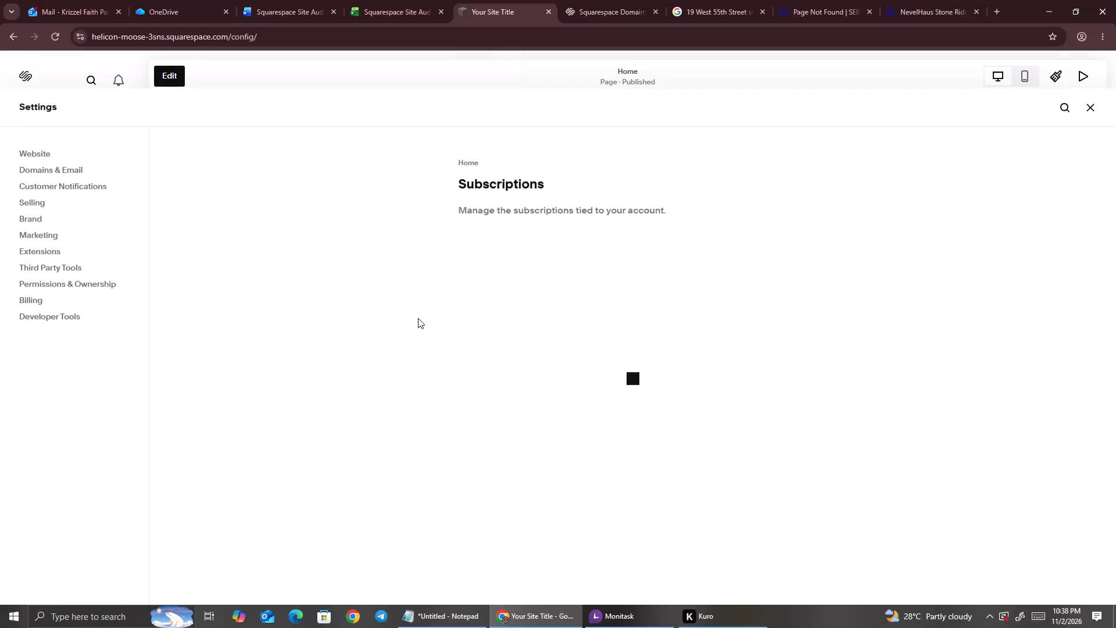
scroll(401, 294, "down", 5)
scroll(420, 304, "up", 9)
scroll(421, 303, "down", 4)
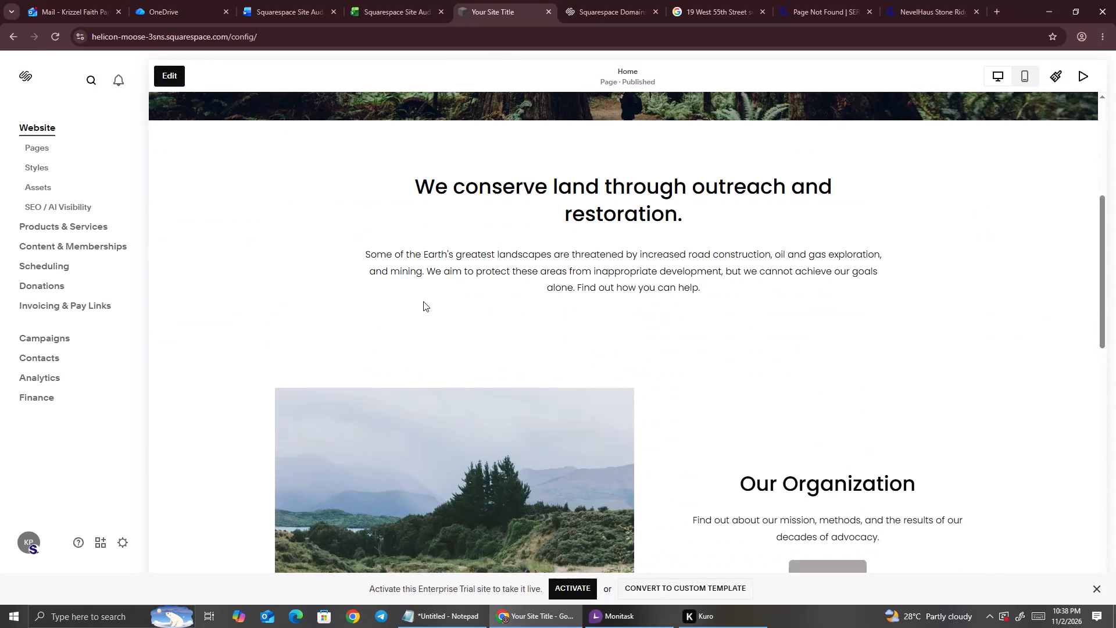
scroll(424, 301, "down", 10)
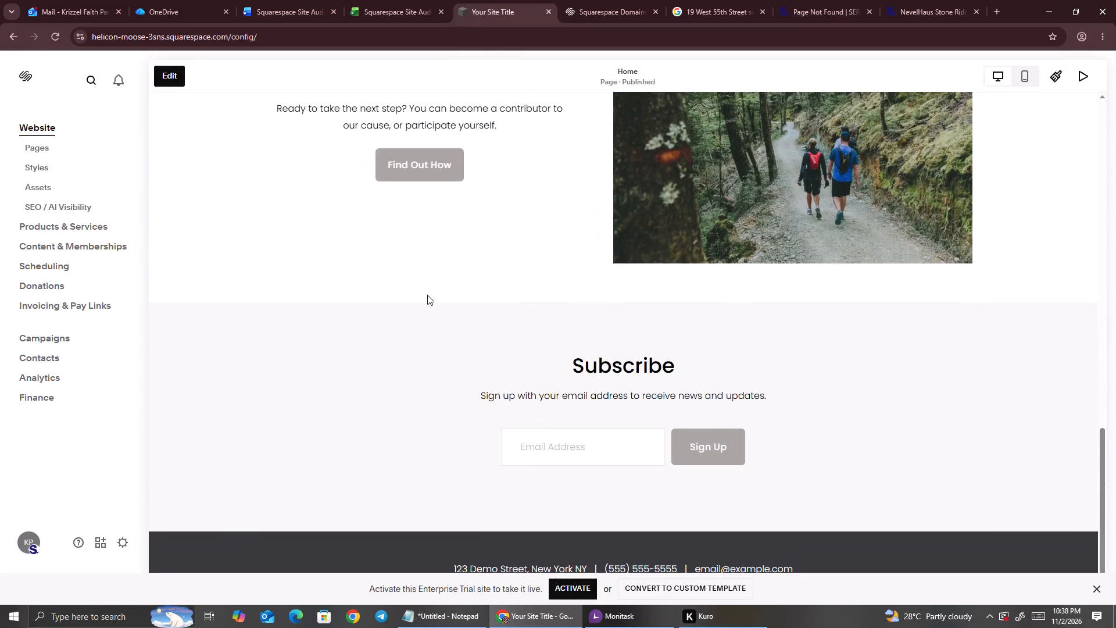
scroll(427, 295, "down", 9)
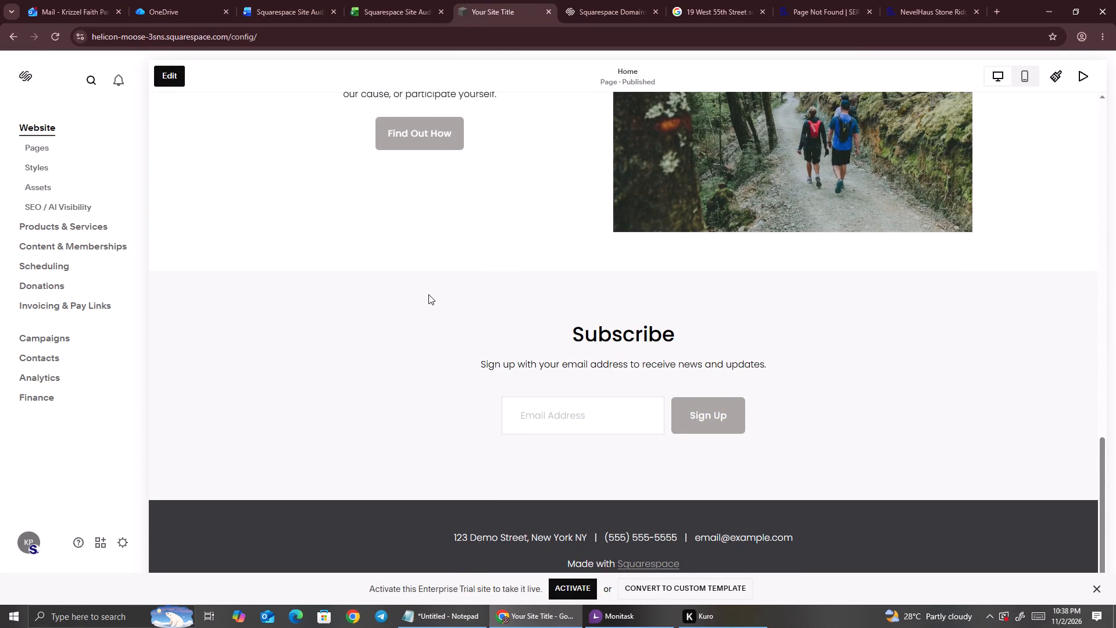
scroll(428, 294, "up", 20)
scroll(428, 294, "up", 1)
Enter the site name Your Site Title in A203 of the October 2026 audit spreadsheet, copied from the Notepad notes.
key("alt+Tab")
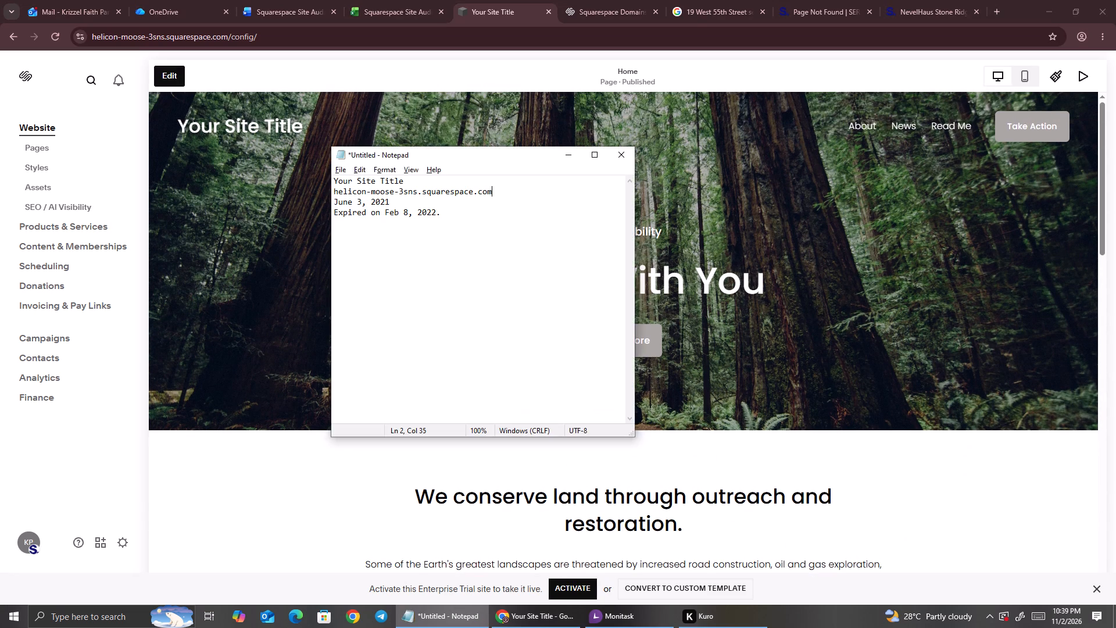
left_click(395, 0)
left_click(324, 0)
left_click_drag(363, 0, 372, 3)
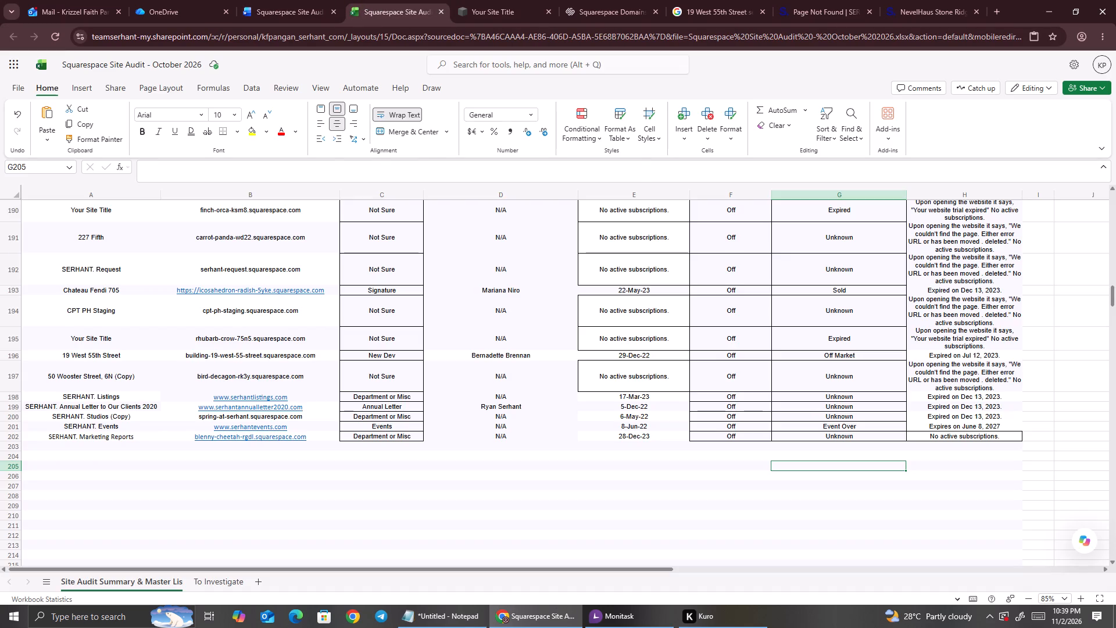
left_click(278, 458)
key("alt+Tab")
left_click_drag(420, 179, 186, 178)
key("ctrl+c")
left_click(106, 449)
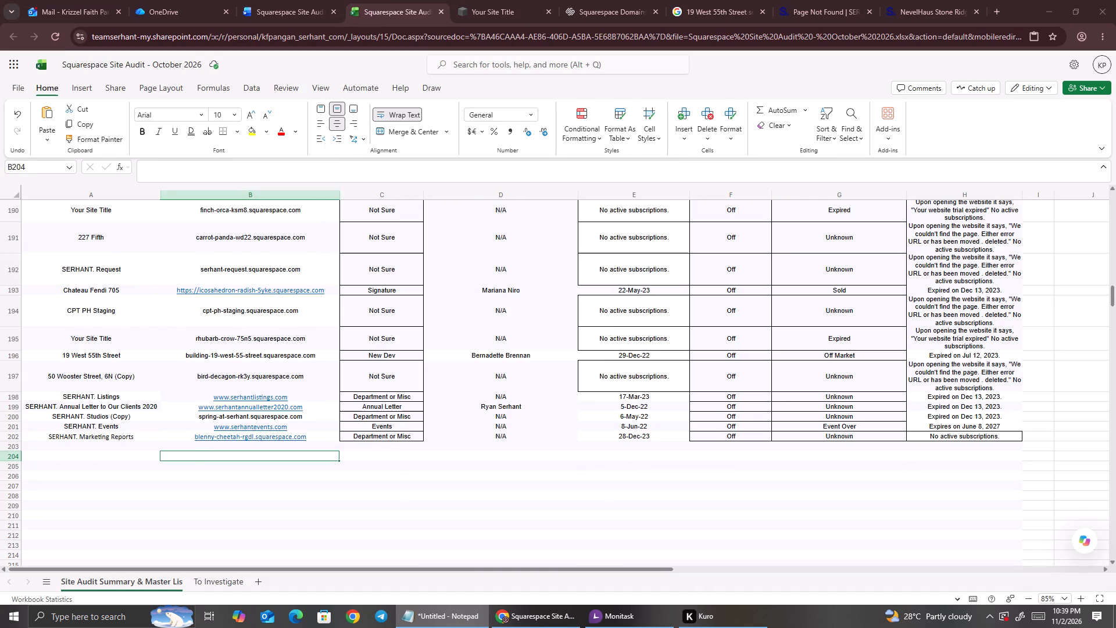
key("ctrl+v")
Enter the URL helicon-moose-3sns.squarespace.com in B203, copied from the Notepad notes.
key("alt+Tab")
left_click_drag(504, 193, 411, 199)
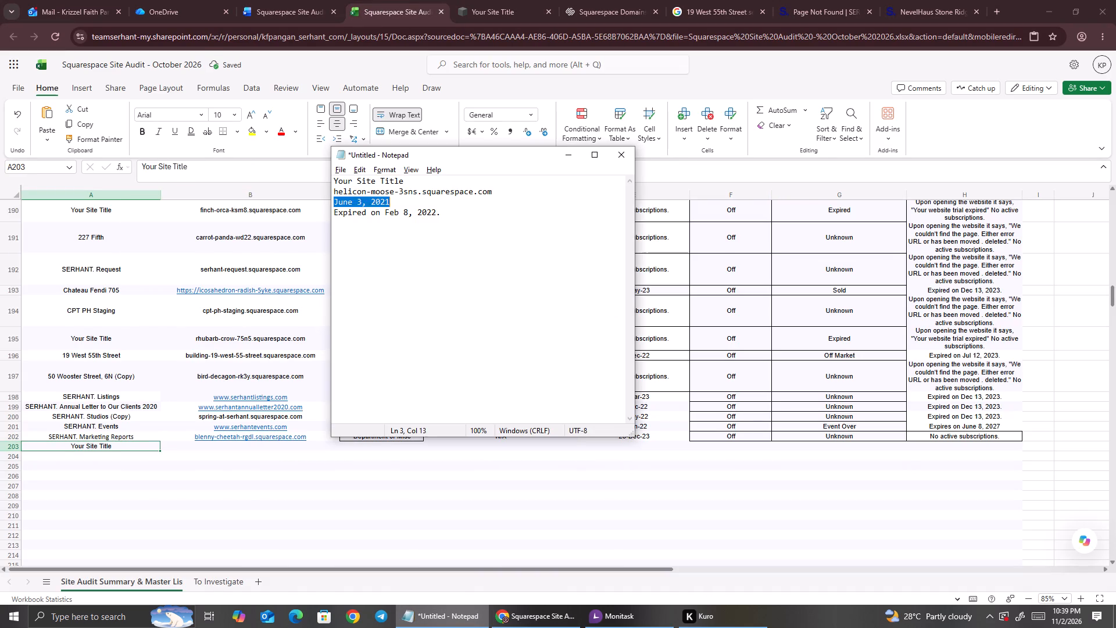
left_click_drag(411, 199, 323, 196)
key("ctrl+c")
left_click(268, 452)
key("ctrl+v")
key("ctrl+z")
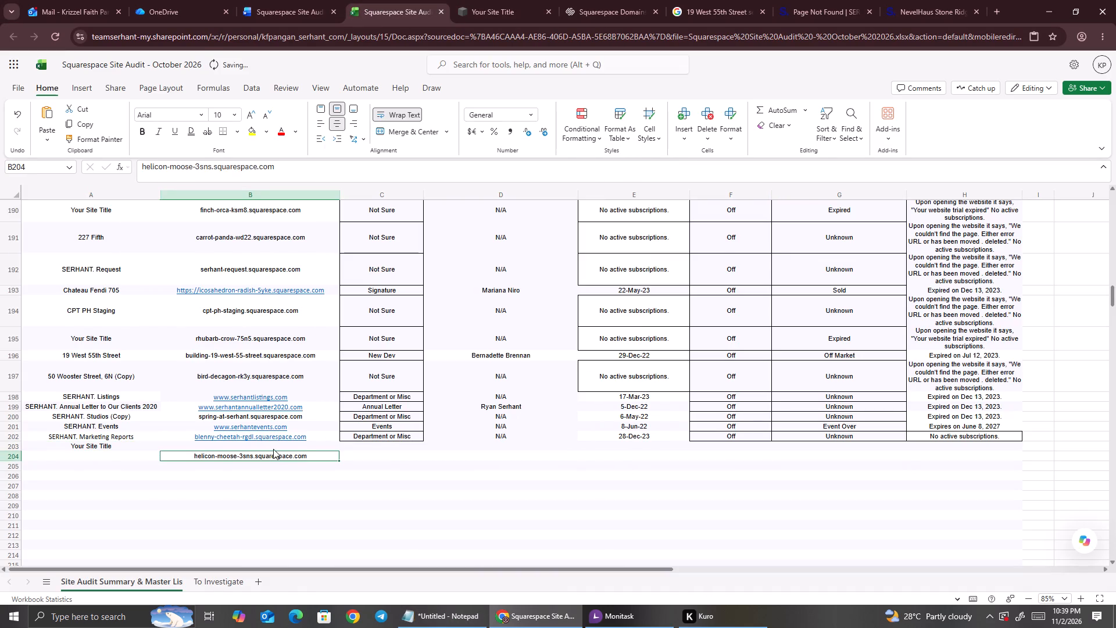
left_click(277, 446)
key("ctrl+v")
key("alt+Tab")
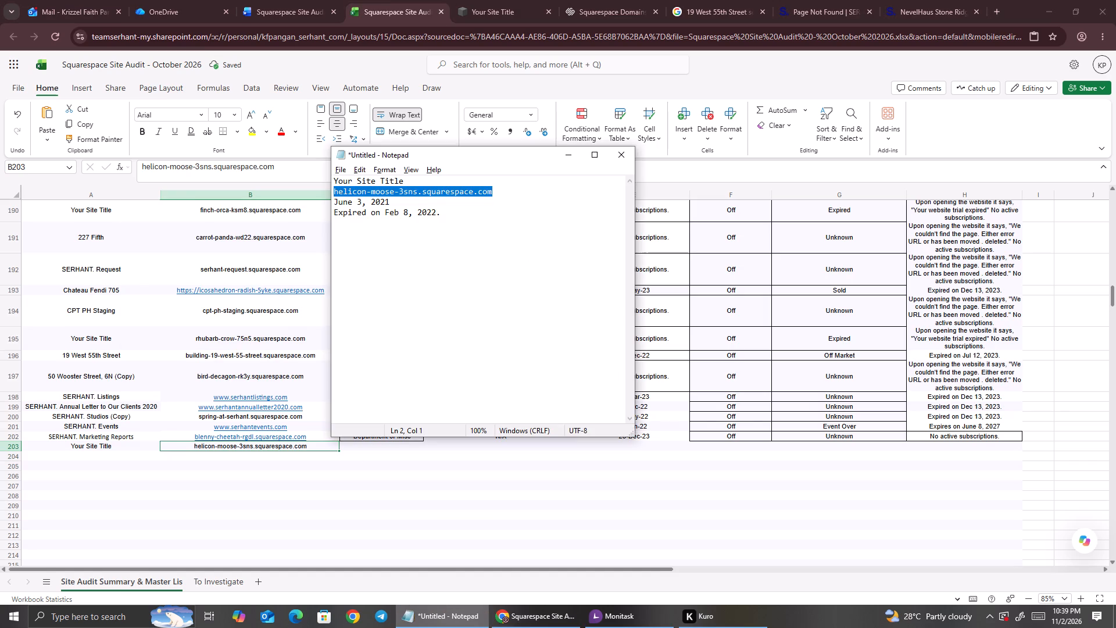
key("alt+Tab")
left_click(394, 454)
left_click(395, 449)
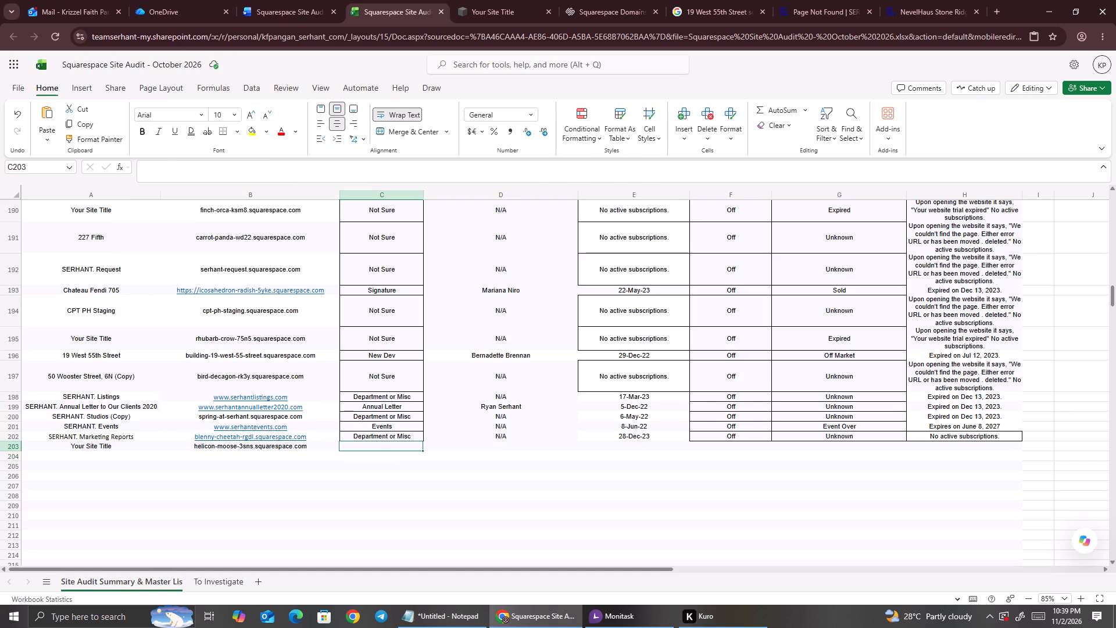
left_click(403, 379)
key("ctrl+c")
left_click(389, 445)
key("ctrl+v")
Fill D203 with N/A by copying it from the SERHANT. Marketing Reports row.
left_click(493, 450)
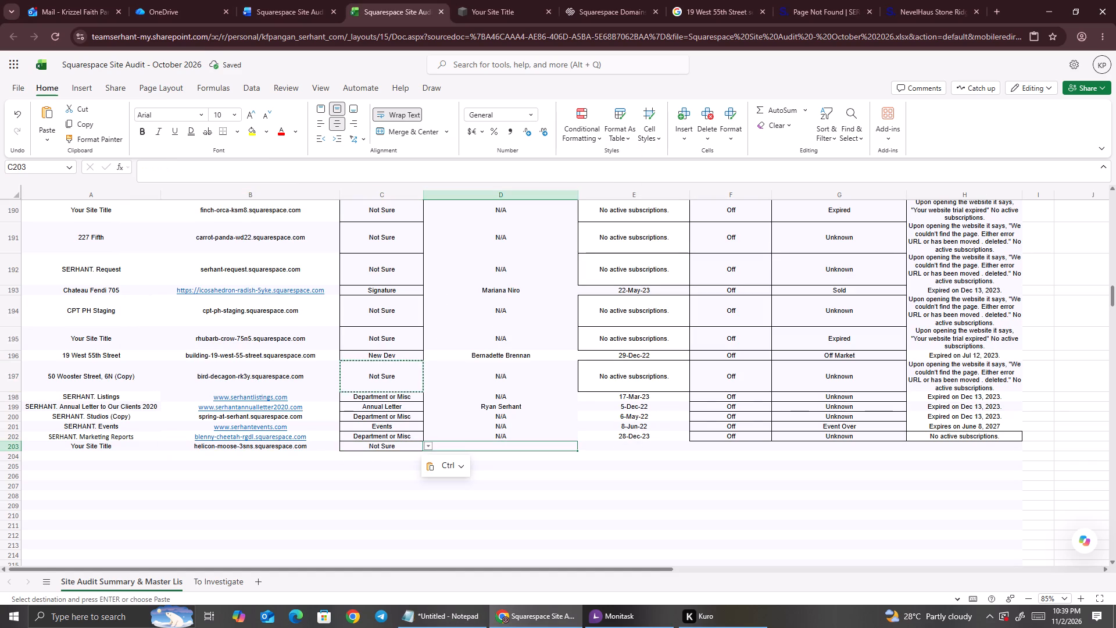
left_click(503, 436)
key("ctrl+c")
left_click(500, 447)
key("ctrl+v")
Enter the date June 3, 2021 in E203 of the Your Site Title row, copied from the Notepad notes.
left_click(640, 435)
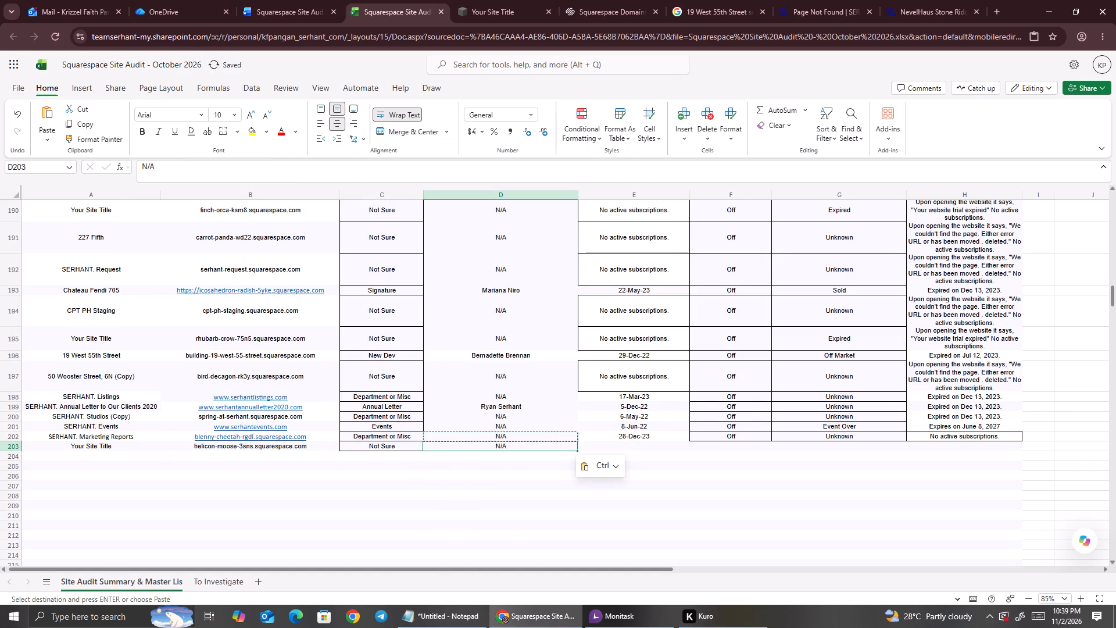
key("alt+Tab")
left_click_drag(402, 204, 284, 199)
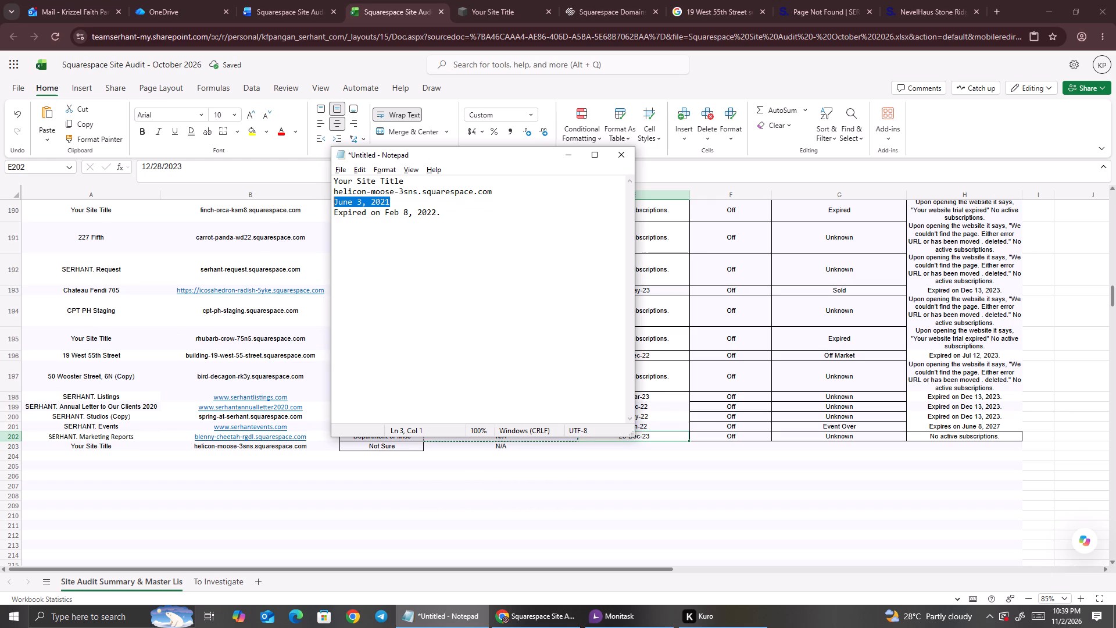
key("ctrl+c")
left_click(680, 444)
key("ctrl+v")
Set F203 to Off by copying it from the SERHANT. Marketing Reports row.
left_click(738, 436)
key("ctrl+c")
left_click(742, 444)
key("ctrl+v")
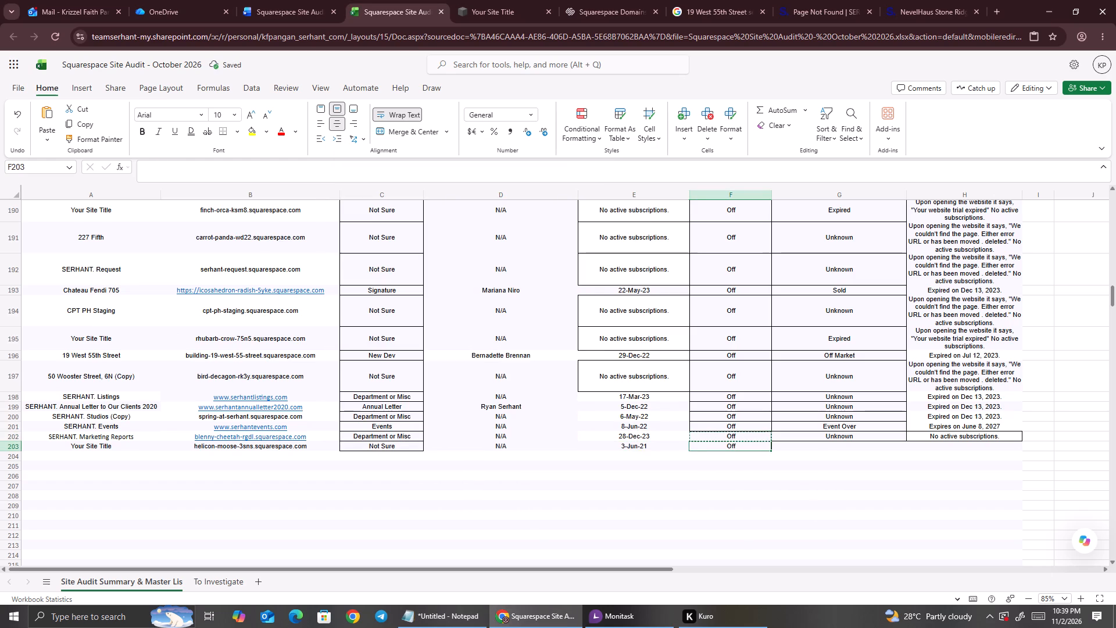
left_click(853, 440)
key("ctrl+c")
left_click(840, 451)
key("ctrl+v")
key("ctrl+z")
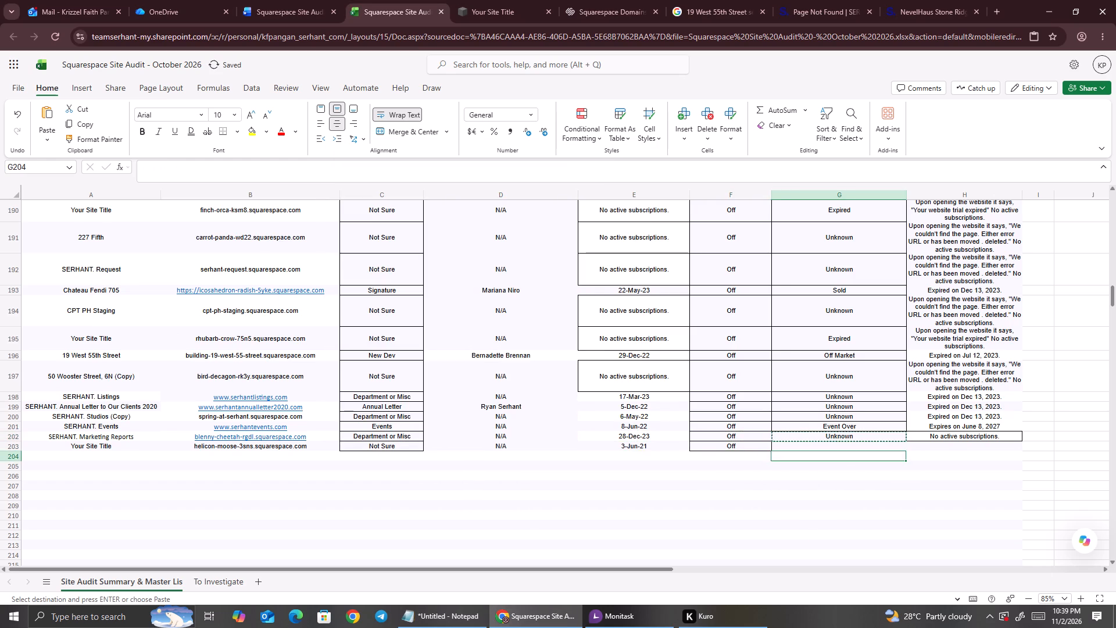
Set the status in G203 to Unknown by copying it from the SERHANT. Marketing Reports row.
left_click(847, 437)
key("ctrl+c")
left_click(845, 448)
key("ctrl+v")
left_click(807, 483)
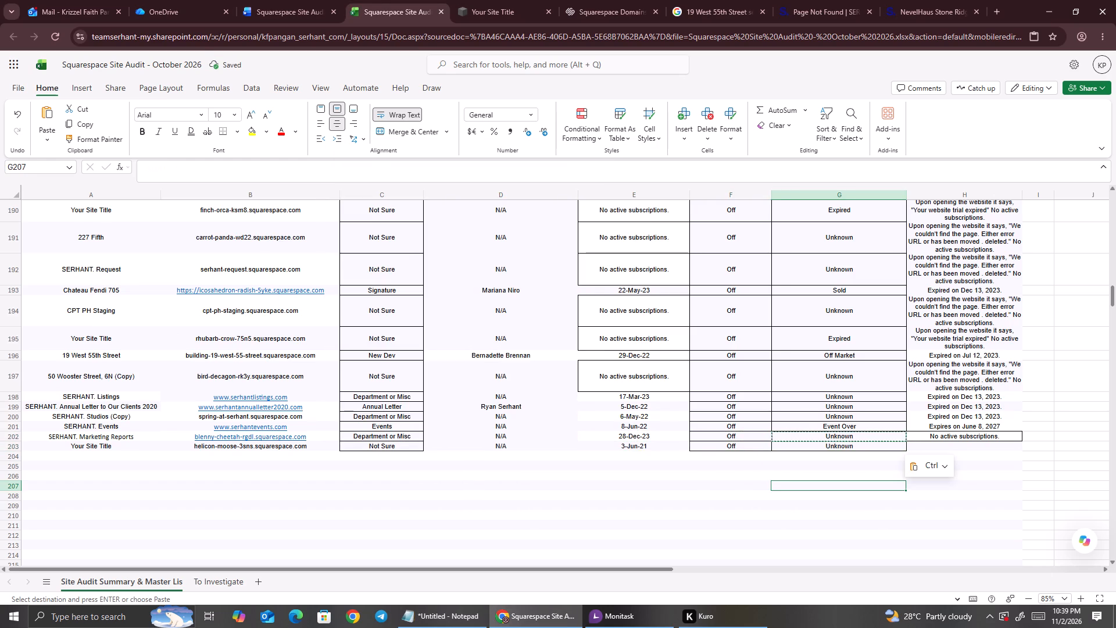
Enter "Expired on Feb 8, 2022." in H203 of the Your Site Title row, copied from the Notepad notes.
key("alt+Tab")
left_click_drag(467, 217, 227, 210)
key("ctrl+c")
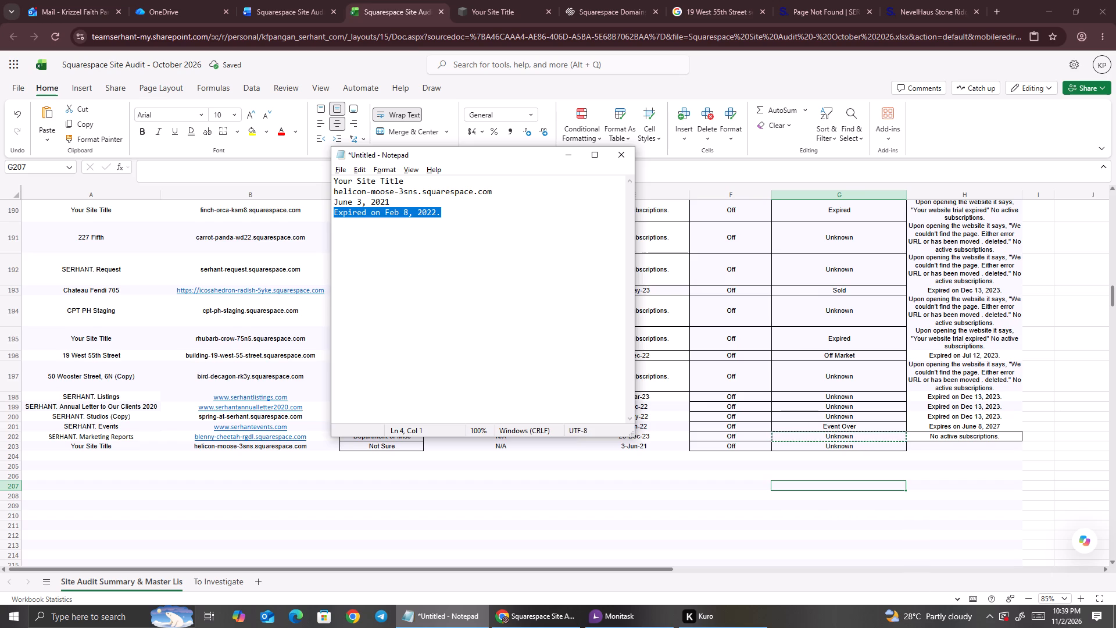
left_click(961, 445)
key("ctrl+v")
left_click(925, 484)
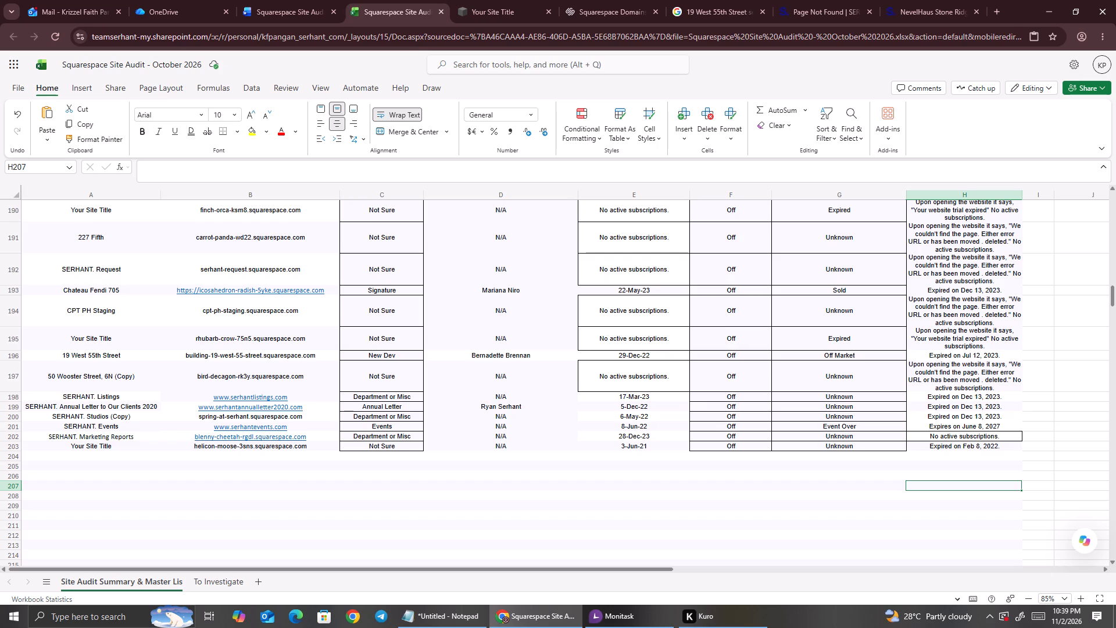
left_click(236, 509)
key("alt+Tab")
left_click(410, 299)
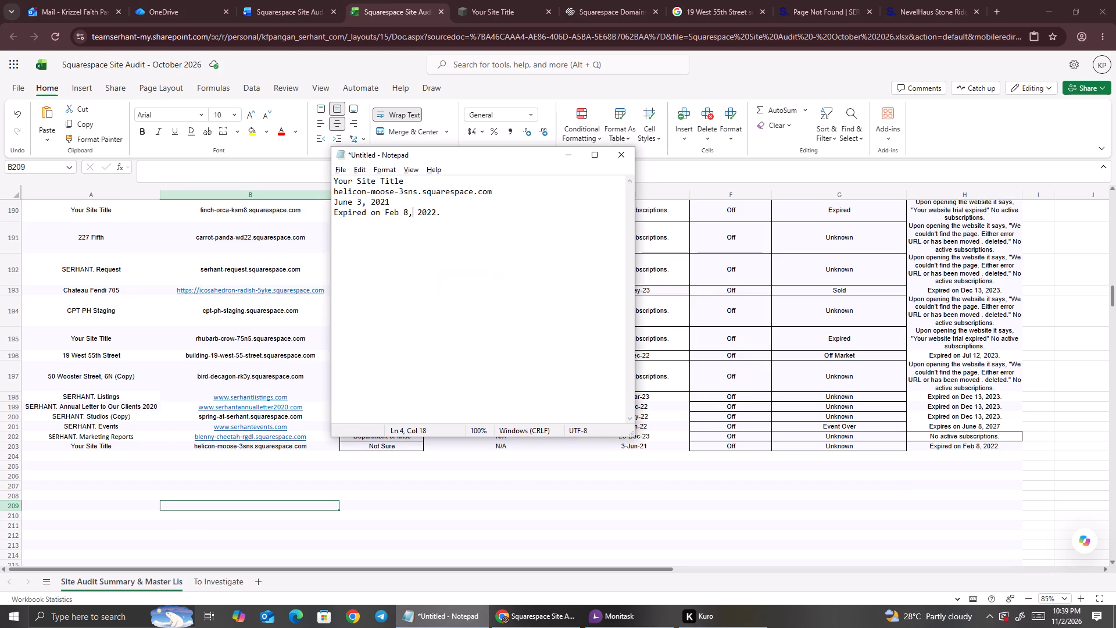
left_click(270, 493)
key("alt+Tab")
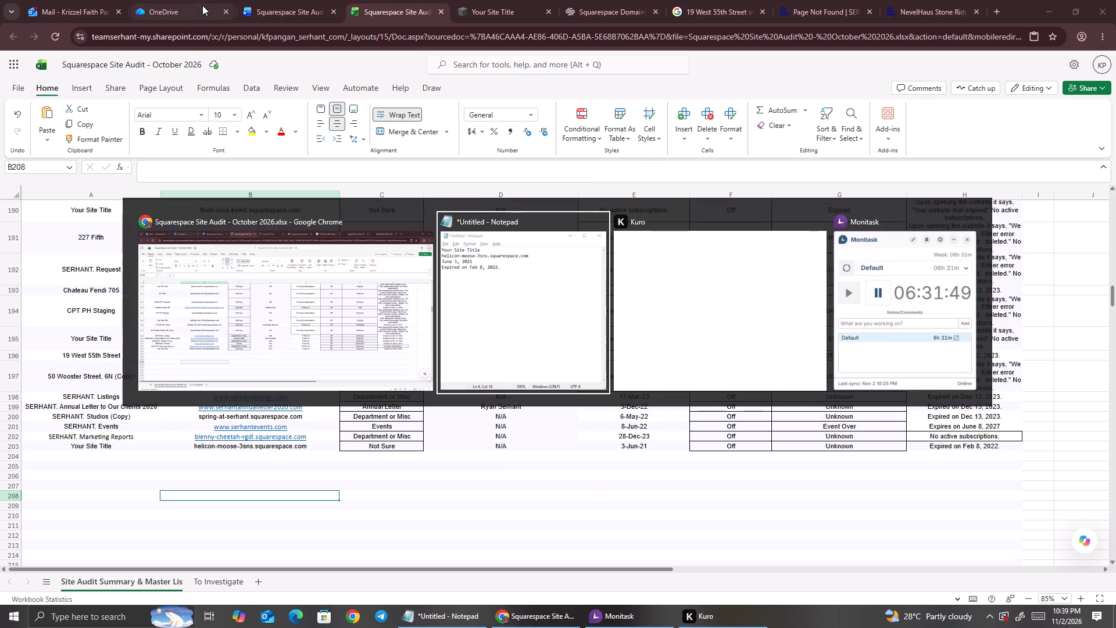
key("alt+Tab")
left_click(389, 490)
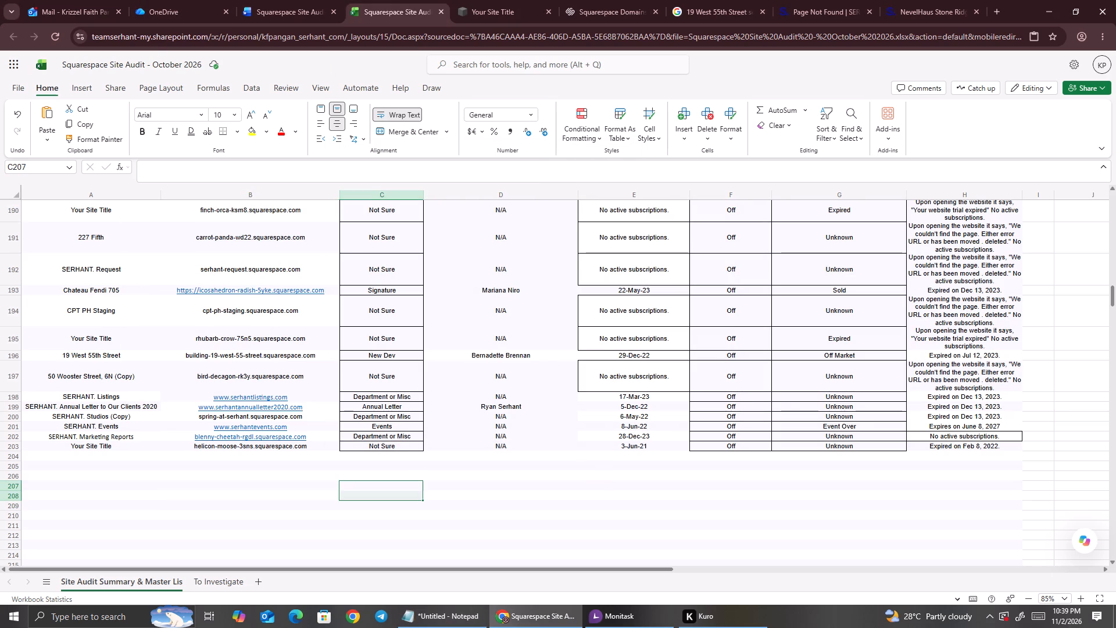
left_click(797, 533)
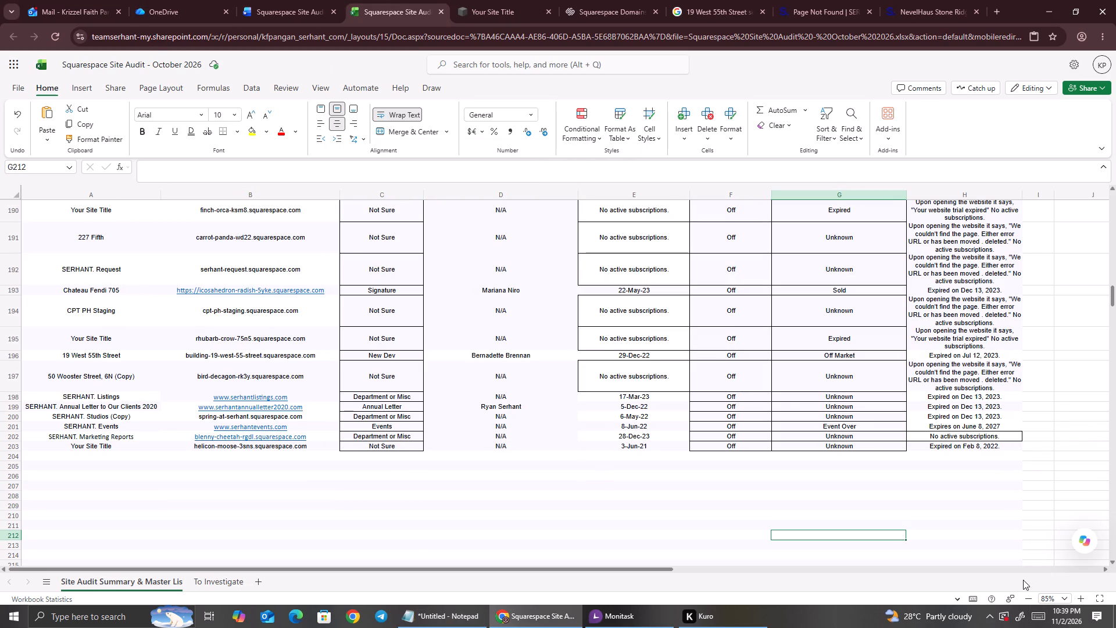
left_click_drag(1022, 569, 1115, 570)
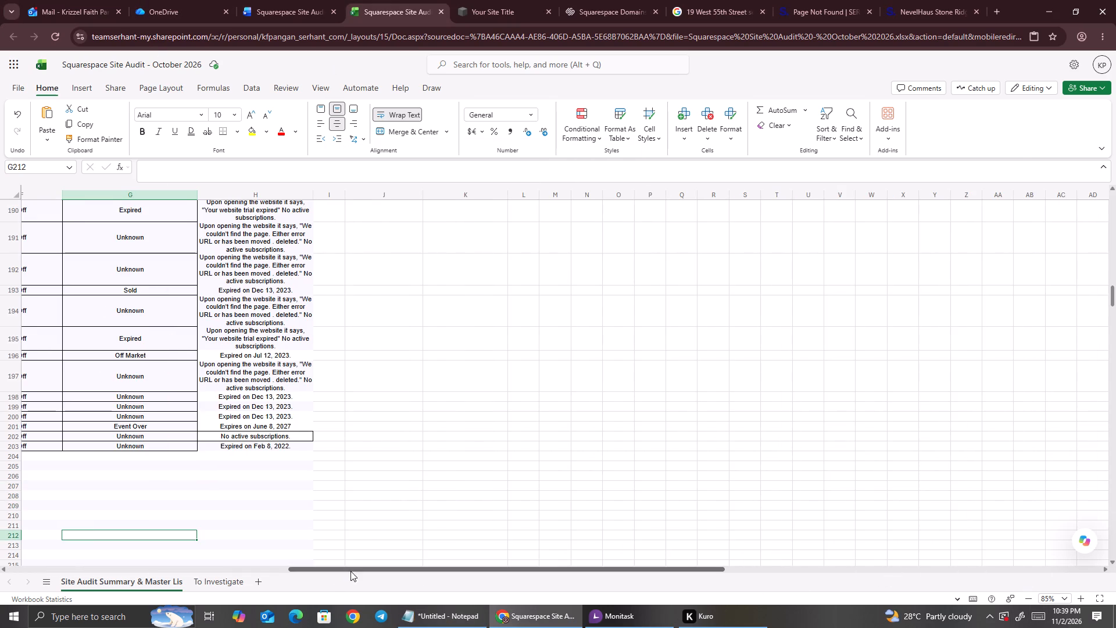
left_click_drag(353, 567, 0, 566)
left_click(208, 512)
Clear the Your Site Title notes from Notepad.
key("alt+Tab")
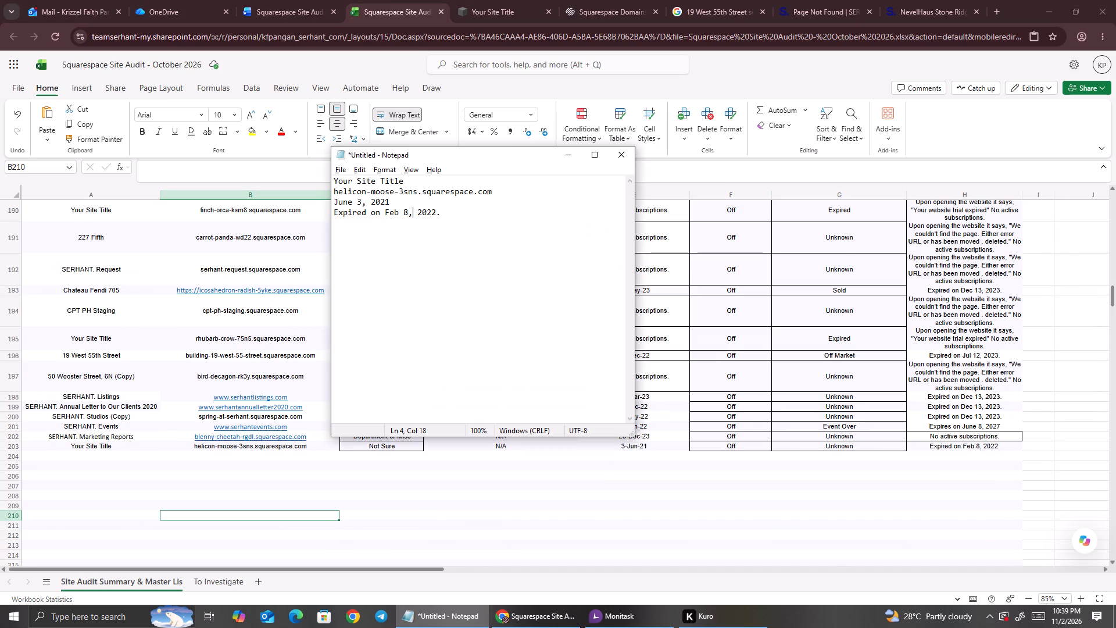
key("ctrl+a")
key("Return")
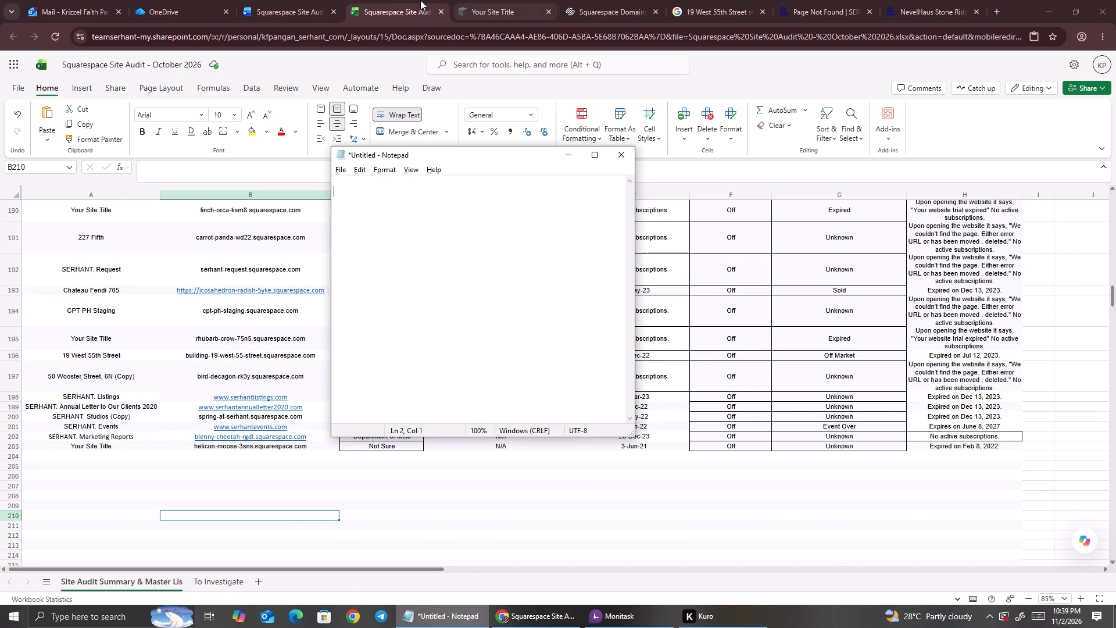
Return from the Your Site Title site pages in Squarespace to the account's list of websites.
left_click(327, 0)
left_click(407, 0)
left_click(478, 0)
left_click(7, 42)
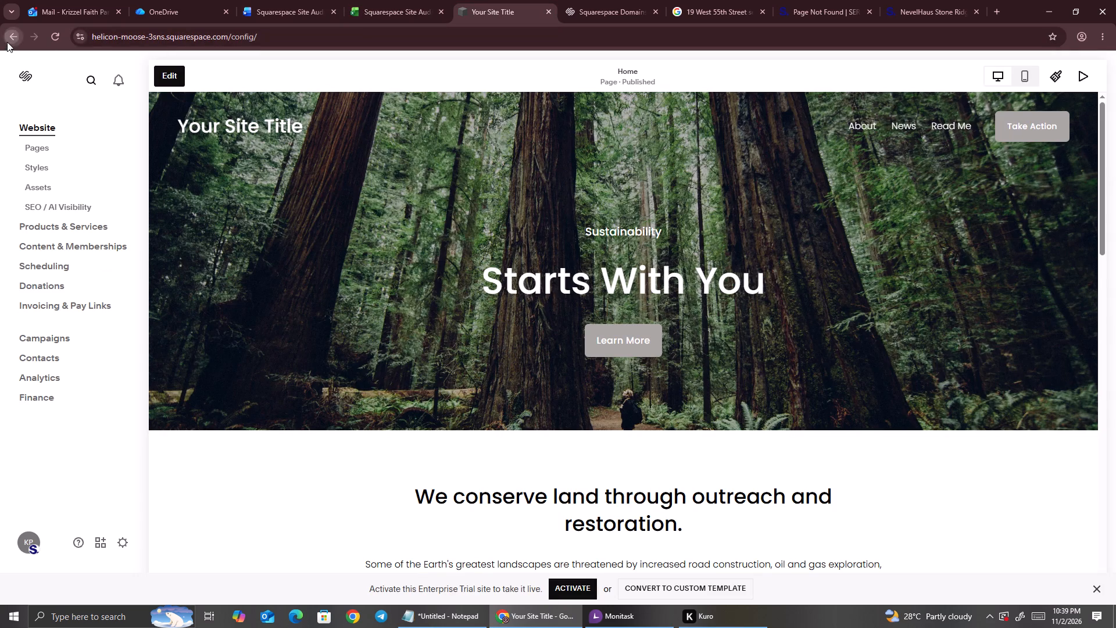
left_click(7, 42)
left_click(7, 42)
left_click(7, 42)
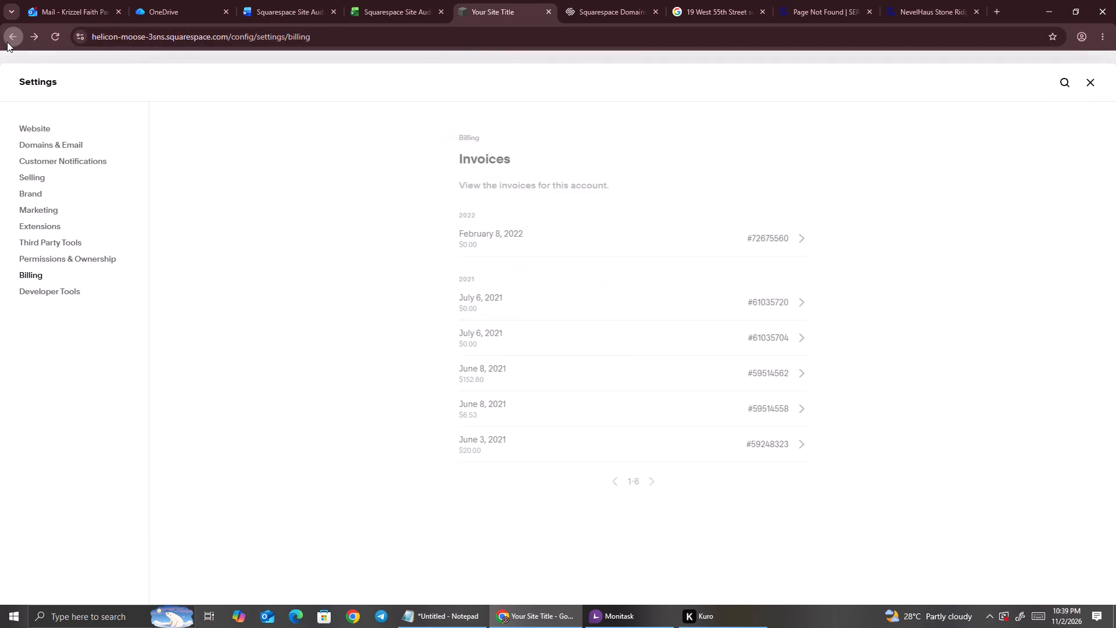
left_click(7, 42)
left_click(7, 42)
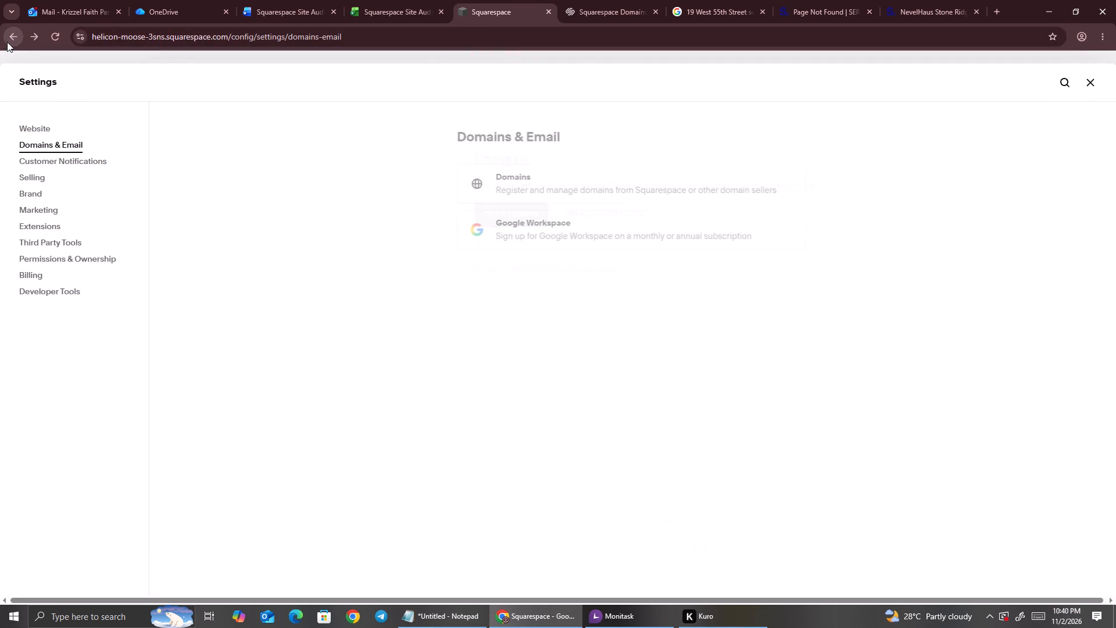
left_click(7, 42)
left_click(7, 42)
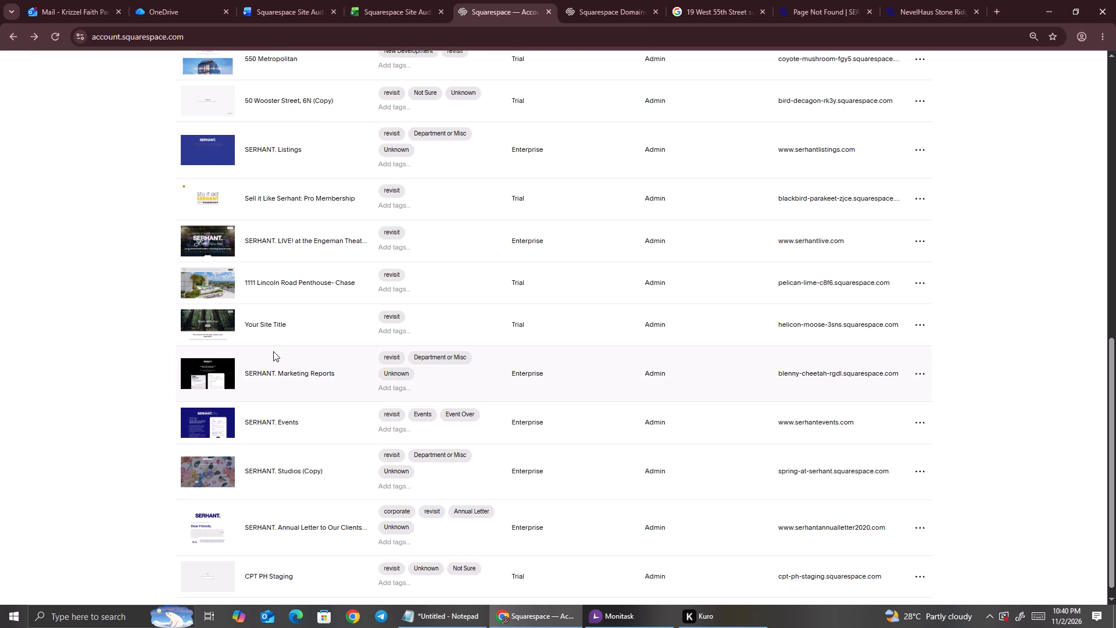
Tag the Your Site Title site with Not Sure and Unknown in the websites list.
left_click(404, 331)
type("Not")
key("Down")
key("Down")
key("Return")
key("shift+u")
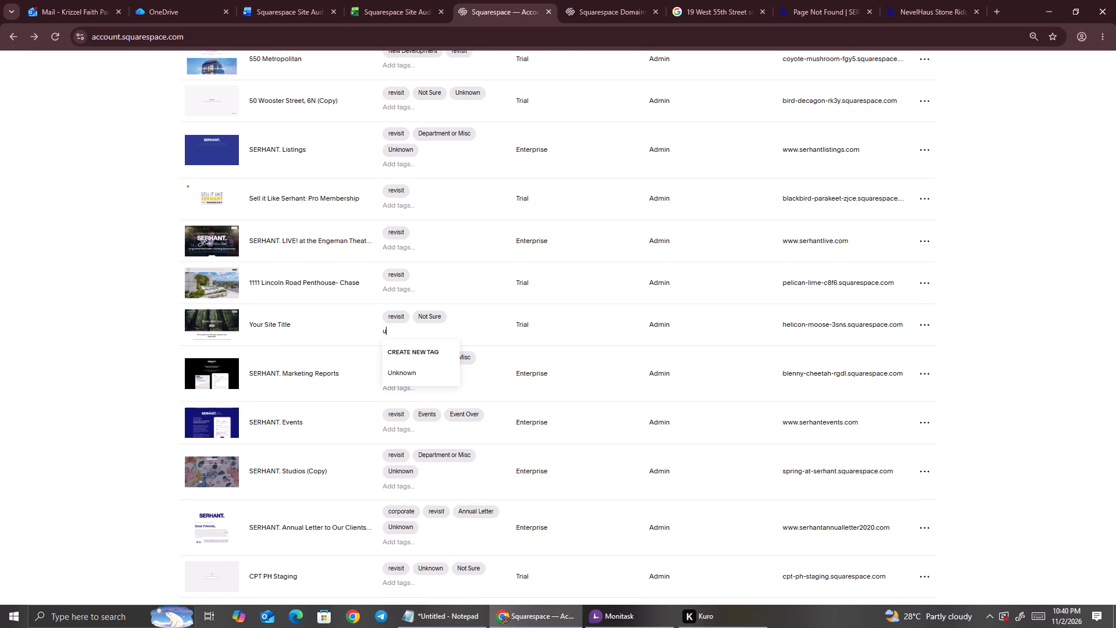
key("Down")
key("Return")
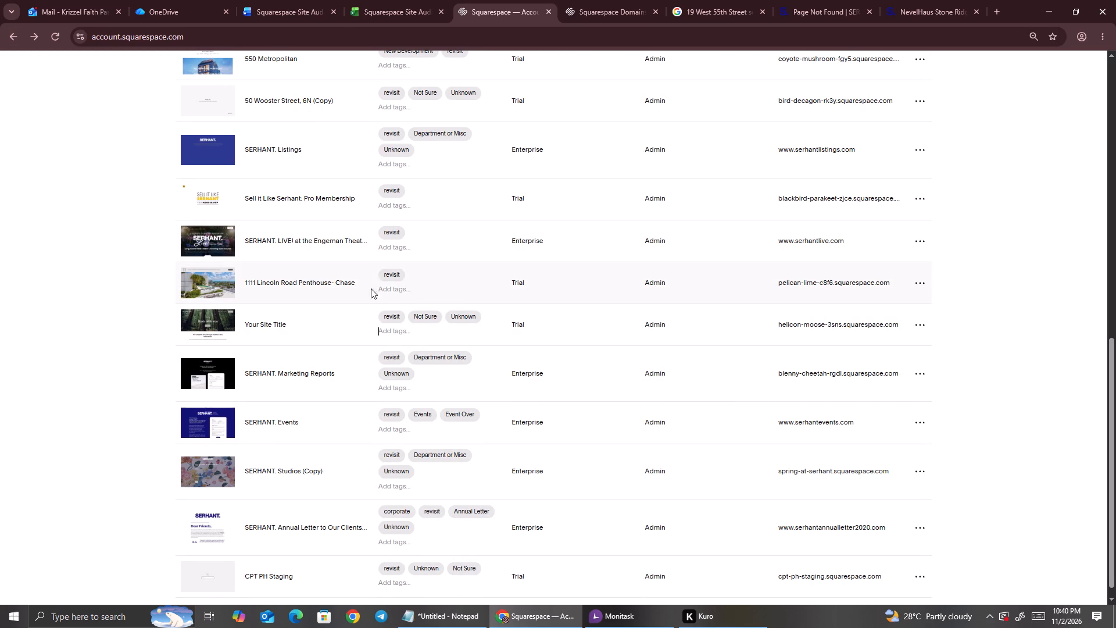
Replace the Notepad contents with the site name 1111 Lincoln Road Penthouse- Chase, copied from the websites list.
left_click_drag(356, 286, 242, 287)
key("ctrl+c")
key("ctrl+c")
key("alt+Tab")
key("ctrl+a")
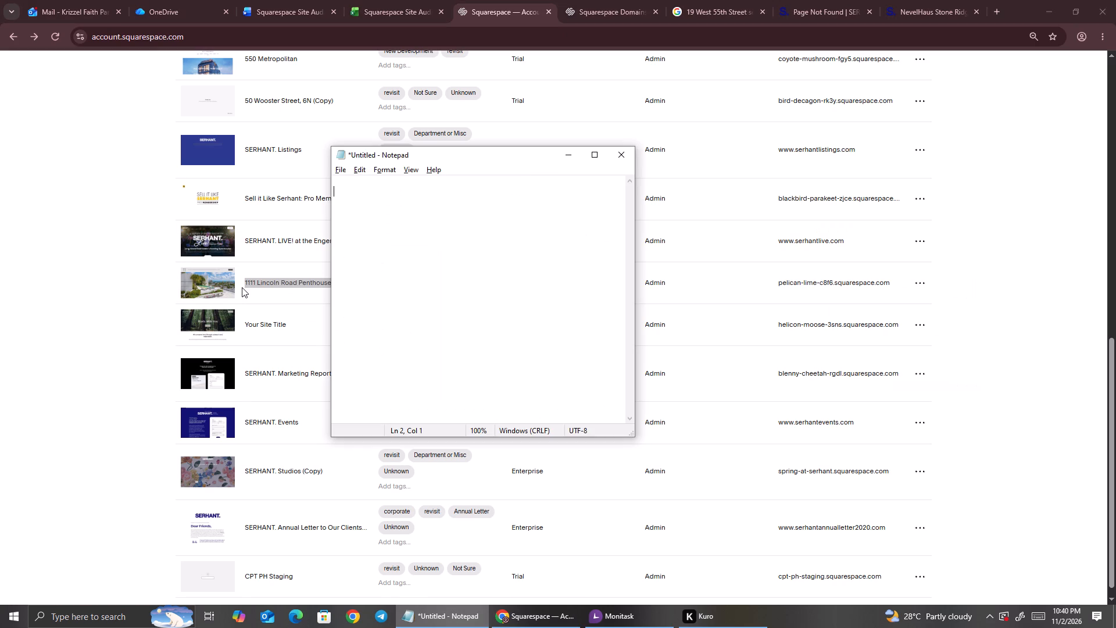
key("ctrl+a")
left_click(559, 233)
key("ctrl+a")
key("ctrl+v")
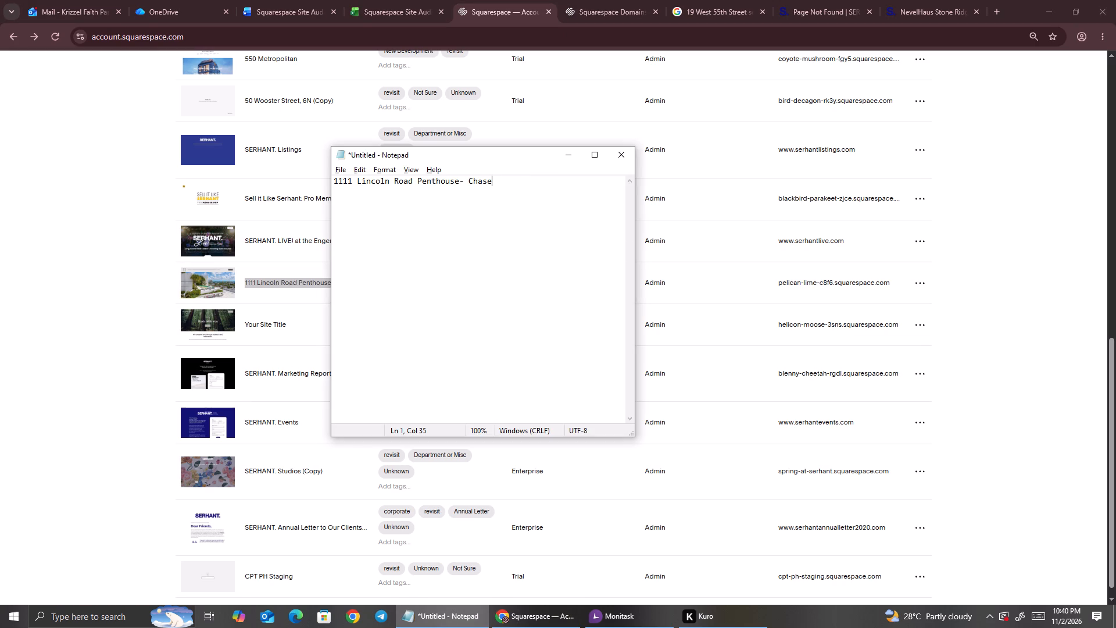
Add the site's address pelican-lime-c8f6.squarespace.com on the line directly below its name in Notepad.
key("alt+Tab")
left_click_drag(771, 280, 897, 283)
key("ctrl+c")
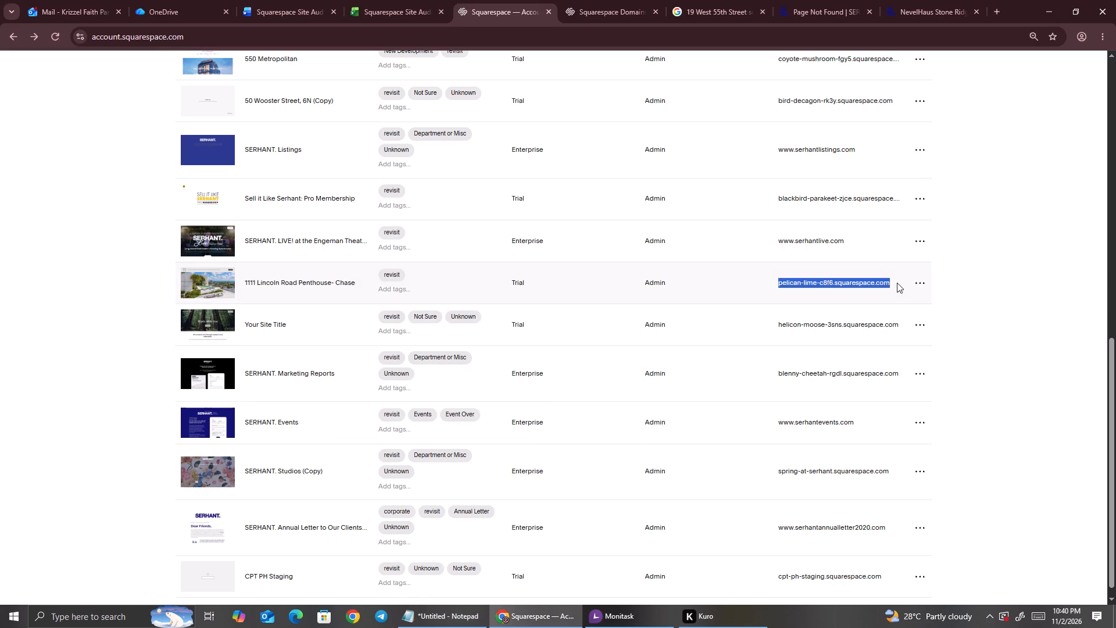
key("alt+Tab")
key("Return")
key("ctrl+v")
key("alt+Tab")
key("alt+Tab")
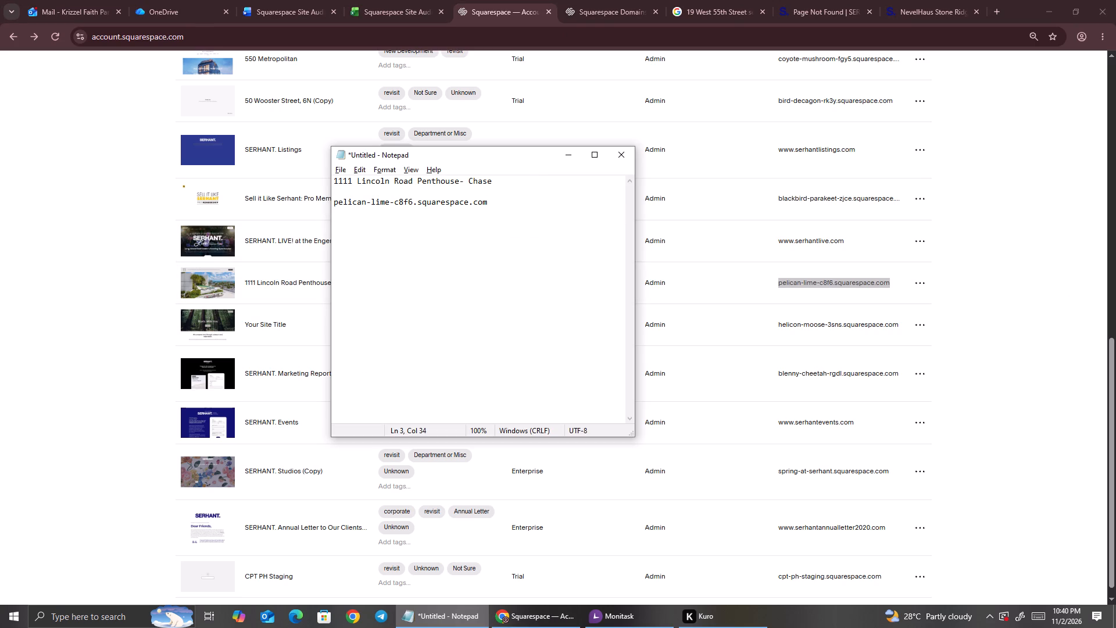
left_click(472, 194)
key("BackSpace")
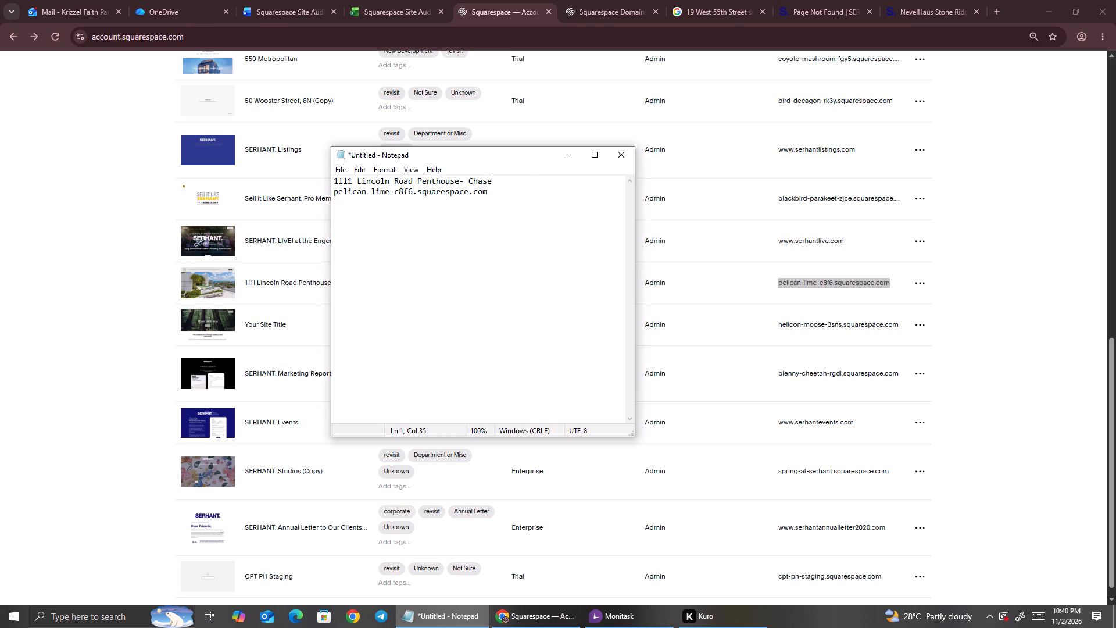
left_click_drag(494, 179, 188, 184)
key("ctrl+c")
left_click(45, 238)
left_click_drag(908, 284, 914, 283)
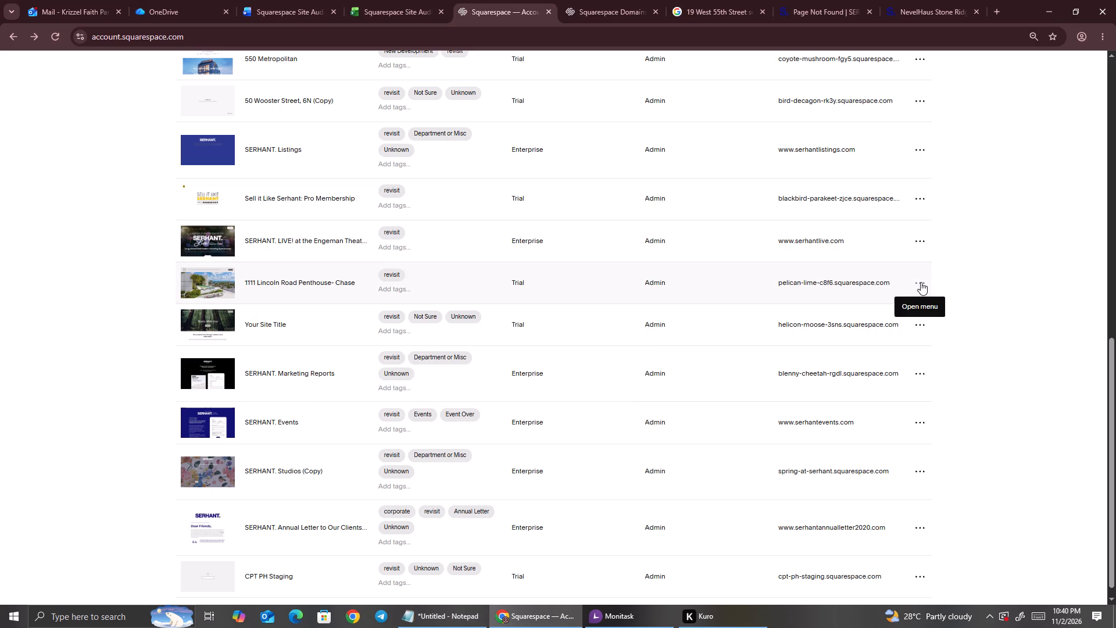
left_click(921, 282)
left_click(913, 344)
Close the serhantevents.com domain page and search Google for "1111 Lincoln Road Penthouse- Chase serhant", reviewing the results.
key("alt+Tab")
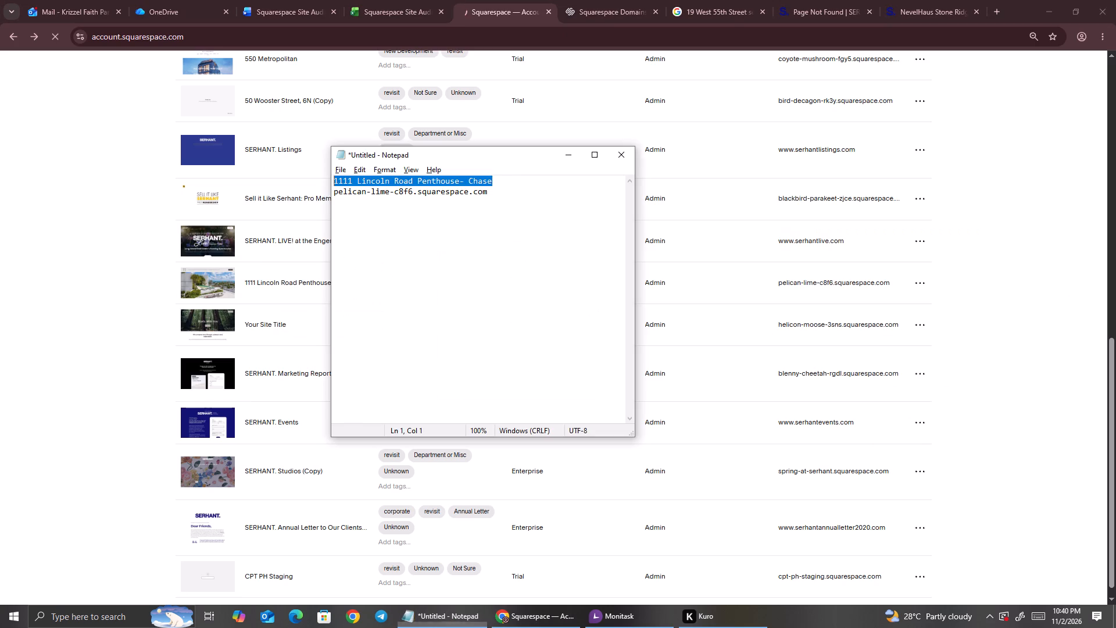
left_click_drag(461, 235, 462, 230)
left_click_drag(496, 183, 206, 184)
key("ctrl+c")
left_click(608, 0)
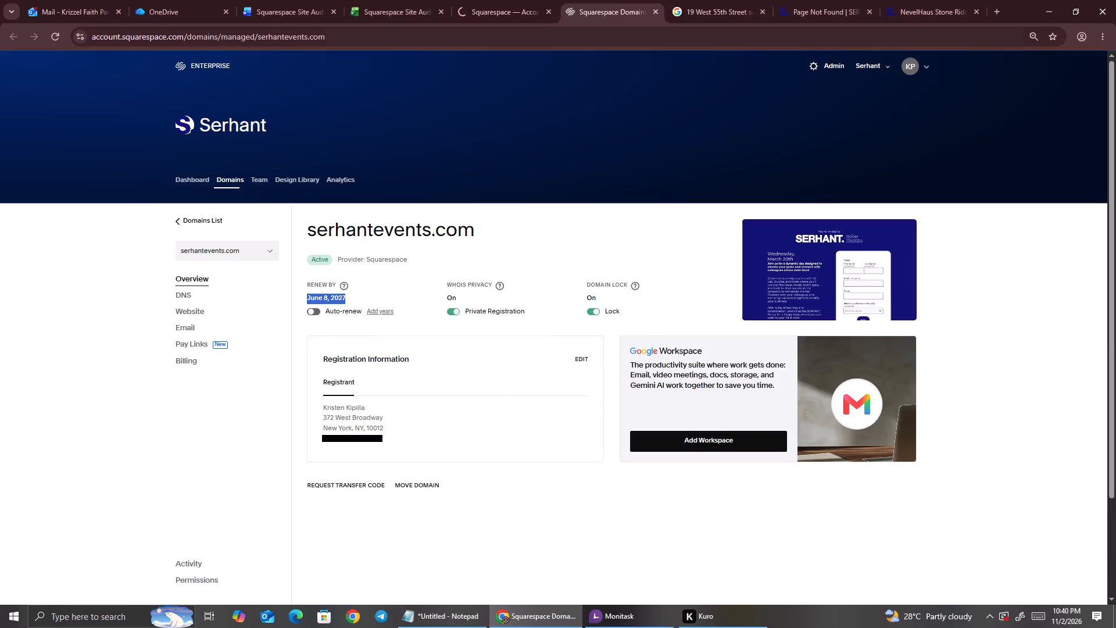
left_click(653, 8)
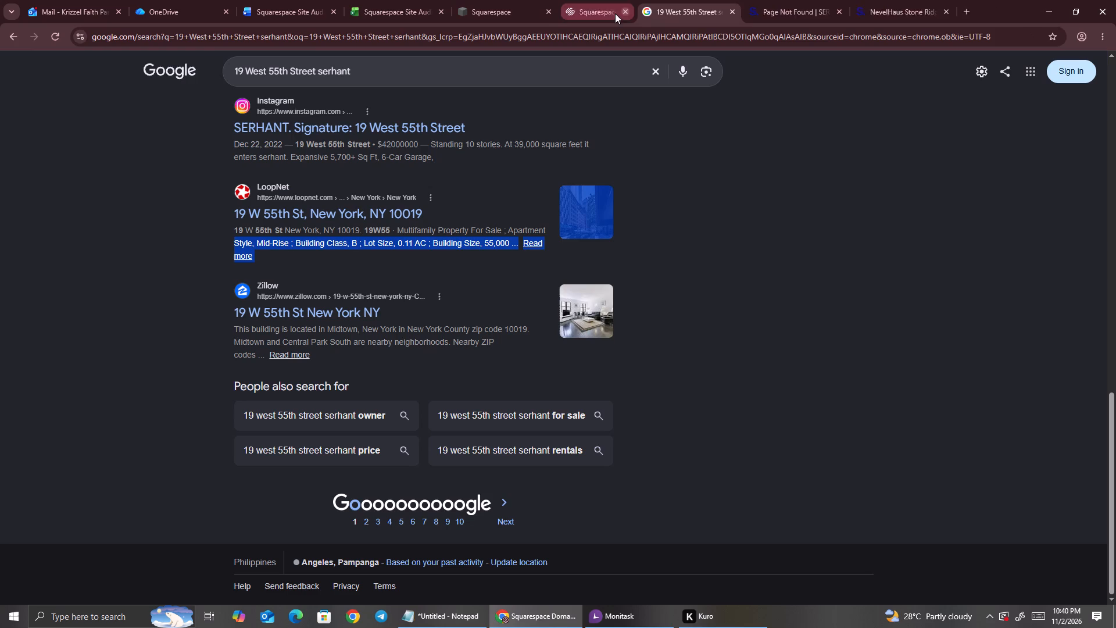
left_click(580, 42)
key("ctrl+v")
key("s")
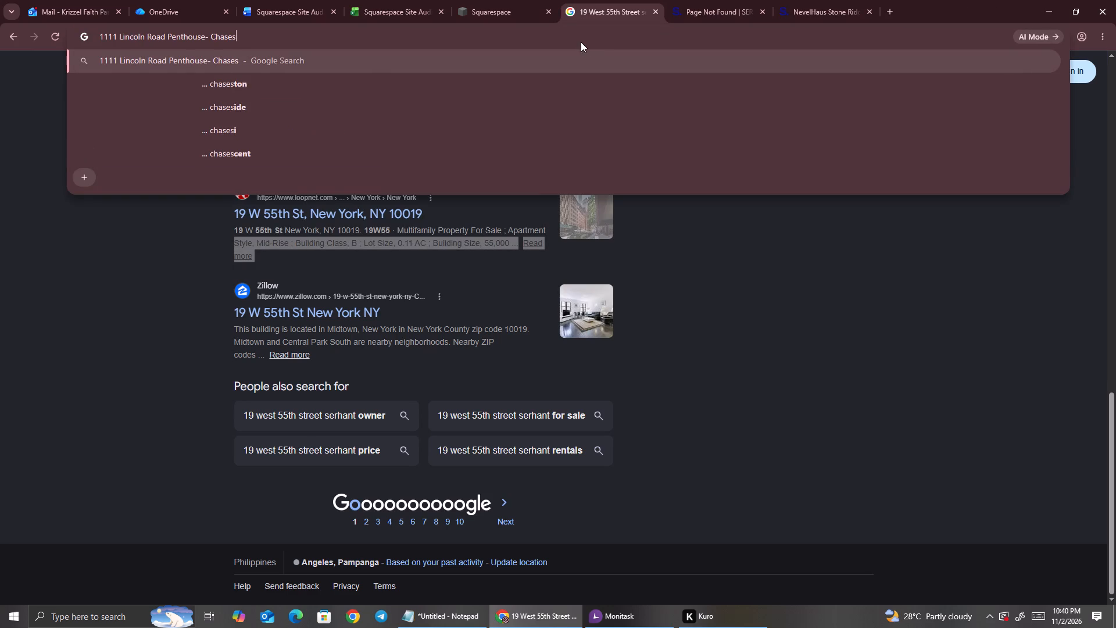
key("BackSpace")
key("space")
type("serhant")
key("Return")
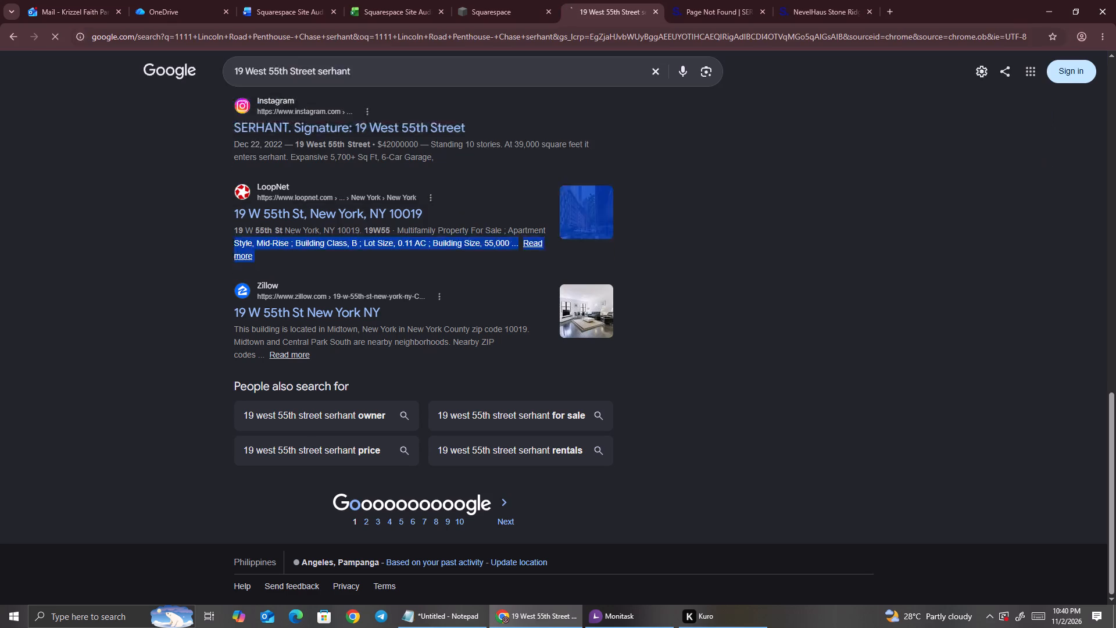
scroll(395, 441, "down", 1)
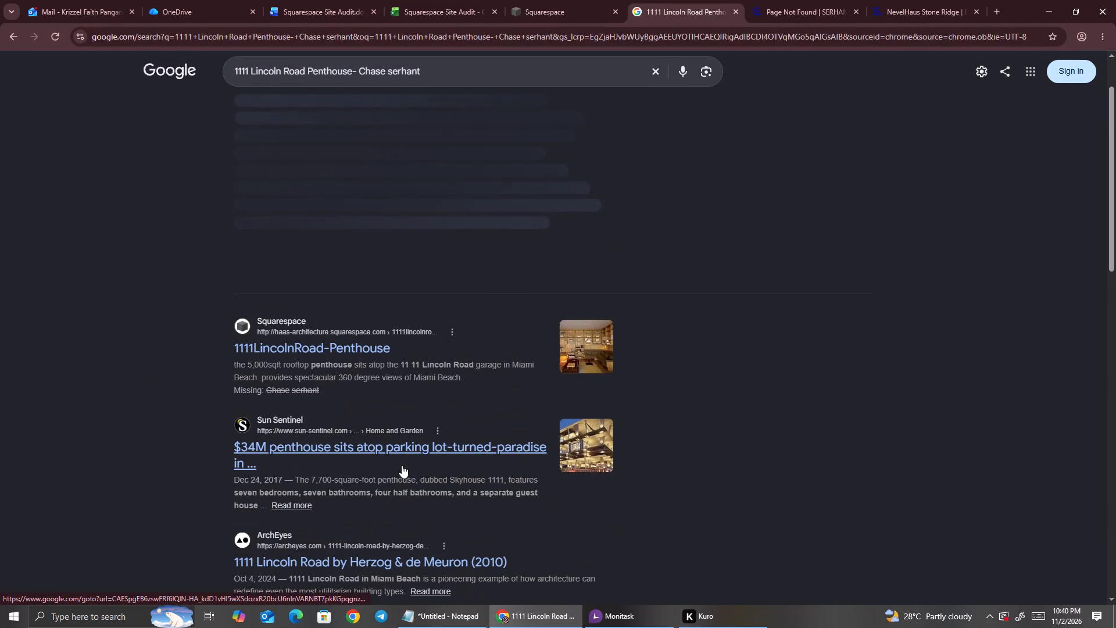
scroll(440, 431, "down", 7)
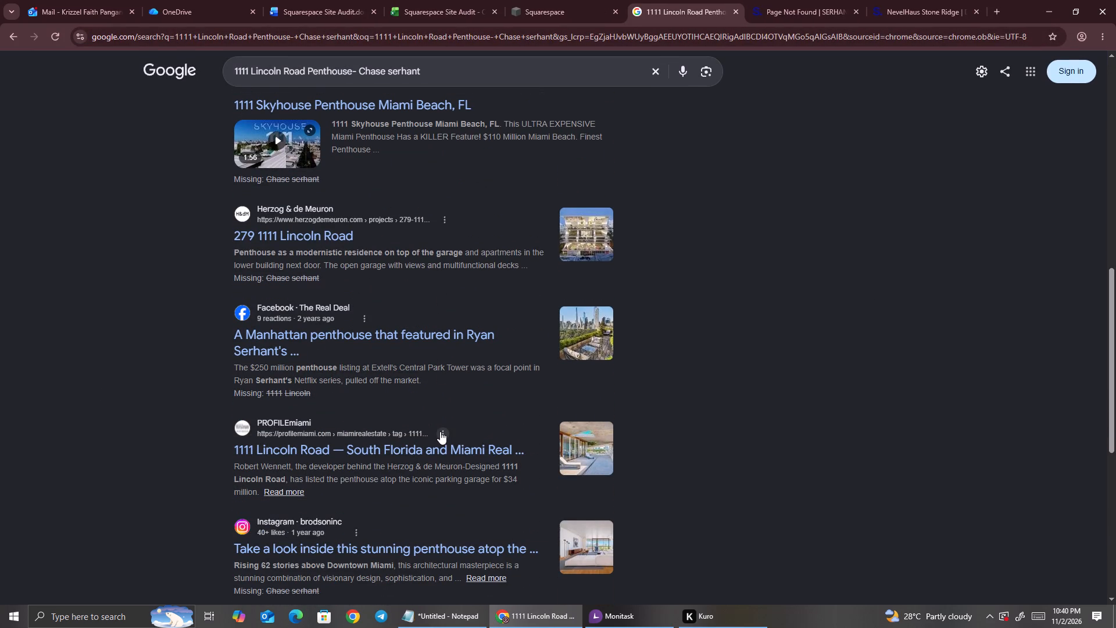
Open serhant.com and search its homes for "1111 Lincoln road", looking through the suggested listings for the penthouse.
left_click(801, 0)
left_click(742, 34)
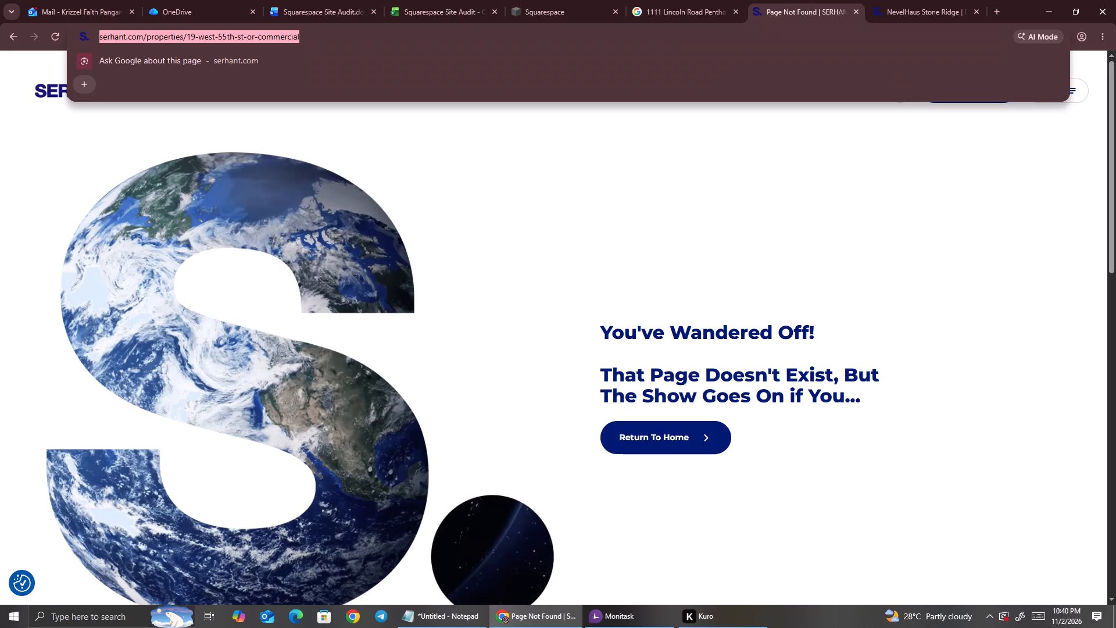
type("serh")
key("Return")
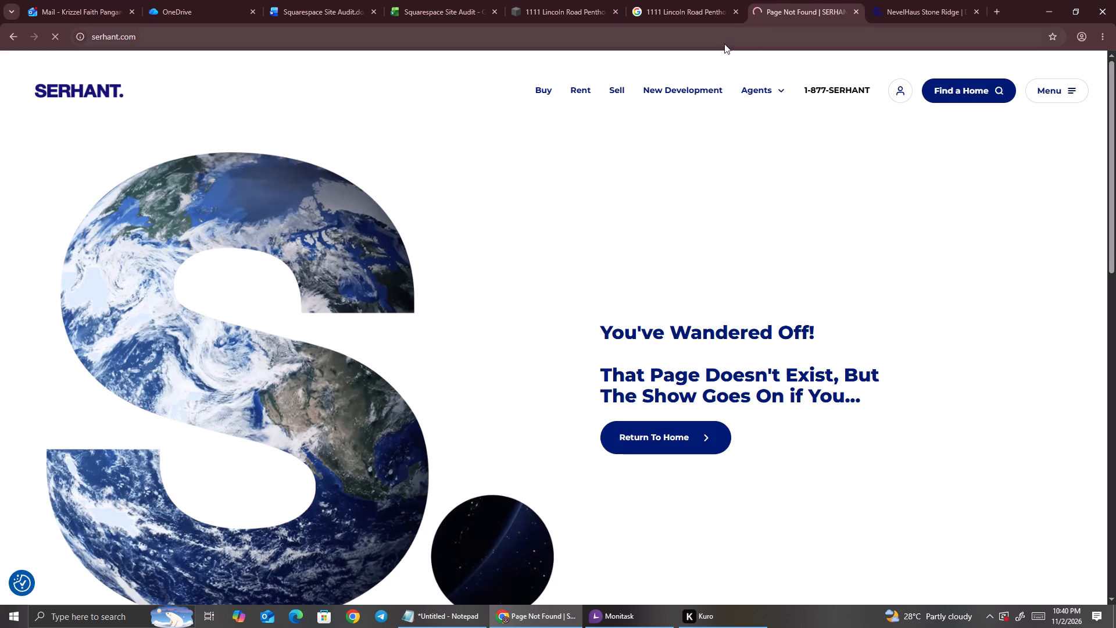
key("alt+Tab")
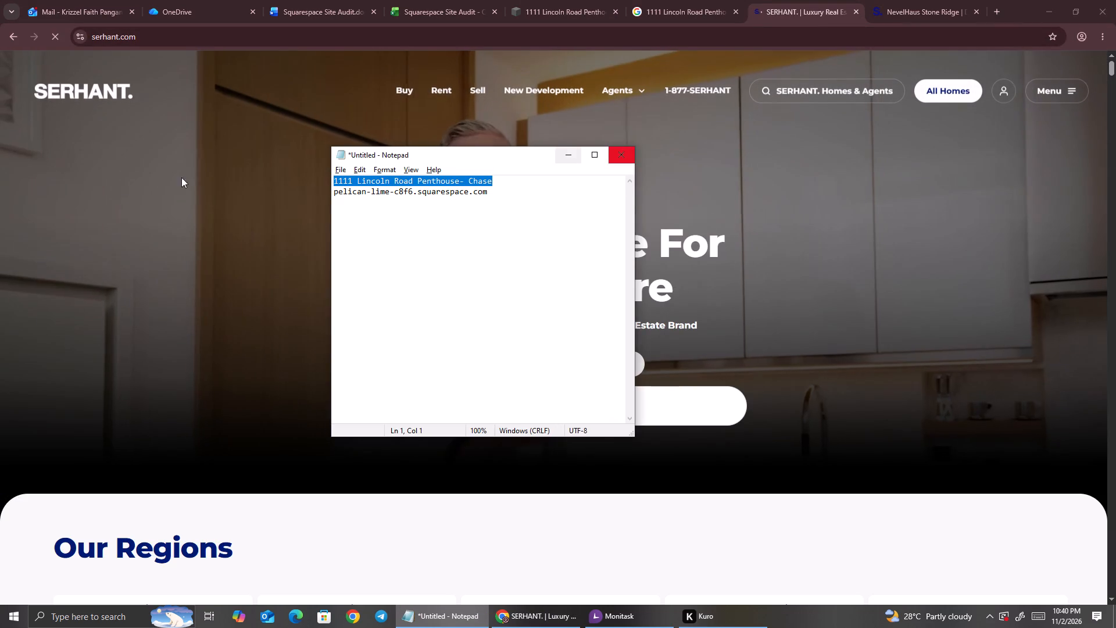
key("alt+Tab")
left_click(503, 408)
key("ctrl+v")
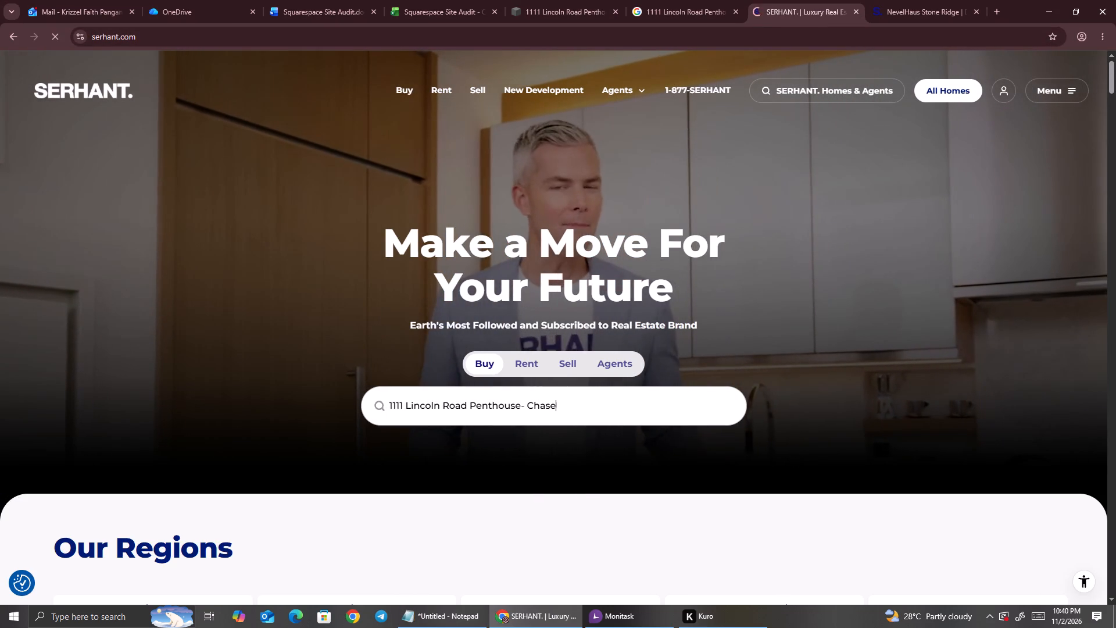
left_click_drag(473, 402, 548, 402)
key("BackSpace")
key("BackSpace")
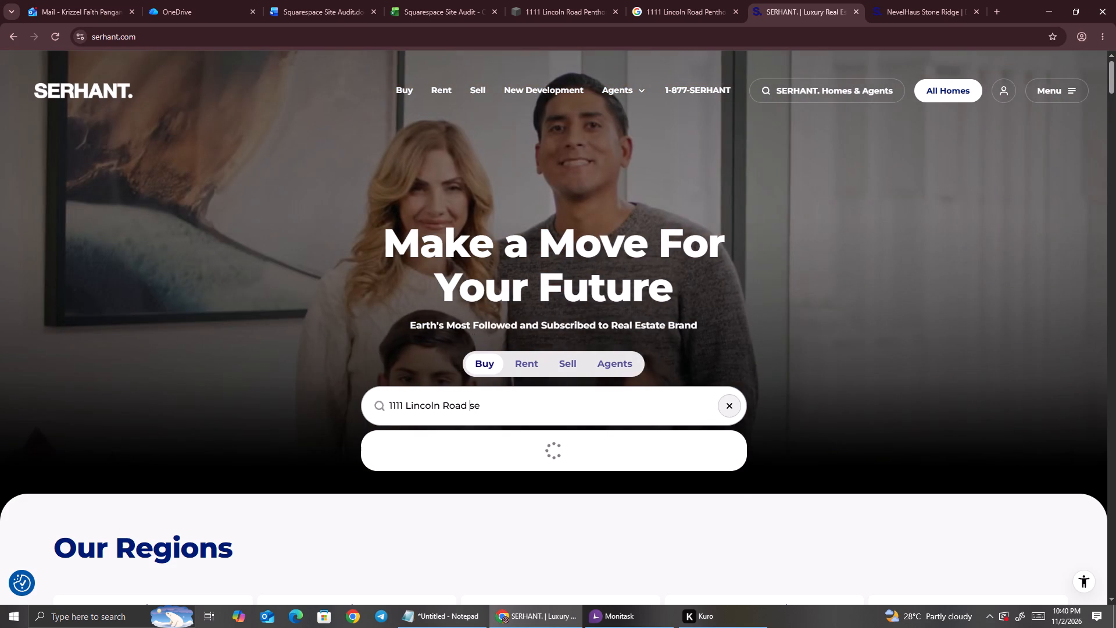
key("BackSpace")
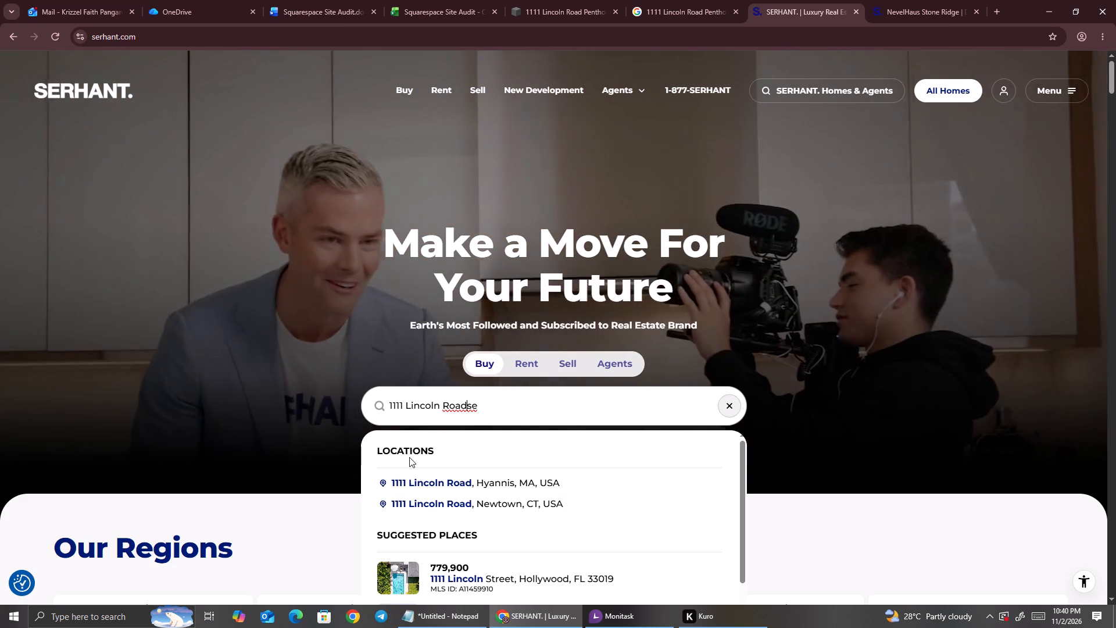
scroll(417, 456, "down", 1)
left_click_drag(451, 406, 540, 407)
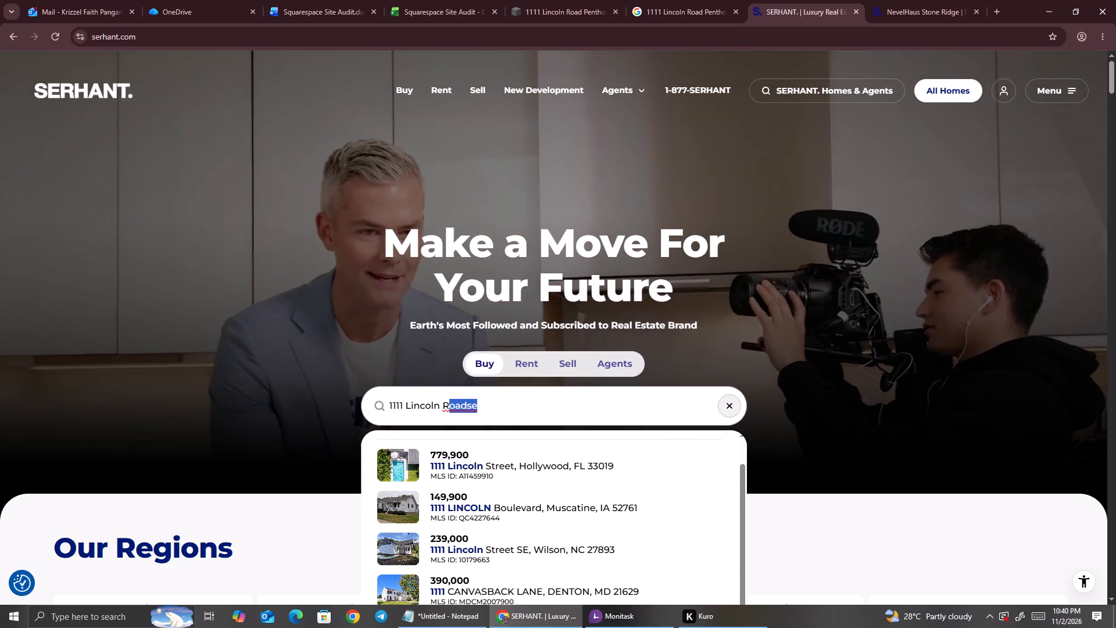
key("BackSpace")
key("BackSpace")
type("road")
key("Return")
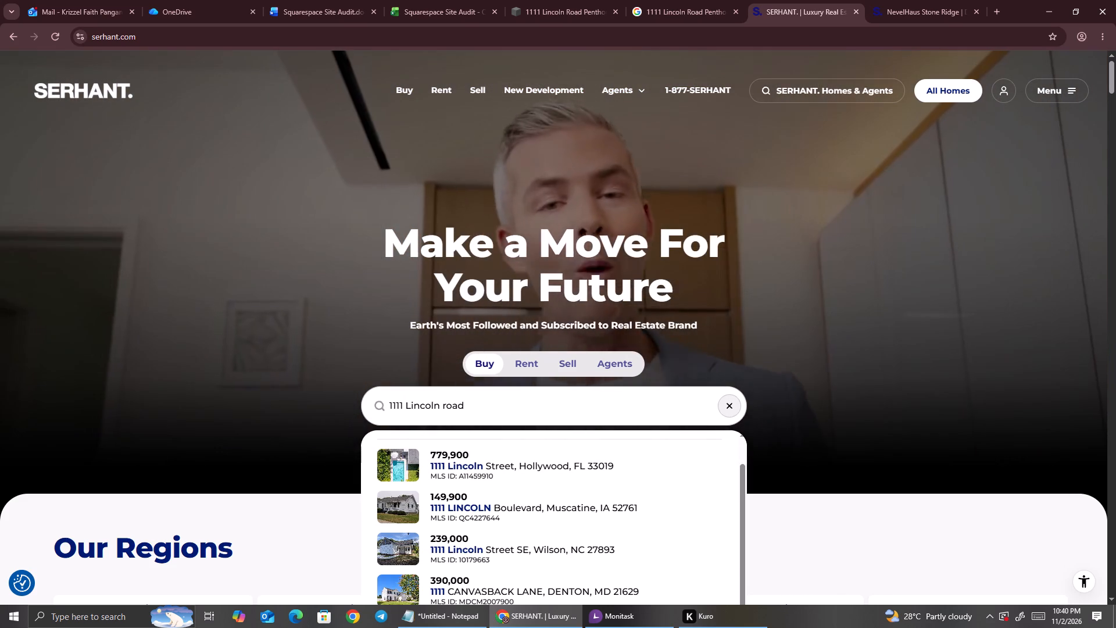
left_click(538, 0)
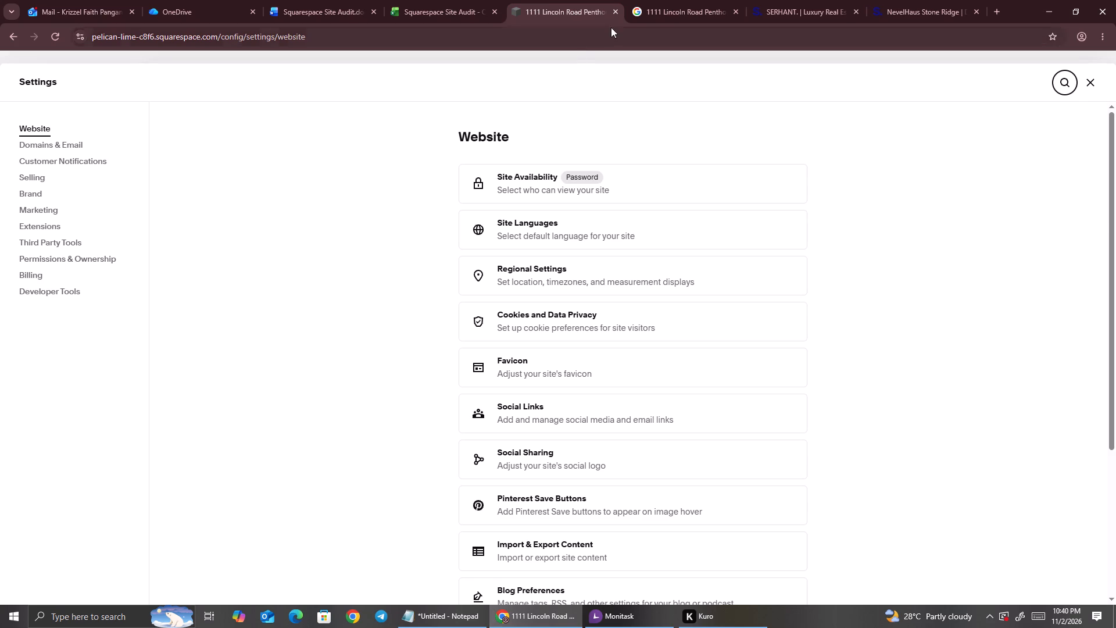
left_click(670, 0)
left_click(527, 0)
left_click(59, 147)
left_click(557, 183)
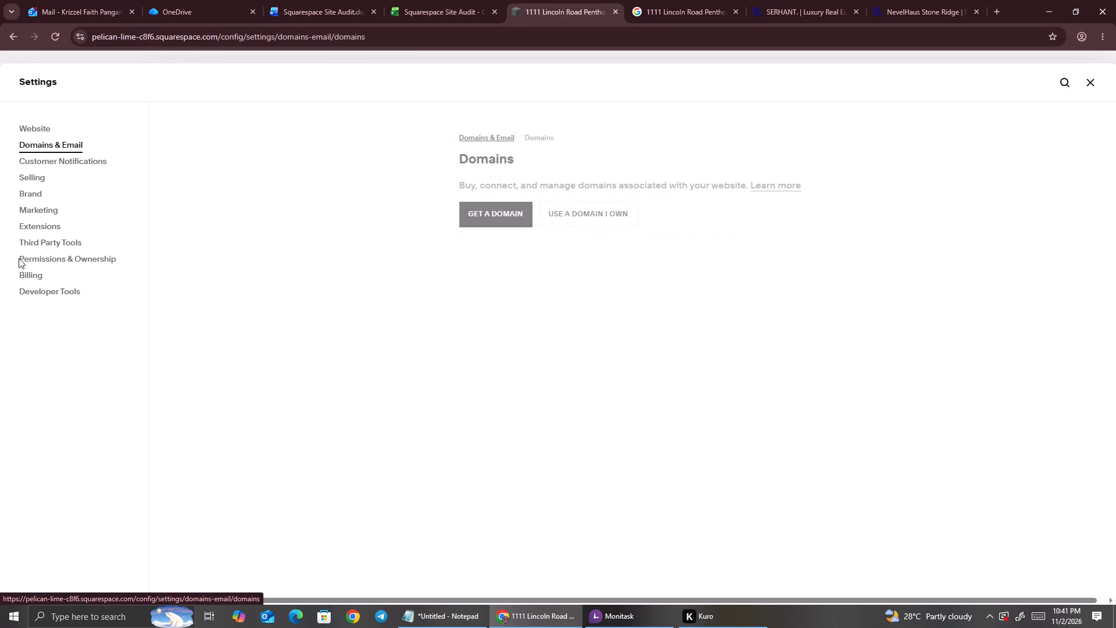
Copy the 2023 invoice date, November 29, 2023, from the site's billing invoices onto a new line below the address in Notepad.
left_click(23, 279)
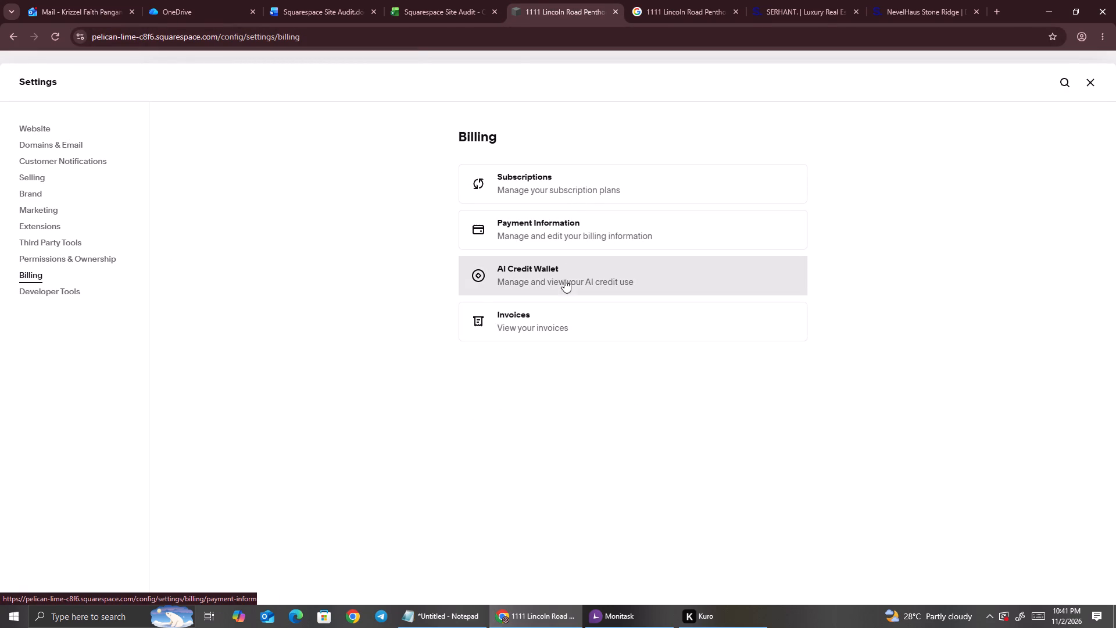
left_click(558, 320)
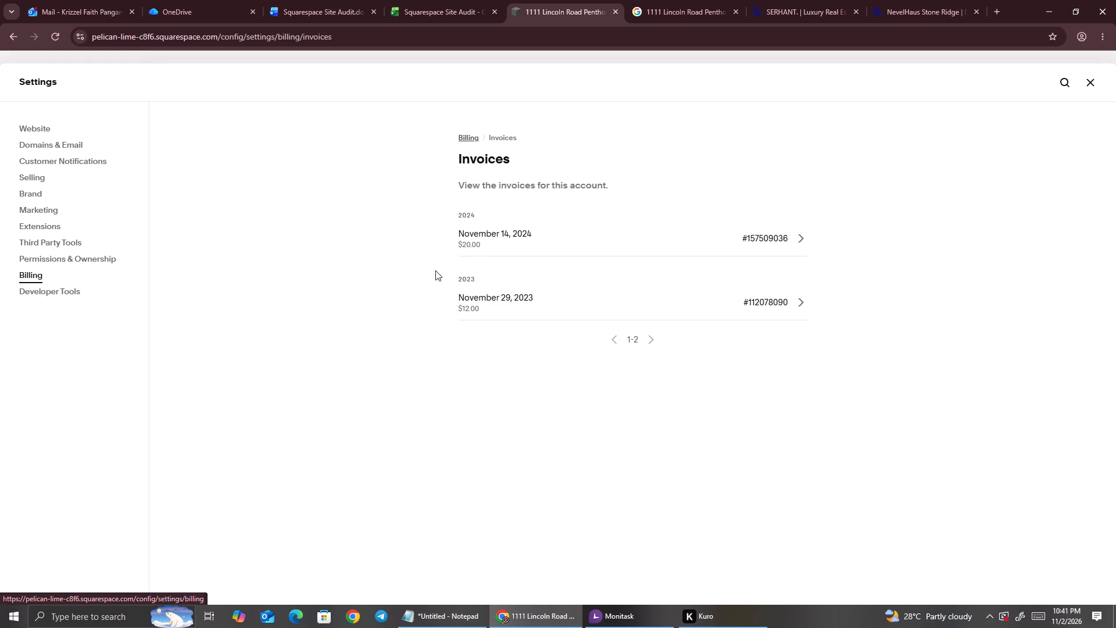
left_click_drag(435, 302, 576, 298)
key("ctrl+c")
key("alt+Tab")
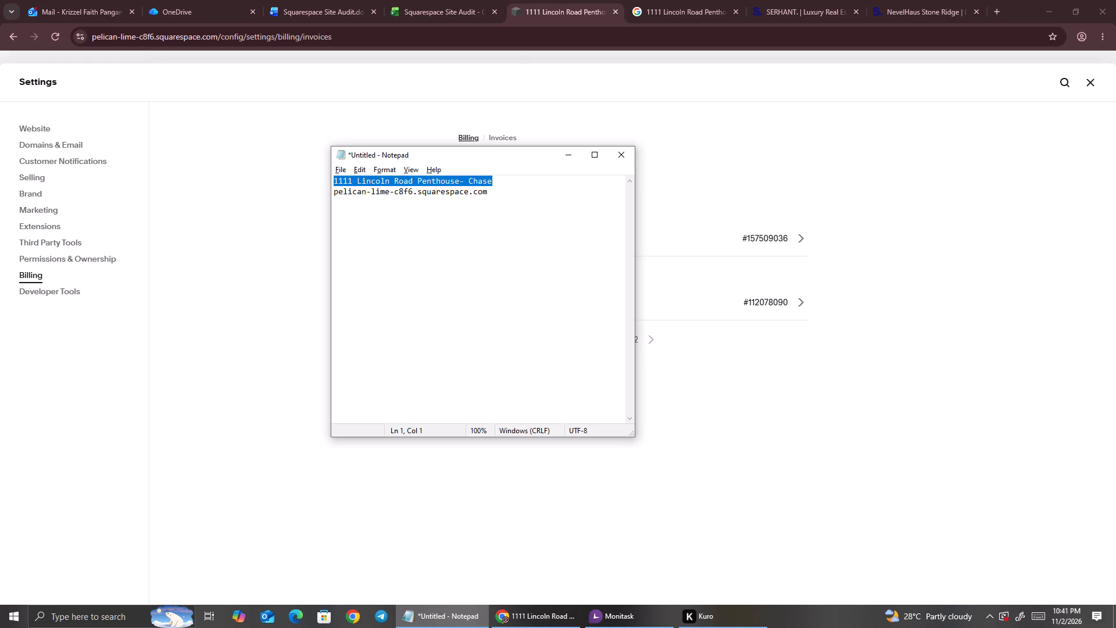
left_click(604, 197)
key("Return")
key("ctrl+v")
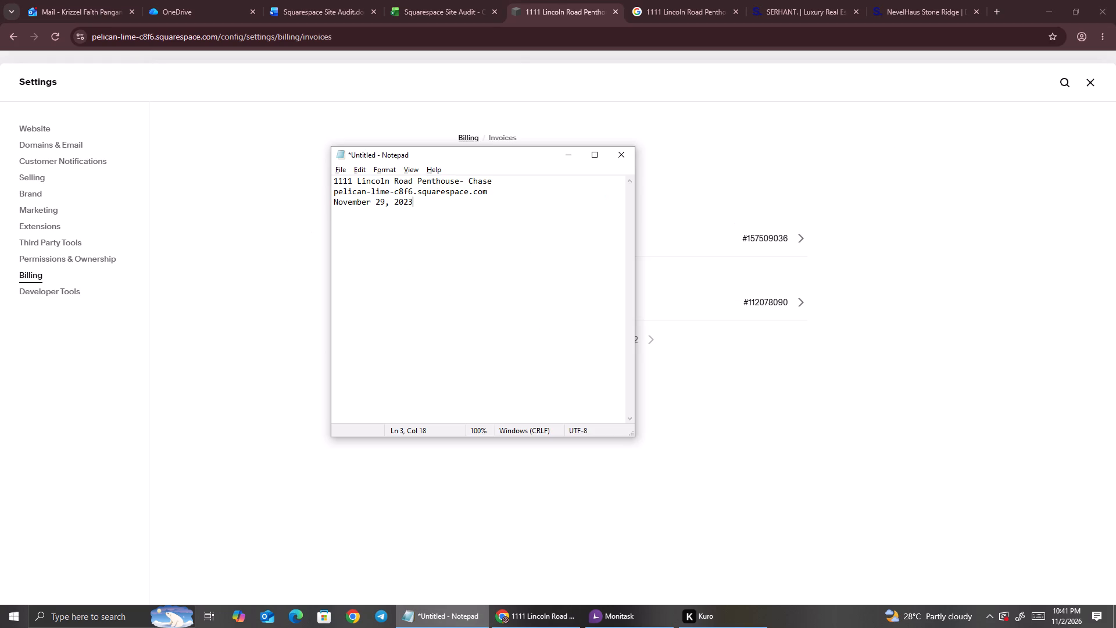
Review the site's billing subscriptions, and close the site settings.
key("alt+Tab")
left_click(466, 140)
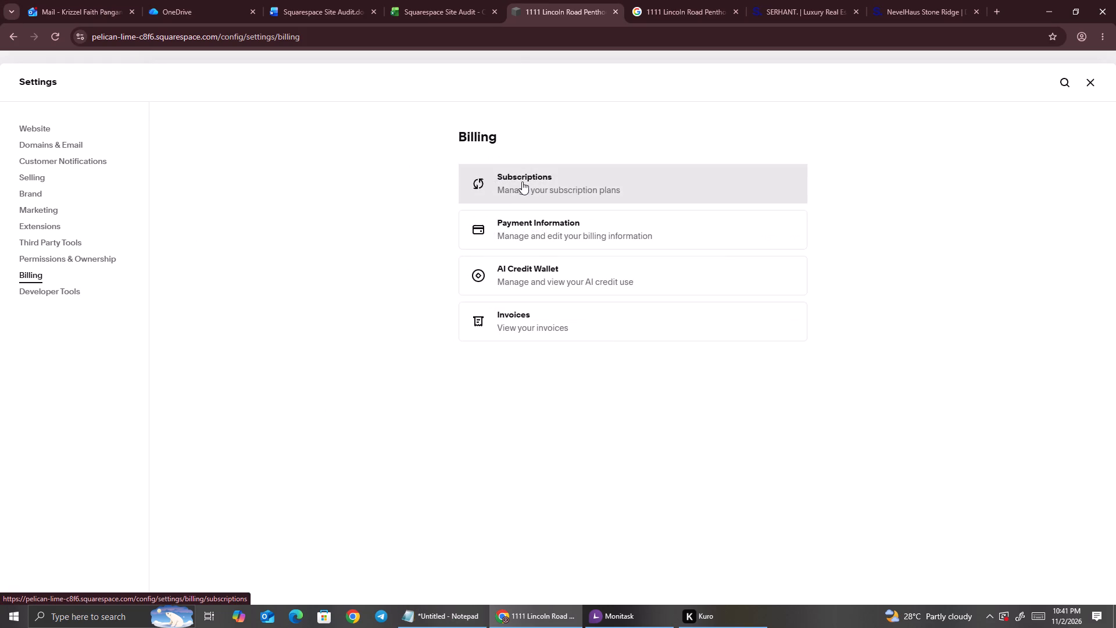
left_click(522, 181)
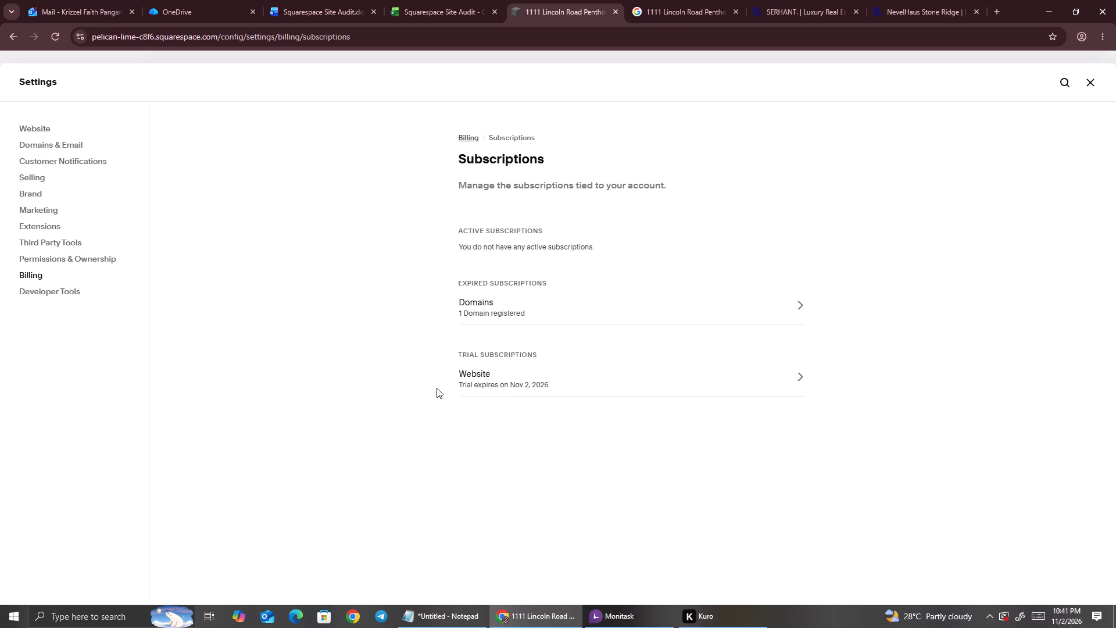
key("alt+Tab")
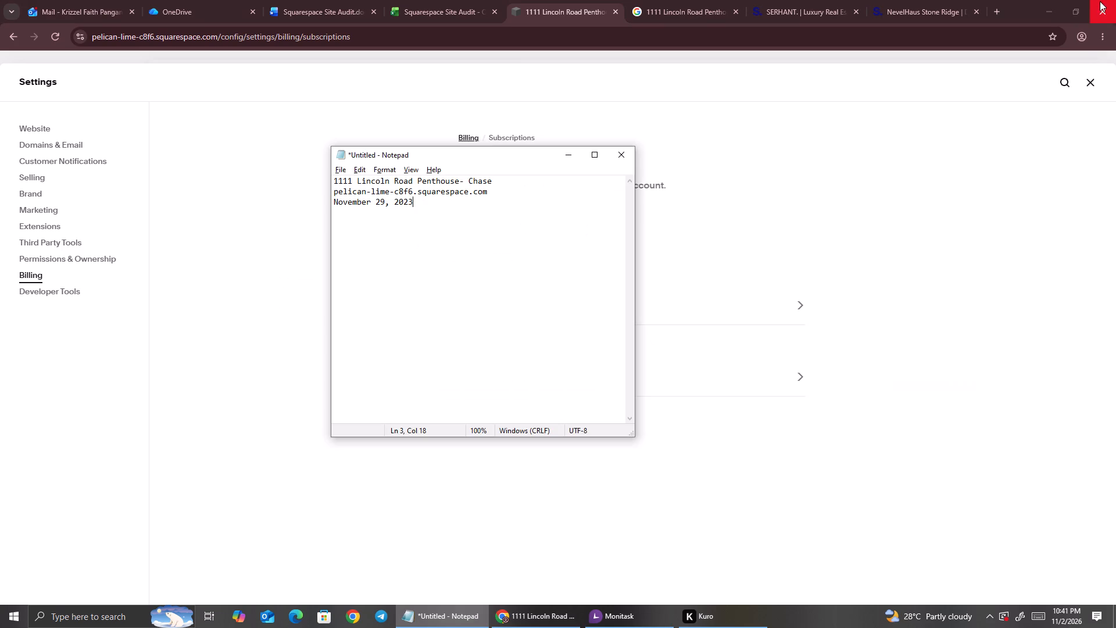
left_click(1090, 77)
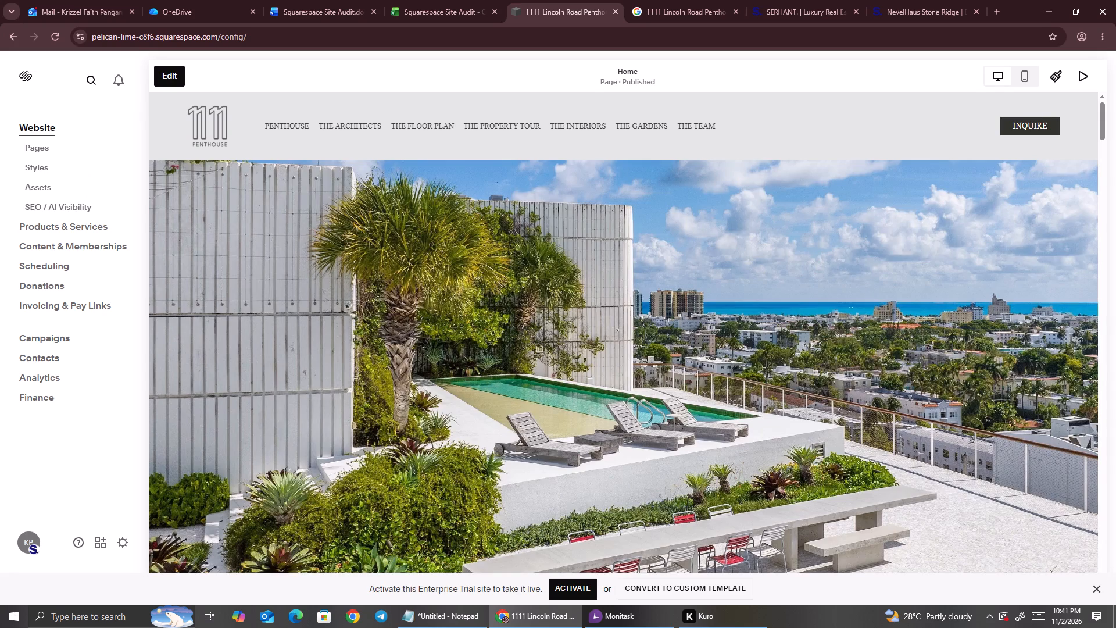
Examine the site's home page content, from the main image through the property description, film and living spaces sections.
scroll(427, 228, "down", 7)
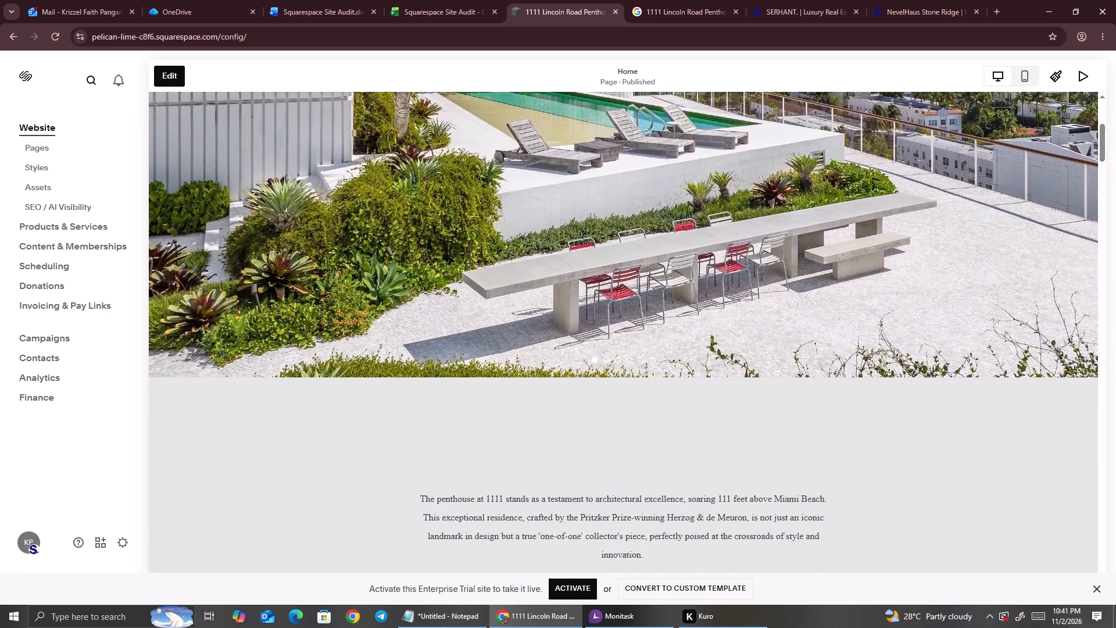
scroll(442, 228, "down", 3)
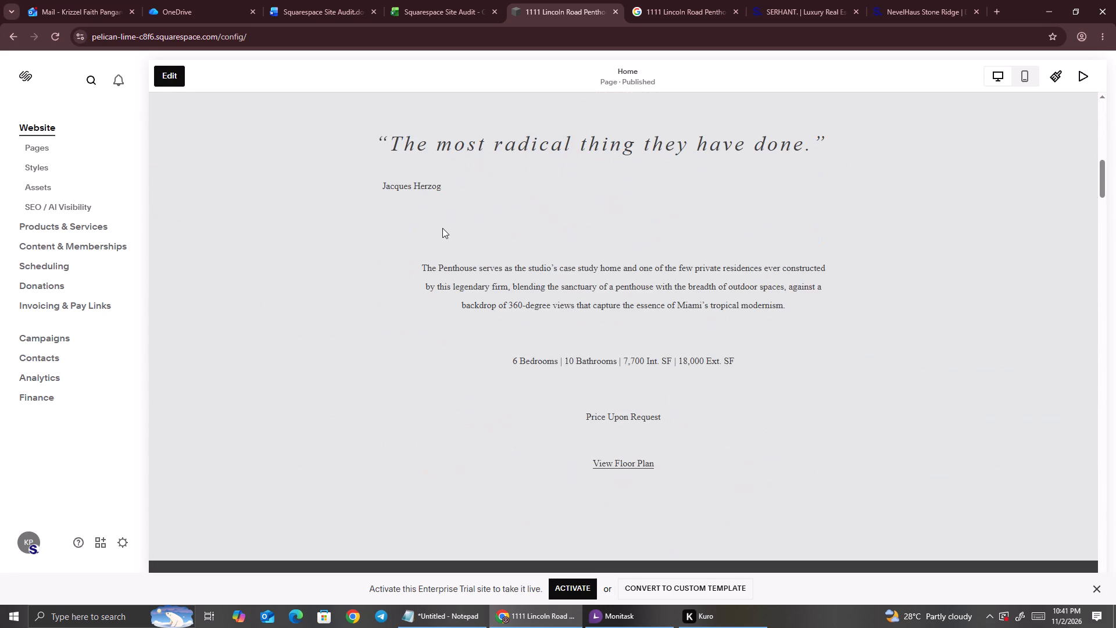
scroll(442, 228, "down", 3)
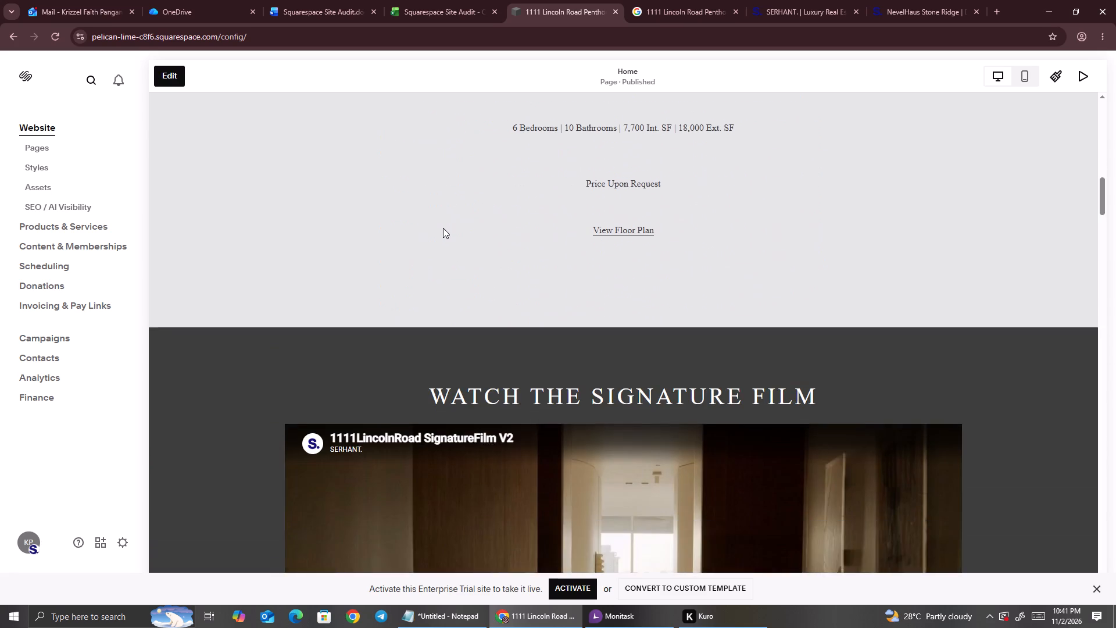
scroll(443, 227, "down", 9)
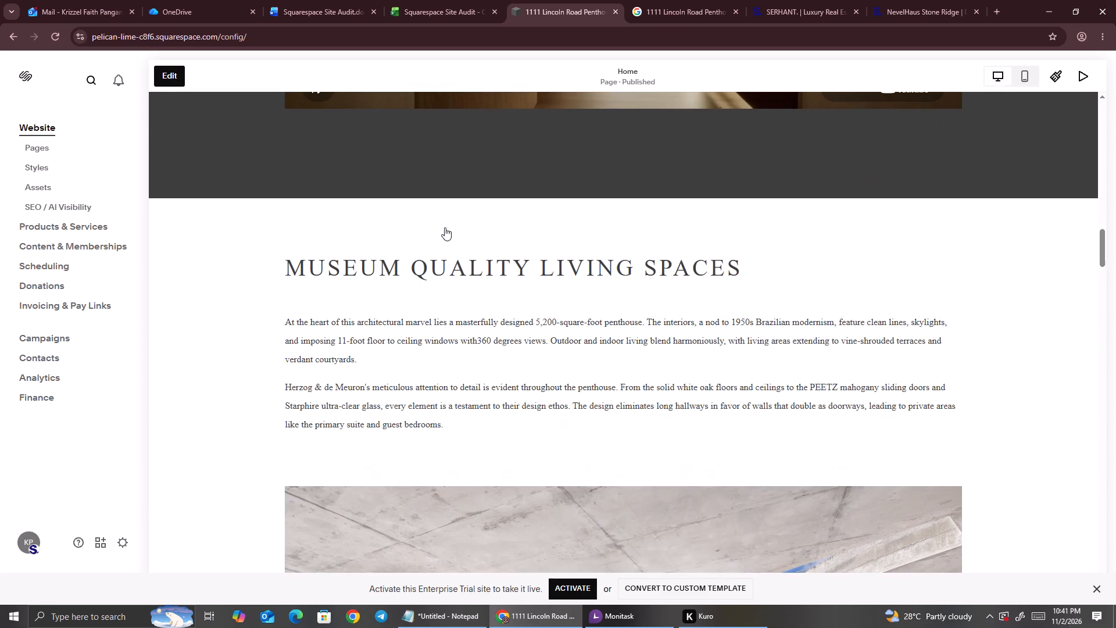
scroll(445, 227, "down", 6)
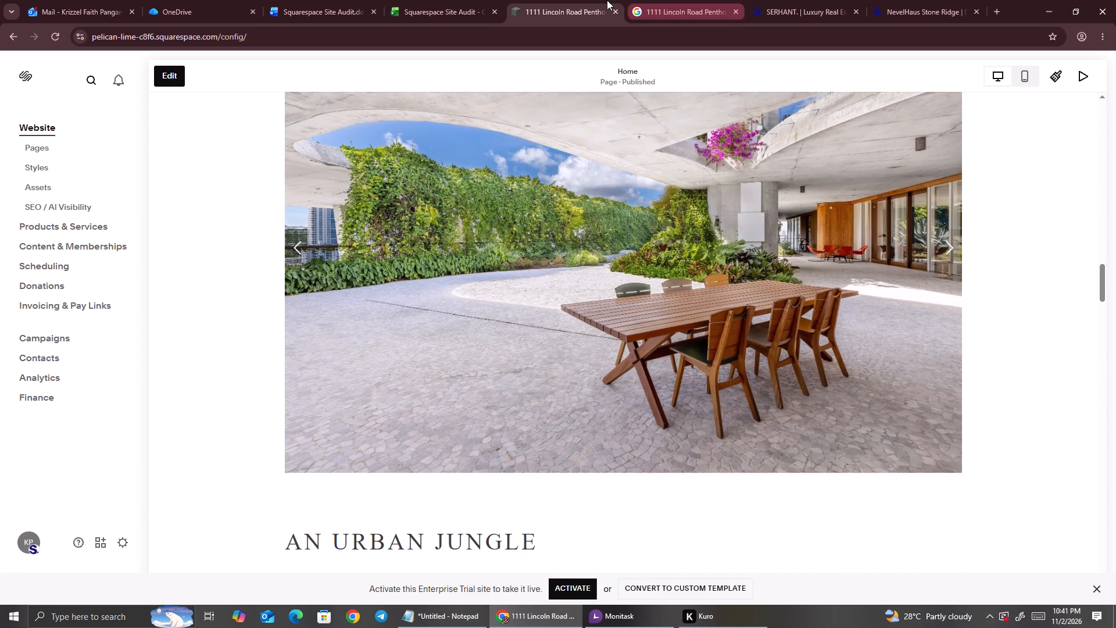
Return to the serhant.com home search and shorten the query to "1111 Lincoln", checking the suggested listings.
left_click(425, 0)
left_click(661, 0)
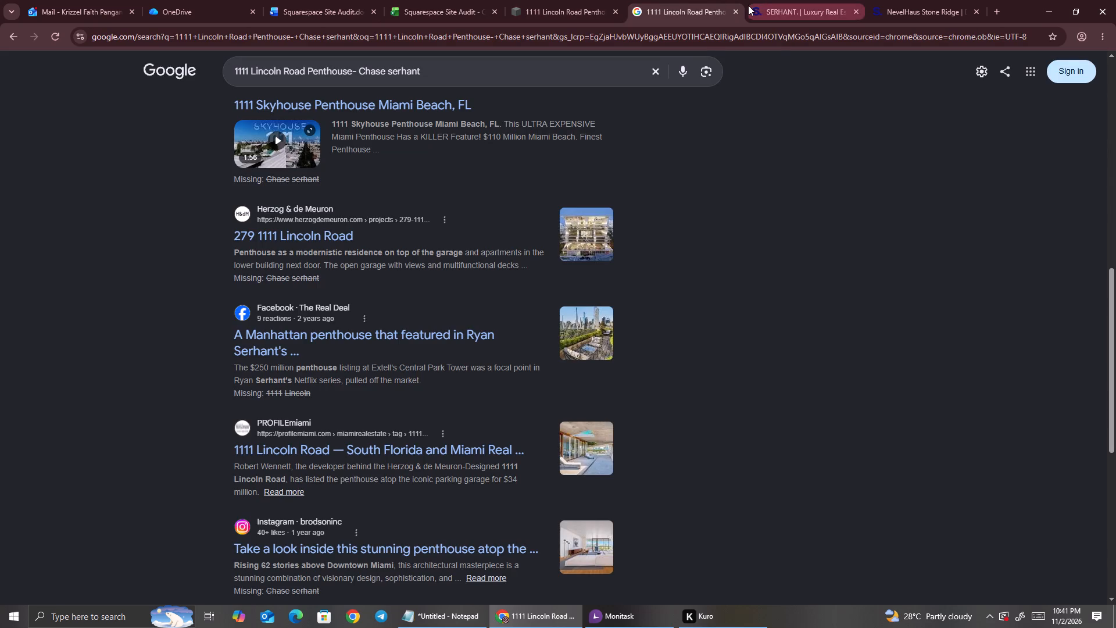
left_click(752, 3)
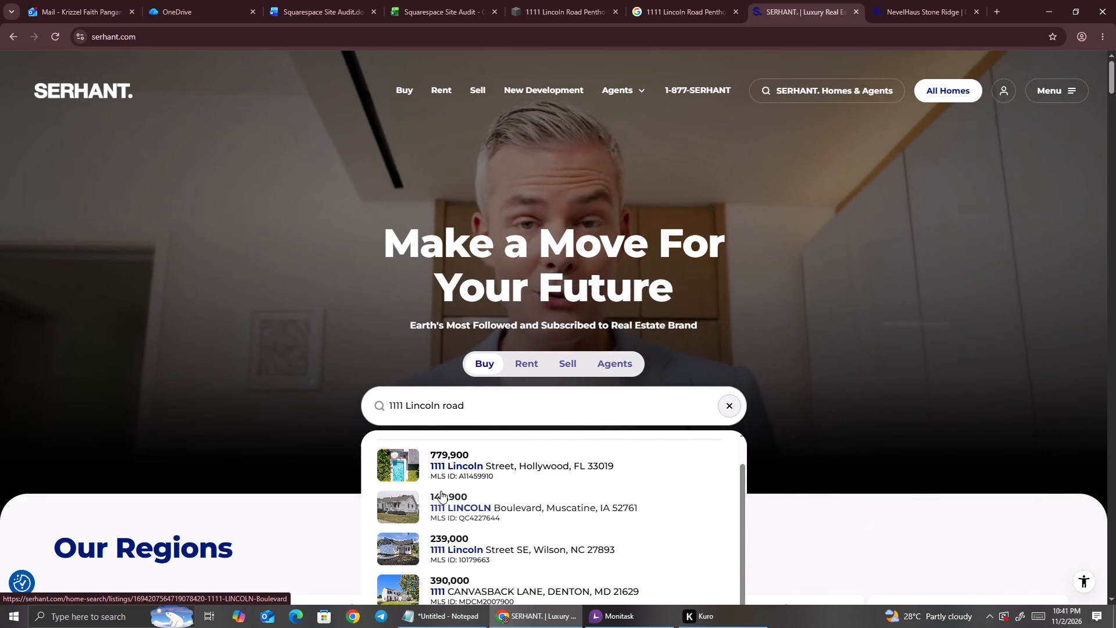
left_click(361, 461)
scroll(374, 461, "down", 2)
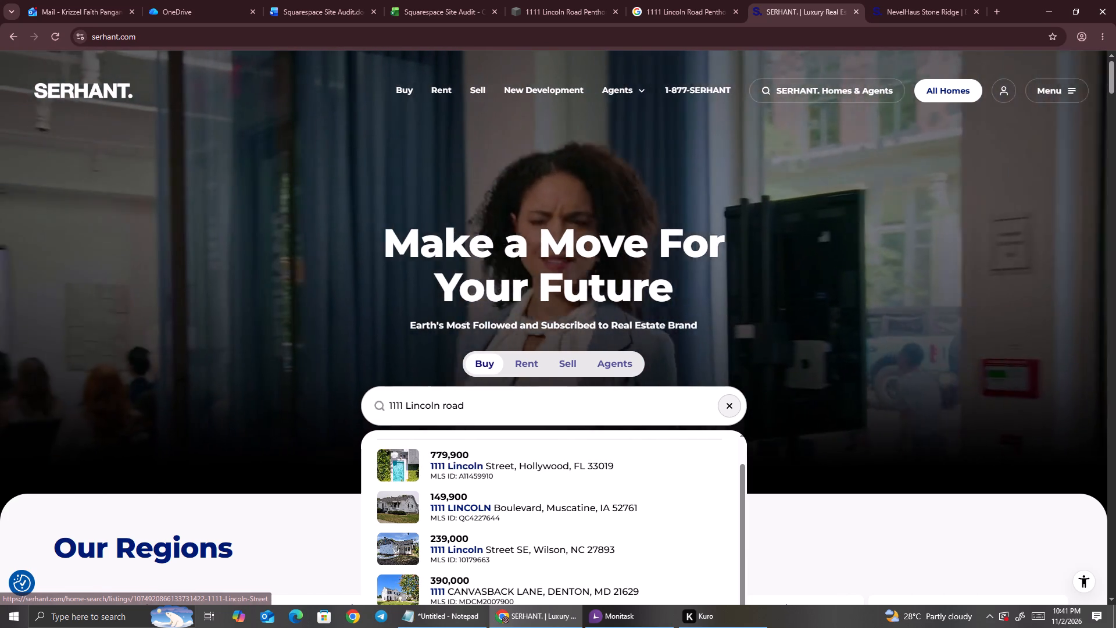
left_click(463, 405)
double_click(456, 405)
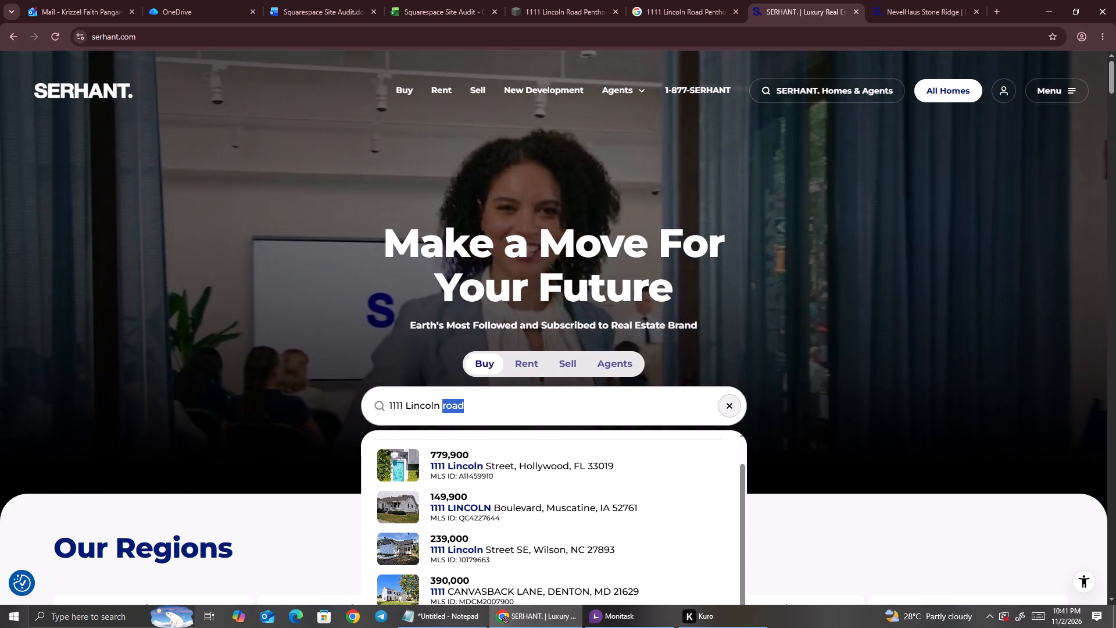
key("BackSpace")
key("BackSpace")
key("Return")
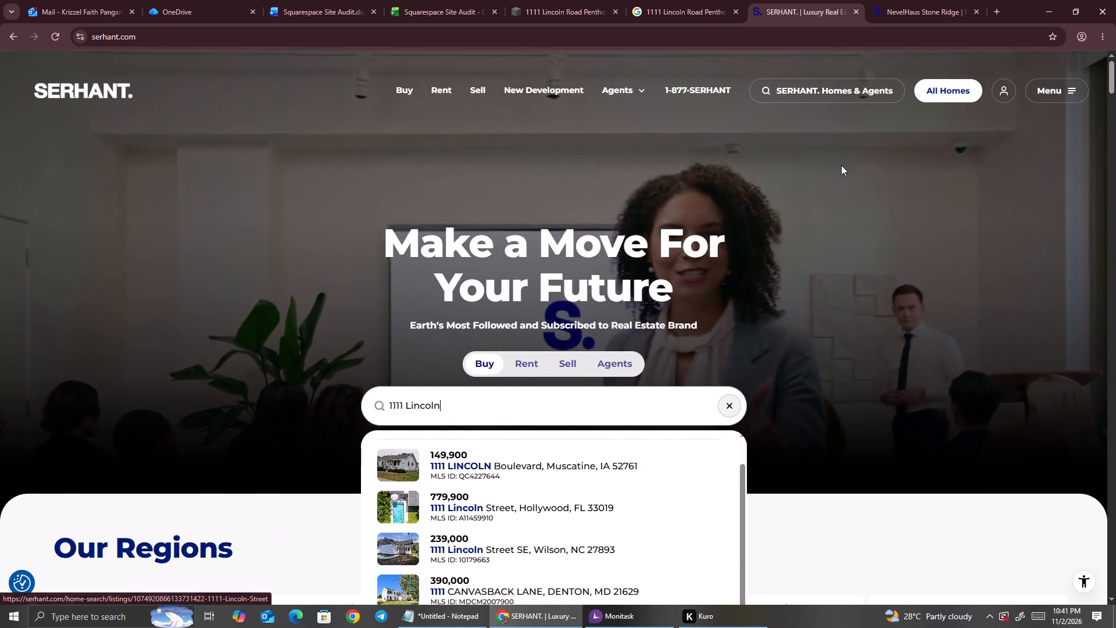
Check the penthouse's alternative name in the Google results and search serhant.com homes for "skyhouse", retrying as "sky house".
left_click(655, 10)
scroll(345, 257, "up", 10)
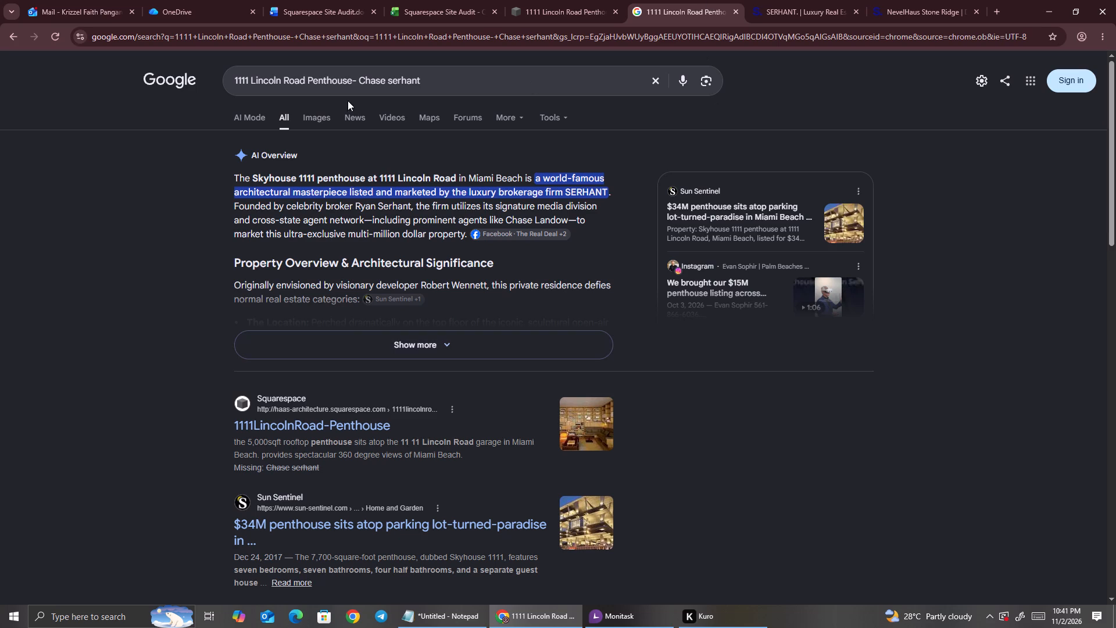
left_click(356, 83)
left_click(832, 0)
key("ctrl+a")
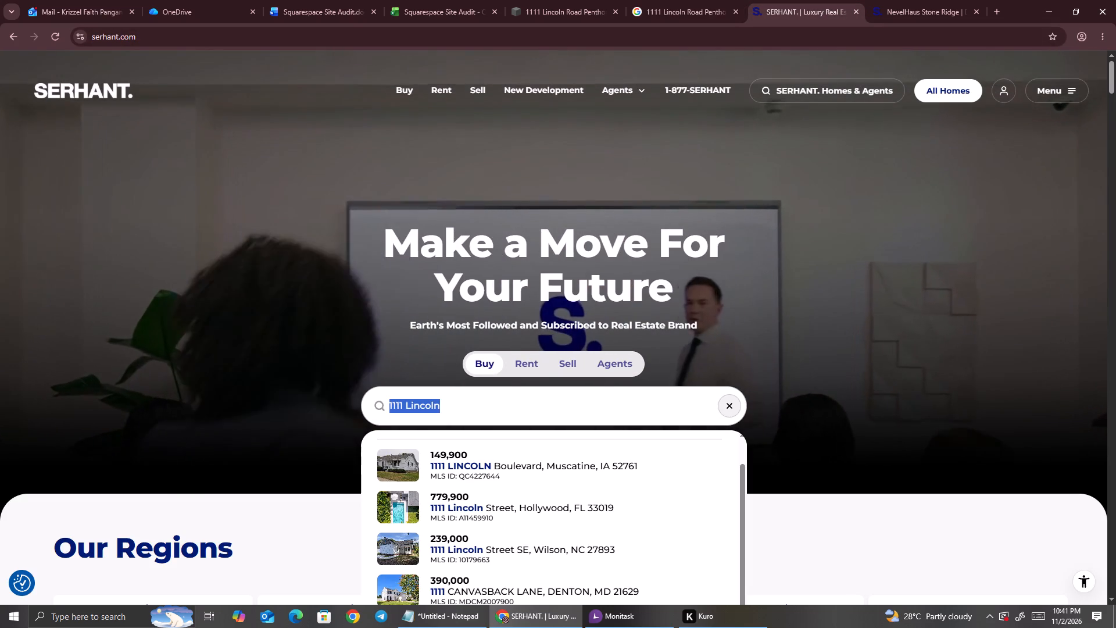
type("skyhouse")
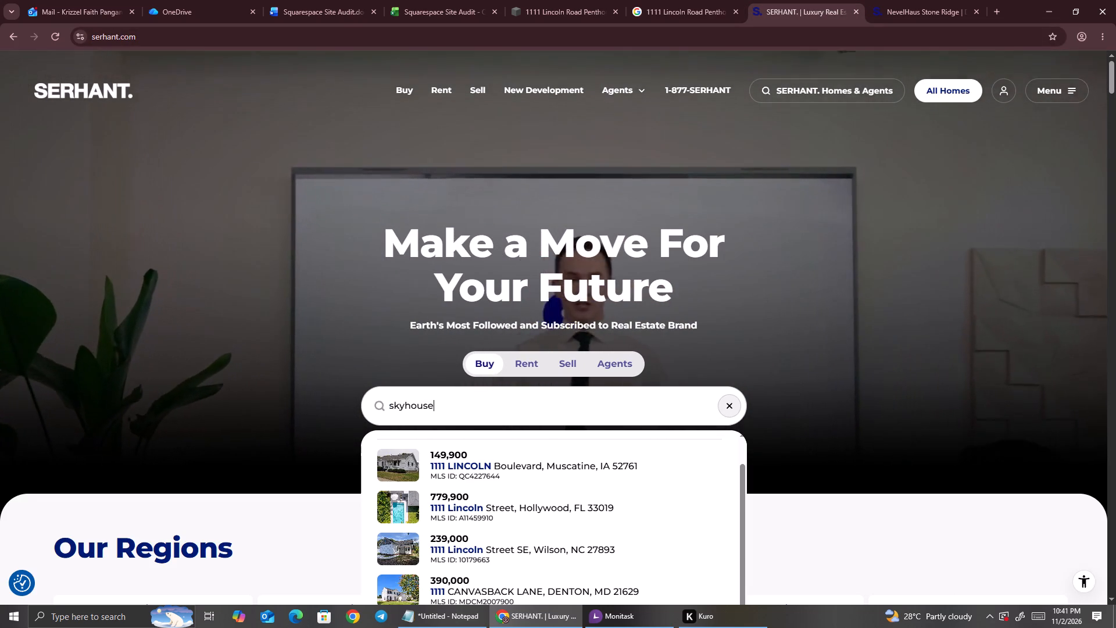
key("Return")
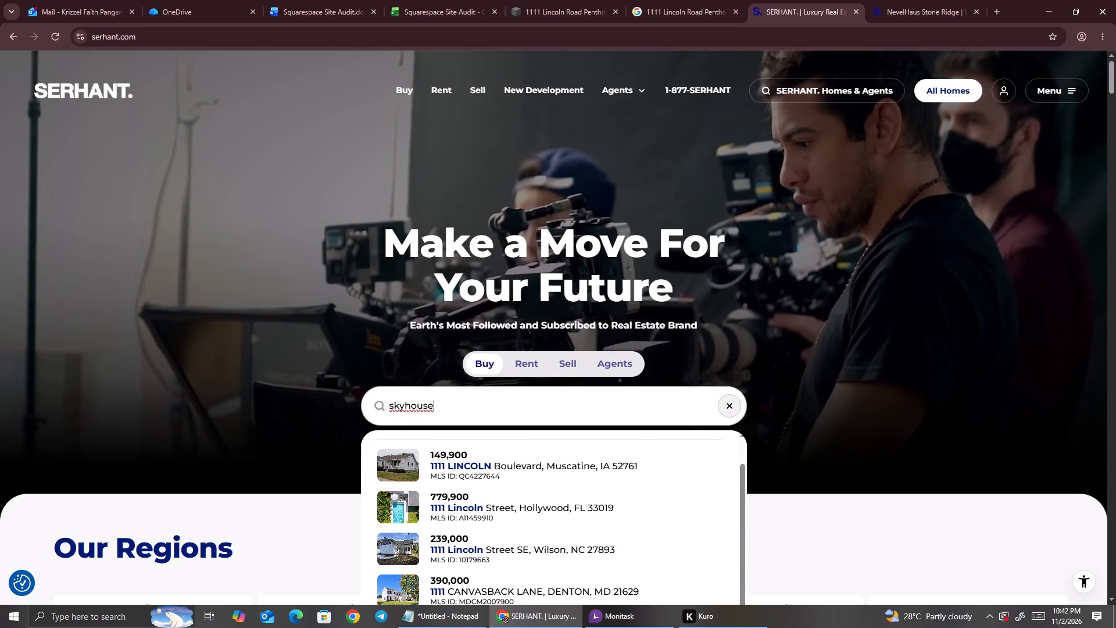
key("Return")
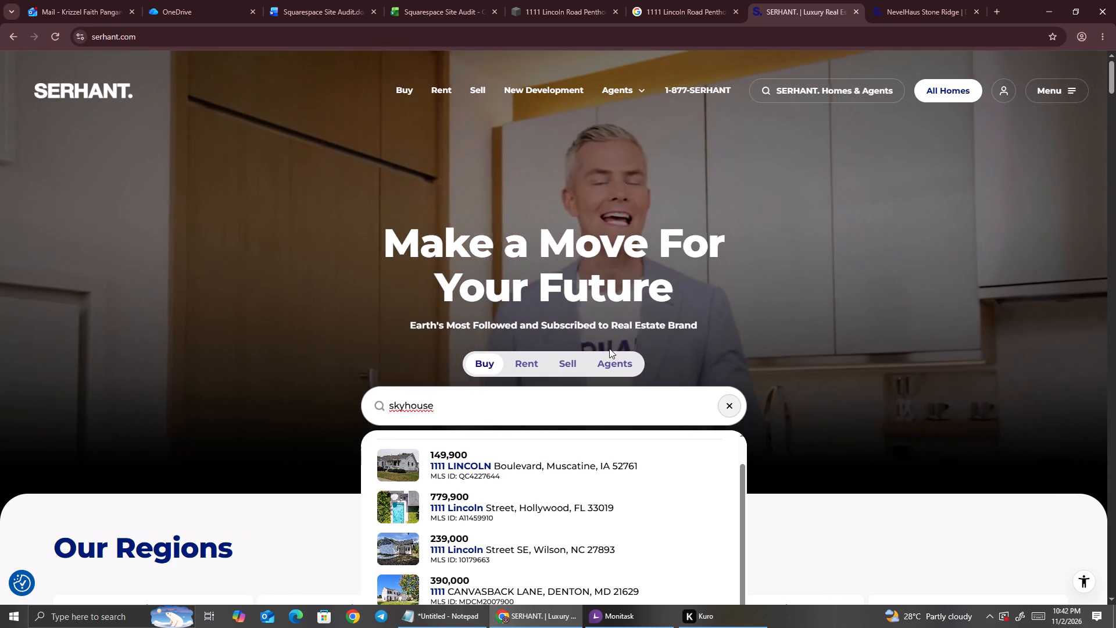
left_click(410, 405)
key("Left")
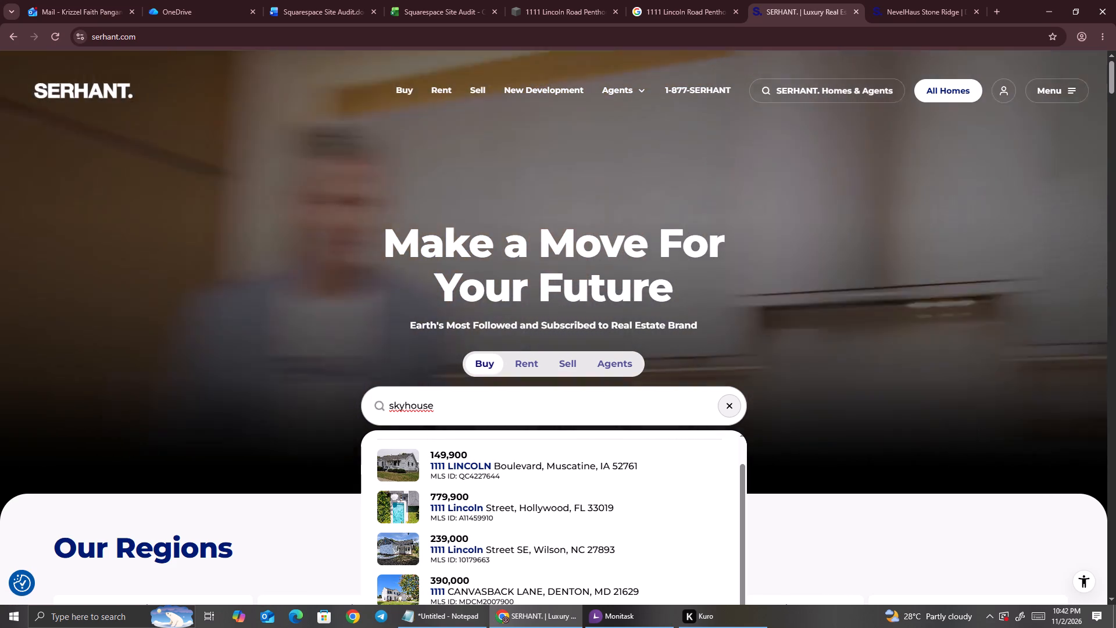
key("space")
key("Return")
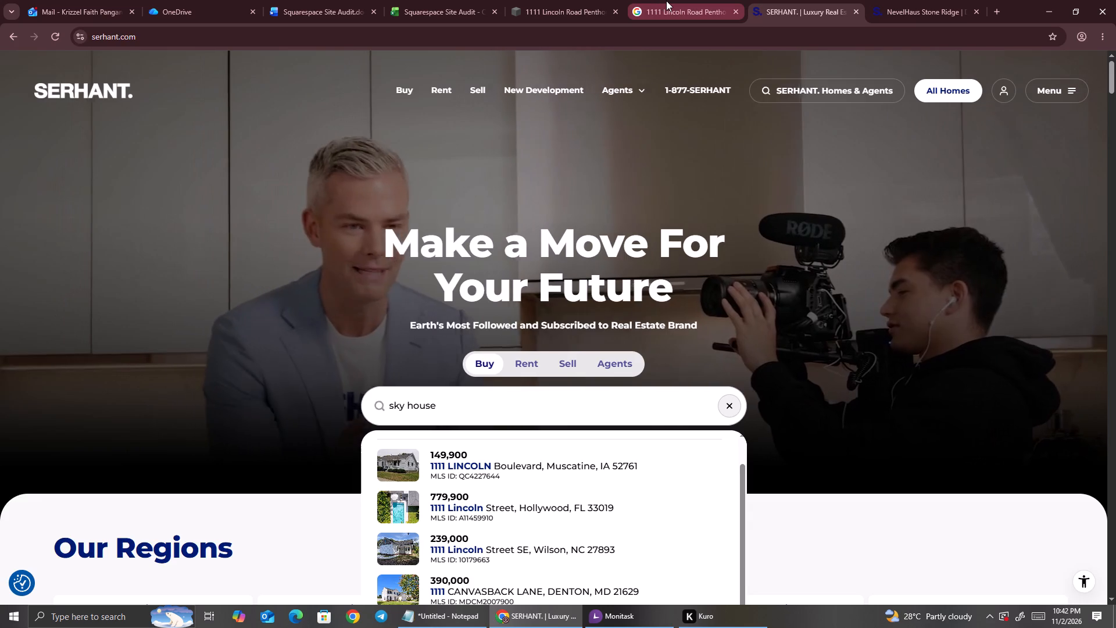
Shorten the Google query to "1111 Lincoln Road serhant", run it, and scan the results for a SERHANT. listing.
left_click(666, 1)
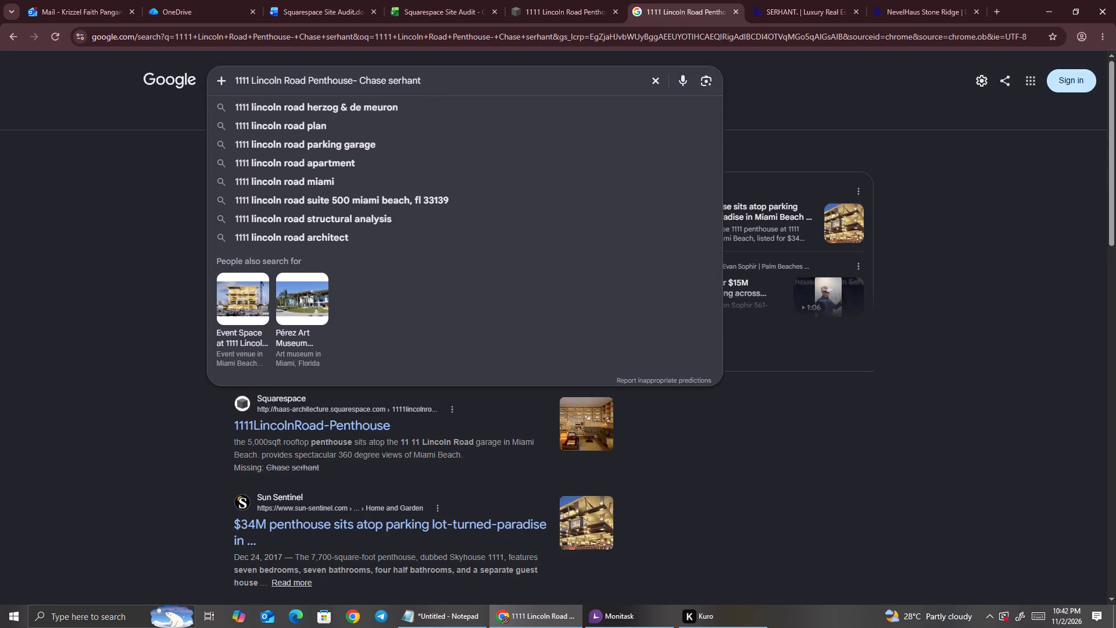
left_click_drag(312, 79, 388, 80)
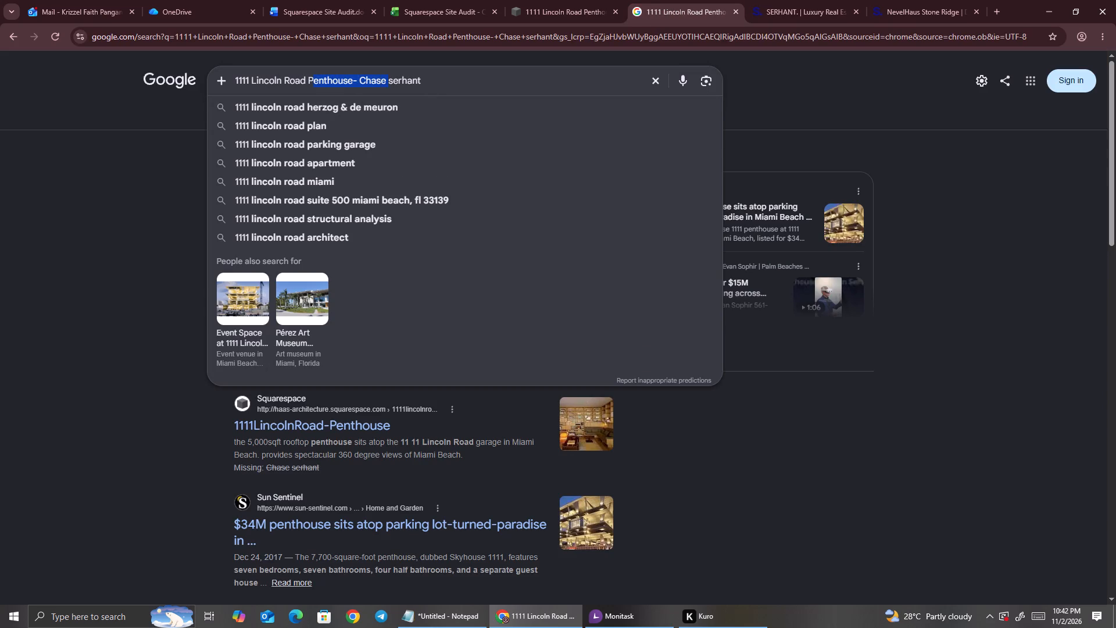
key("BackSpace")
key("BackSpace")
key("Return")
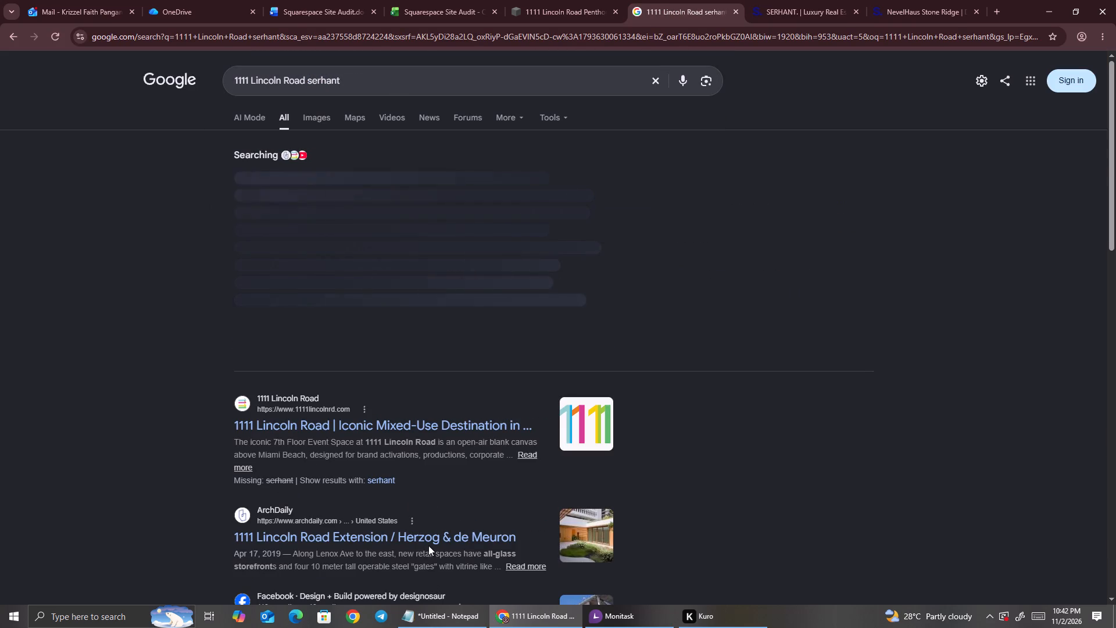
scroll(317, 543, "down", 13)
scroll(328, 535, "up", 9)
scroll(277, 489, "up", 5)
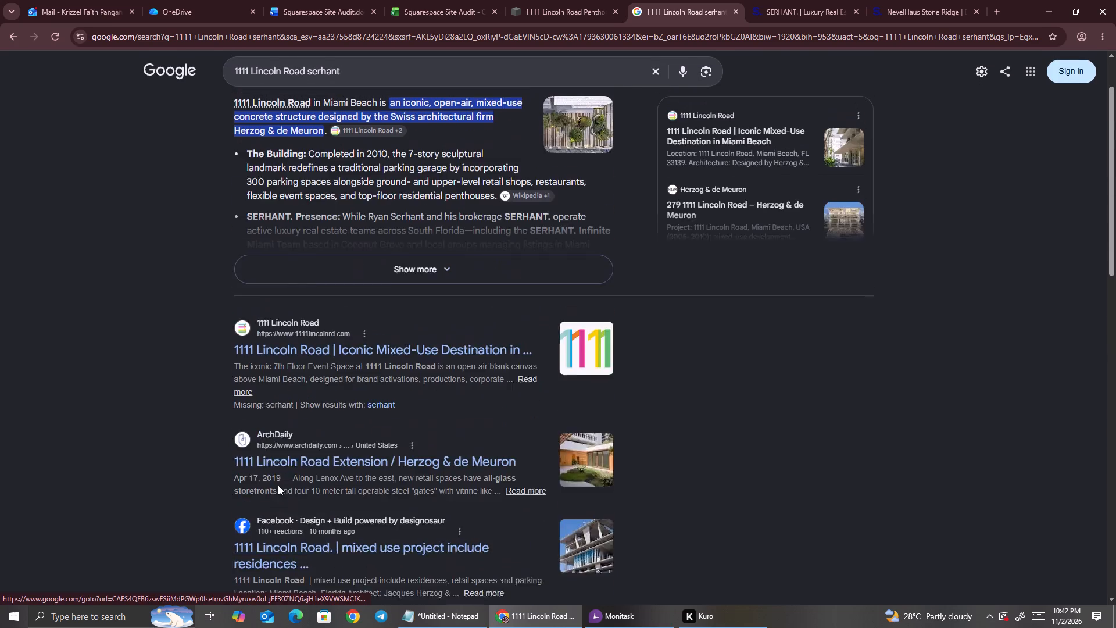
scroll(278, 485, "up", 2)
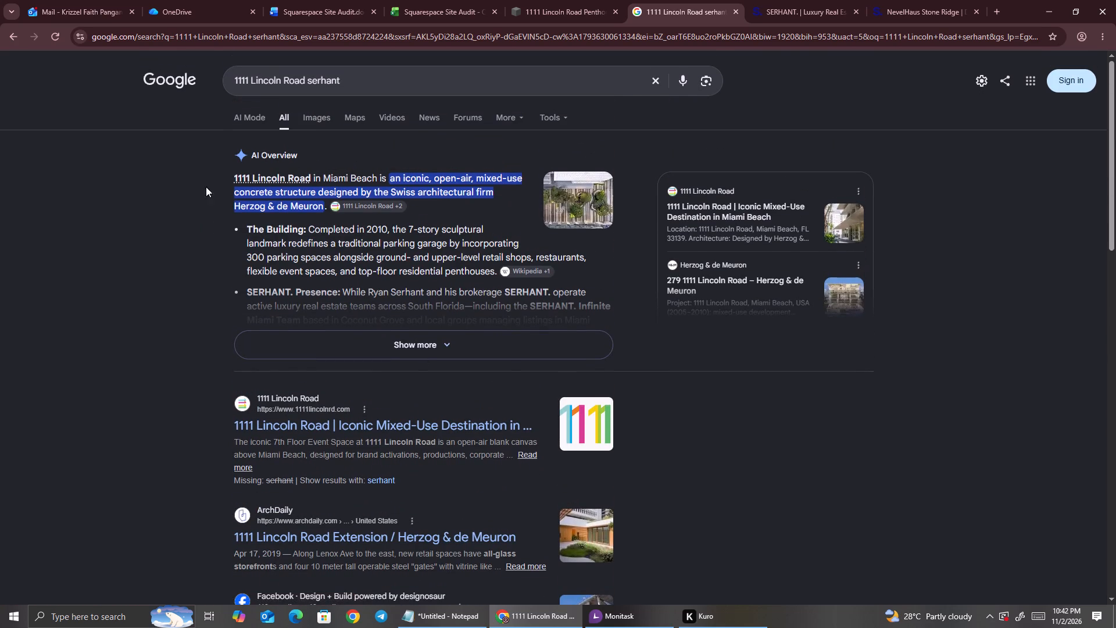
Review the serhant.com listing suggestions for "sky house".
left_click(674, 0)
left_click(830, 0)
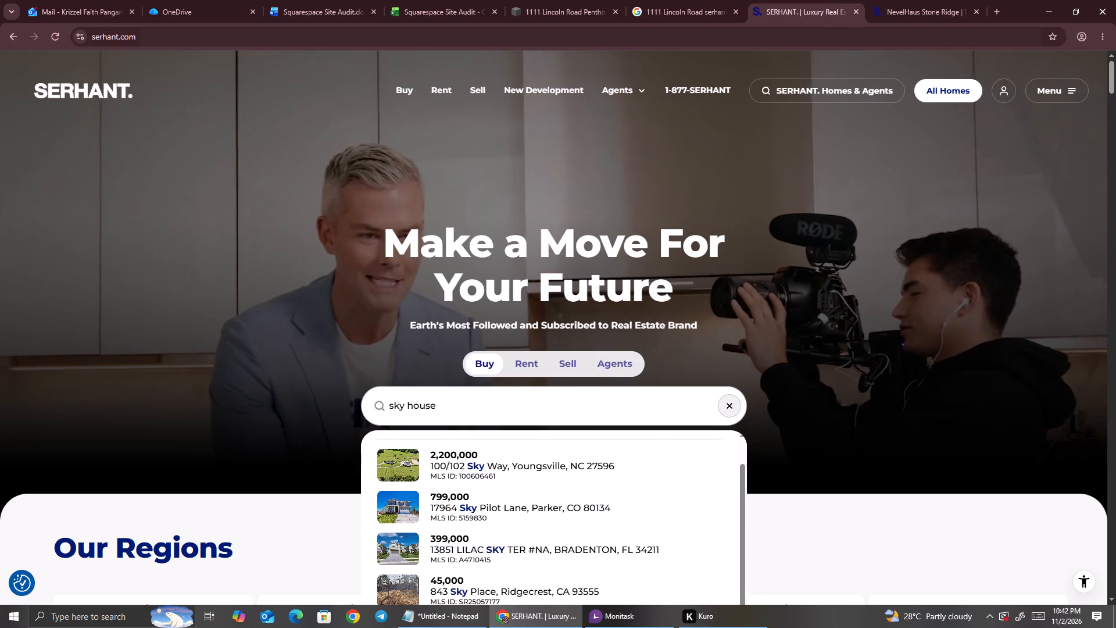
scroll(386, 581, "down", 4)
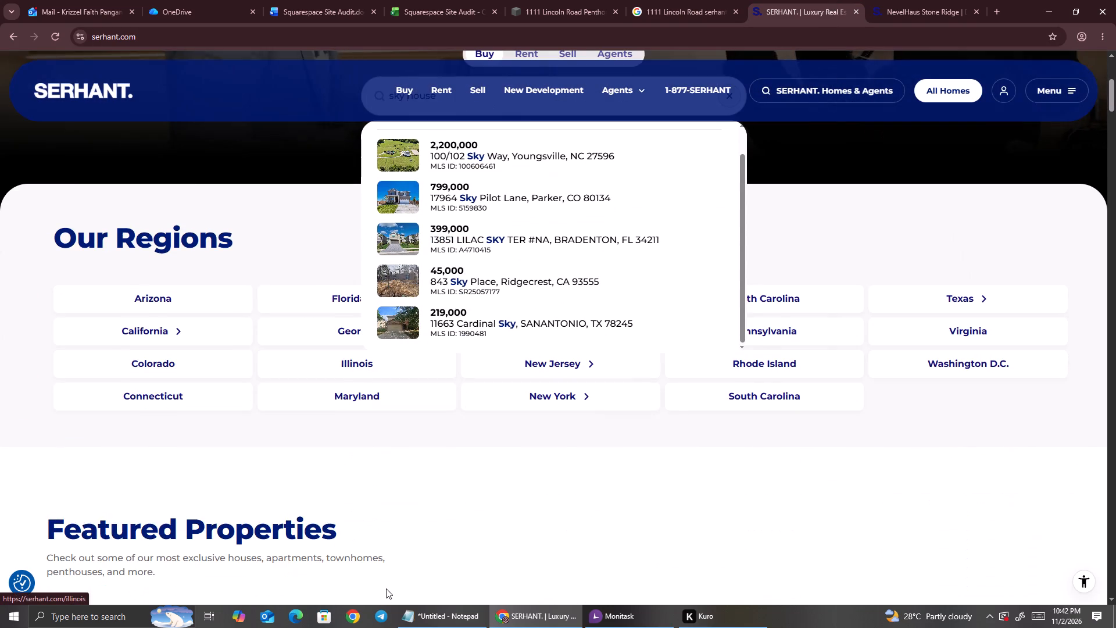
Search the October 2026 audit spreadsheet for "1111" to check for an existing entry, and close the search.
left_click(539, 18)
left_click(411, 10)
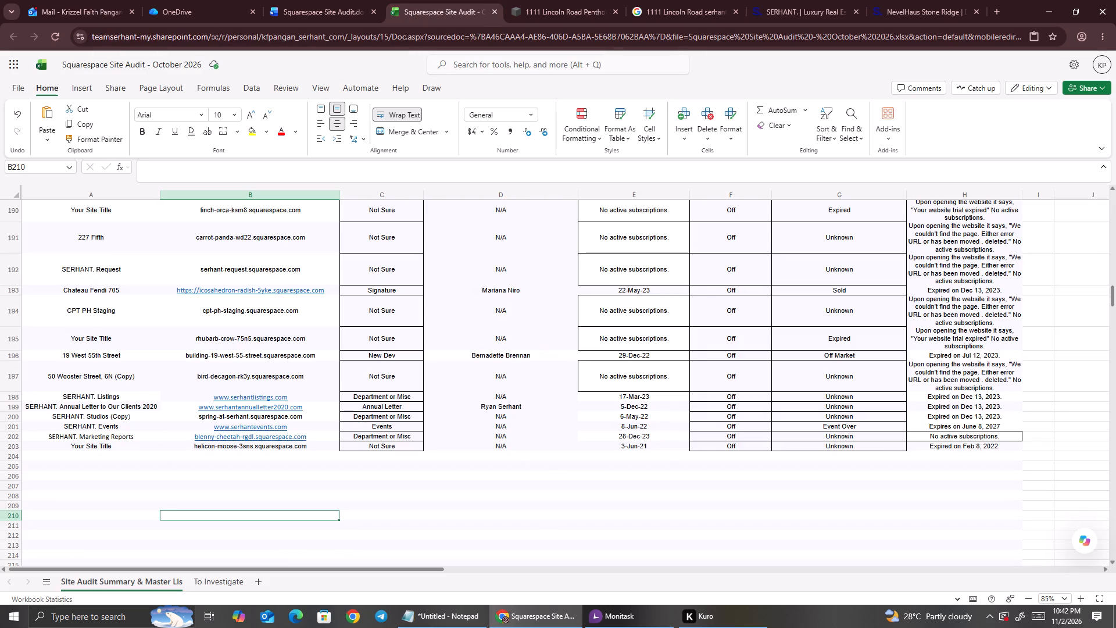
key("ctrl+f")
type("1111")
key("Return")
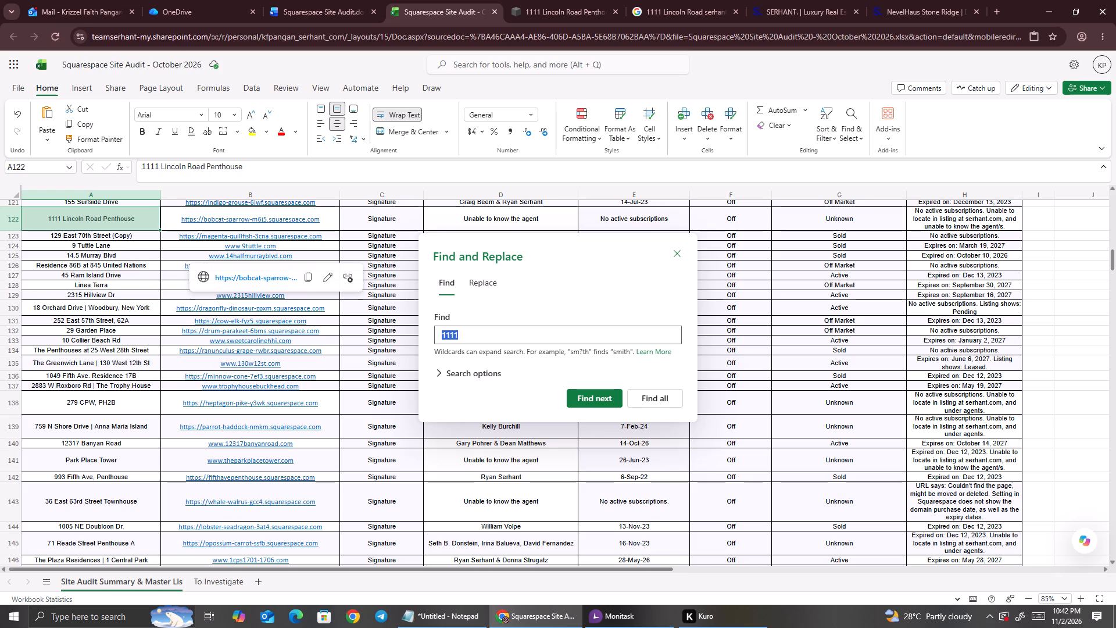
left_click(676, 250)
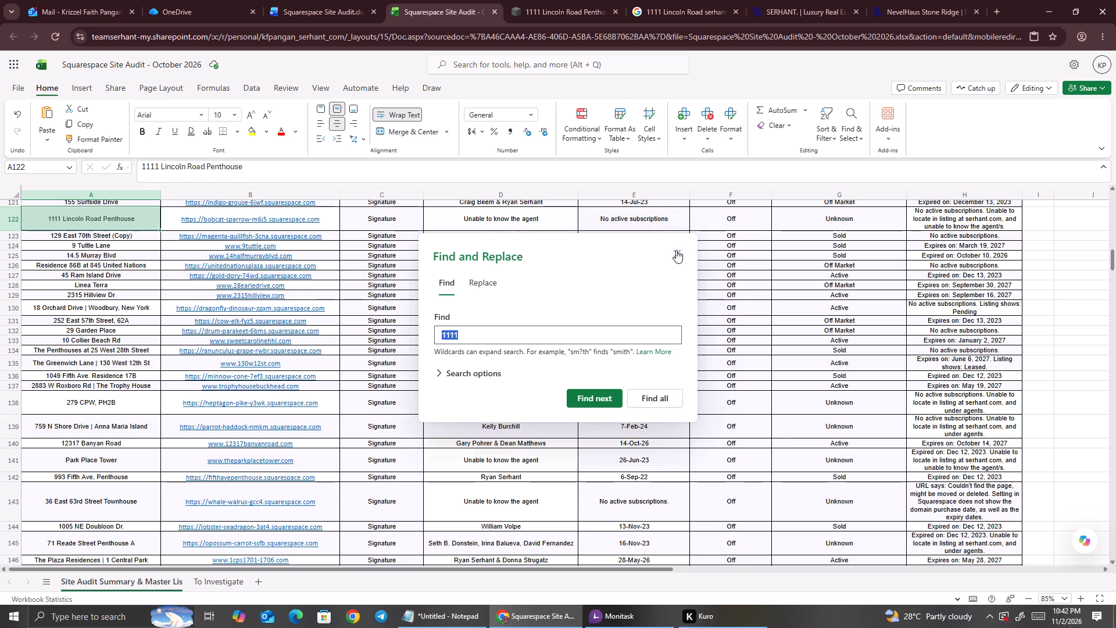
Copy the site title "1111 Lincoln Road Penthouse- Chase" from Notepad into cell A204, the first empty row of the audit sheet.
scroll(445, 397, "down", 4)
scroll(473, 443, "down", 19)
scroll(363, 440, "up", 3)
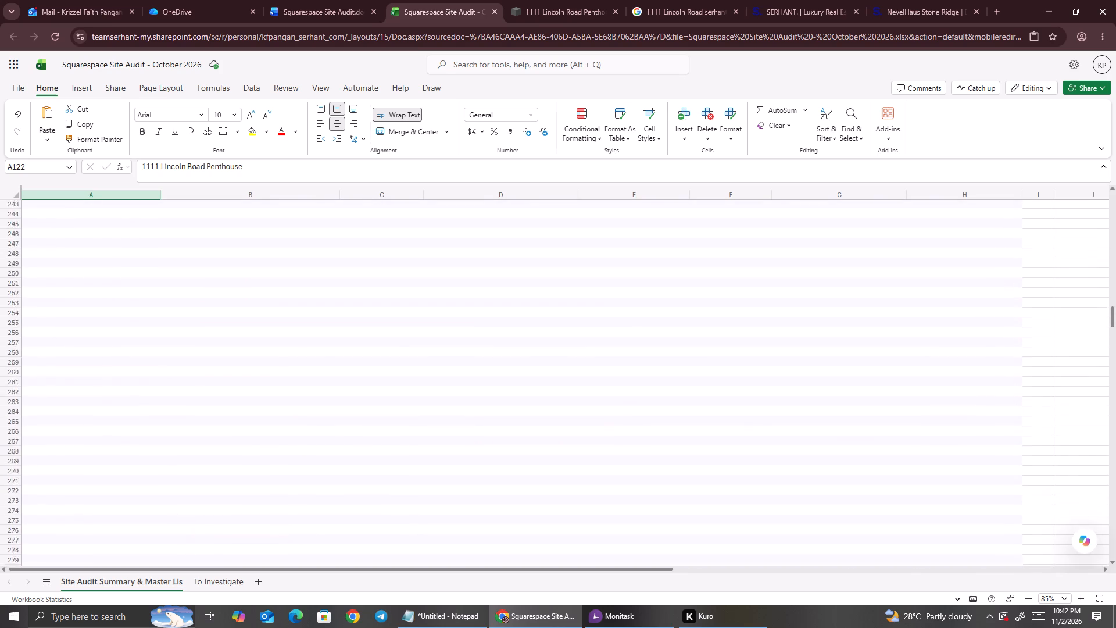
scroll(361, 437, "up", 6)
key("alt+Tab")
left_click_drag(513, 181, 467, 181)
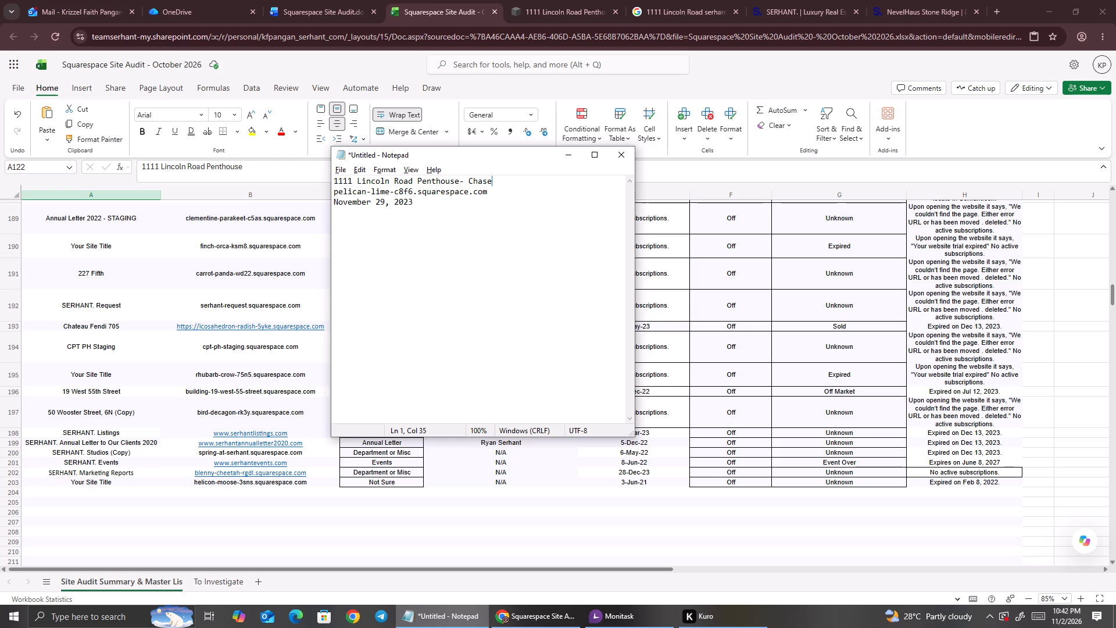
left_click_drag(467, 181, 269, 181)
key("ctrl+c")
left_click(77, 492)
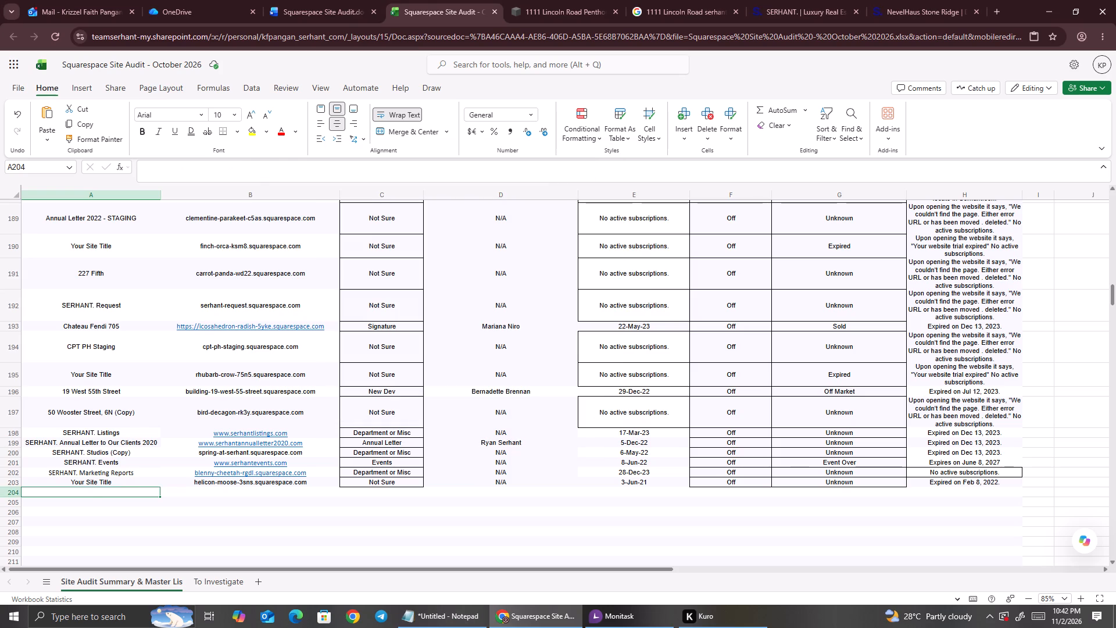
key("ctrl+v")
Copy the site address pelican-lime-c8f6.squarespace.com from Notepad into cell B204.
key("alt+Tab")
left_click_drag(505, 193, 319, 194)
key("ctrl+c")
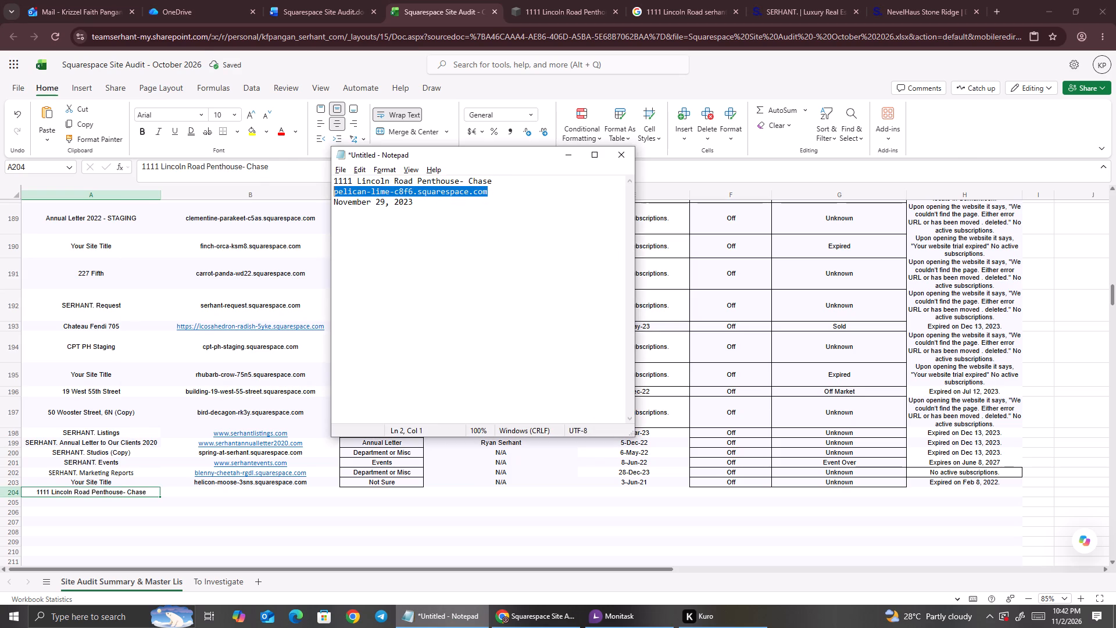
left_click(251, 487)
key("ctrl+v")
Copy the date November 29, 2023 from Notepad into cell E204 of the audit sheet.
key("alt+Tab")
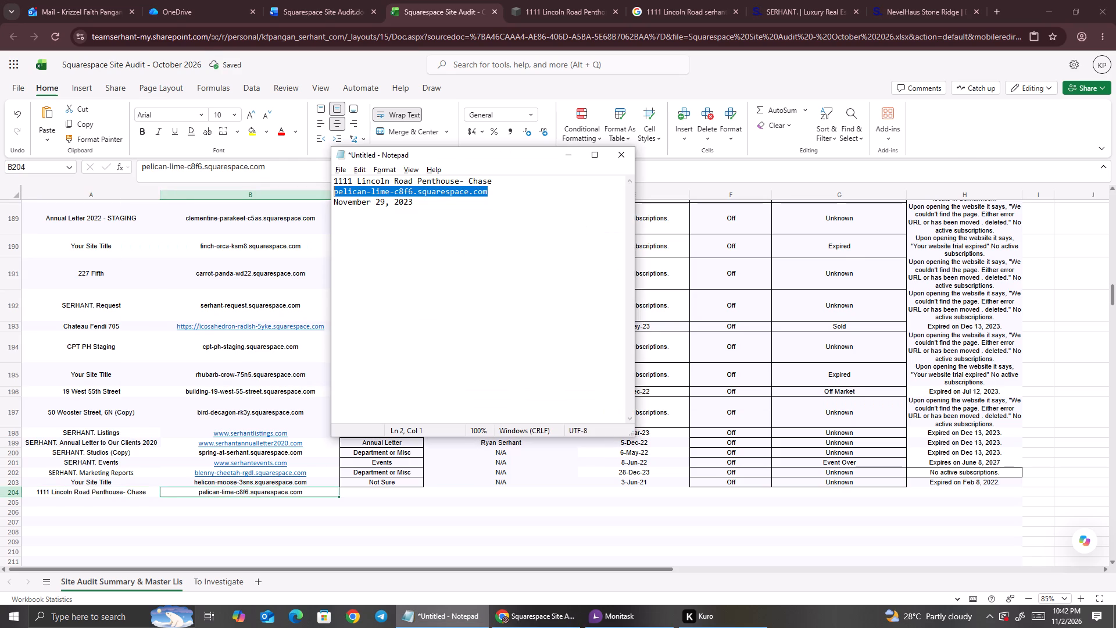
left_click_drag(416, 204, 306, 207)
key("ctrl+c")
left_click(376, 493)
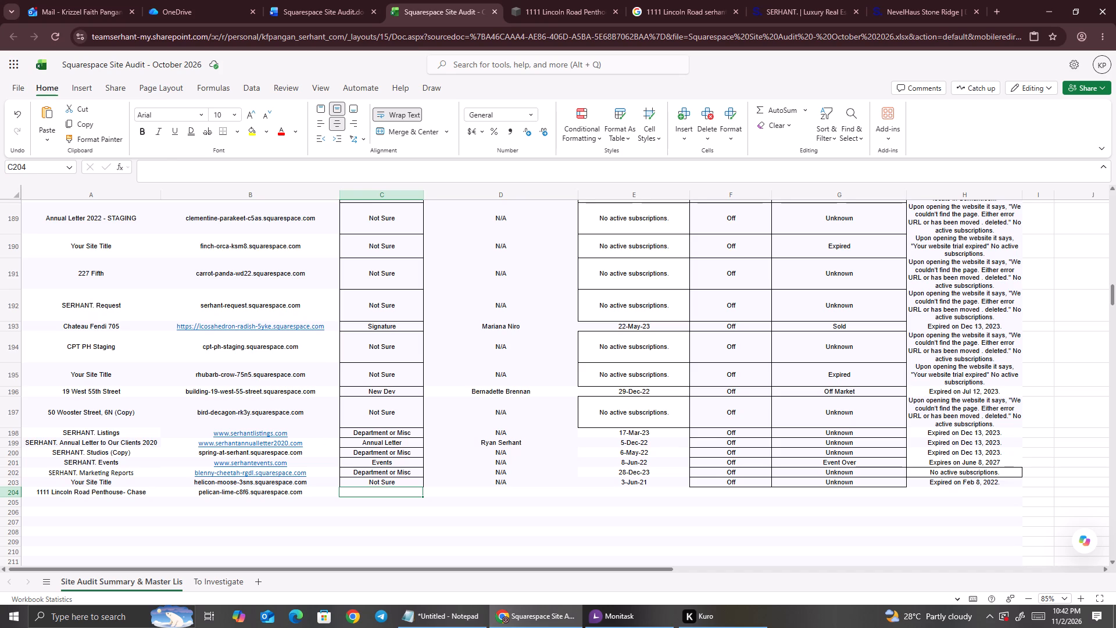
left_click(665, 486)
left_click(648, 495)
key("ctrl+v")
Copy the site type "Not Sure" from the row above into cell C204.
left_click(366, 481)
key("ctrl+c")
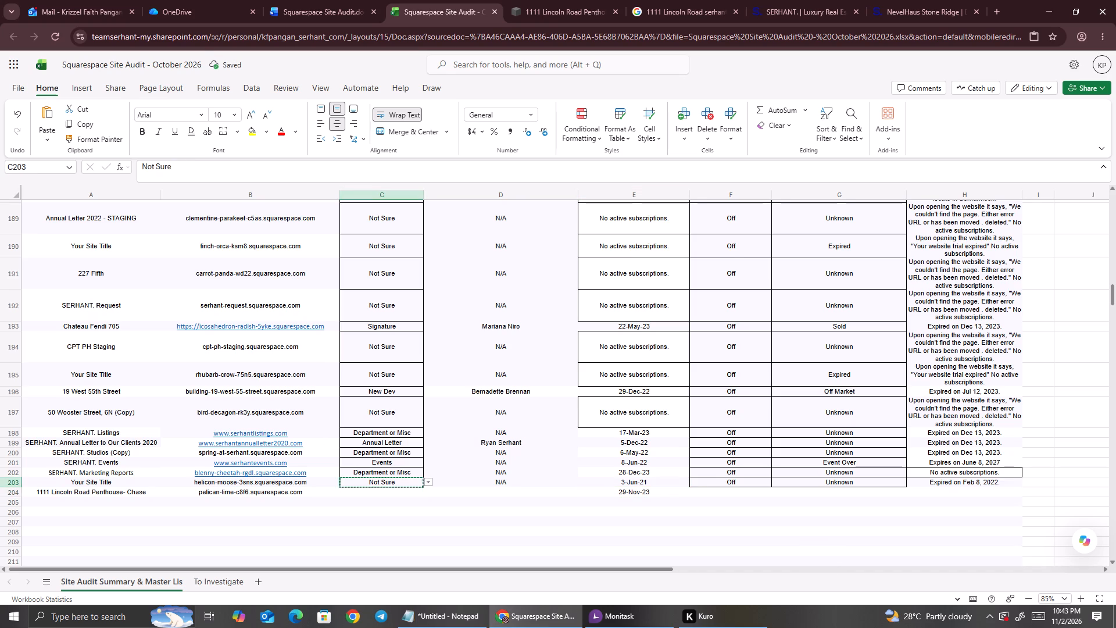
left_click(380, 492)
key("ctrl+v")
Copy the text "No active subscriptions." from cell E197 into the notes cell H204.
left_click(619, 417)
key("ctrl+c")
left_click(992, 491)
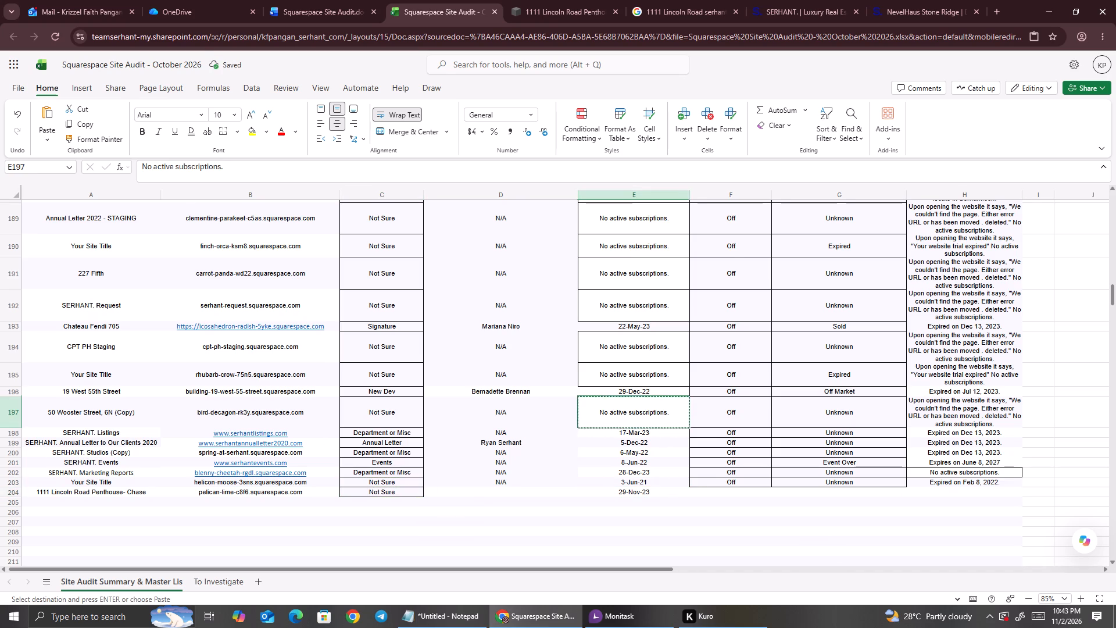
key("ctrl+v")
Copy "Unknown" and "Off" from row 203 into cells G204 and F204.
left_click(863, 481)
key("ctrl+c")
left_click(863, 494)
key("ctrl+v")
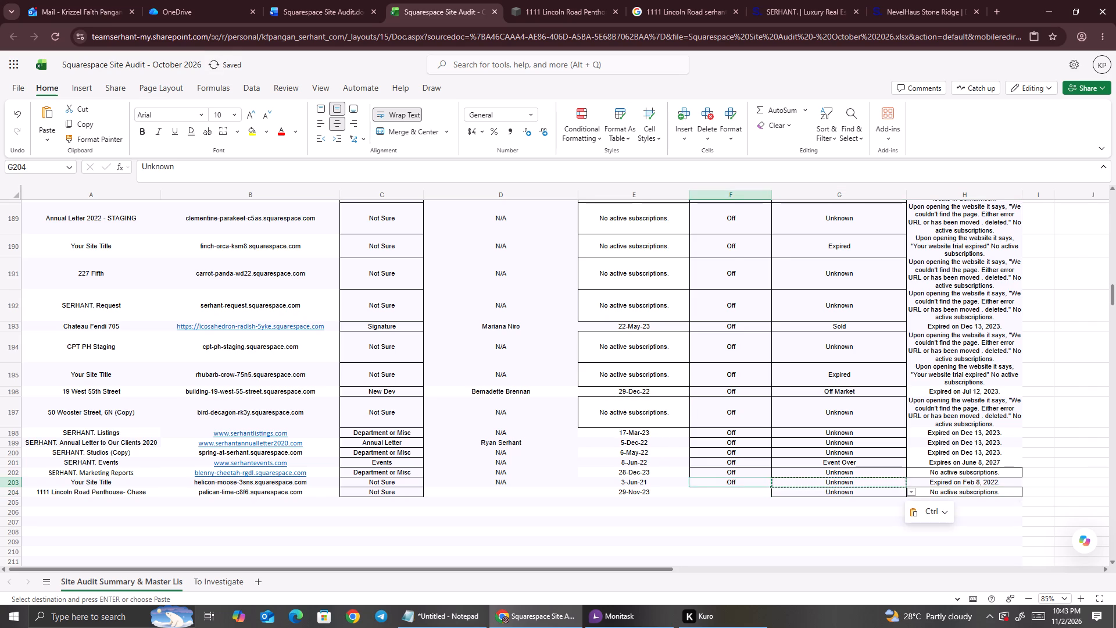
left_click(753, 485)
key("ctrl+c")
left_click(745, 493)
key("ctrl+v")
Copy the agent cell D203 into cell D204.
left_click(499, 485)
key("ctrl+c")
left_click(502, 491)
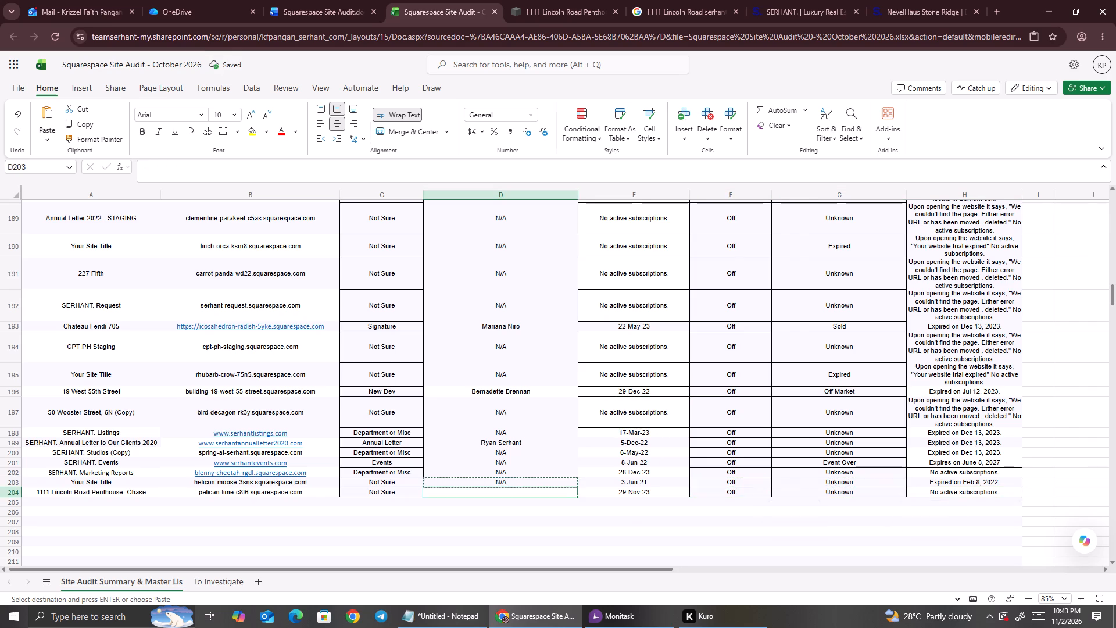
key("ctrl+v")
Examine the rest of the 1111 Lincoln Road Penthouse site's home page, from the gallery sections down to the footer.
left_click(586, 0)
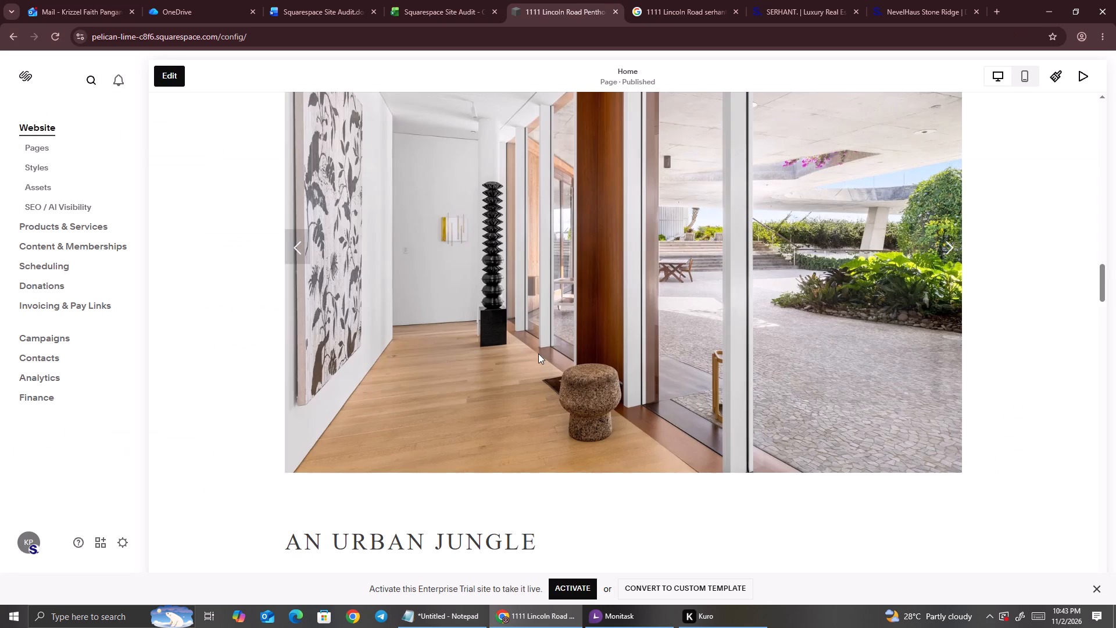
scroll(537, 355, "down", 13)
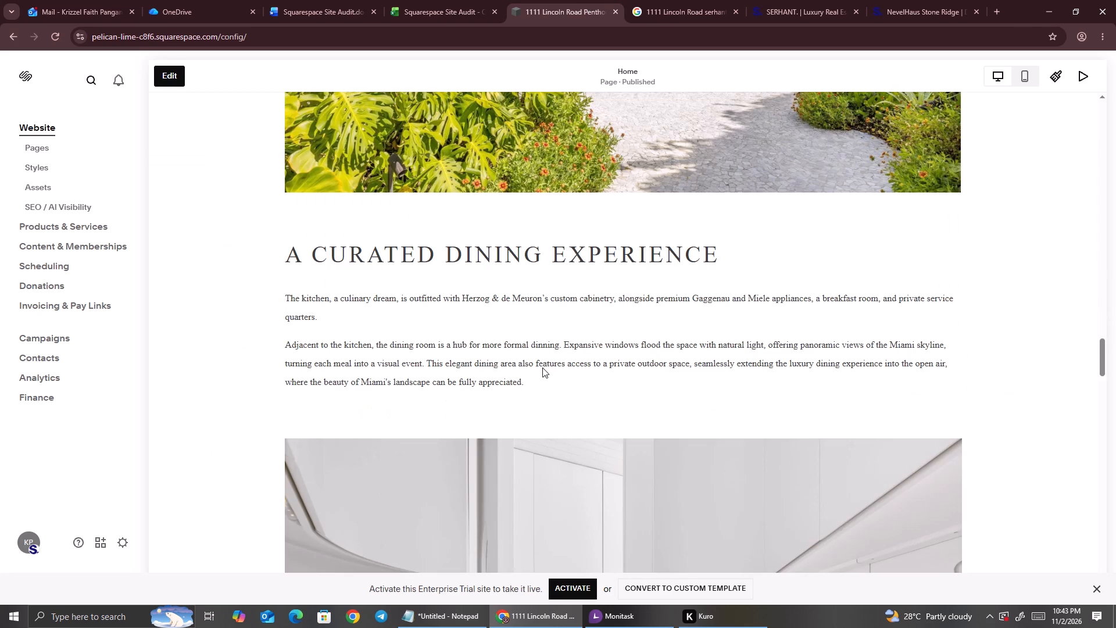
scroll(550, 367, "down", 4)
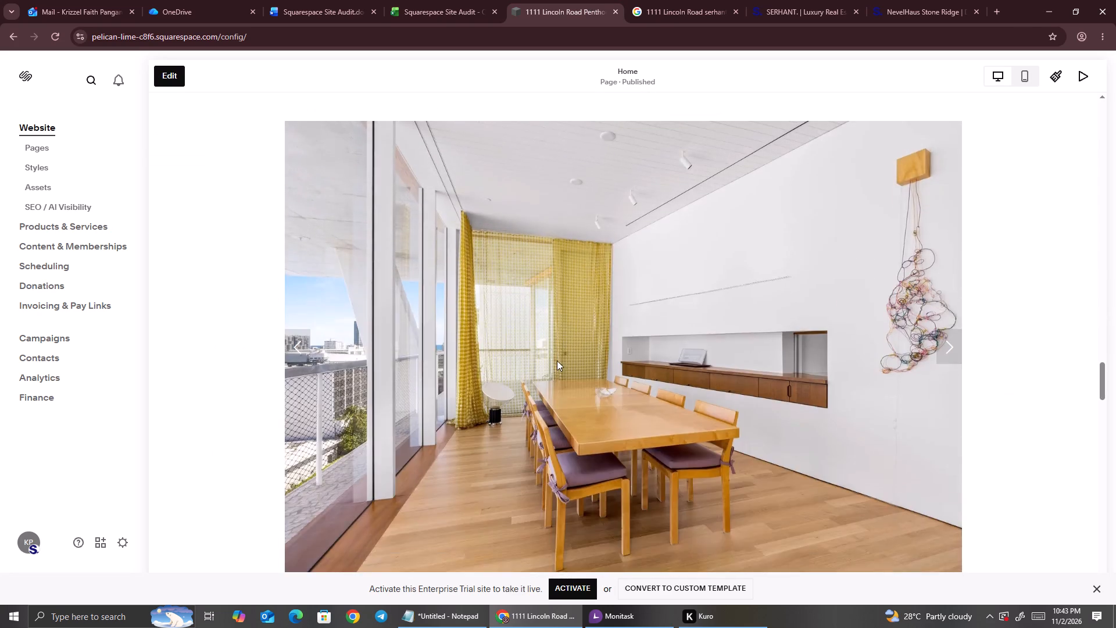
scroll(536, 390, "down", 20)
scroll(536, 390, "down", 9)
scroll(628, 477, "up", 4)
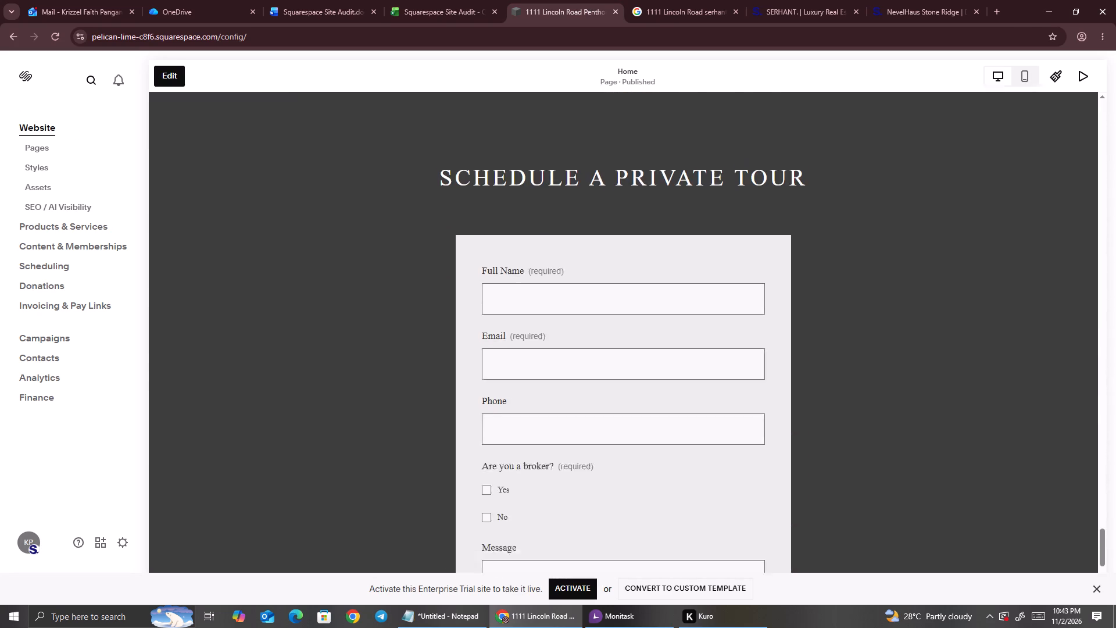
scroll(628, 476, "up", 3)
scroll(629, 472, "down", 12)
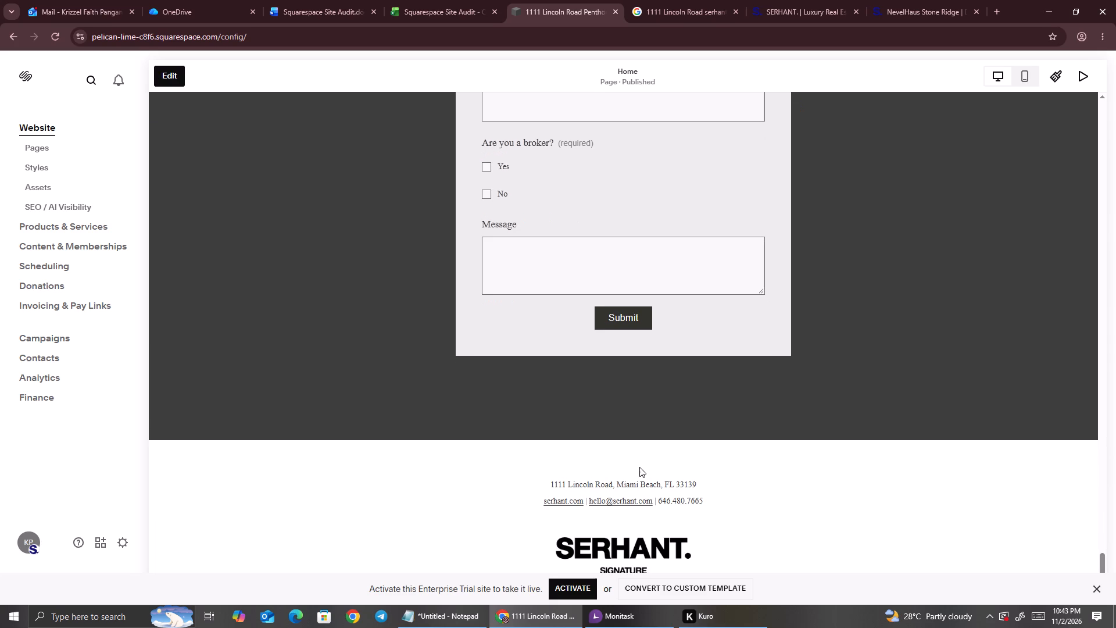
scroll(640, 463, "down", 6)
Search Google for the 1111 Lincoln Road address from the site's footer plus "serhant" and scan the results.
left_click_drag(524, 488, 704, 514)
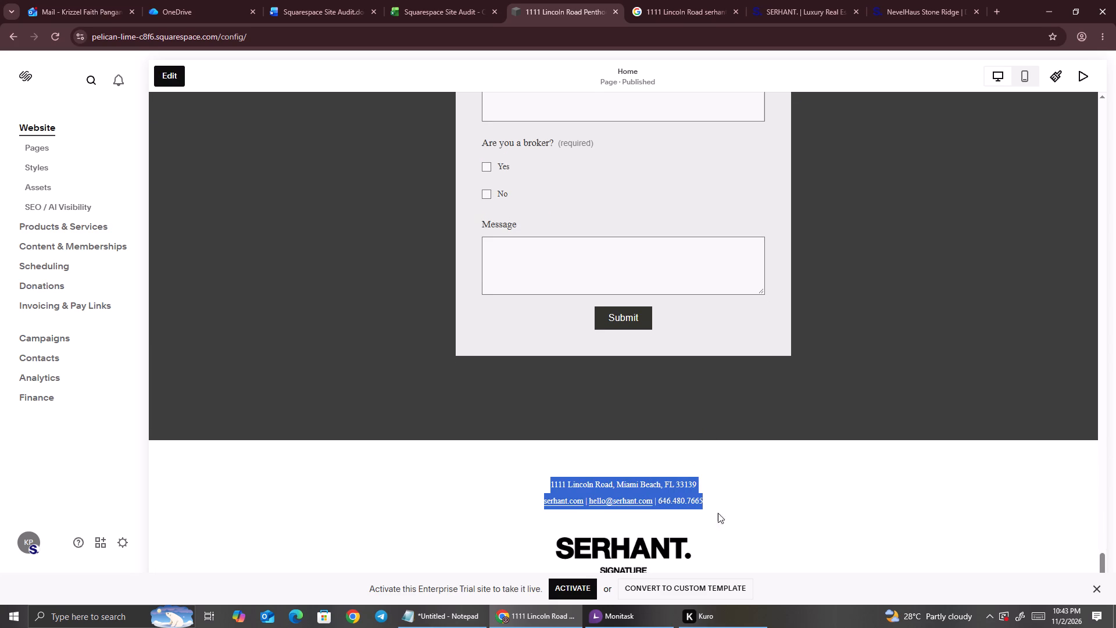
left_click(722, 481)
left_click_drag(708, 481, 524, 490)
key("ctrl+c")
left_click(688, 0)
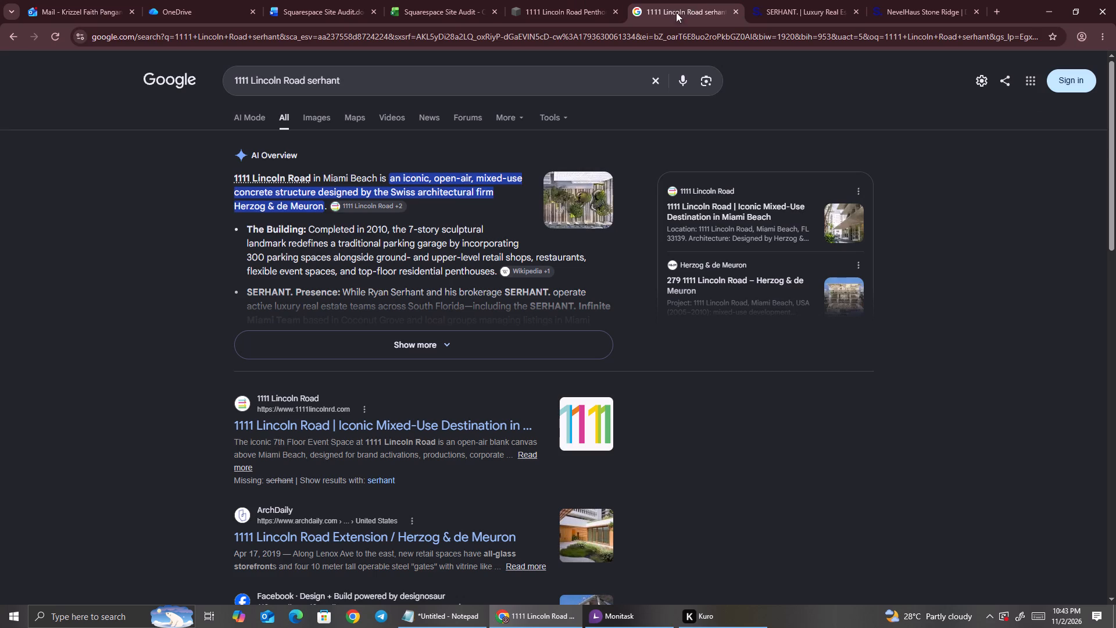
left_click(599, 31)
key("ctrl+v")
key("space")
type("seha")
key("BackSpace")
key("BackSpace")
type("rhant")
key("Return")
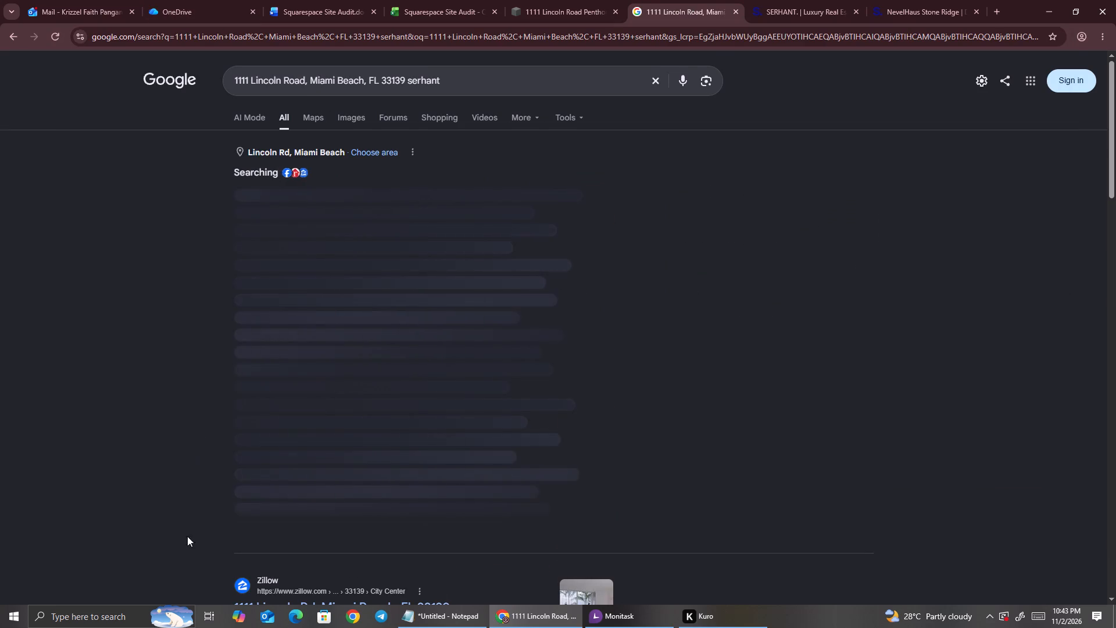
scroll(185, 541, "down", 9)
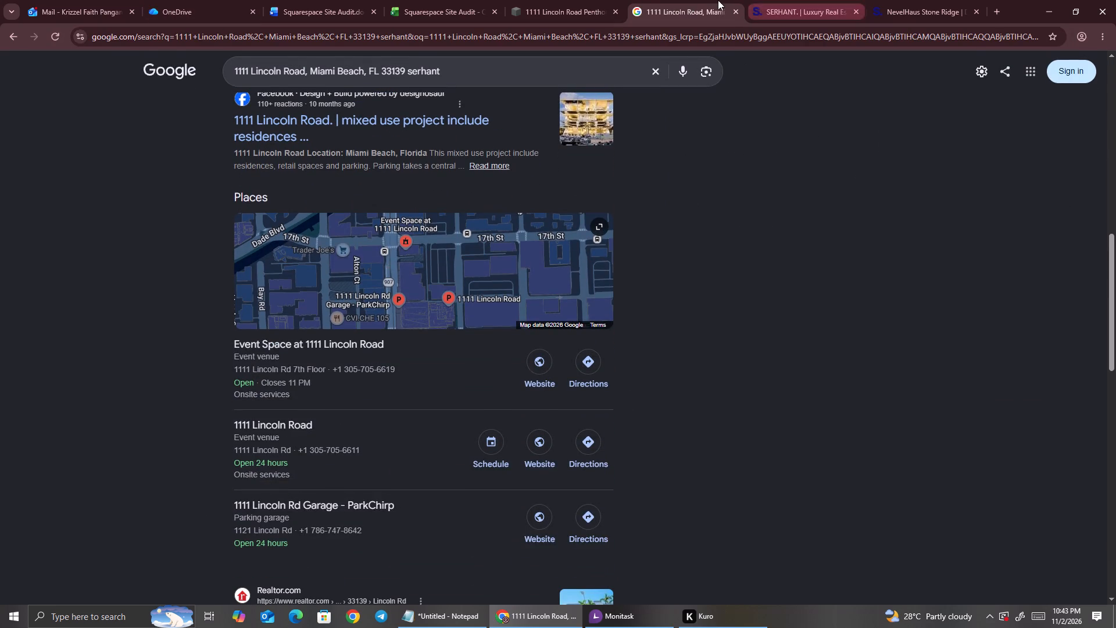
Search serhant.com's Buy listings for the 1111 Lincoln Road address copied from the site's footer.
left_click(777, 0)
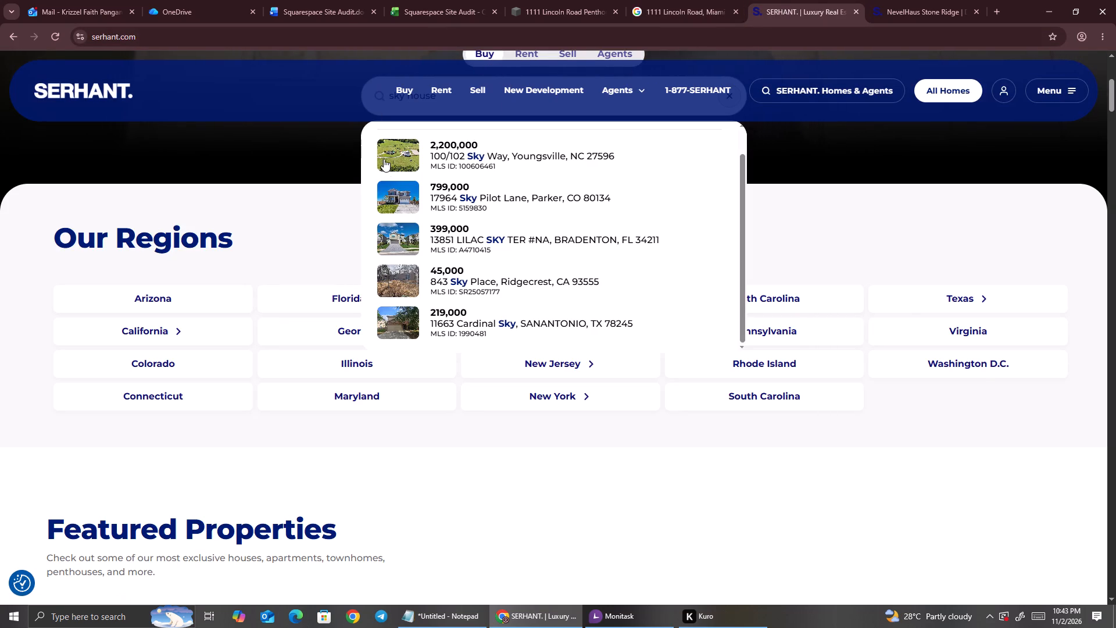
scroll(899, 241, "down", 1)
left_click(890, 241)
scroll(356, 263, "up", 4)
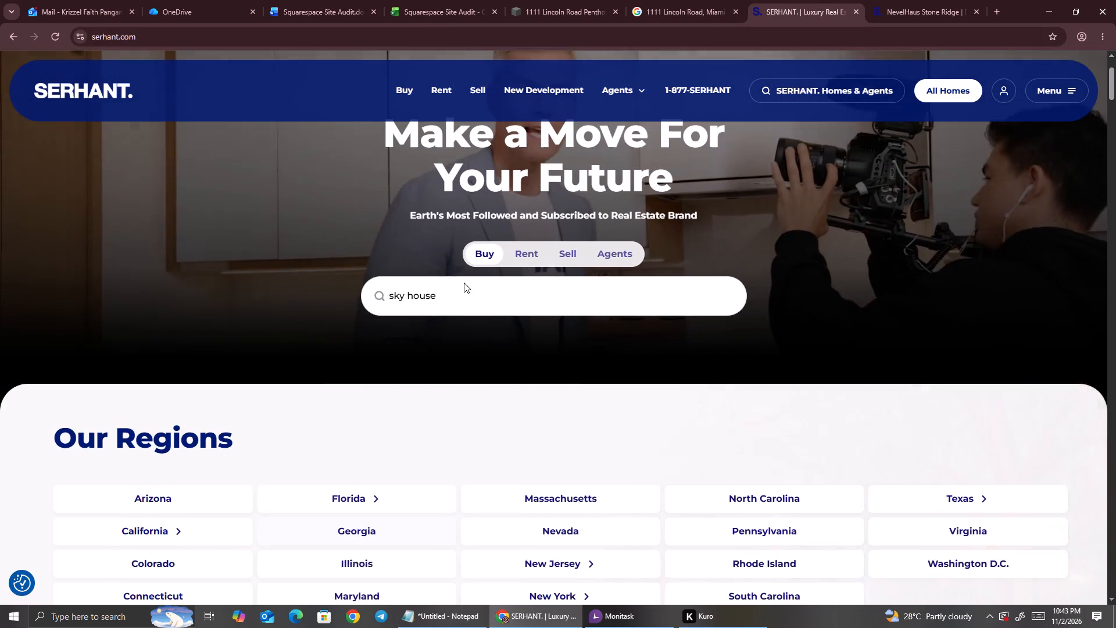
left_click(434, 326)
key("ctrl+a")
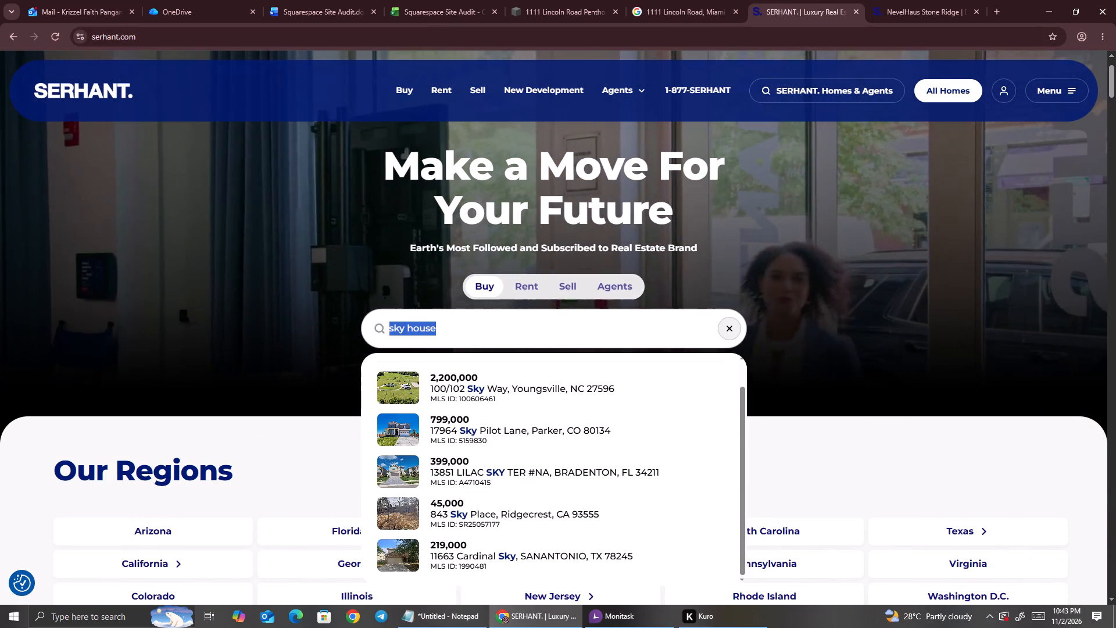
key("ctrl+v")
key("Return")
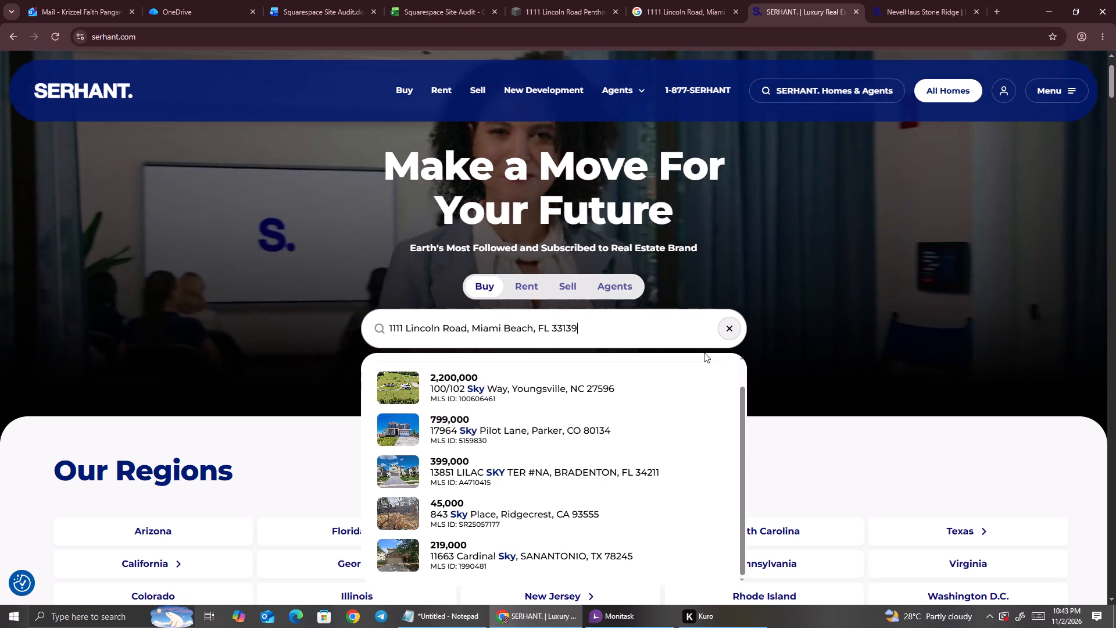
scroll(540, 440, "down", 3)
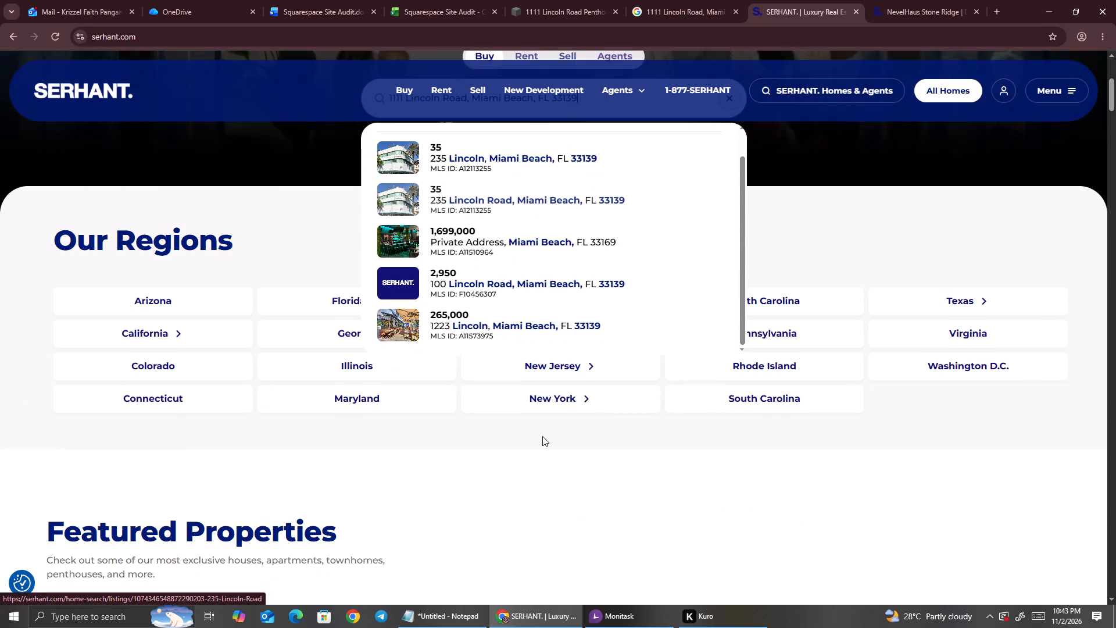
Re-examine the 1111 Lincoln Road Penthouse site's footer, private tour form and The Team section for an agent.
left_click(685, 0)
left_click(578, 0)
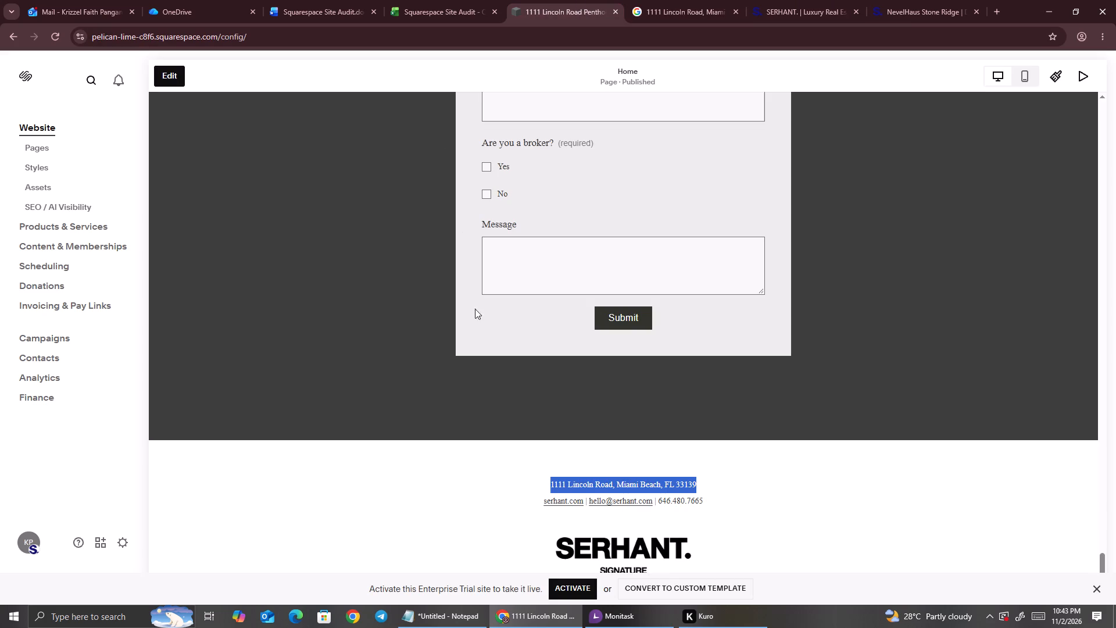
scroll(627, 452, "down", 2)
scroll(696, 436, "up", 5)
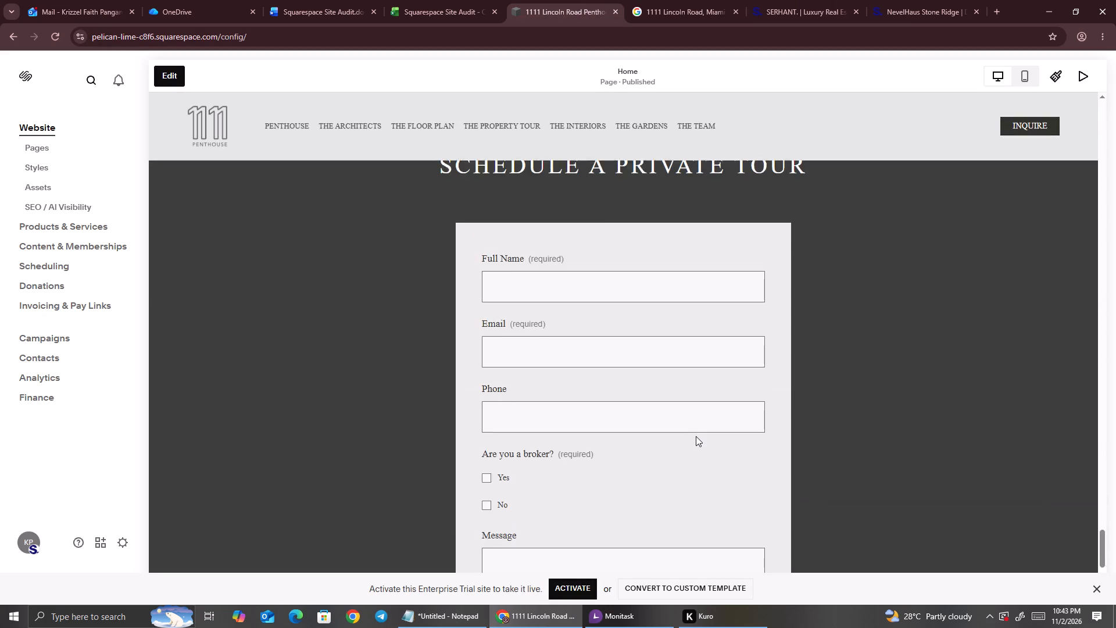
scroll(696, 436, "up", 8)
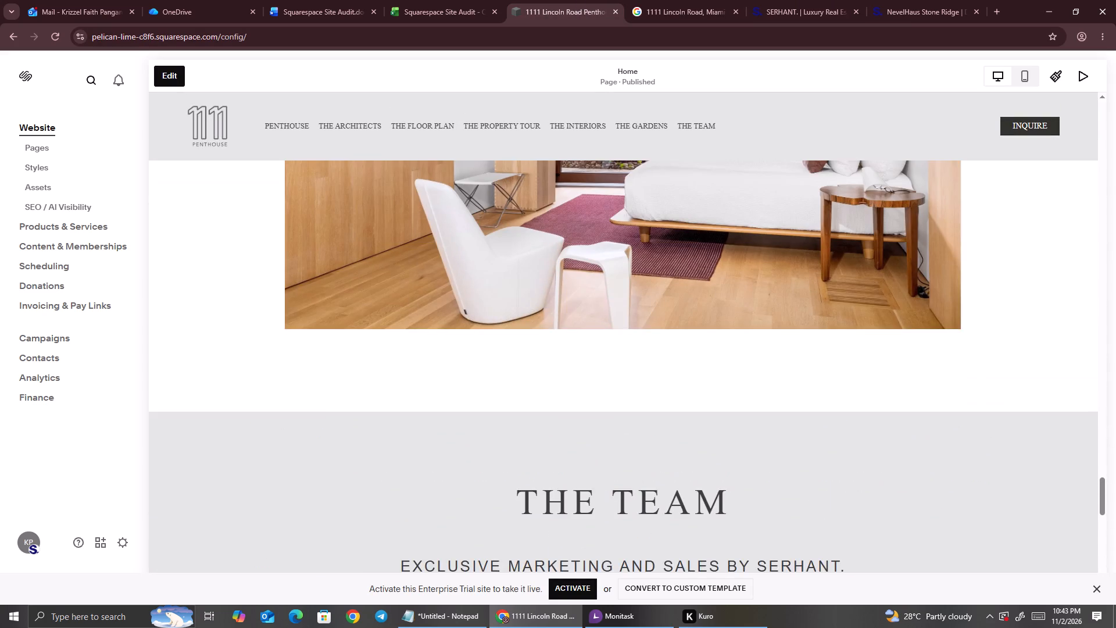
scroll(696, 436, "up", 2)
scroll(696, 436, "down", 5)
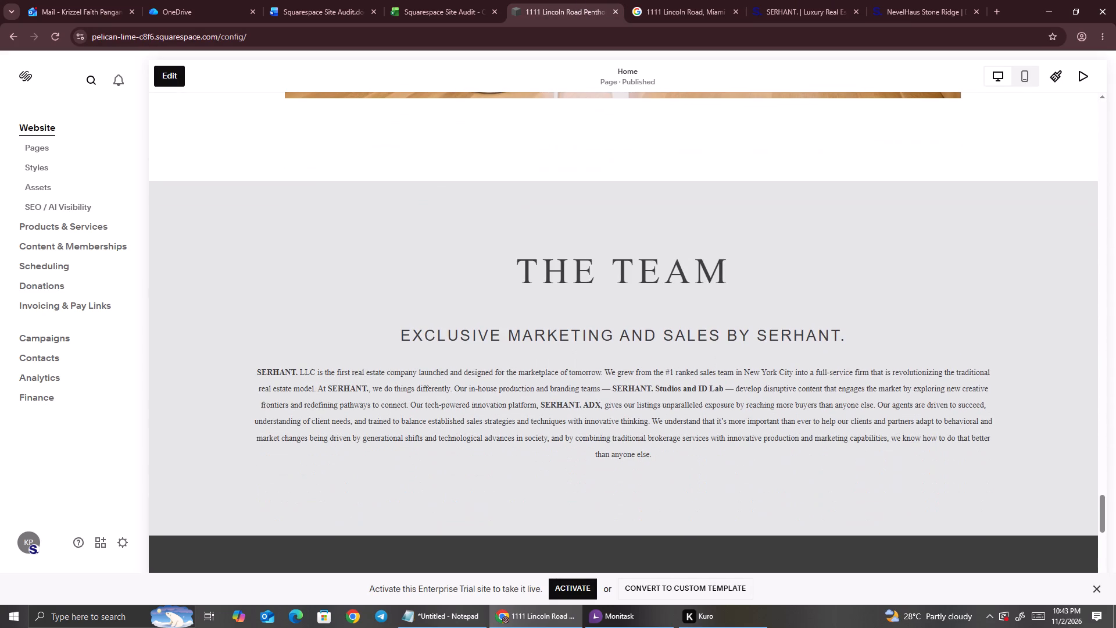
scroll(696, 436, "up", 6)
In the audit spreadsheet, copy "Unable to know the agent" from cell D122 into agent cells D167 to D170.
left_click(454, 0)
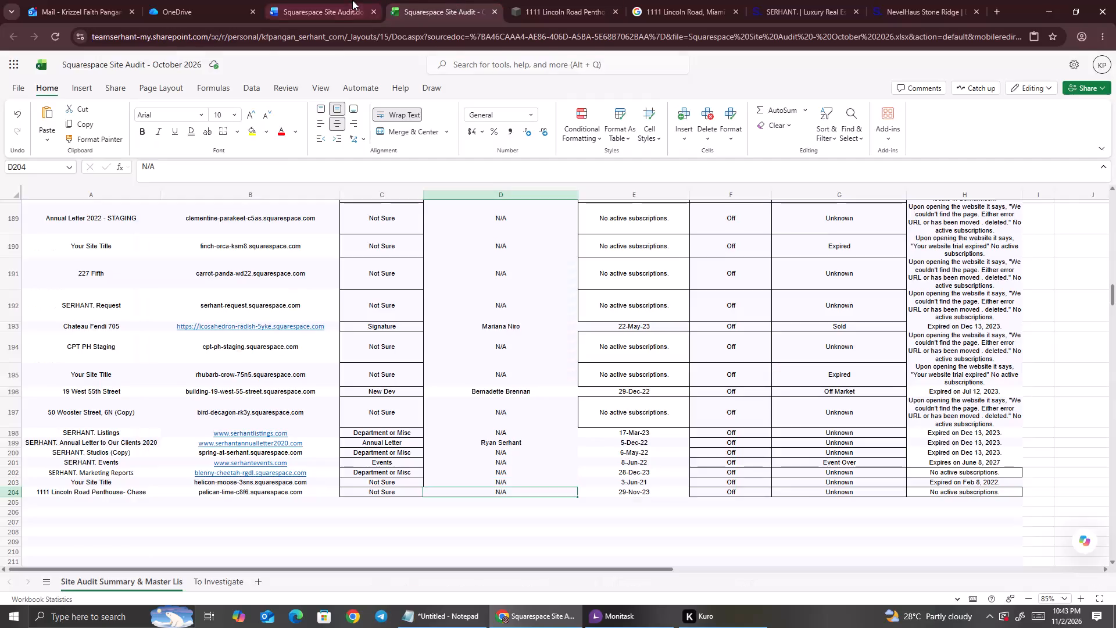
left_click(352, 0)
left_click(448, 0)
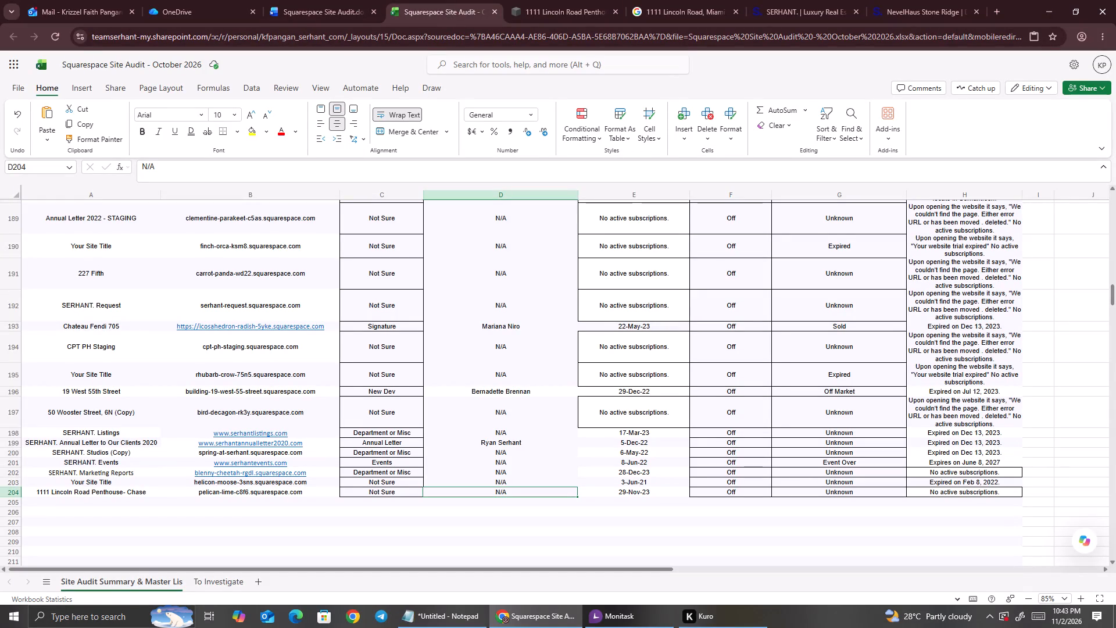
left_click(604, 534)
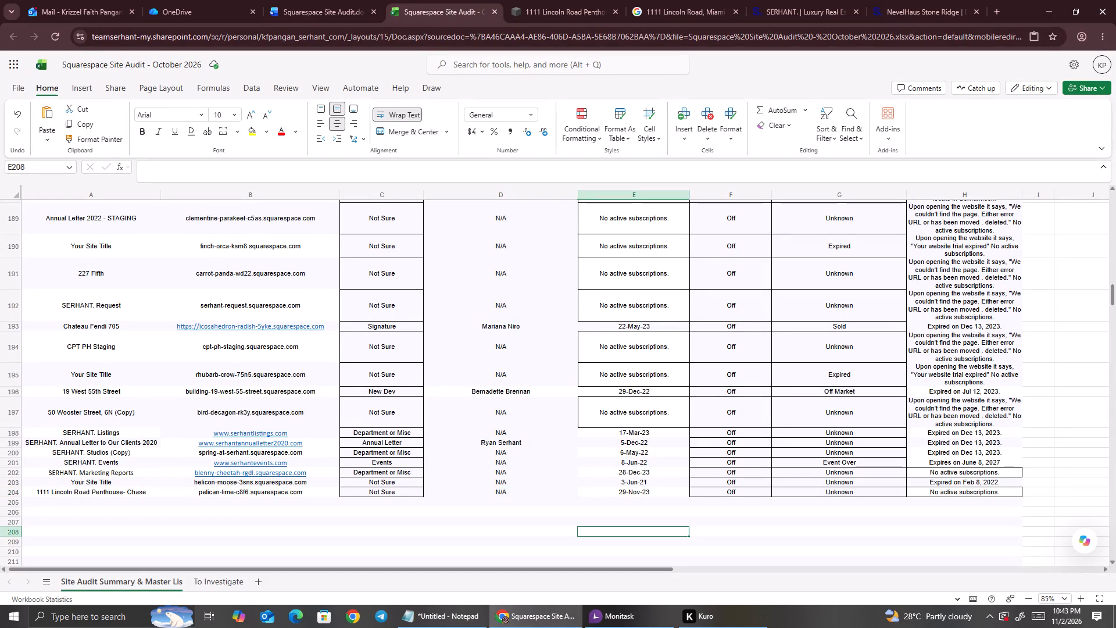
left_click(545, 475)
left_click(501, 483)
left_click(506, 487)
scroll(506, 486, "up", 3)
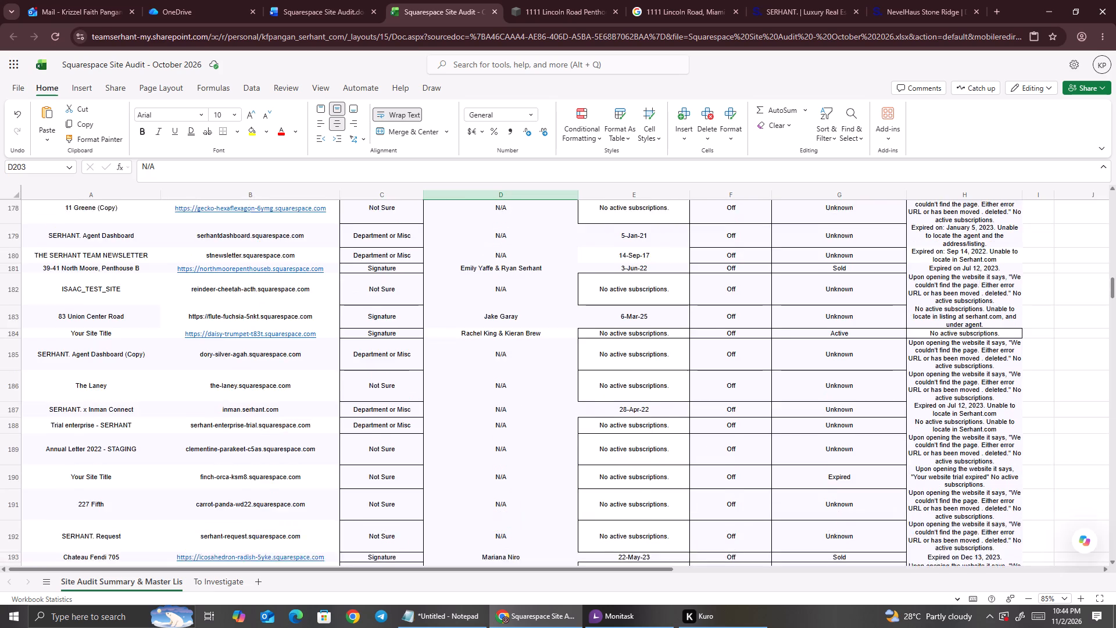
scroll(506, 482, "up", 7)
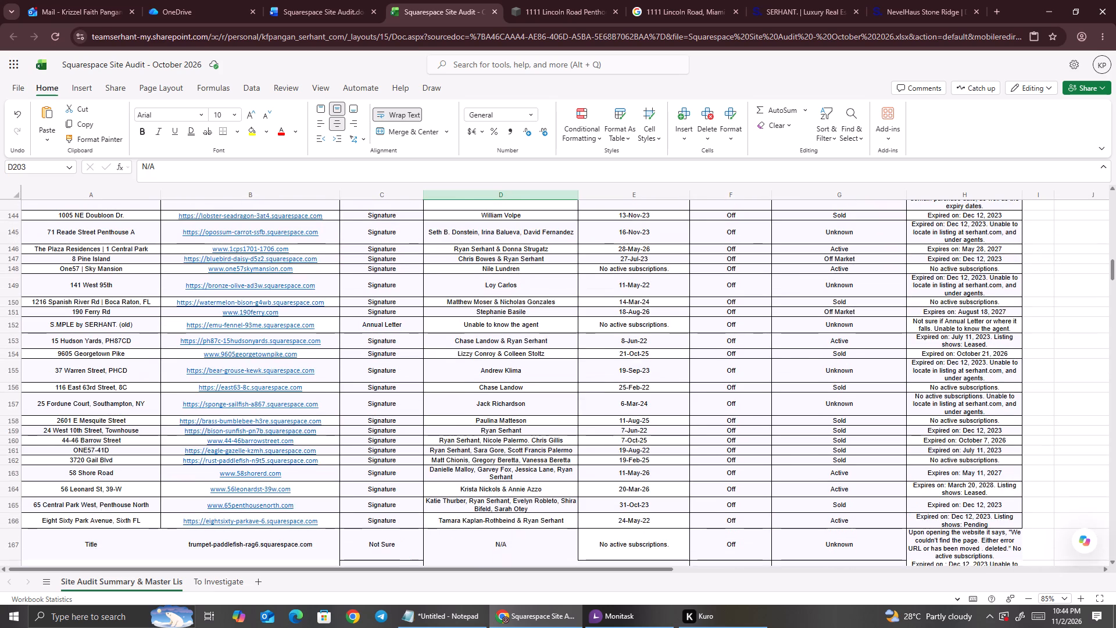
scroll(510, 463, "up", 5)
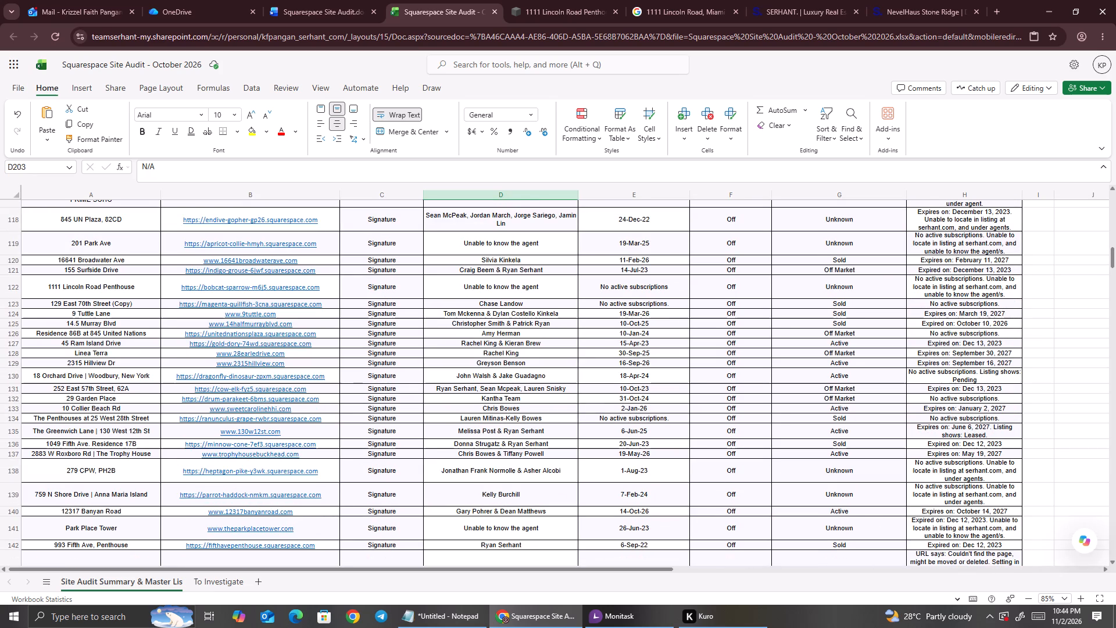
left_click(530, 289)
key("ctrl+c")
scroll(529, 333, "down", 9)
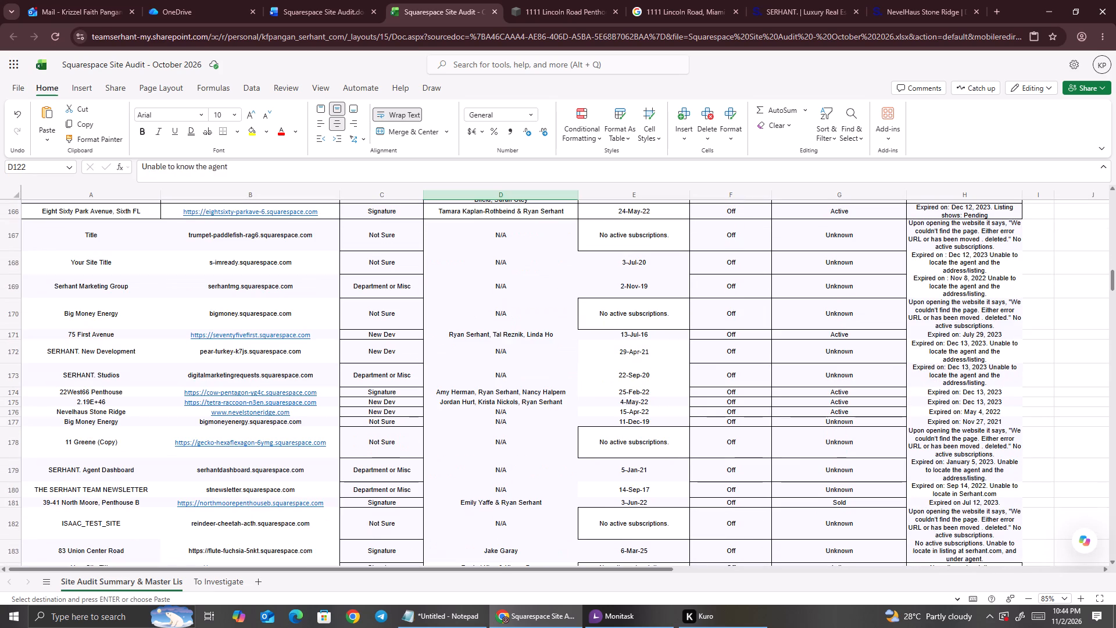
left_click(506, 245)
key("ctrl+v")
left_click(521, 262)
key("ctrl+v")
left_click(505, 289)
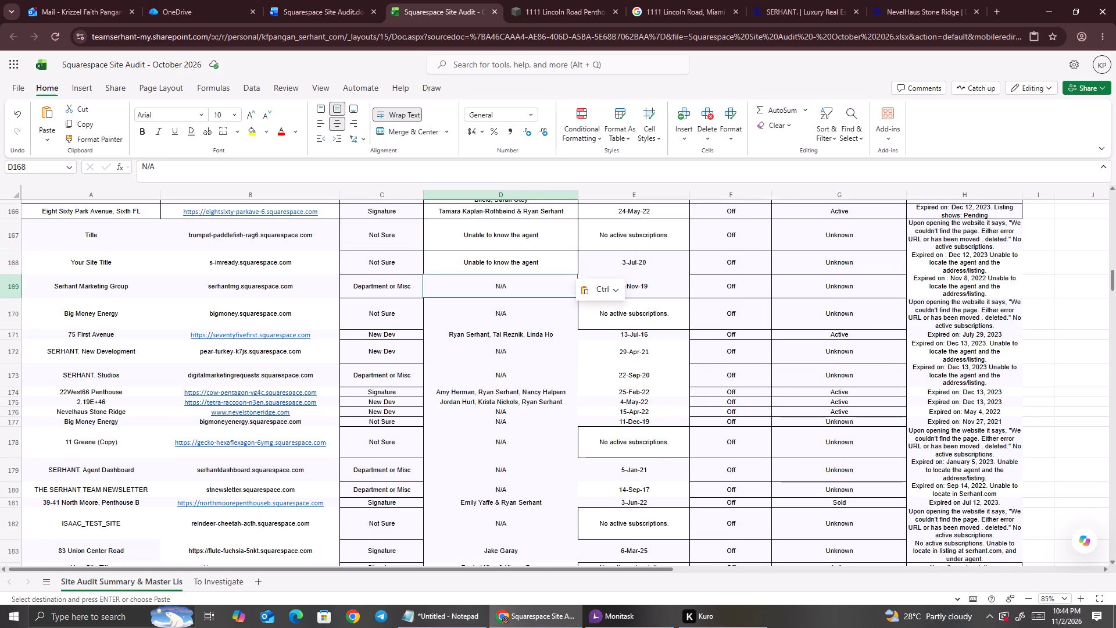
key("ctrl+v")
left_click(510, 314)
key("ctrl+v")
Paste "Unable to know the agent" into agent cells D172, D173, D176, D177 and D178.
left_click(506, 358)
key("ctrl+v")
left_click(510, 380)
key("ctrl+v")
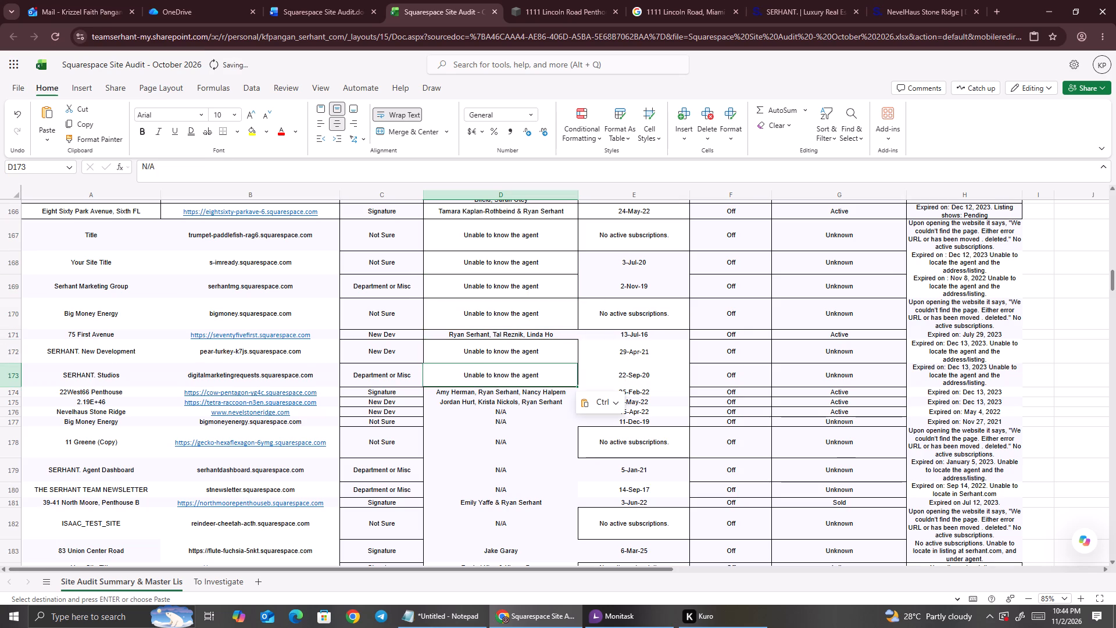
left_click(506, 414)
key("ctrl+v")
left_click(506, 423)
key("ctrl+v")
left_click(507, 434)
key("ctrl+v")
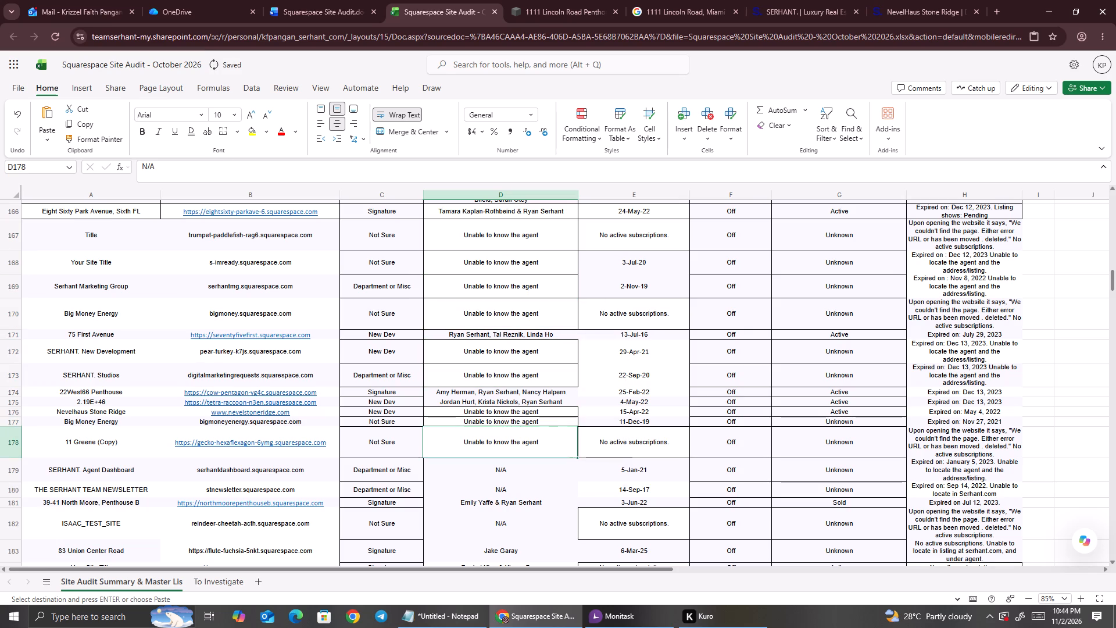
Paste "Unable to know the agent" into agent cells D179, D180 and D182.
left_click(497, 464)
key("ctrl+v")
left_click(510, 488)
key("ctrl+v")
scroll(509, 490, "down", 1)
left_click(501, 452)
key("ctrl+v")
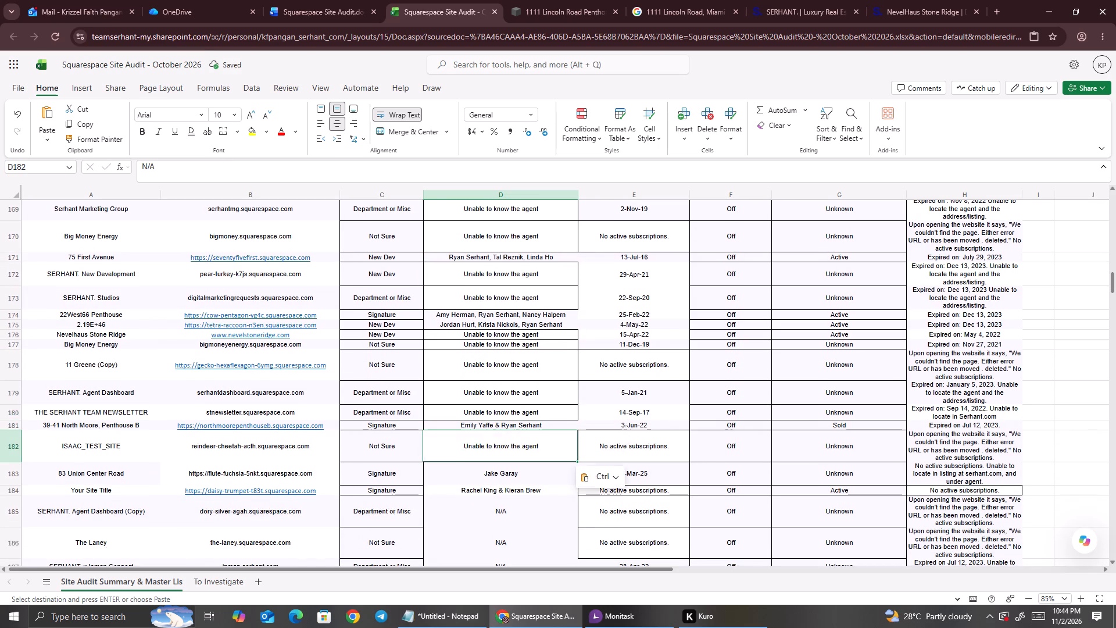
Paste "Unable to know the agent" into agent cells D185 to D190.
scroll(500, 492, "down", 2)
left_click(506, 358)
key("ctrl+v")
left_click(503, 384)
key("ctrl+v")
left_click(504, 415)
key("ctrl+v")
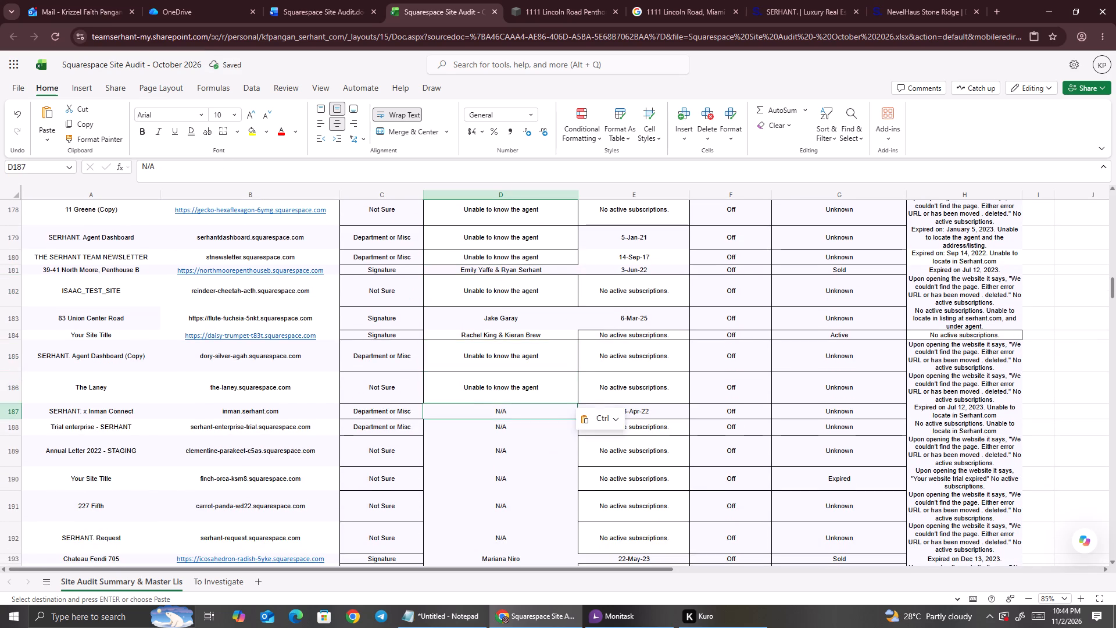
left_click(505, 428)
key("ctrl+v")
left_click(503, 448)
key("ctrl+v")
left_click(510, 470)
key("ctrl+v")
Paste "Unable to know the agent" into agent cells D191 to D195, D197 and D198.
scroll(521, 473, "down", 2)
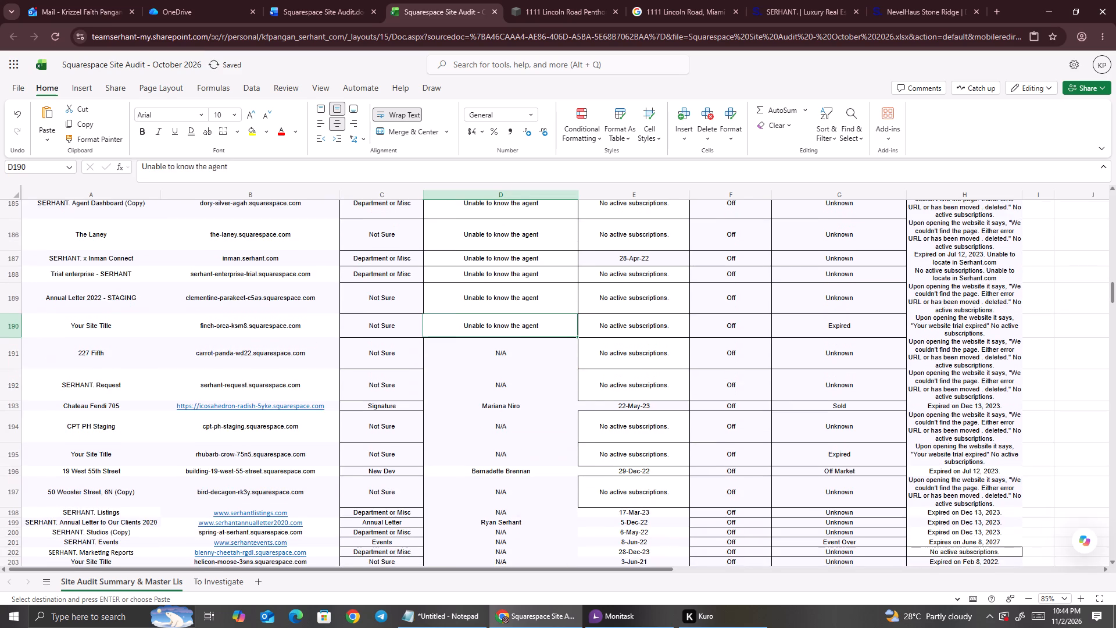
left_click(518, 349)
key("ctrl+v")
left_click(502, 380)
key("ctrl+v")
left_click(514, 404)
key("ctrl+v")
left_click(506, 424)
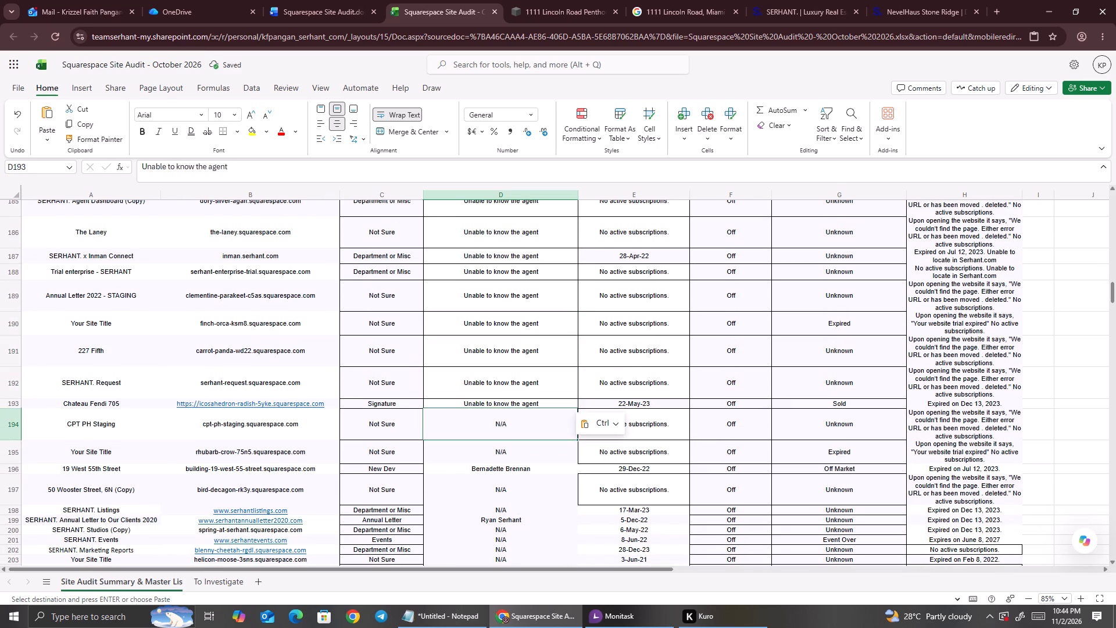
key("ctrl+v")
left_click(517, 449)
key("ctrl+v")
left_click(505, 493)
key("ctrl+v")
left_click(506, 507)
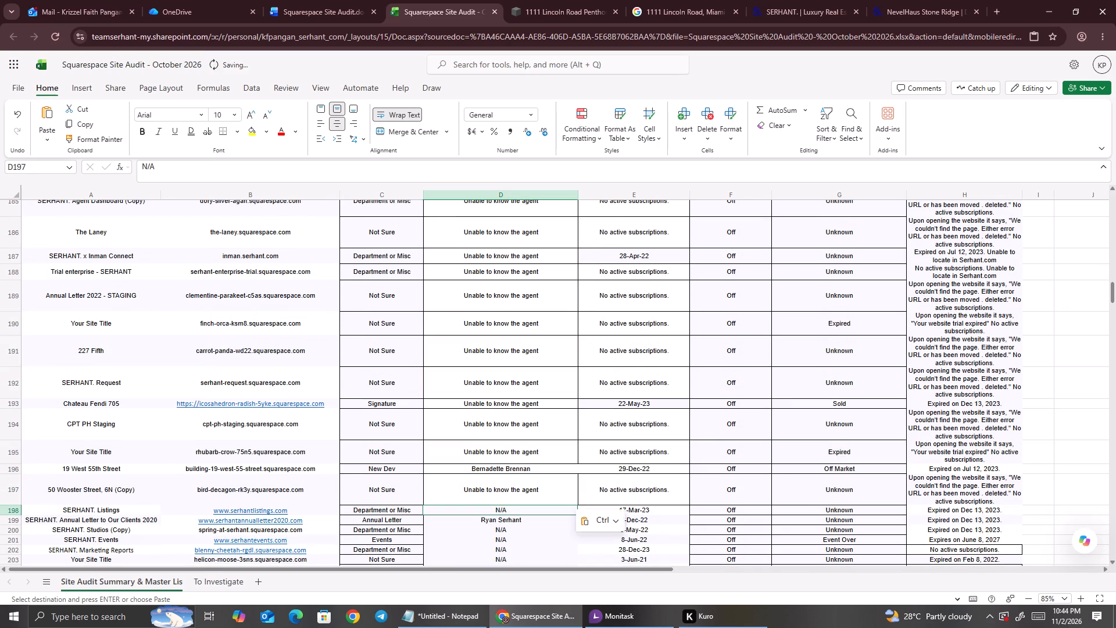
key("ctrl+v")
Replace the N/A agent entries in cells D200 to D204 with "Unable to know the agent".
scroll(517, 486, "down", 3)
left_click(507, 302)
key("ctrl+v")
left_click(502, 312)
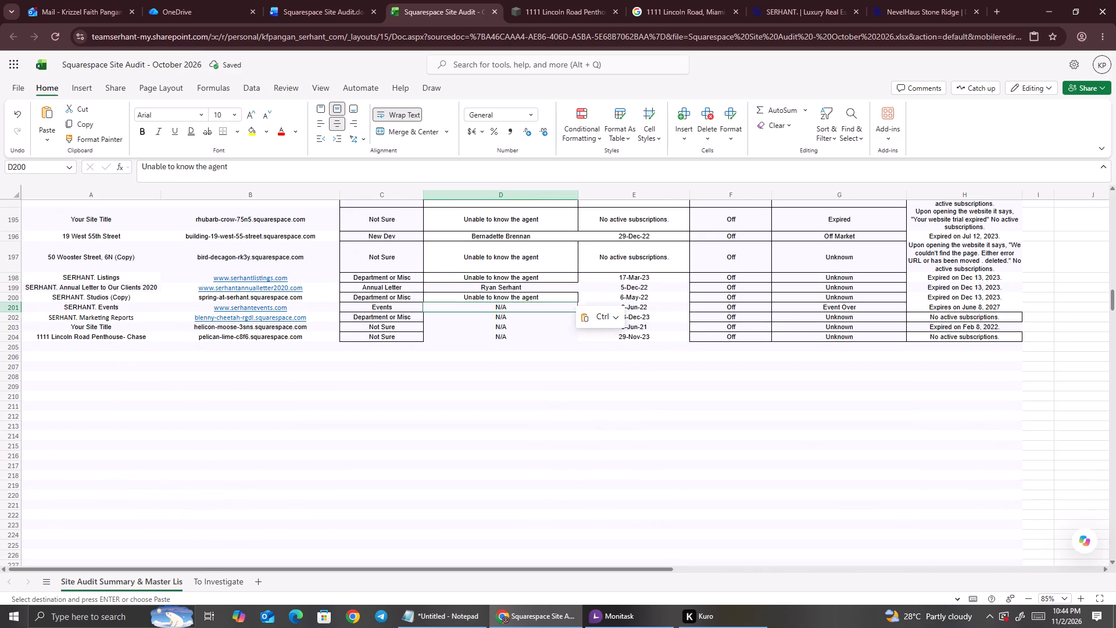
key("ctrl+v")
left_click(505, 322)
key("ctrl+v")
left_click(503, 336)
key("ctrl+v")
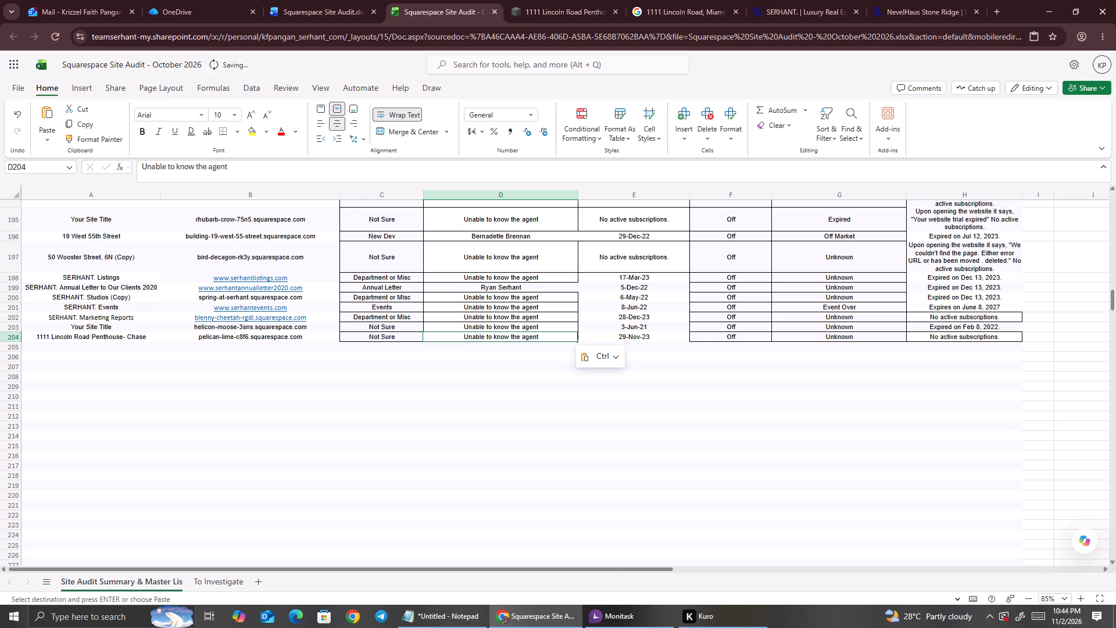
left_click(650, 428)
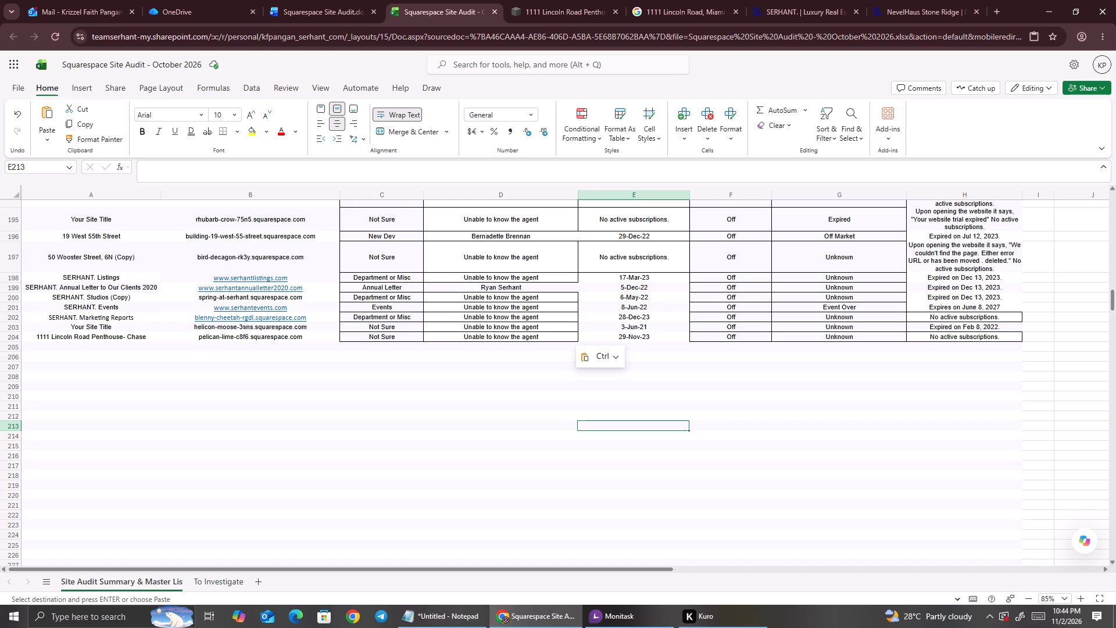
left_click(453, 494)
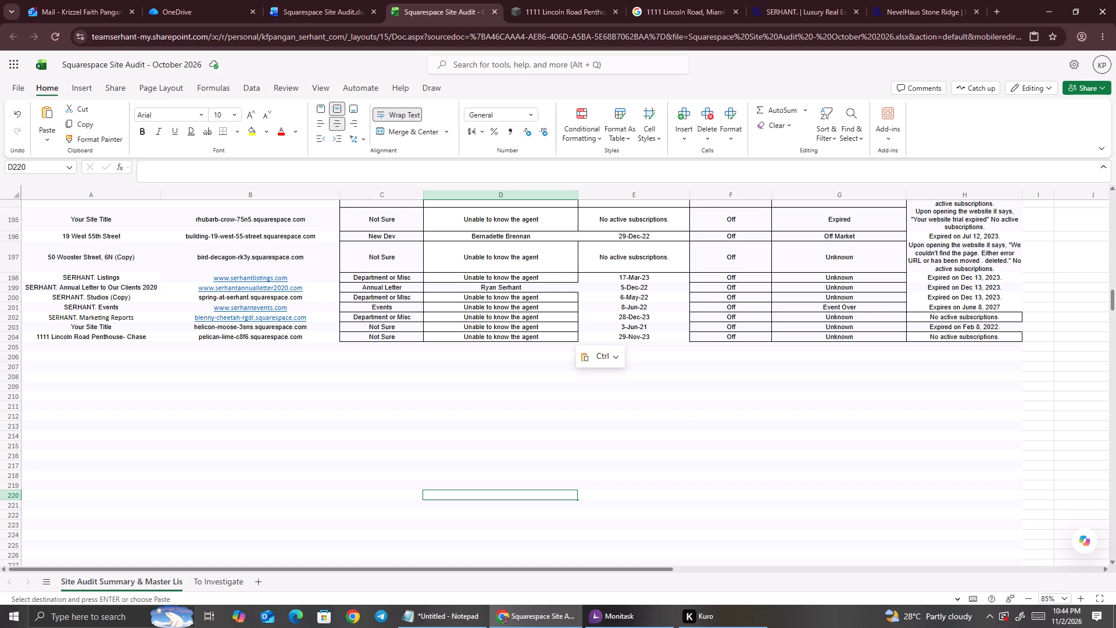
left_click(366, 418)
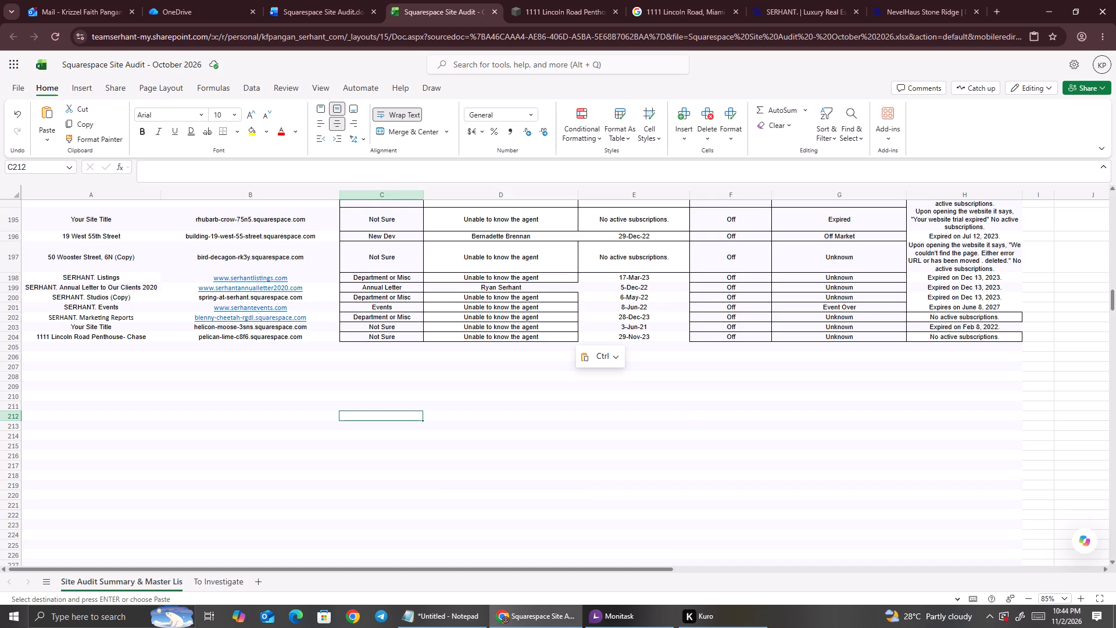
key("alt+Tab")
left_click(564, 0)
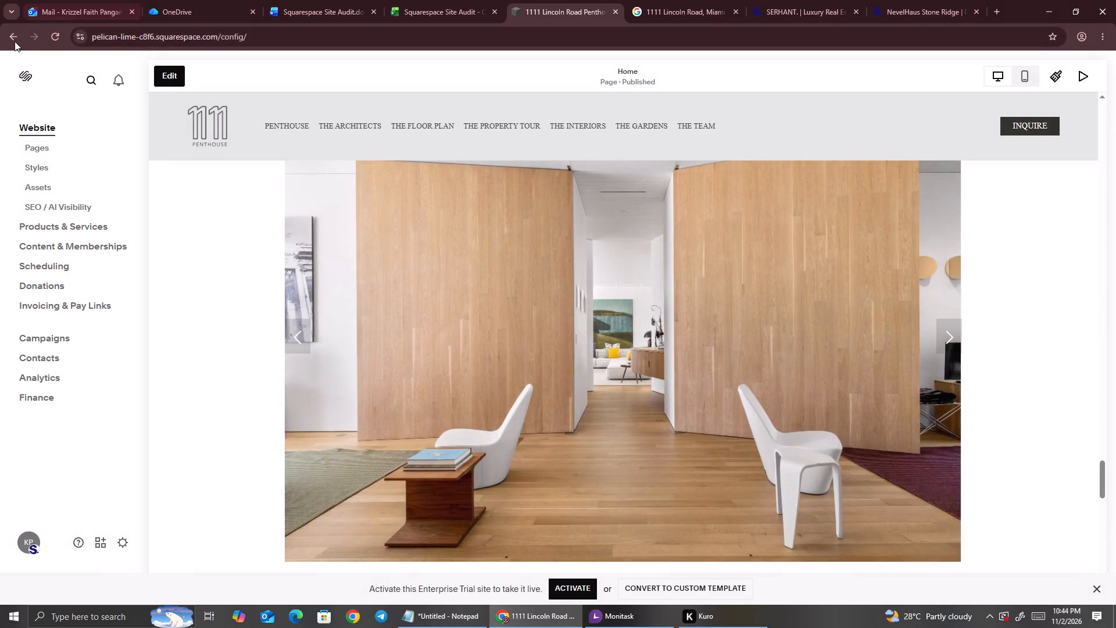
triple_click(8, 33)
left_click(12, 28)
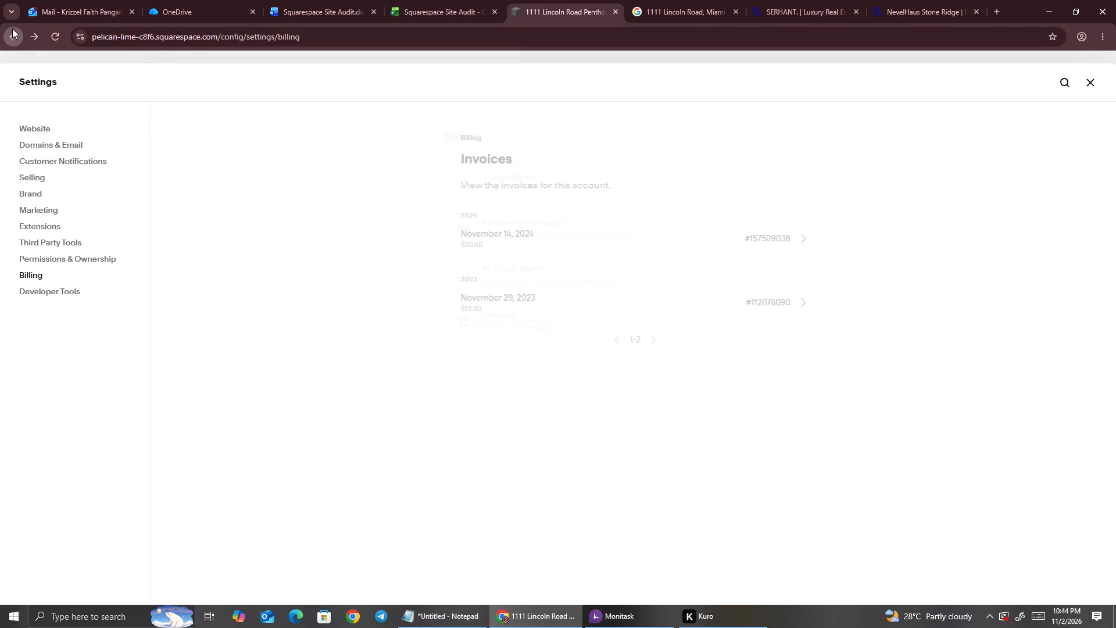
left_click(12, 28)
left_click(12, 28)
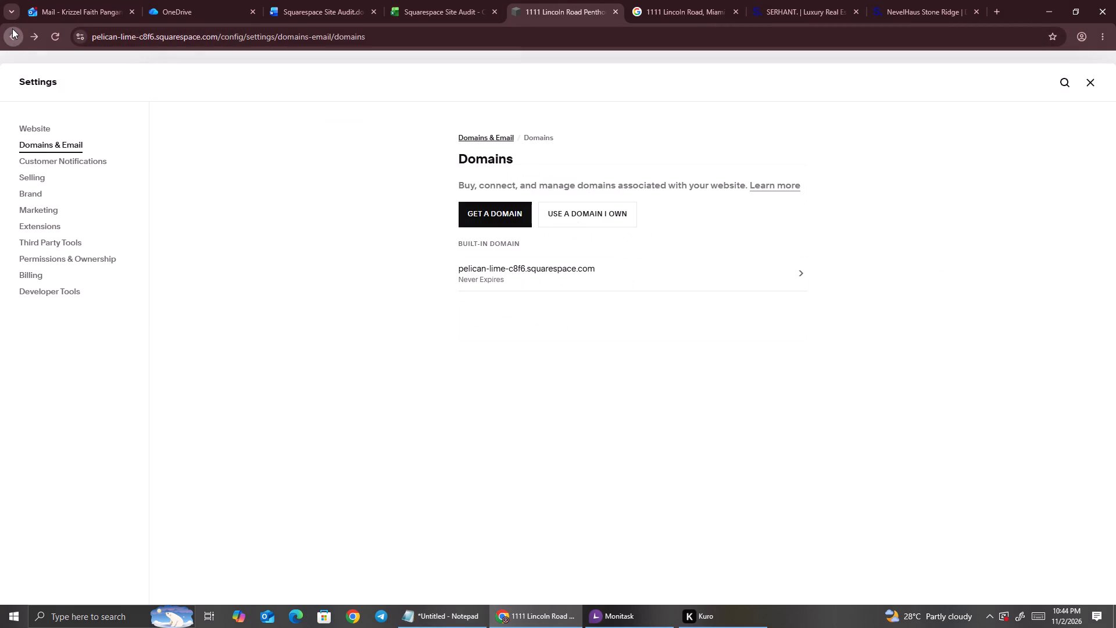
left_click(12, 28)
left_click(12, 28)
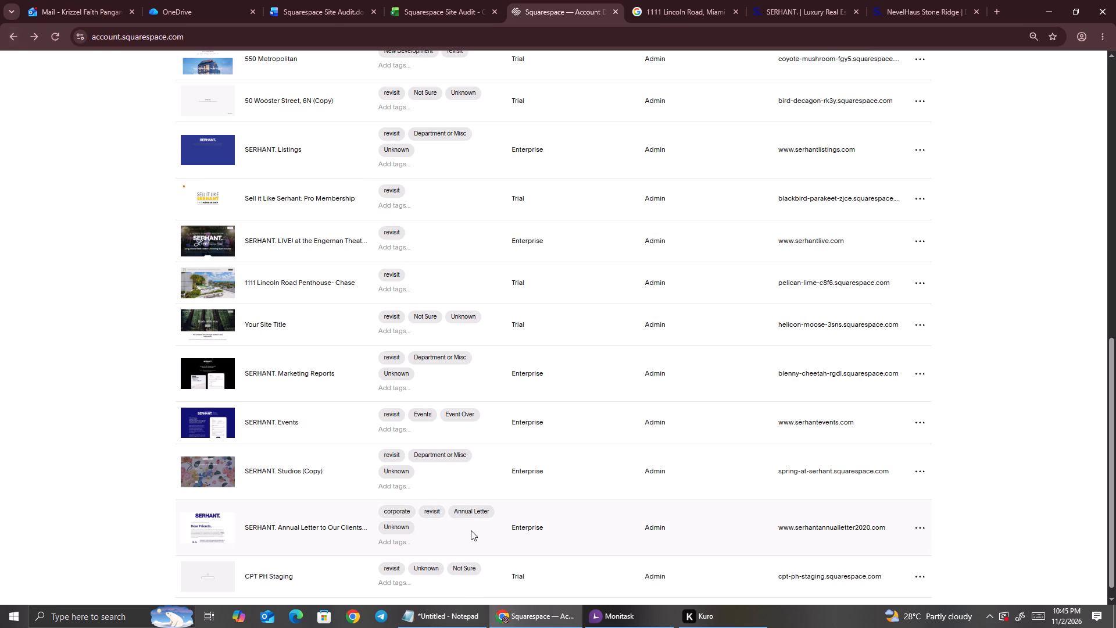
left_click(381, 290)
Search the audit spreadsheet for 1111 to check how the other Lincoln Road Penthouse site is classified.
left_click(402, 0)
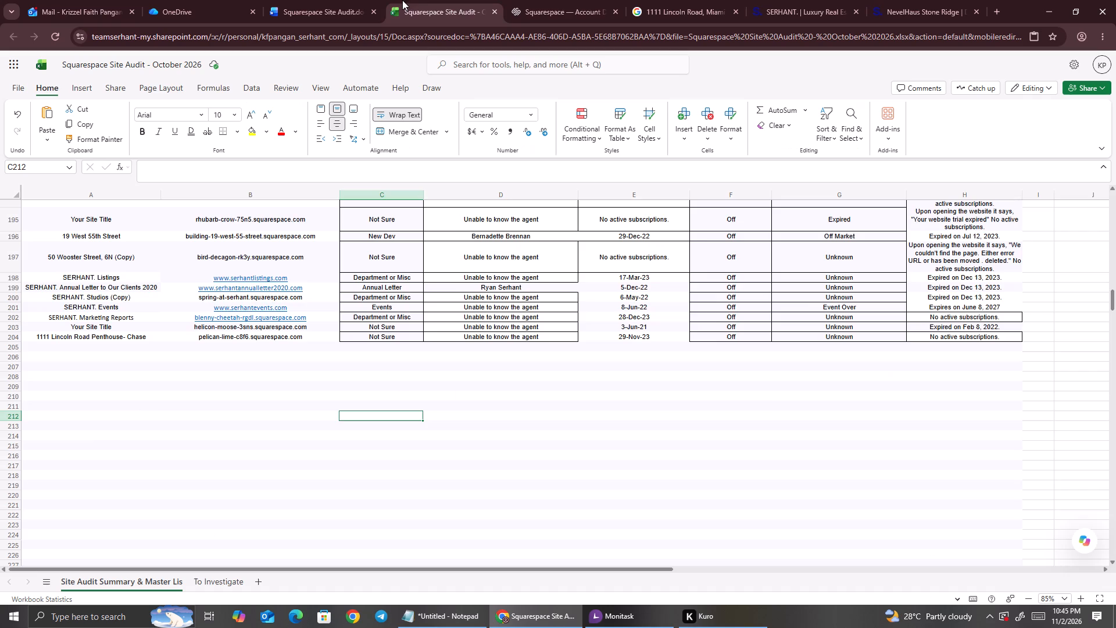
scroll(313, 469, "up", 6)
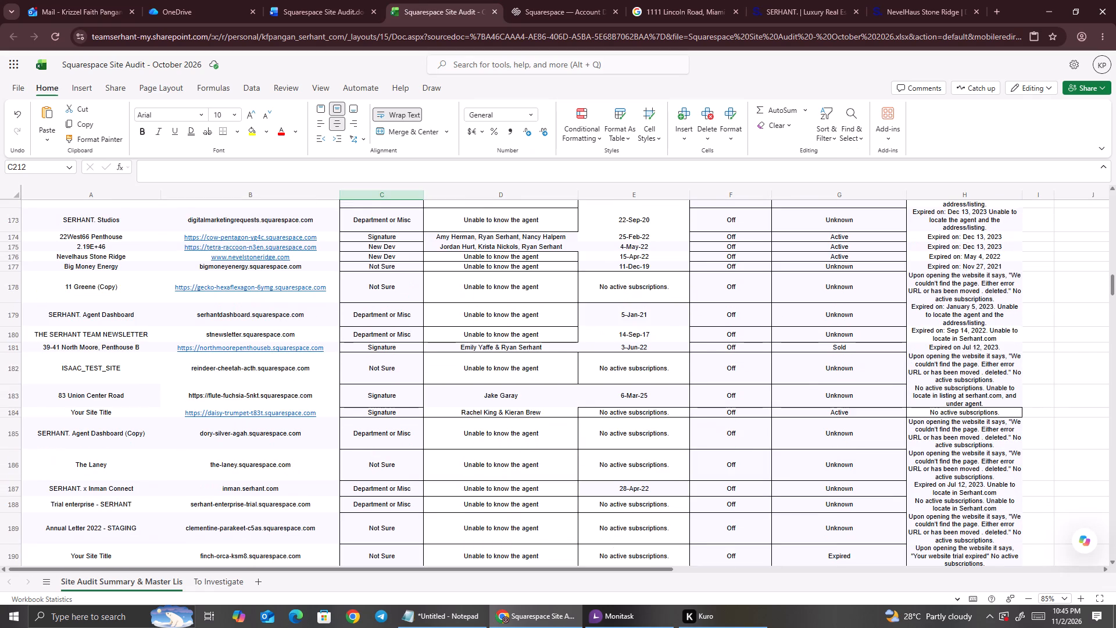
key("ctrl+f")
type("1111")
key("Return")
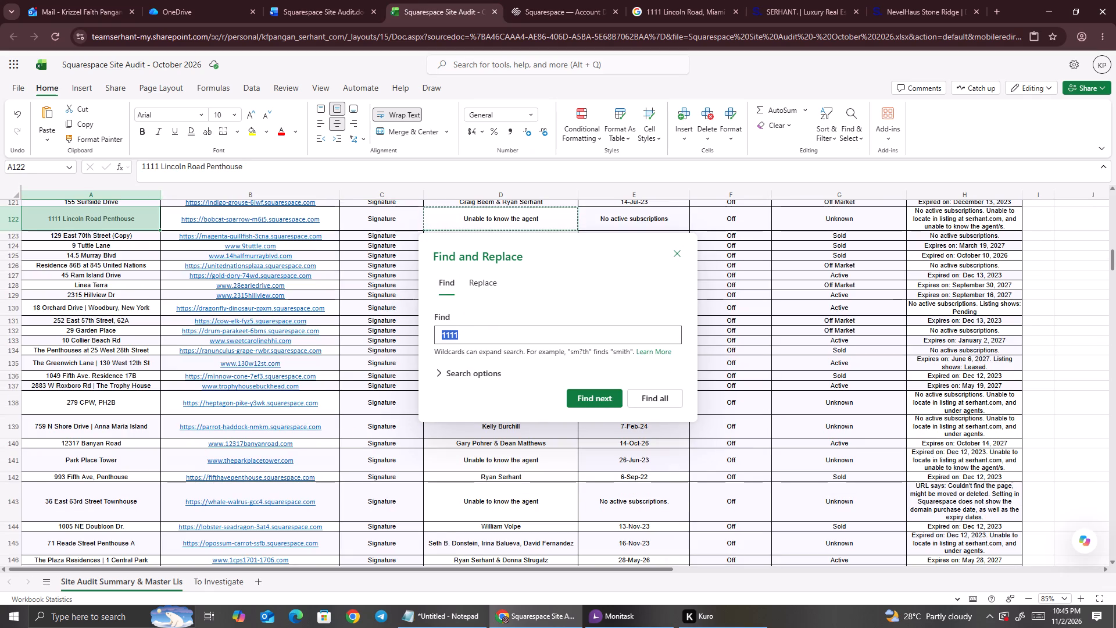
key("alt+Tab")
left_click(525, 0)
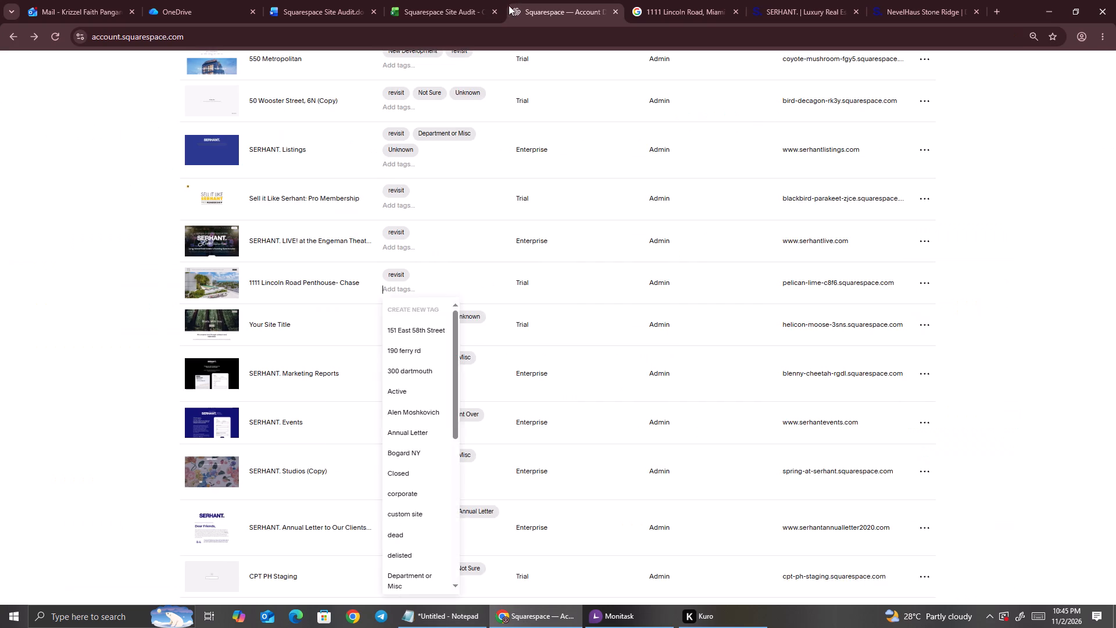
left_click(450, 2)
left_click(530, 0)
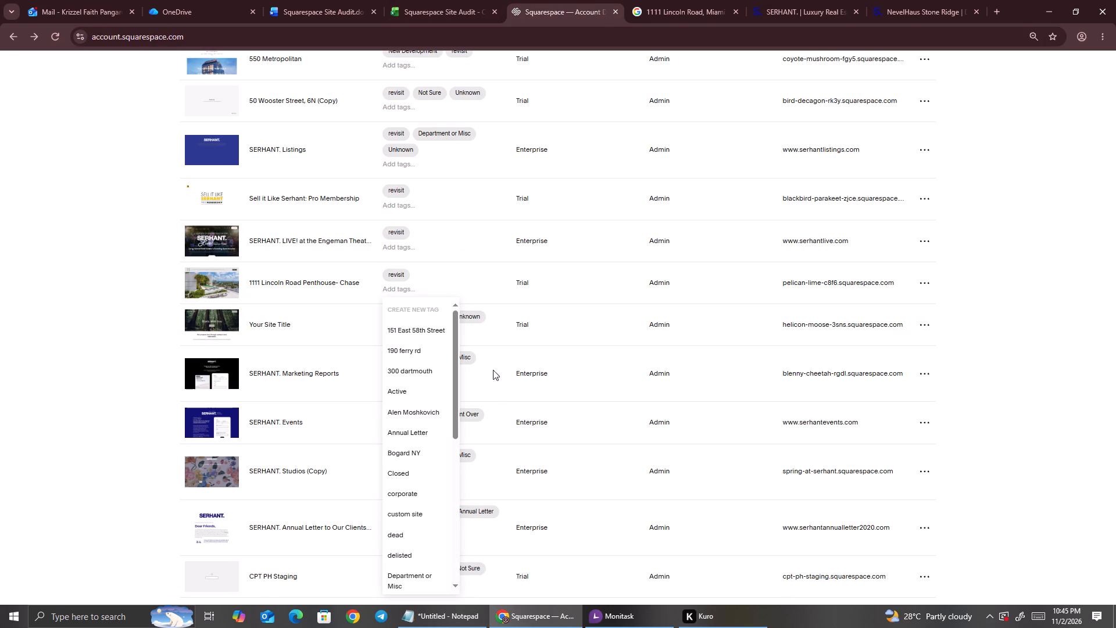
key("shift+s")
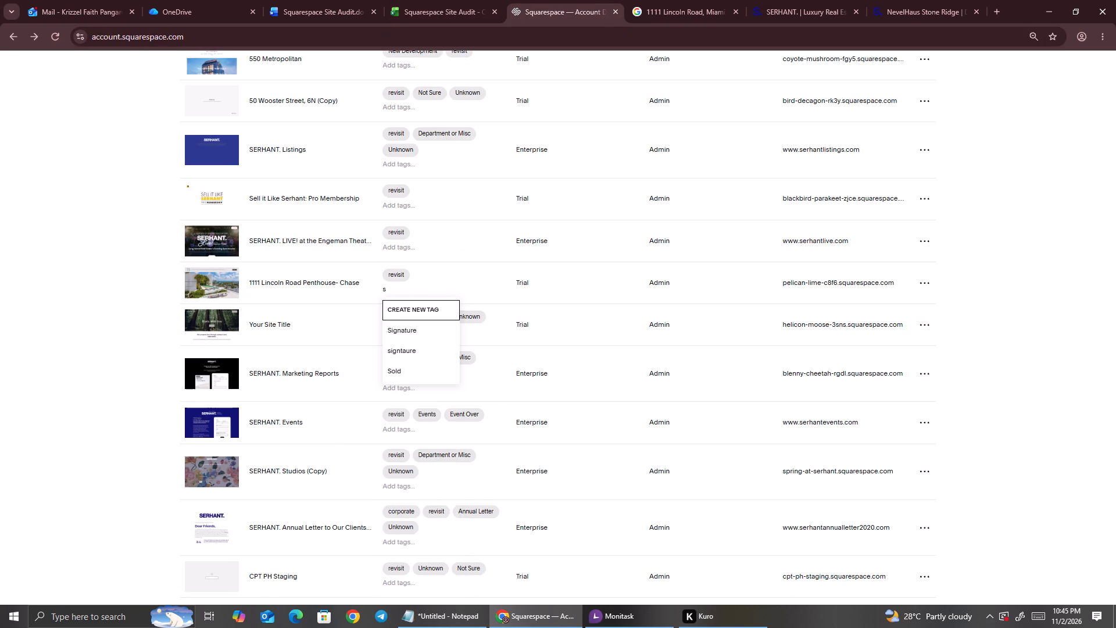
key("Down")
key("Return")
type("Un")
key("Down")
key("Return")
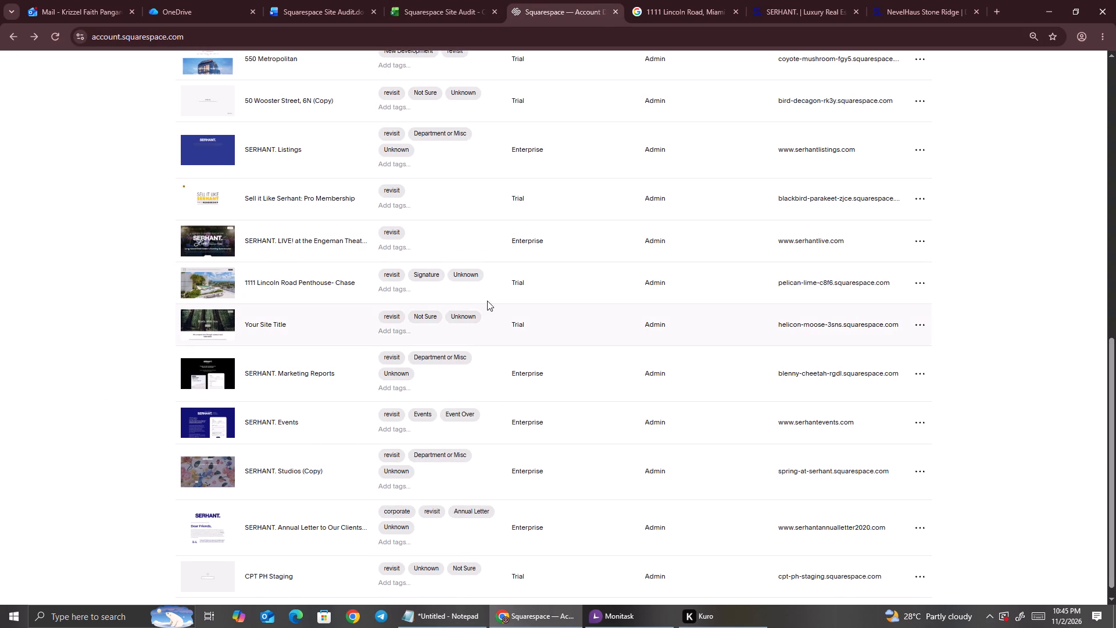
Replace the Notepad notes with the copied site name "Sell it Like Serhant: Pro Membership".
scroll(496, 367, "up", 3)
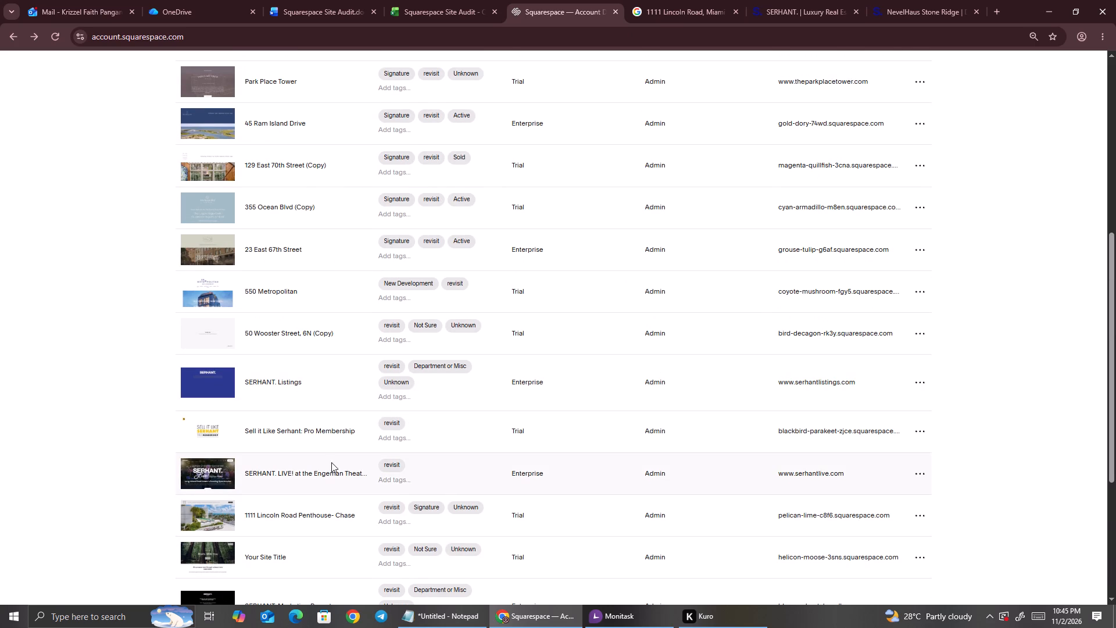
left_click_drag(374, 430, 236, 429)
key("ctrl+c")
key("alt+Tab")
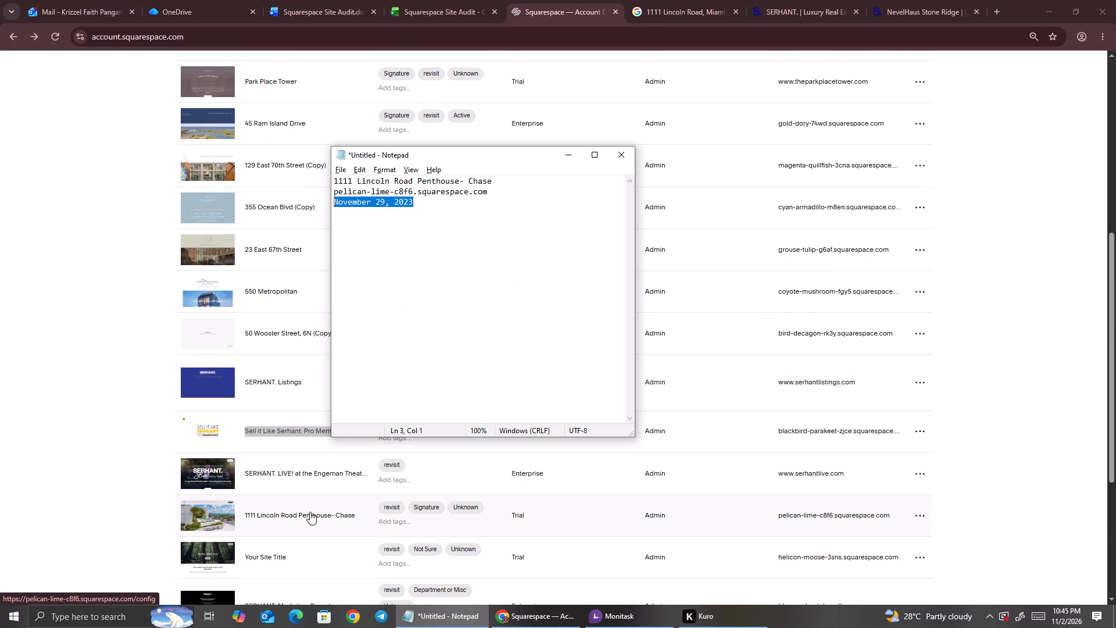
key("ctrl+a")
key("ctrl+v")
Add the site's address to the Notepad notes, completed as blackbird-parakeet-zjce.squarespace.com.
key("alt+Tab")
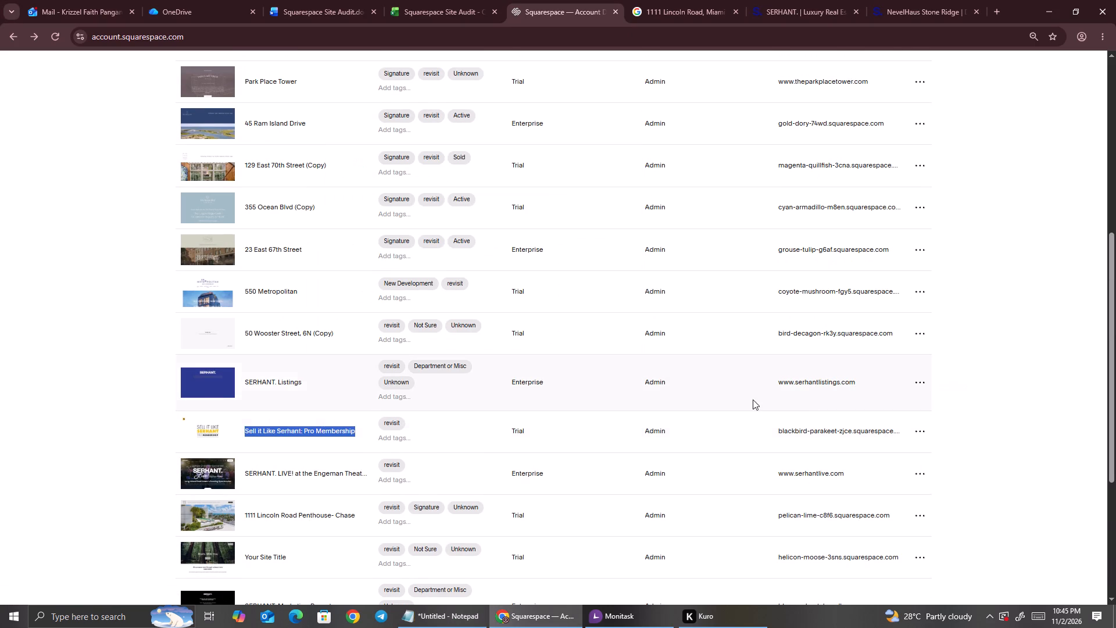
left_click_drag(762, 422, 896, 434)
key("ctrl+c")
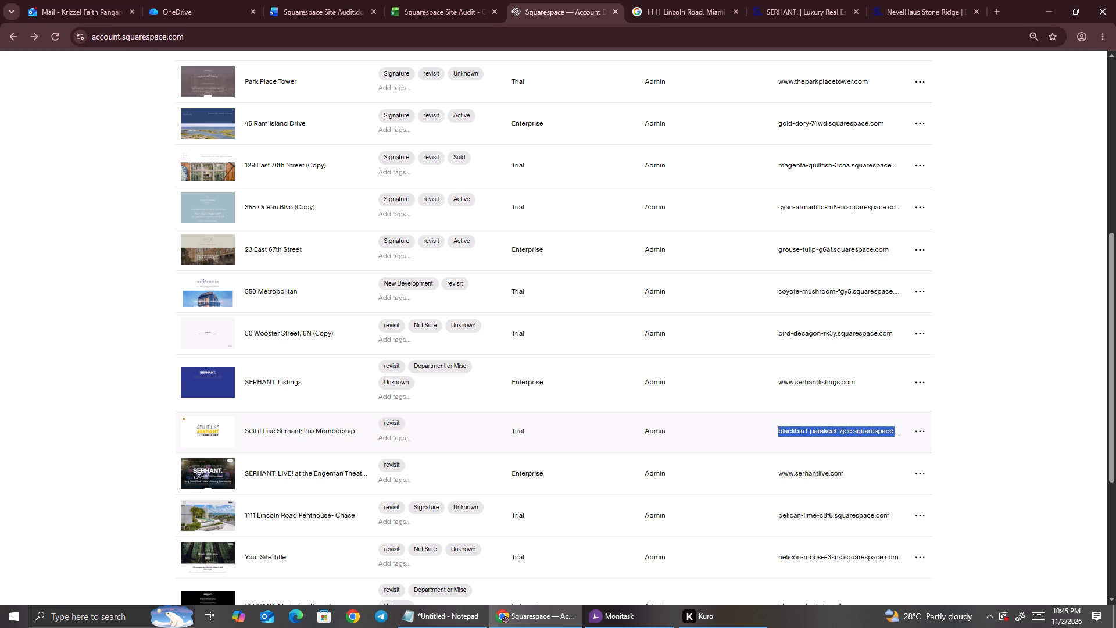
key("alt+Tab")
key("Return")
key("BackSpace")
key("ctrl+v")
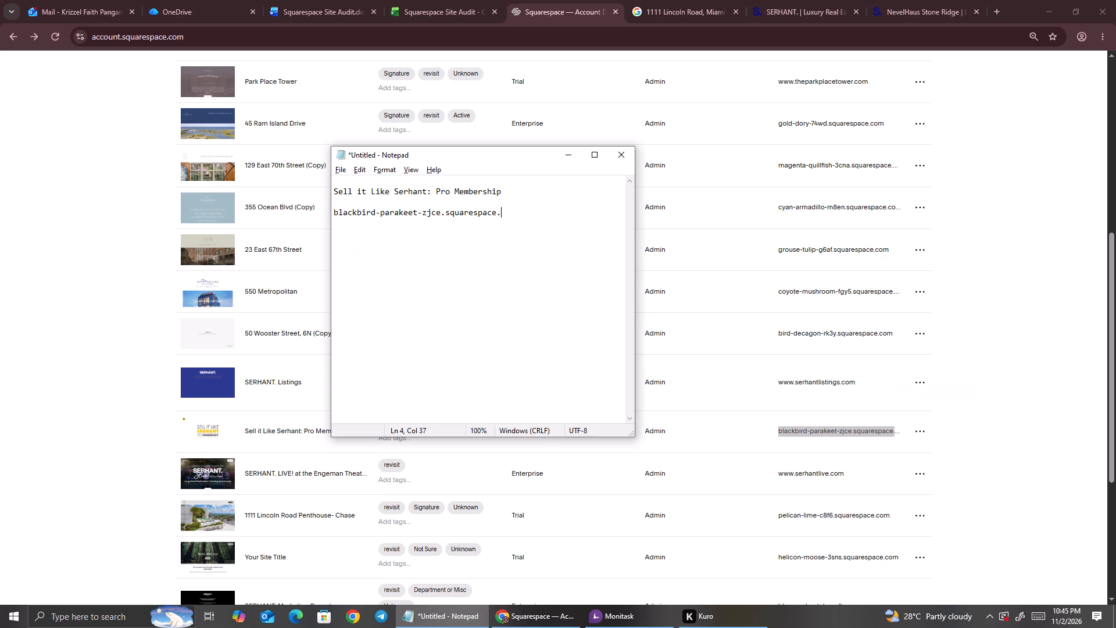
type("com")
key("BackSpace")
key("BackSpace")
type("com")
Open the settings of Sell it Like Serhant: Pro Membership and check its domains.
left_click(925, 436)
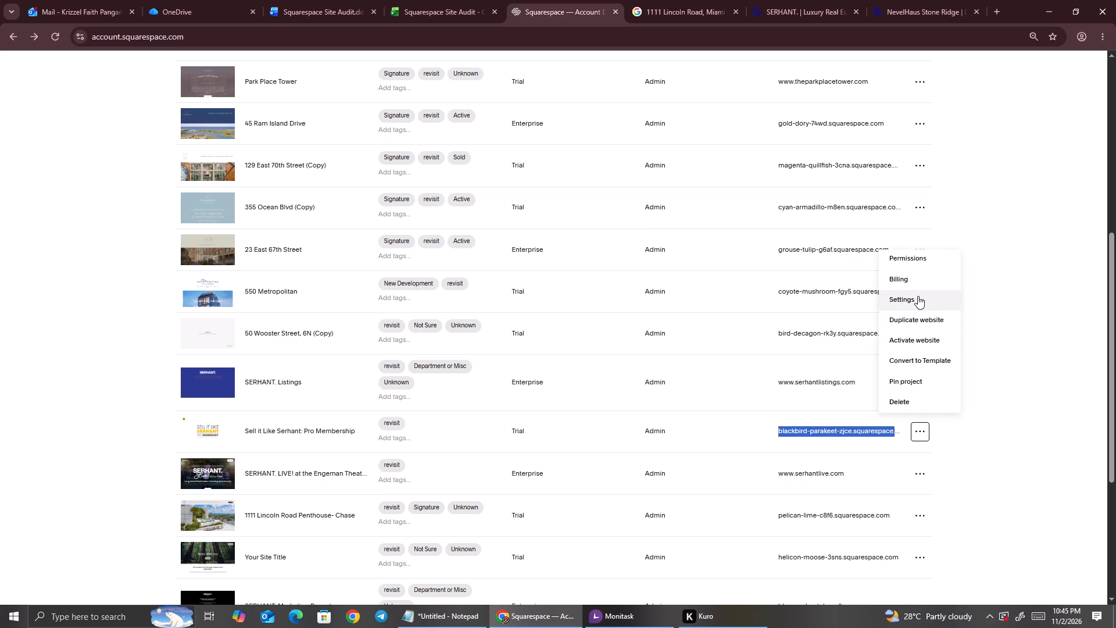
left_click(918, 296)
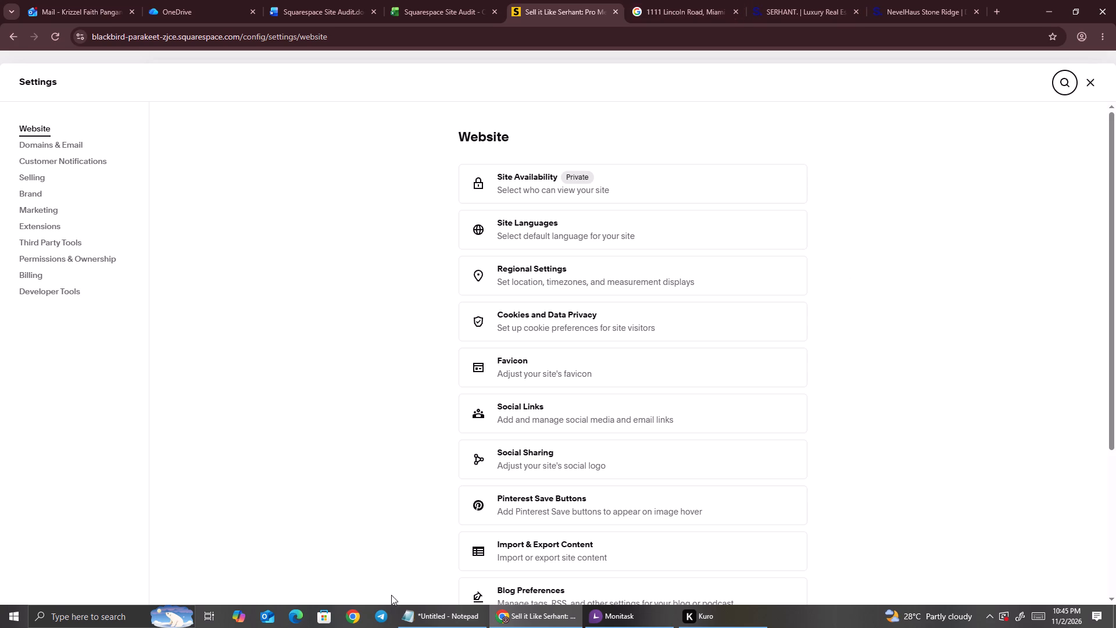
scroll(618, 337, "down", 5)
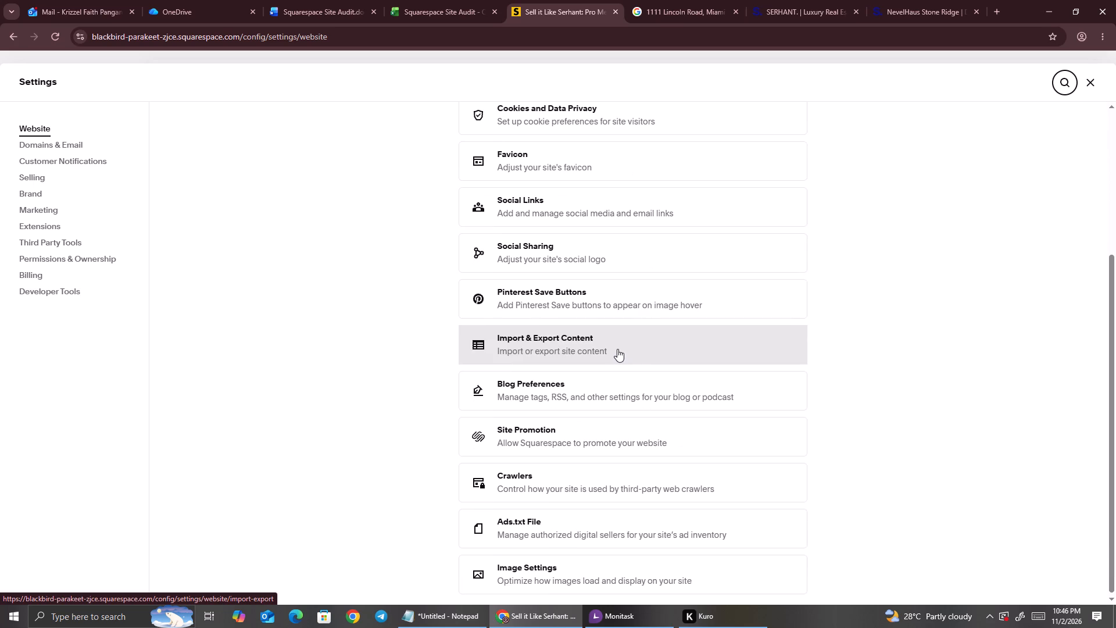
scroll(617, 349, "down", 5)
scroll(611, 379, "up", 3)
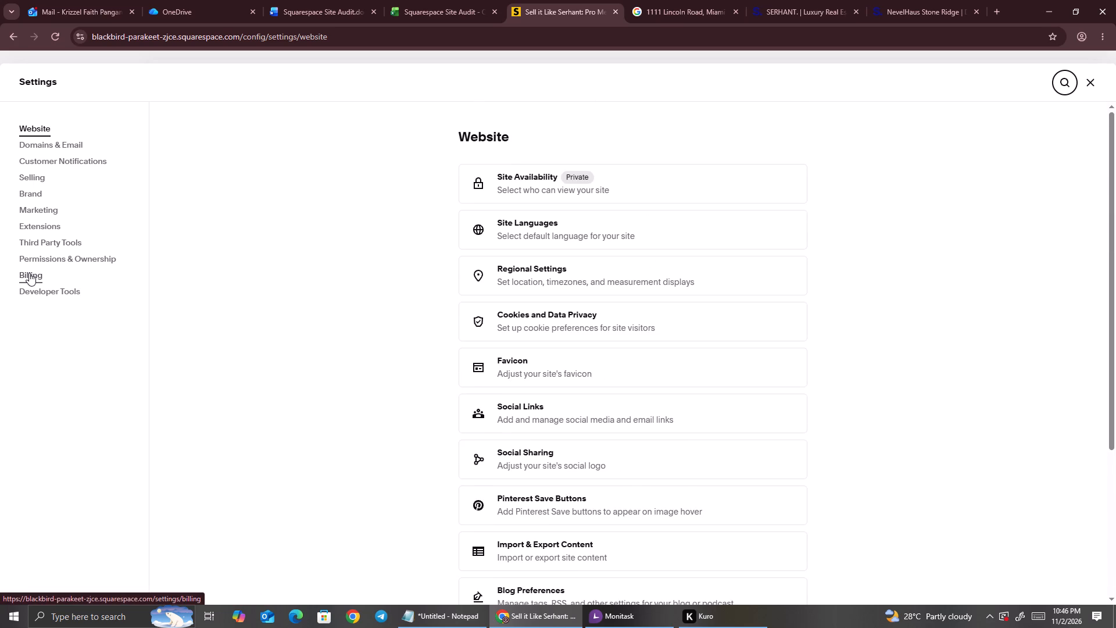
left_click(44, 150)
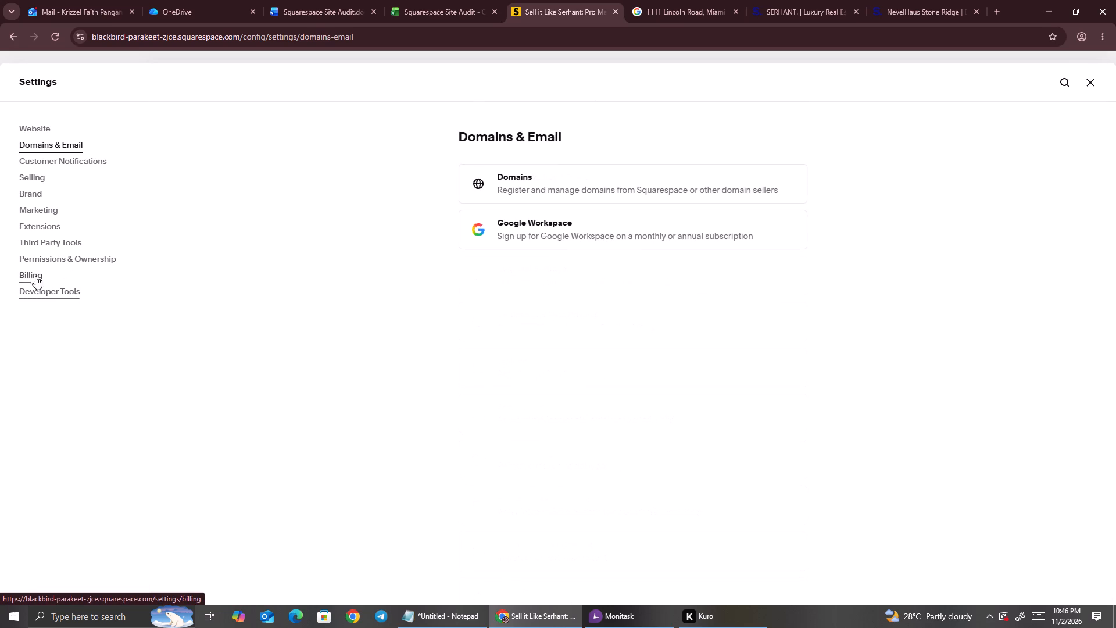
left_click(711, 185)
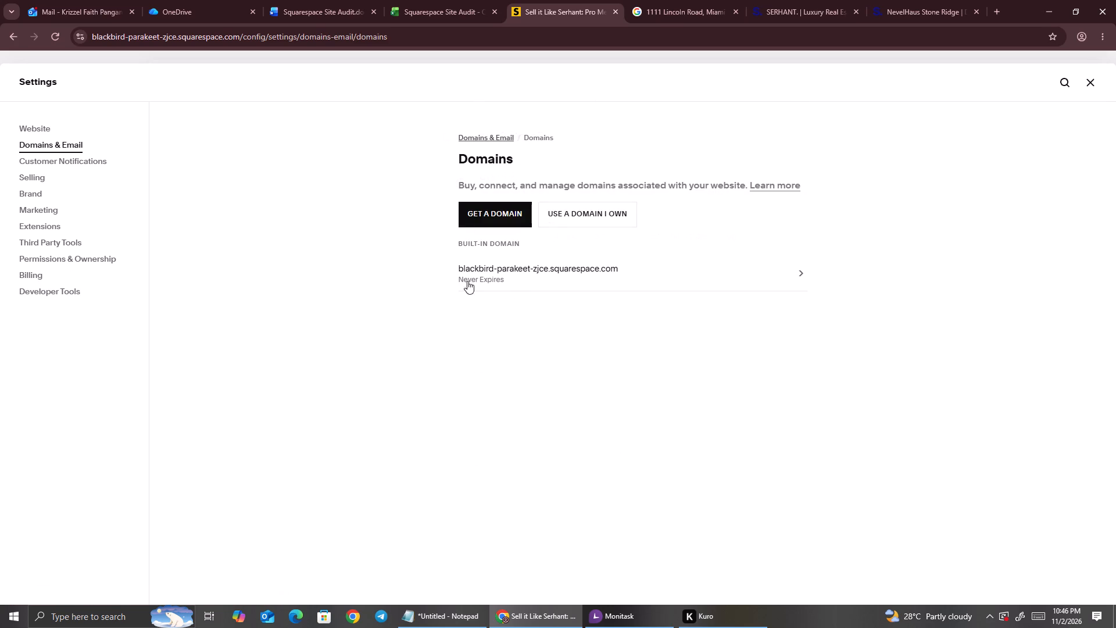
Copy the earliest invoice date, October 8, 2021, from the site's billing onto a new line in the Notepad notes.
left_click(35, 279)
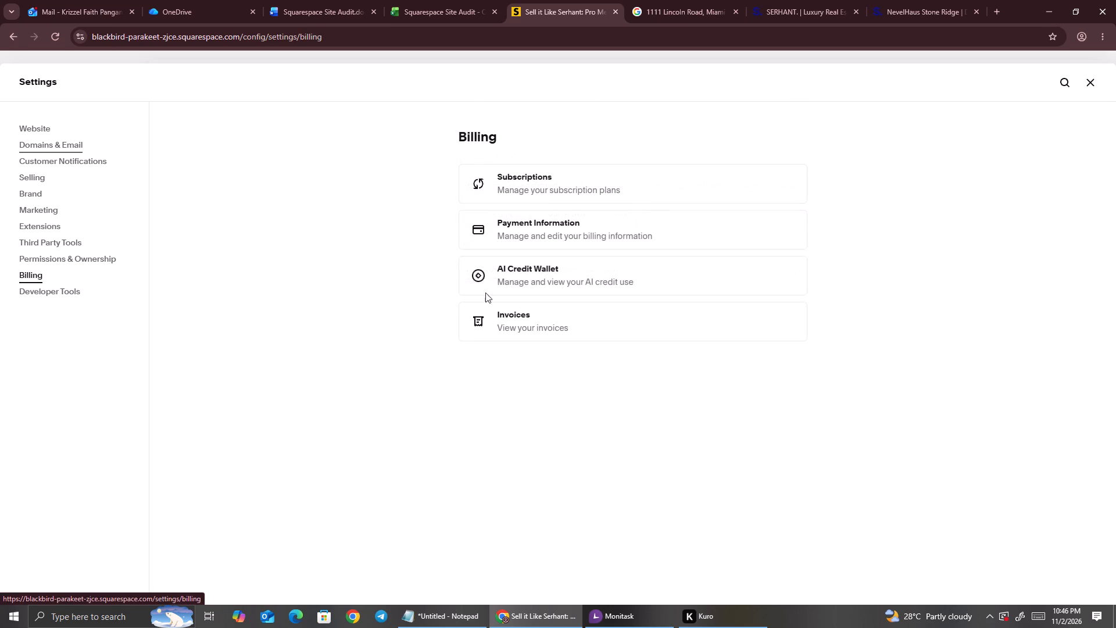
left_click(509, 323)
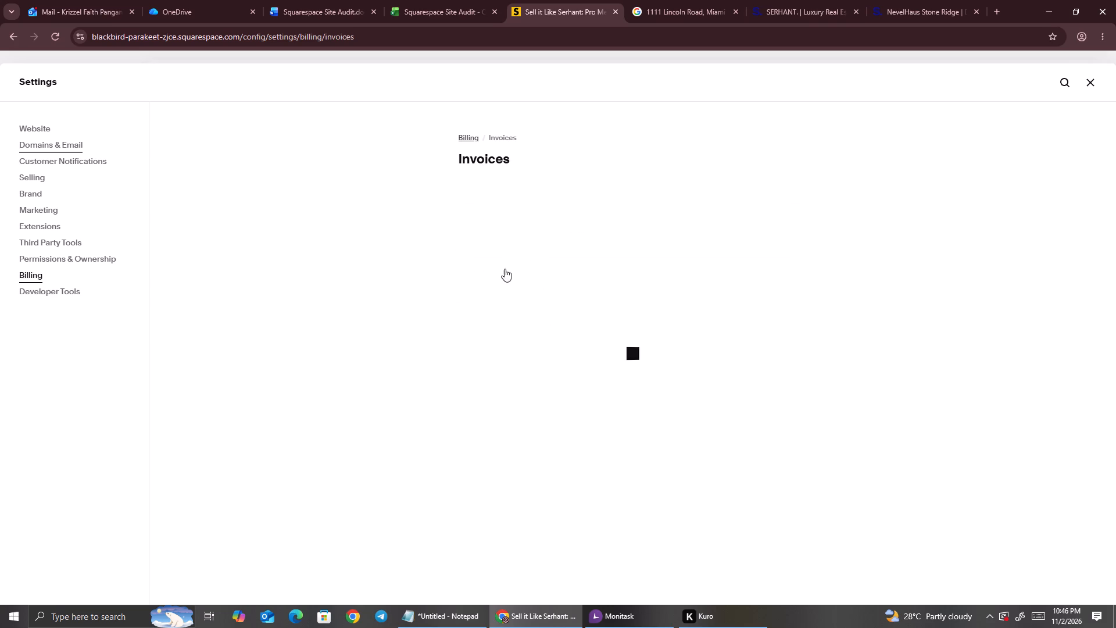
left_click_drag(447, 312, 598, 305)
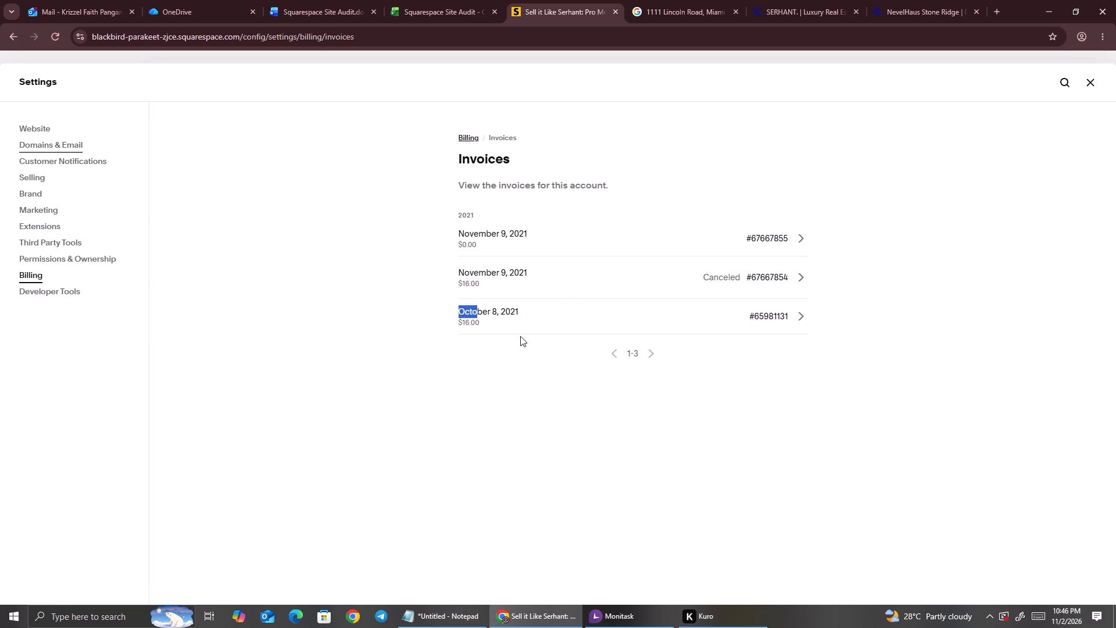
key("ctrl+c")
key("alt+Tab")
key("Return")
key("ctrl+v")
Copy "Expired on Nov 9, 2021." from the site's subscriptions into the Notepad notes on its own line below the invoice date.
key("alt+Tab")
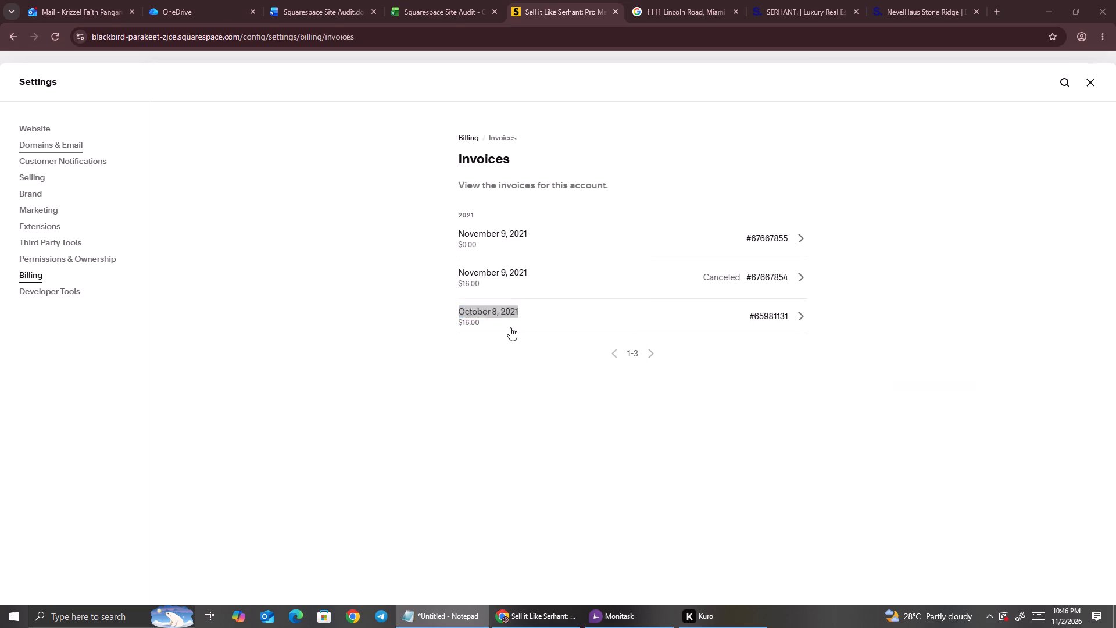
left_click(467, 147)
left_click(470, 134)
left_click(516, 174)
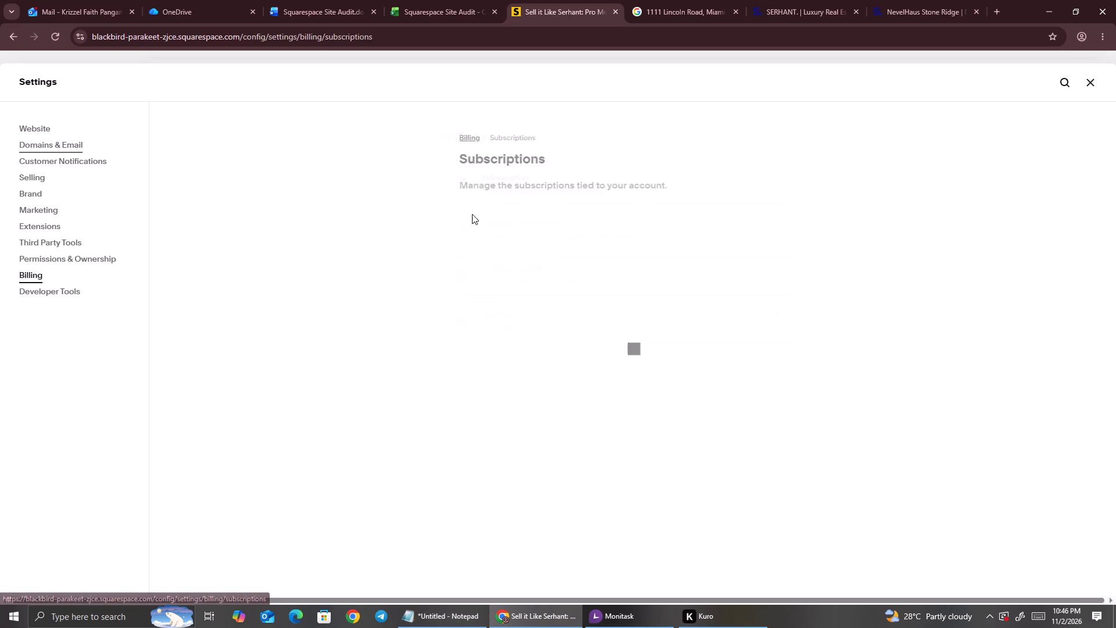
left_click_drag(446, 309, 563, 314)
key("ctrl+c")
key("ctrl+c")
key("alt+Tab")
key("ctrl+v")
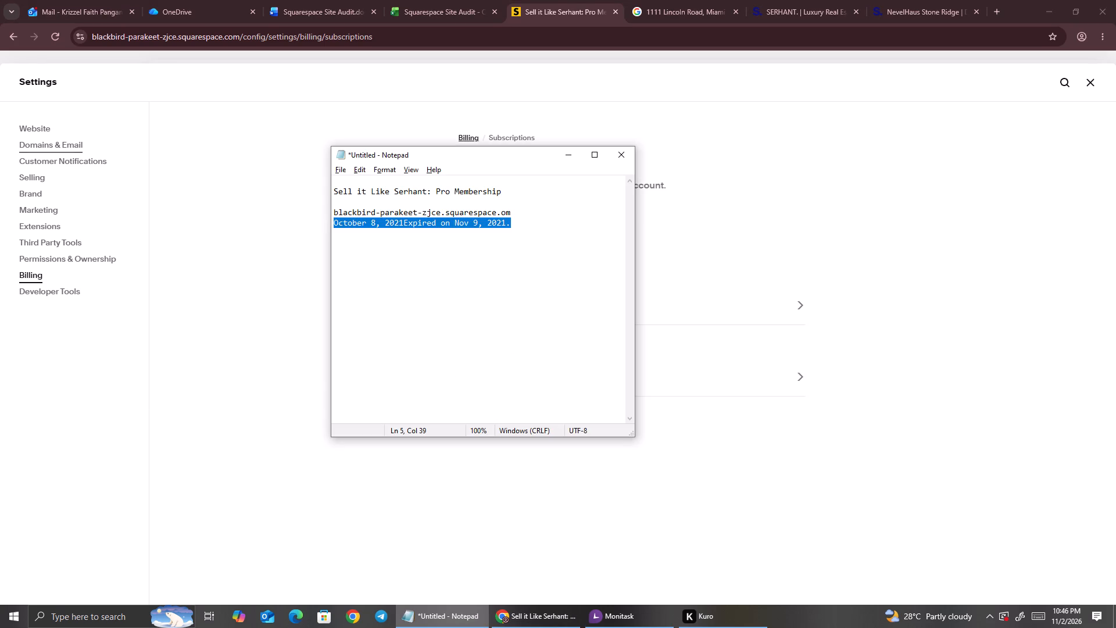
key("ctrl+z")
key("ctrl+z")
left_click(427, 251)
left_click(403, 220)
key("Return")
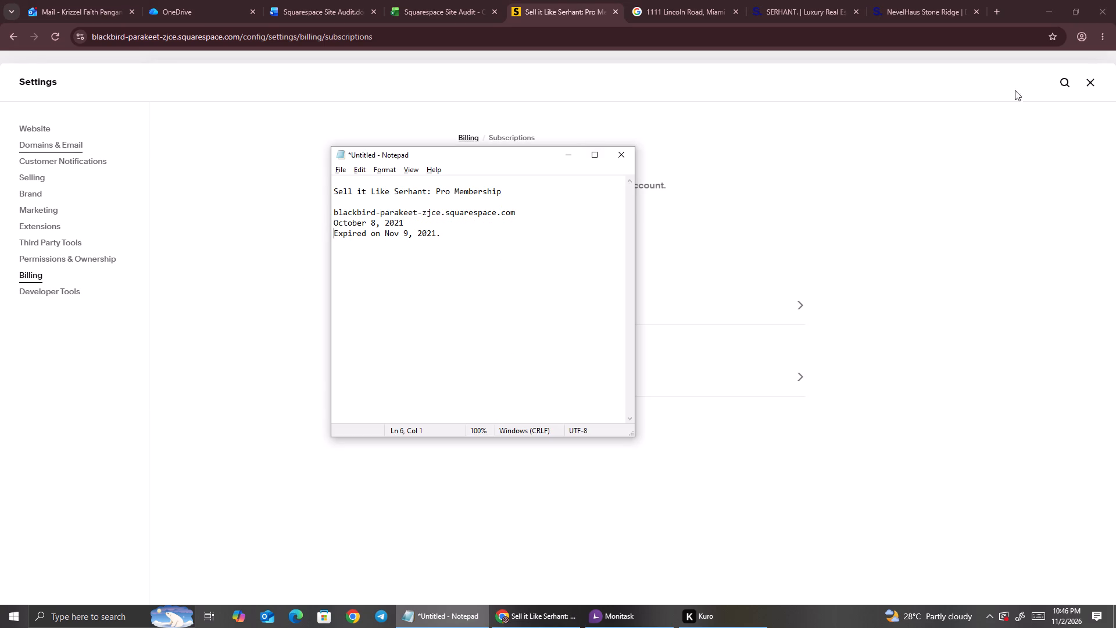
Close the site settings and examine the Sell it Like Serhant: Pro Membership home page.
left_click(1089, 81)
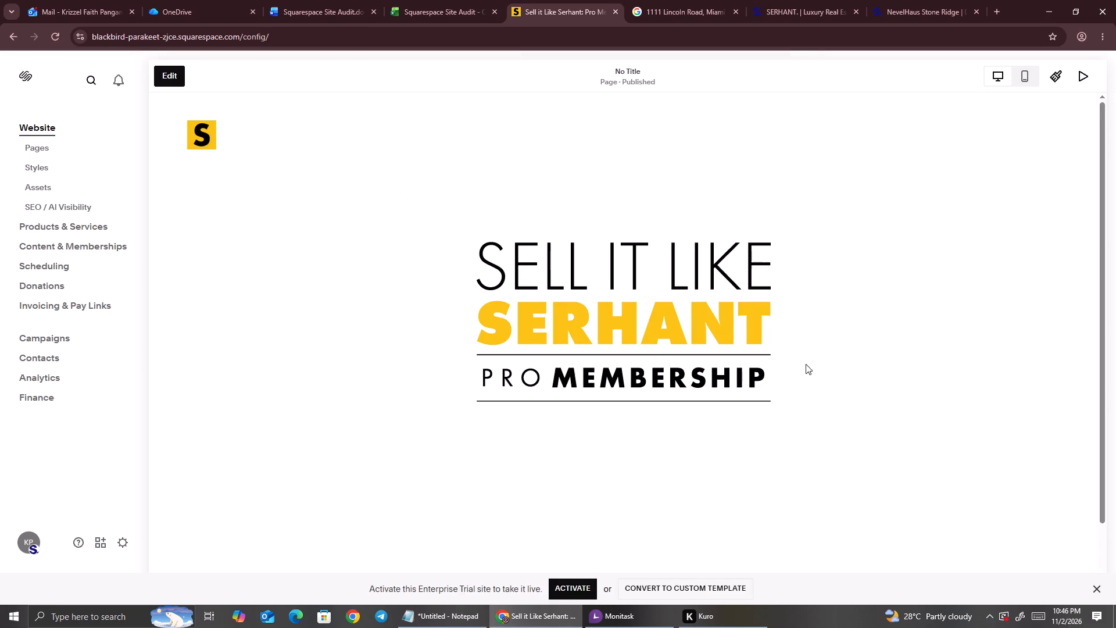
scroll(634, 372, "down", 6)
scroll(756, 400, "up", 5)
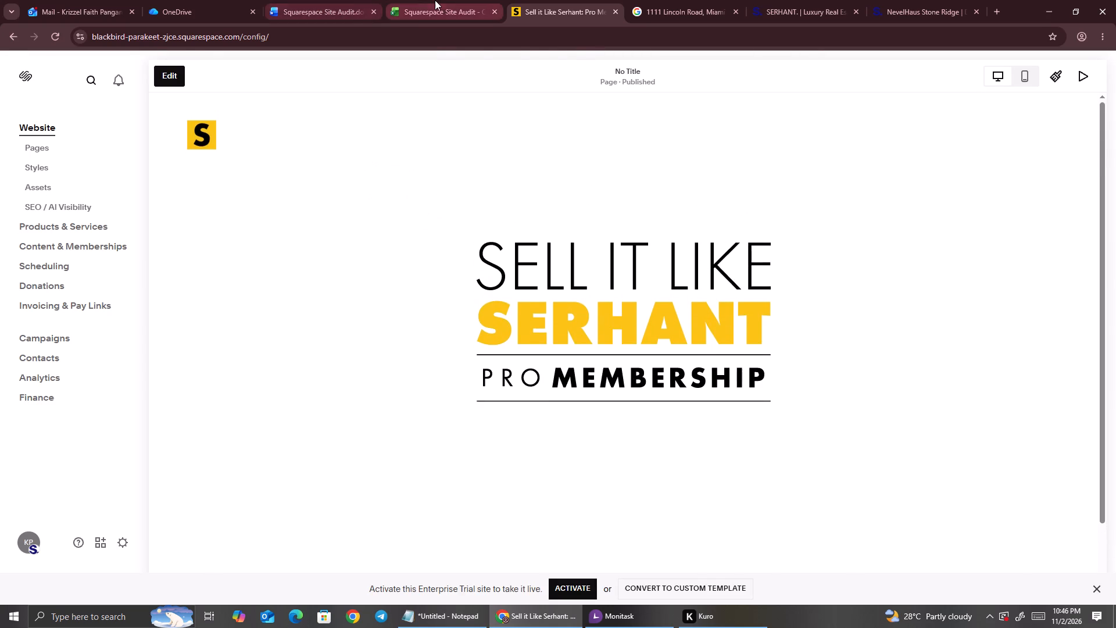
In the Squarespace Site Audit spreadsheet, copy the site name Sell it Like Serhant: Pro Membership from Notepad into the first empty row, cell A205.
left_click(443, 0)
left_click(674, 252)
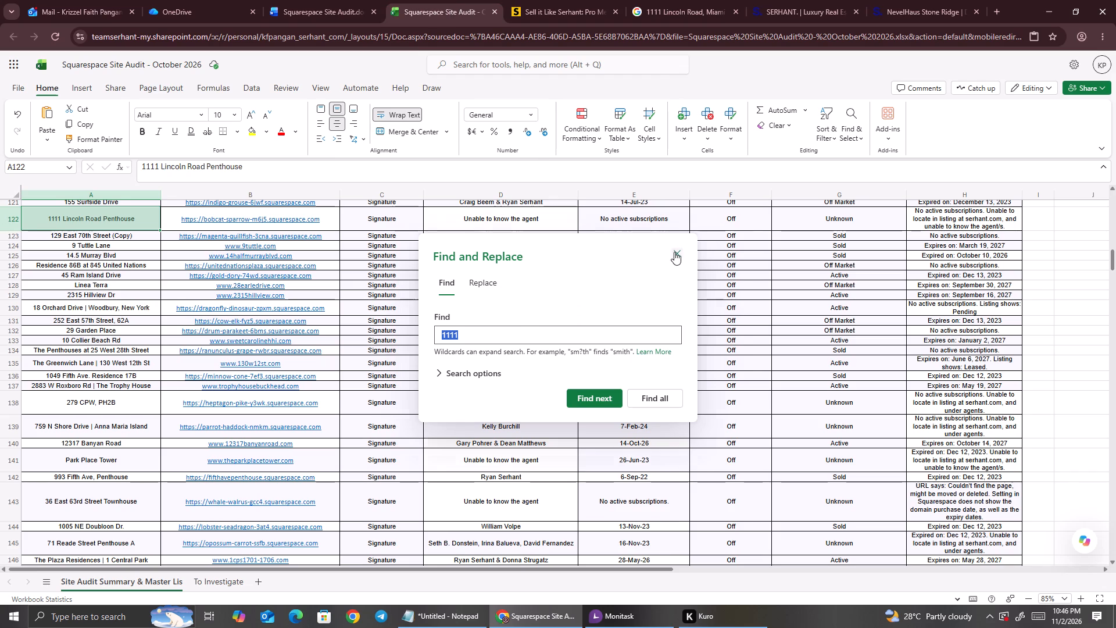
scroll(568, 459, "down", 9)
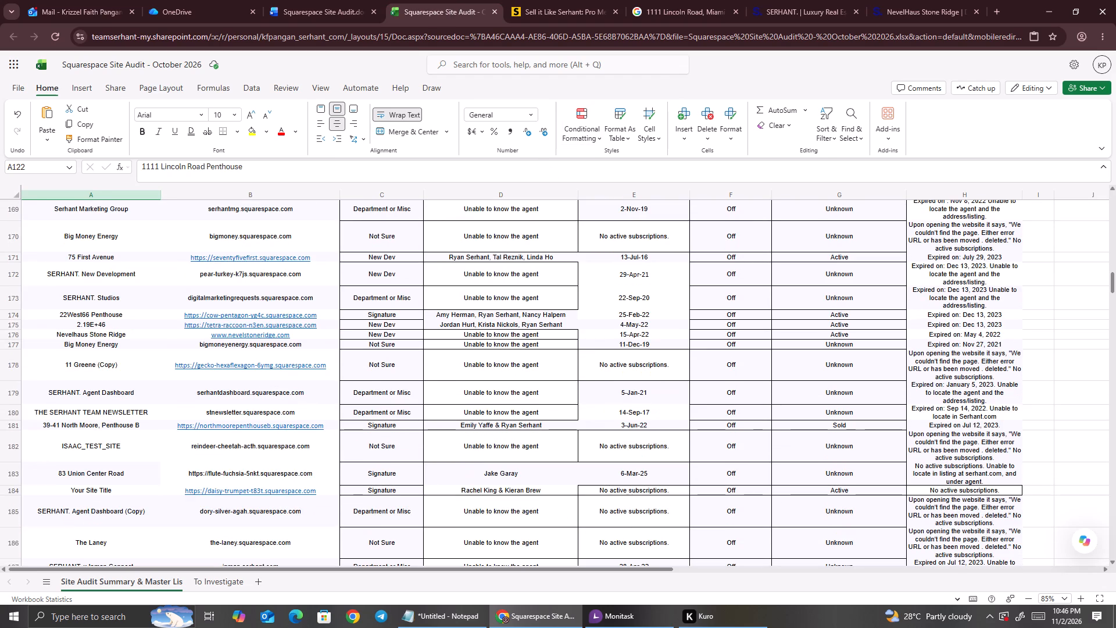
scroll(595, 466, "down", 5)
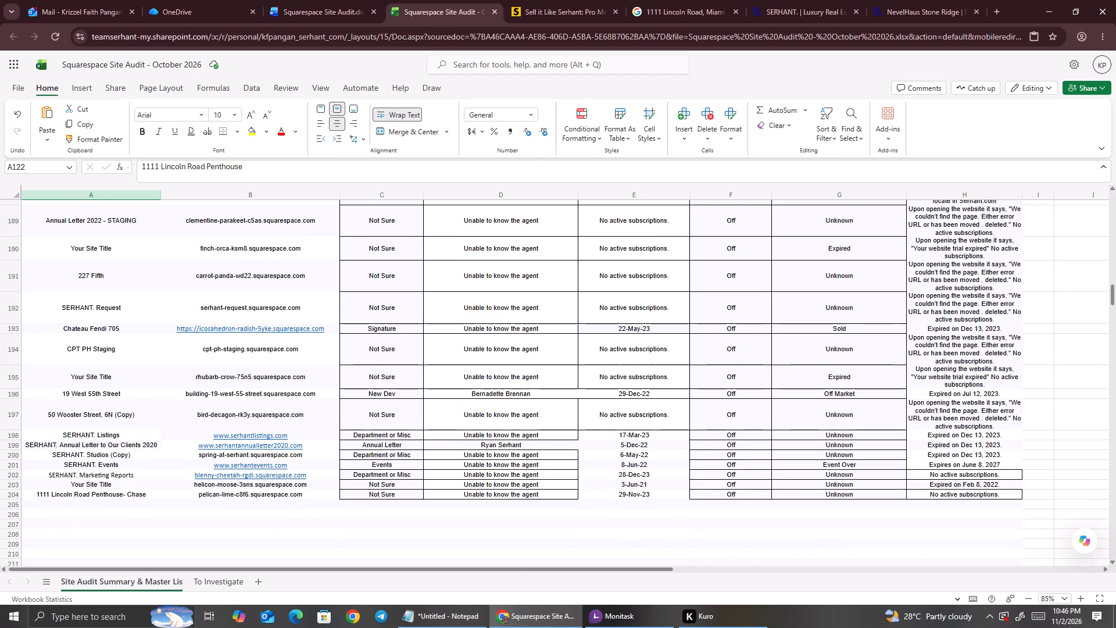
scroll(600, 451, "down", 9)
scroll(536, 443, "up", 8)
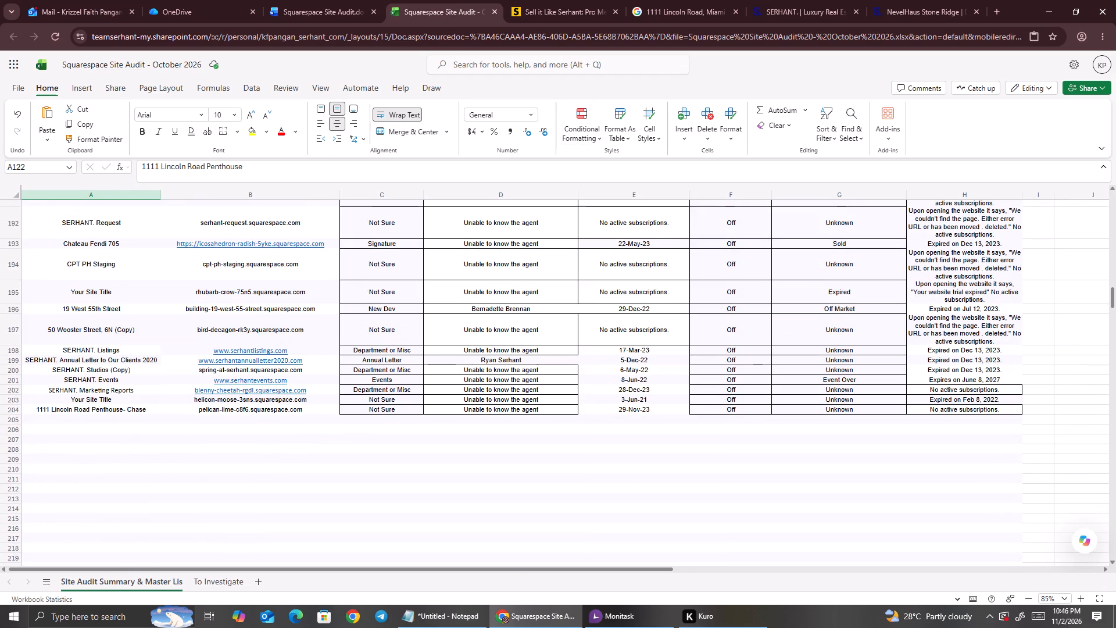
left_click(355, 464)
key("alt+Tab")
left_click_drag(515, 188, 250, 198)
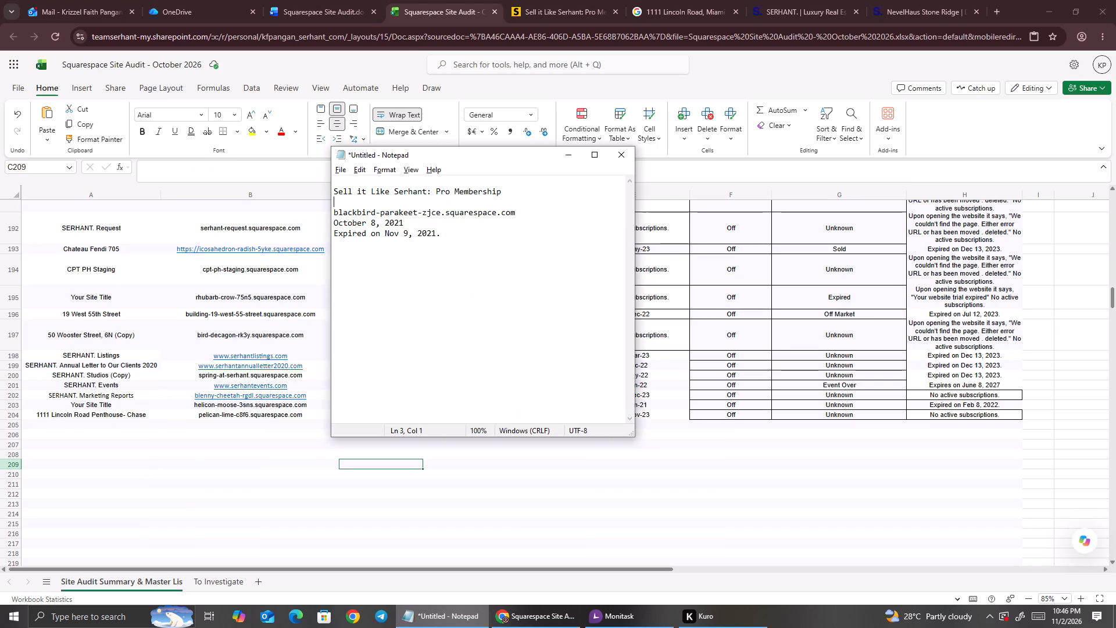
left_click_drag(250, 198, 249, 198)
key("ctrl+c")
left_click(488, 178)
left_click_drag(506, 190, 326, 194)
key("ctrl+c")
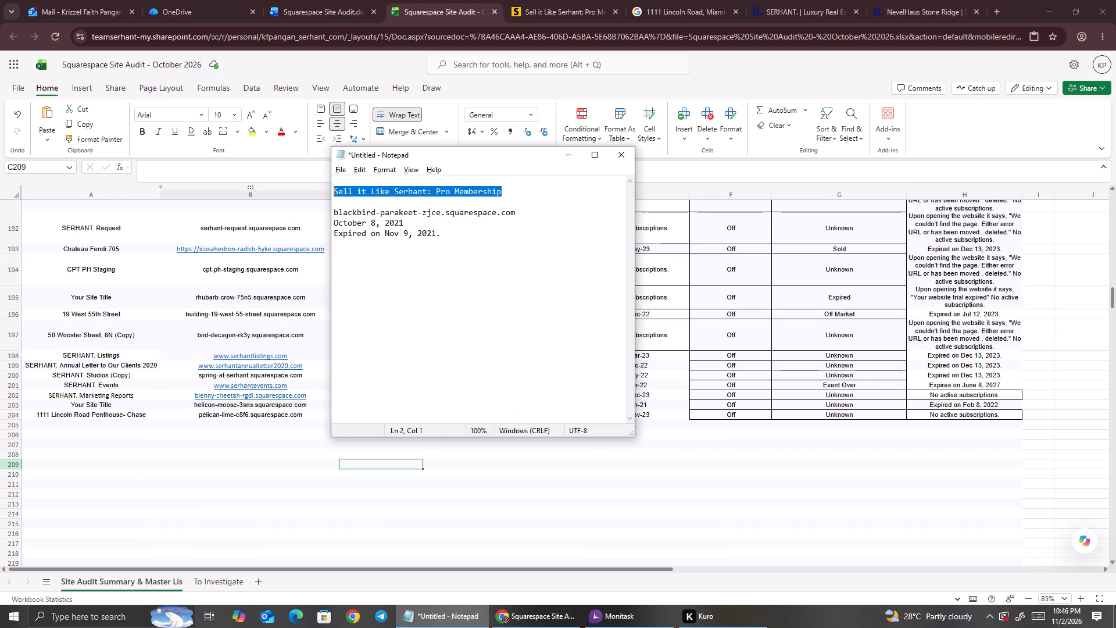
left_click(99, 421)
key("ctrl+v")
Copy the address blackbird-parakeet-zjce.squarespace.com from the Notepad notes into cell B205.
key("alt+Tab")
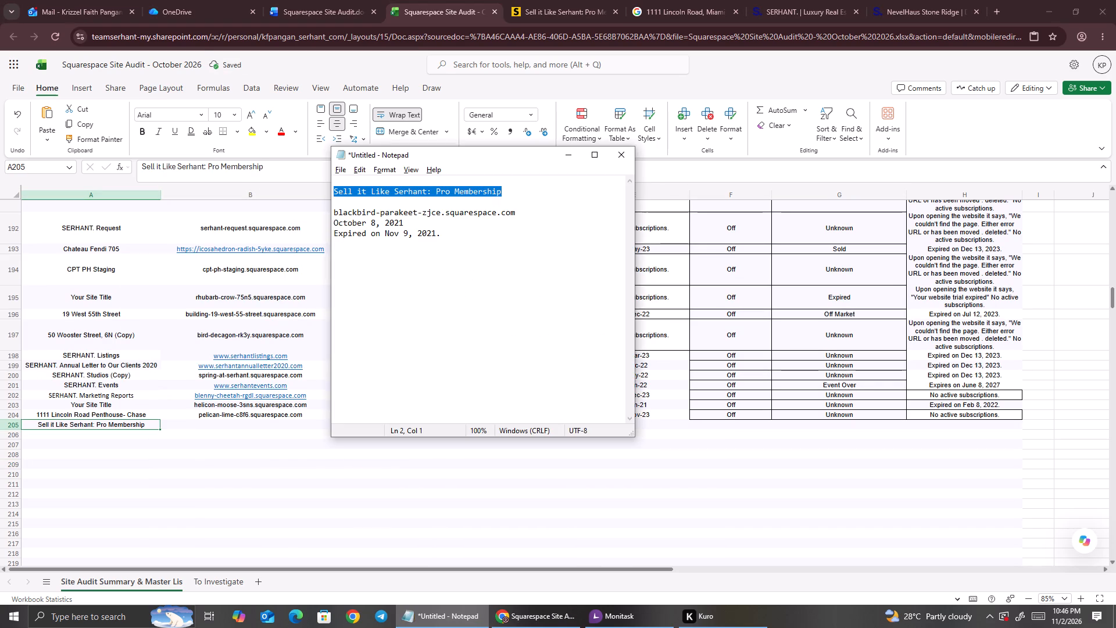
left_click_drag(533, 216, 318, 212)
key("ctrl+c")
left_click(245, 424)
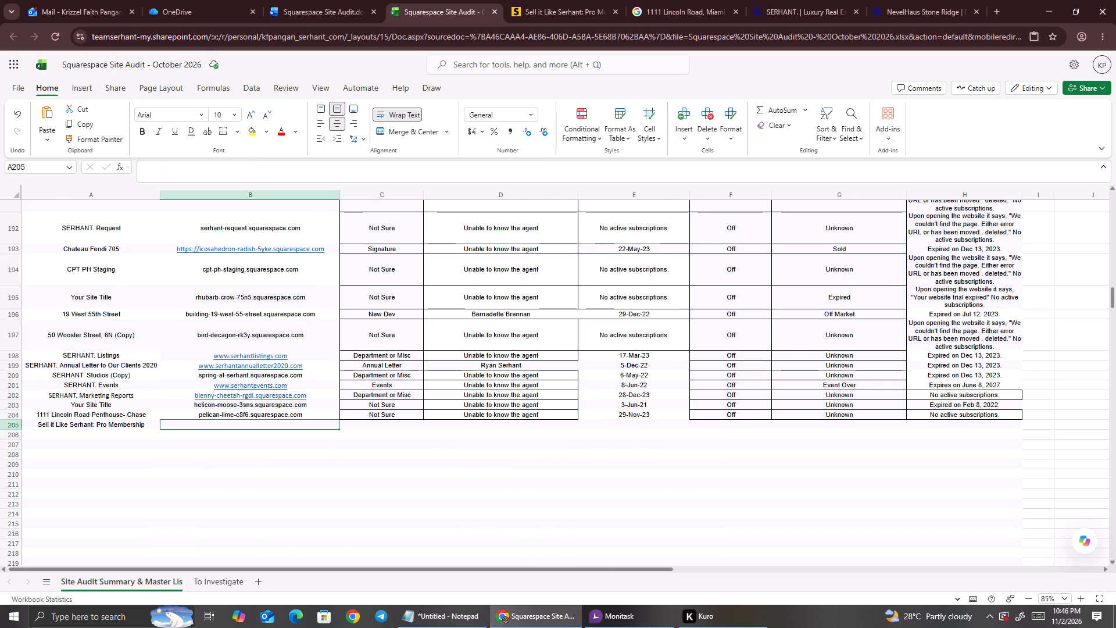
key("ctrl+v")
Fill row 205 with the category "Department or Misc" and the agent entry "Unable to know the agent", copied from the rows above.
left_click(405, 414)
left_click(402, 397)
key("ctrl+c")
left_click(400, 424)
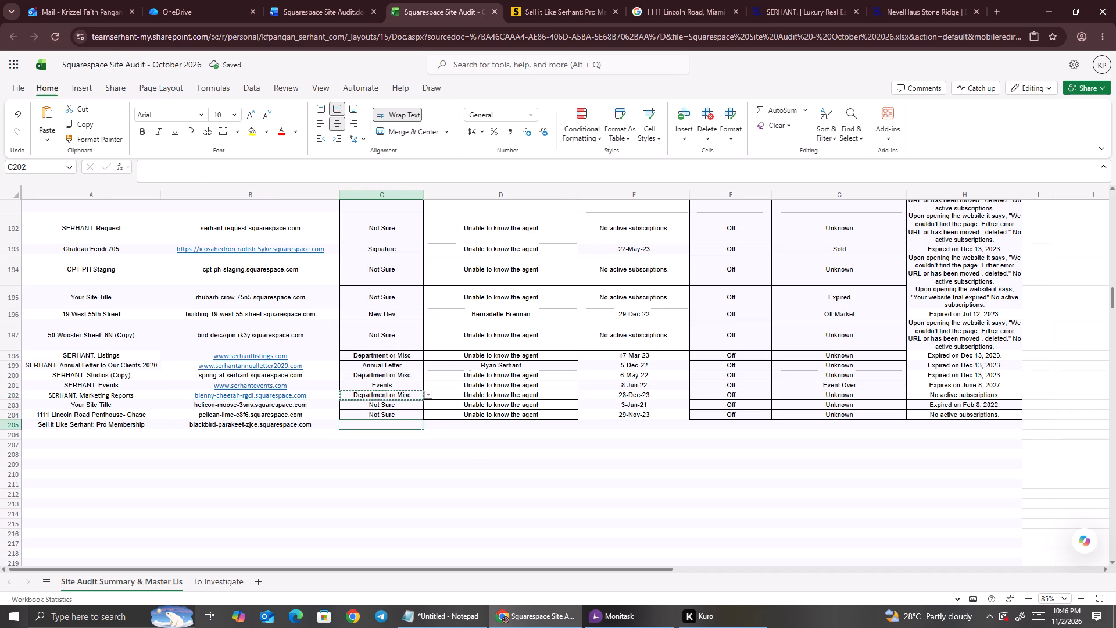
key("ctrl+v")
left_click(505, 415)
key("ctrl+c")
left_click(505, 424)
key("ctrl+v")
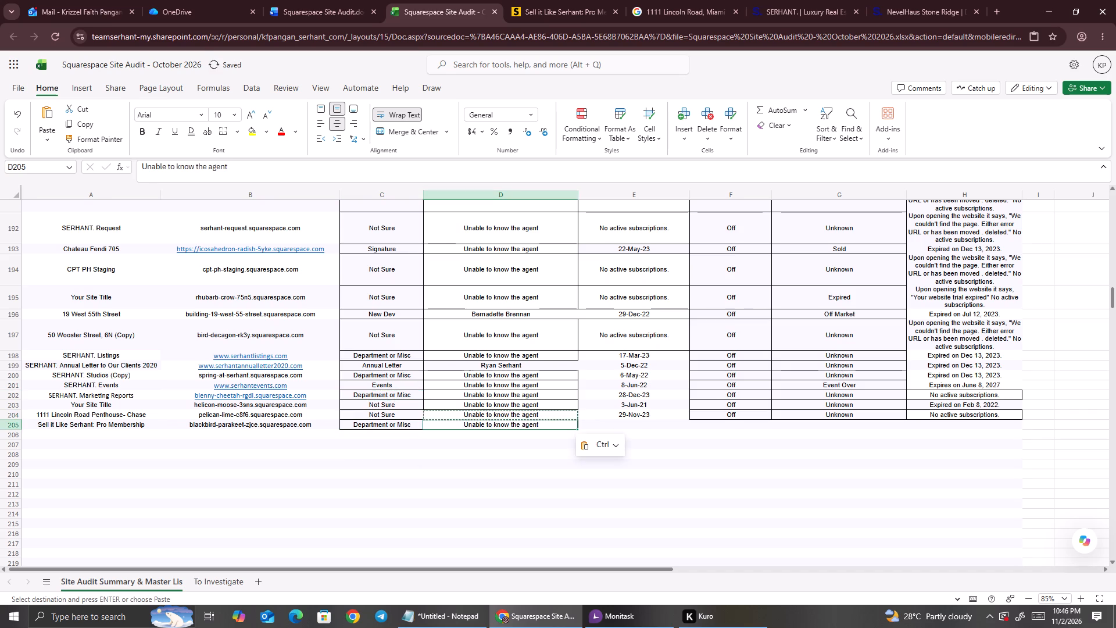
Copy the date October 8, 2021 from the Notepad notes into cell E205.
key("alt+Tab")
left_click_drag(426, 227, 318, 219)
key("ctrl+c")
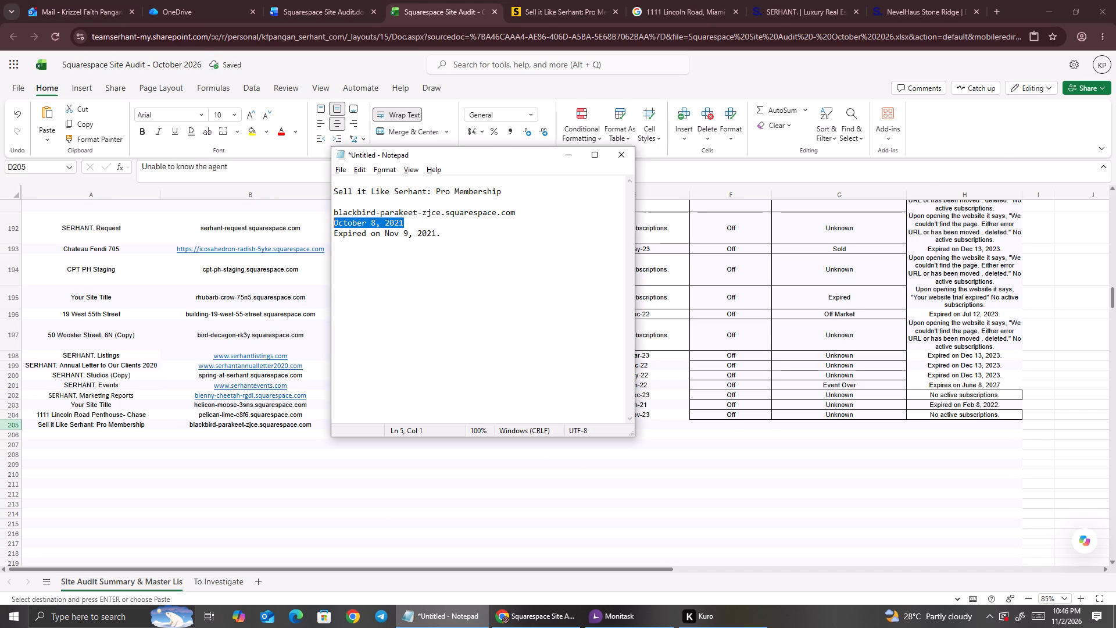
left_click(675, 422)
key("ctrl+v")
Set cell F205 to "Off" by copying the entry from the row above.
left_click(718, 412)
key("ctrl+c")
left_click(727, 422)
key("ctrl+v")
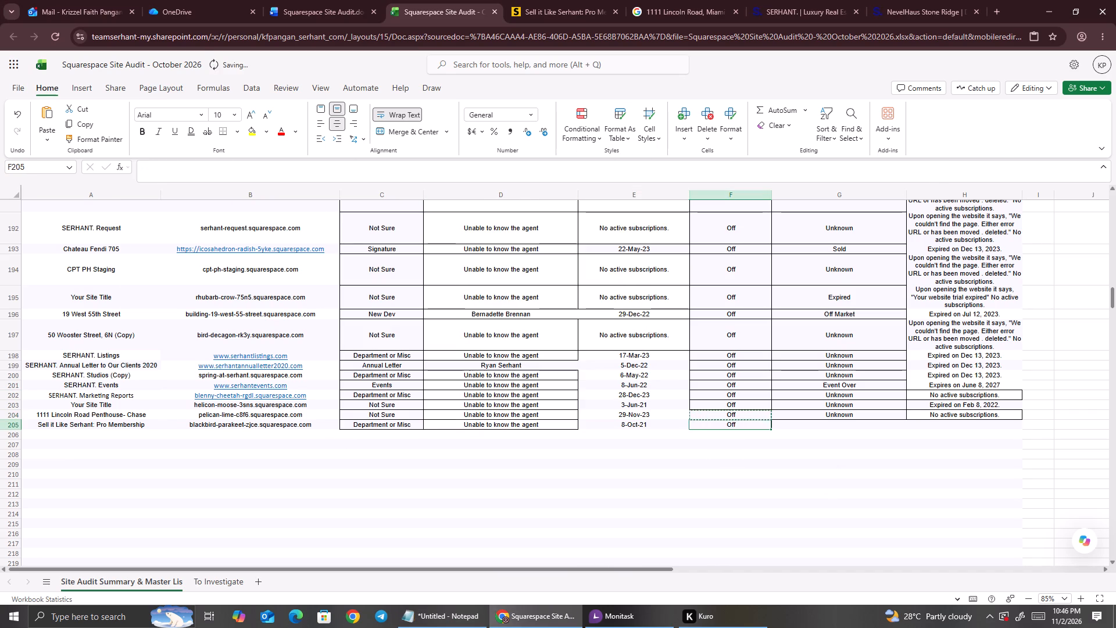
Set cell G205 to "Unknown" by copying the entry from the row above.
left_click(823, 412)
key("ctrl+c")
left_click(838, 423)
key("ctrl+v")
Copy the note "Expired on Nov 9, 2021." from the Notepad notes into cell H205.
key("alt+Tab")
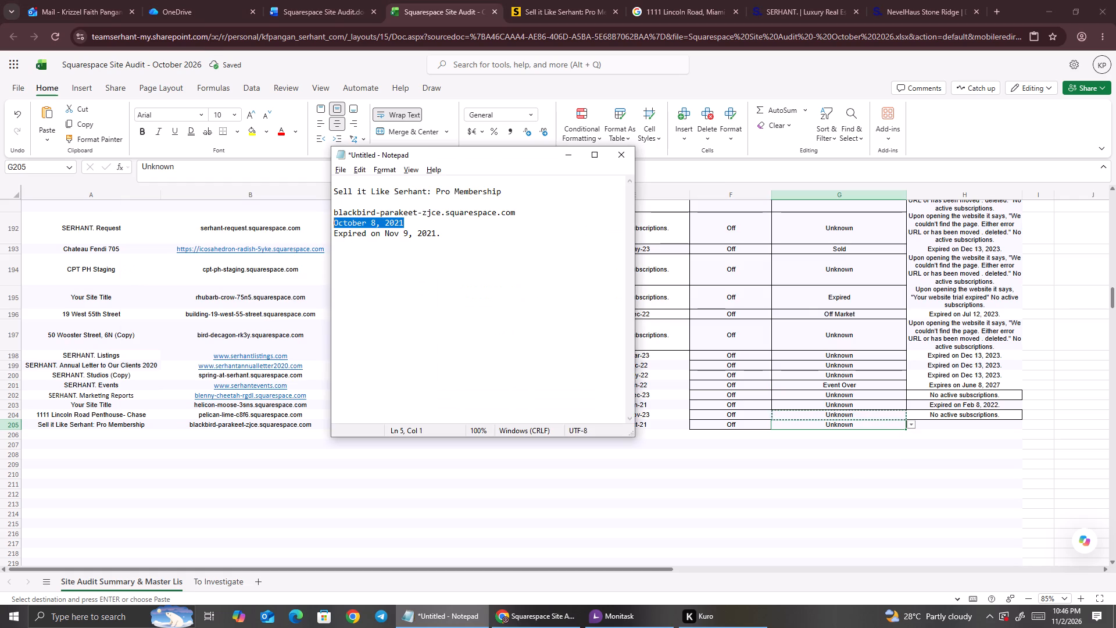
left_click_drag(446, 230, 314, 231)
key("ctrl+c")
left_click_drag(1010, 408, 1004, 411)
left_click(977, 424)
key("ctrl+v")
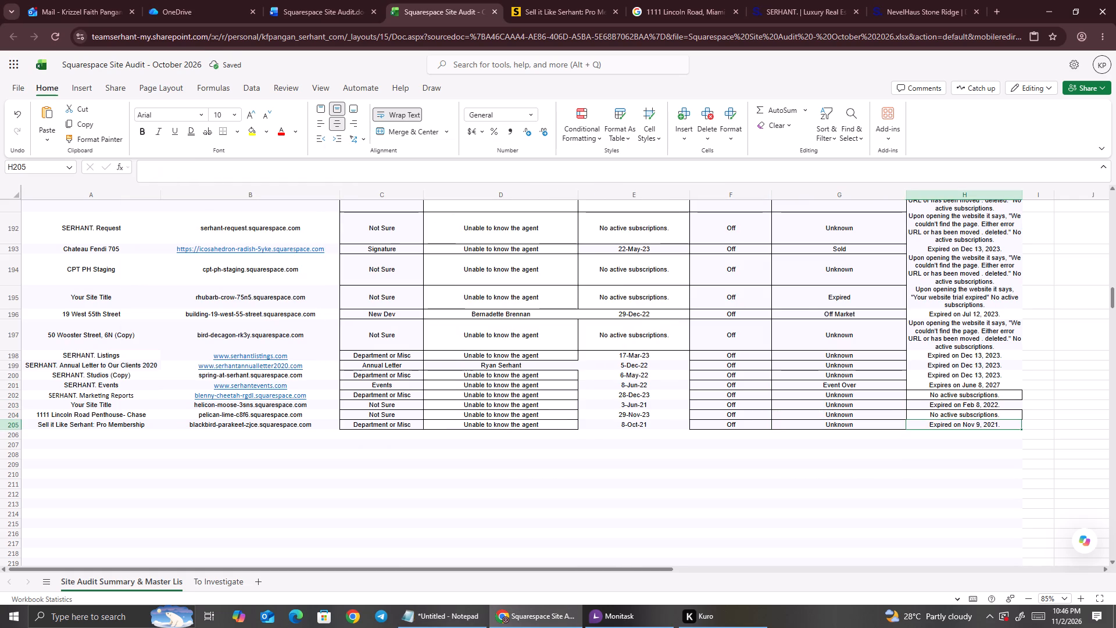
left_click(936, 475)
Switch to the Sell it Like Serhant: Pro Membership site in Squarespace and go back through its previously visited pages.
key("alt+Tab")
left_click(523, 0)
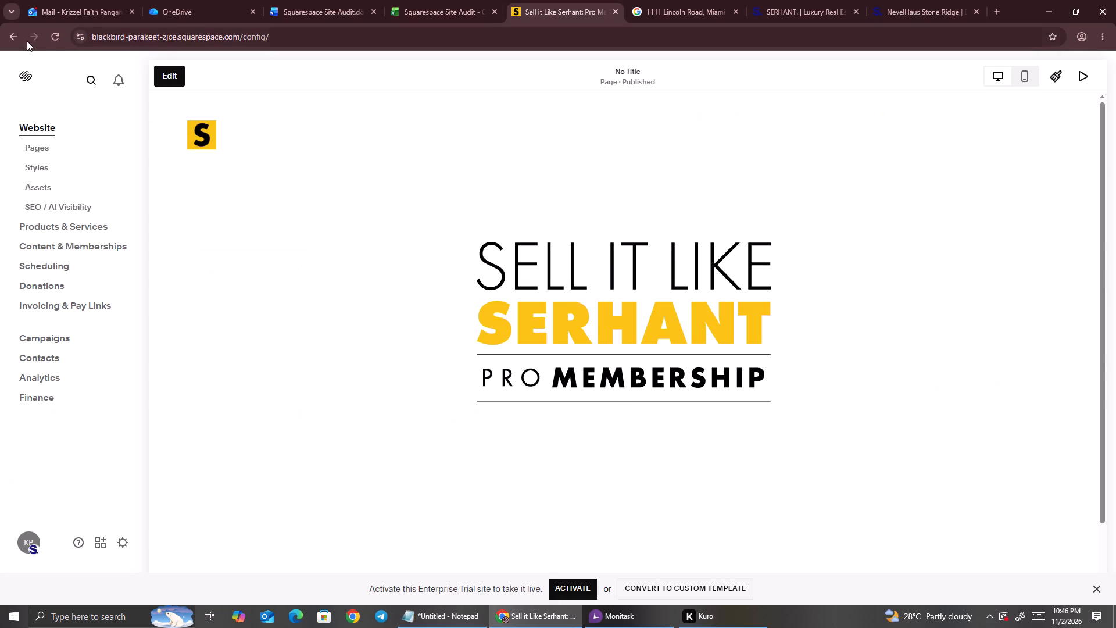
left_click(0, 38)
triple_click(15, 34)
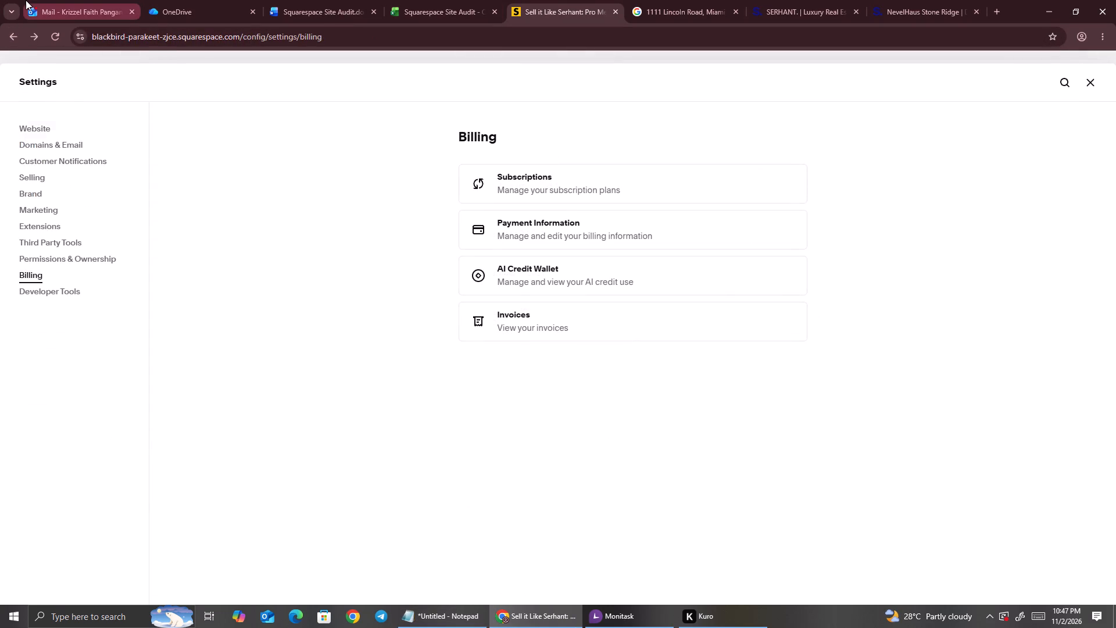
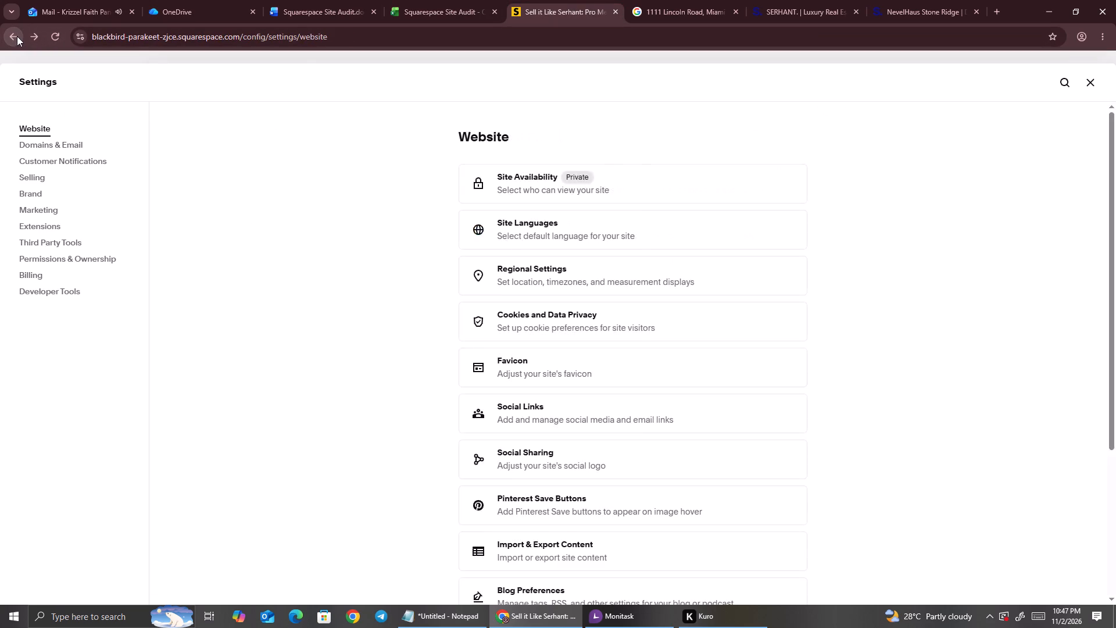
Return to the account's site list and tag Sell it Like Serhant: Pro Membership with "Department or Misc" and "Unknown".
left_click(17, 36)
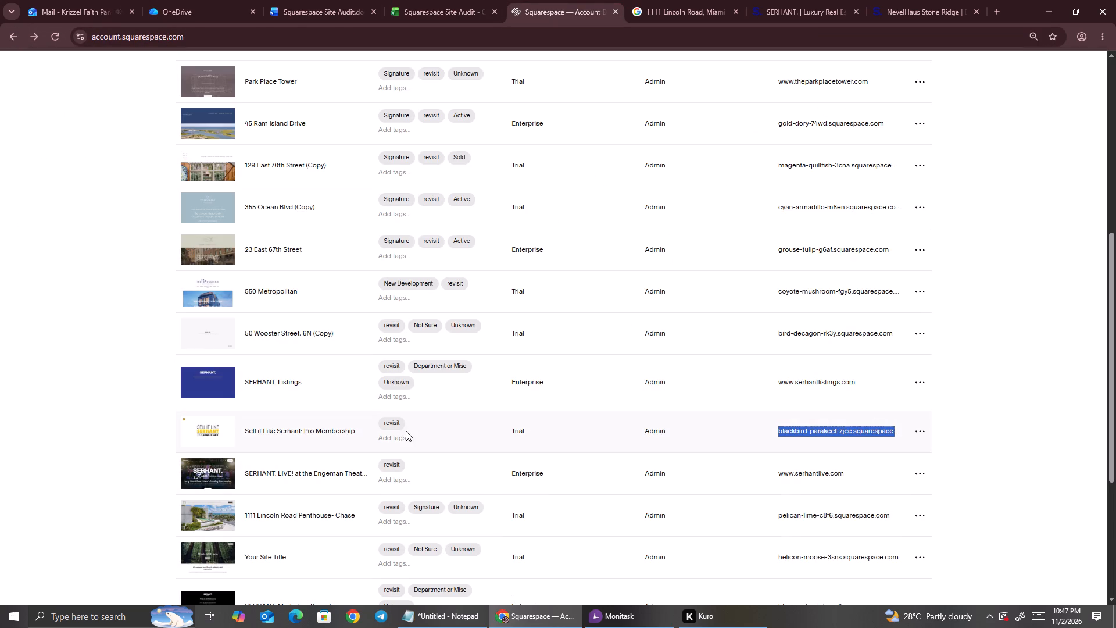
left_click(388, 436)
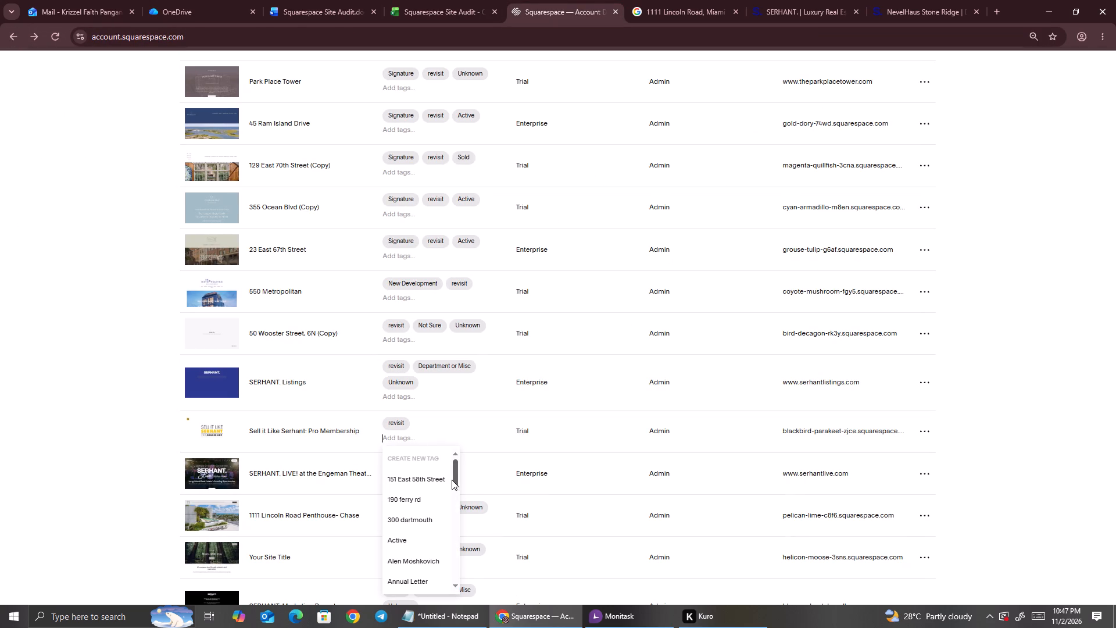
scroll(449, 483, "down", 4)
scroll(443, 488, "up", 1)
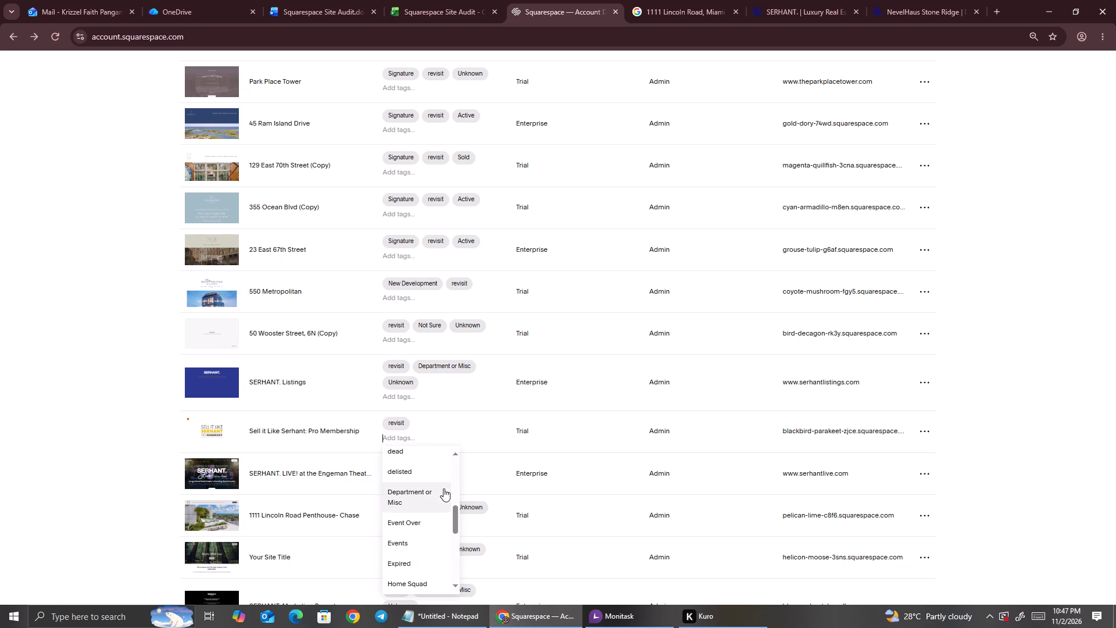
left_click(414, 497)
left_click(392, 439)
scroll(413, 544, "down", 2)
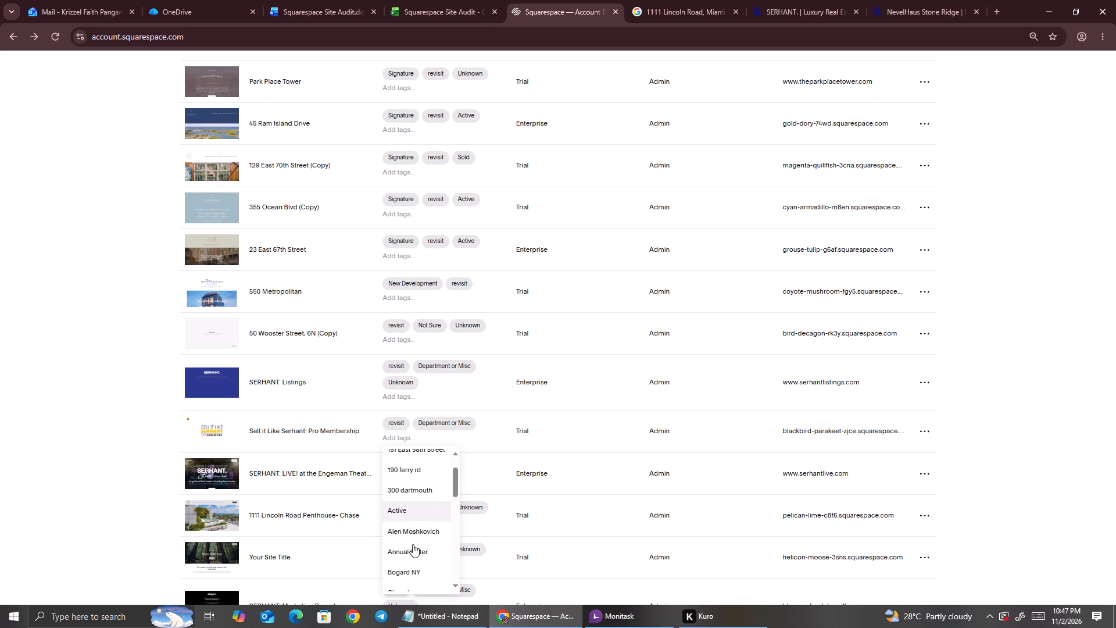
scroll(413, 540, "down", 4)
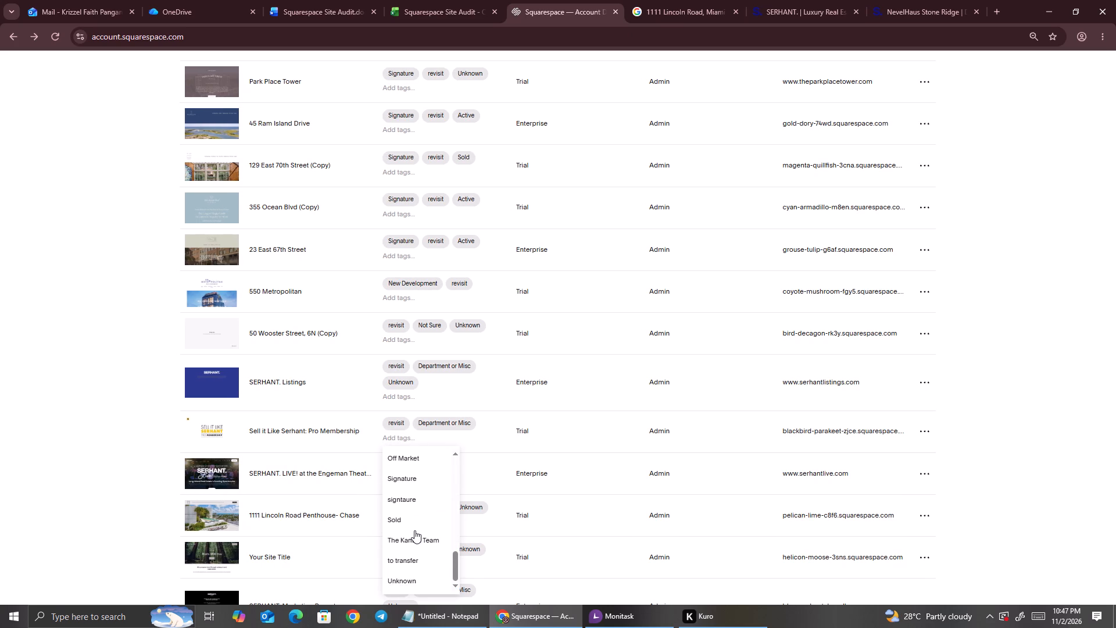
left_click(396, 572)
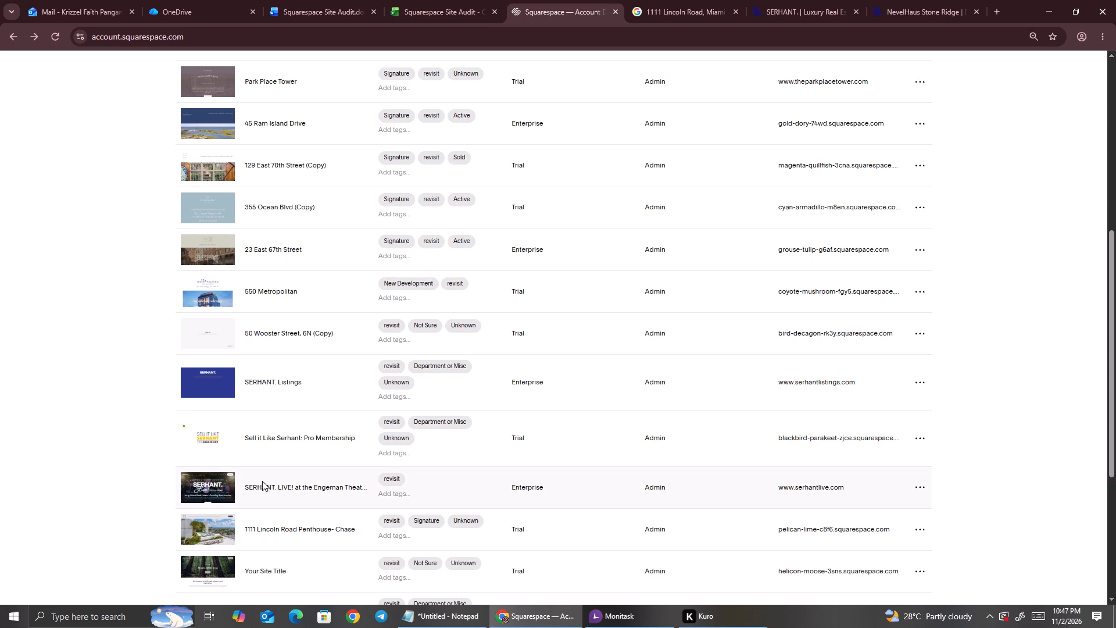
Replace the Notepad notes with the site name "SERHANT. LIVE! at the Engeman Theat" copied from the Squarespace site list.
left_click_drag(239, 486, 364, 490)
key("ctrl+c")
key("ctrl+c")
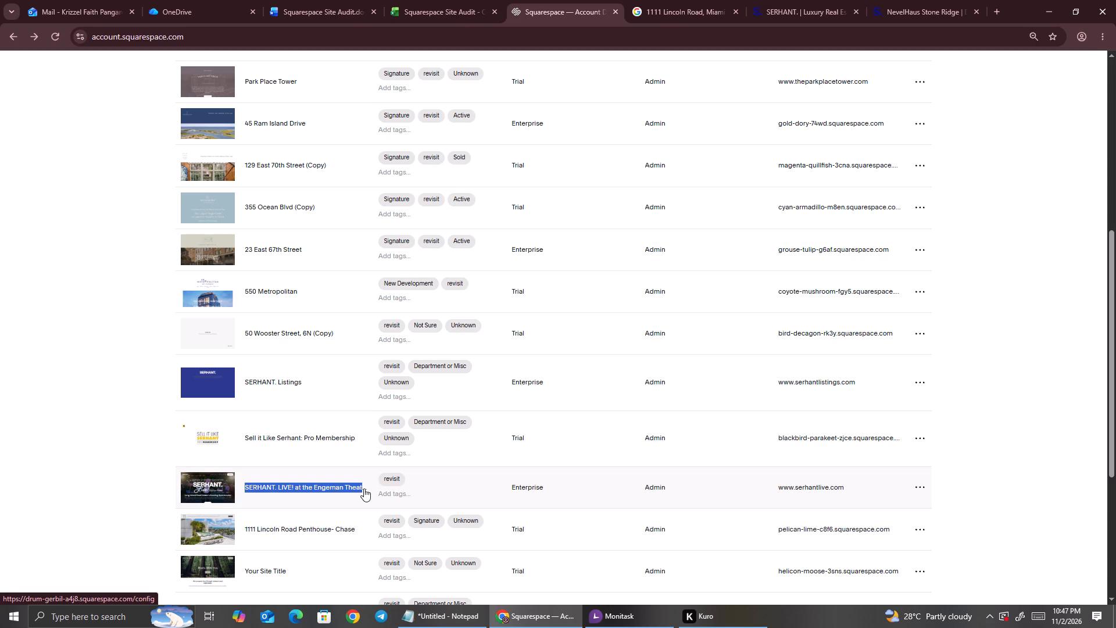
key("alt+Tab")
key("ctrl+a")
key("ctrl+v")
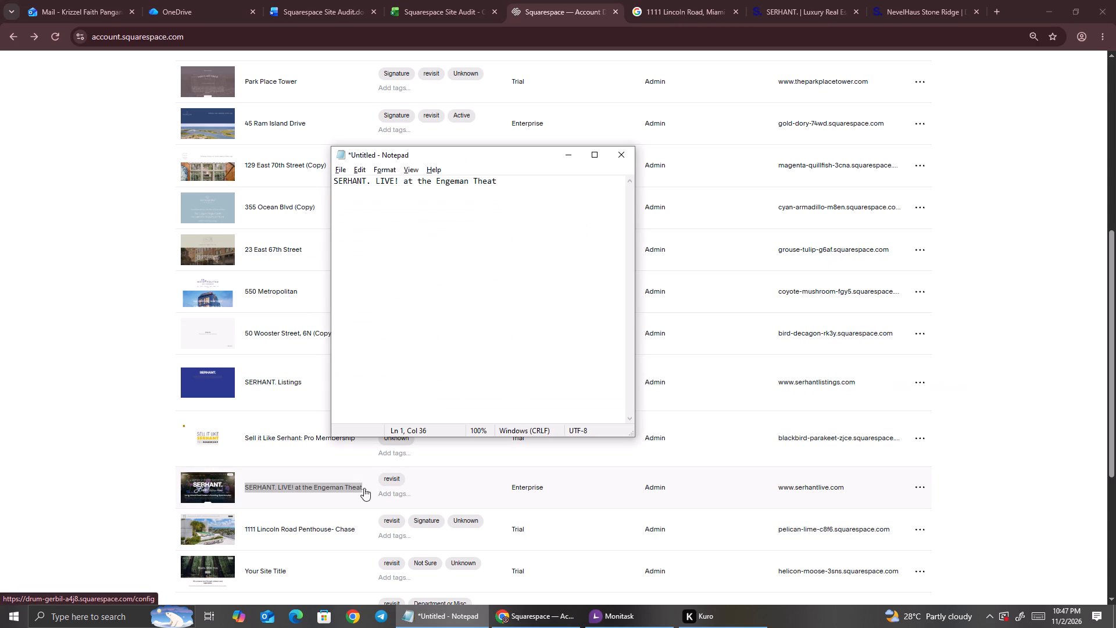
left_click_drag(757, 498, 846, 495)
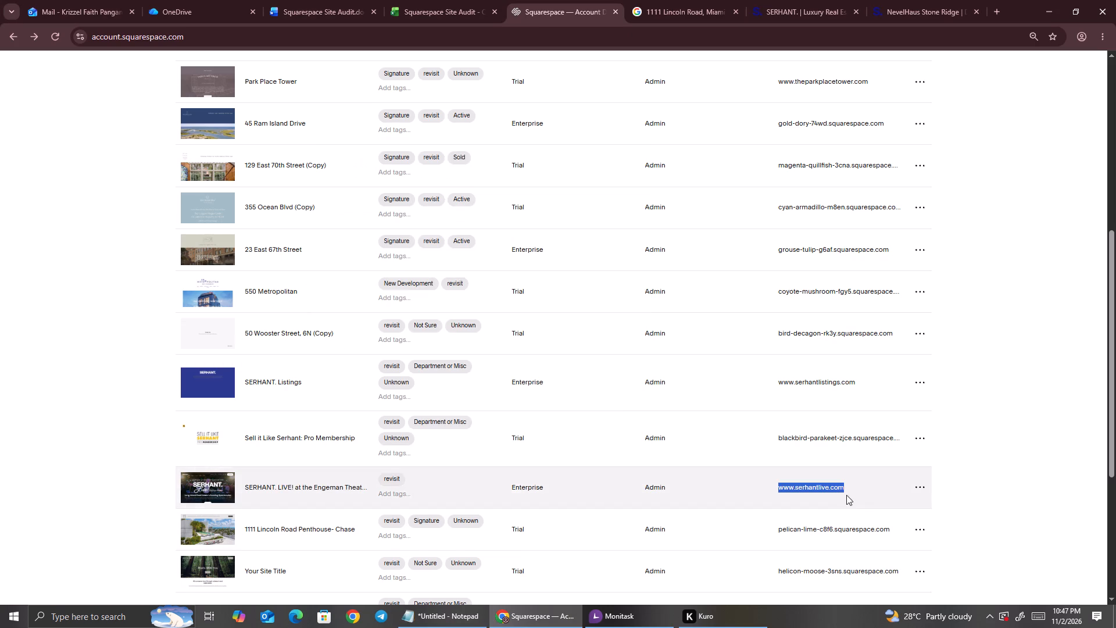
left_click_drag(846, 495, 859, 492)
key("ctrl+c")
key("alt+Tab")
key("Return")
key("ctrl+v")
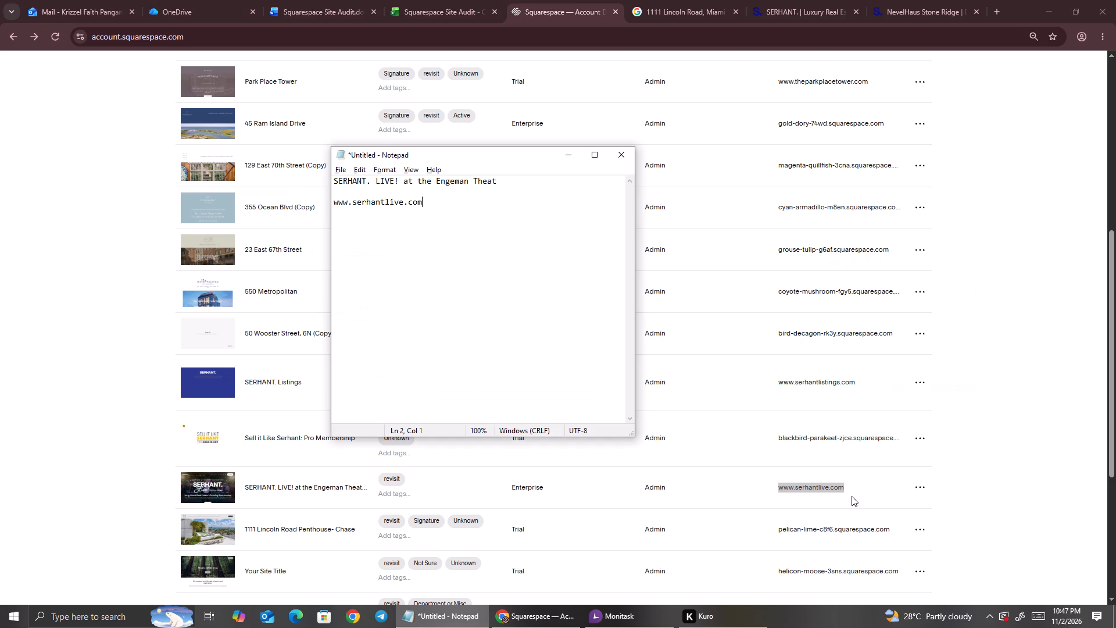
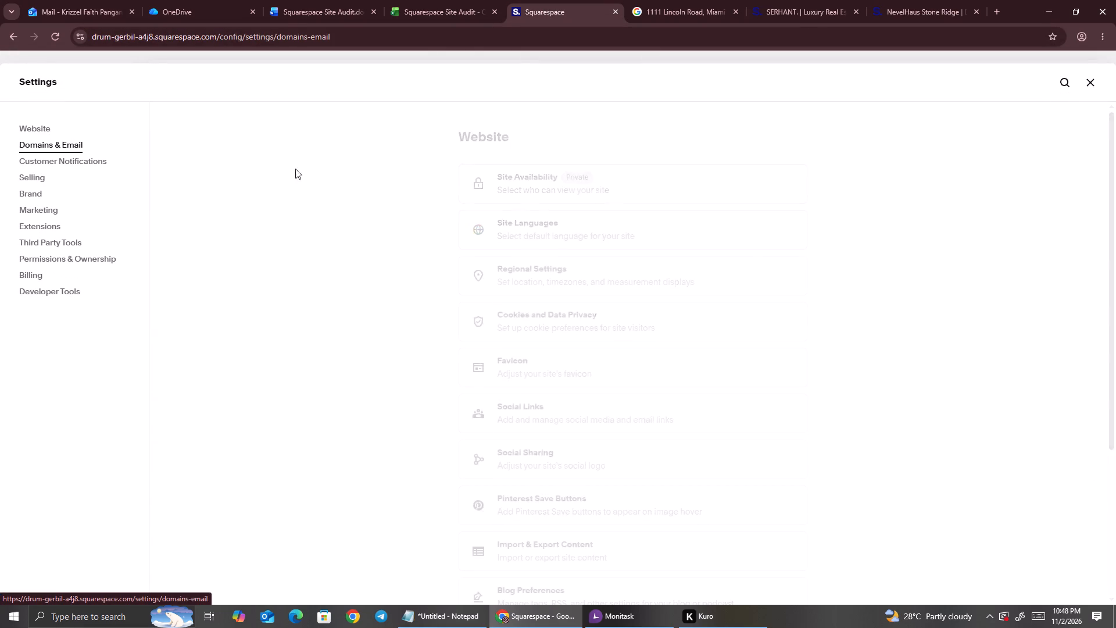
Check the site's domain list and open the details of the third-party domain serhantlive.com.
left_click(575, 177)
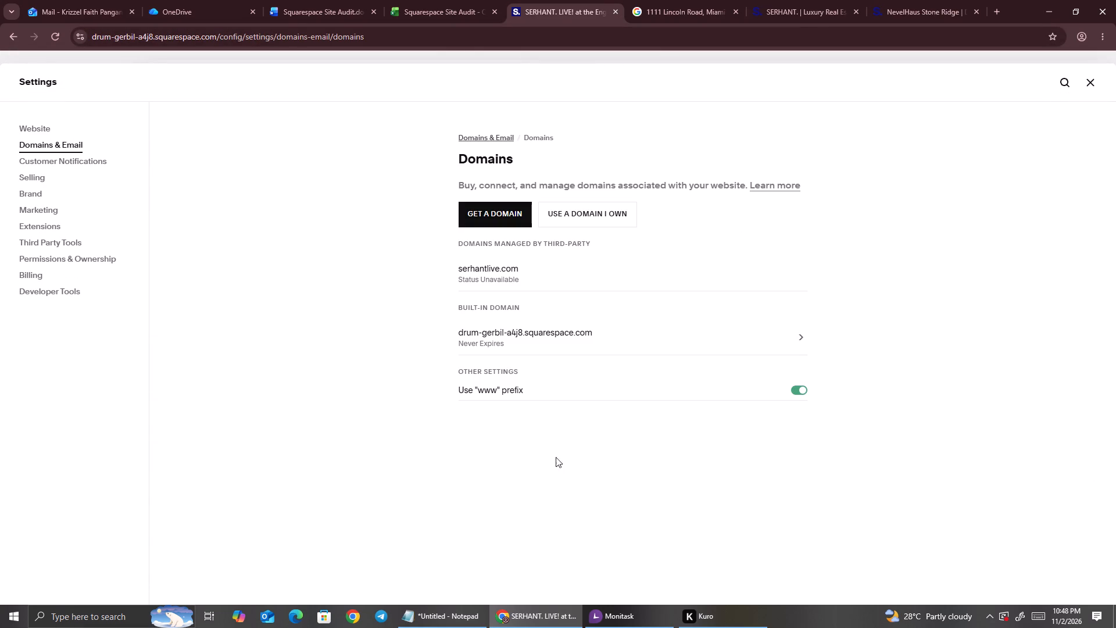
left_click(506, 285)
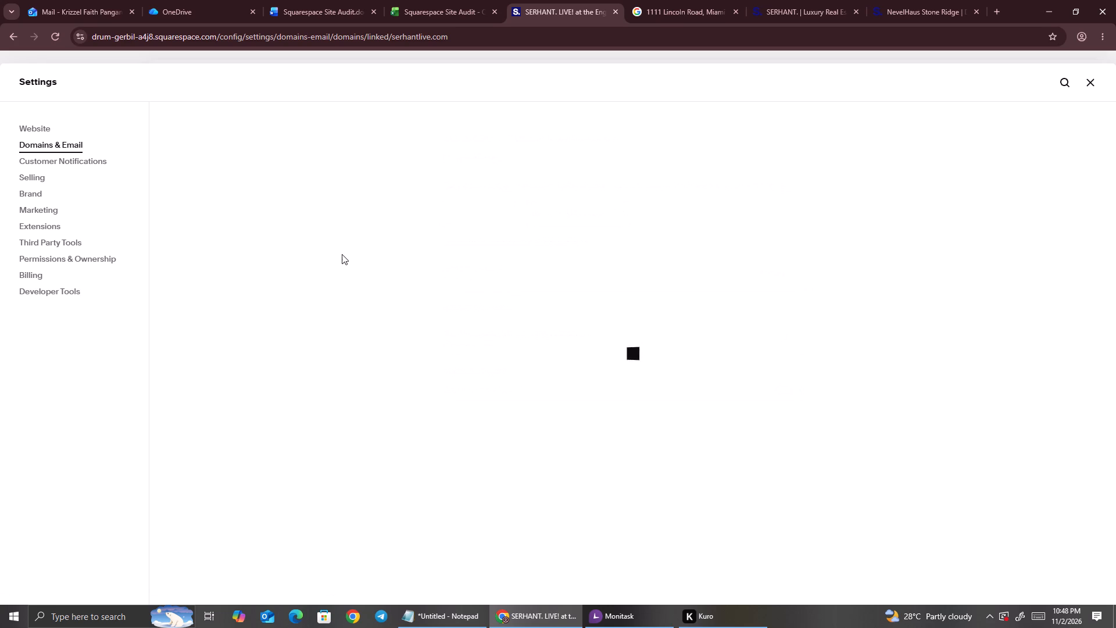
Check the invoices in the billing settings of the drum-gerbil-a4j8 site.
left_click(31, 277)
left_click(530, 323)
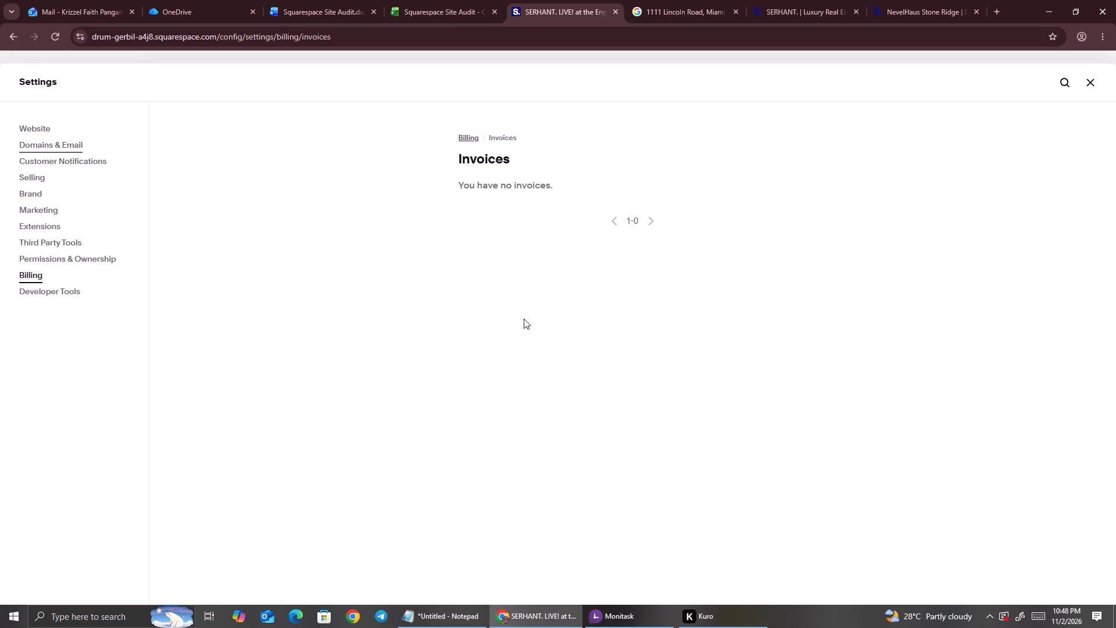
Check the billing subscriptions of the SERHANT. LIVE! at the Engeman Theatre site, then leave its settings.
left_click(468, 131)
left_click(519, 176)
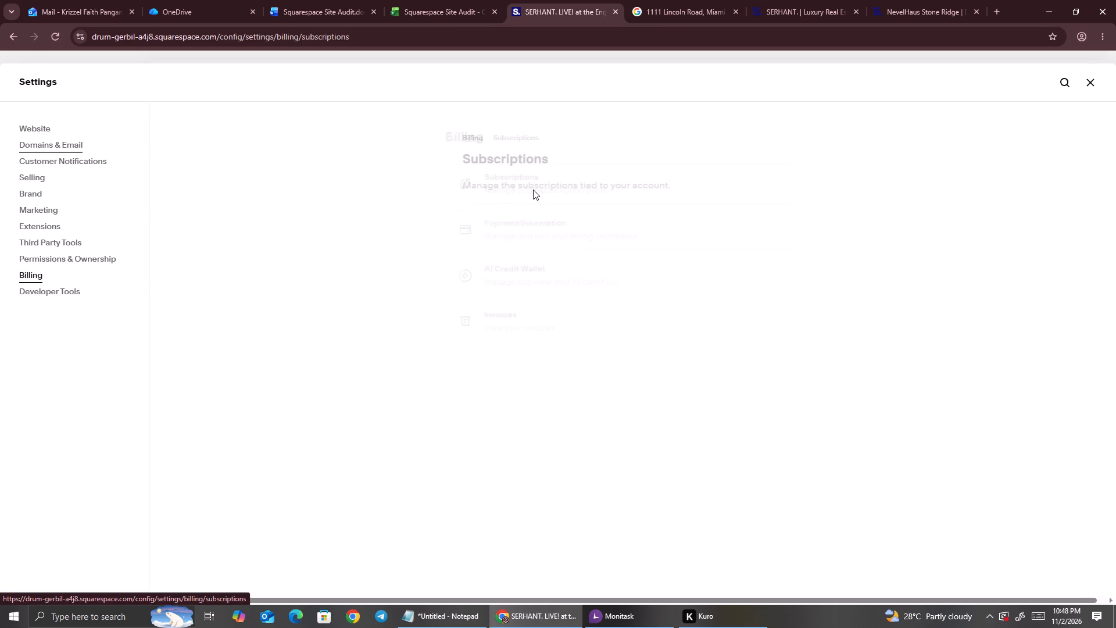
left_click(1089, 86)
Look through the SERHANT. LIVE! home page for the event date, schedule, ticket details and any agent associated with the site.
scroll(525, 370, "down", 3)
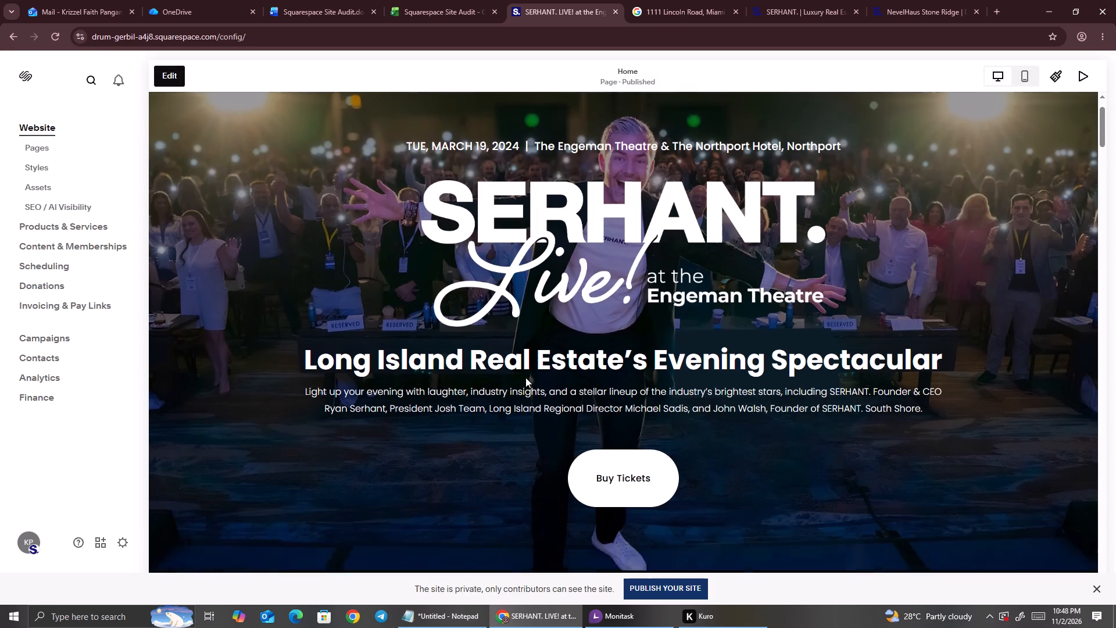
scroll(542, 375, "down", 10)
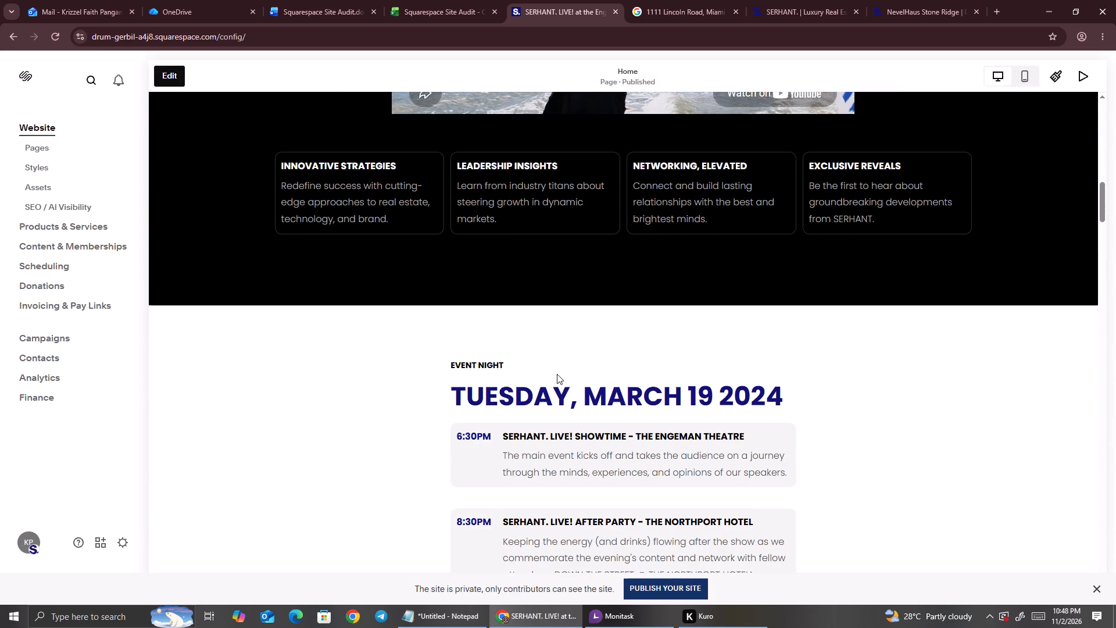
scroll(557, 374, "down", 7)
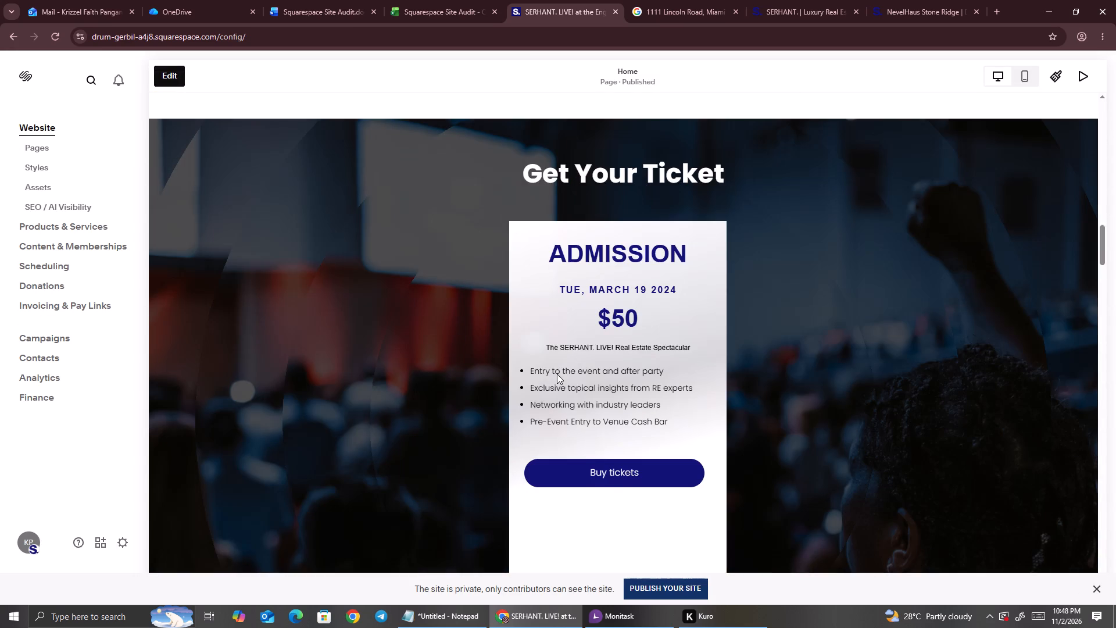
scroll(557, 374, "down", 2)
scroll(557, 374, "up", 3)
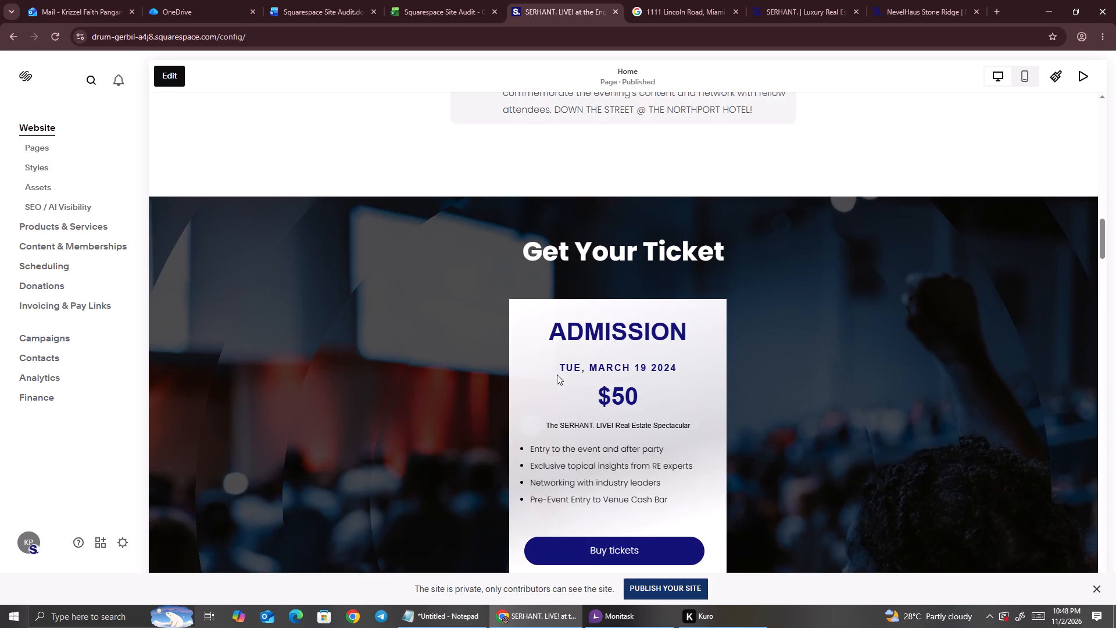
scroll(557, 374, "up", 2)
scroll(560, 348, "down", 6)
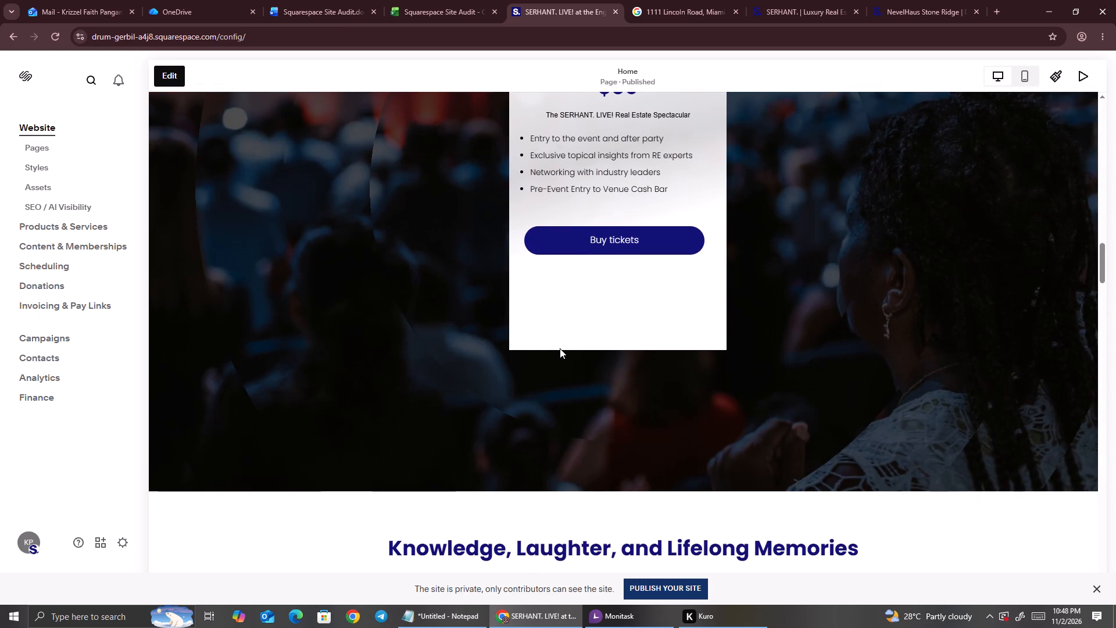
scroll(555, 370, "down", 2)
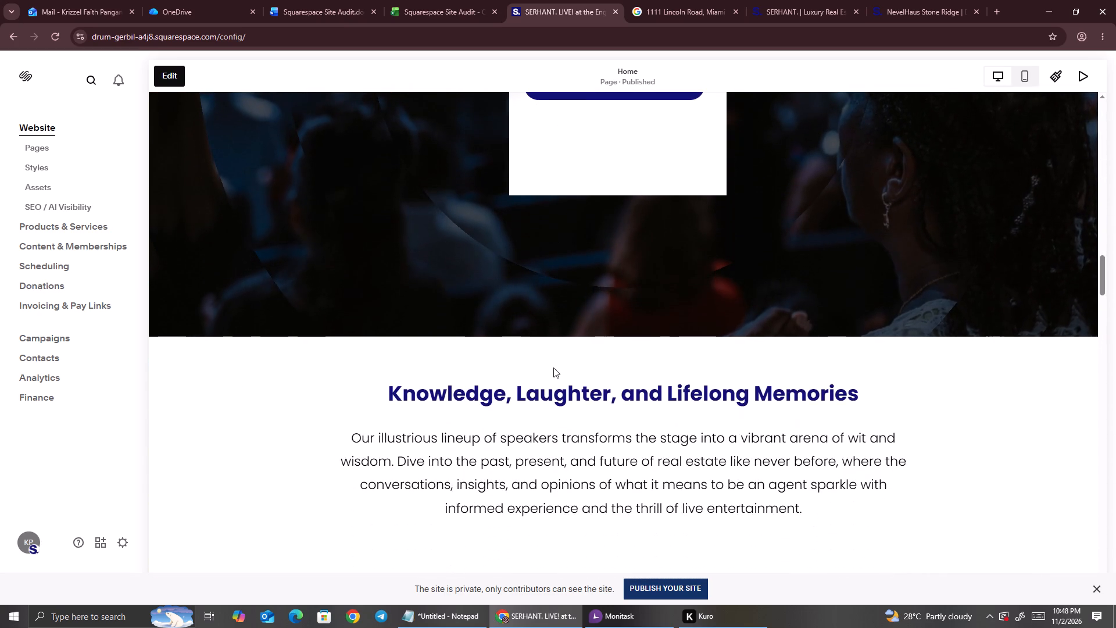
Return to the Squarespace Site Audit - October 2026 spreadsheet.
left_click(457, 0)
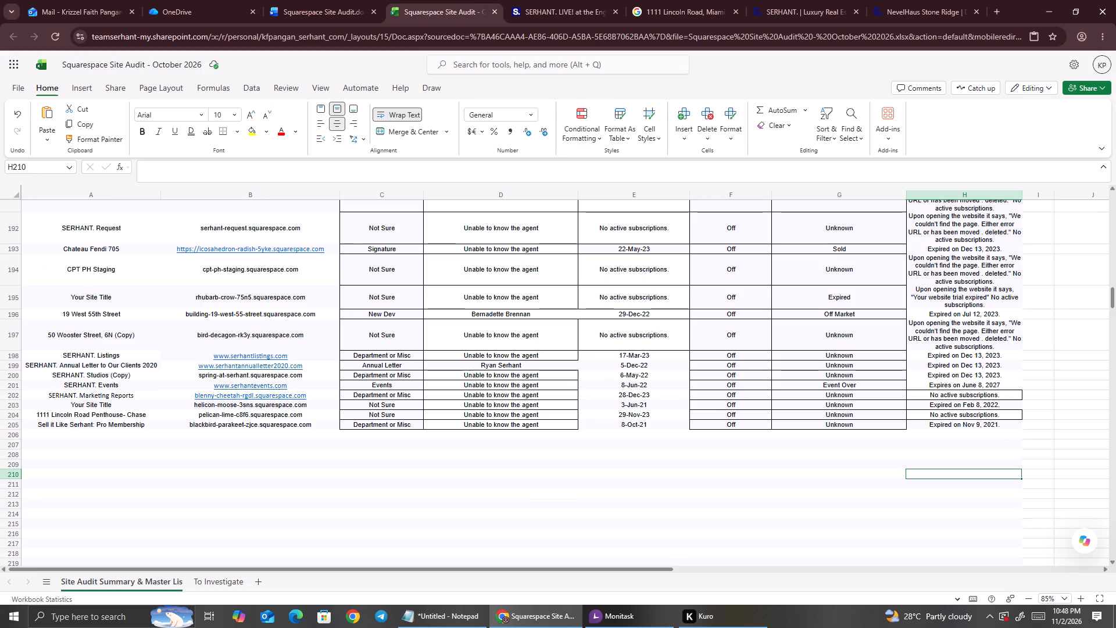
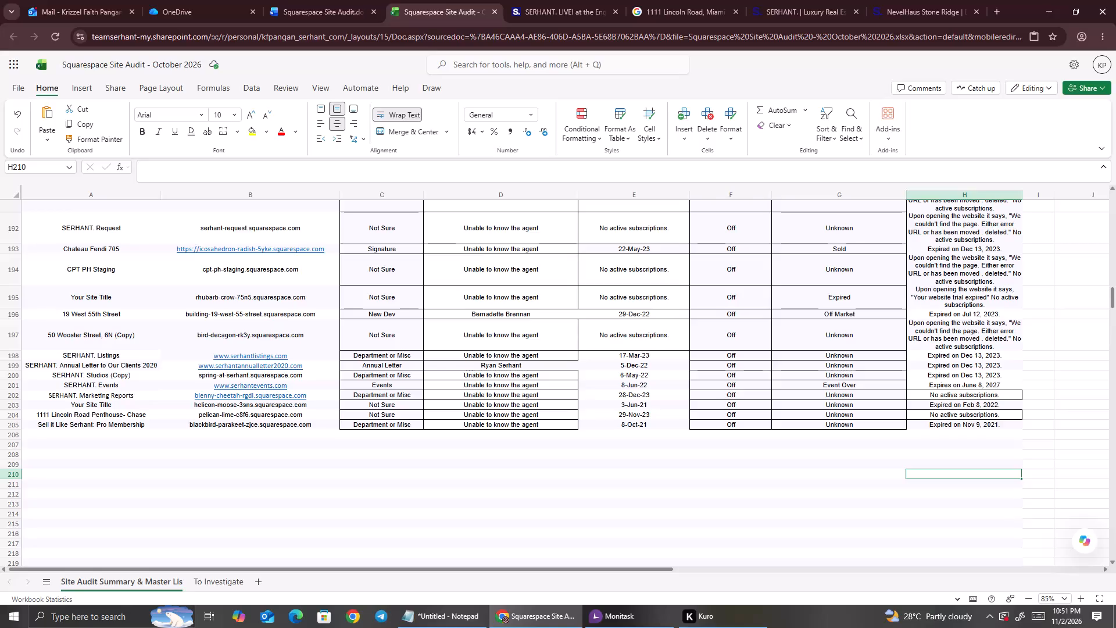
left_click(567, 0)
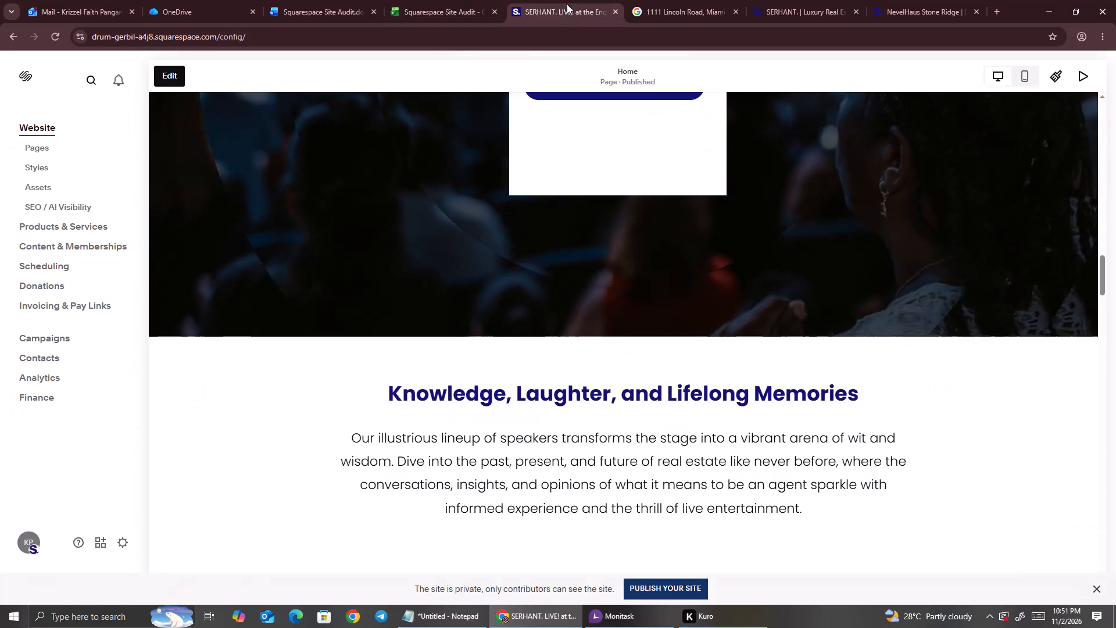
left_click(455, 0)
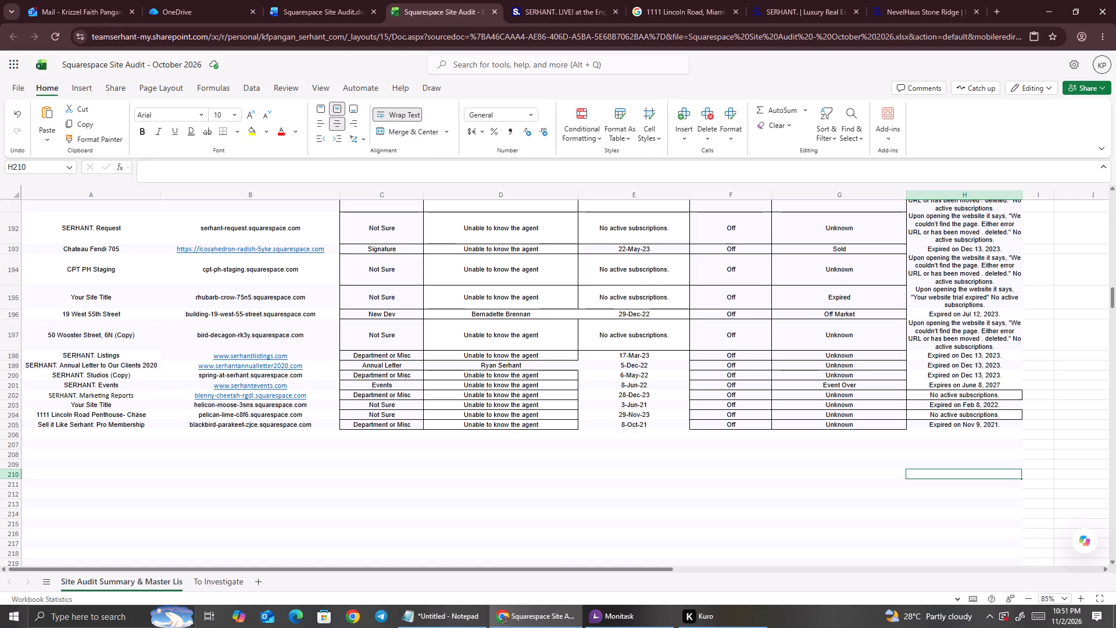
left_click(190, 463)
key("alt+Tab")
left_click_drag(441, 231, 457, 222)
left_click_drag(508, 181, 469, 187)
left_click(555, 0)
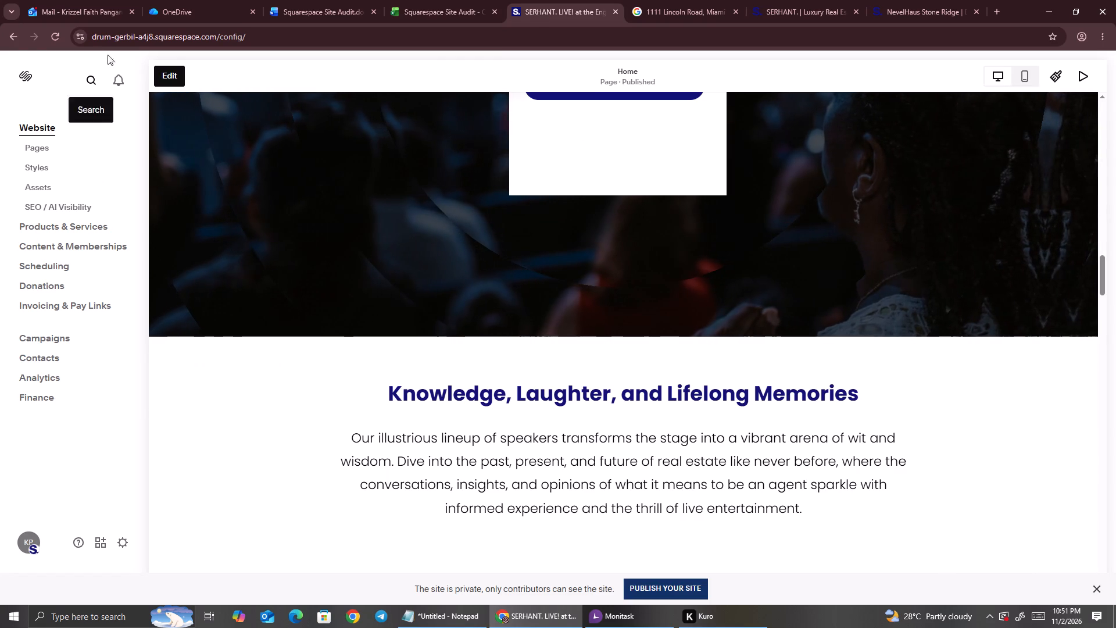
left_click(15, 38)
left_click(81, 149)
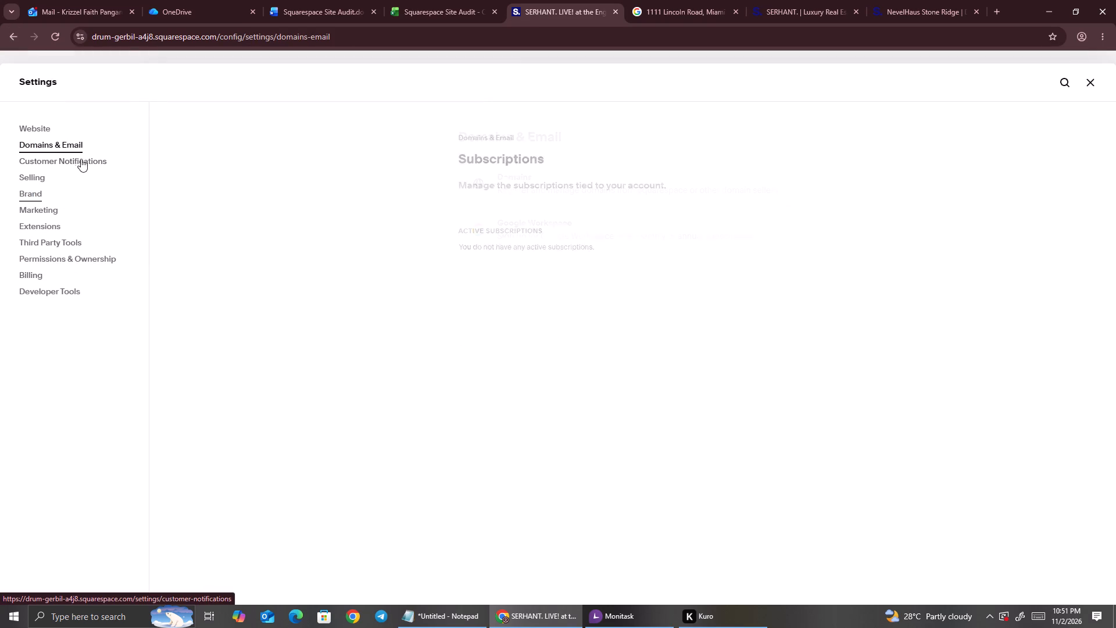
Copy the site name "SERHANT. LIVE! at the Engeman Theat" from the Notepad notes into the audit sheet's first empty row, 206.
left_click(466, 0)
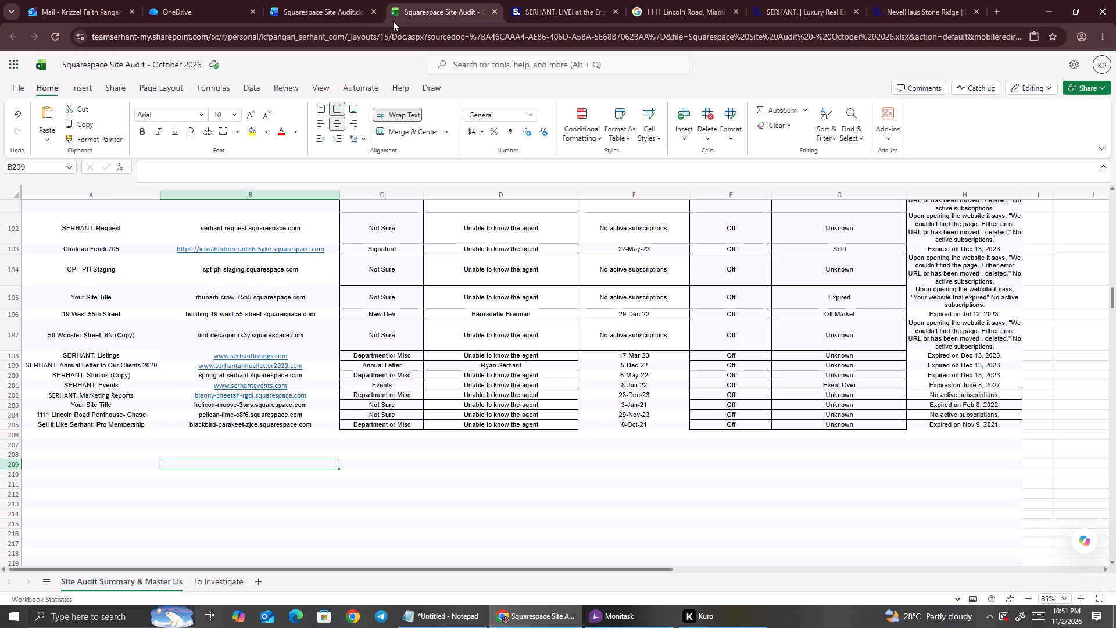
key("alt+Tab")
left_click_drag(527, 178, 309, 177)
key("ctrl+c")
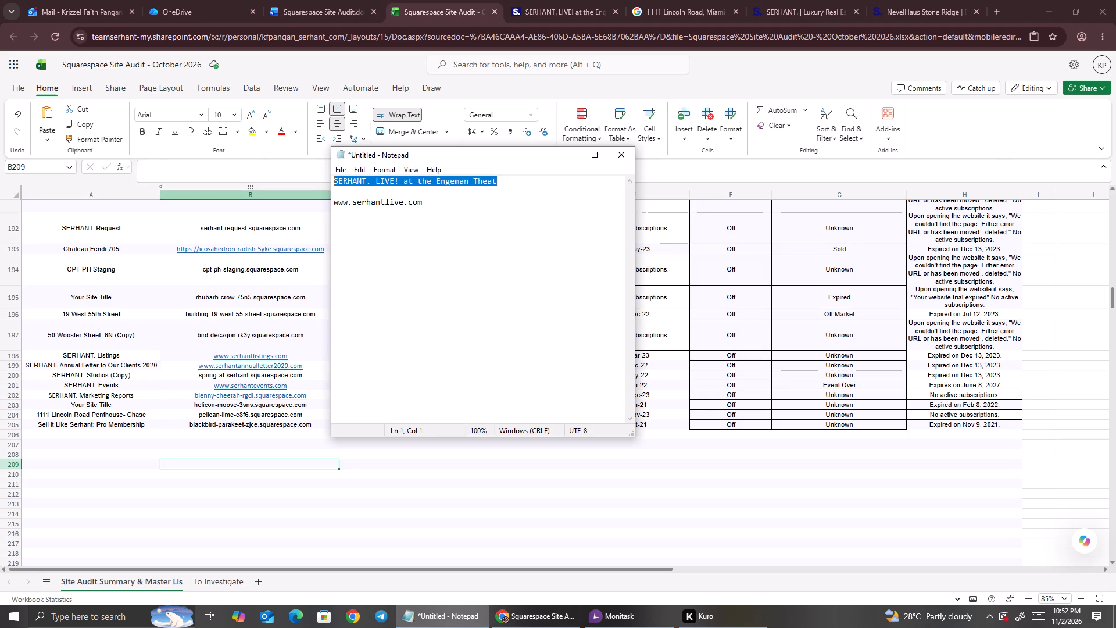
left_click(125, 426)
left_click(103, 435)
key("ctrl+v")
left_click(271, 420)
key("alt+Tab")
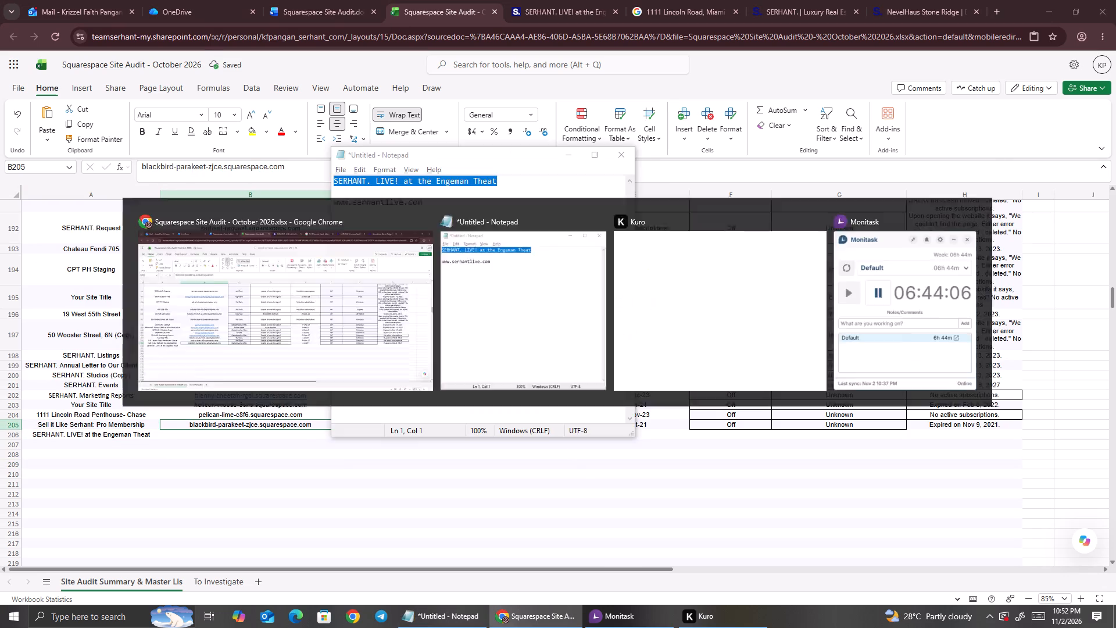
left_click_drag(394, 290, 396, 281)
left_click_drag(428, 199, 289, 206)
key("ctrl+c")
left_click(251, 446)
left_click(254, 430)
key("ctrl+v")
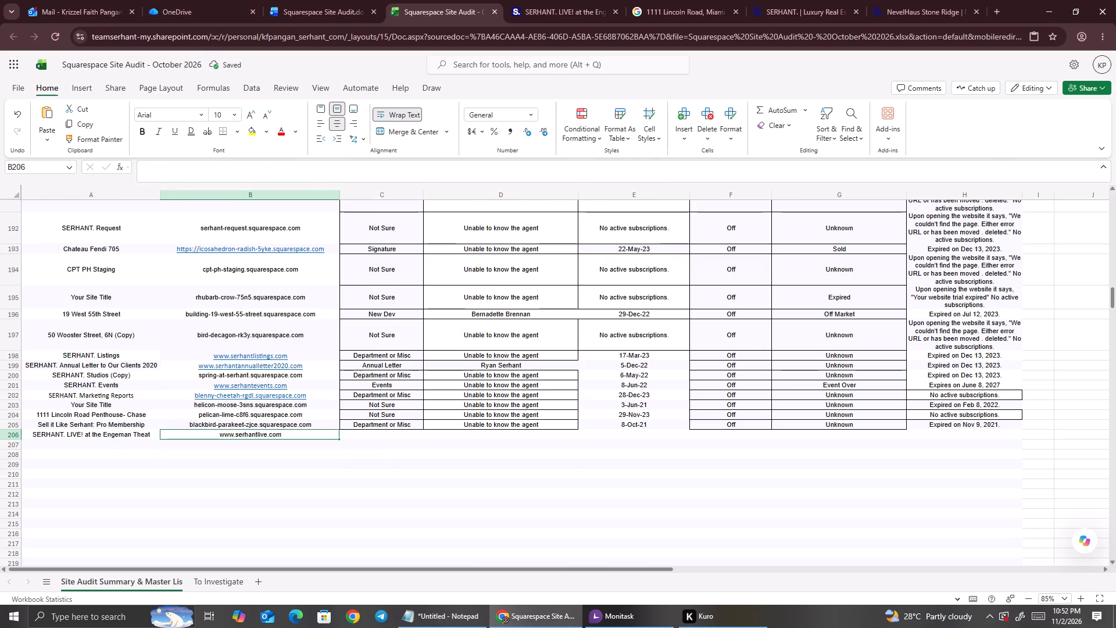
Set the category of the SERHANT. LIVE! row to Events, reusing the category cell from the row above.
left_click(400, 428)
key("ctrl+c")
left_click(385, 438)
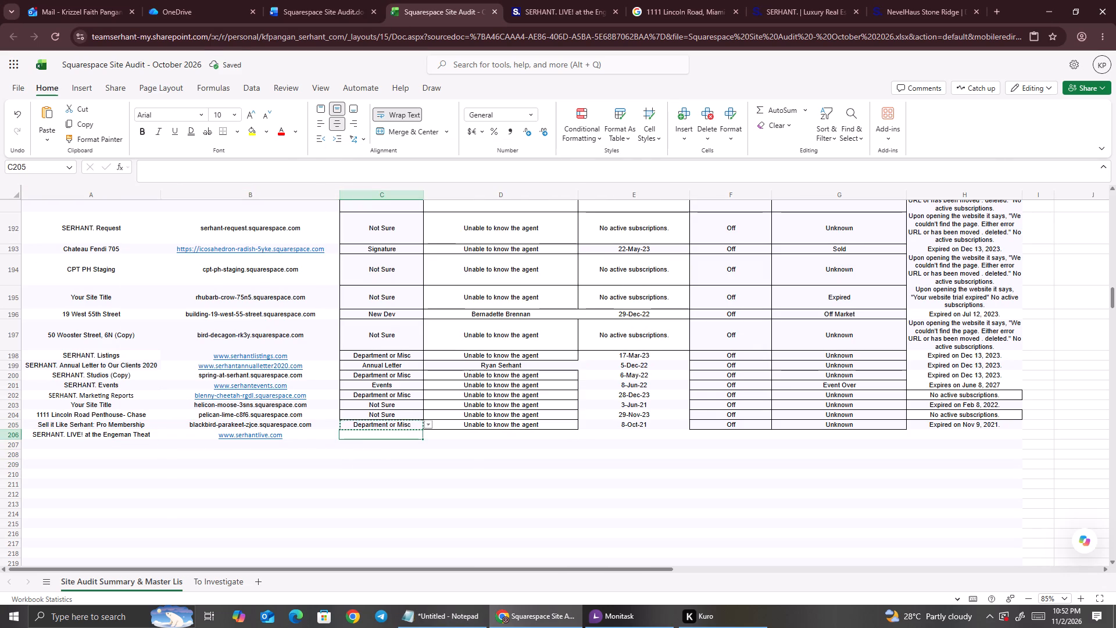
key("ctrl+v")
type("ev")
left_click(403, 449)
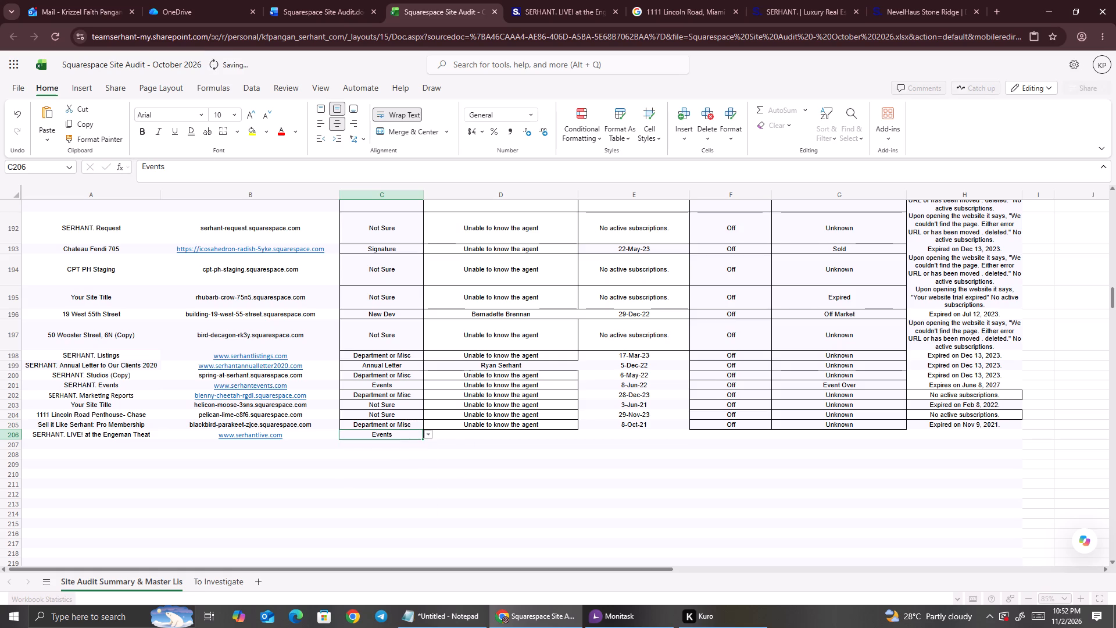
Fill row 206 with "Unable to know the agent" in column D and "No active subscriptions." in column E, copied from earlier rows.
left_click(496, 424)
key("ctrl+c")
left_click(504, 431)
key("ctrl+v")
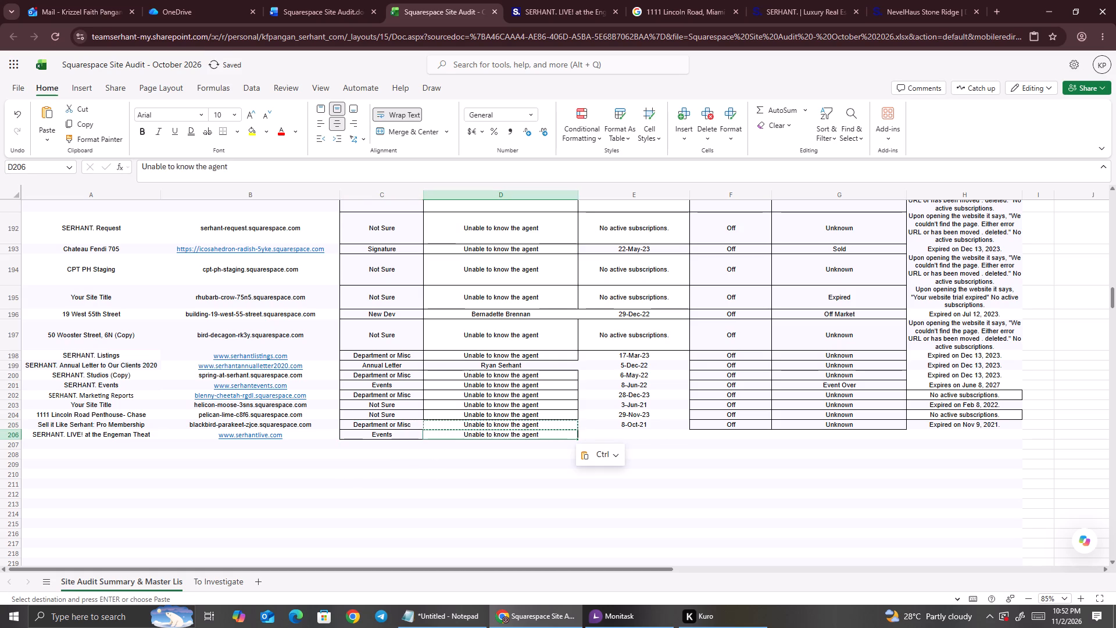
left_click(632, 420)
left_click(651, 340)
key("ctrl+c")
left_click(634, 432)
key("ctrl+v")
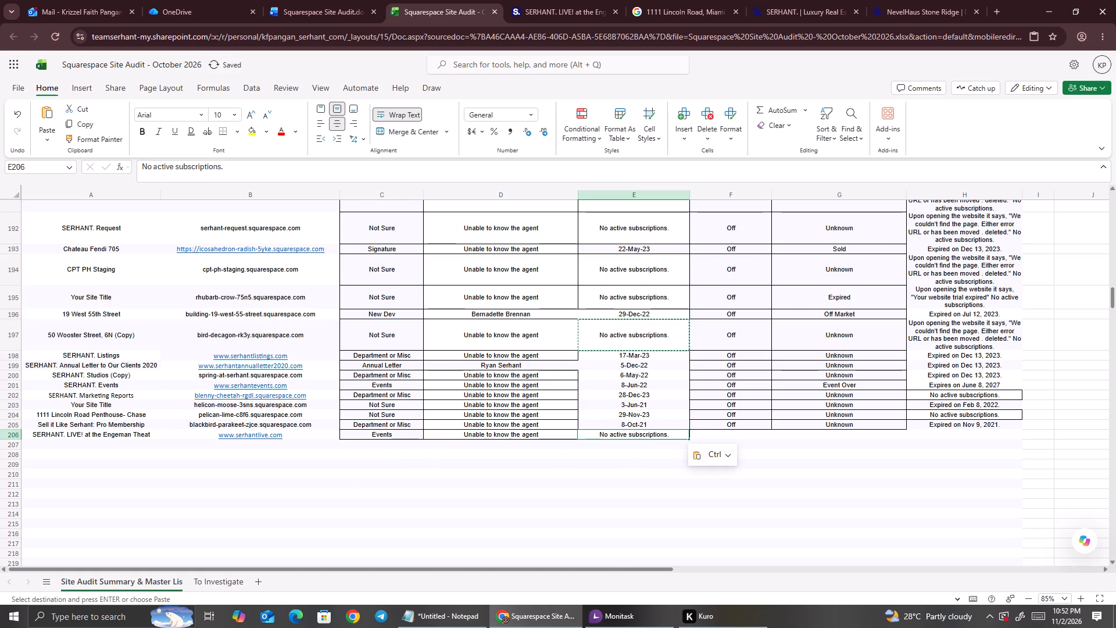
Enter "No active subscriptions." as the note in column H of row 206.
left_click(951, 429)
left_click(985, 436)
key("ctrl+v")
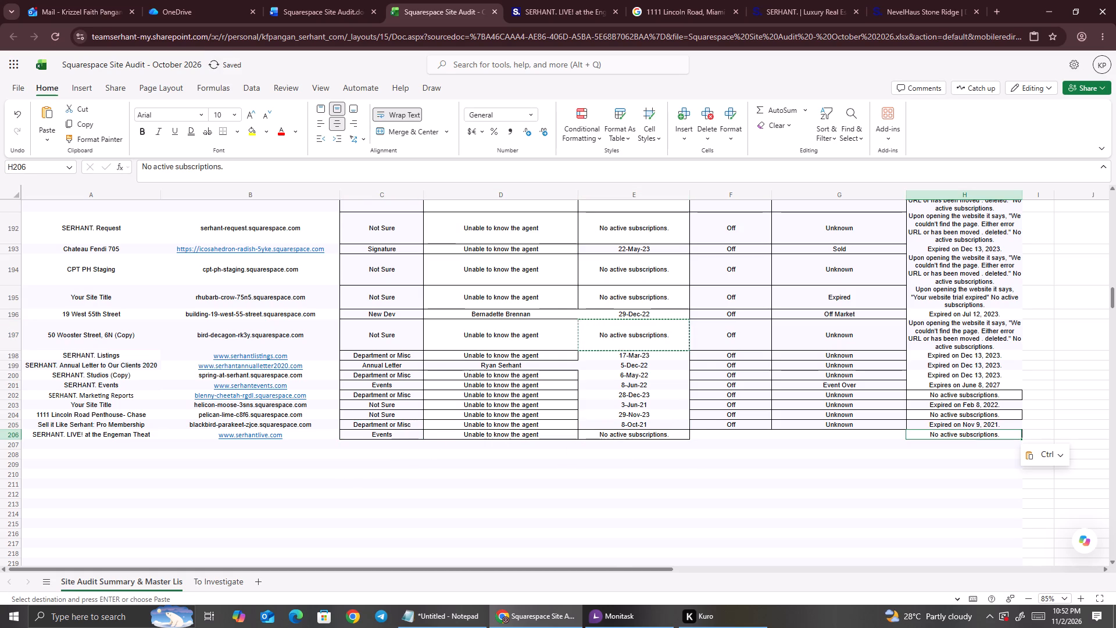
scroll(978, 405, "up", 1)
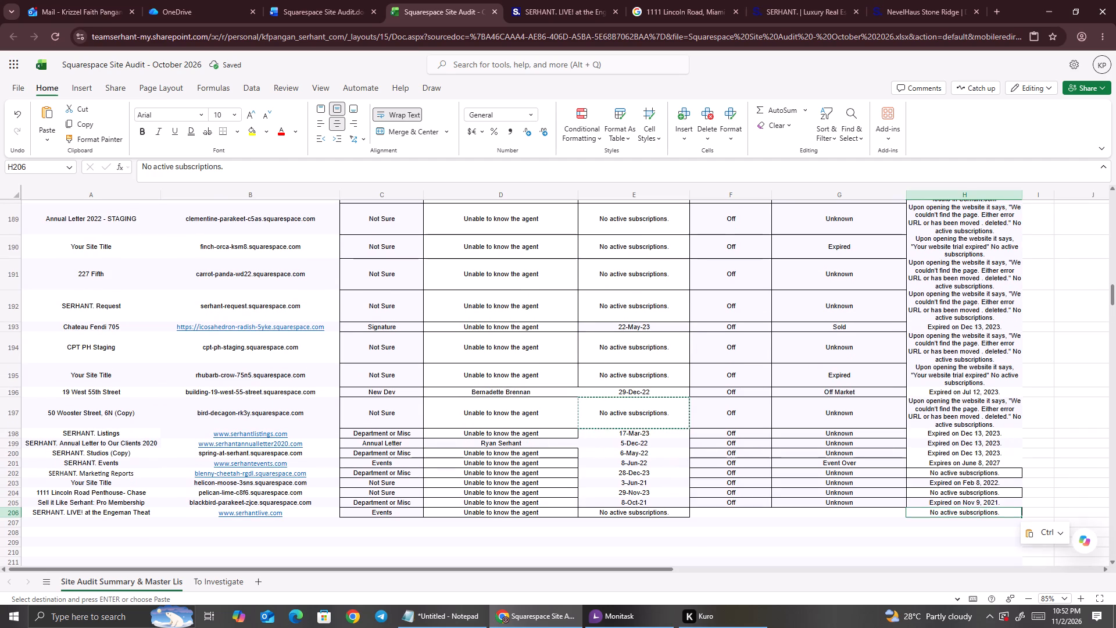
scroll(983, 392, "up", 1)
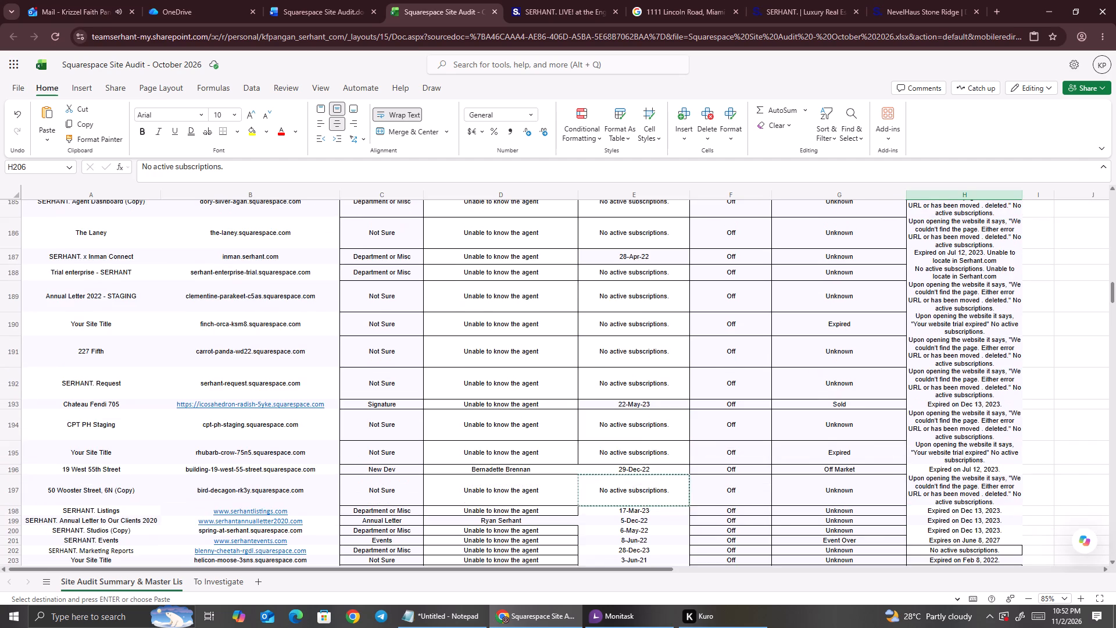
scroll(983, 392, "up", 2)
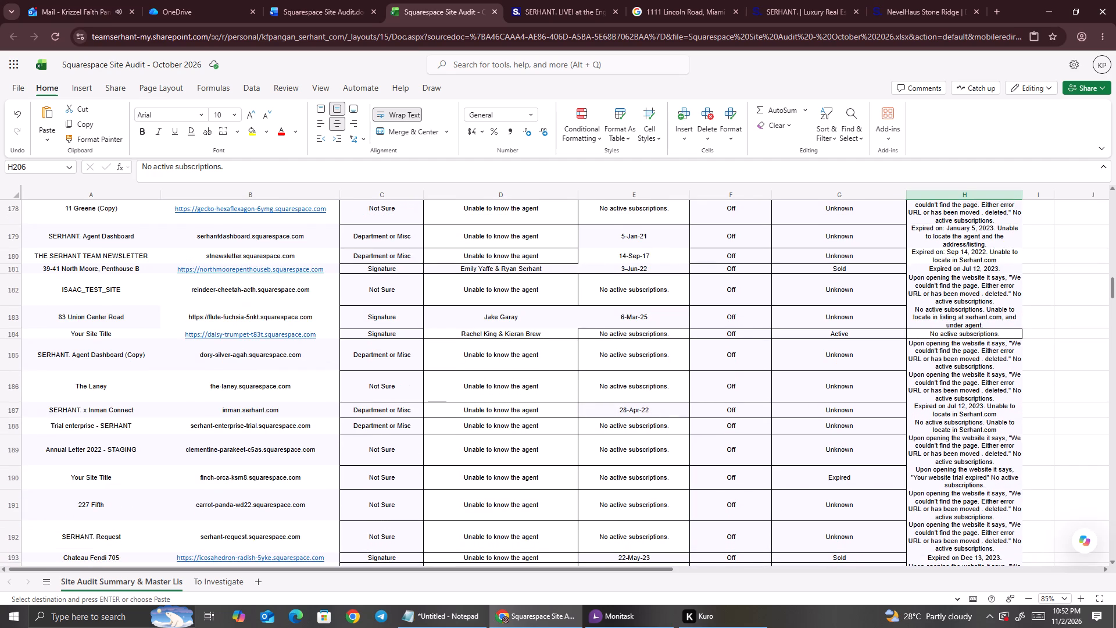
scroll(983, 392, "up", 1)
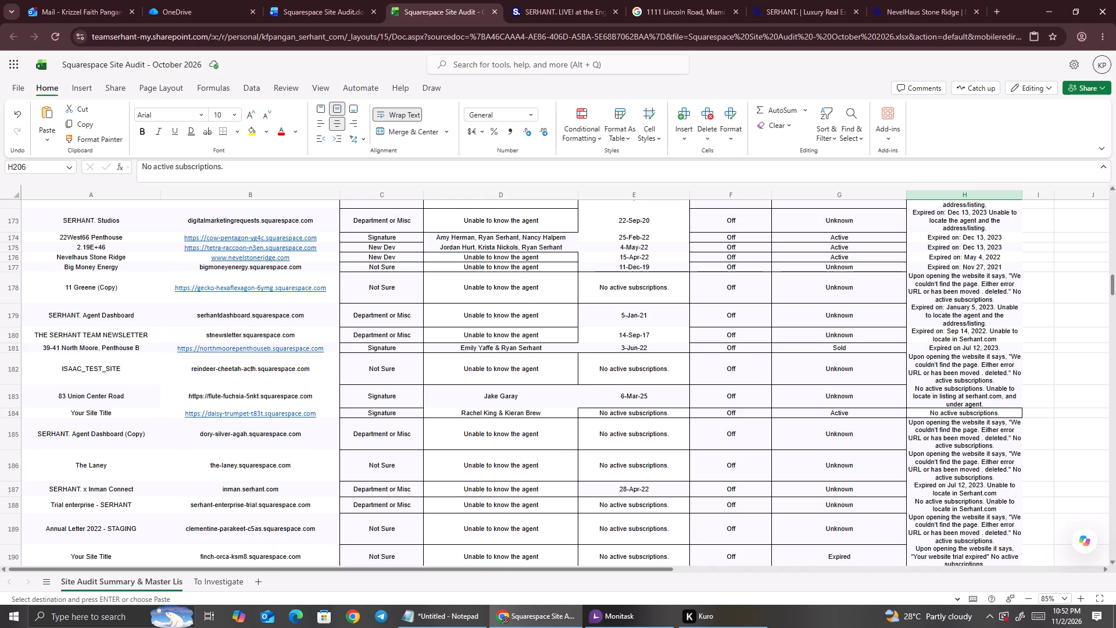
scroll(983, 392, "down", 1)
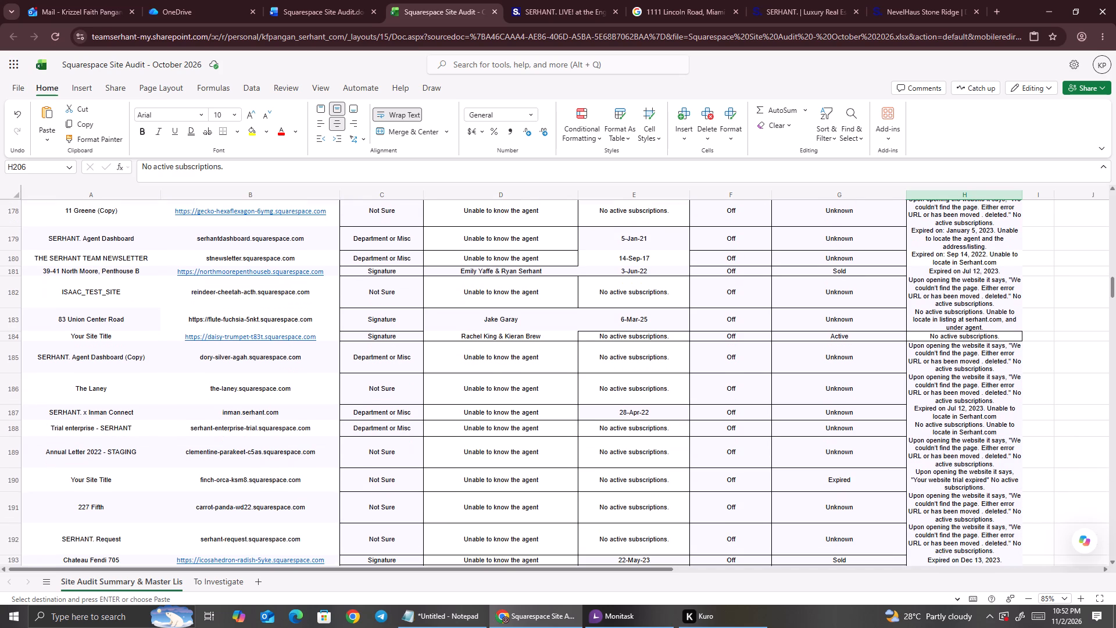
scroll(986, 393, "down", 2)
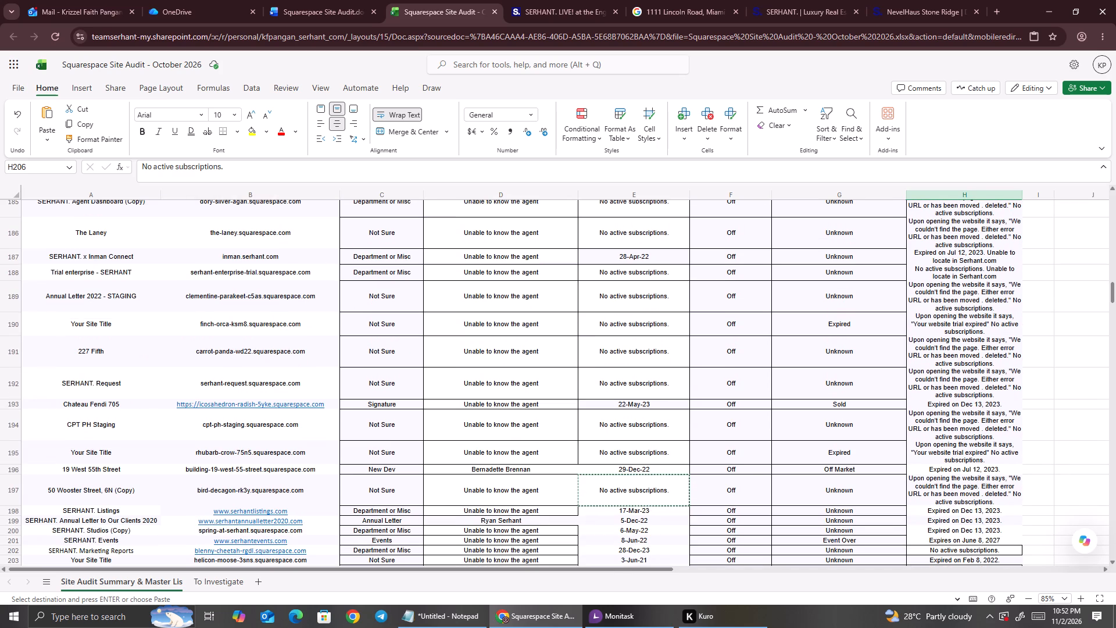
left_click(991, 461)
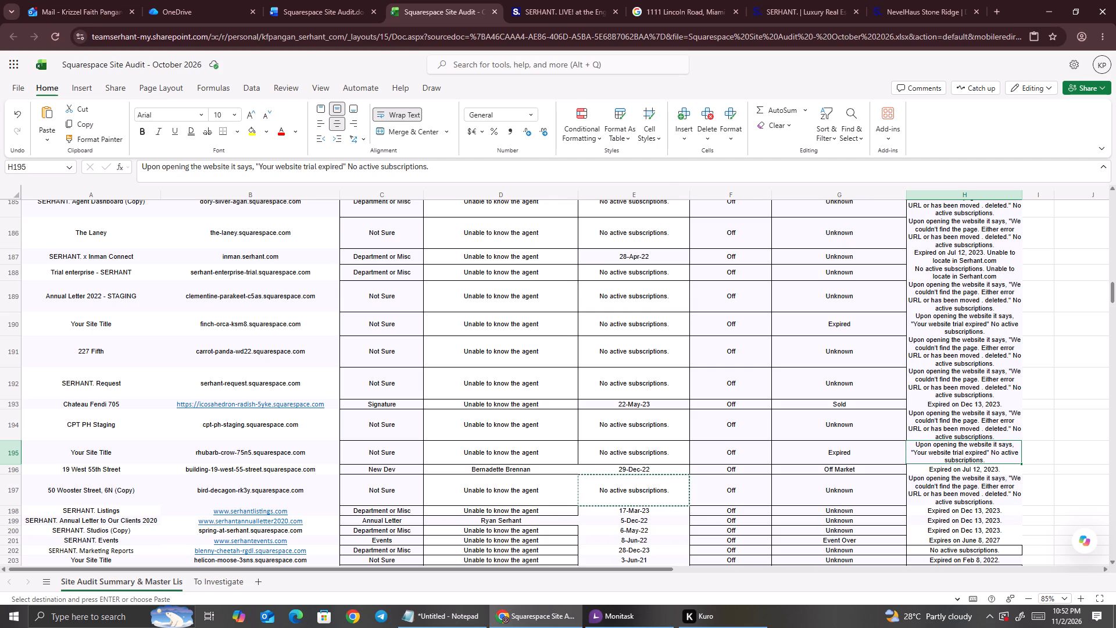
scroll(996, 447, "up", 3)
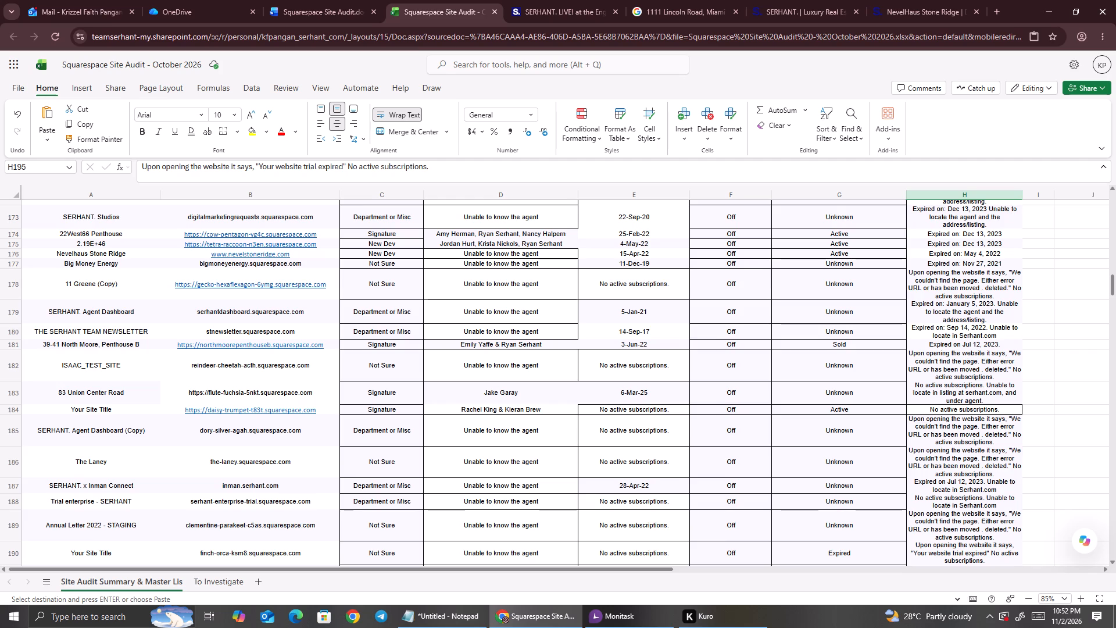
left_click(987, 380)
left_click(979, 397)
key("ctrl+c")
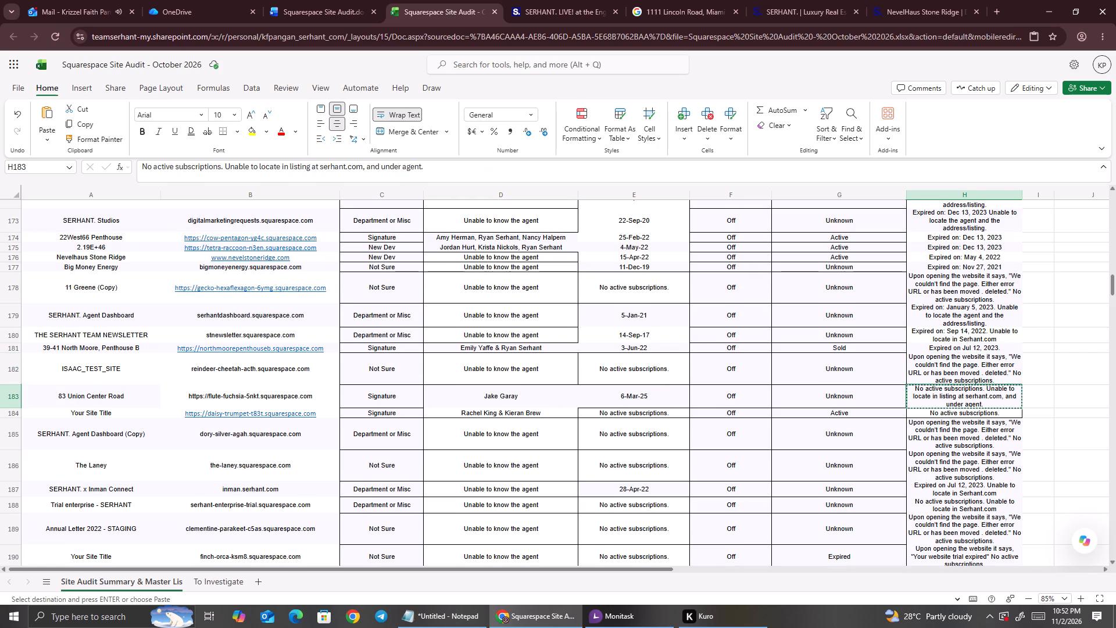
scroll(958, 456, "down", 6)
left_click(945, 373)
left_click(946, 365)
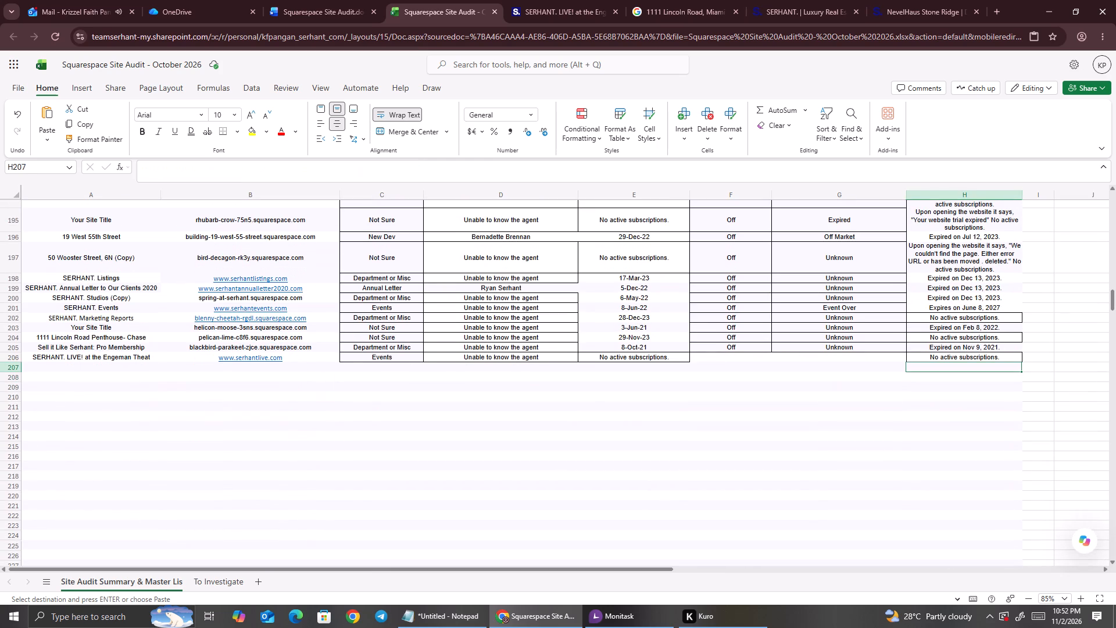
left_click(956, 355)
key("ctrl+v")
Copy the Off value from row 205 into column F of the SERHANT. LIVE! row.
left_click(823, 361)
left_click(736, 348)
key("ctrl+c")
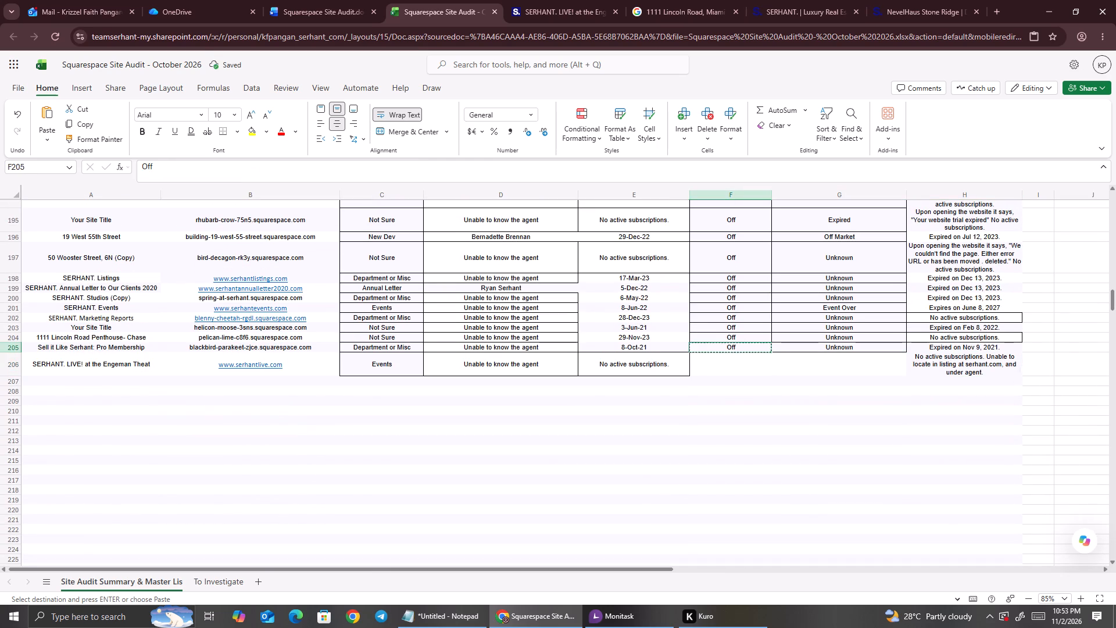
left_click(743, 361)
key("ctrl+v")
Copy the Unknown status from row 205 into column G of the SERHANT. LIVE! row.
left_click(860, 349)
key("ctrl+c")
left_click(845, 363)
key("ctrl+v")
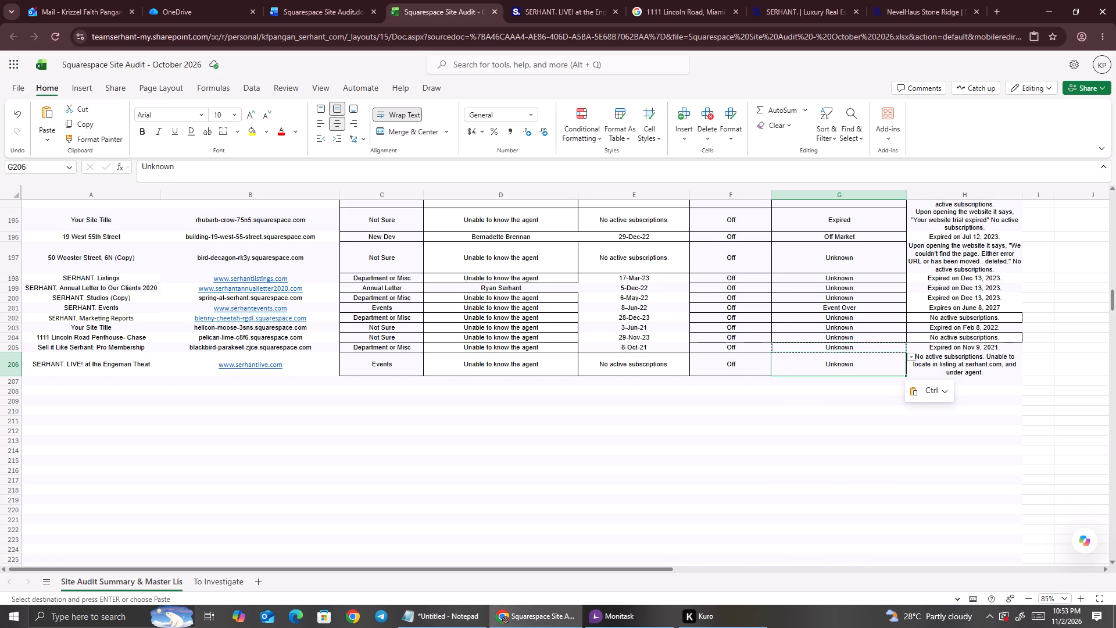
Check the category and status tag definitions in the Squarespace Site Audit instructions document, then return to the spreadsheet.
left_click(561, 12)
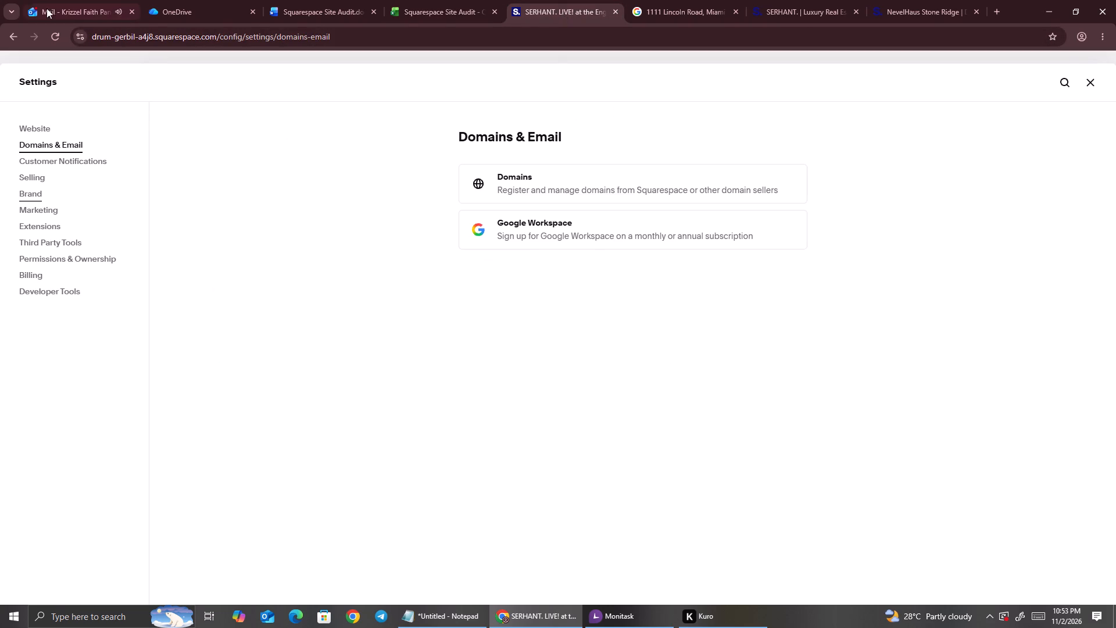
left_click(144, 0)
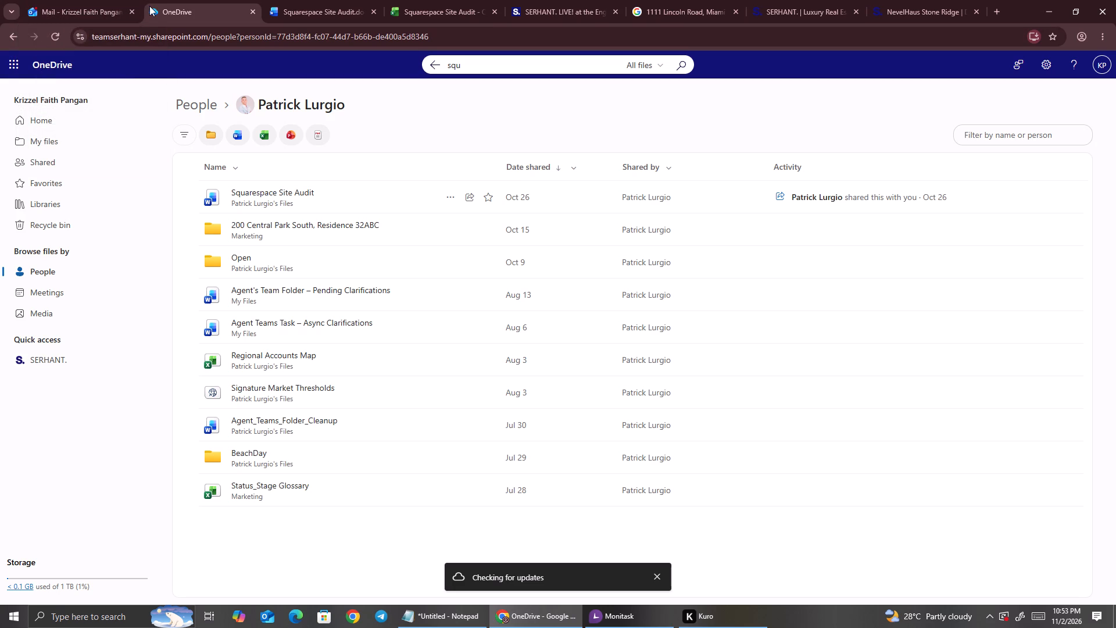
left_click(346, 10)
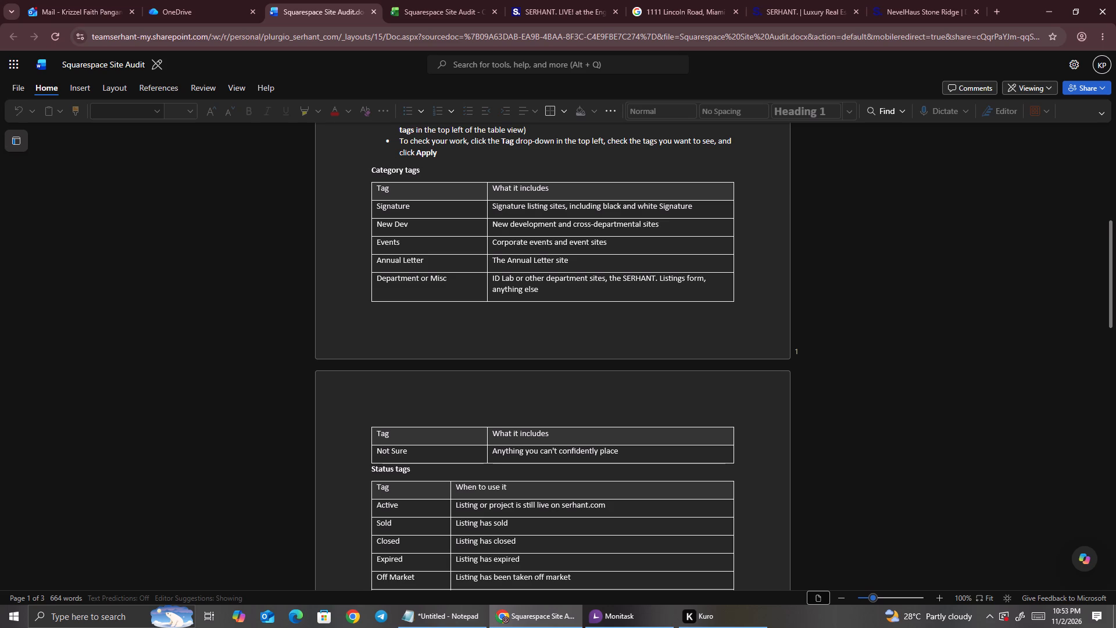
left_click(468, 0)
left_click(394, 449)
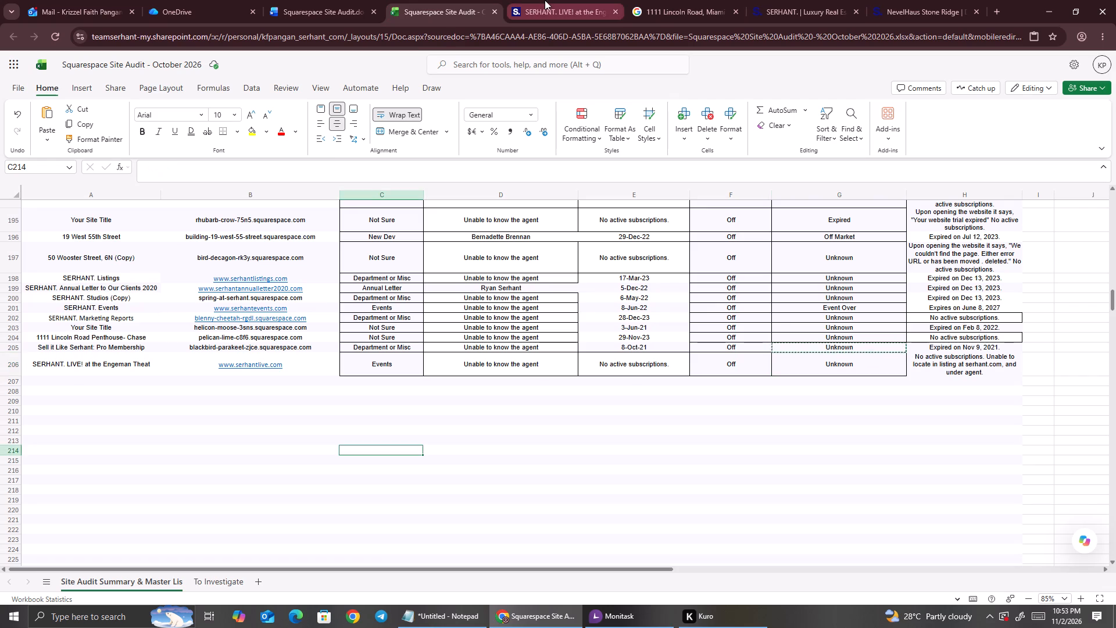
Go back out of the Domains & Email settings of the SERHANT. LIVE! site.
left_click(545, 0)
left_click(20, 40)
left_click(20, 40)
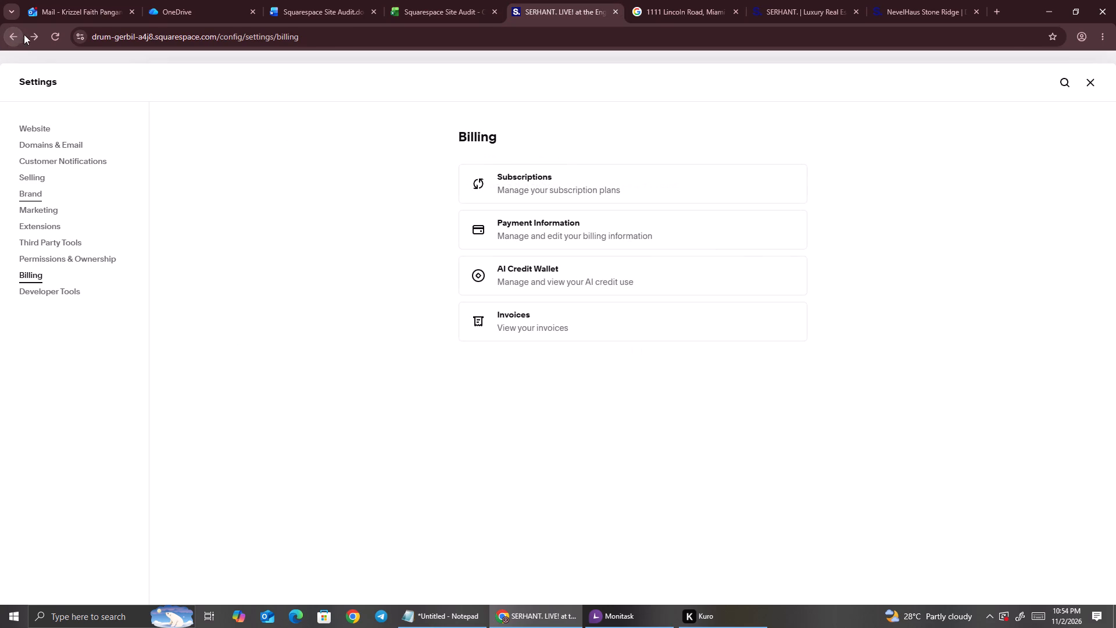
Set the status of the SERHANT. LIVE! row in the audit spreadsheet to Event Over.
left_click(432, 0)
left_click(725, 369)
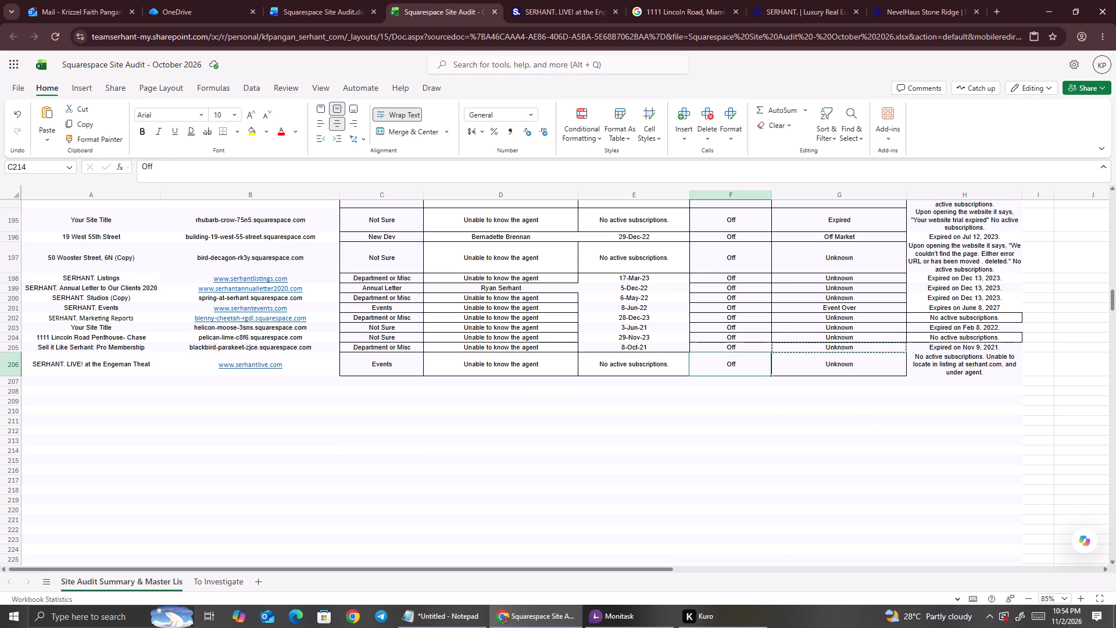
left_click(857, 370)
left_click(913, 358)
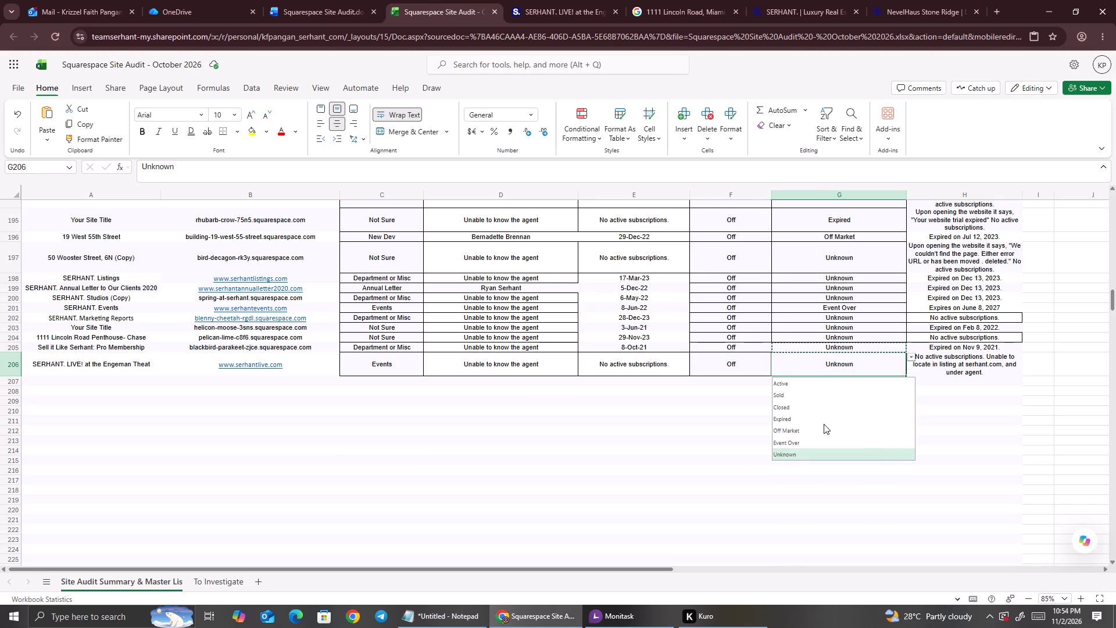
left_click(790, 440)
left_click(746, 447)
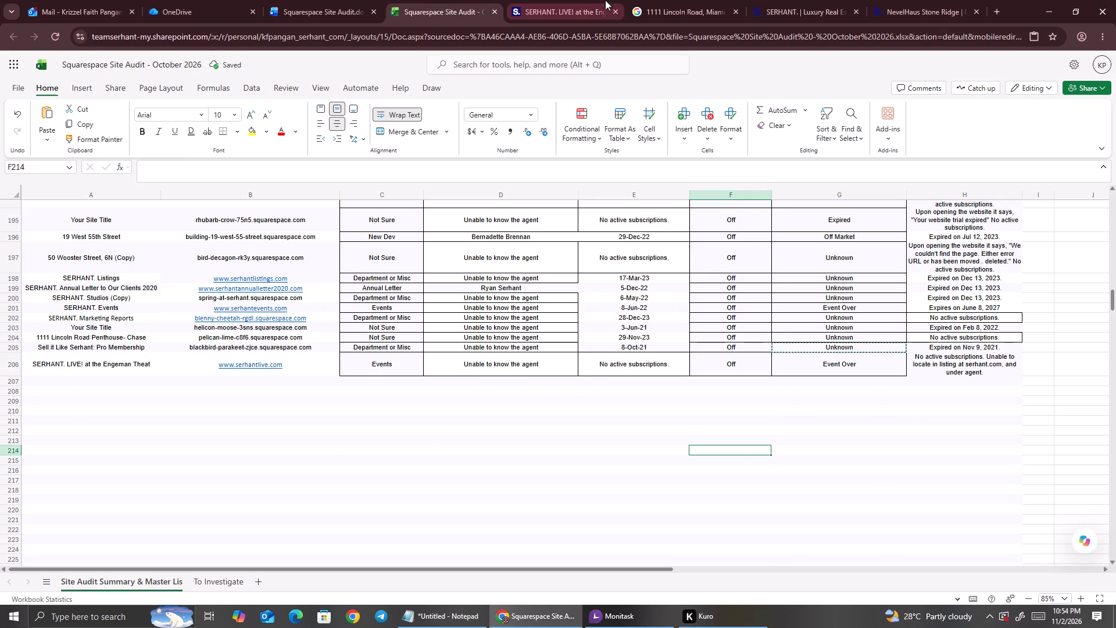
Return from the SERHANT. LIVE! site's settings to the Serhant dashboard and add the Events tag to that site.
left_click(577, 0)
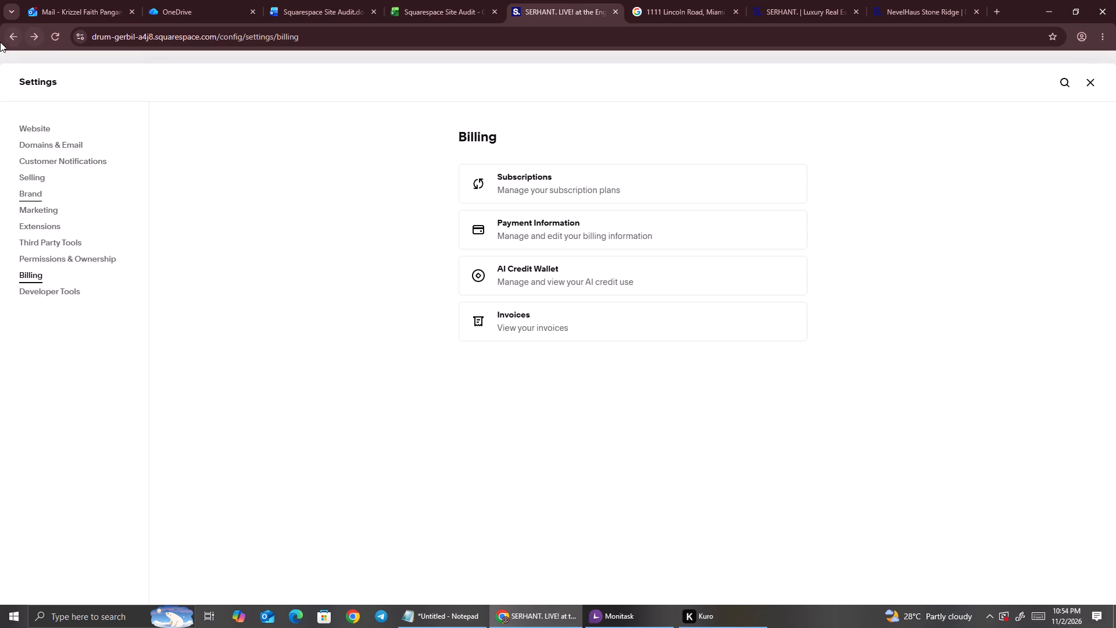
left_click(0, 42)
left_click(10, 37)
left_click(12, 37)
left_click(15, 36)
left_click(15, 36)
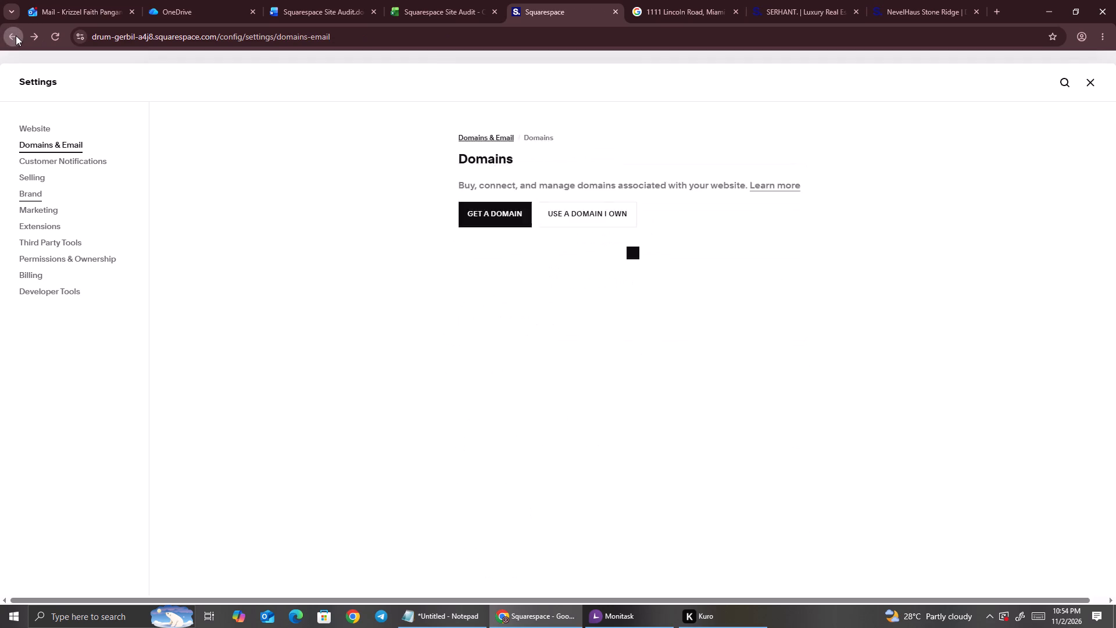
left_click(16, 35)
left_click(16, 35)
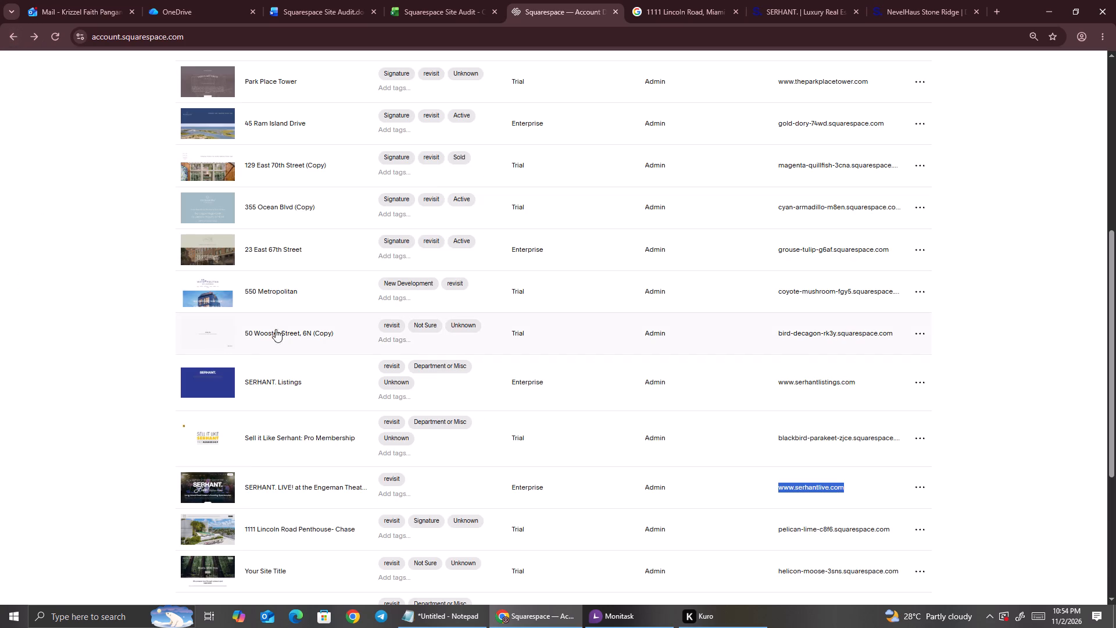
left_click(392, 494)
scroll(397, 521, "down", 3)
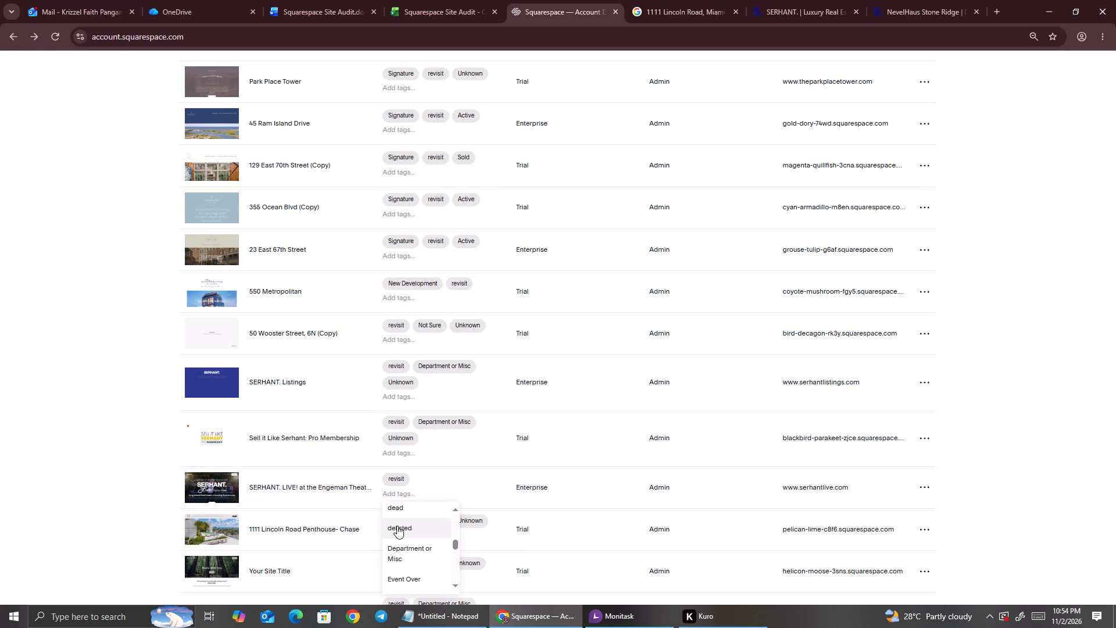
scroll(417, 568, "down", 1)
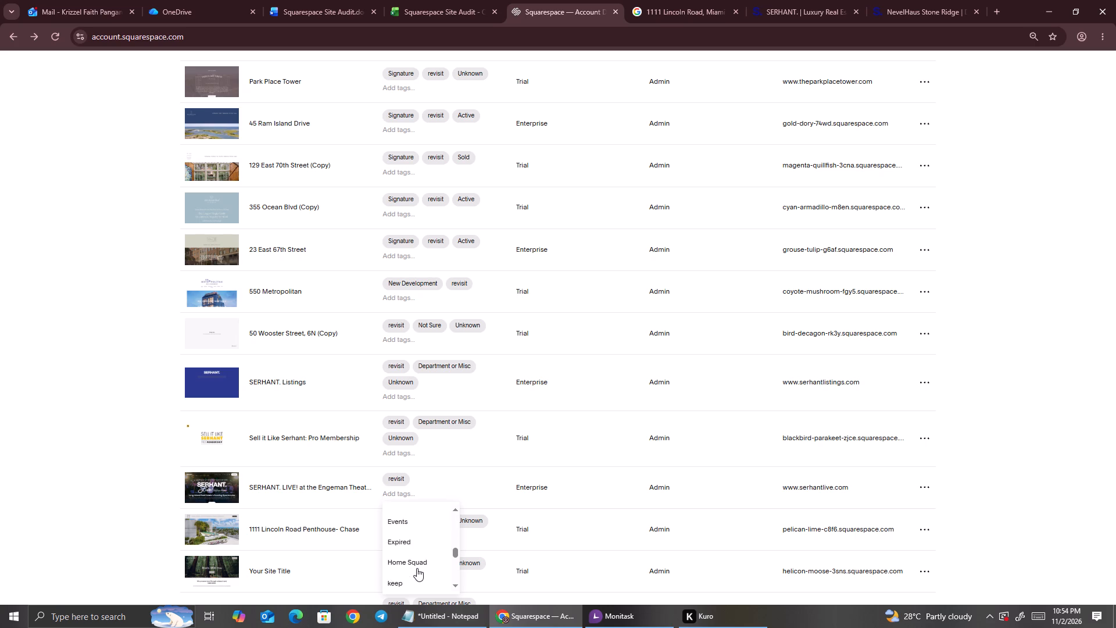
left_click(416, 525)
left_click(410, 486)
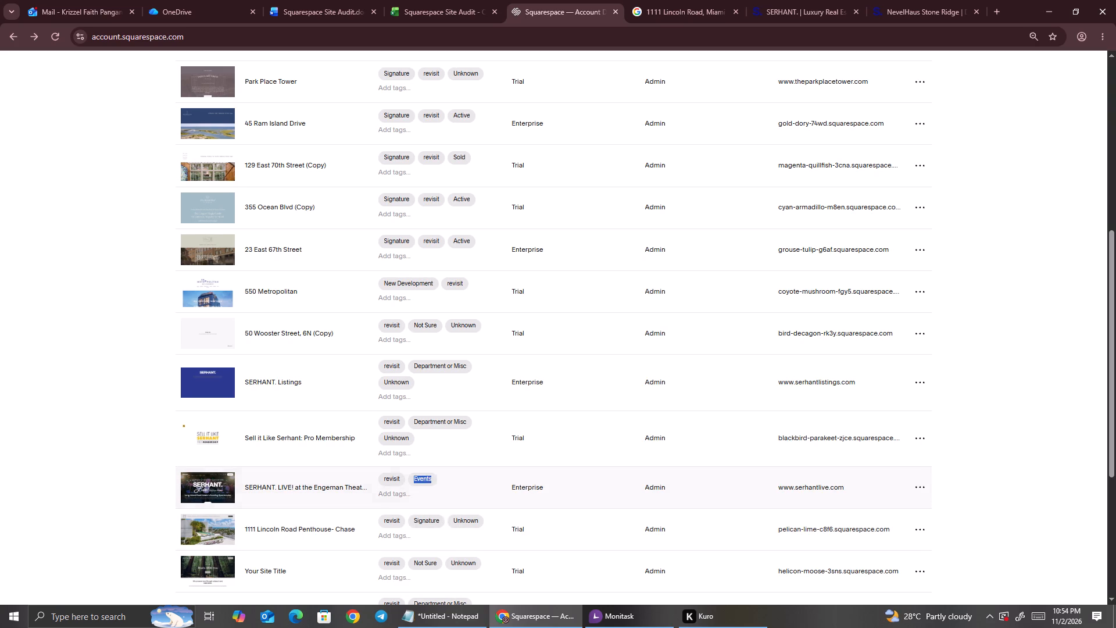
Add the Event Over tag to the SERHANT. LIVE! at the Engeman Theater site.
left_click(401, 498)
scroll(412, 533, "down", 2)
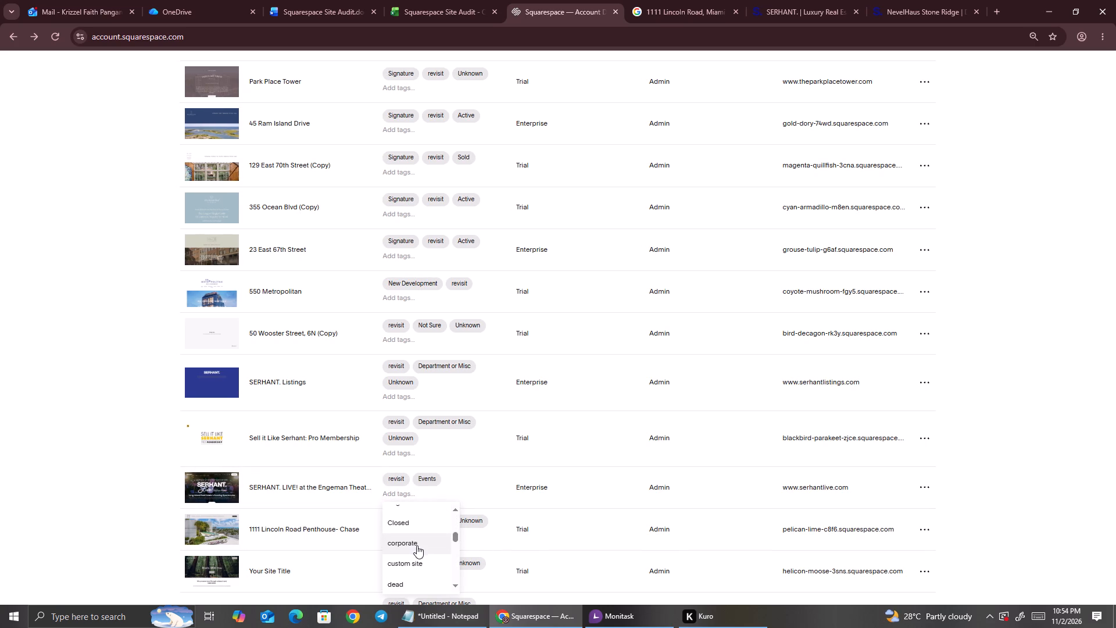
scroll(417, 545, "down", 3)
scroll(419, 543, "up", 1)
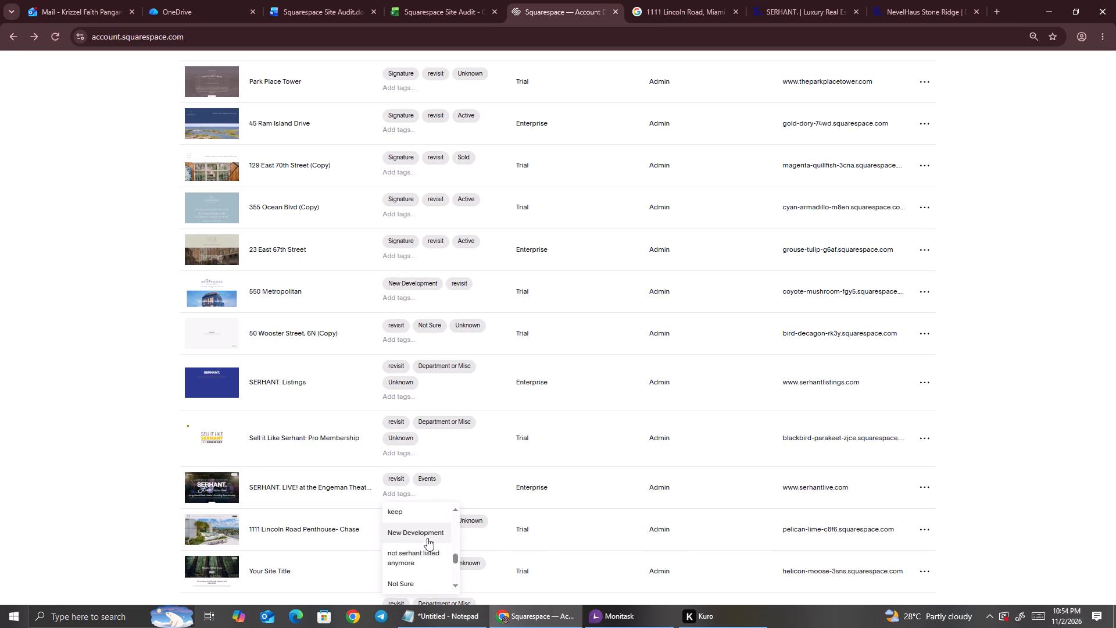
scroll(427, 538, "up", 1)
left_click(414, 577)
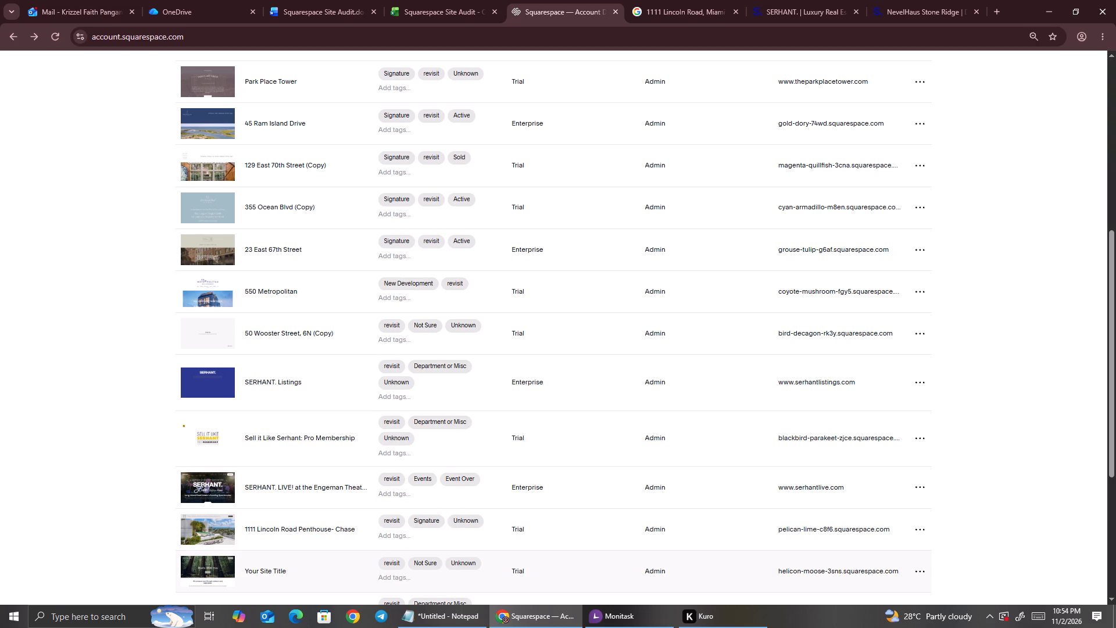
Check the time tracker in Monitask, then return to the Squarespace dashboard.
left_click(648, 614)
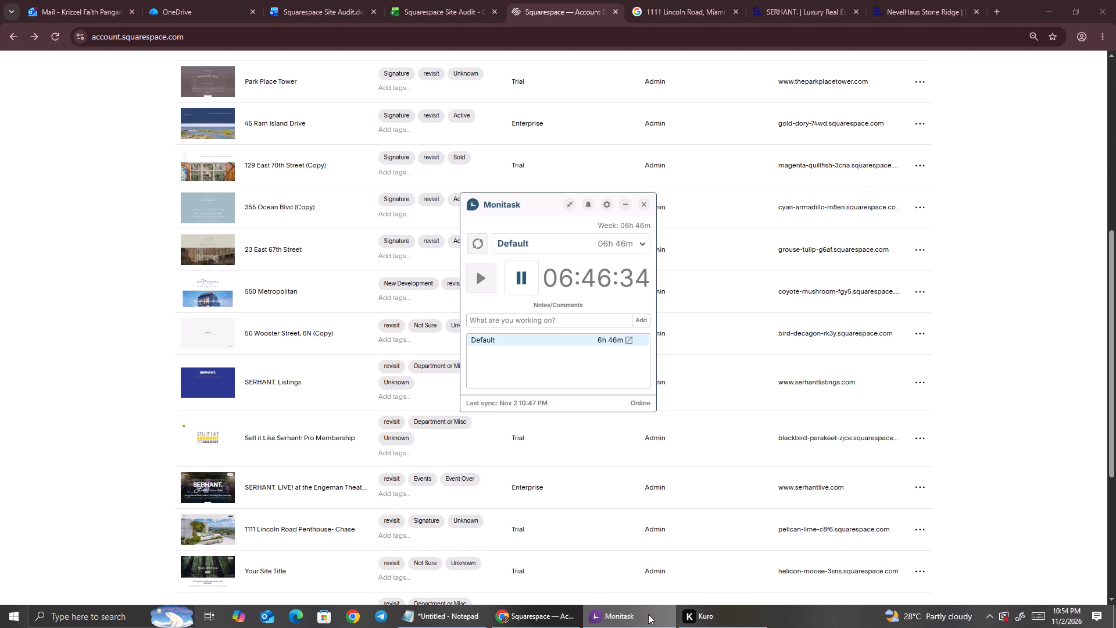
left_click(648, 614)
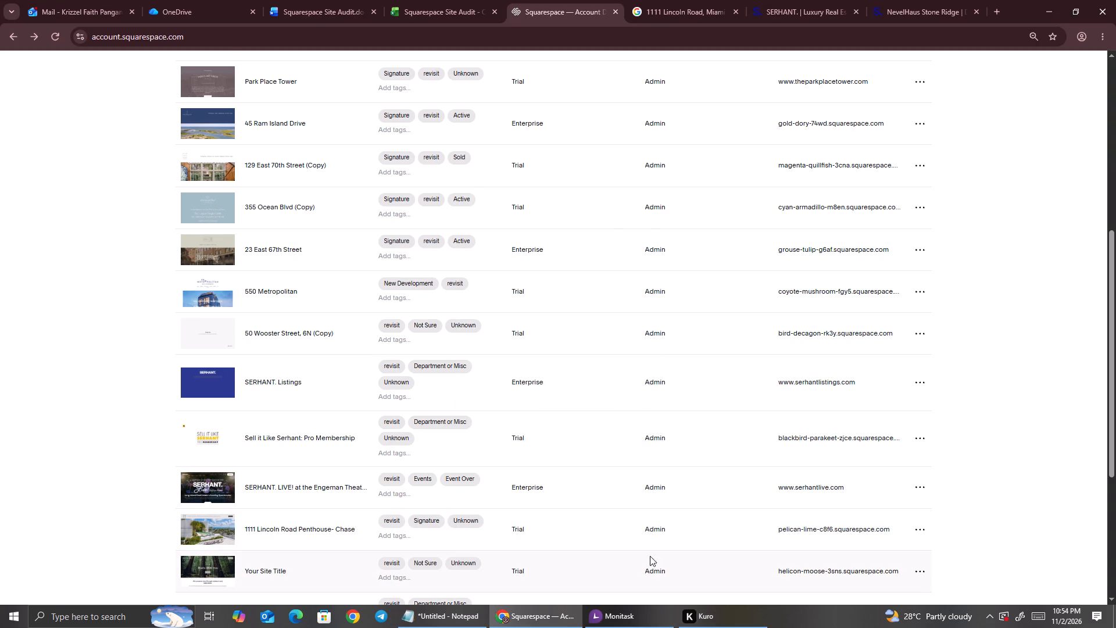
Go through all pages of the filtered revisit sites on the Serhant dashboard to check that each one has its tags.
scroll(565, 531, "down", 3)
scroll(856, 569, "down", 4)
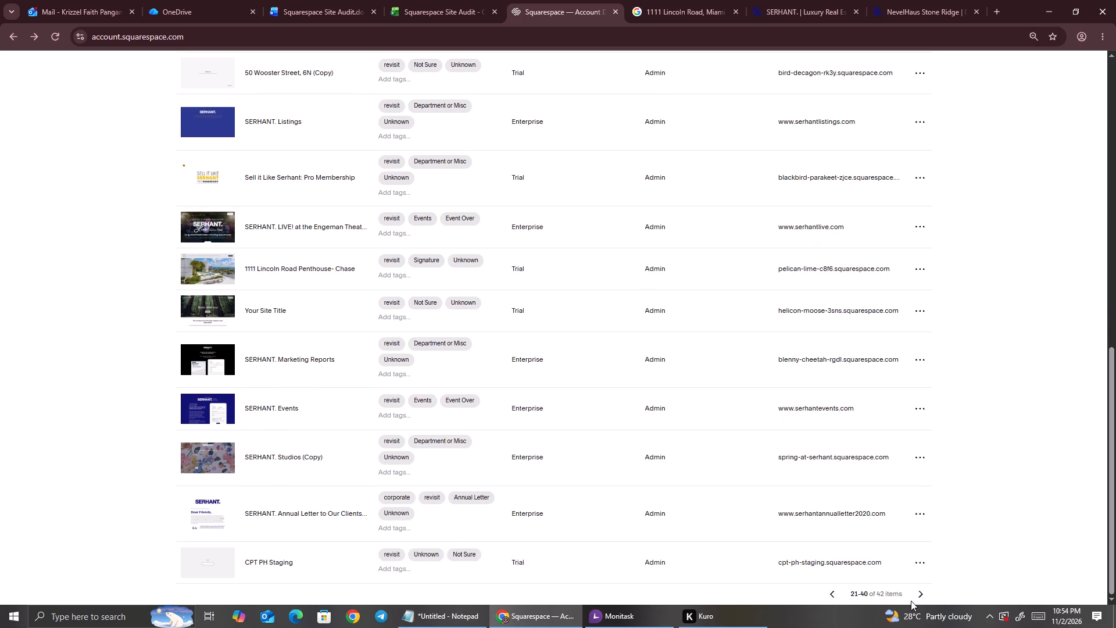
left_click(917, 594)
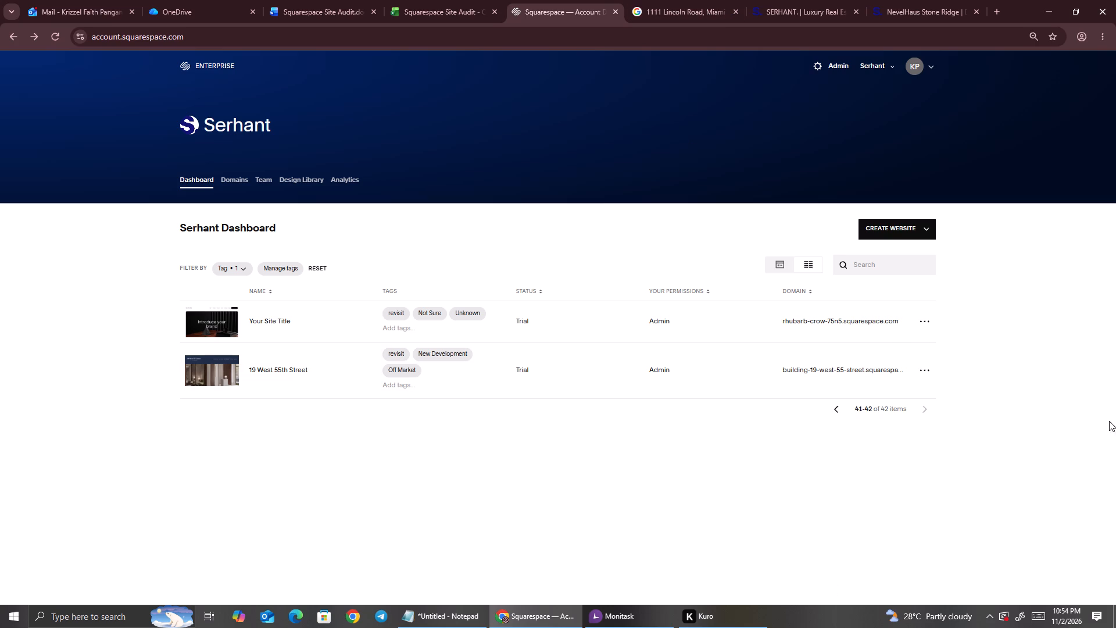
left_click(838, 411)
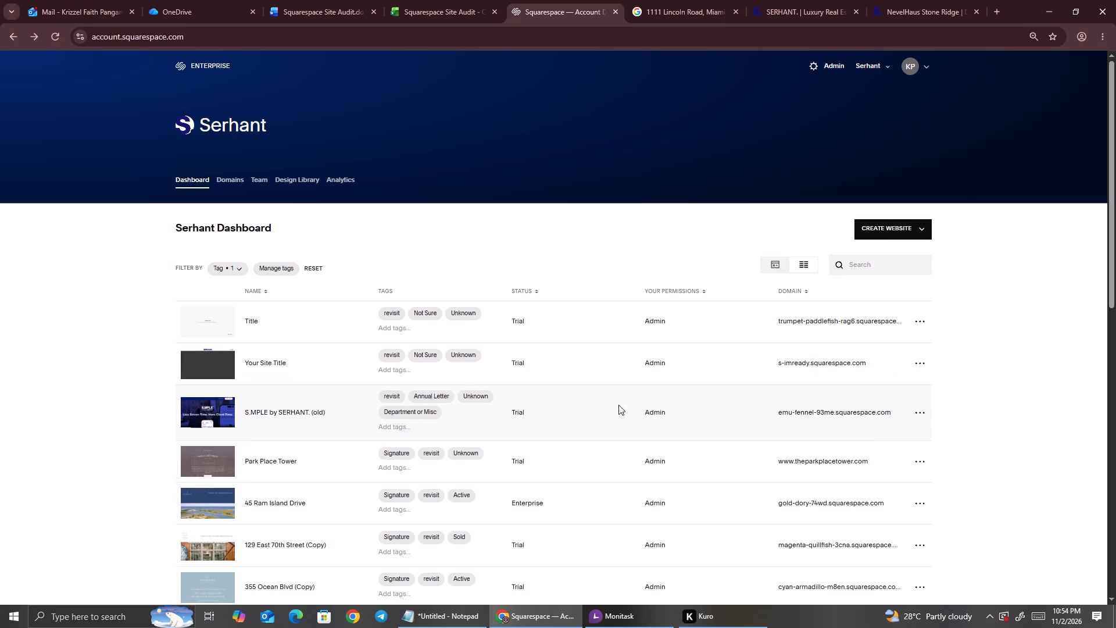
scroll(618, 411, "down", 4)
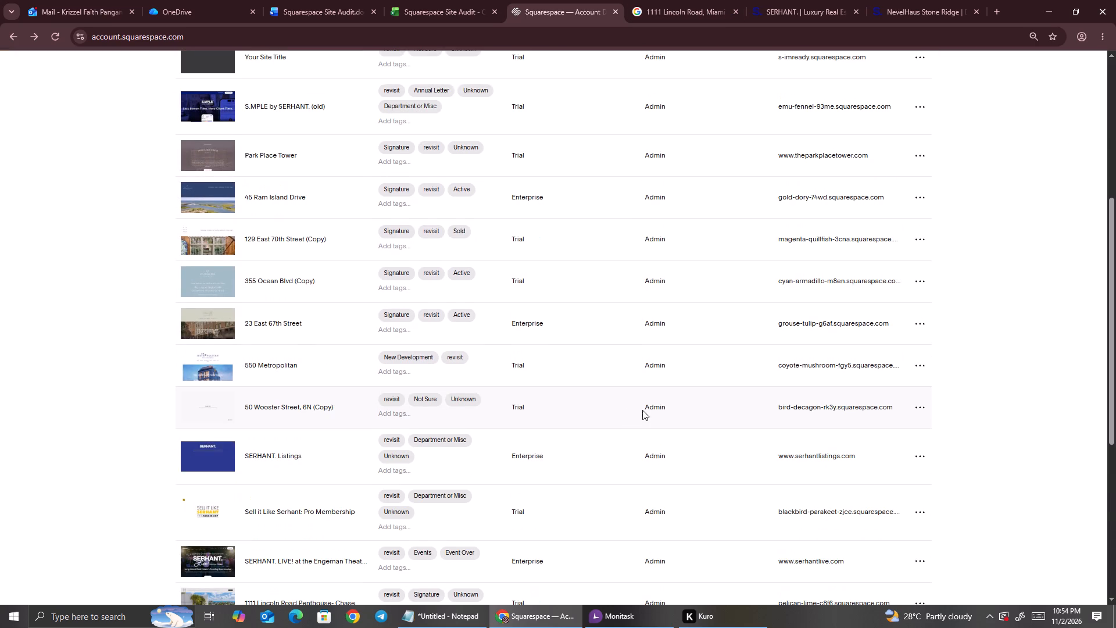
scroll(654, 436, "down", 2)
scroll(745, 479, "down", 4)
left_click(827, 594)
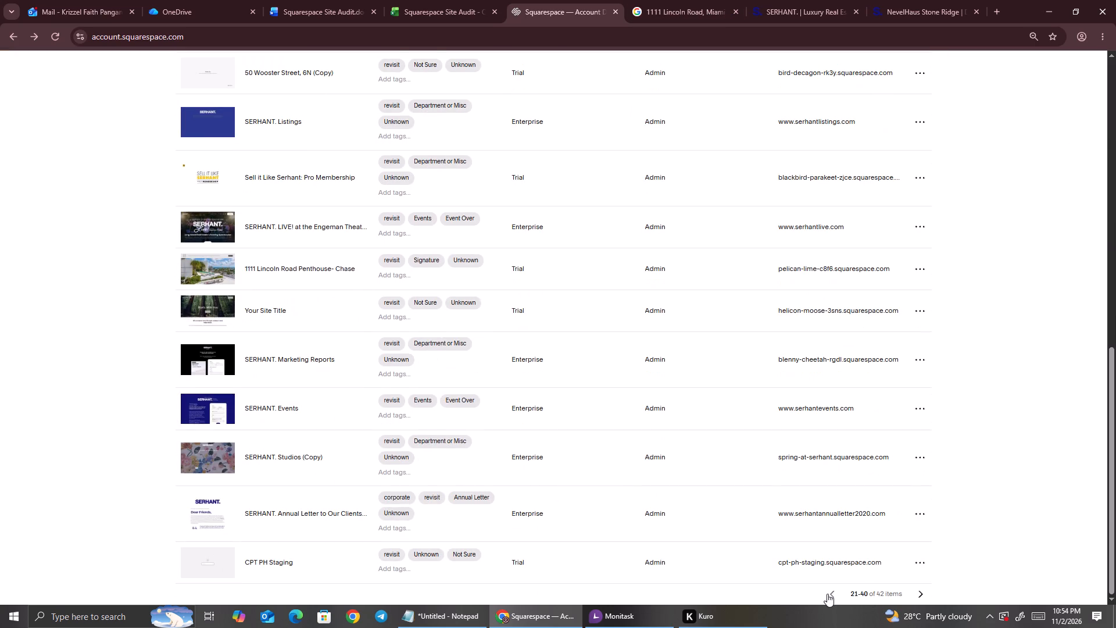
scroll(316, 470, "down", 3)
scroll(316, 470, "up", 10)
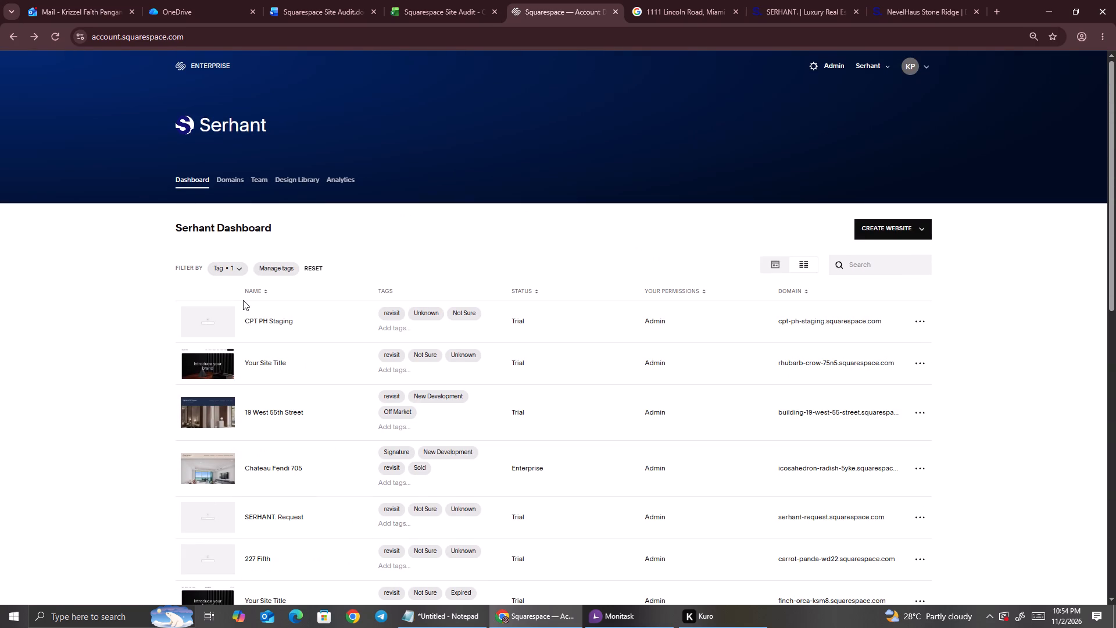
scroll(253, 312, "down", 4)
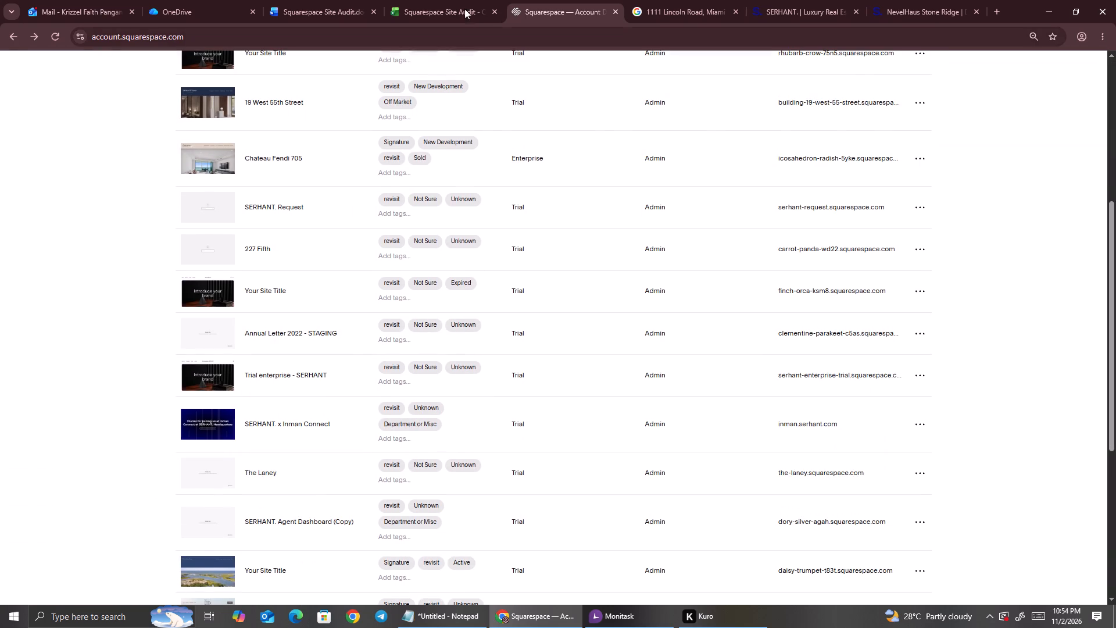
In the audit spreadsheet, select the whole site table and apply centred alignment with wrapped text.
left_click(481, 0)
scroll(265, 477, "up", 5)
scroll(239, 427, "up", 1)
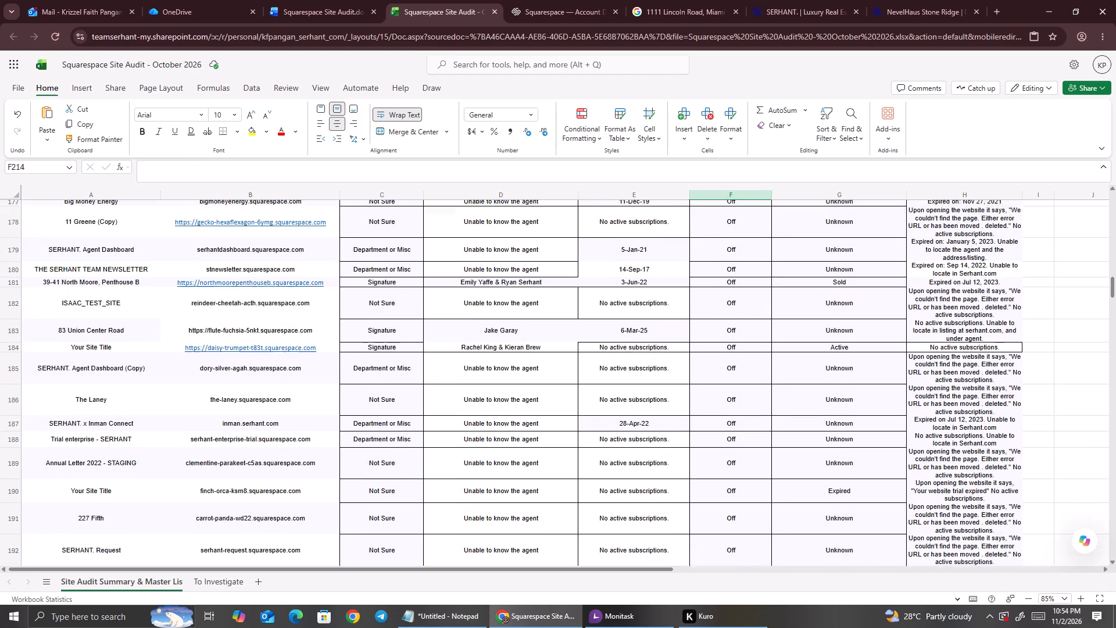
scroll(239, 427, "up", 1)
left_click(308, 300)
key("ctrl+a")
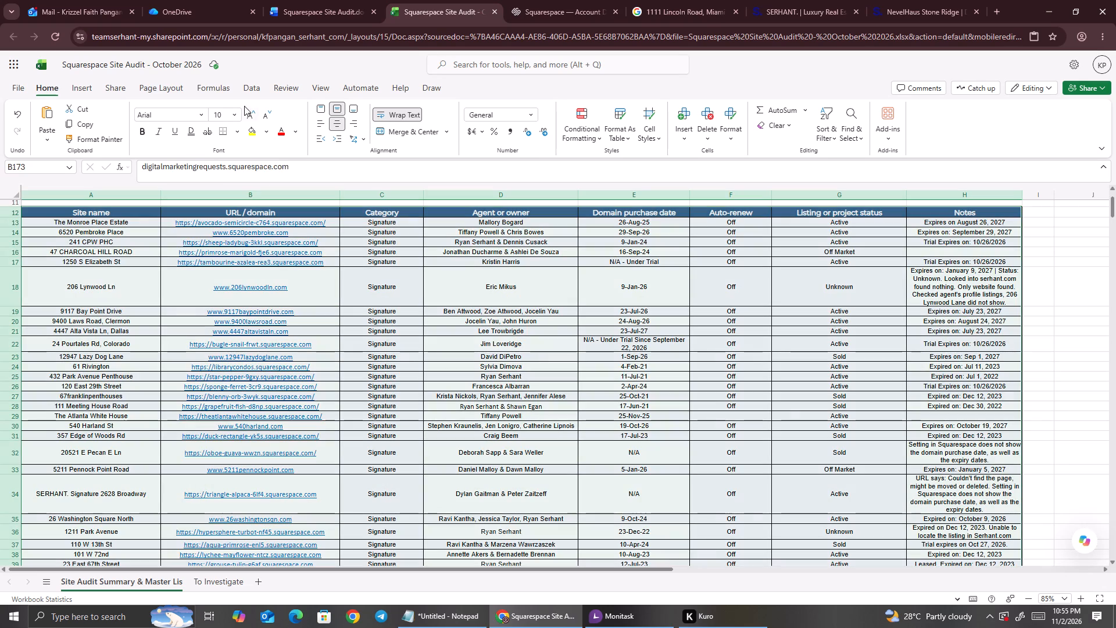
left_click(336, 105)
left_click(337, 126)
left_click(396, 116)
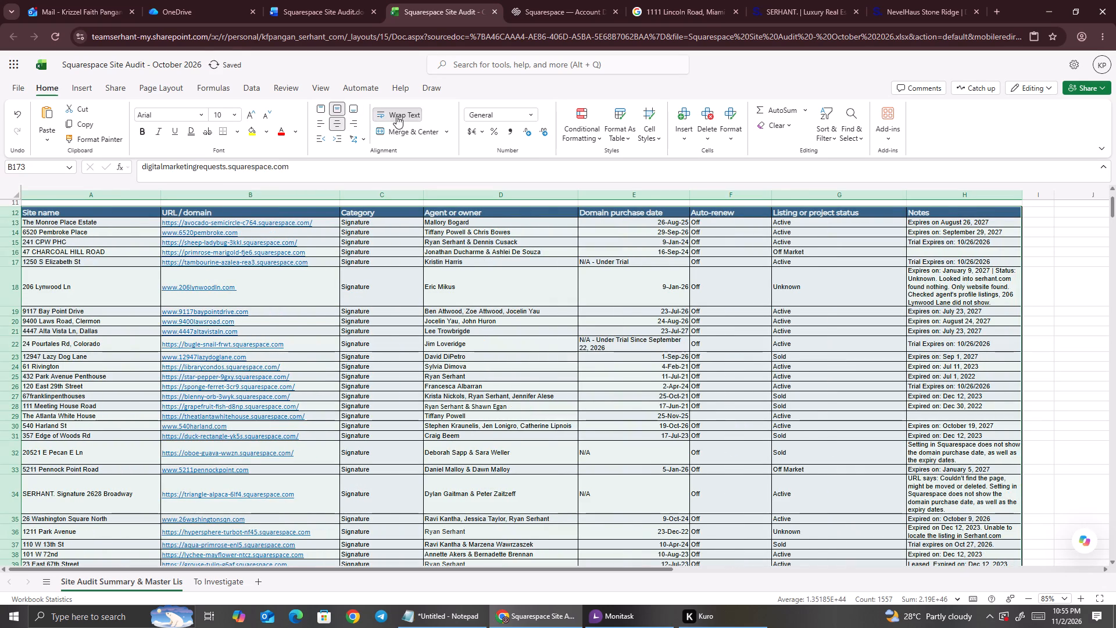
left_click(393, 107)
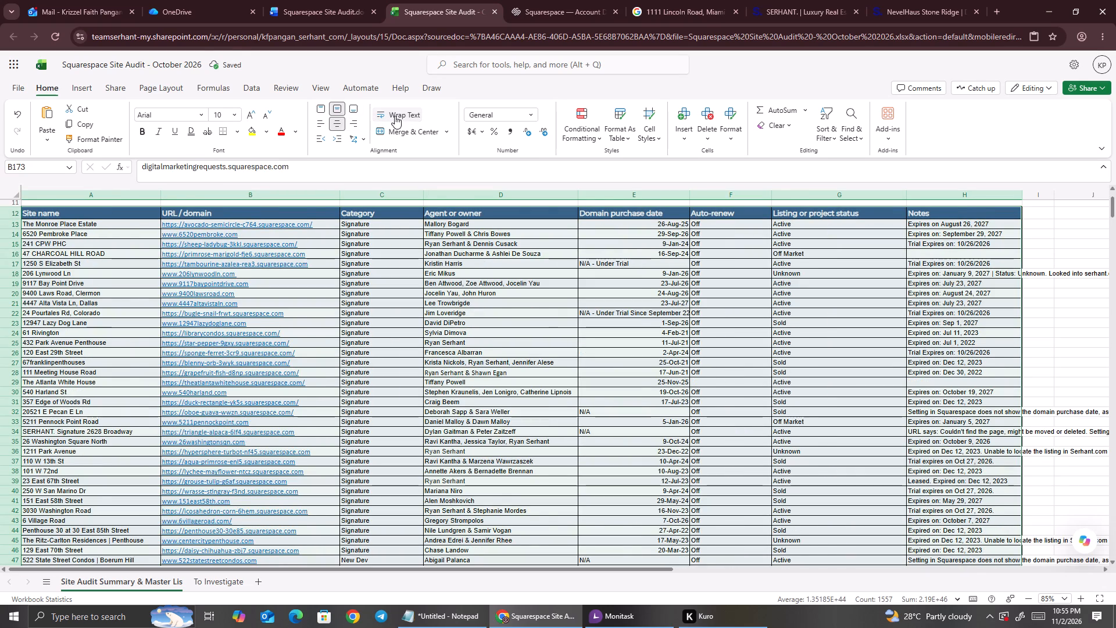
left_click(395, 116)
scroll(414, 486, "down", 3)
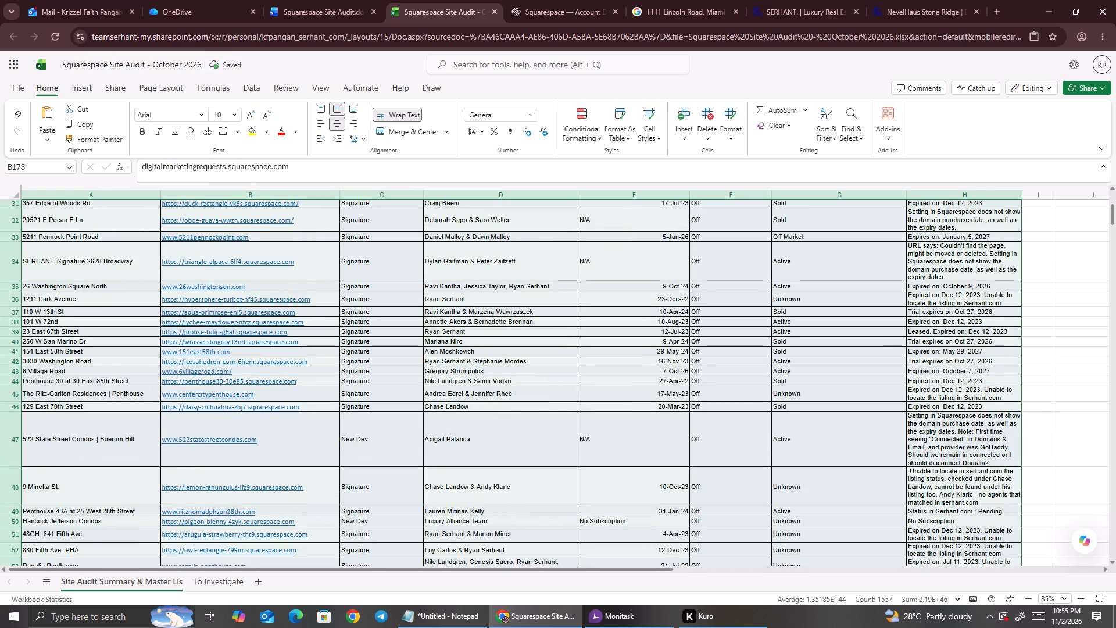
left_click(337, 121)
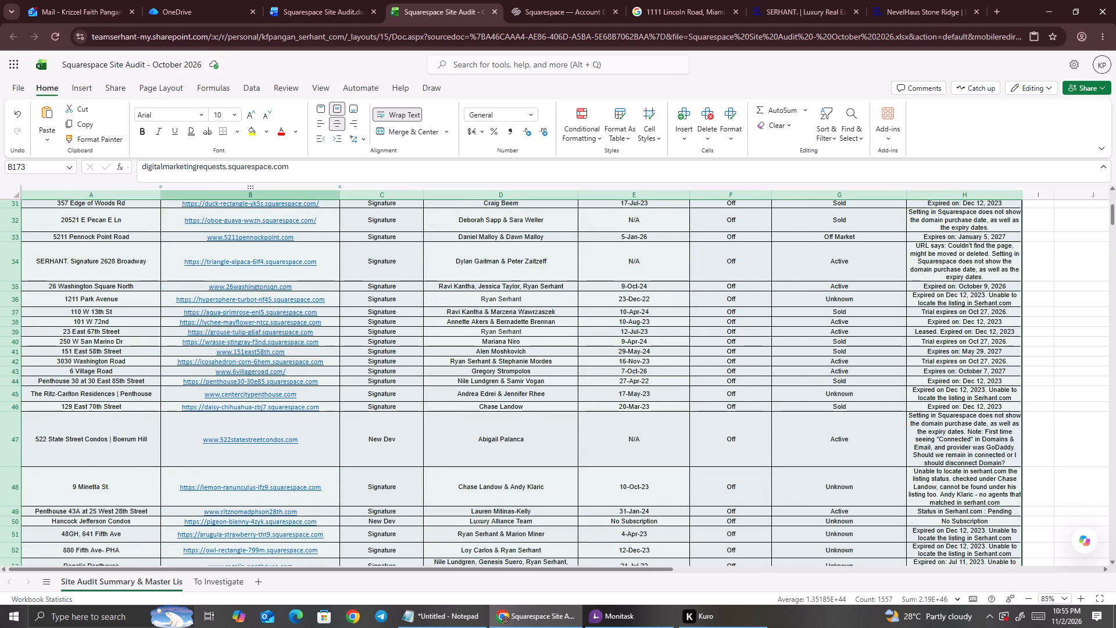
Apply borders to all cells of the selected site table, check the last rows and clear the selection.
scroll(333, 293, "down", 15)
scroll(374, 364, "down", 8)
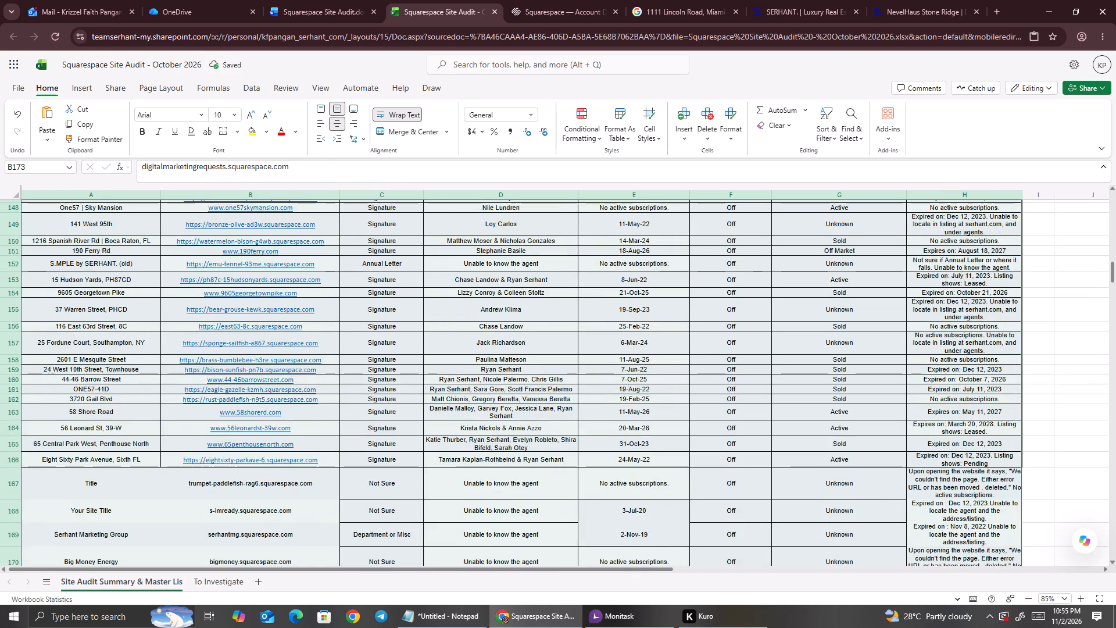
scroll(459, 463, "down", 4)
scroll(459, 458, "up", 2)
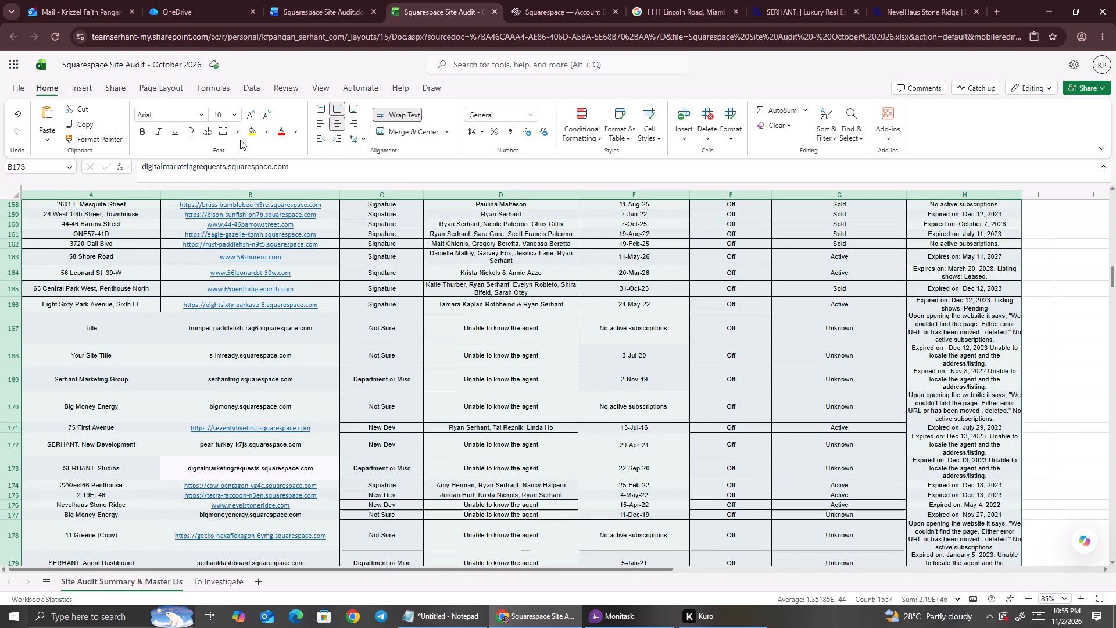
left_click(238, 130)
left_click(231, 179)
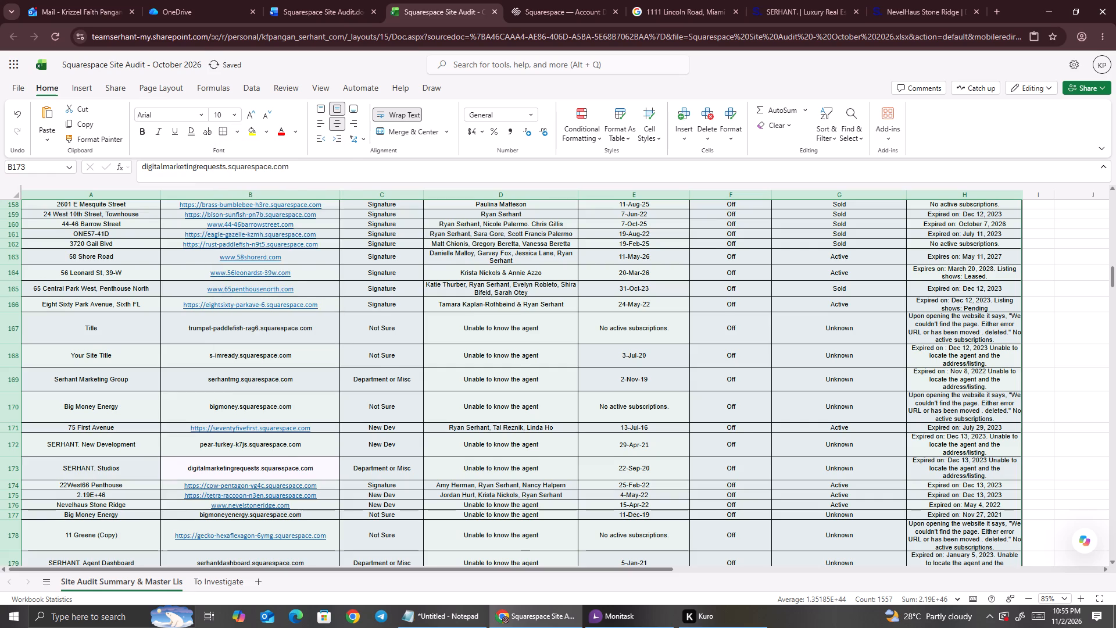
scroll(338, 388, "down", 13)
scroll(340, 391, "up", 4)
left_click(361, 416)
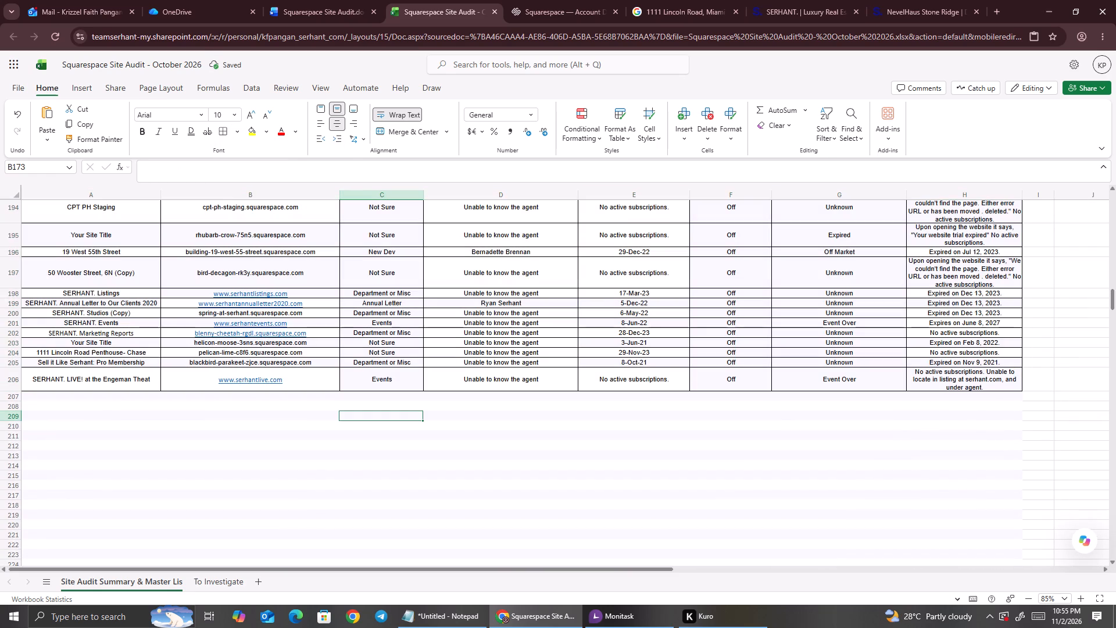
Select the URLs in rows 196 to 206, followed by the site names in rows 195 to 206.
left_click_drag(320, 381, 323, 355)
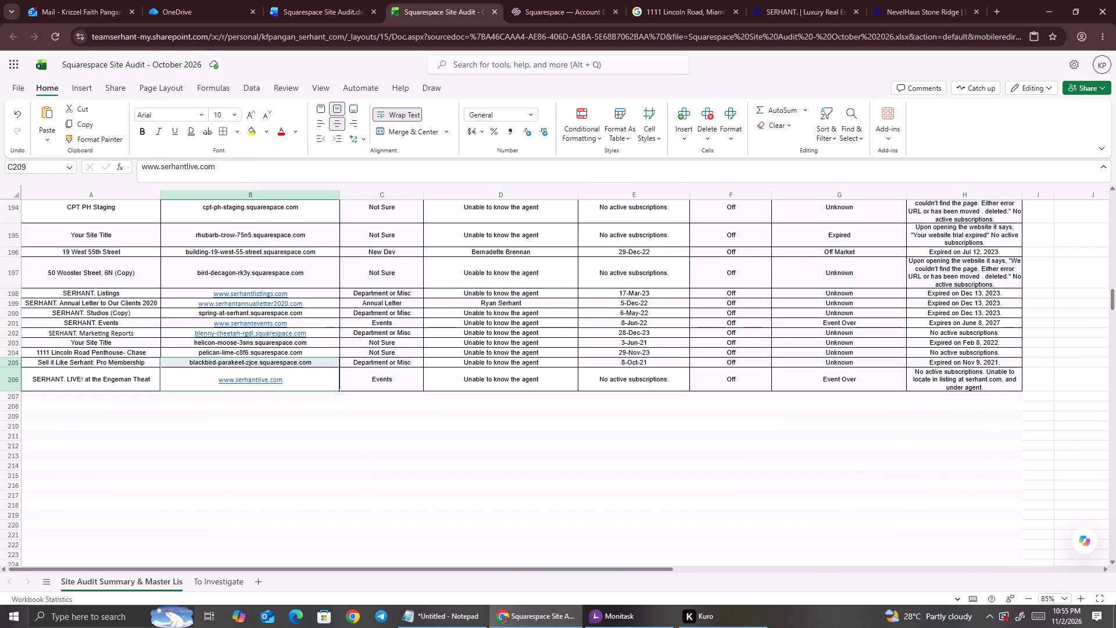
left_click_drag(323, 355, 318, 251)
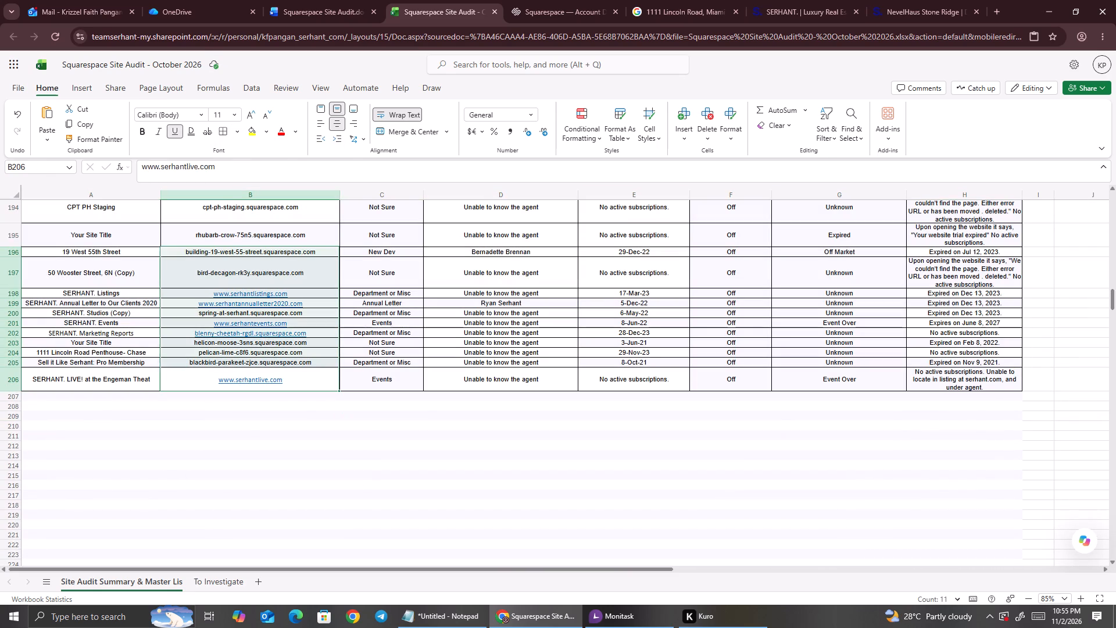
left_click_drag(135, 380, 128, 231)
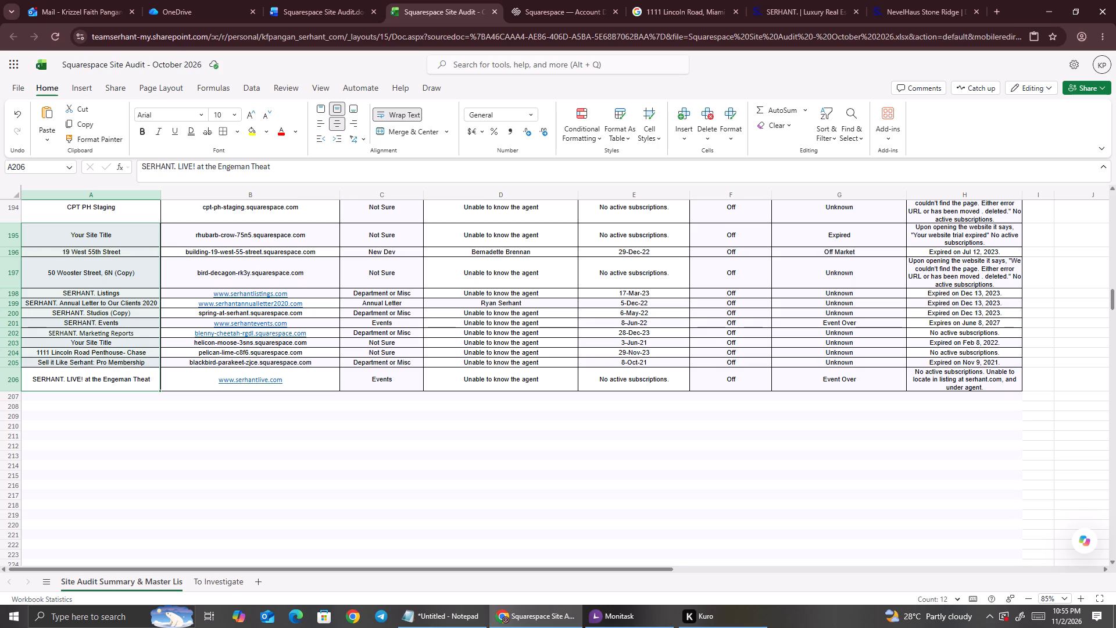
Select the site names in column A from The Monroe Place Estate down through the last audited row.
scroll(202, 545, "up", 16)
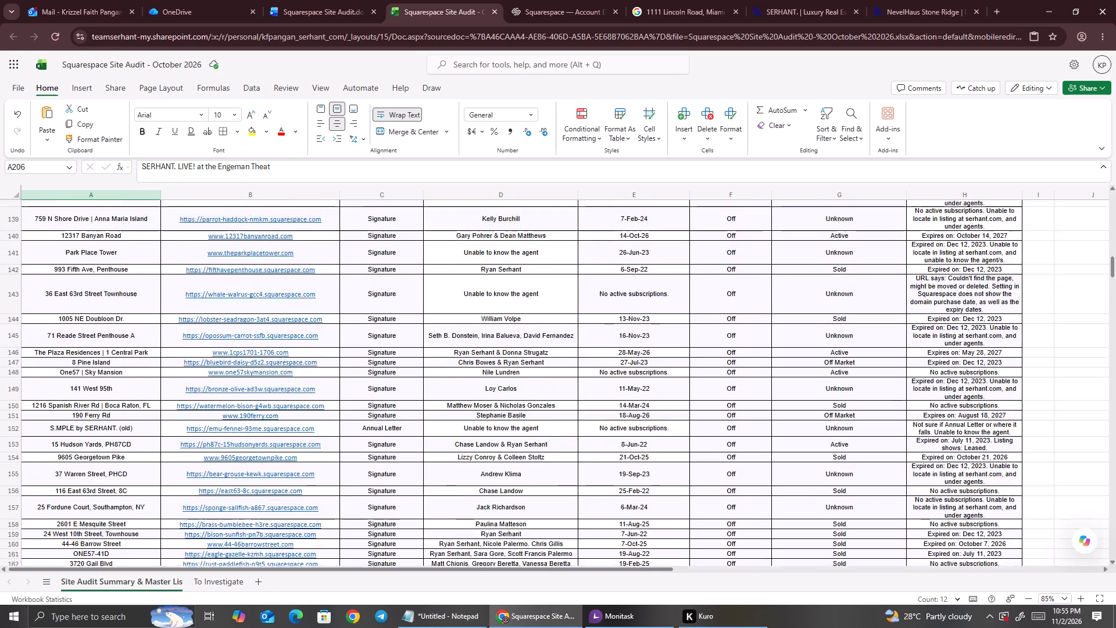
scroll(163, 416, "up", 20)
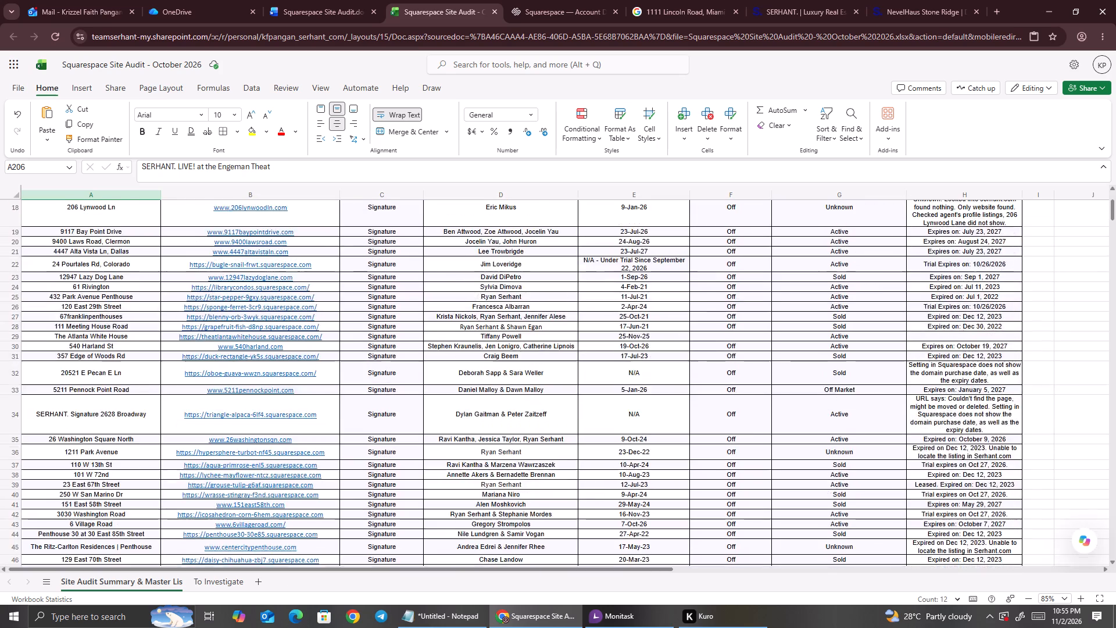
scroll(162, 412, "up", 3)
left_click_drag(143, 327, 141, 627)
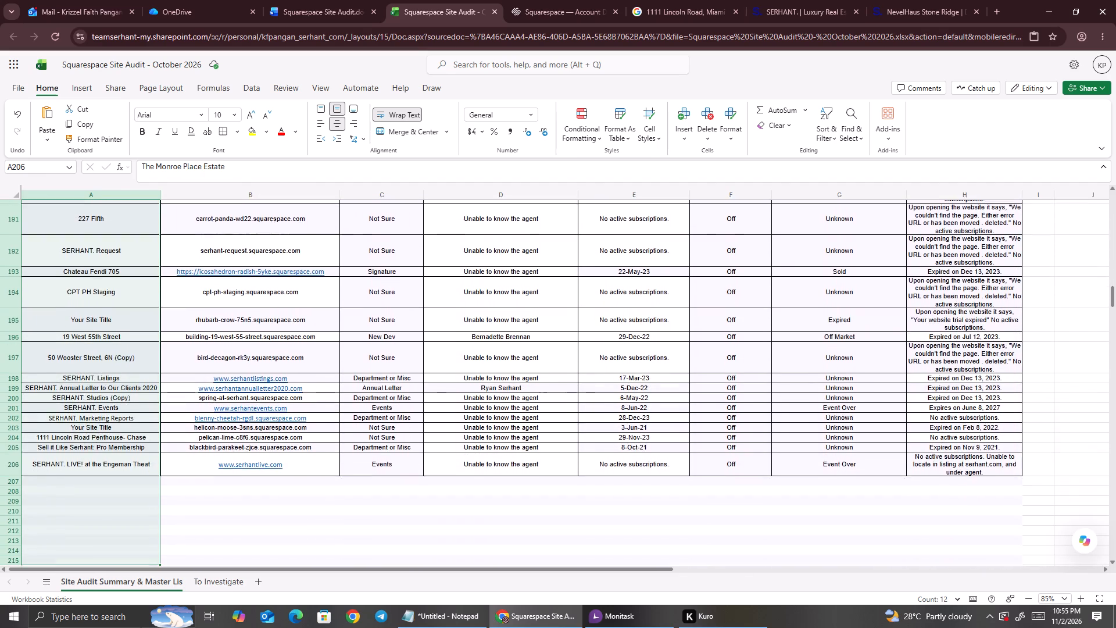
Finish the site-name selection in column A of the audit sheet and clear it.
left_click_drag(141, 627, 144, 376)
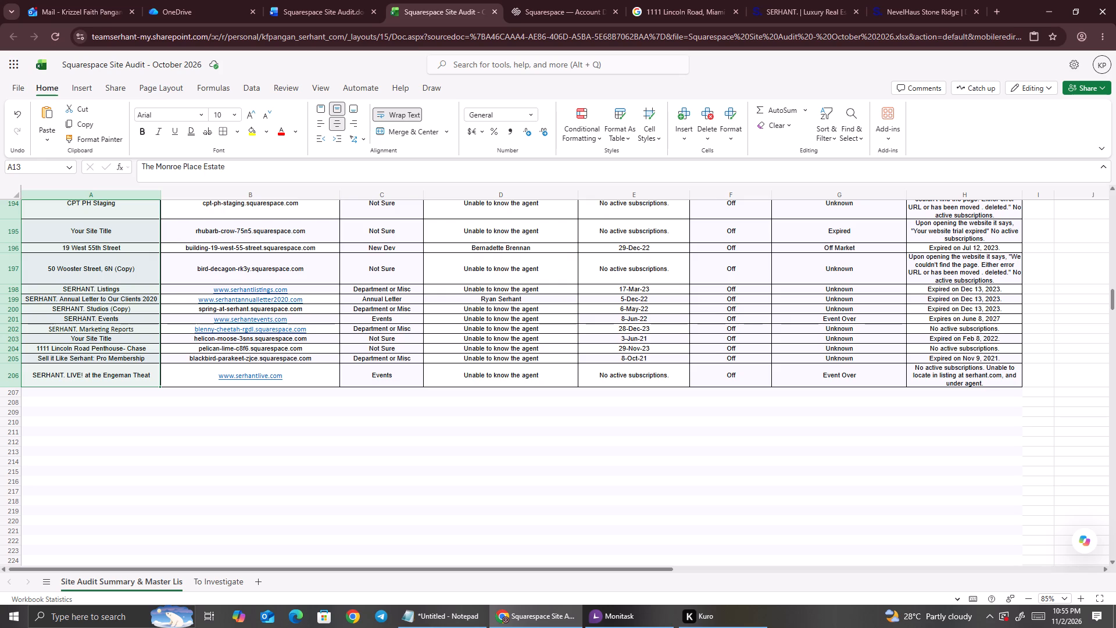
left_click(215, 443)
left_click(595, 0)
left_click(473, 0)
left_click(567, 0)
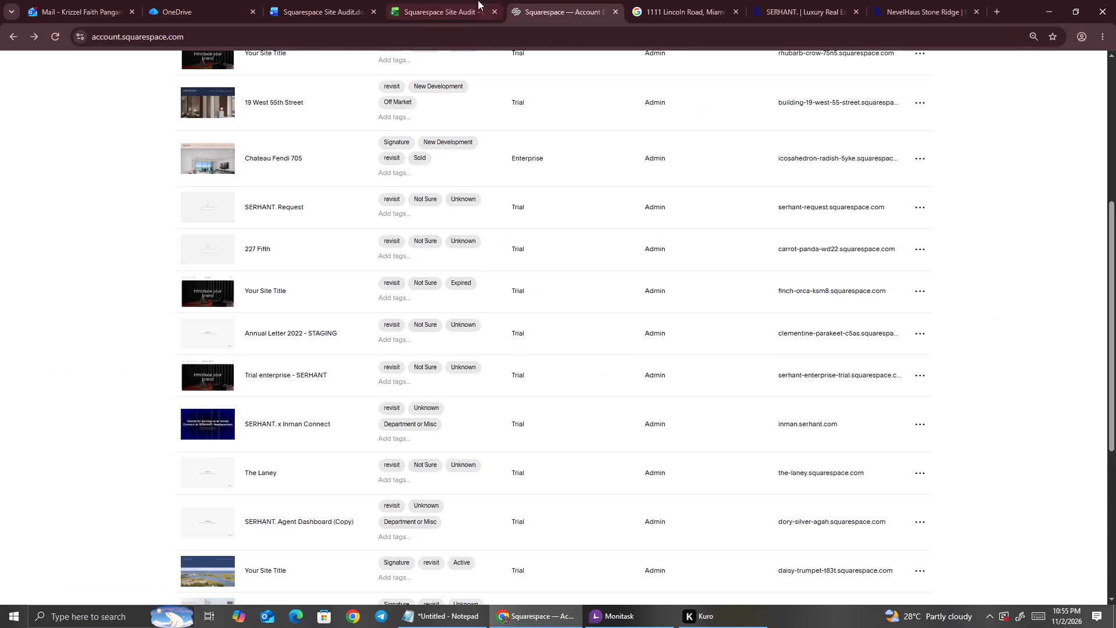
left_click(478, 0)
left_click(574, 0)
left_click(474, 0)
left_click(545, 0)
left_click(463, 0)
Switch to the Squarespace dashboard and filter the site list by the corporate tag.
left_click(538, 0)
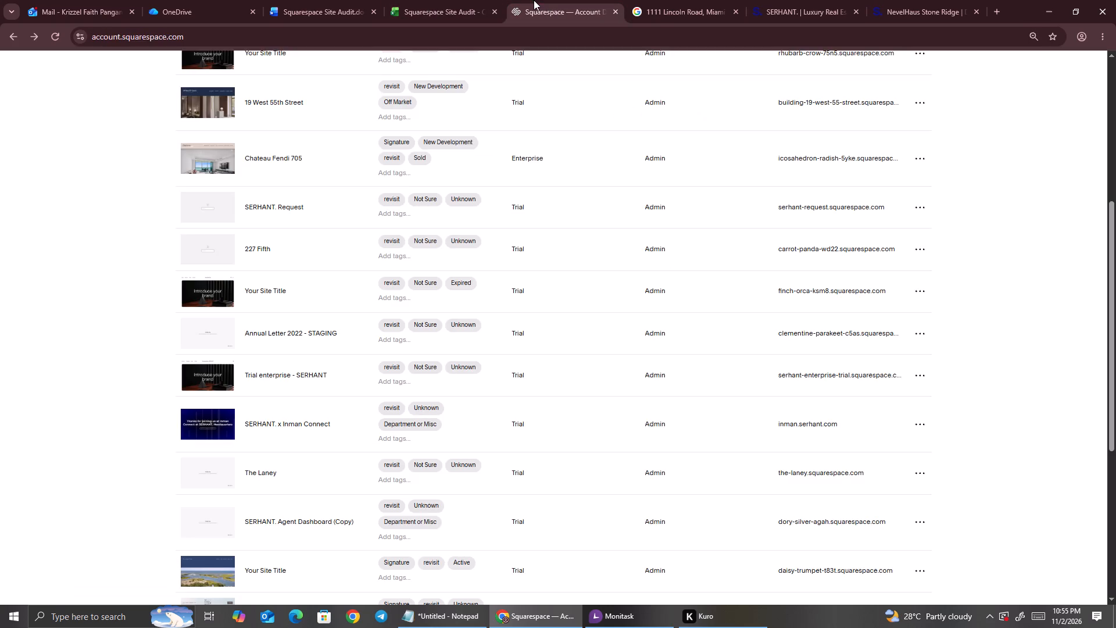
scroll(468, 216, "up", 6)
left_click(234, 269)
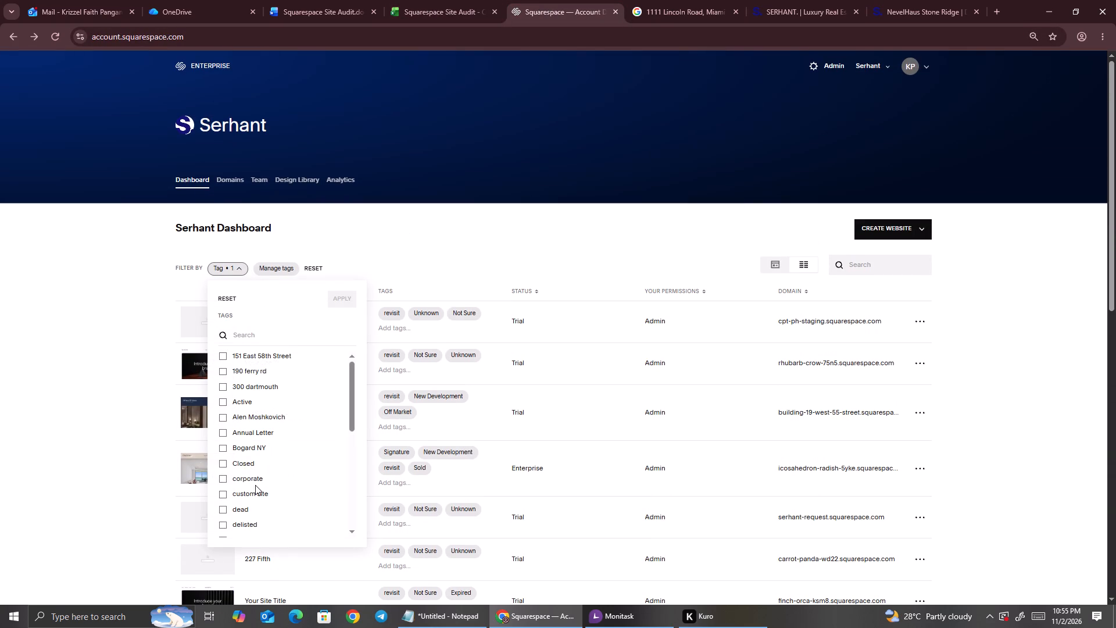
left_click(224, 480)
left_click_drag(345, 293, 344, 273)
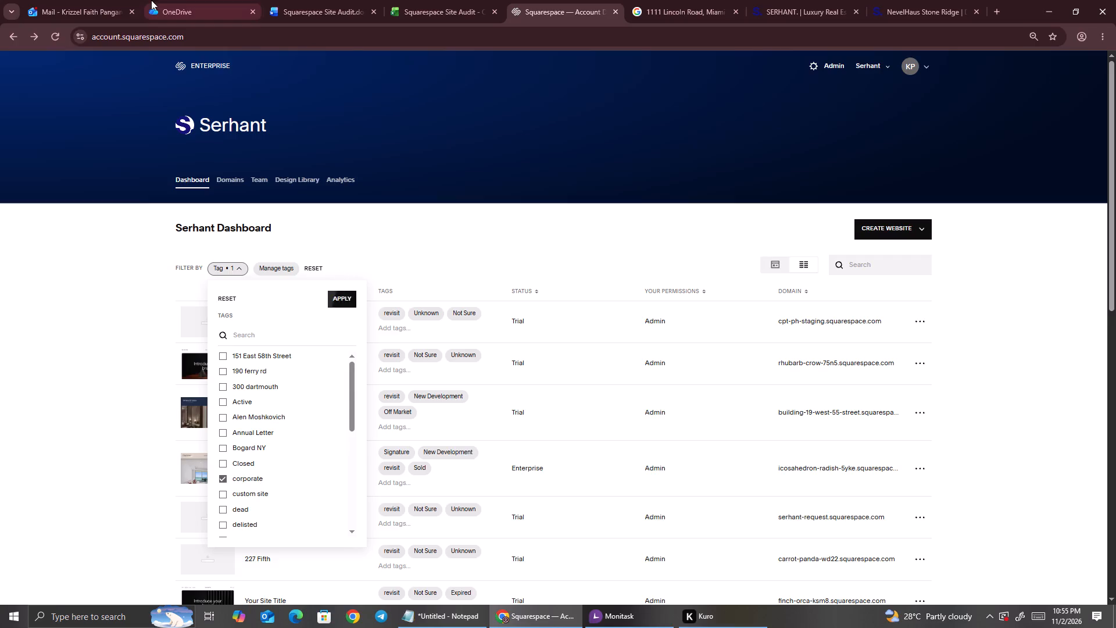
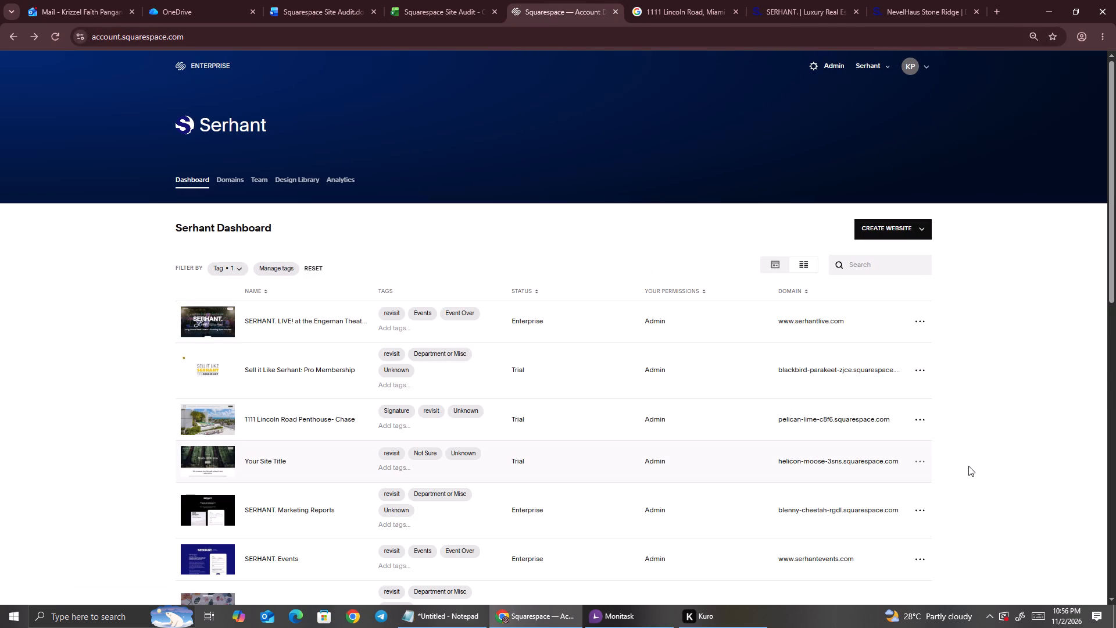
Look through the first page of revisit-tagged sites on the Squarespace Serhant dashboard, down to the end of the list.
scroll(539, 393, "down", 11)
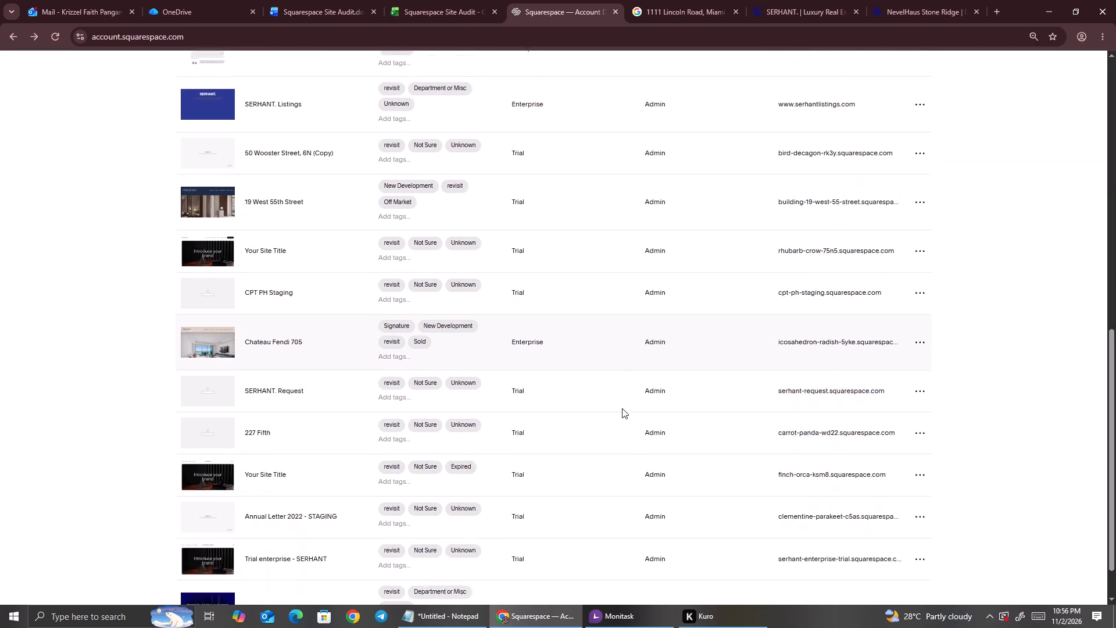
scroll(622, 408, "down", 7)
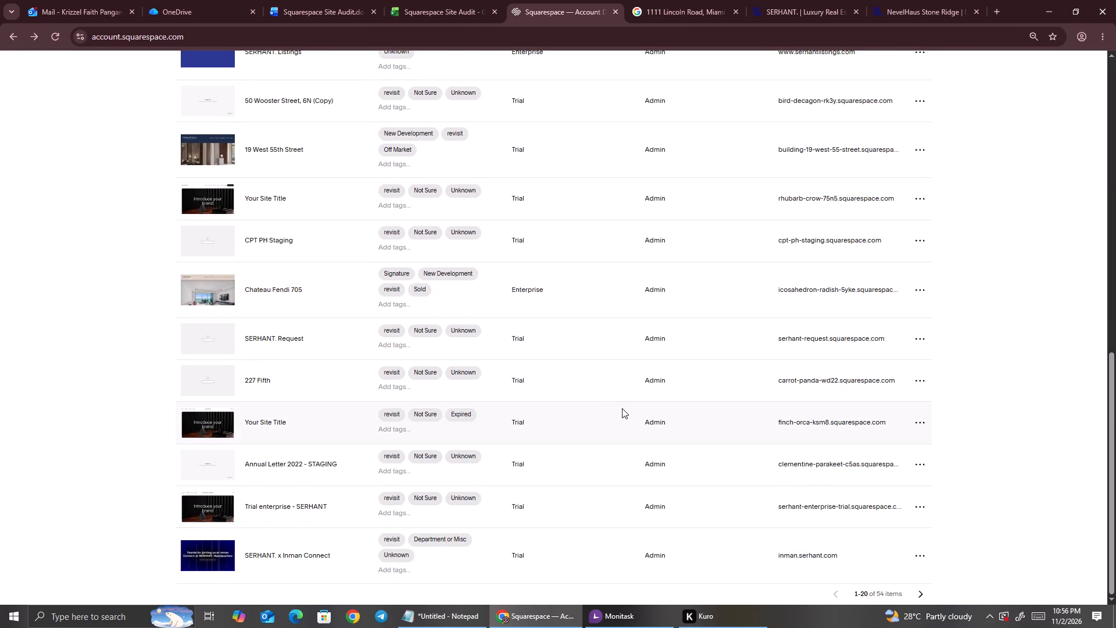
Review the tags of the filtered sites on the Serhant Dashboard, going through all three pages of the list.
scroll(622, 408, "up", 2)
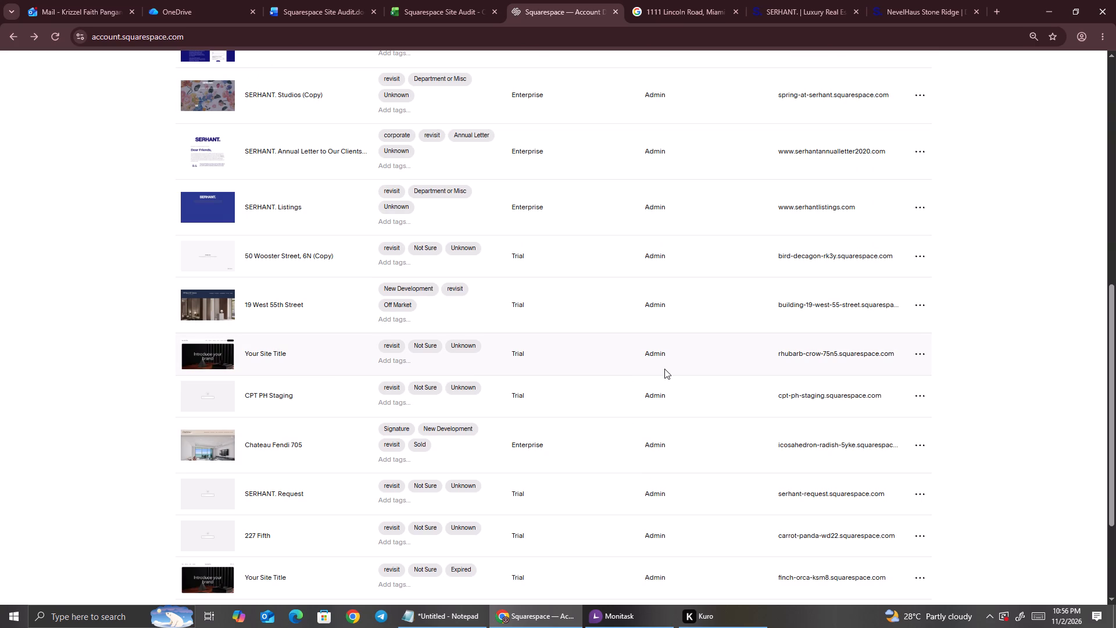
scroll(664, 368, "up", 5)
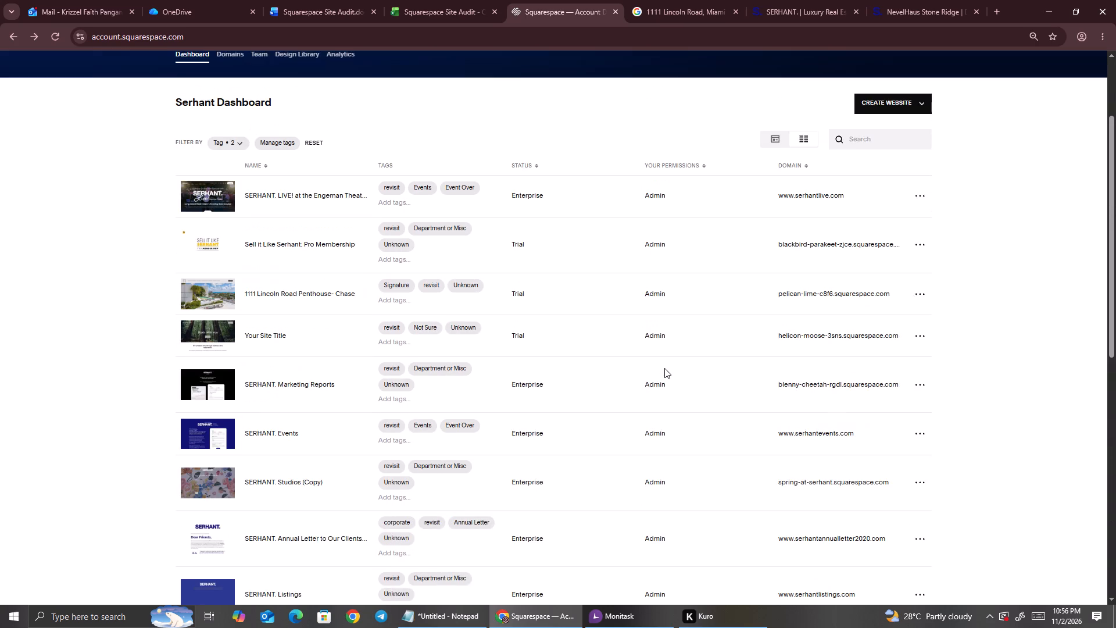
scroll(659, 373, "down", 13)
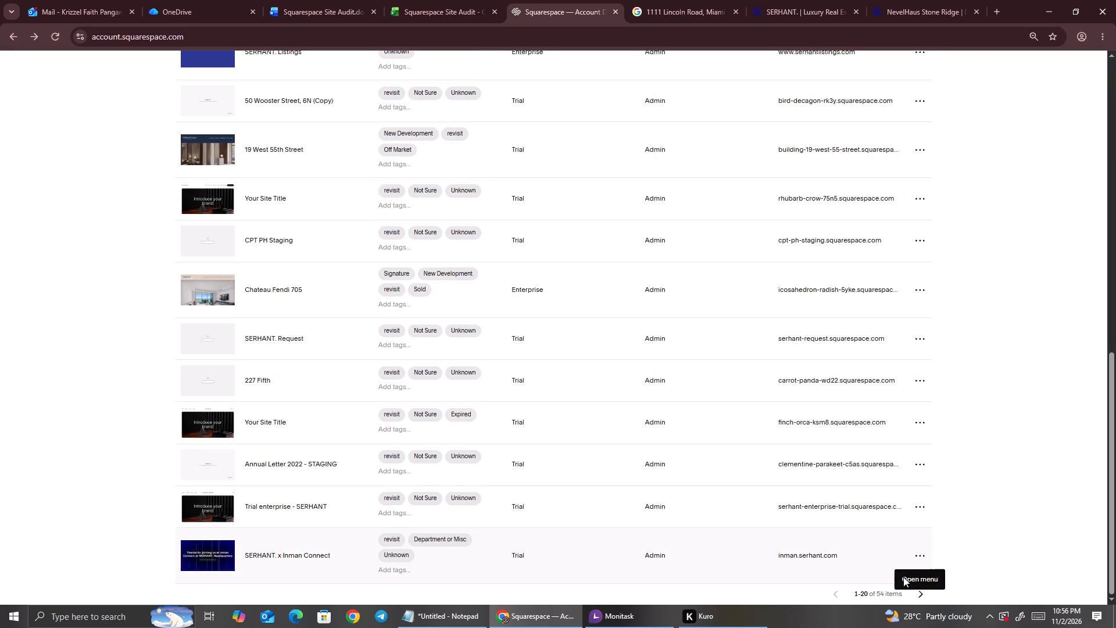
left_click(920, 590)
scroll(413, 513, "down", 3)
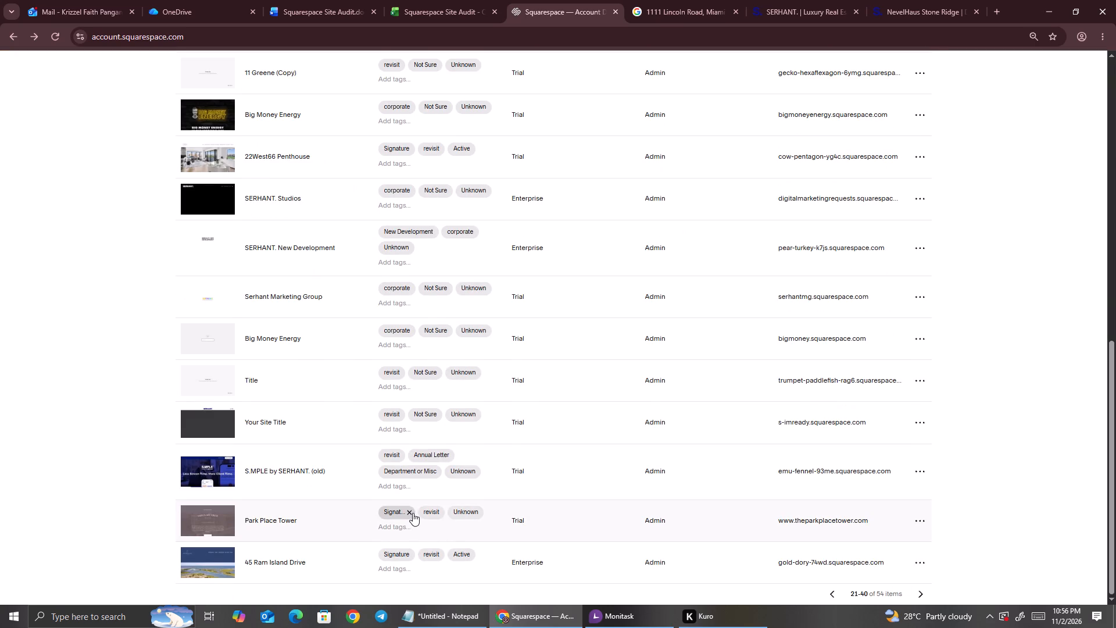
scroll(413, 513, "up", 10)
scroll(423, 485, "down", 3)
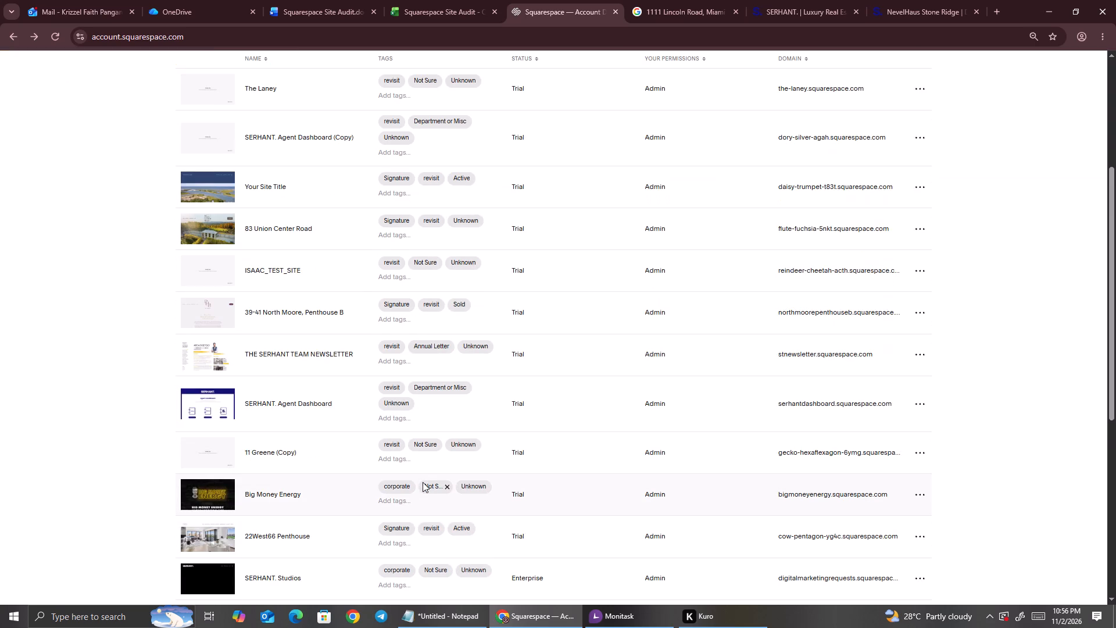
scroll(423, 482, "down", 4)
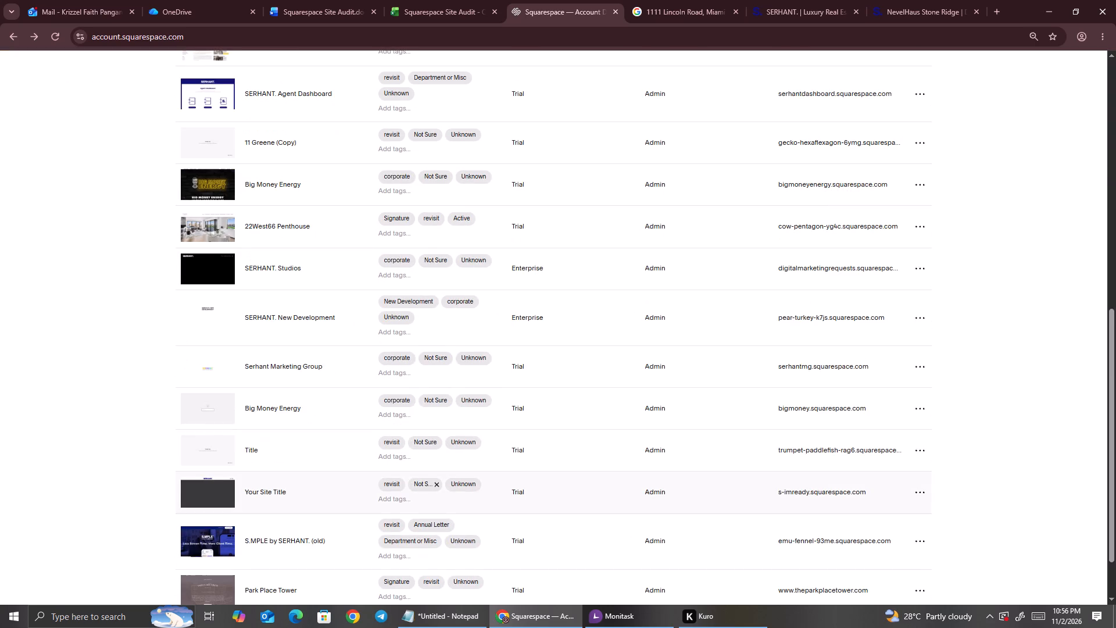
scroll(423, 482, "down", 8)
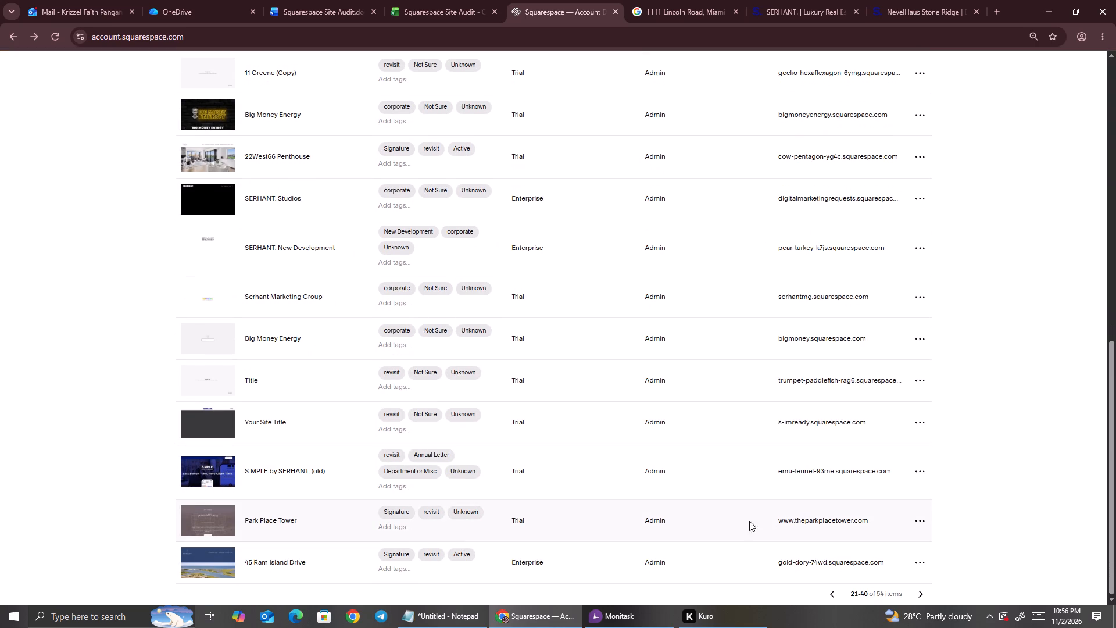
left_click(922, 591)
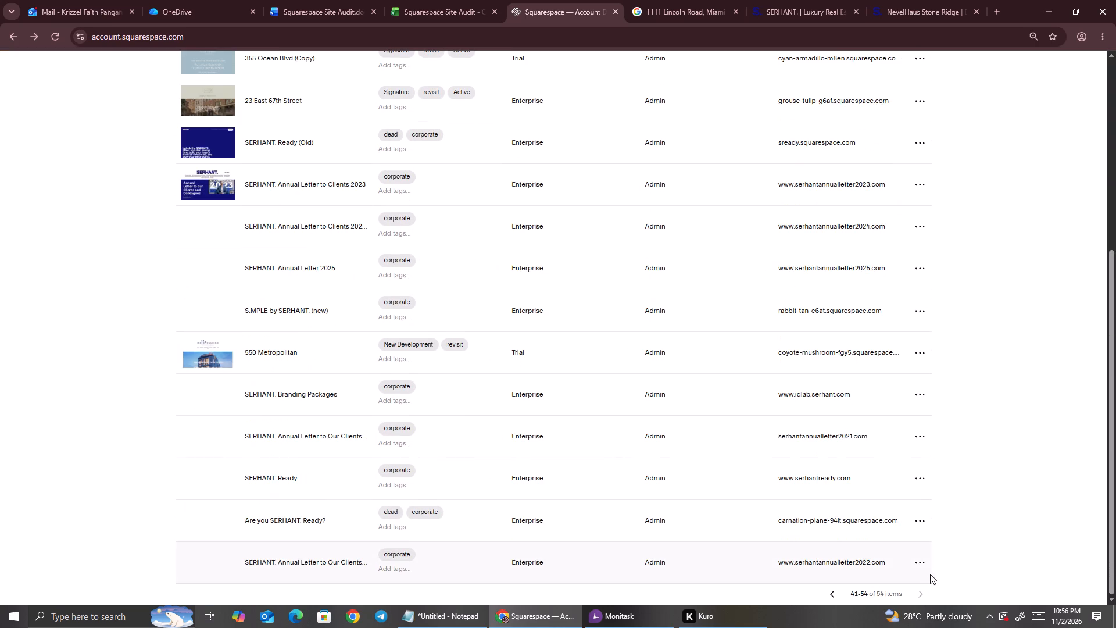
scroll(488, 419, "up", 2)
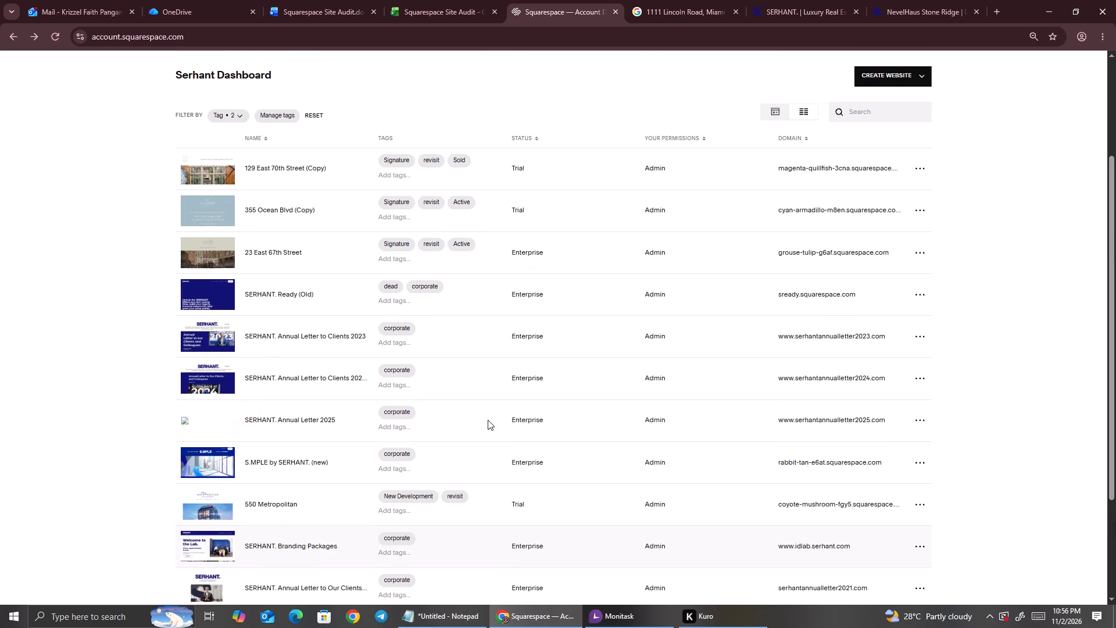
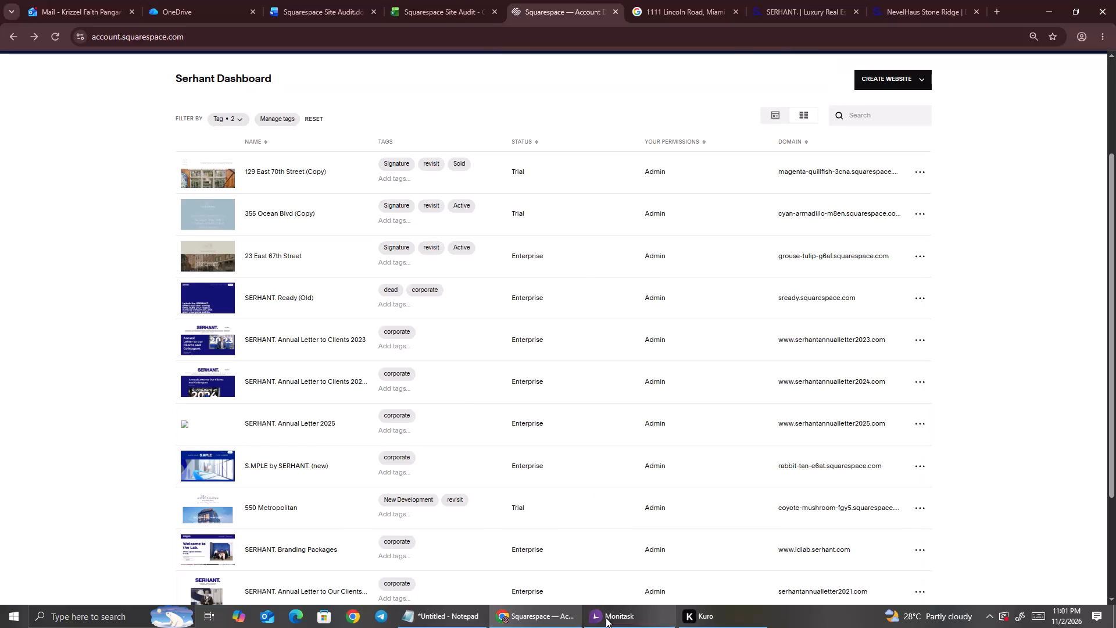
Switch to Monitask and pause the running time tracker for the Default task.
left_click(606, 618)
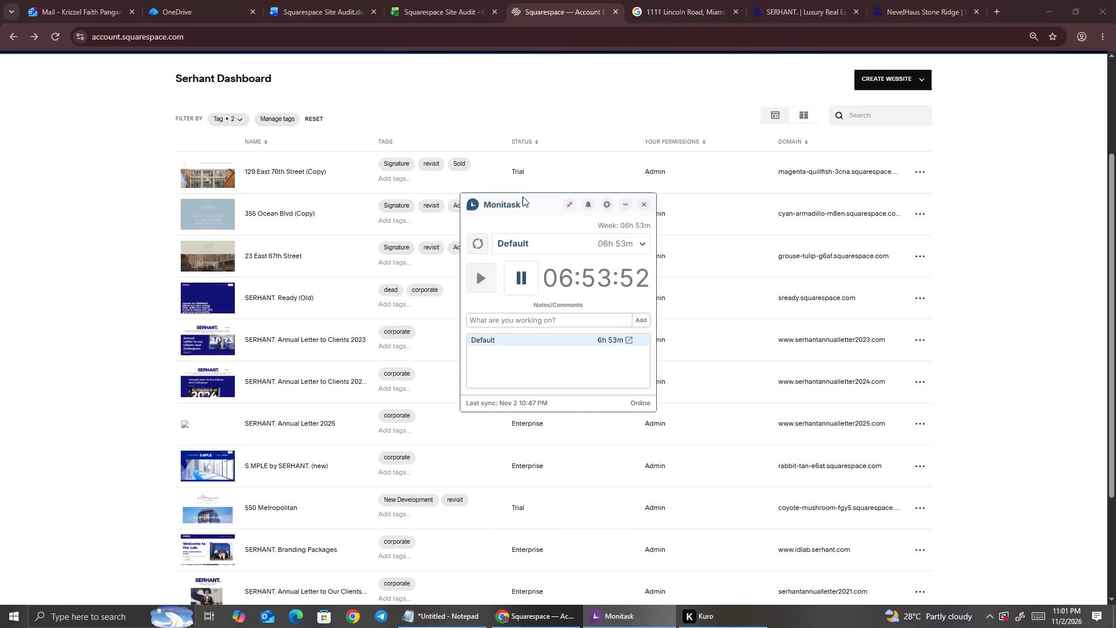
left_click(513, 269)
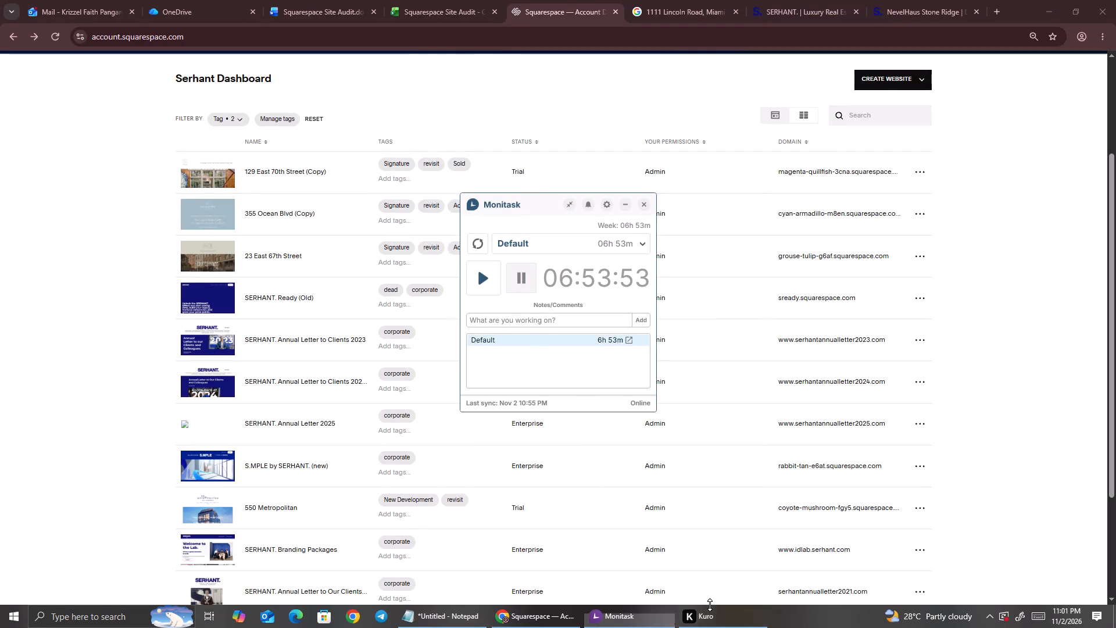
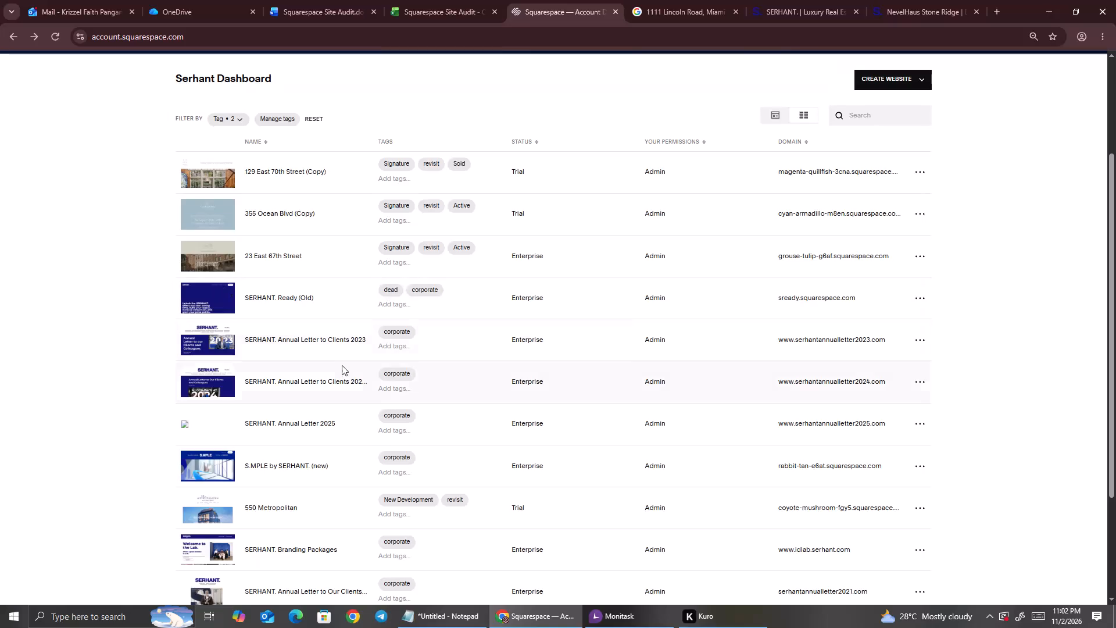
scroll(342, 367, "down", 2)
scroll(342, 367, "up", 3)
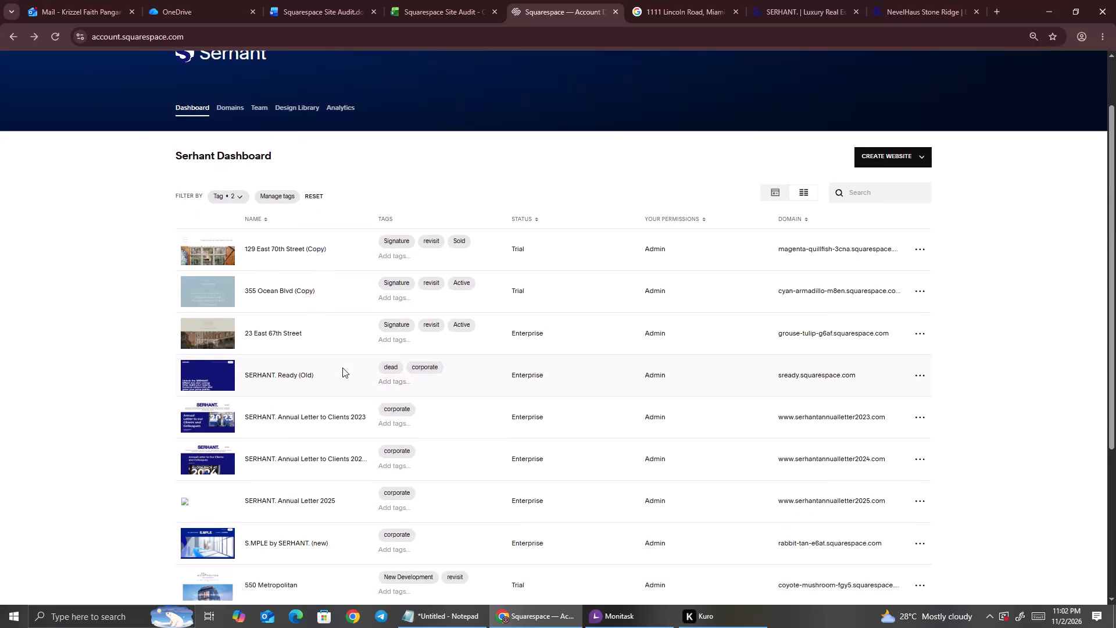
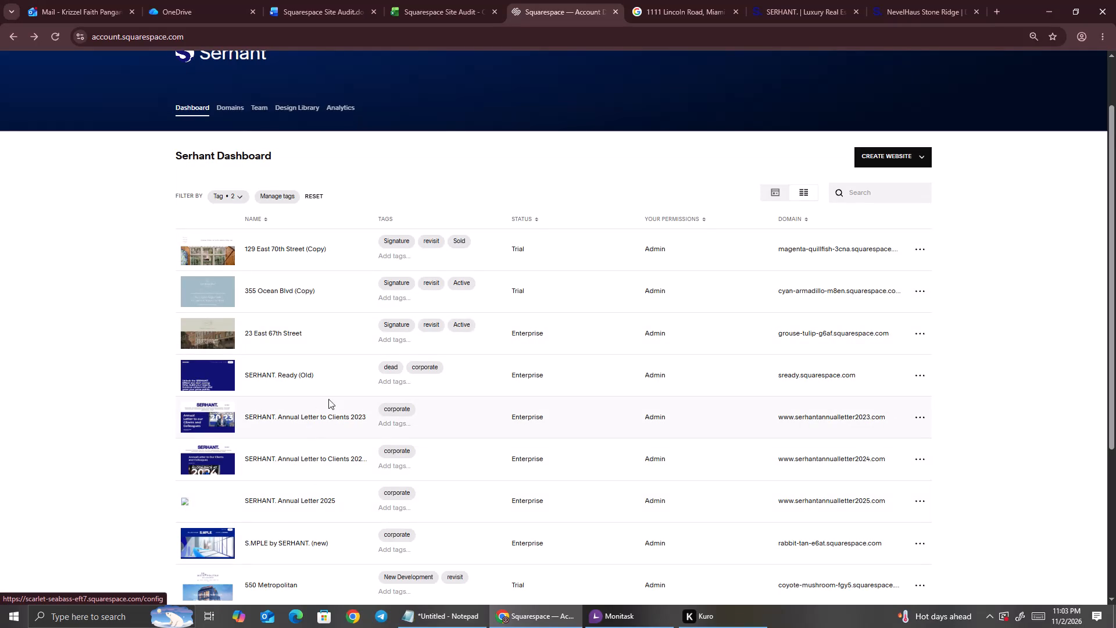
Copy the site name SERHANT. Ready (Old) from the dashboard and paste it over the old text in the Notepad note.
left_click_drag(332, 379, 243, 386)
key("ctrl+c")
key("alt+Tab")
key("ctrl+a")
key("alt+Tab")
key("alt+Tab")
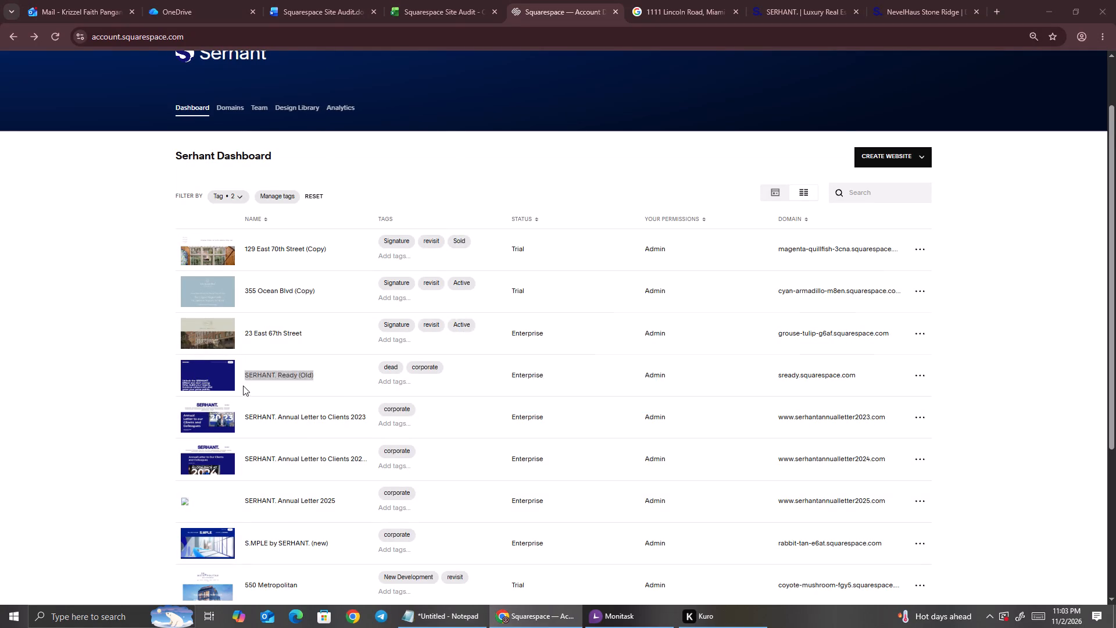
key("alt+Tab")
key("alt+Tab")
key("alt+Tab")
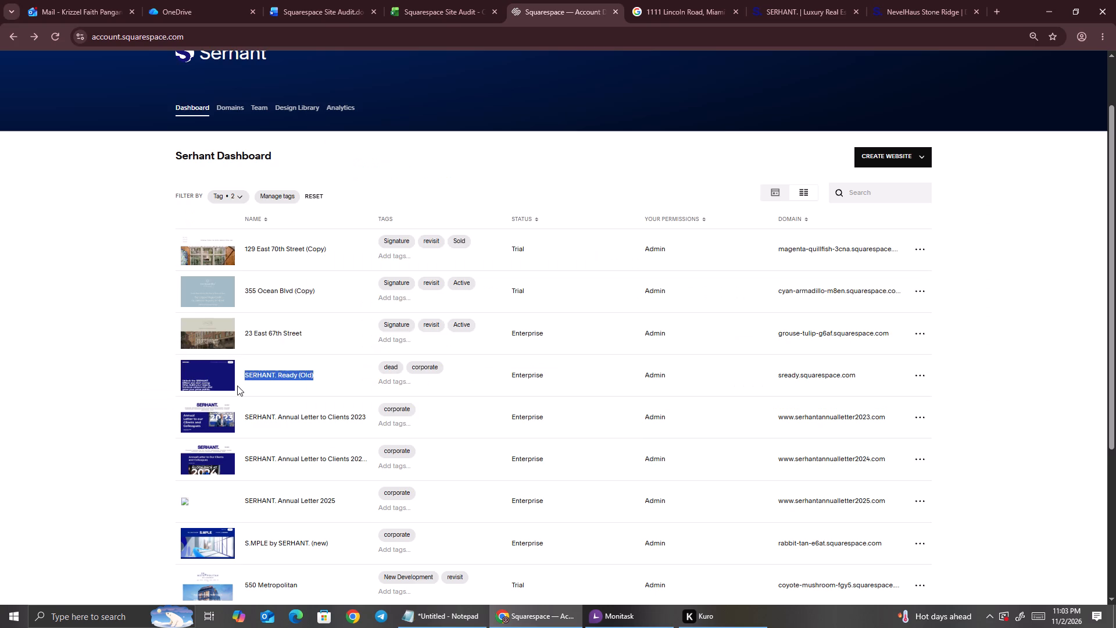
key("alt+Tab")
key("ctrl+a")
key("ctrl+f")
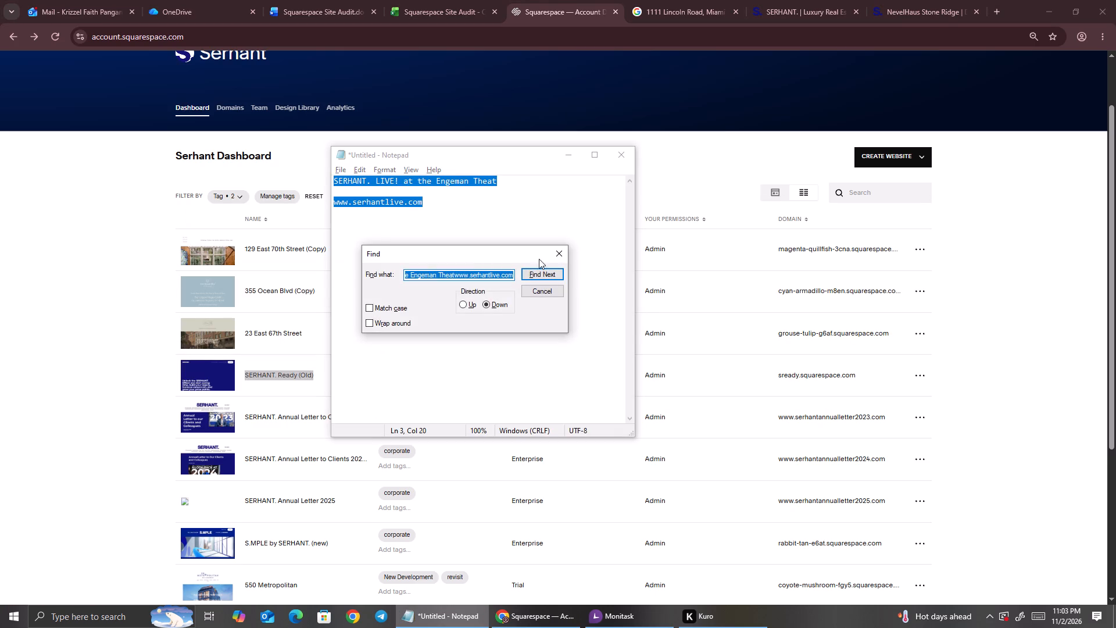
left_click(555, 258)
left_click(514, 241)
key("ctrl+a")
key("ctrl+v")
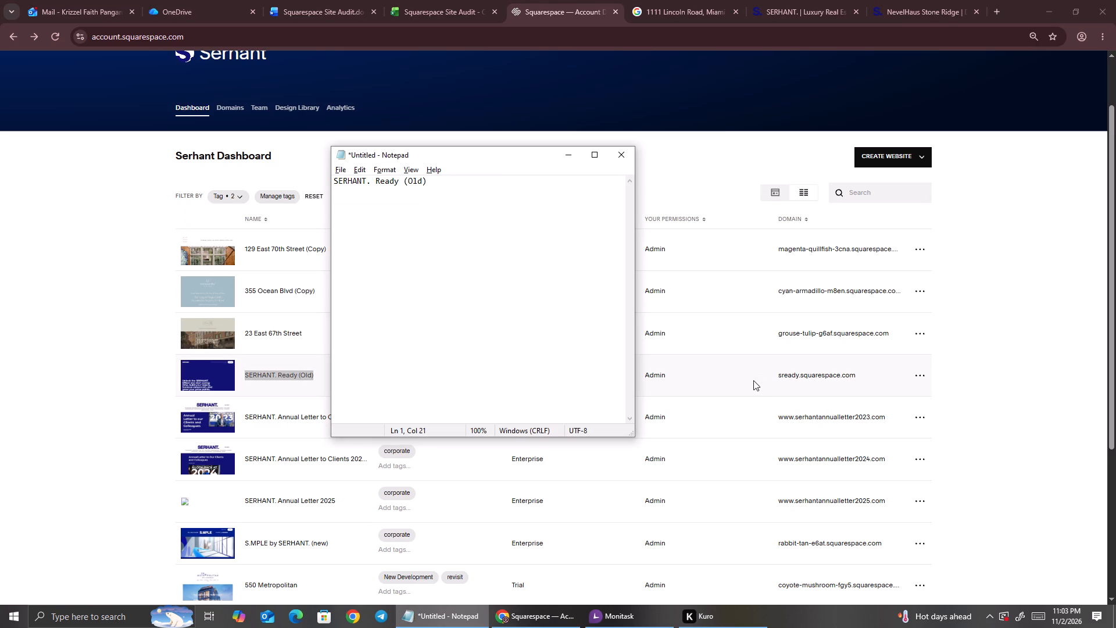
Copy the SERHANT. Ready (Old) domain, sready.squarespace.com, into the Notepad note below the site name.
left_click_drag(759, 381, 857, 381)
key("ctrl+c")
key("alt+Tab")
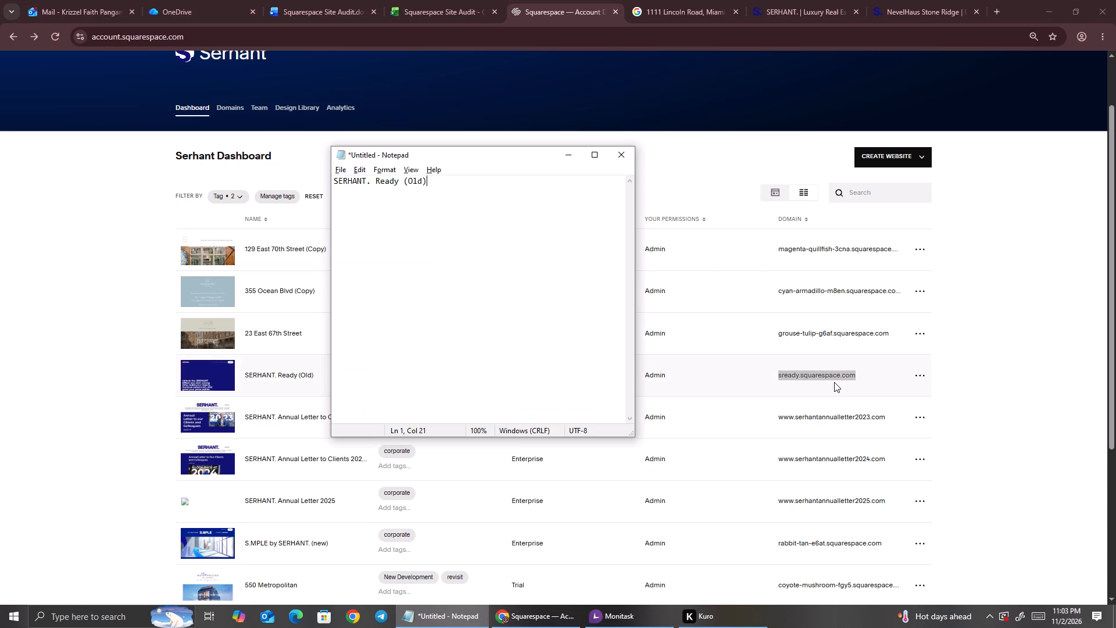
key("Return")
key("ctrl+v")
key("alt+Tab")
Remove the revisit tag from the dashboard's tag filter and go back to the previous page of filtered sites.
left_click(926, 373)
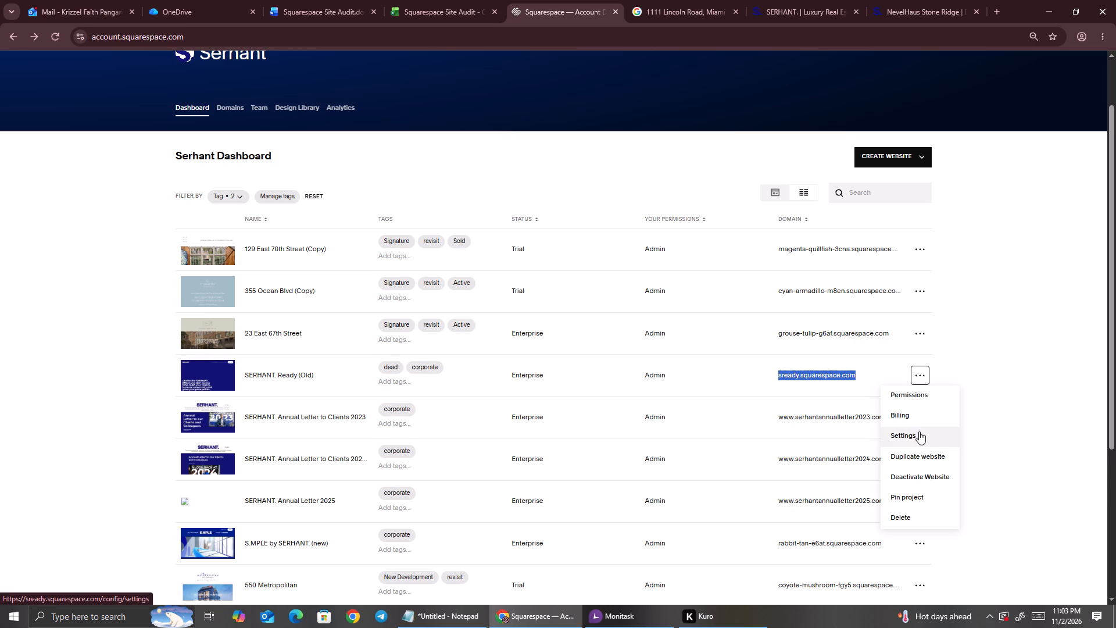
left_click(919, 431)
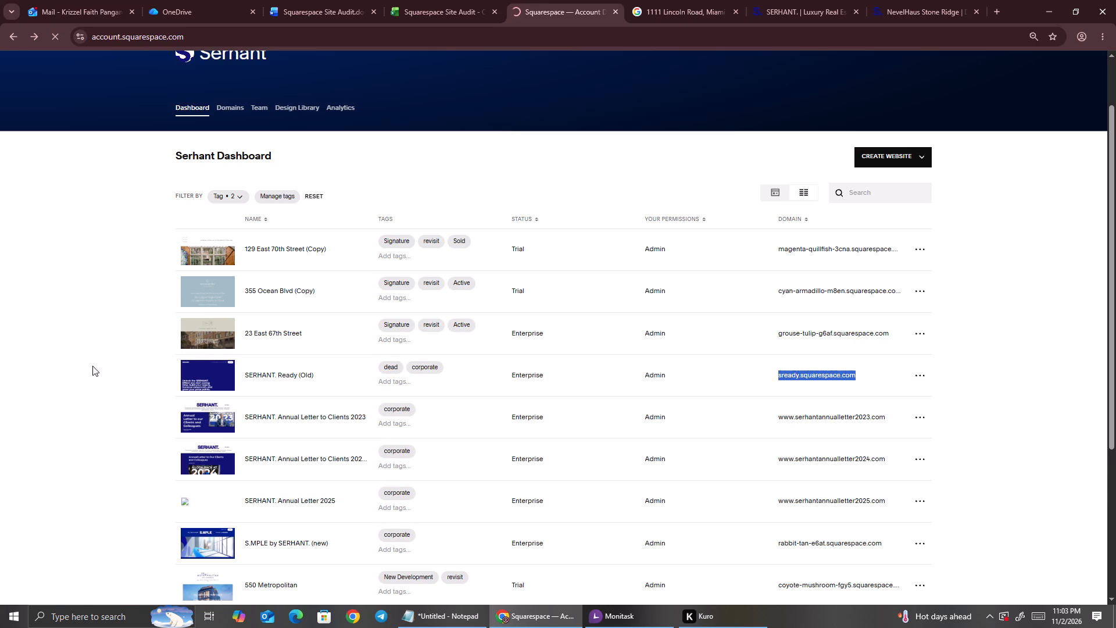
left_click(231, 197)
scroll(250, 377, "down", 2)
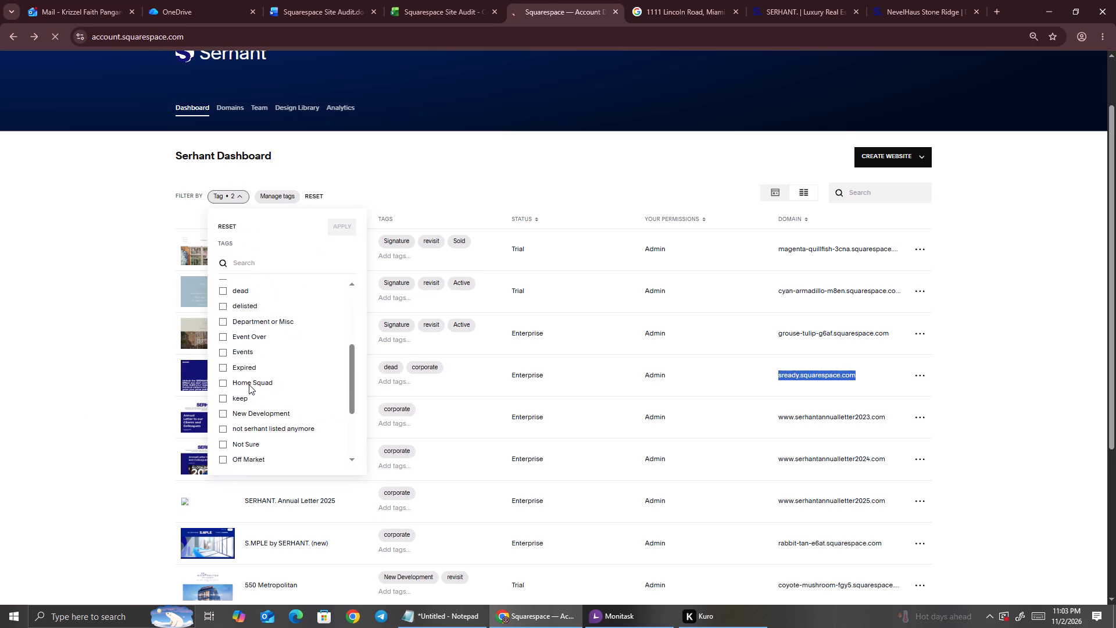
scroll(259, 409, "down", 2)
scroll(253, 390, "up", 2)
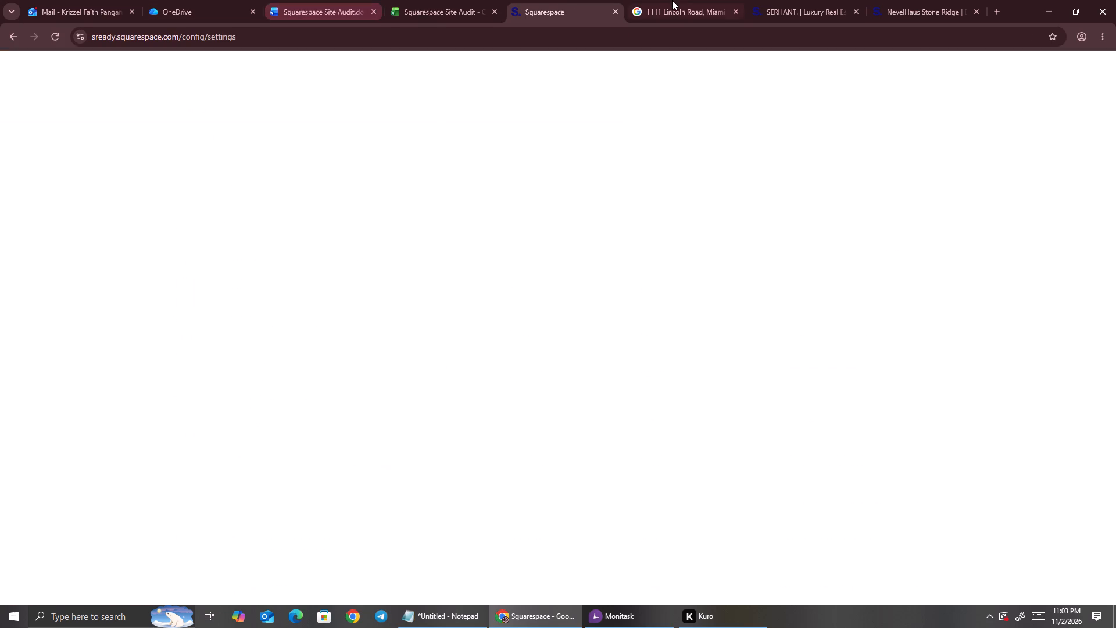
left_click(0, 37)
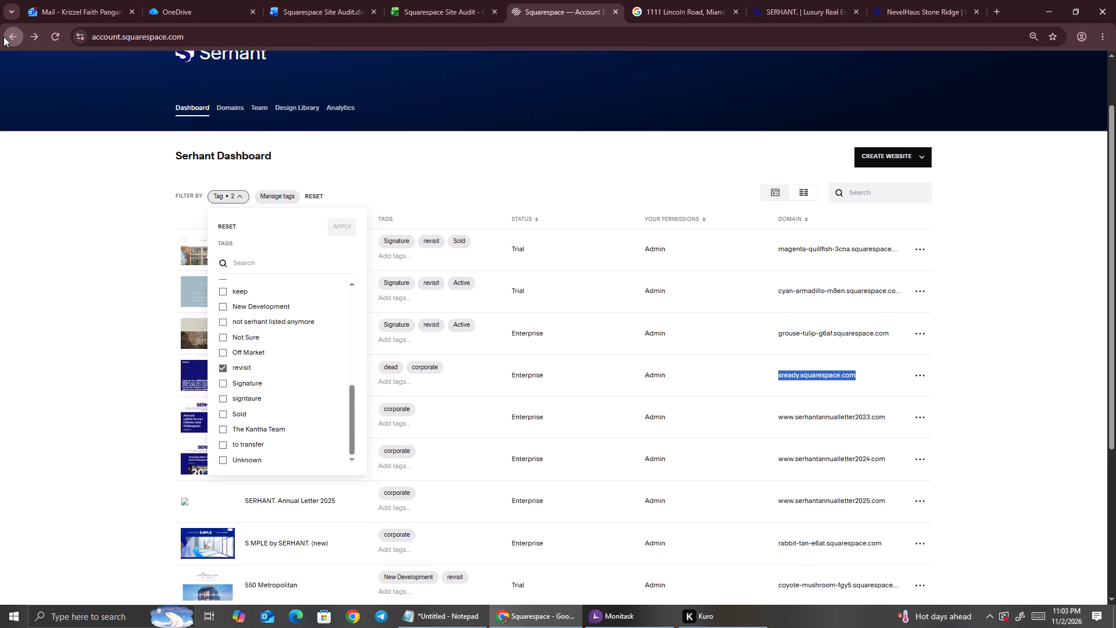
left_click(220, 364)
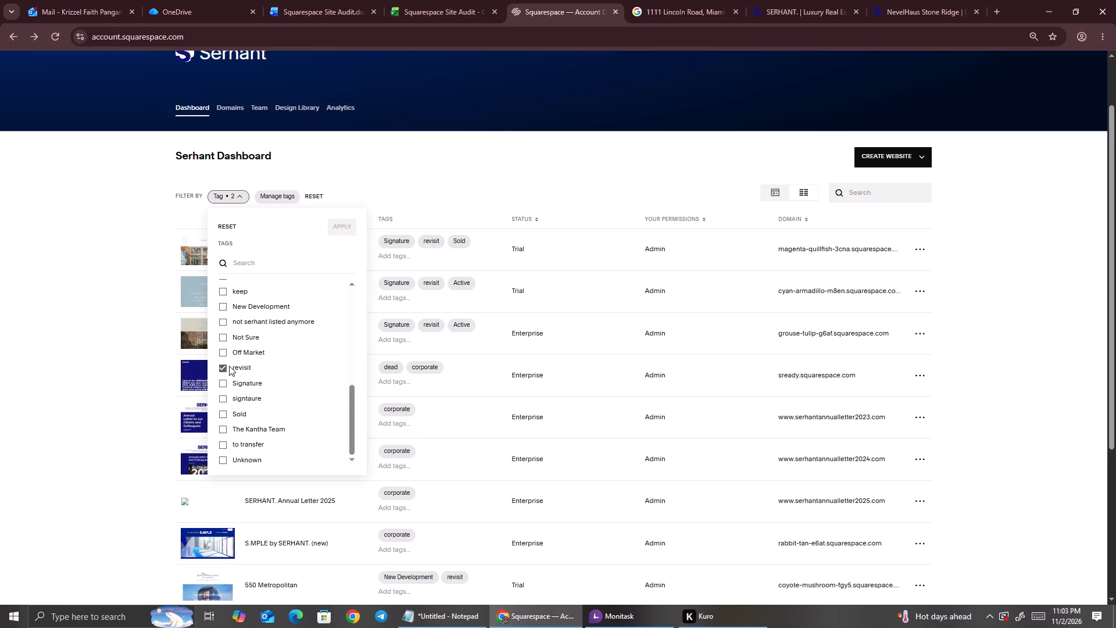
left_click(224, 366)
left_click(343, 231)
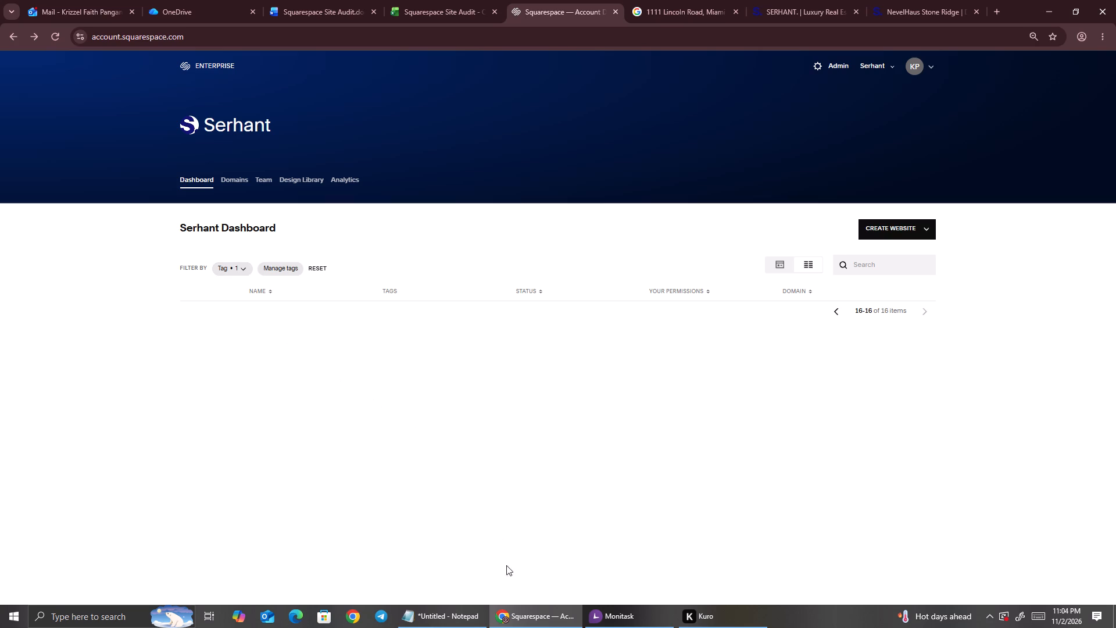
scroll(500, 562, "up", 2)
scroll(398, 444, "down", 6)
left_click(836, 314)
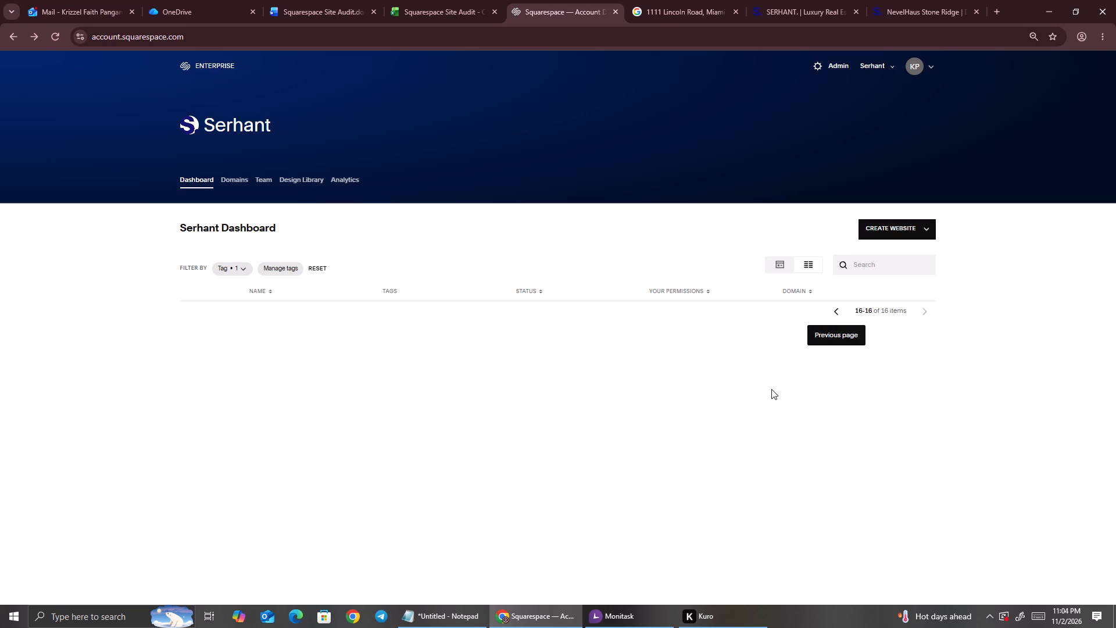
left_click(832, 308)
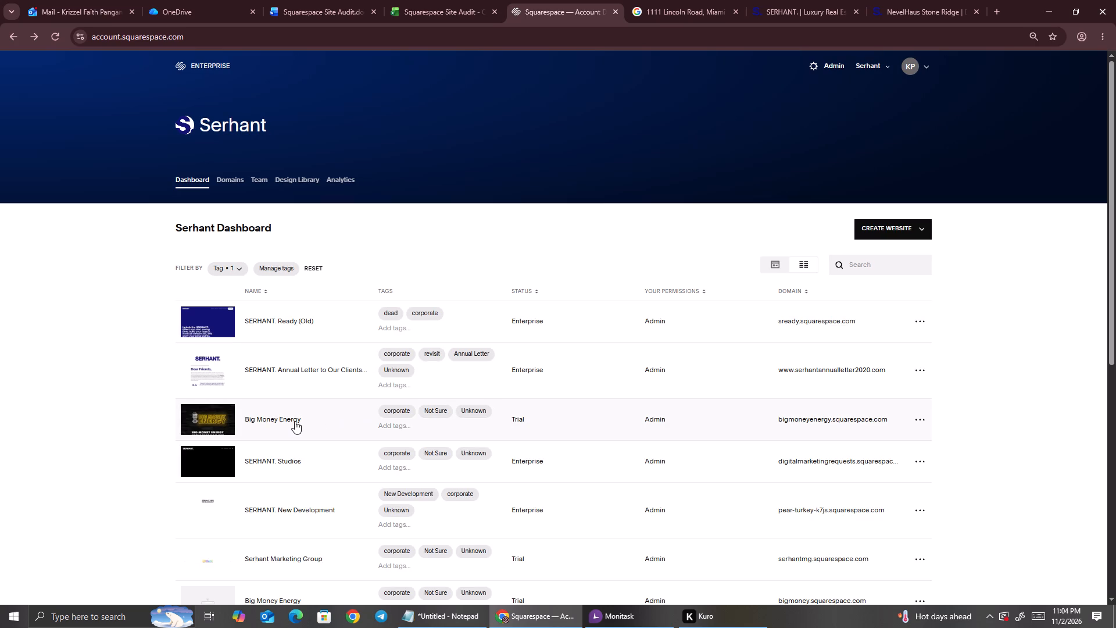
Open the settings of the SERHANT. Ready (Old) site and check the details of its built-in domain.
left_click_drag(339, 326, 242, 322)
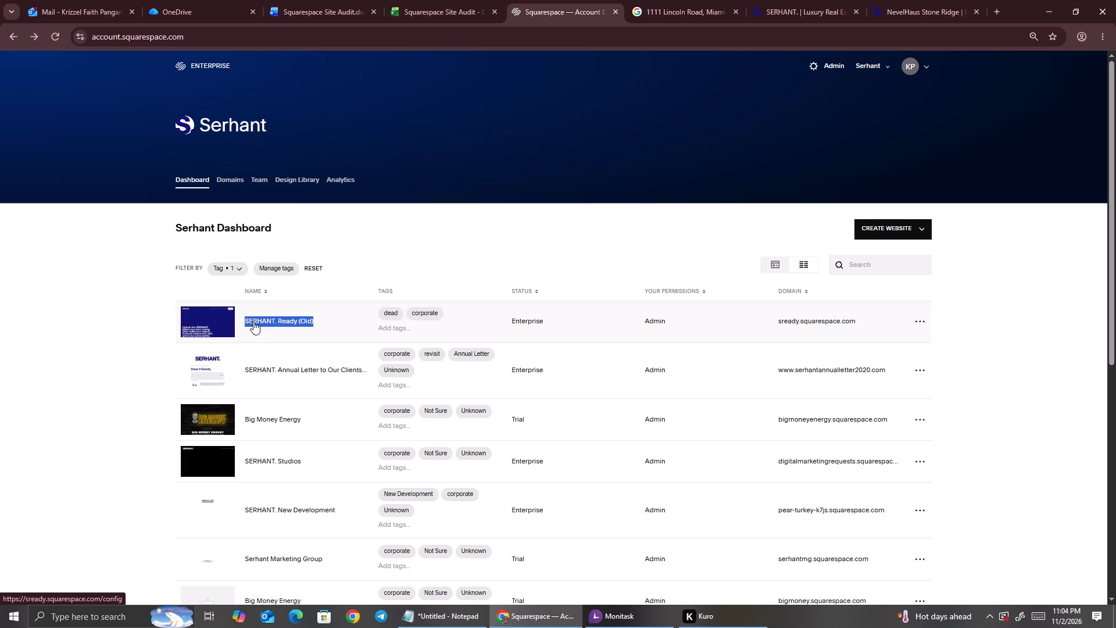
key("alt+Tab")
key("alt+Tab")
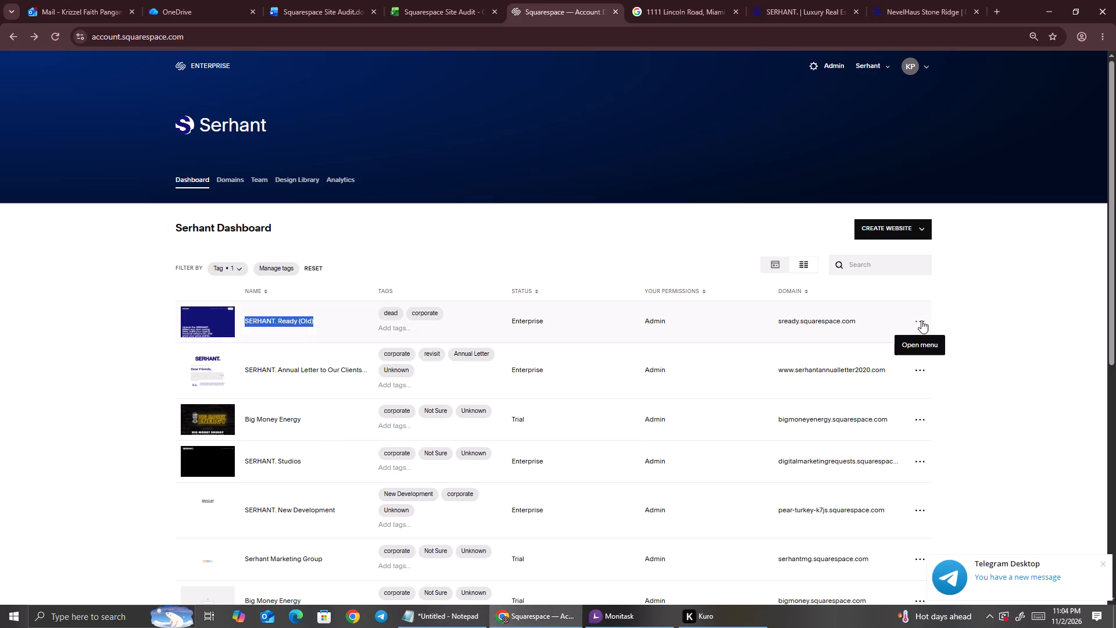
left_click(921, 320)
left_click(914, 384)
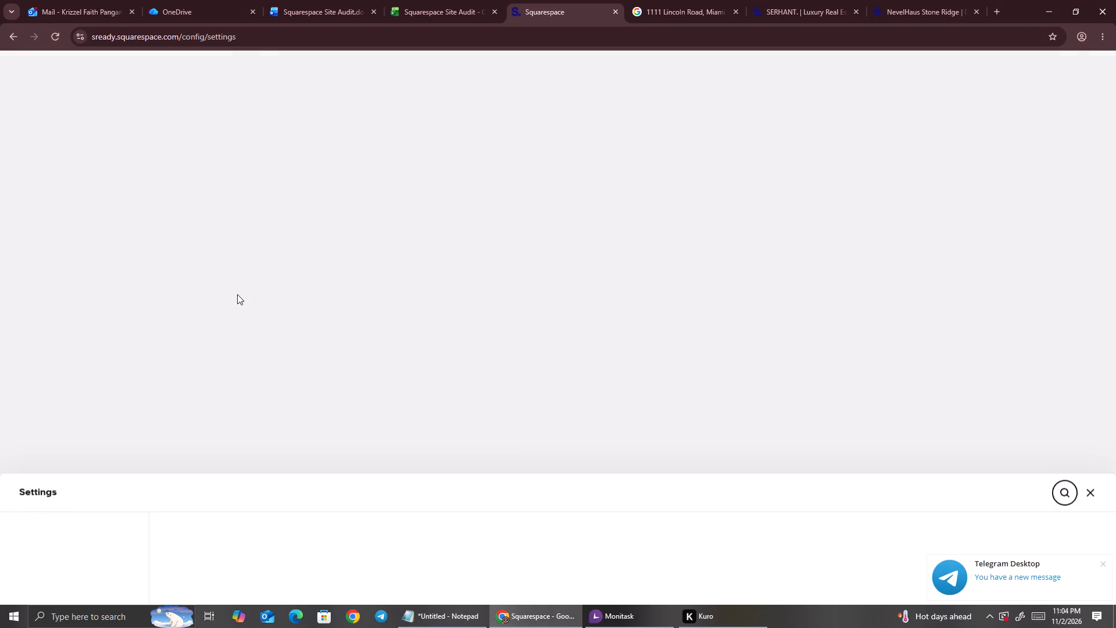
left_click(48, 147)
left_click(538, 195)
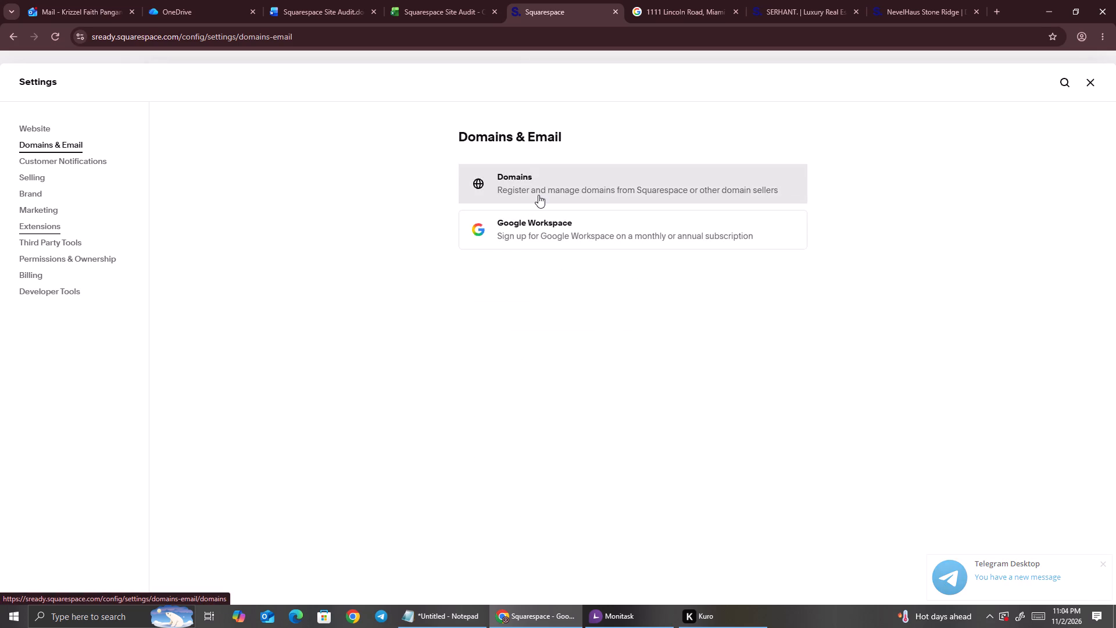
left_click(509, 260)
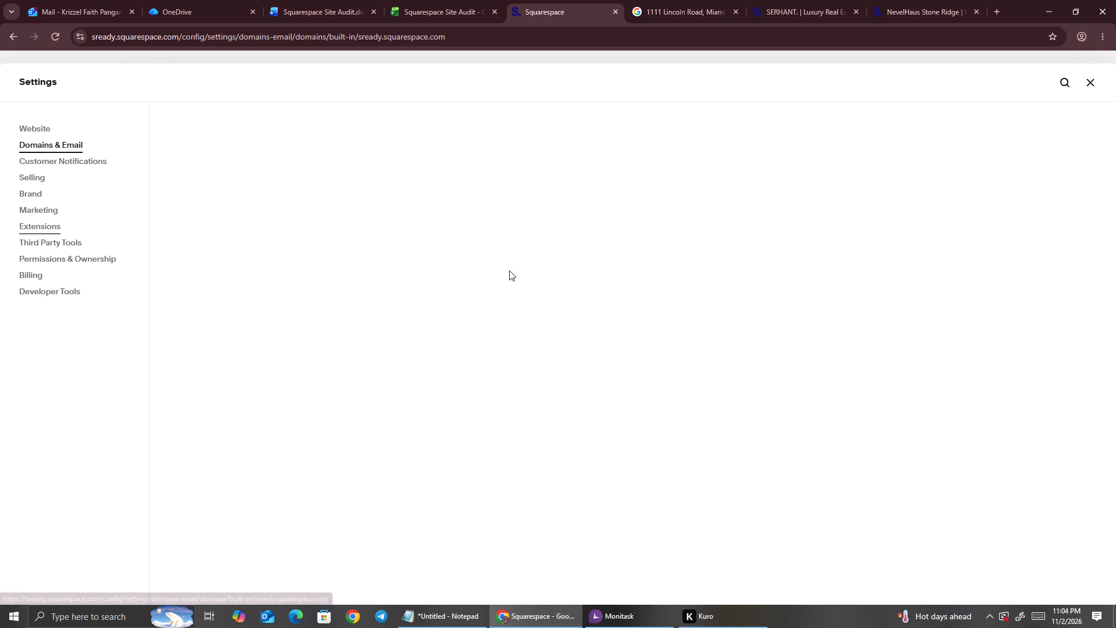
Check the site's billing invoices and subscriptions, then close the settings.
left_click(42, 267)
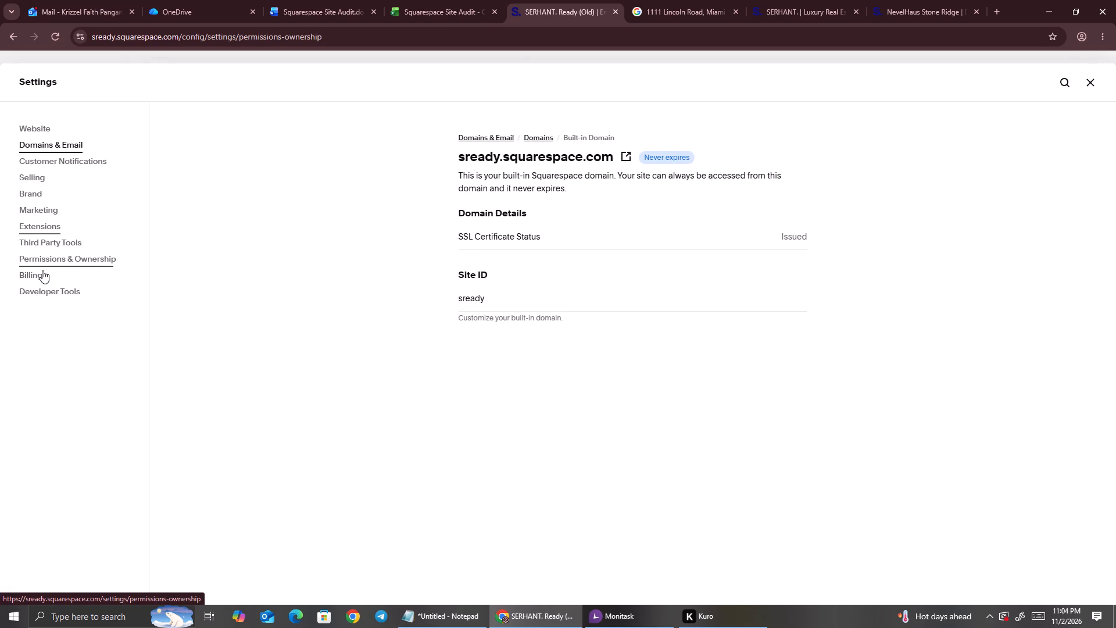
left_click(40, 274)
left_click(516, 329)
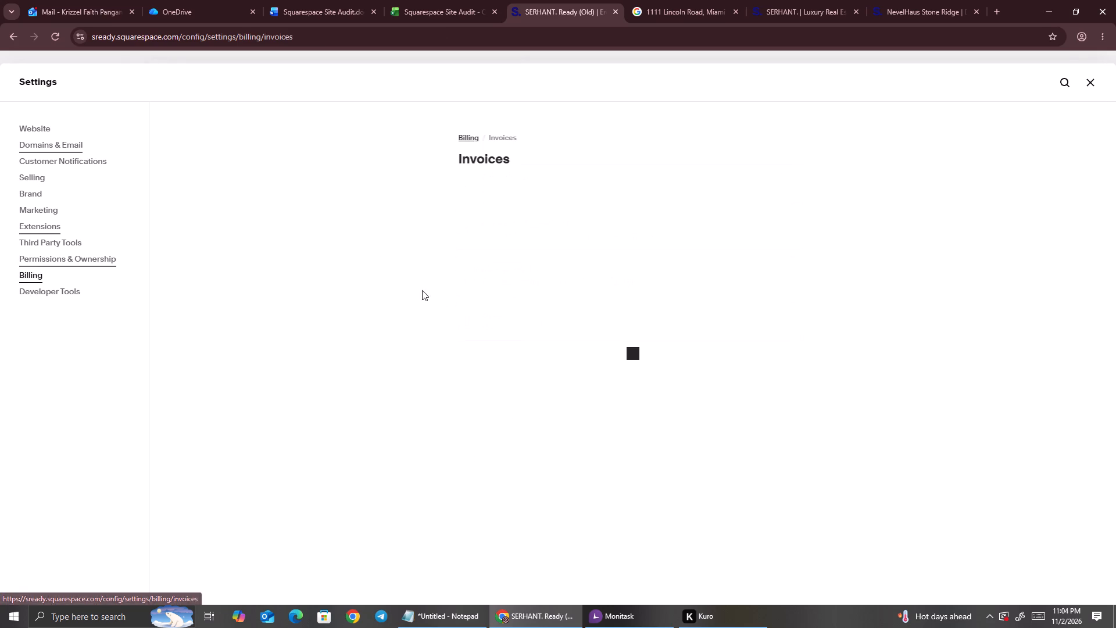
left_click(466, 134)
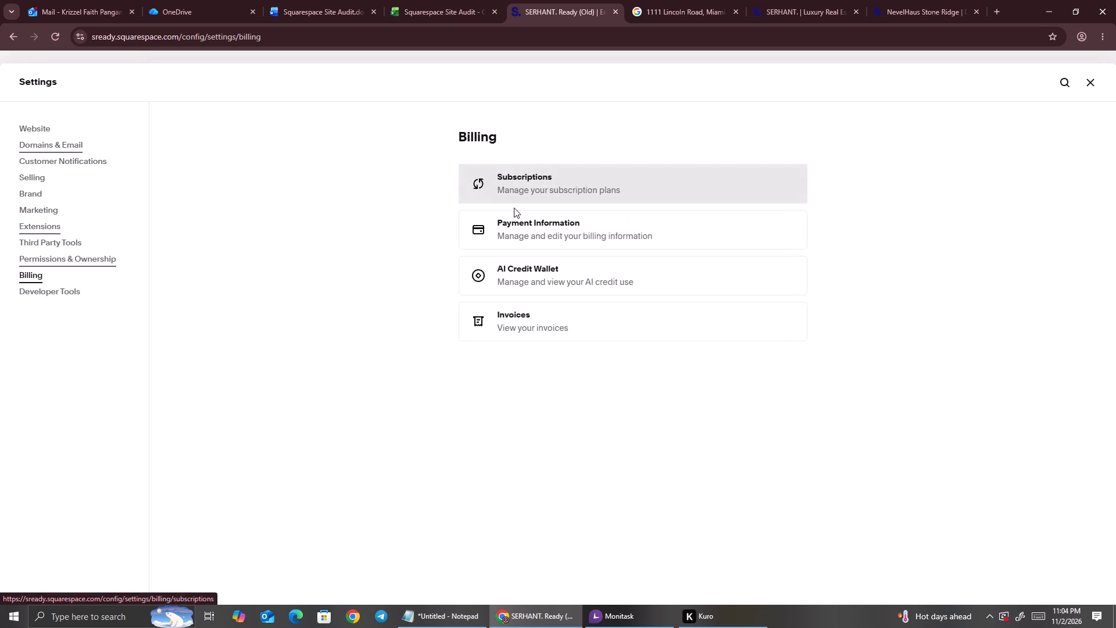
left_click(531, 199)
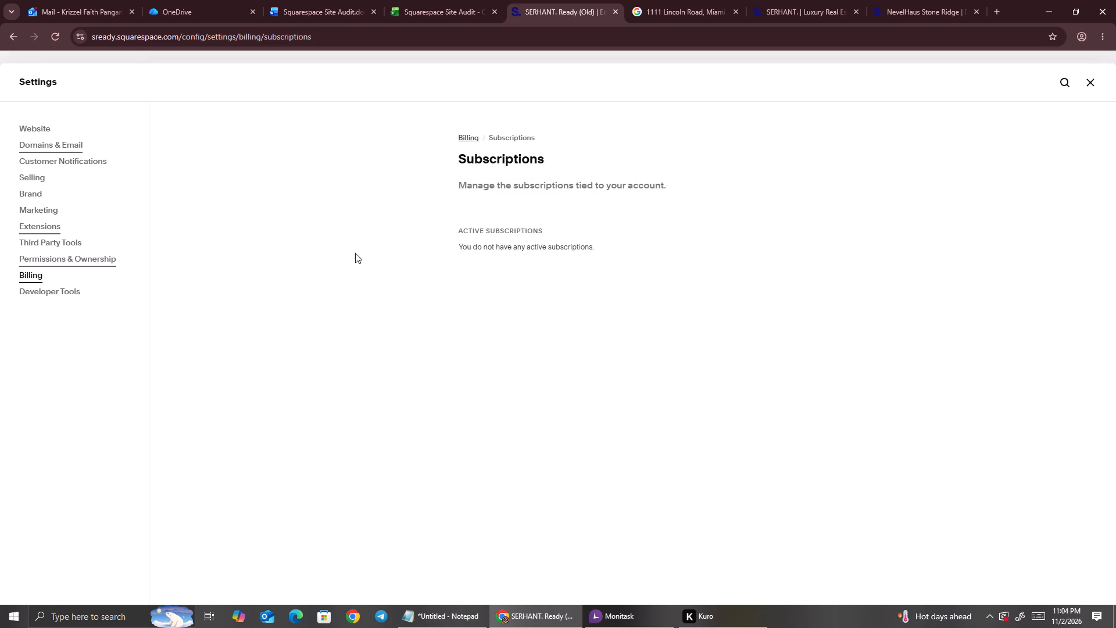
left_click(1092, 99)
left_click(1093, 92)
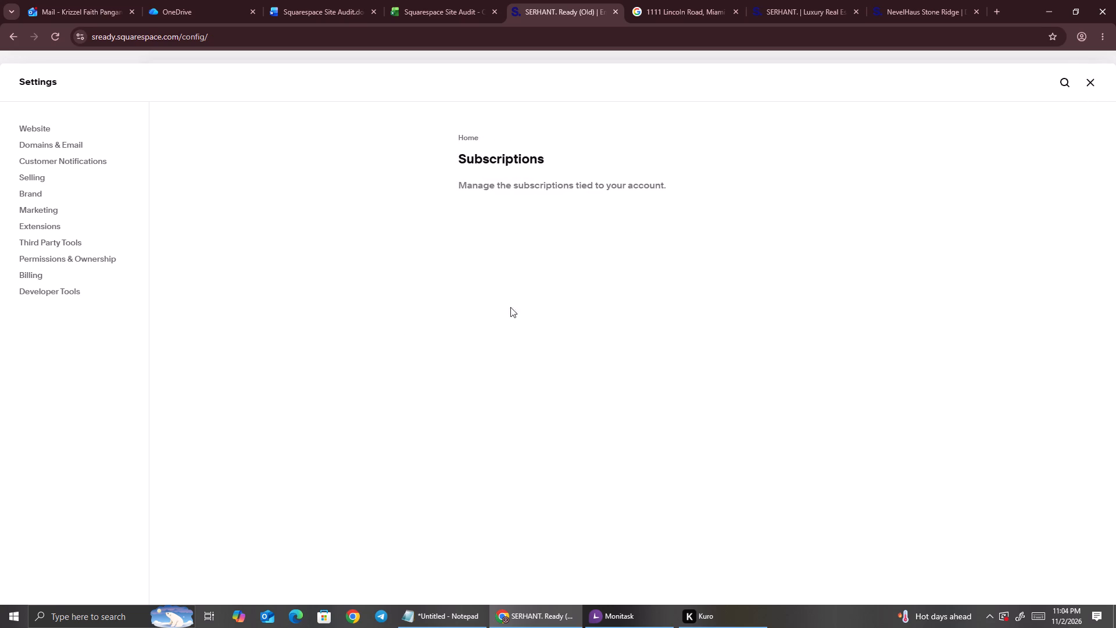
Look through the SERHANT. Ready (Old) home page to examine the site's content.
scroll(444, 369, "down", 11)
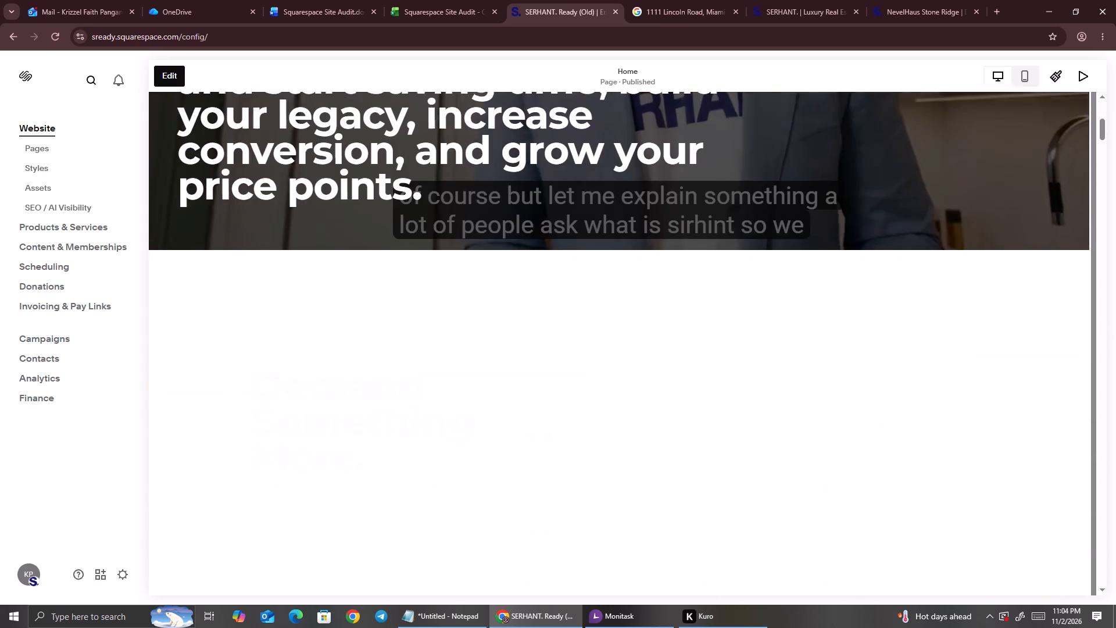
scroll(638, 379, "up", 4)
scroll(638, 379, "down", 11)
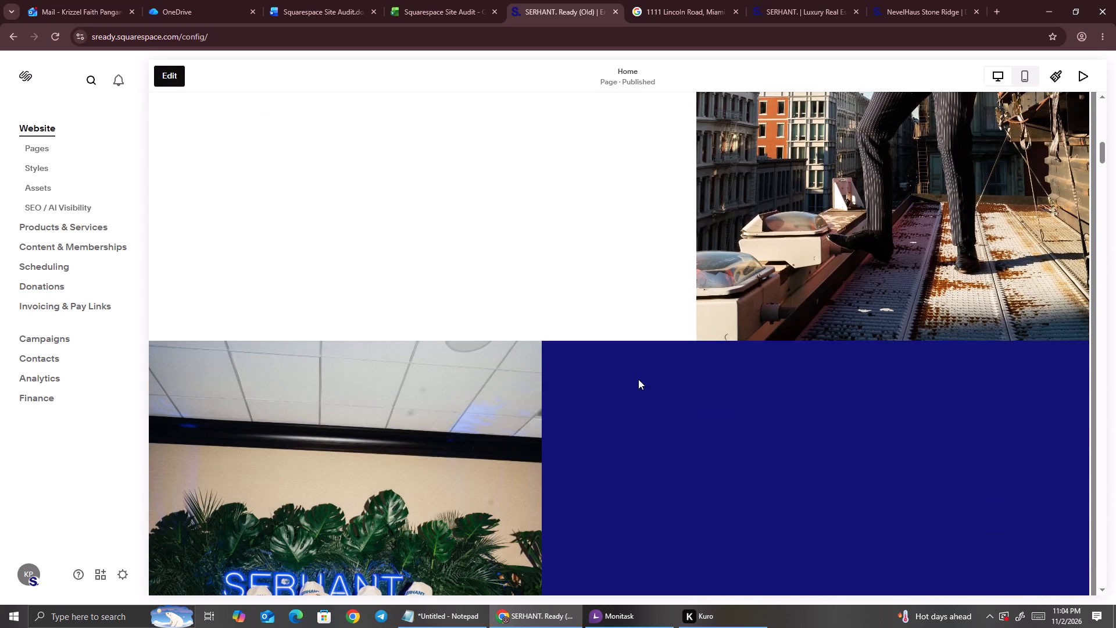
scroll(638, 379, "down", 18)
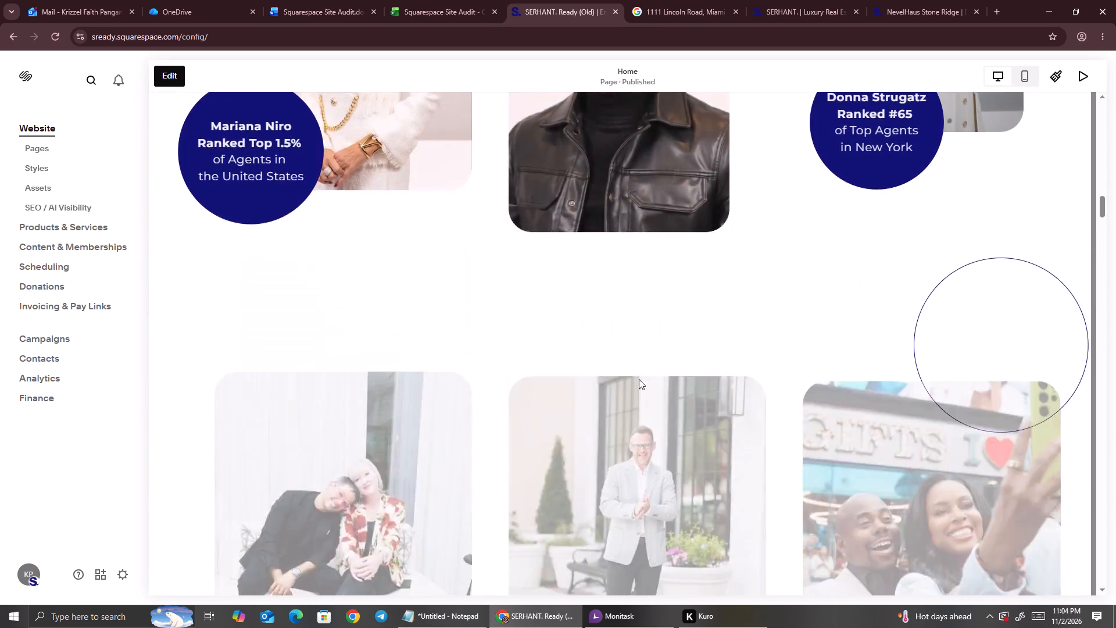
scroll(639, 379, "down", 2)
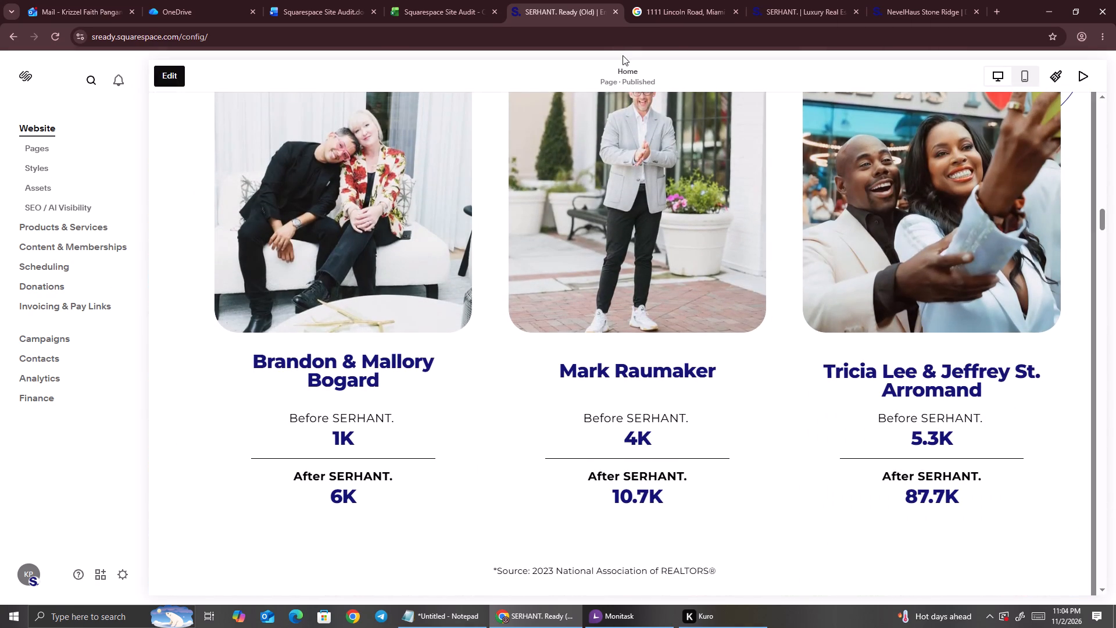
Copy the site name SERHANT. Ready (Old) from Notepad into cell A207 of the October 2026 audit spreadsheet.
left_click(684, 0)
left_click(478, 0)
left_click(561, 0)
left_click(482, 0)
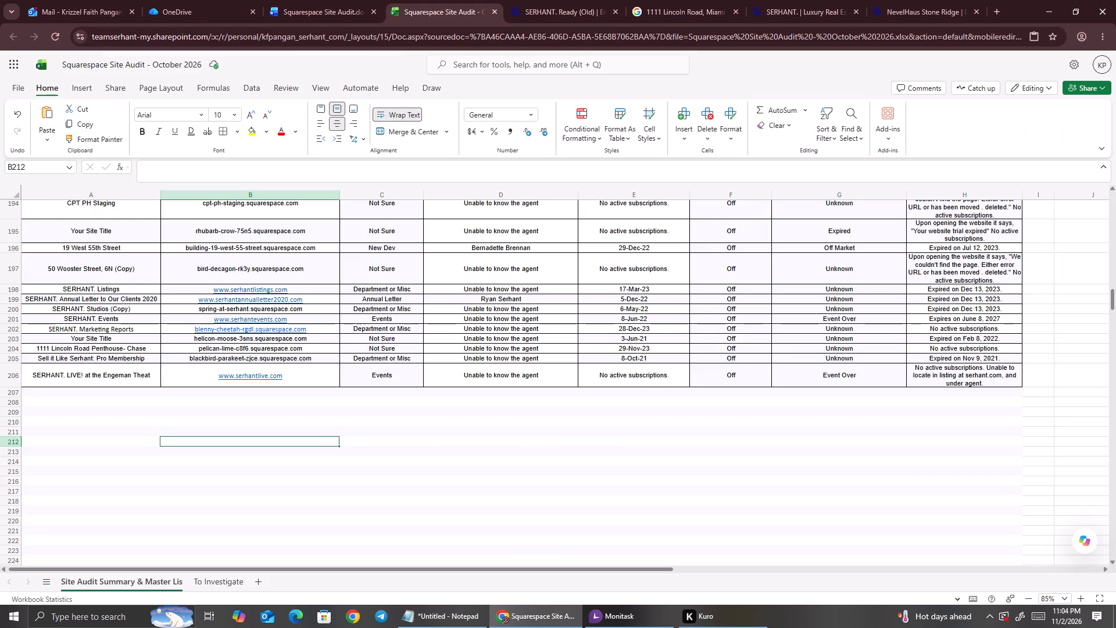
key("alt+Tab")
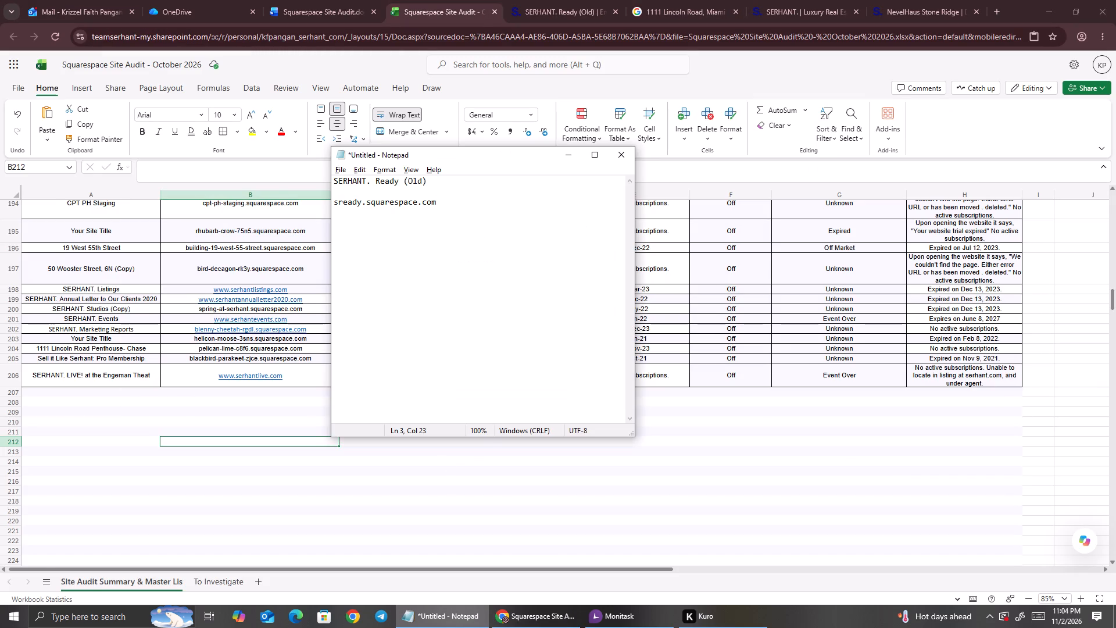
left_click_drag(439, 183, 234, 173)
key("ctrl+c")
left_click(88, 398)
left_click(91, 391)
key("ctrl+v")
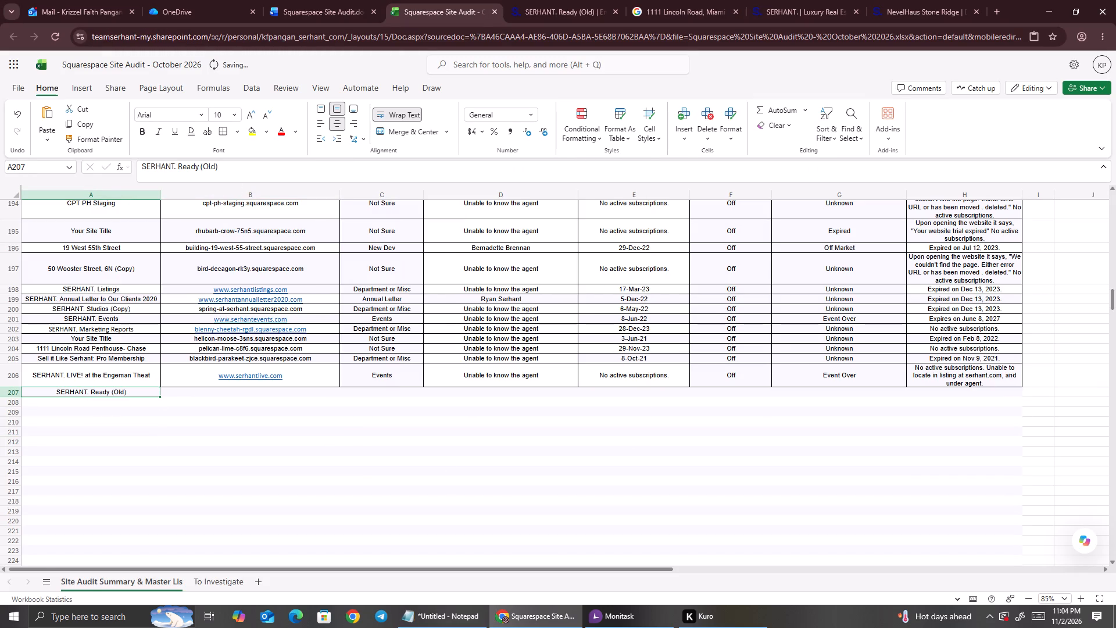
Copy the domain sready.squarespace.com from Notepad into cell B207 of the audit spreadsheet.
key("alt+Tab")
left_click_drag(443, 202, 291, 206)
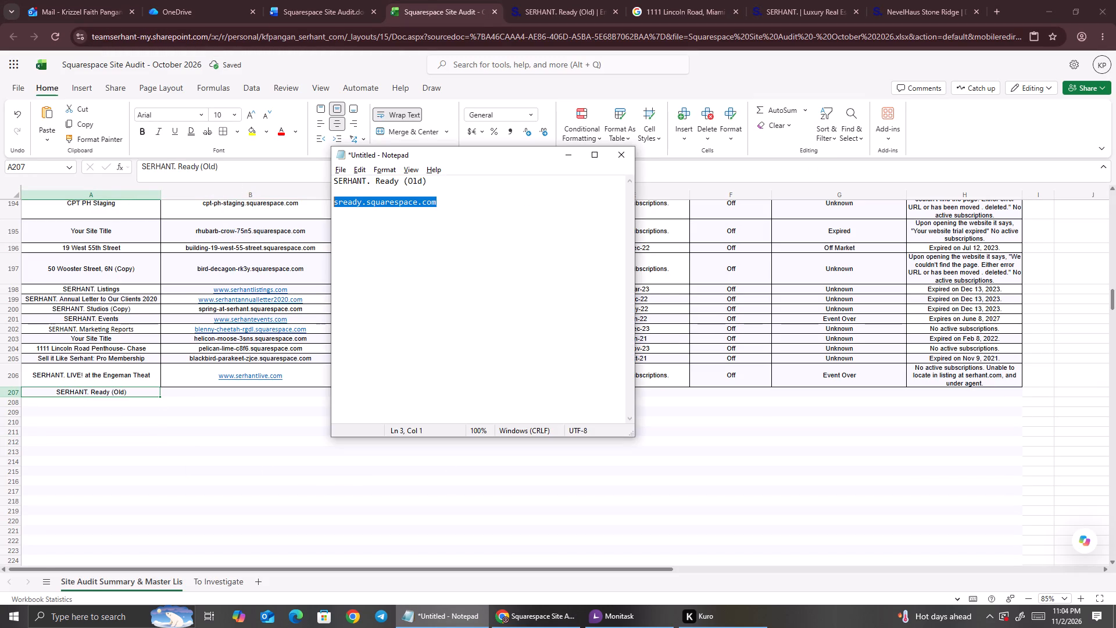
key("ctrl+c")
left_click(233, 391)
key("ctrl+v")
Set the category in C207 to Department or Misc by copying it from C200.
left_click(404, 313)
key("ctrl+c")
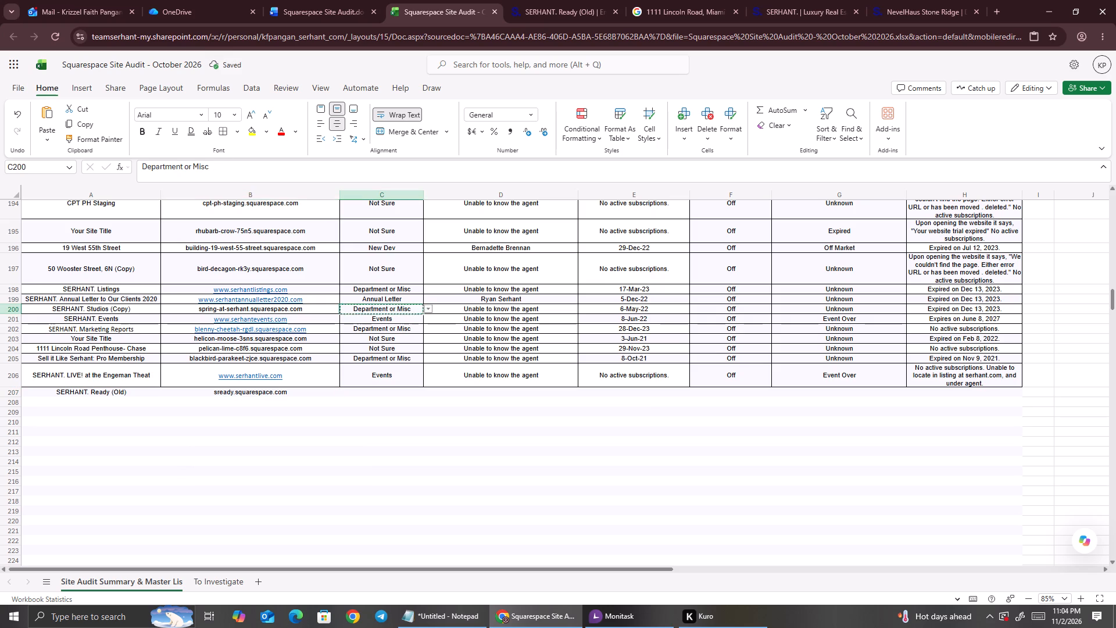
left_click(388, 392)
key("ctrl+v")
Look further through the SERHANT. Ready (Old) home page to examine the site's content for the audit.
left_click(707, 0)
left_click(619, 0)
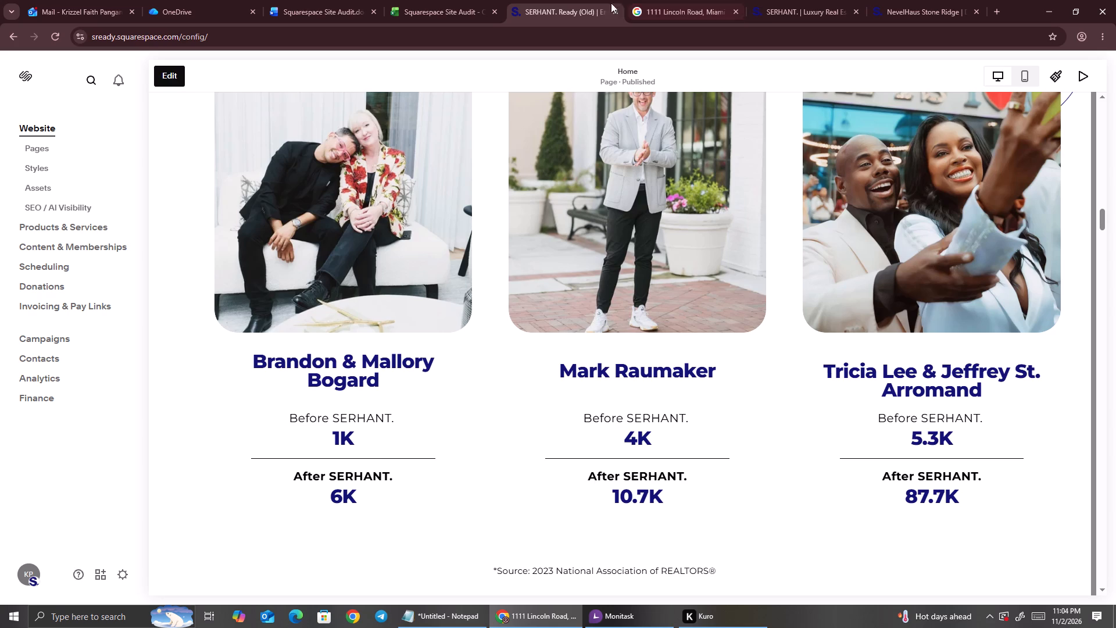
scroll(564, 351, "down", 11)
scroll(574, 349, "up", 3)
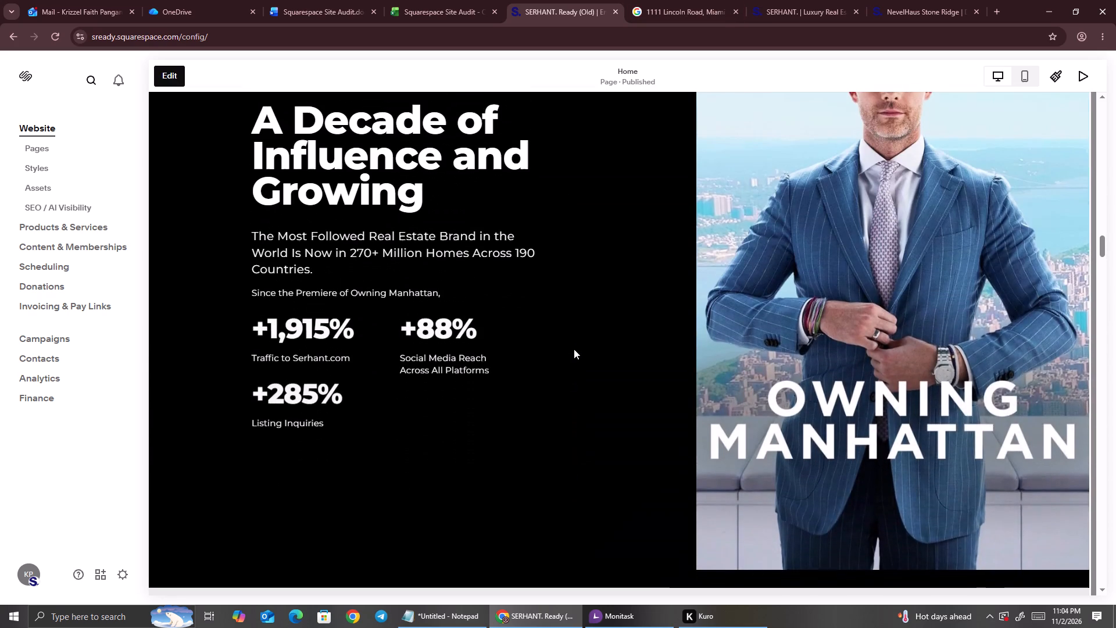
scroll(743, 424, "up", 2)
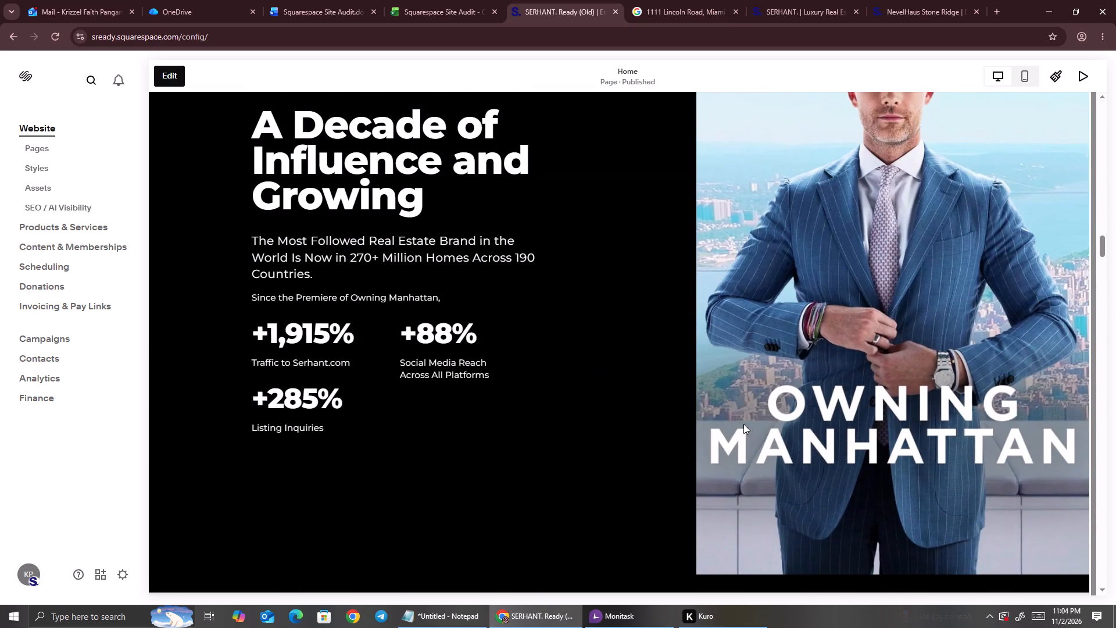
scroll(743, 422, "up", 2)
scroll(814, 392, "up", 2)
scroll(868, 374, "down", 9)
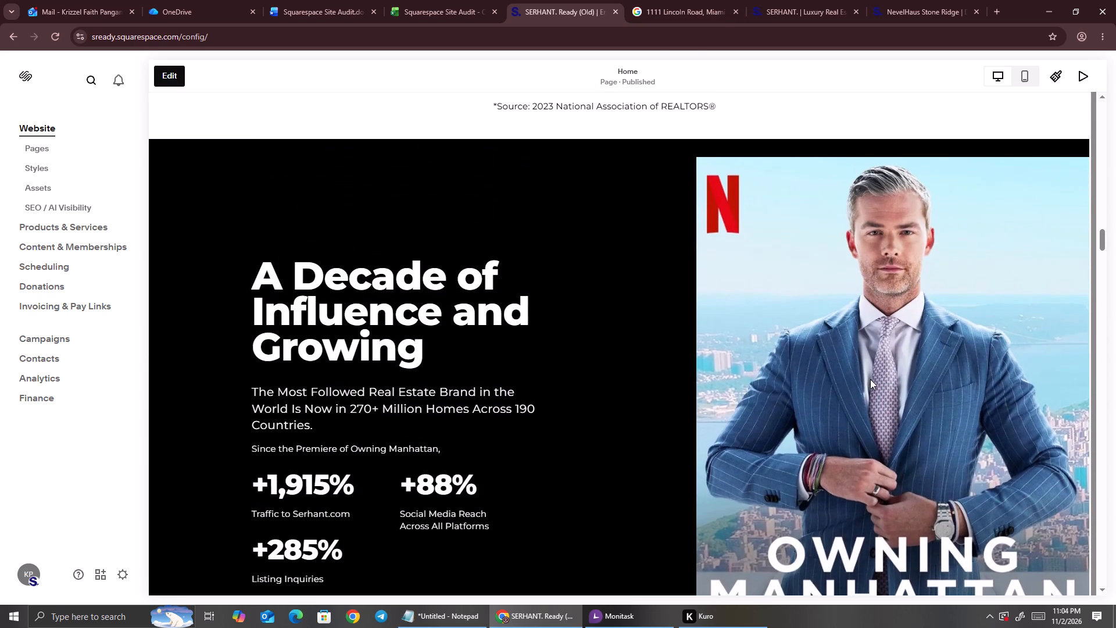
scroll(872, 381, "down", 5)
scroll(856, 451, "down", 8)
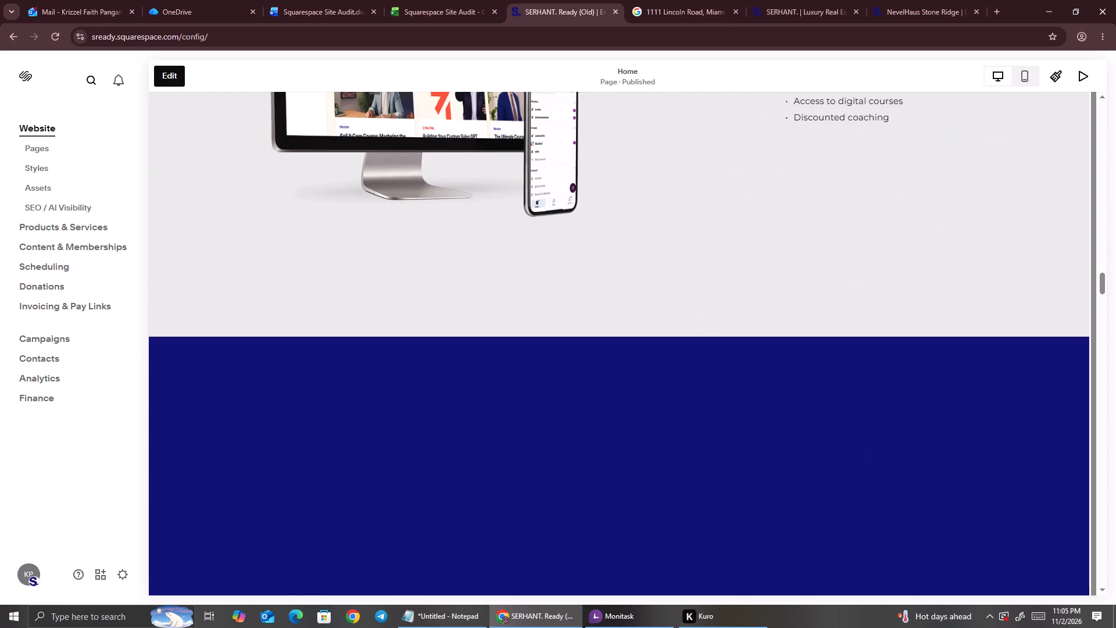
scroll(877, 440, "down", 12)
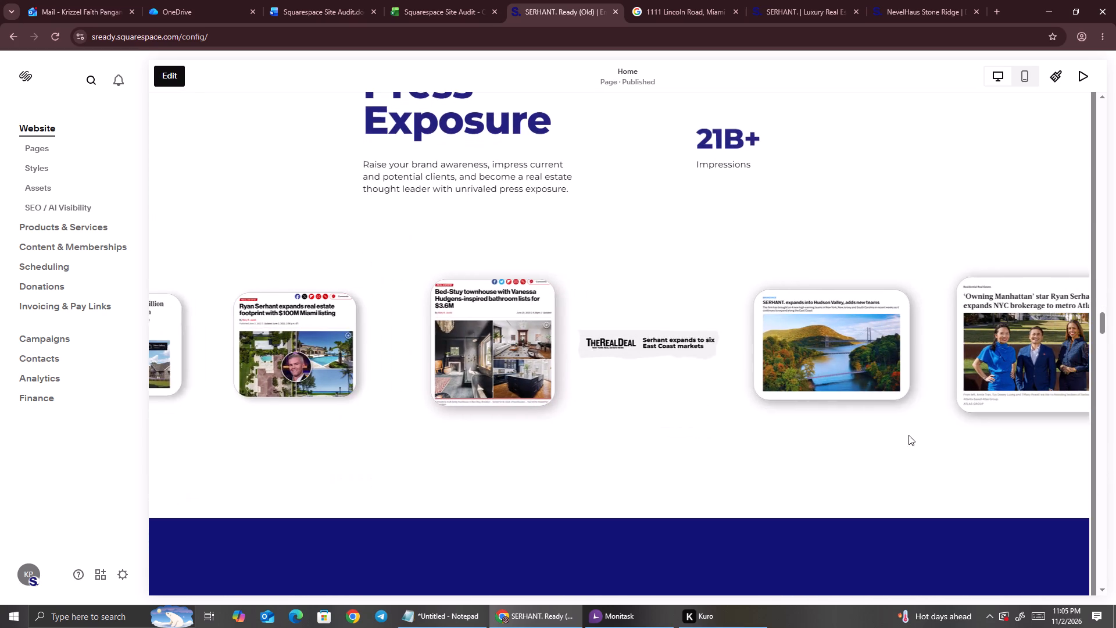
scroll(892, 432, "up", 1)
Return to the audit spreadsheet and set the agent in D207 to Unable to know the agent by copying it from D206.
left_click(373, 3)
left_click(456, 13)
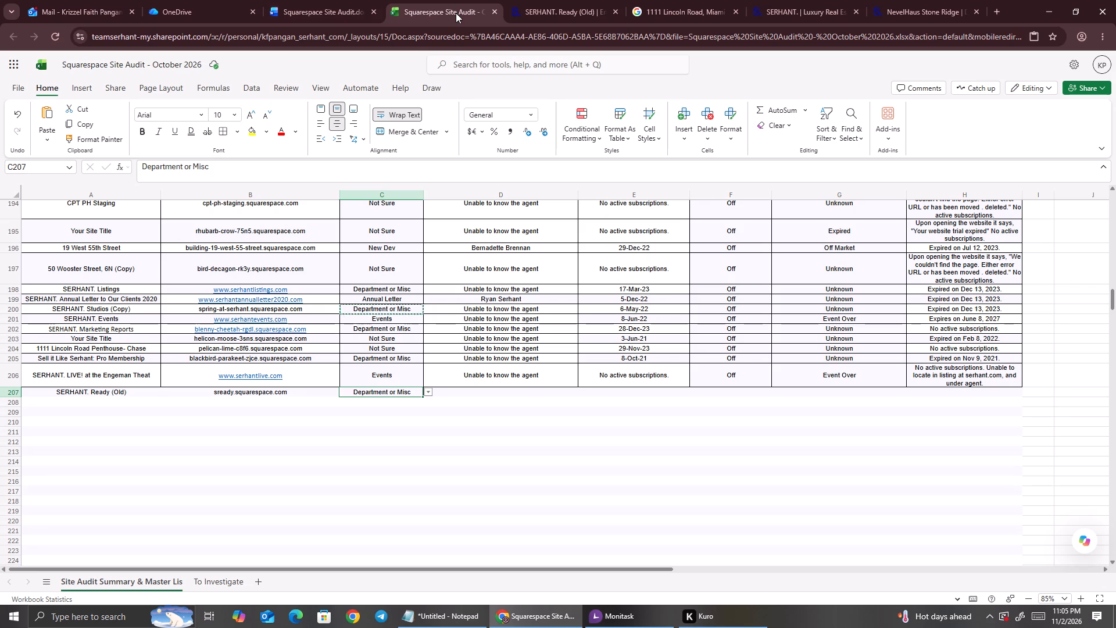
left_click(466, 402)
left_click(481, 392)
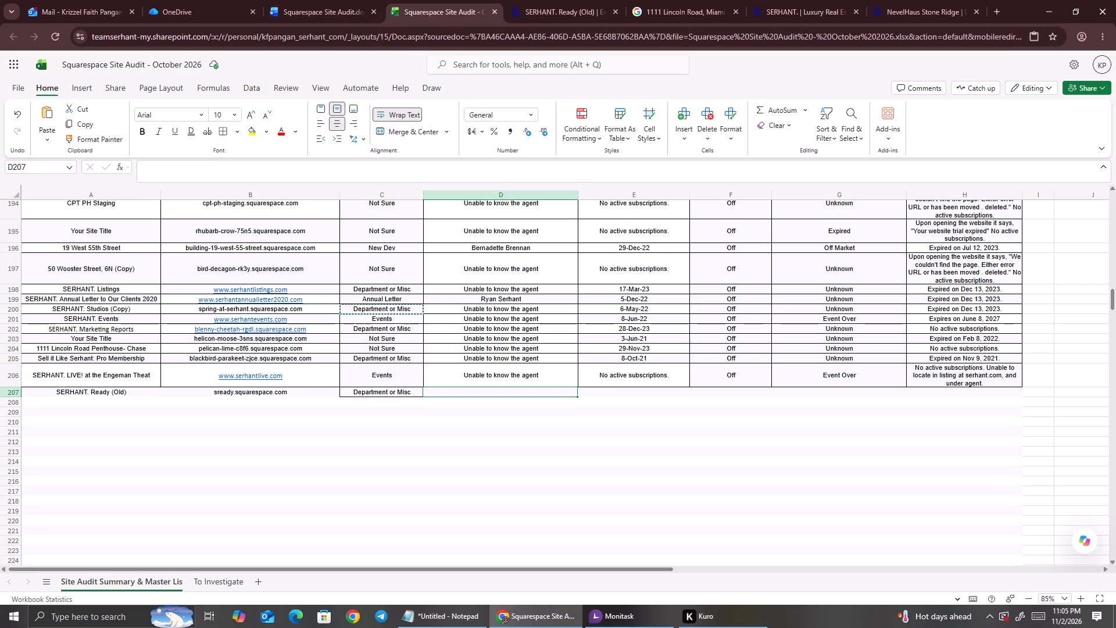
left_click(495, 363)
left_click(488, 372)
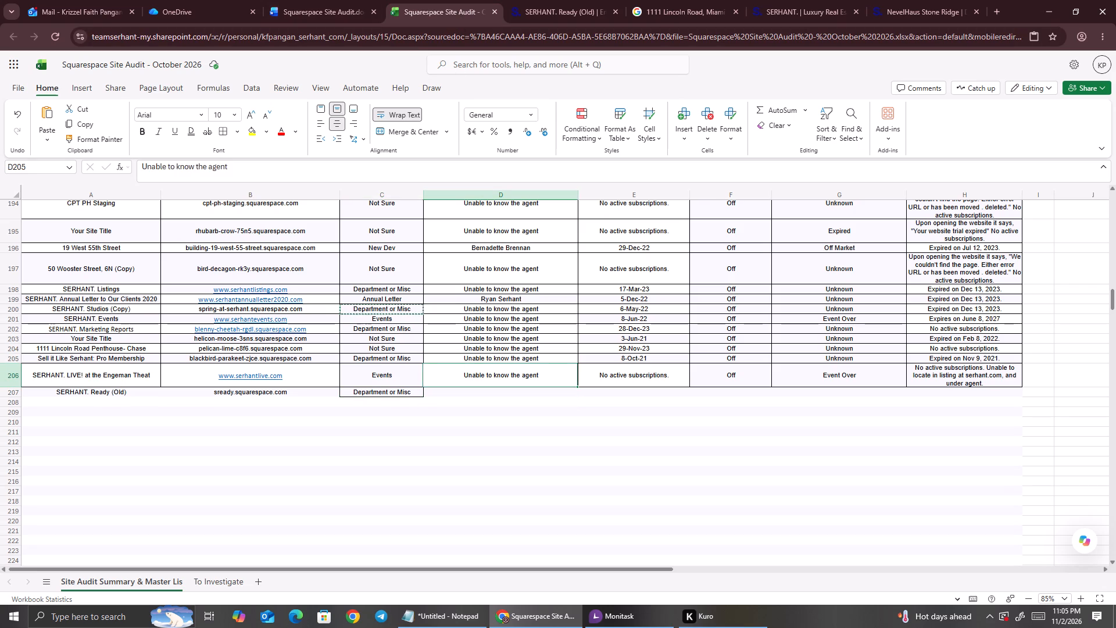
key("ctrl+c")
left_click(484, 393)
key("ctrl+v")
Set E207 to No active subscriptions. by copying it from E206.
left_click(641, 379)
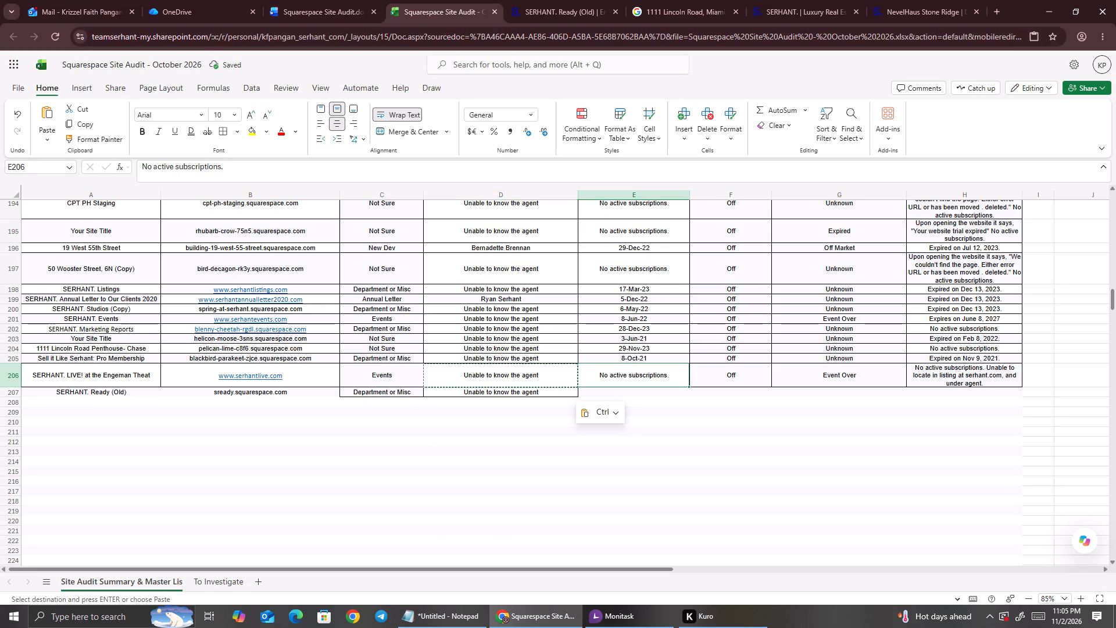
key("ctrl+c")
left_click(651, 394)
key("ctrl+v")
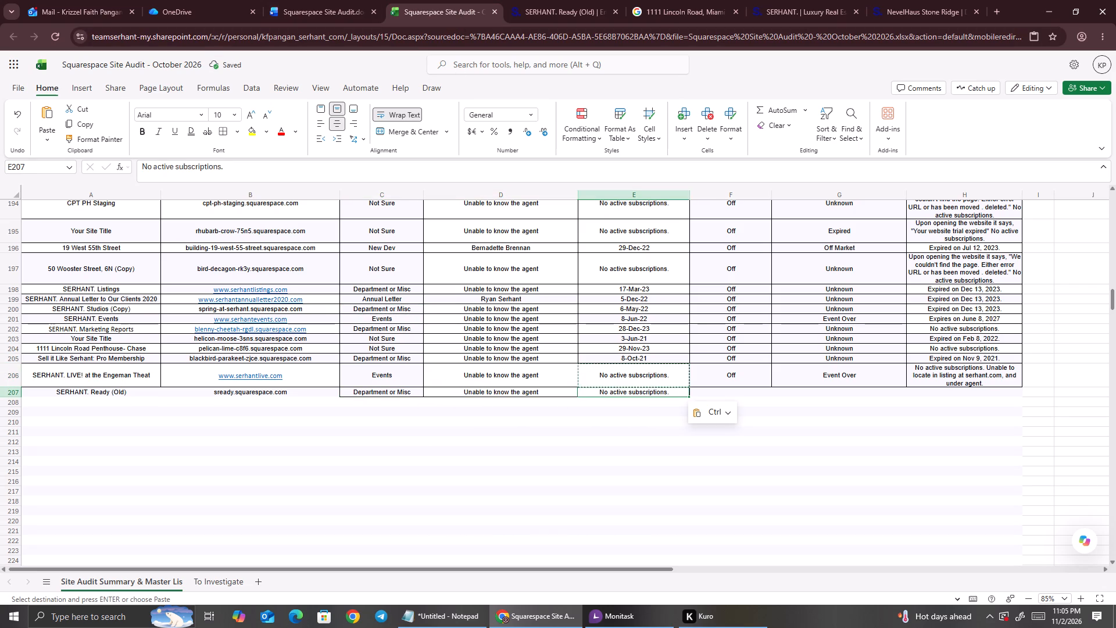
Copy the note in H206, No active subscriptions. Unable to locate in listing at serhant.com, and under agent., into H207.
left_click(968, 375)
key("ctrl+c")
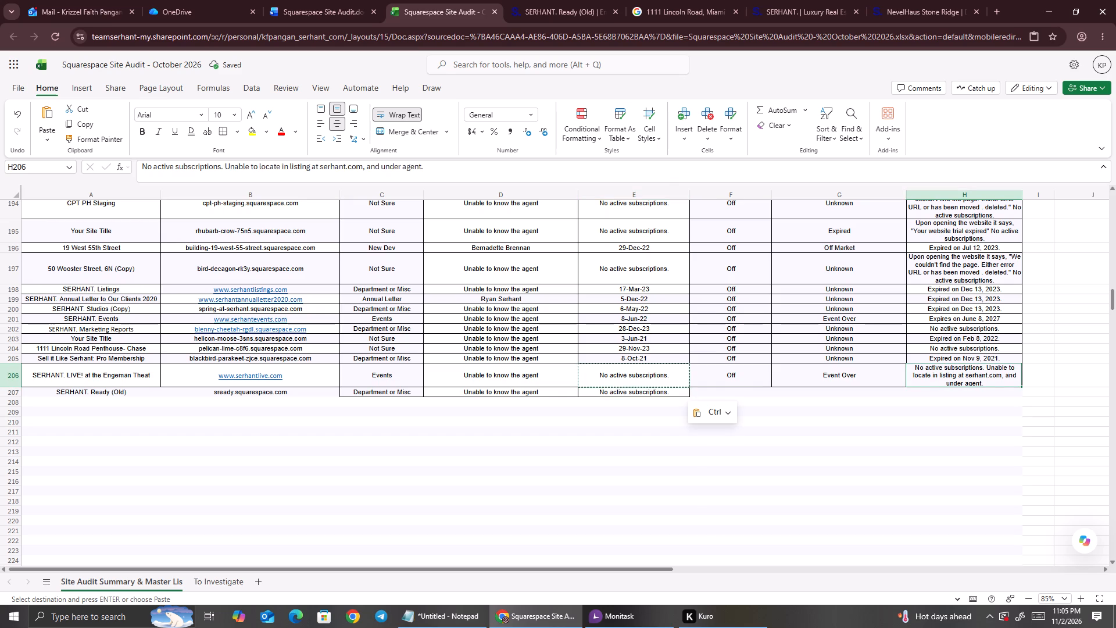
left_click(964, 397)
key("ctrl+v")
Set the status in G207 to Unknown by copying it from G205.
left_click(840, 374)
key("ctrl+c")
left_click(830, 360)
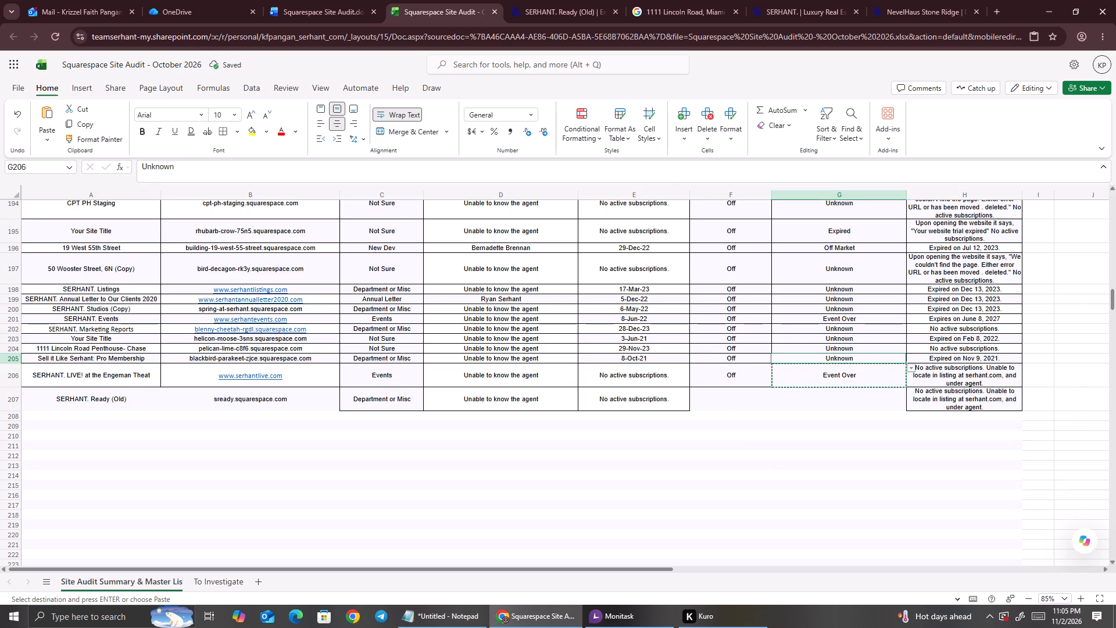
left_click(851, 355)
key("ctrl+c")
left_click(841, 396)
key("ctrl+v")
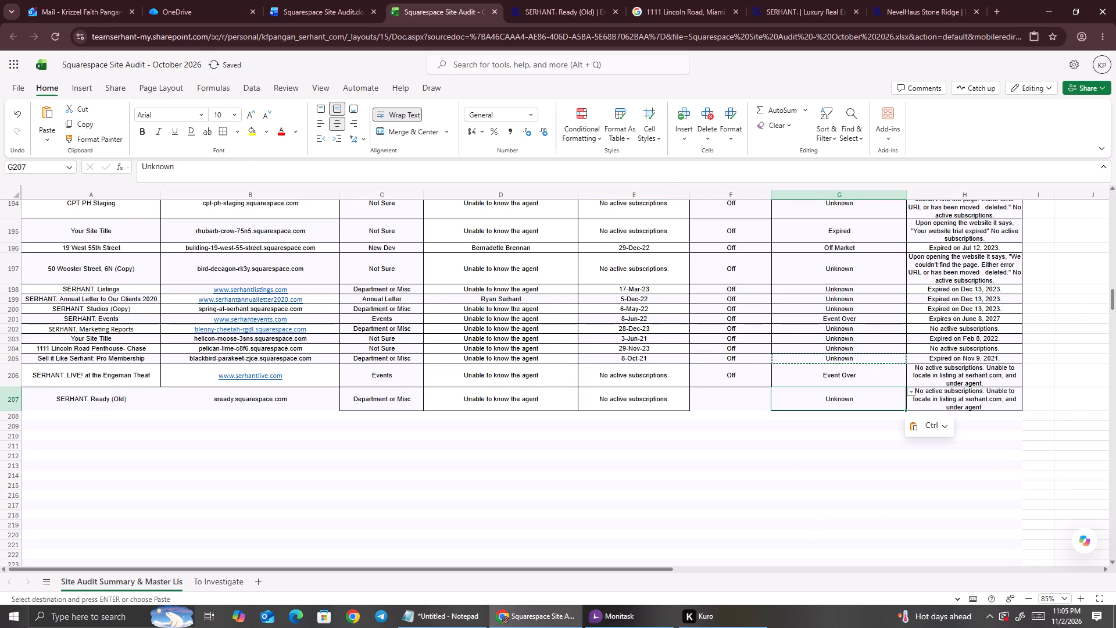
Set F207 to Off by copying it from F206.
left_click(759, 379)
key("ctrl+c")
left_click(747, 403)
key("ctrl+v")
left_click(691, 459)
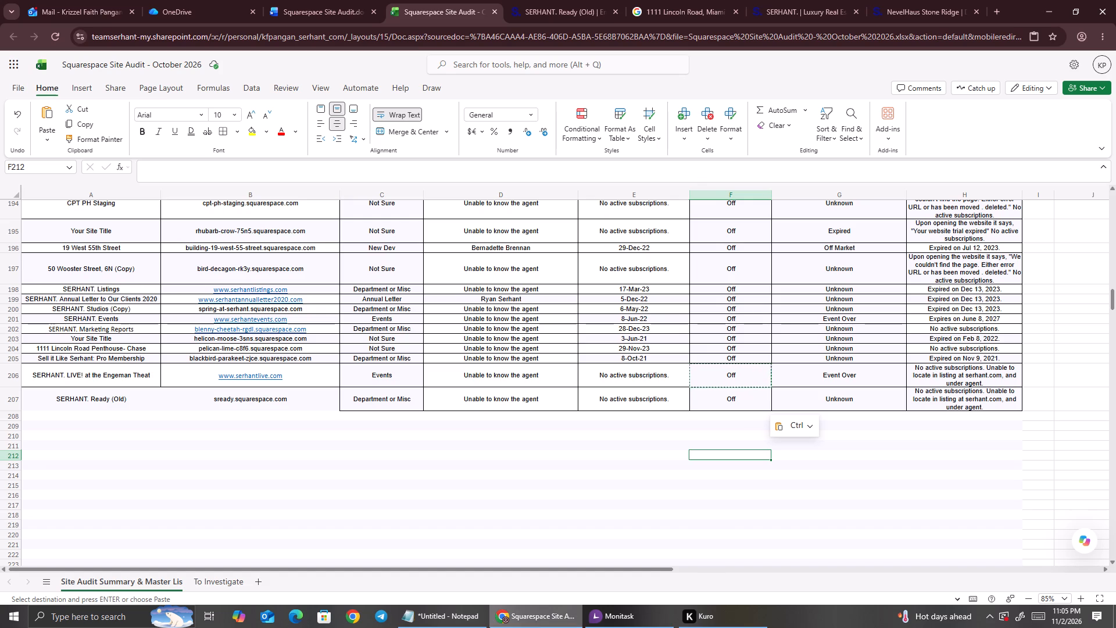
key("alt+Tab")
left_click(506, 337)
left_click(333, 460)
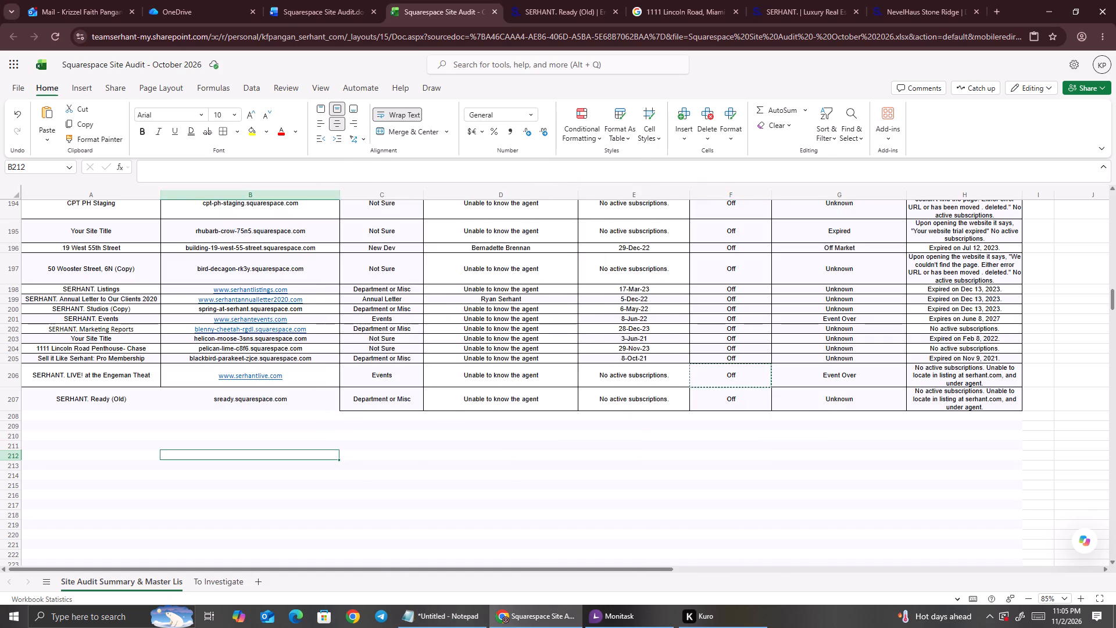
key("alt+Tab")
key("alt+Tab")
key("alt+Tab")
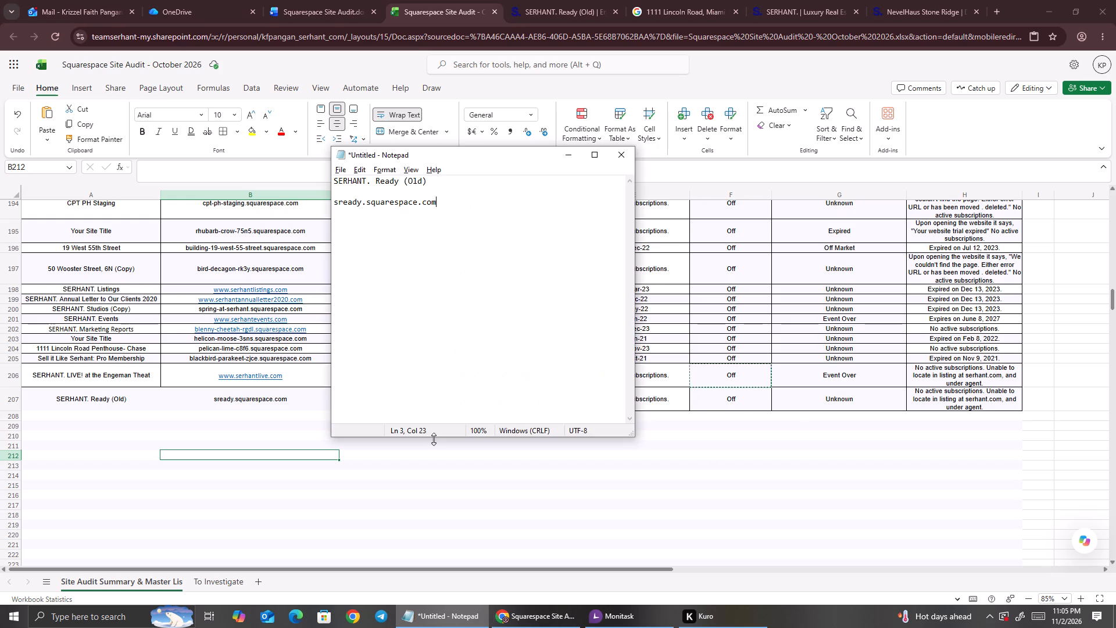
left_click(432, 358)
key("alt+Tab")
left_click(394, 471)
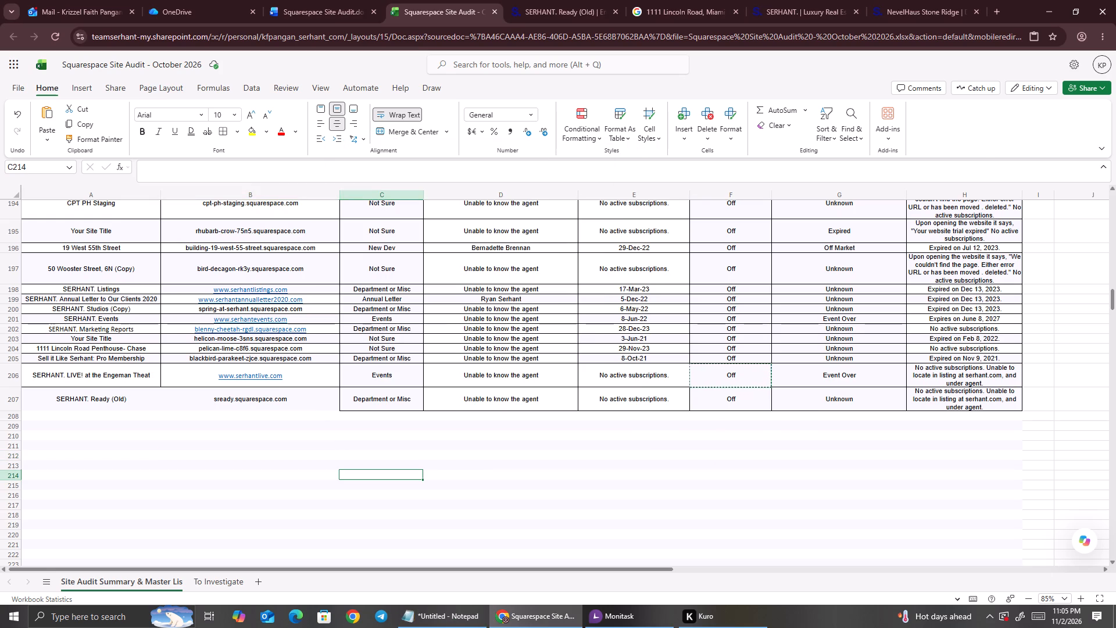
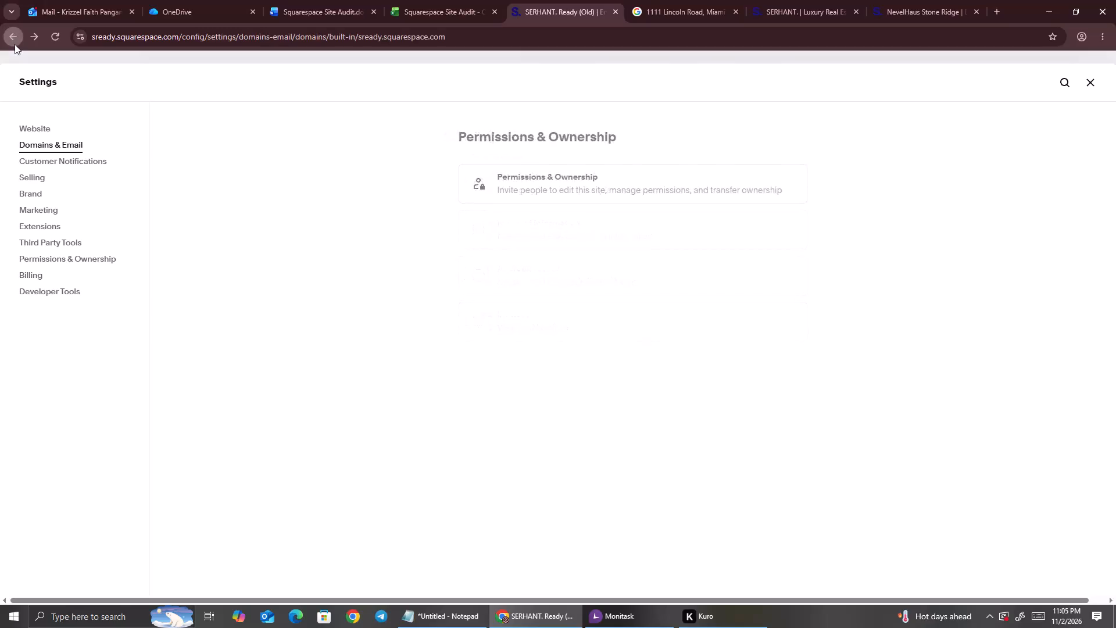
Return to the Serhant dashboard and add the tags Department or Misc and Unknown to SERHANT. Ready (Old).
left_click(15, 44)
left_click(15, 44)
left_click(15, 44)
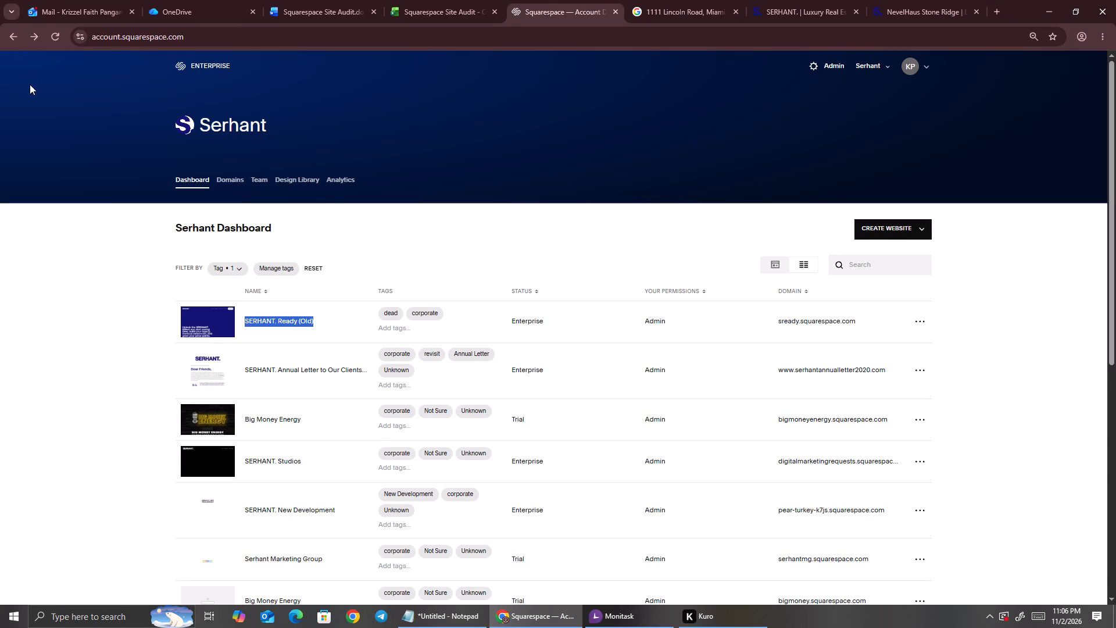
left_click(378, 330)
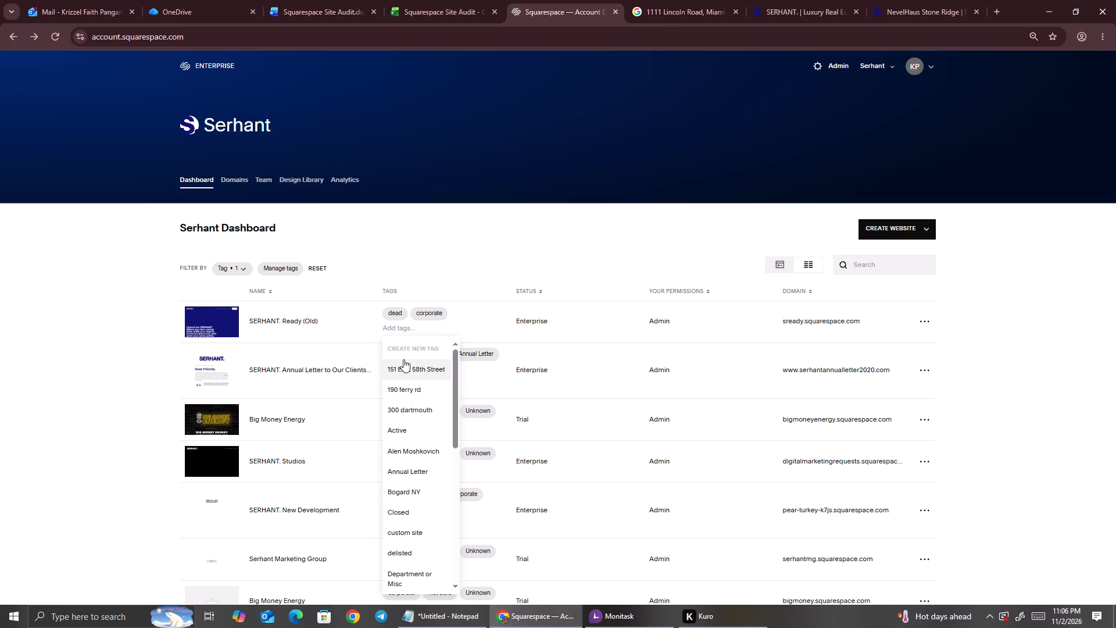
type("De")
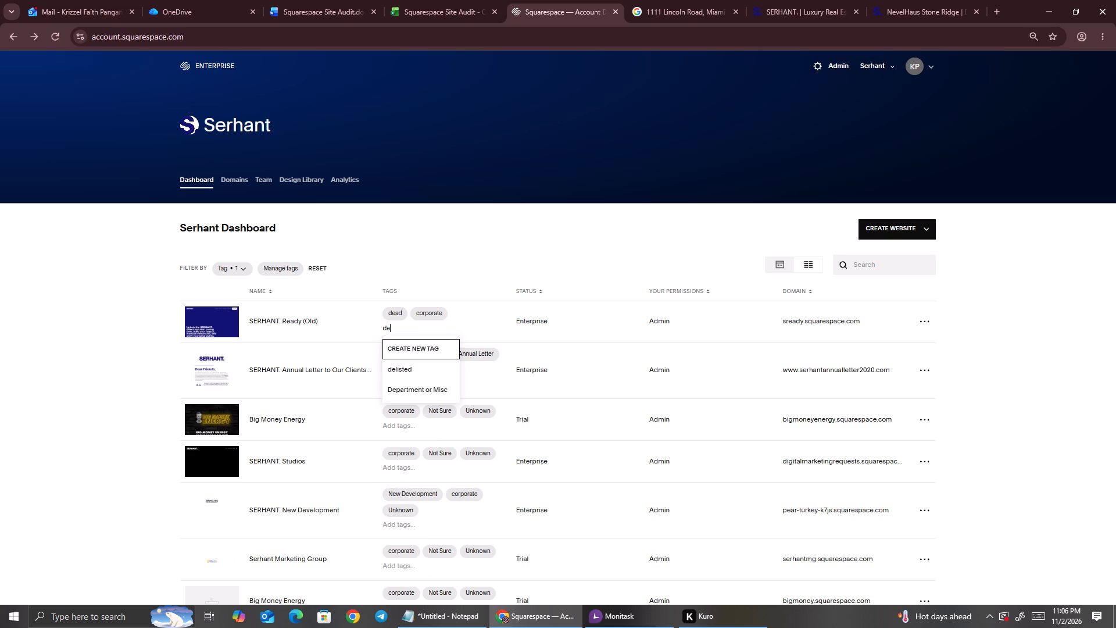
key("Down")
key("Down")
key("Return")
type("Un")
key("Down")
key("Return")
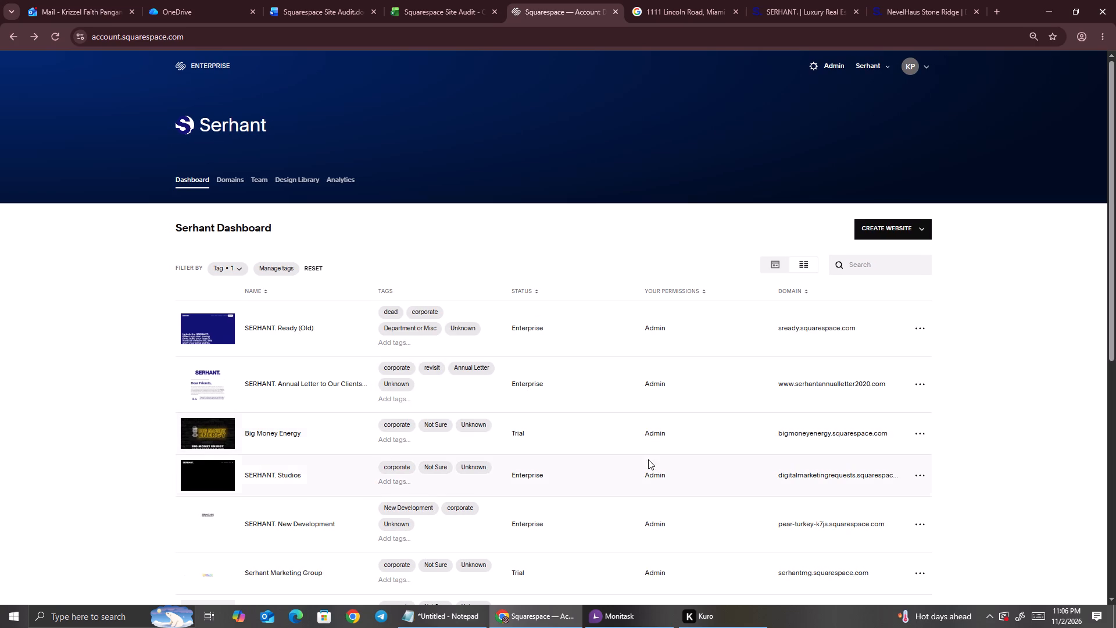
Select the site name SERHANT. Annual Letter to Clients 2023 in the dashboard's website list.
scroll(338, 394, "down", 1)
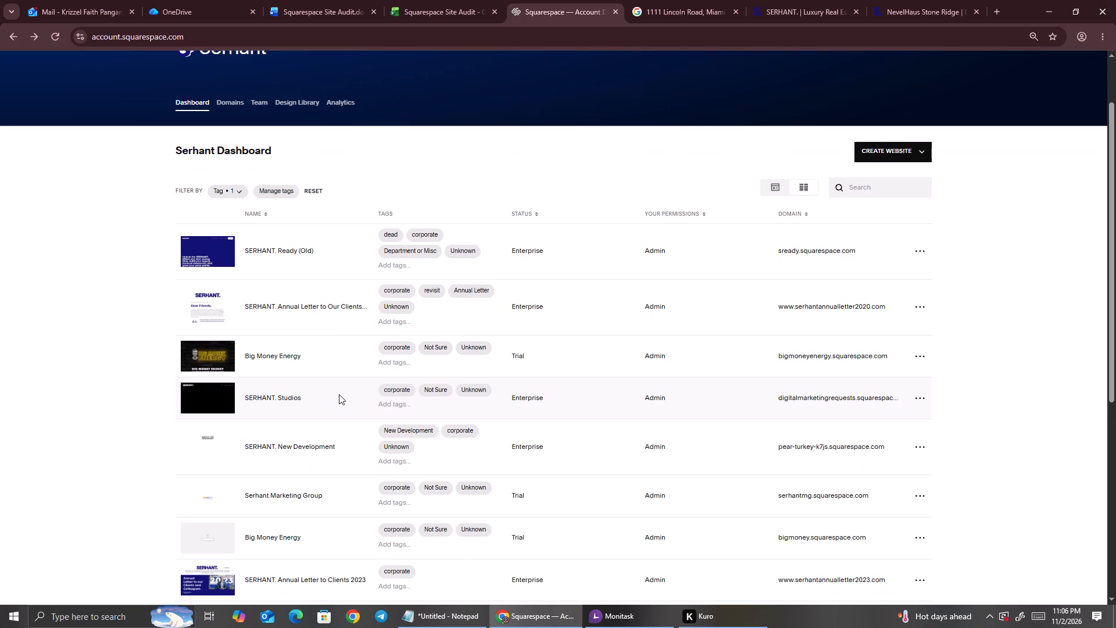
scroll(339, 394, "down", 2)
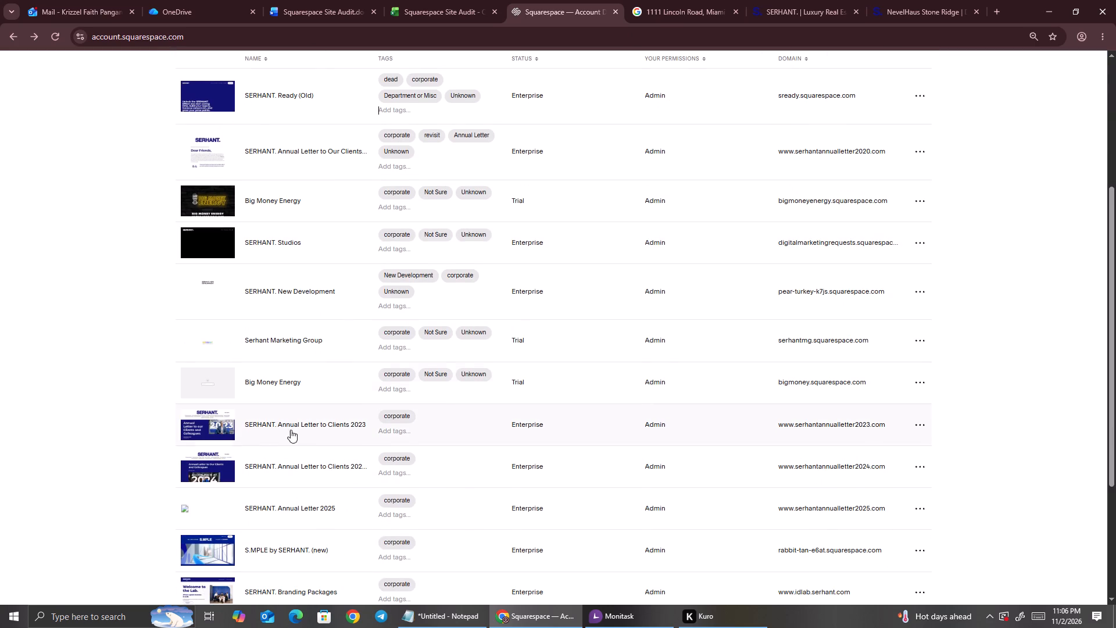
left_click_drag(243, 429, 372, 429)
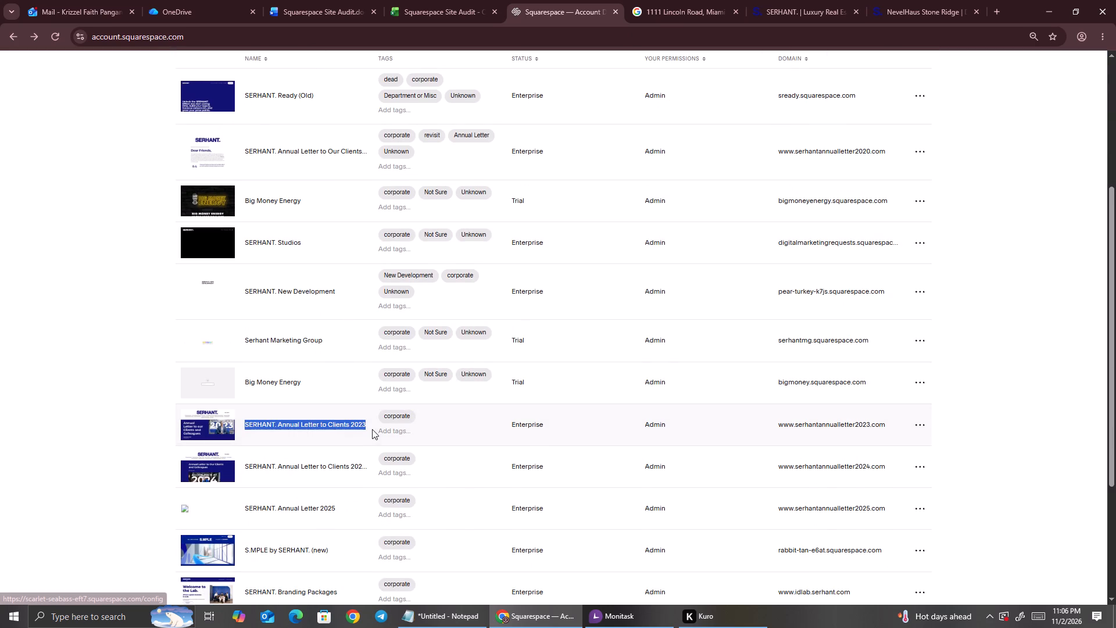
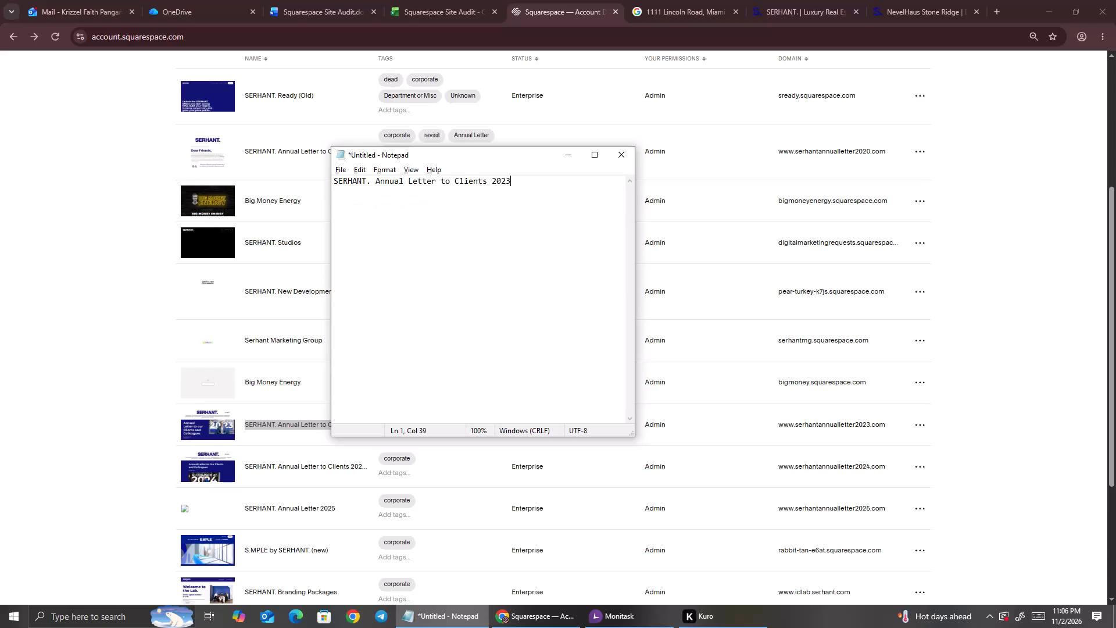
left_click_drag(754, 423, 898, 422)
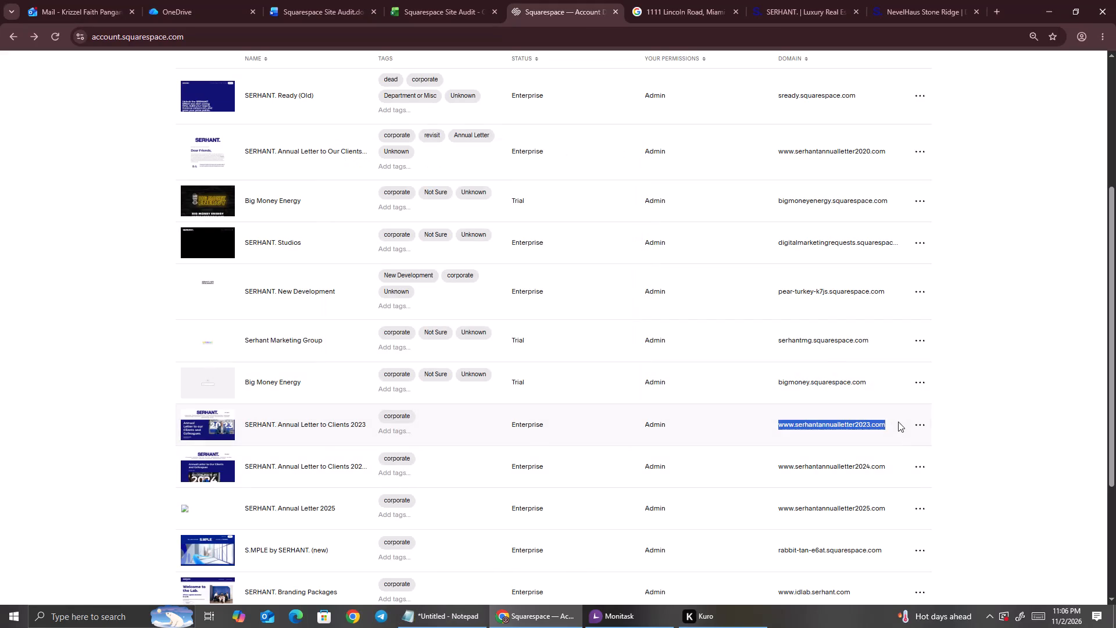
key("ctrl+c")
key("alt+Tab")
key("ctrl+v")
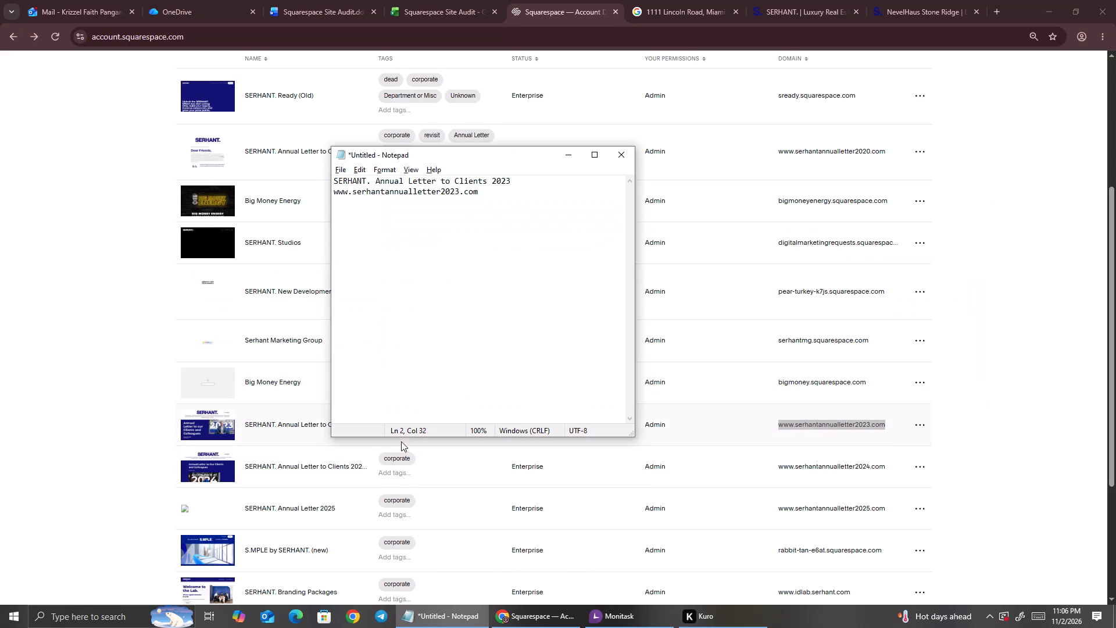
Return to the dashboard and open the SERHANT. Annual Letter to Clients 2023 site from its own row options.
left_click(922, 433)
left_click(904, 485)
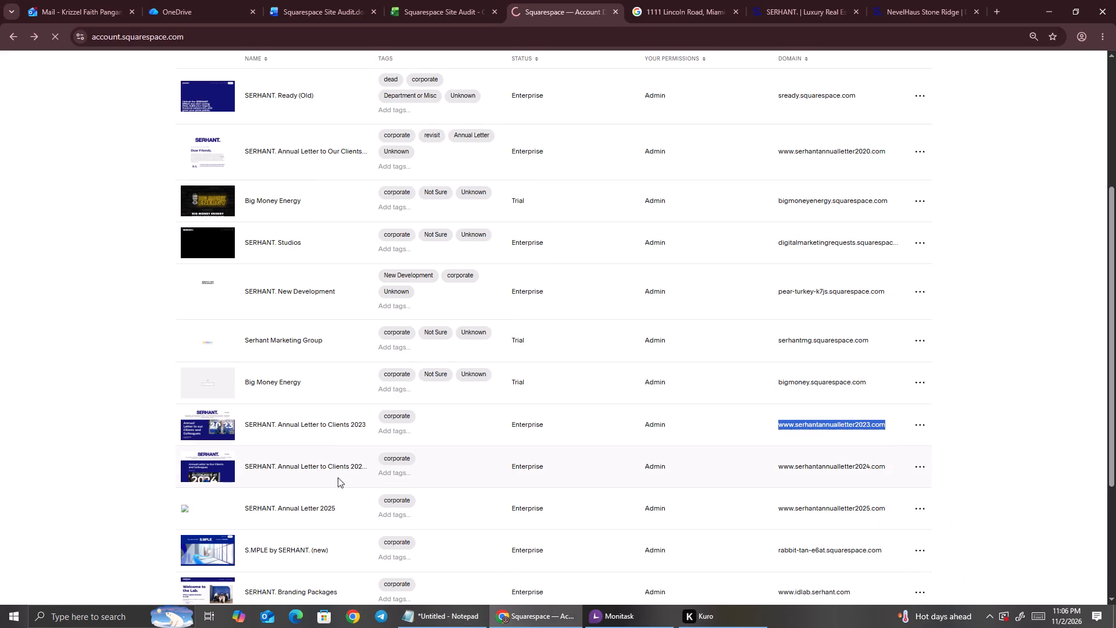
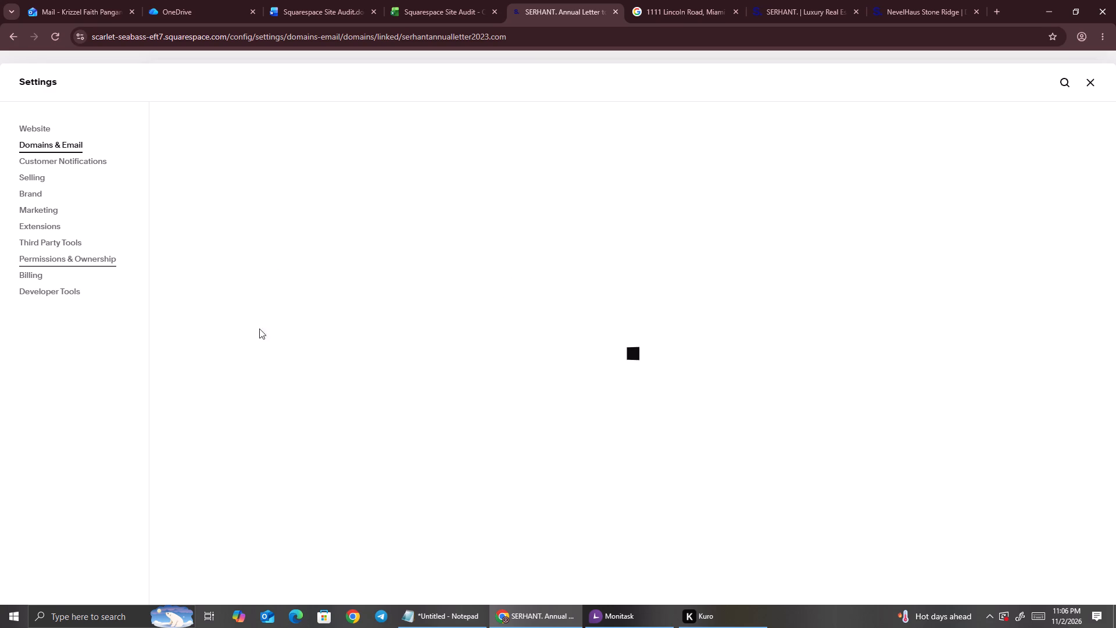
Check the invoices and subscriptions in the 2023 annual letter site's billing settings, then close the settings.
left_click(34, 283)
left_click(524, 338)
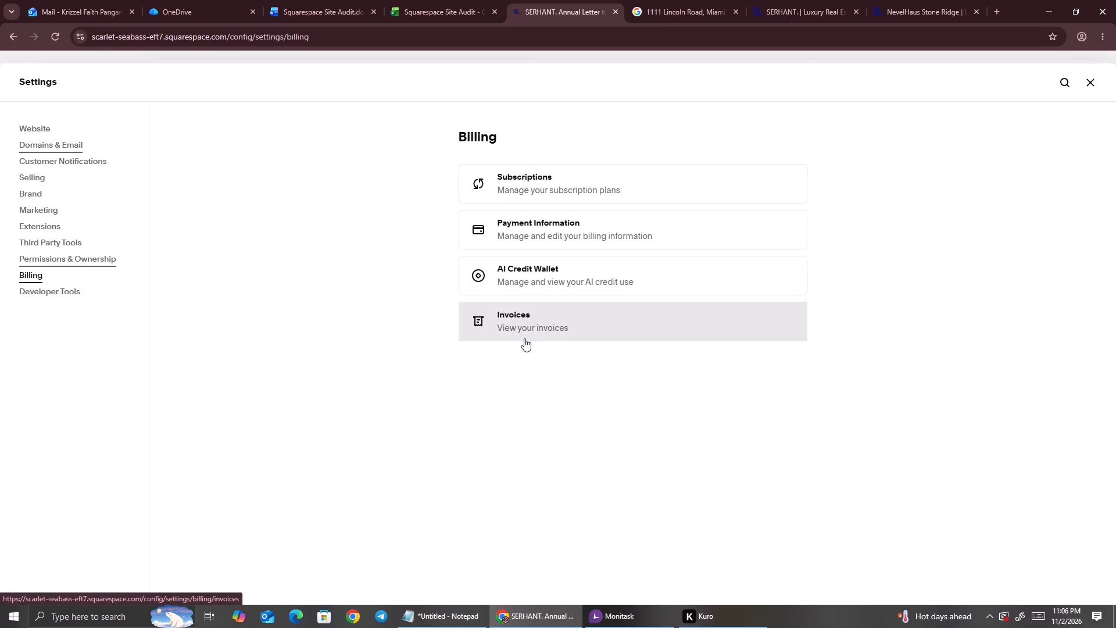
left_click(469, 144)
left_click(529, 195)
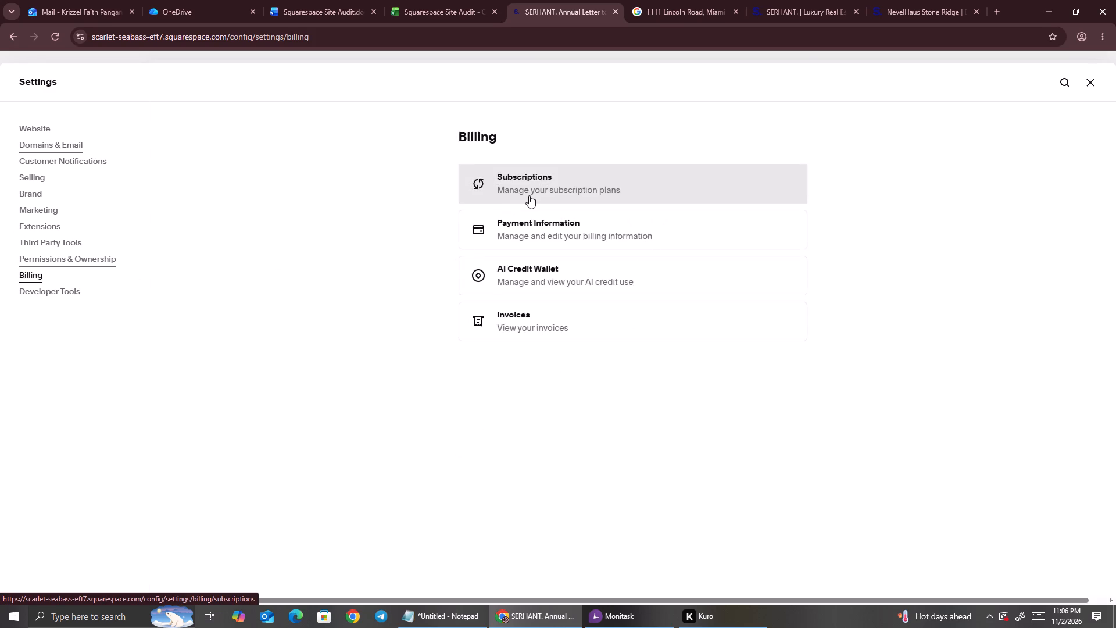
left_click(1091, 87)
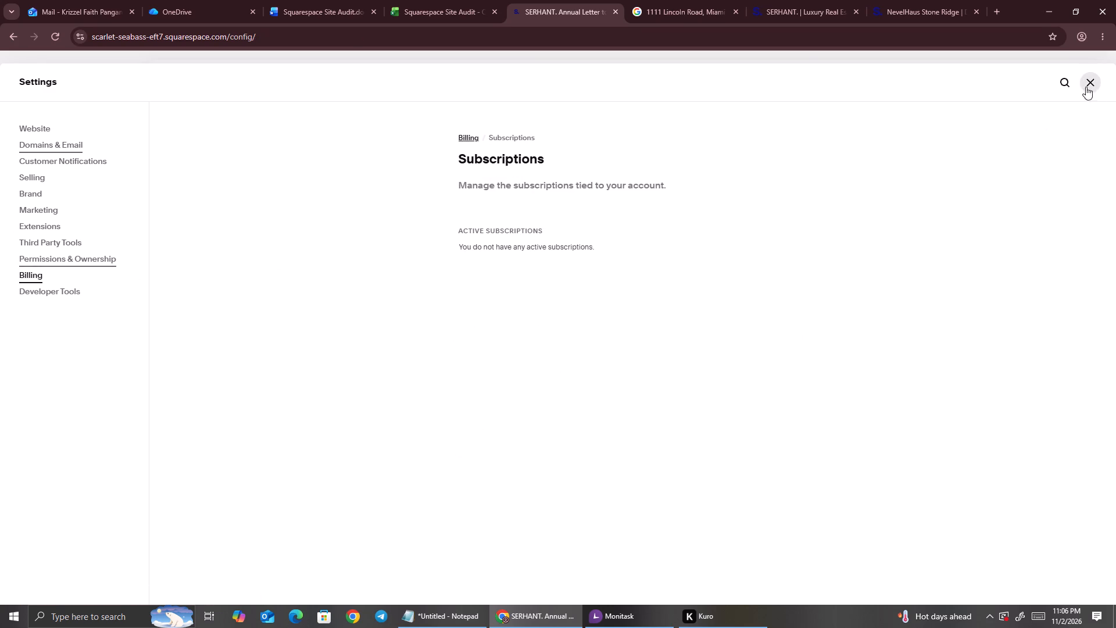
Copy the site name SERHANT. Annual Letter to Clients 2023 from Notepad into cell A208 of the October 2026 audit spreadsheet.
left_click(447, 0)
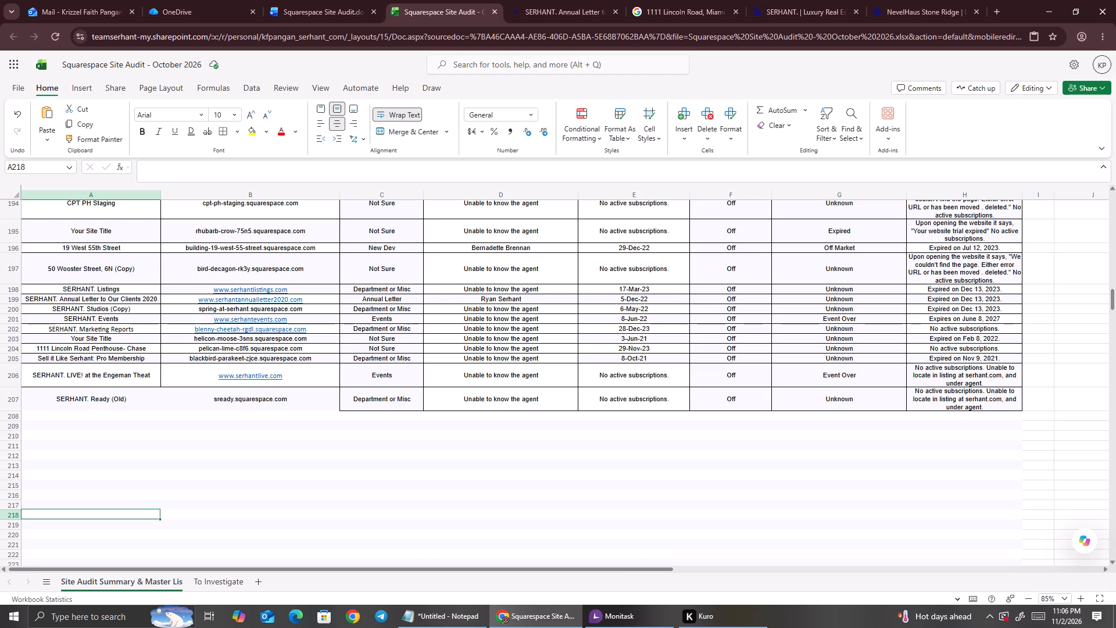
key("alt+Tab")
left_click_drag(526, 185, 257, 162)
key("ctrl+c")
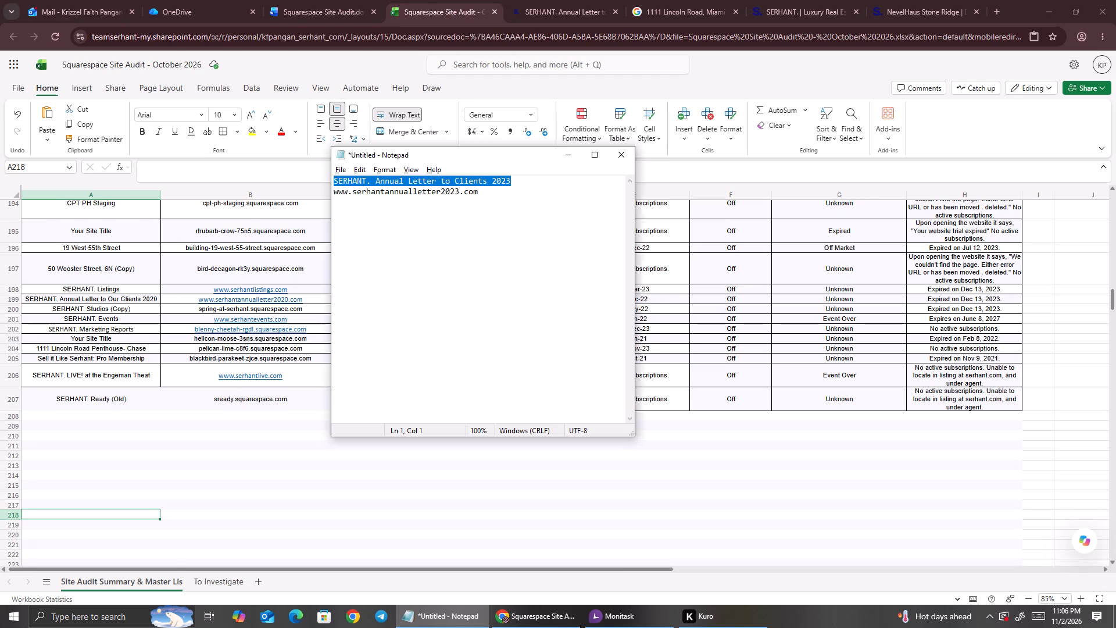
left_click_drag(85, 454, 91, 444)
left_click(100, 409)
left_click(102, 418)
key("ctrl+v")
key("alt+Tab")
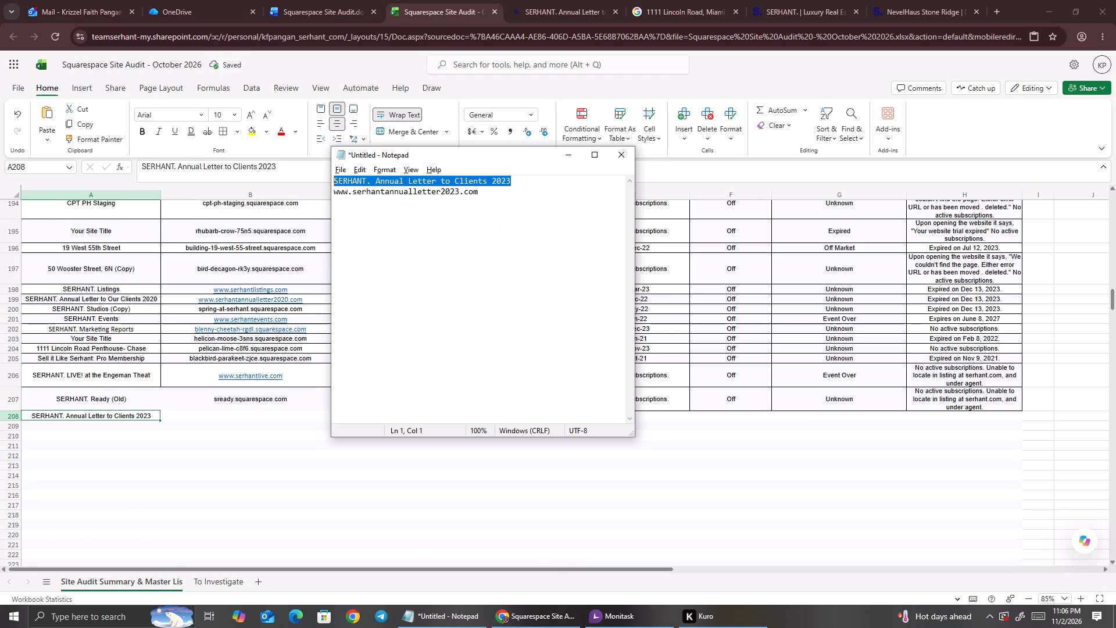
left_click_drag(498, 201, 316, 192)
key("ctrl+c")
left_click(257, 424)
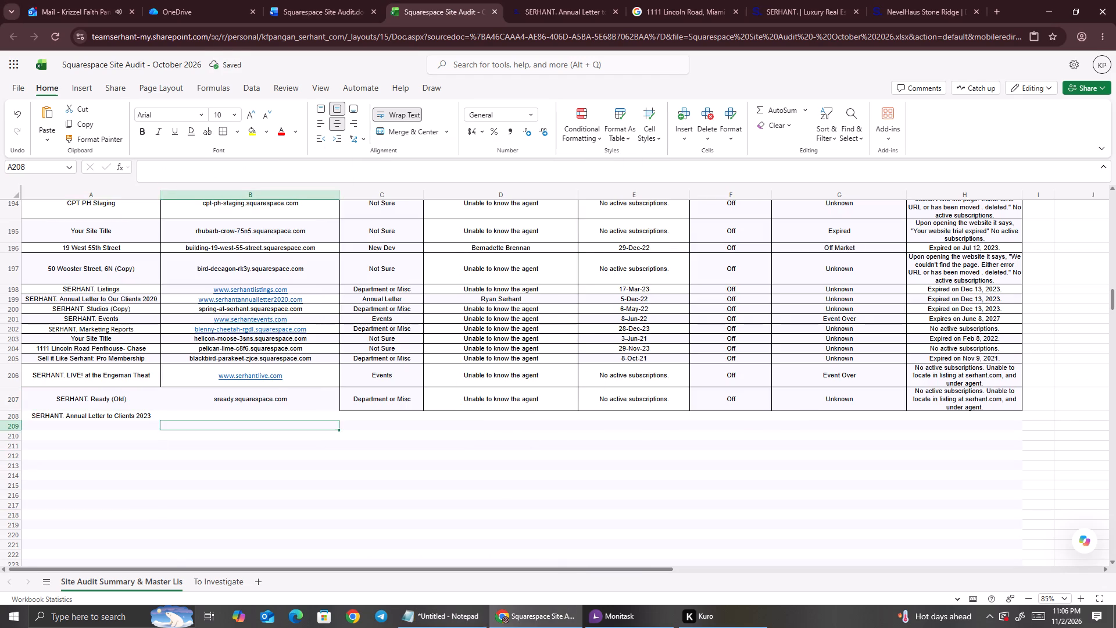
left_click(258, 412)
key("ctrl+v")
Copy the Annual Letter category from row 199 into cell C208.
left_click(387, 412)
left_click(394, 372)
left_click(387, 298)
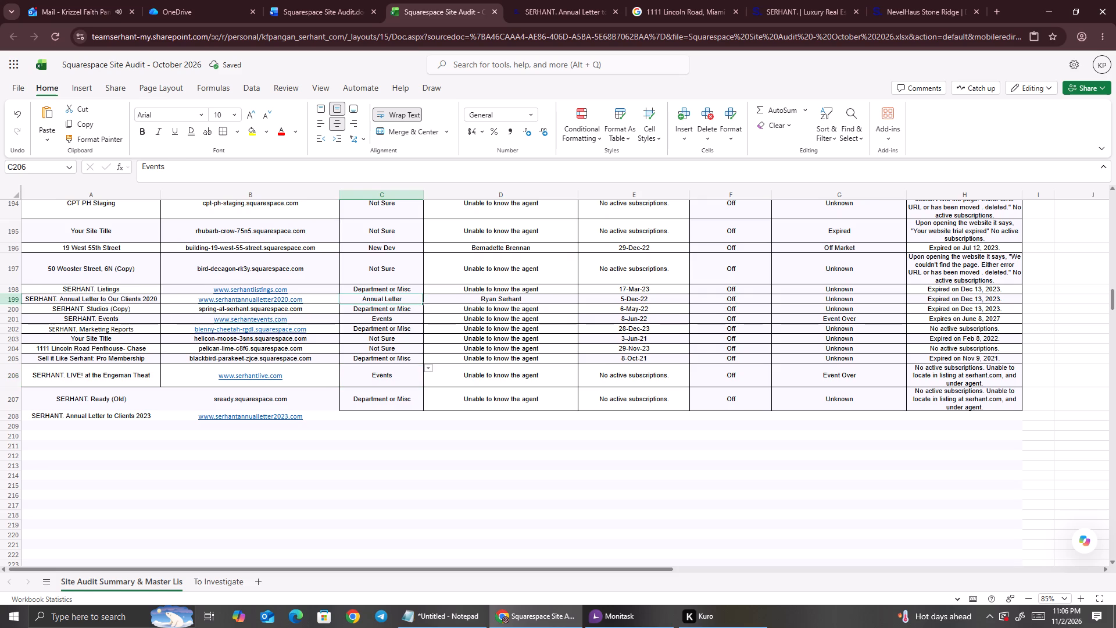
key("ctrl+c")
left_click(383, 413)
key("v")
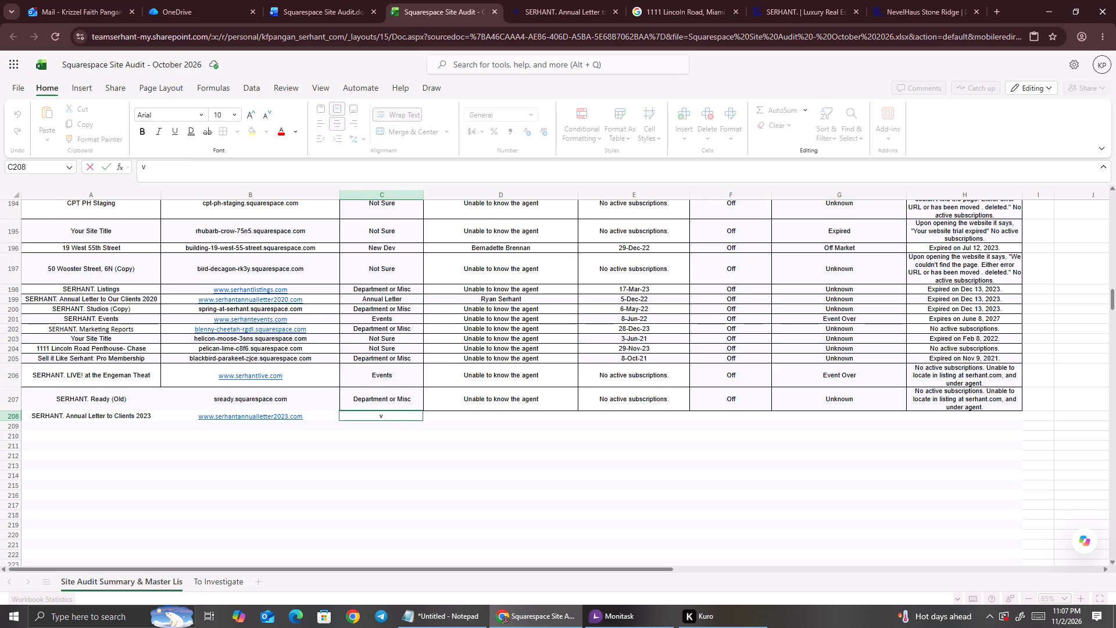
key("BackSpace")
key("ctrl+v")
left_click(545, 455)
Copy "Unable to know the agent" and "No active subscriptions." from row 207 into cells D208 and E208.
left_click(504, 396)
key("ctrl+c")
left_click(503, 416)
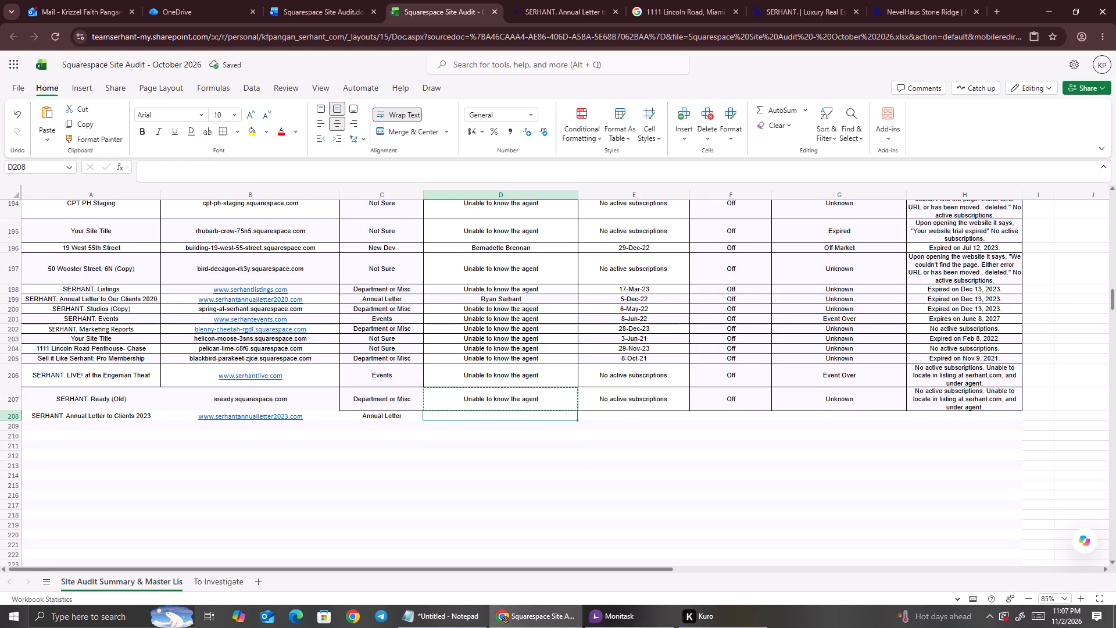
key("ctrl+v")
left_click(648, 399)
key("ctrl+c")
left_click(646, 419)
key("ctrl+v")
Complete row 208 by copying row 207's Off, Unknown and no-active-subscriptions note into columns F, G and H.
left_click(938, 414)
left_click(952, 402)
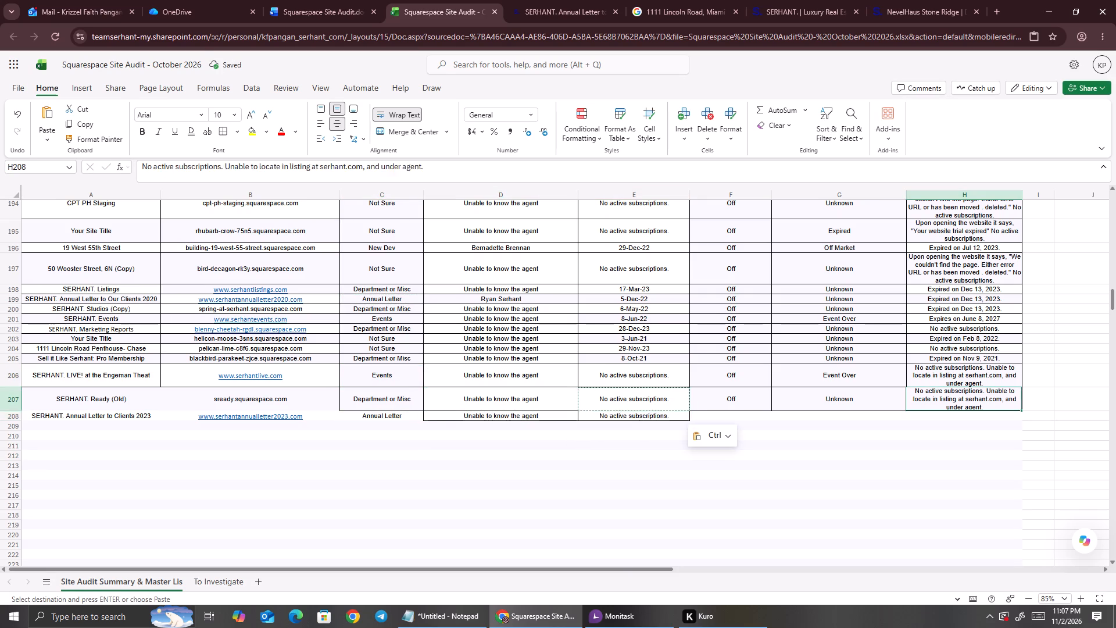
key("ctrl+c")
left_click(952, 421)
key("ctrl+v")
left_click(849, 405)
key("ctrl+c")
left_click(849, 417)
key("ctrl+v")
left_click(739, 400)
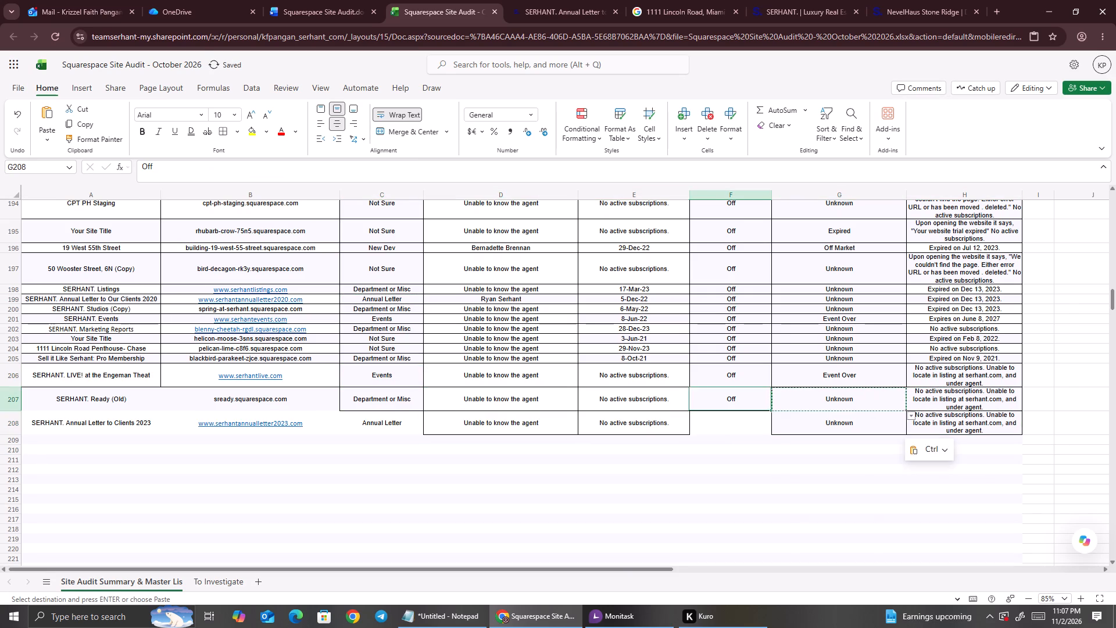
key("ctrl+c")
left_click(739, 426)
key("ctrl+v")
left_click(734, 479)
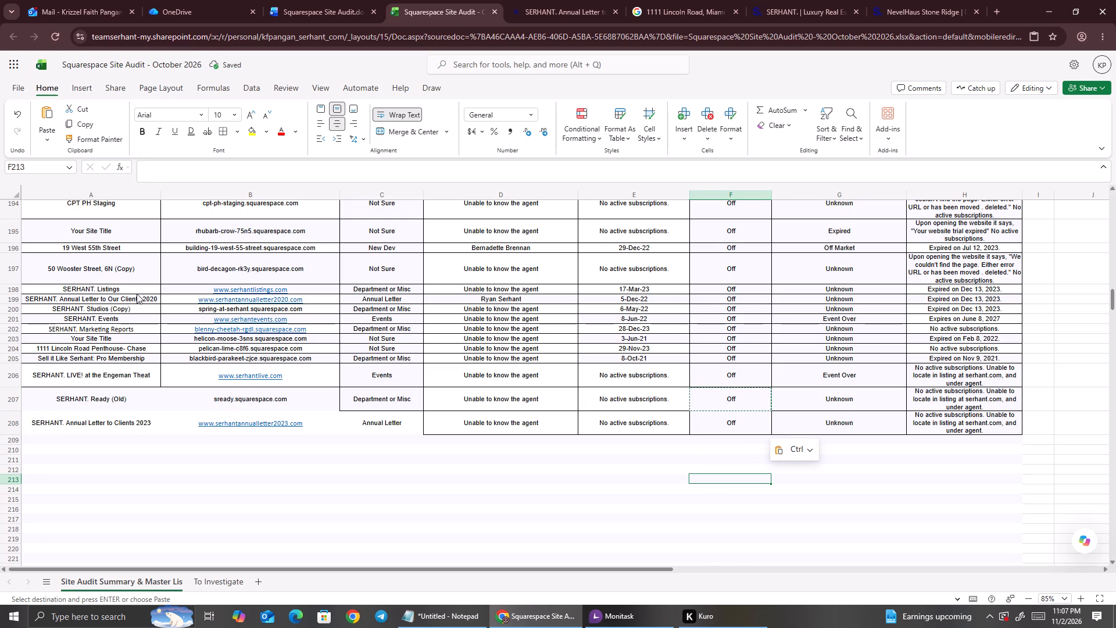
Return to the Squarespace dashboard and tag SERHANT. Annual Letter to Clients 2023 with Annual Letter and Unknown.
left_click(440, 0)
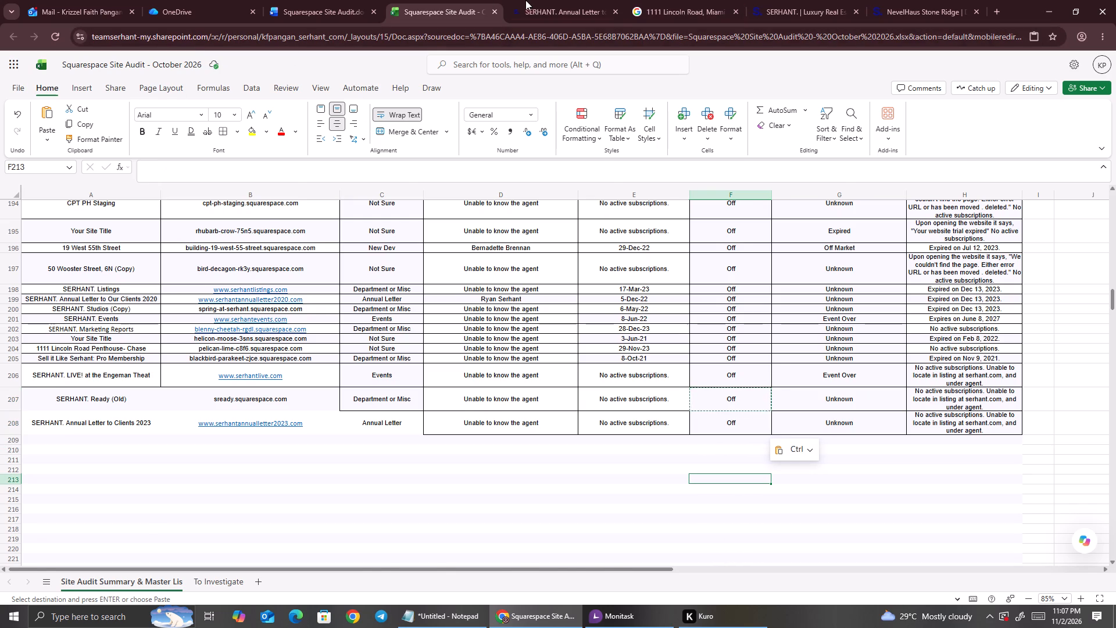
left_click(525, 0)
triple_click(10, 32)
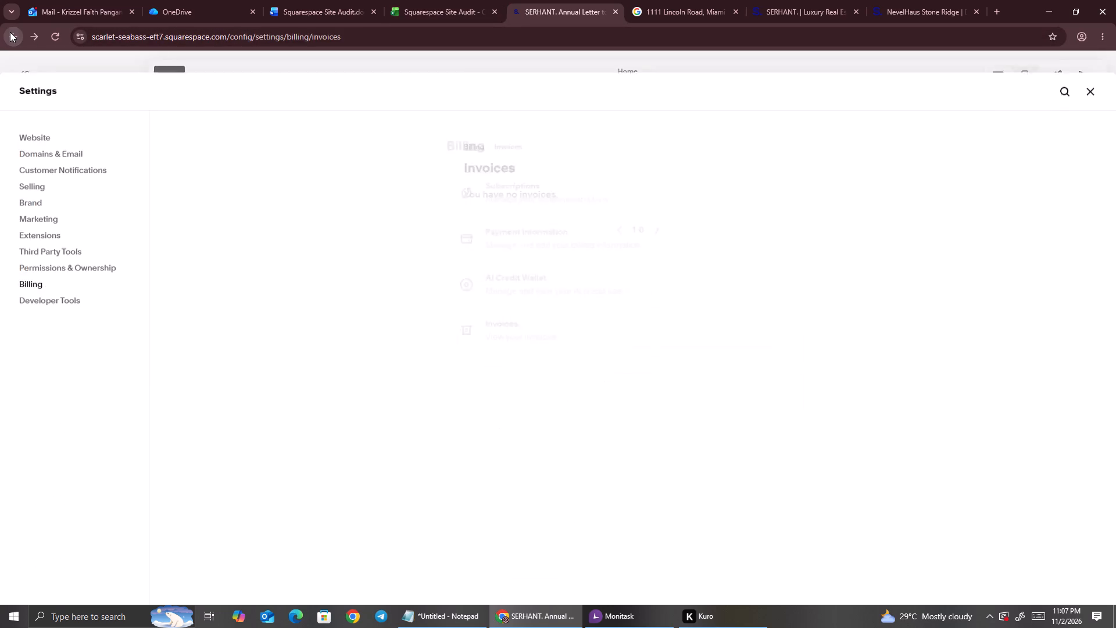
double_click(10, 32)
left_click(10, 32)
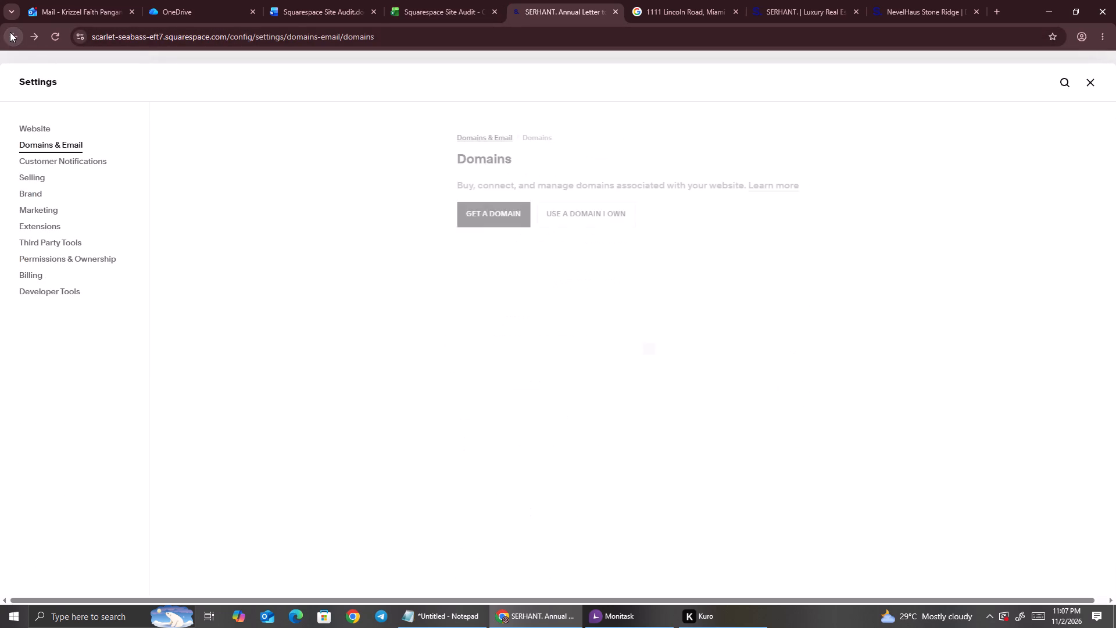
left_click(10, 32)
left_click(10, 32)
left_click(12, 32)
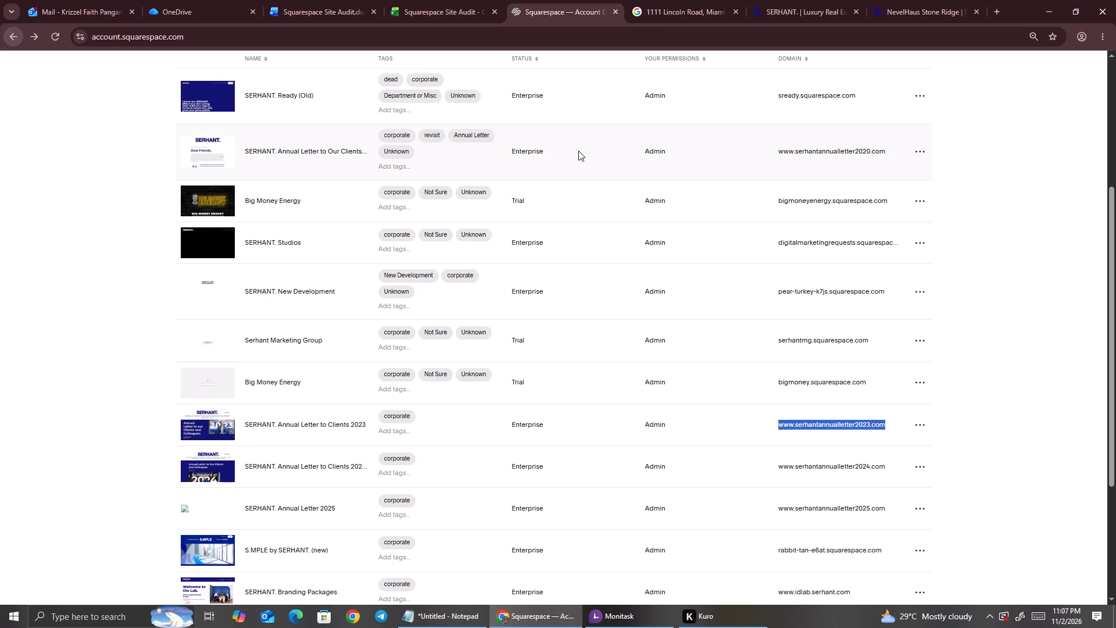
left_click(389, 429)
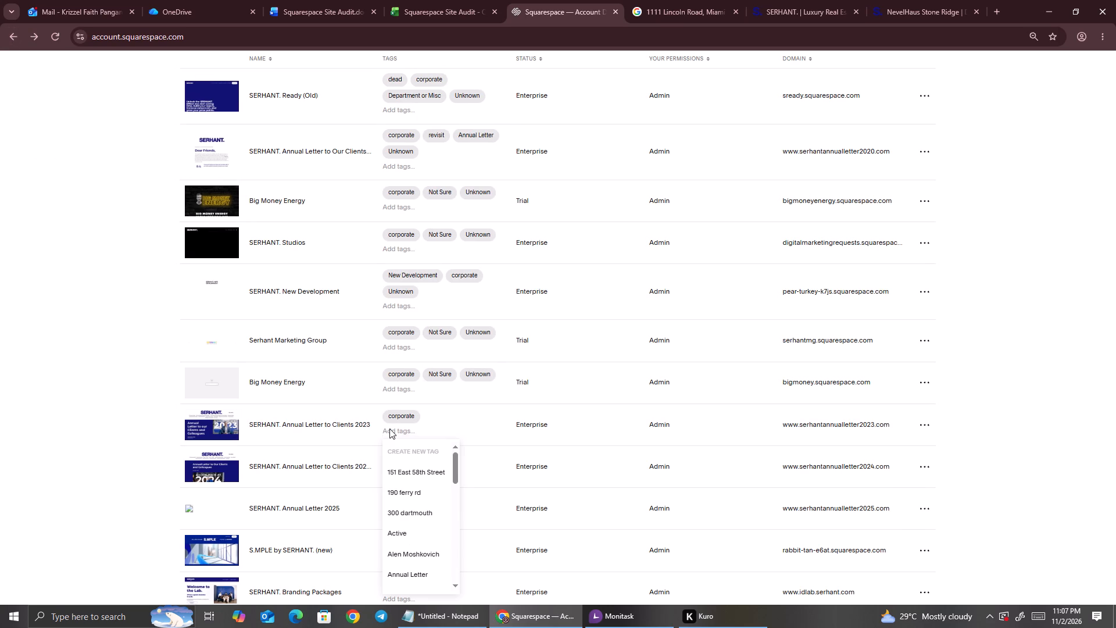
type("An")
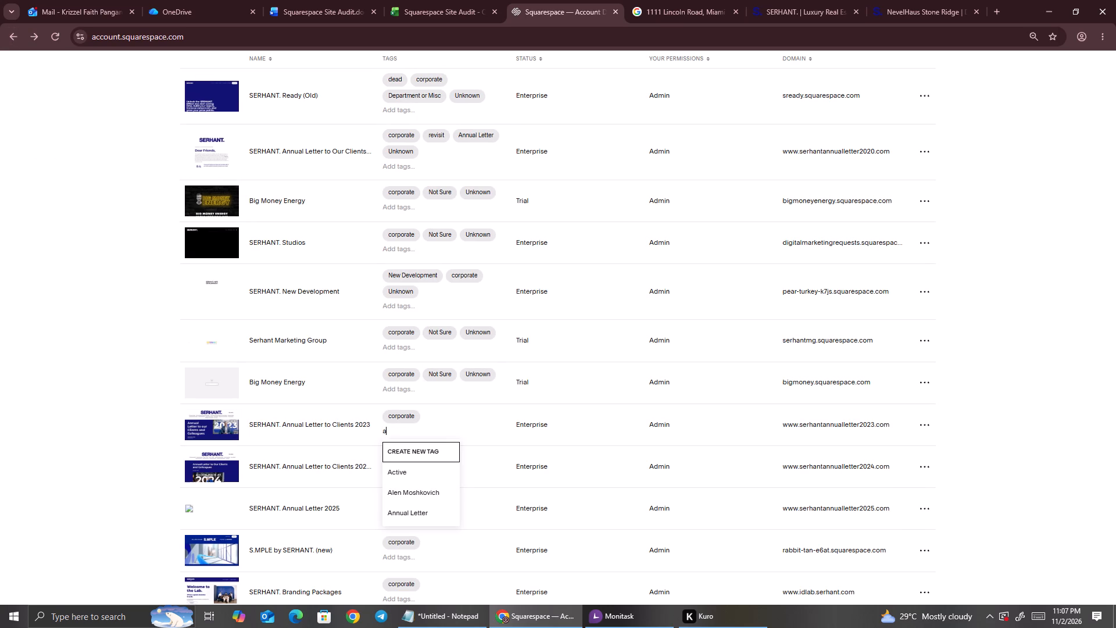
key("Down")
key("Return")
key("shift+u")
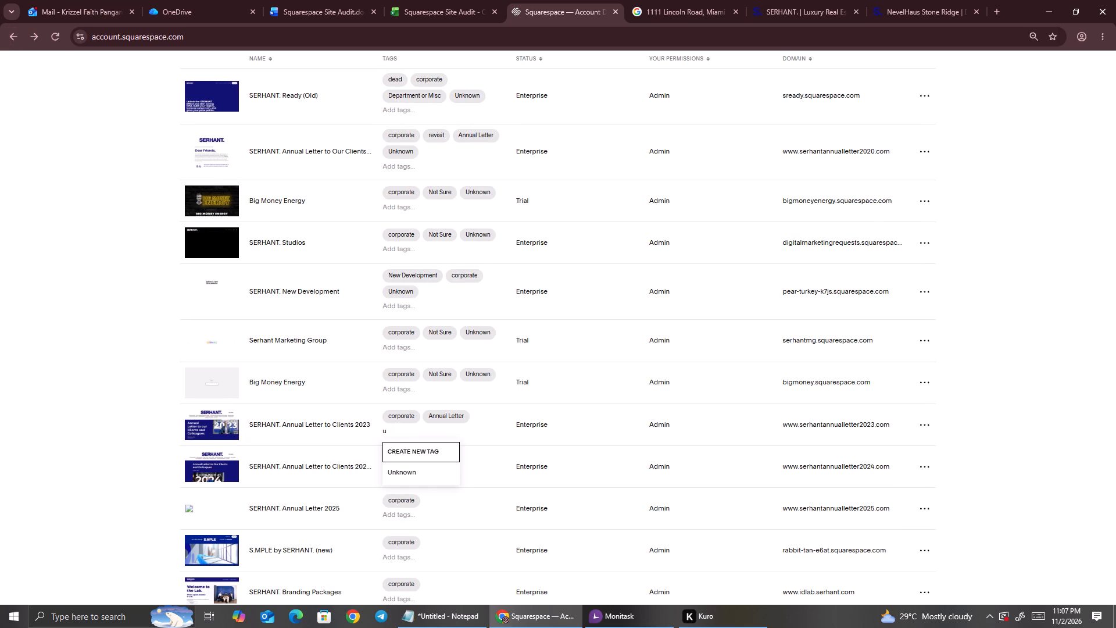
key("Down")
key("Return")
scroll(423, 419, "down", 1)
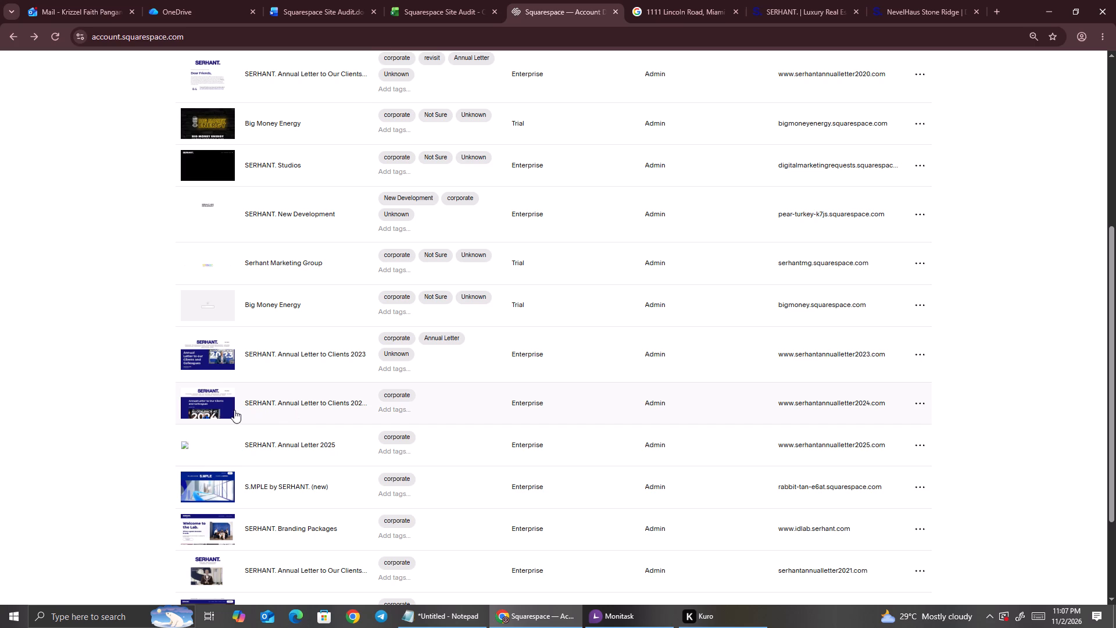
left_click(394, 413)
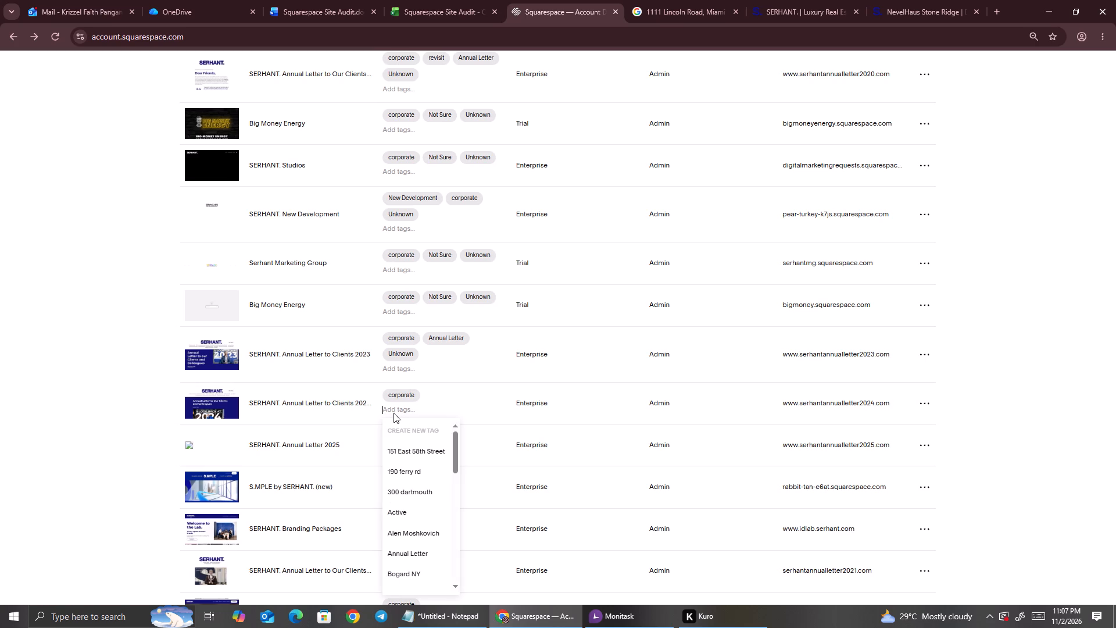
key("shift+a")
key("Down")
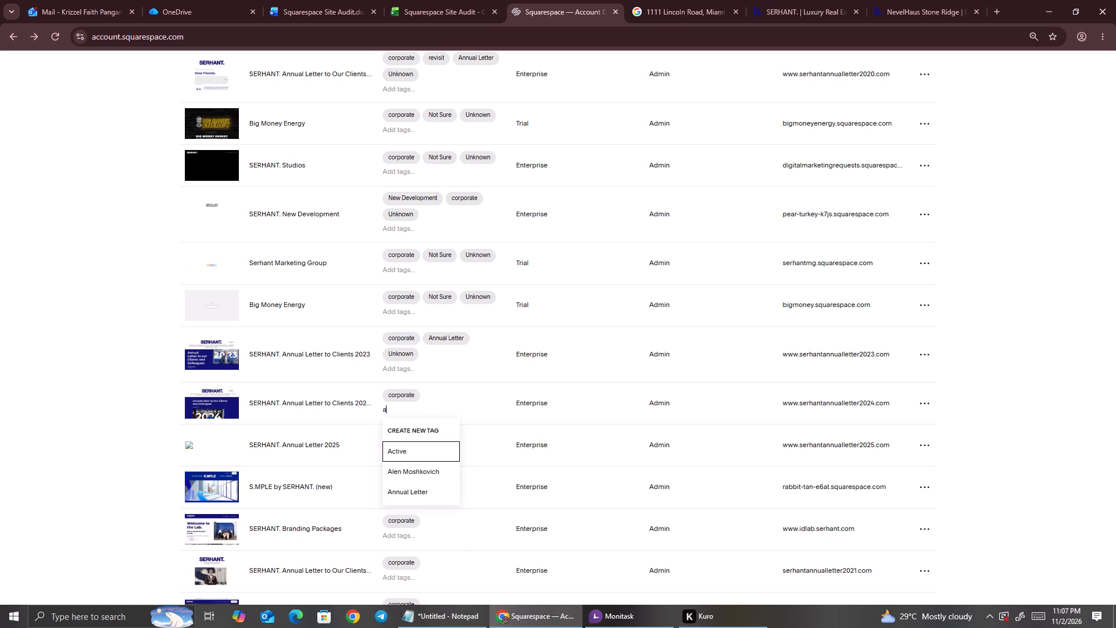
key("BackSpace")
key("shift+a")
key("Down")
key("Down")
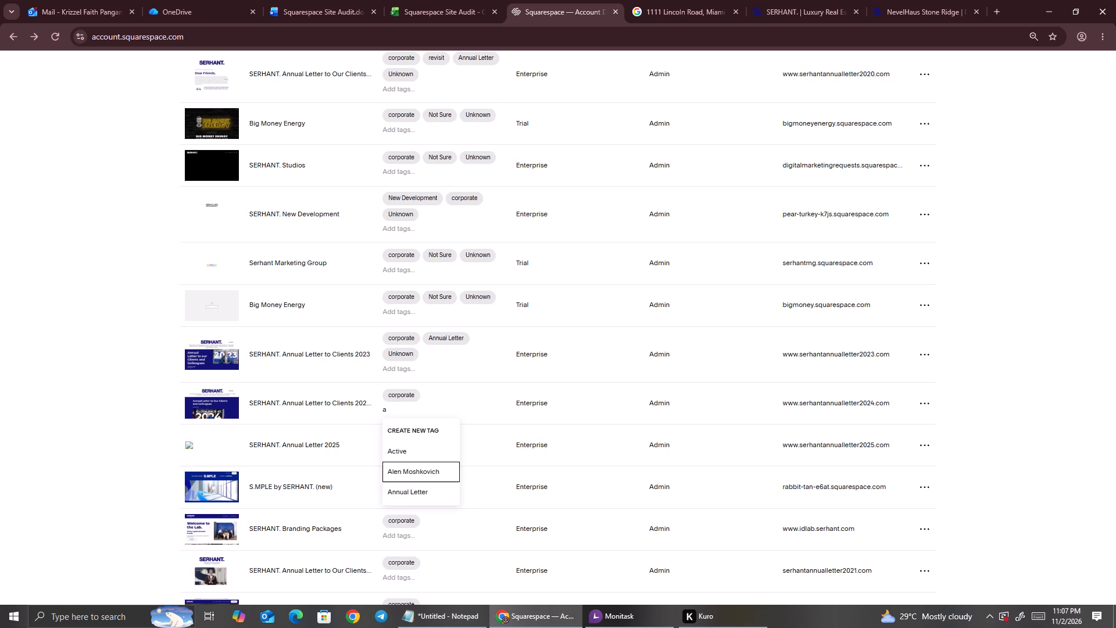
key("Down")
key("Return")
Add the Unknown tag to the 2024 annual letter site.
type("Ukn")
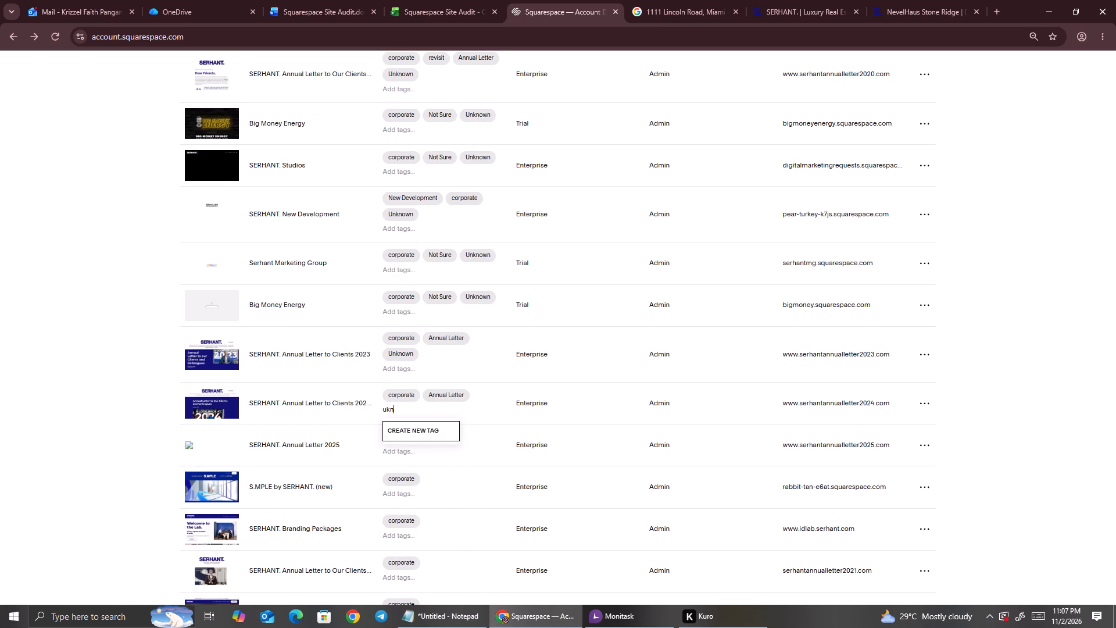
key("BackSpace")
key("BackSpace")
key("m")
key("BackSpace")
key("n")
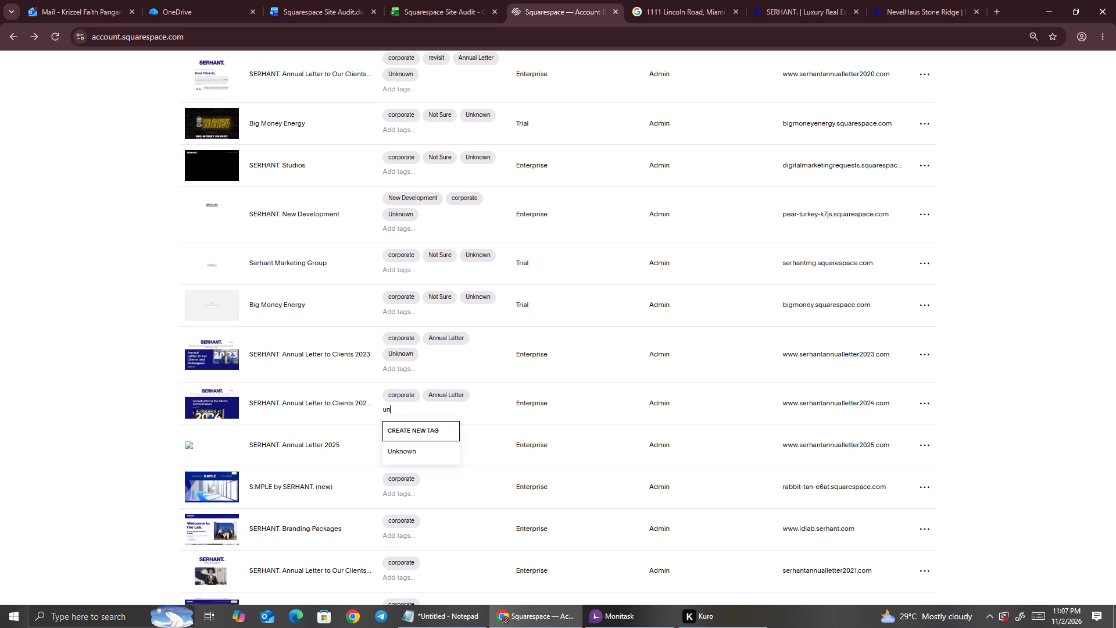
key("Down")
key("Return")
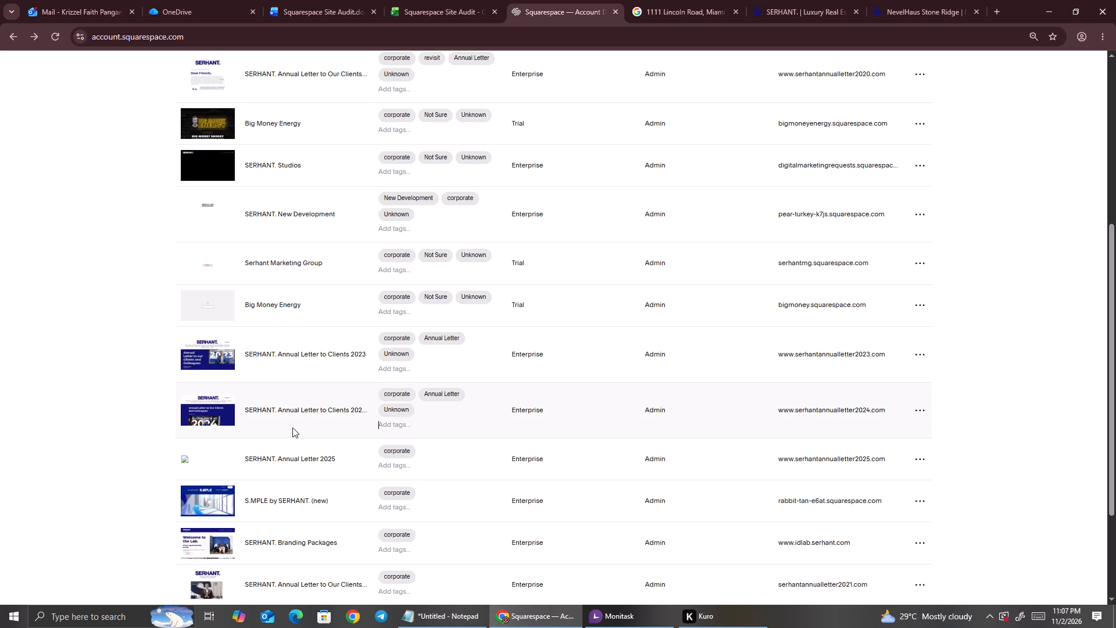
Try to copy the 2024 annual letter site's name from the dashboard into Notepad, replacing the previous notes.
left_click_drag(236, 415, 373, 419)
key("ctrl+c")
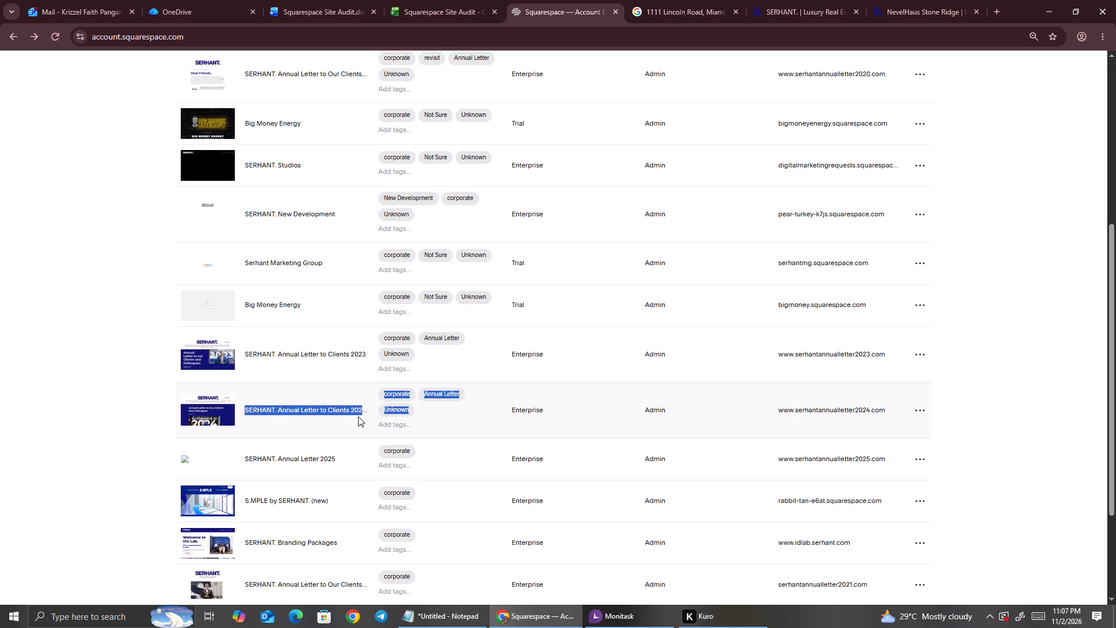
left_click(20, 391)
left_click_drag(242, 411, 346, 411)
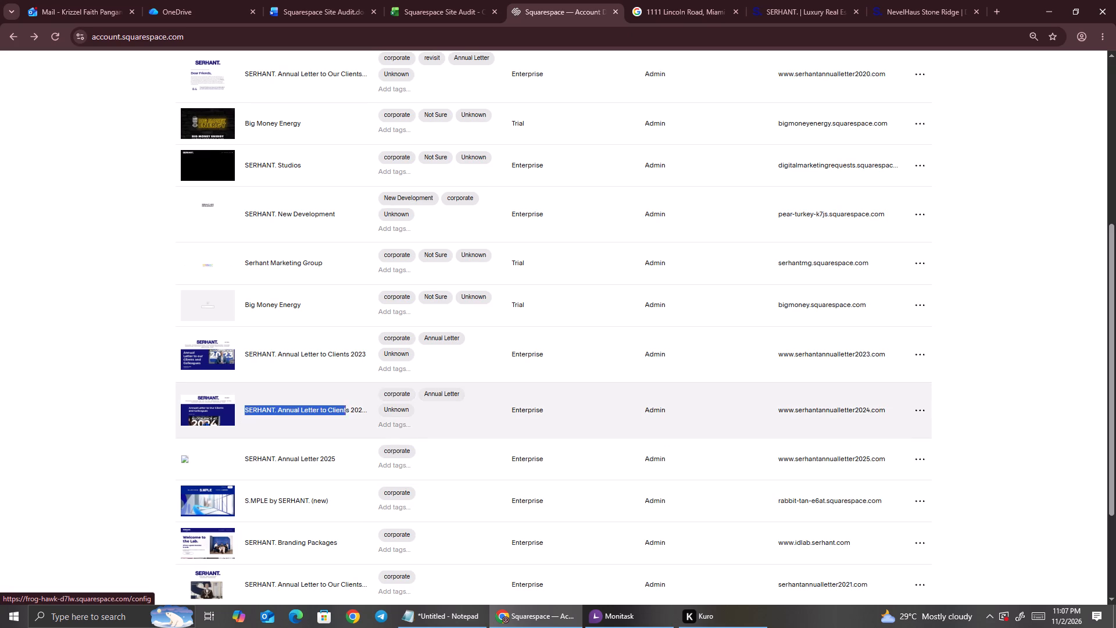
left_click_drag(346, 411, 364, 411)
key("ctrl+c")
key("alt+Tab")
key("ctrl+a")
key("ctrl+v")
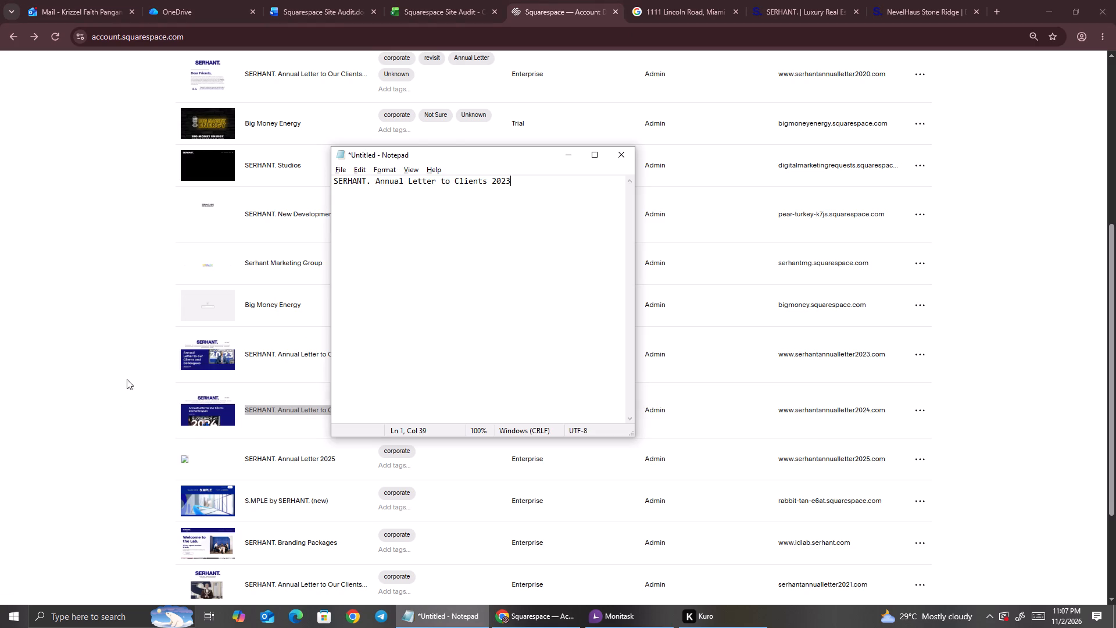
Copy the 2024 site's truncated name from the dashboard over the Notepad text and complete it as SERHANT. Annual Letter to Clients 2024.
left_click(58, 369)
left_click_drag(231, 413, 303, 415)
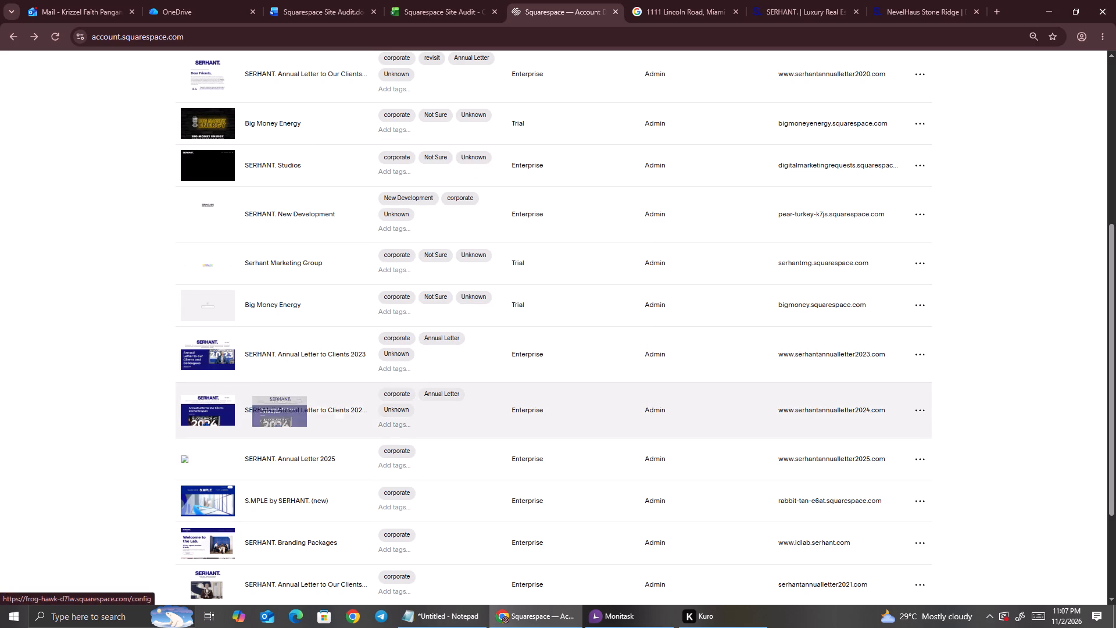
left_click_drag(303, 415, 362, 413)
left_click_drag(246, 411, 349, 407)
left_click_drag(364, 409, 264, 409)
left_click(84, 403)
left_click_drag(241, 411, 362, 415)
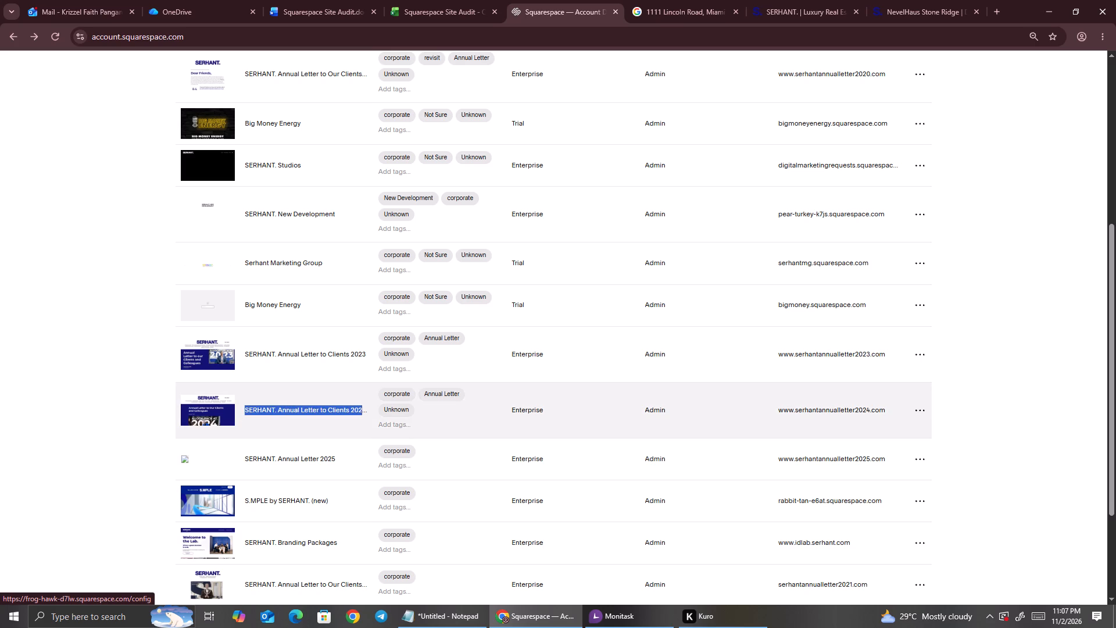
left_click_drag(362, 415, 362, 416)
key("ctrl+c")
key("ctrl+c")
key("alt+Tab")
key("ctrl+a")
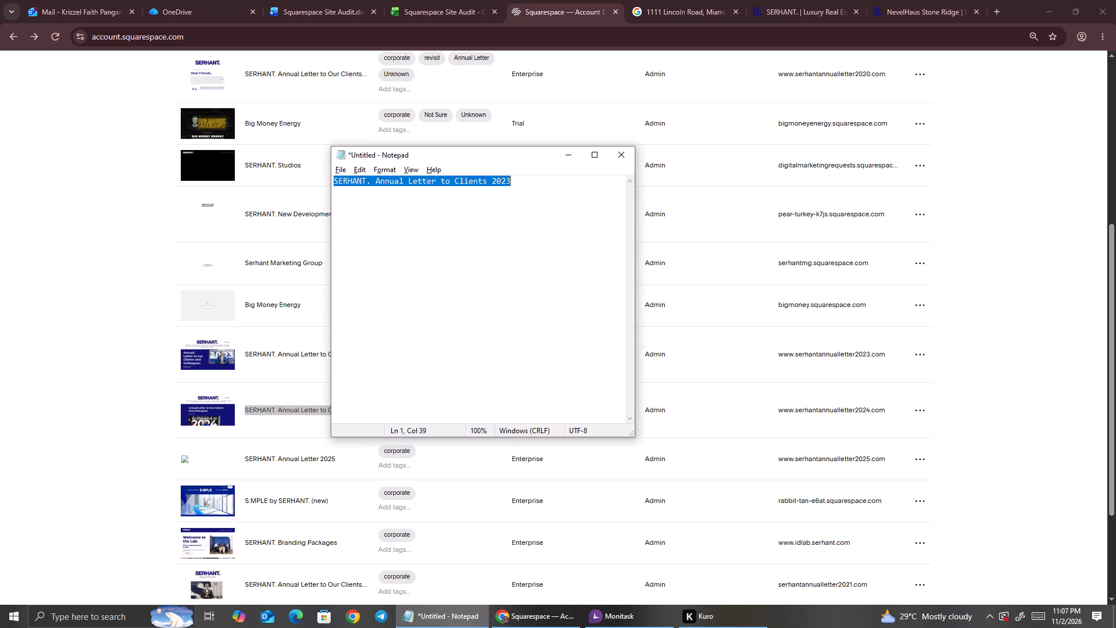
key("ctrl+v")
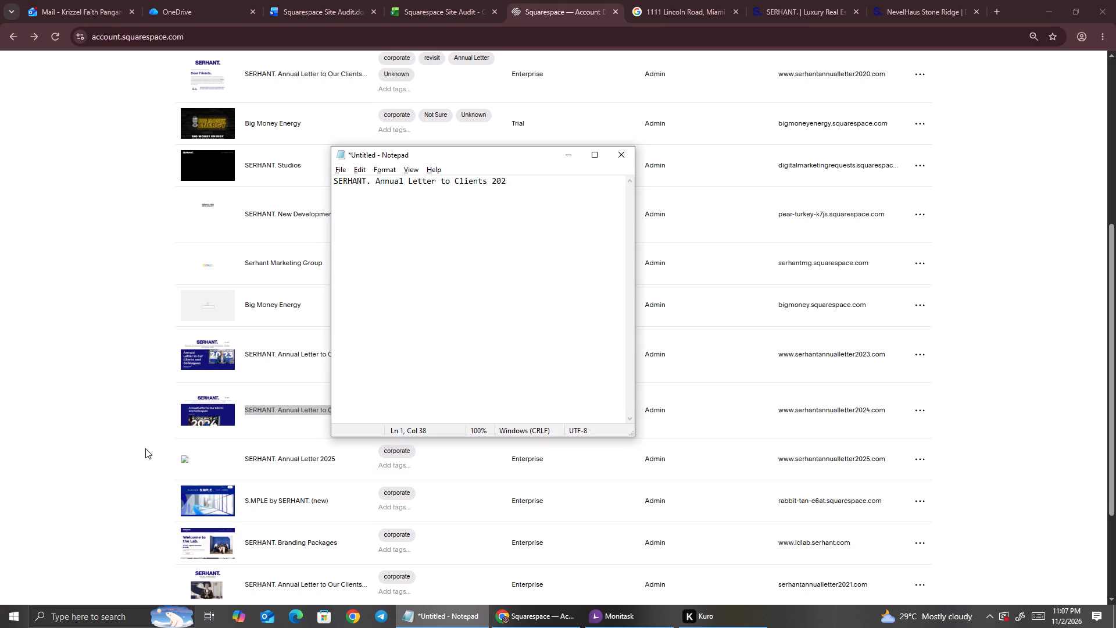
left_click(95, 438)
key("alt+Tab")
key("4")
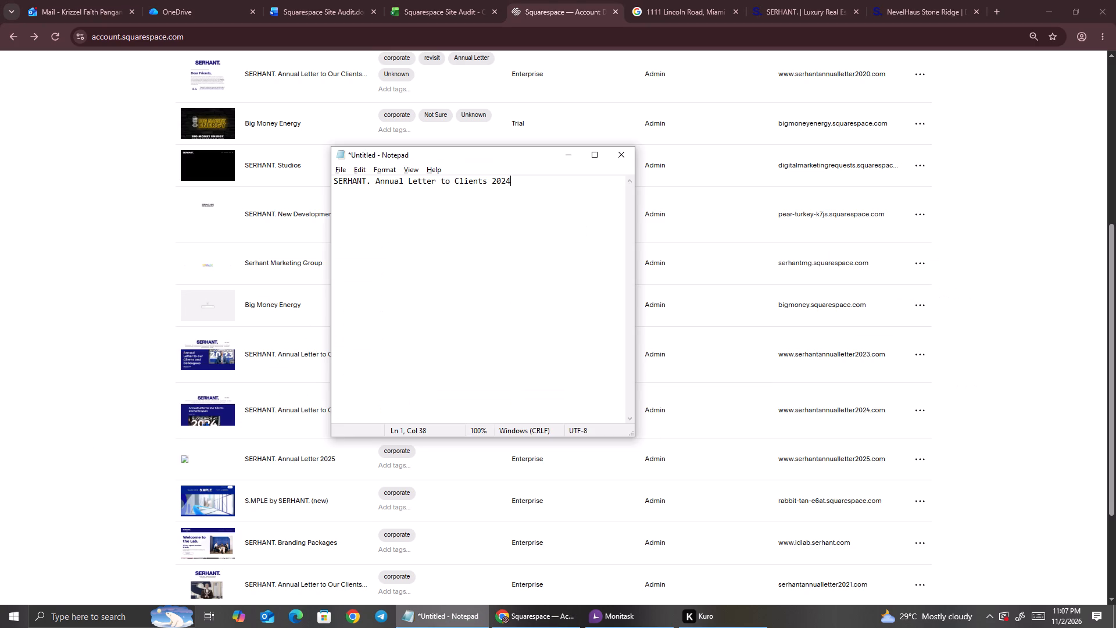
left_click_drag(740, 410, 791, 411)
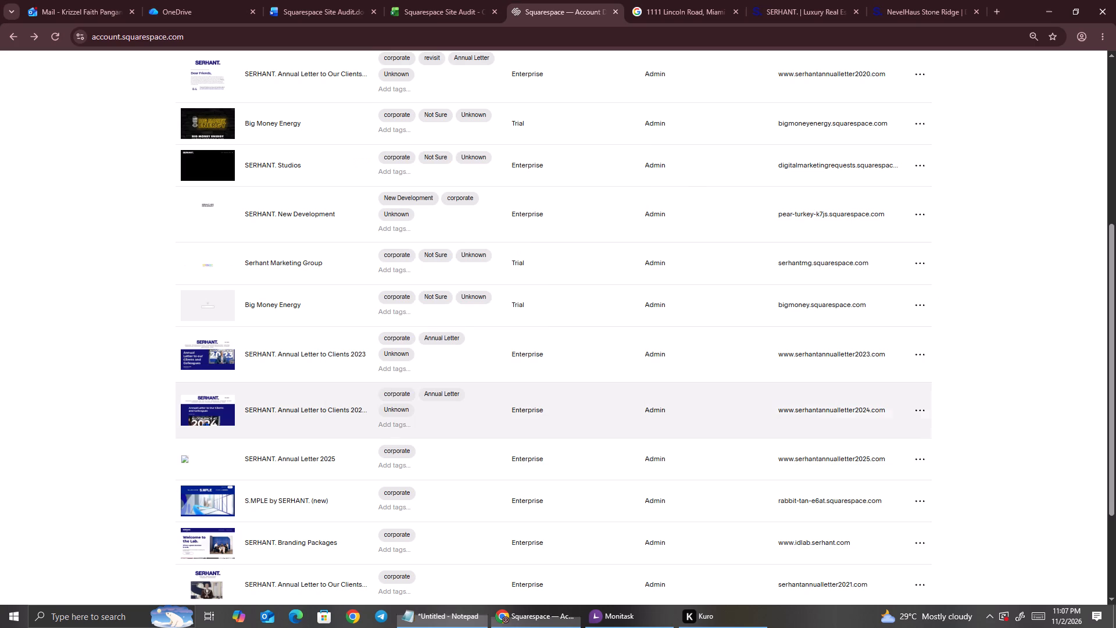
left_click_drag(791, 411, 913, 414)
key("ctrl+c")
key("alt+Tab")
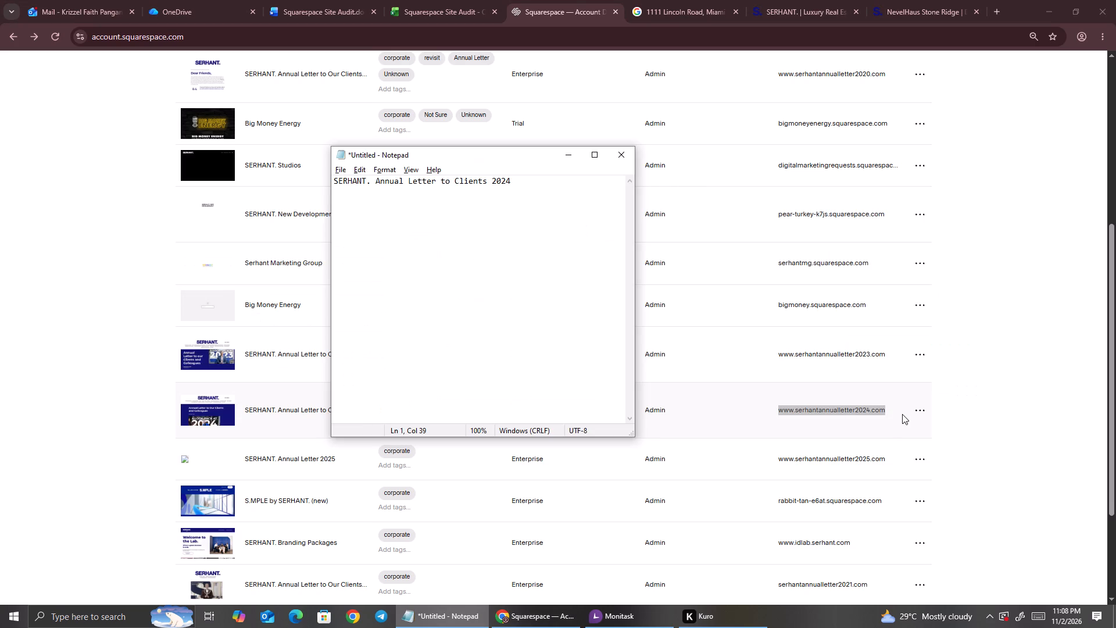
key("Return")
key("ctrl+v")
left_click(328, 204)
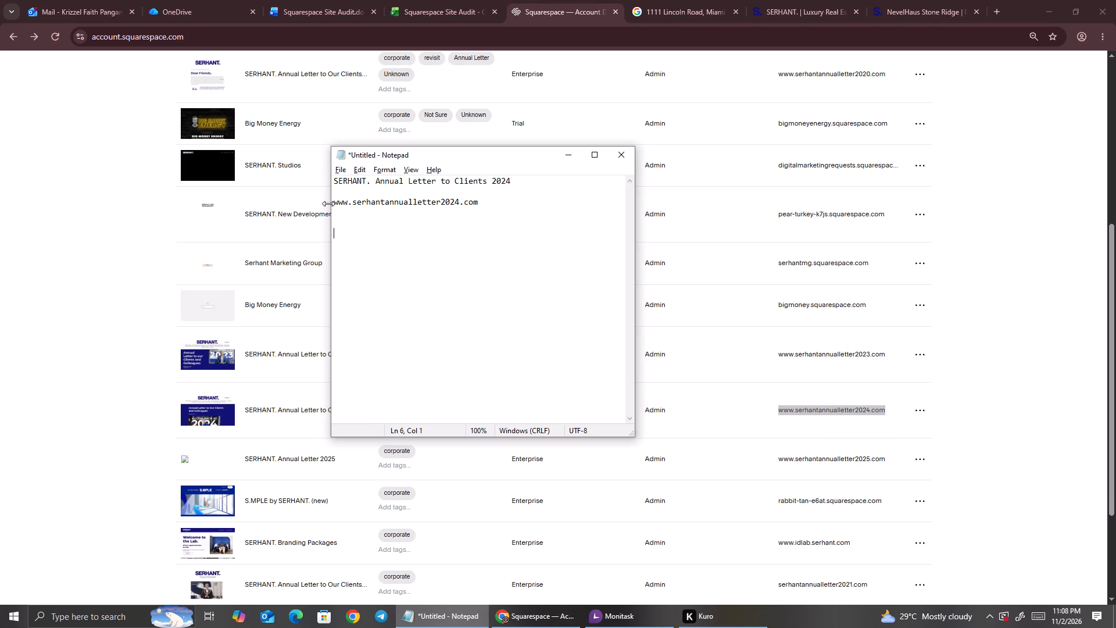
left_click(334, 199)
key("BackSpace")
left_click(87, 432)
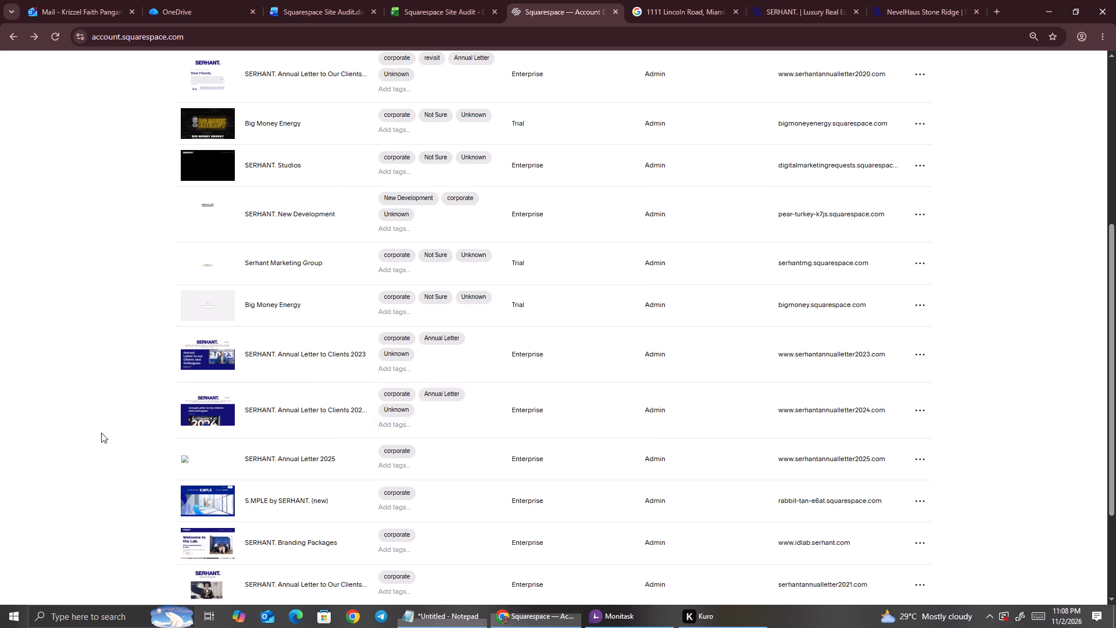
Check the 2024 annual letter site's settings for its domain details, invoices and subscriptions.
left_click(920, 406)
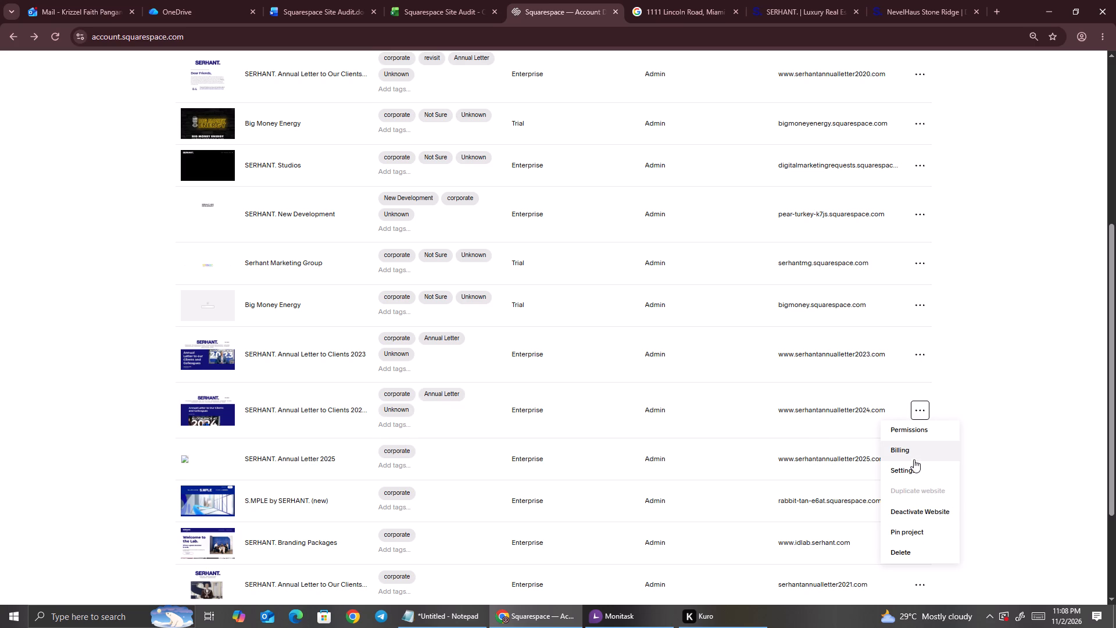
left_click(914, 473)
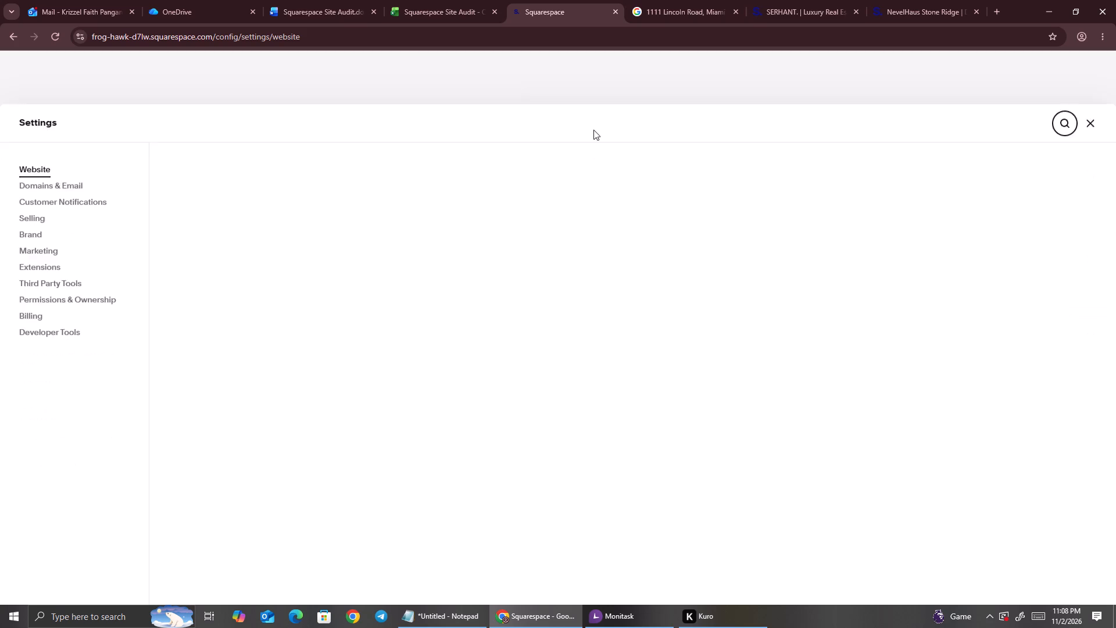
left_click(50, 148)
left_click(696, 172)
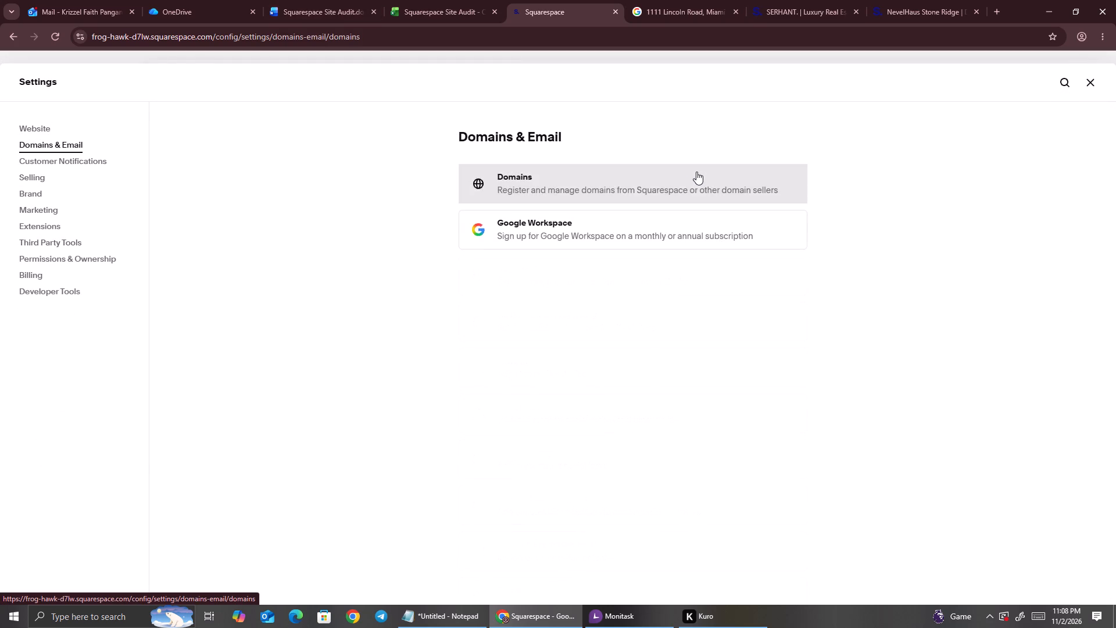
left_click(539, 270)
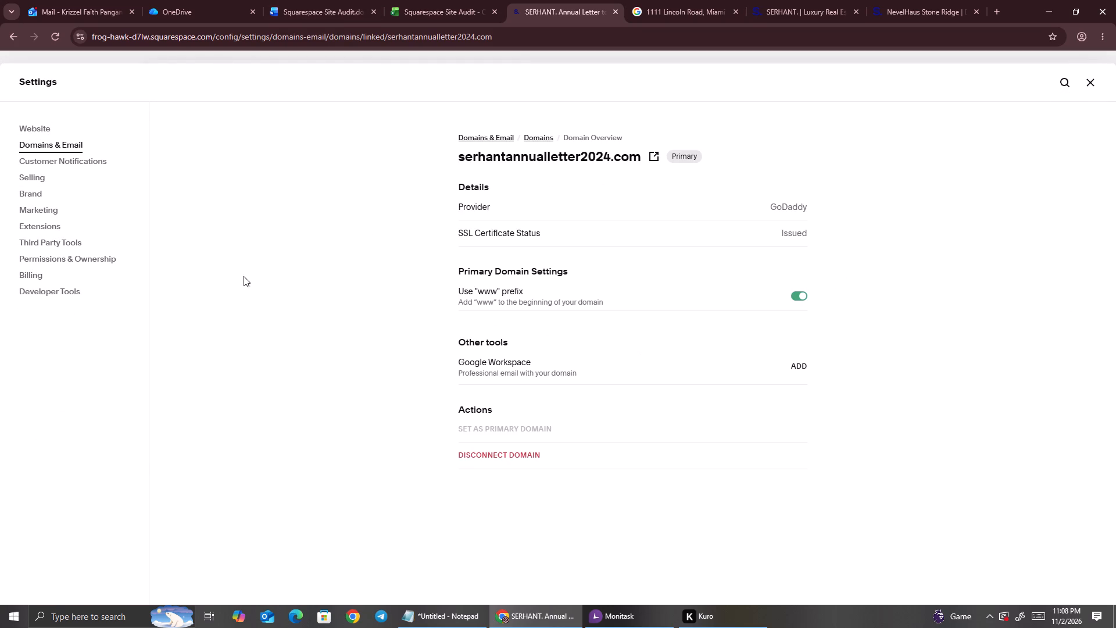
left_click(34, 270)
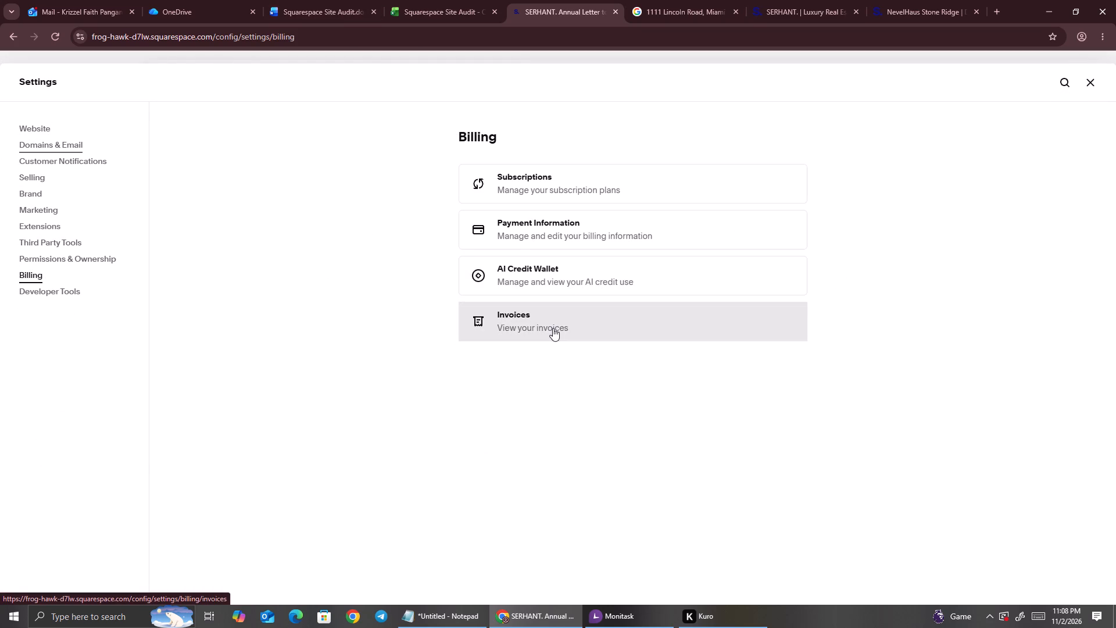
left_click(553, 328)
left_click(473, 130)
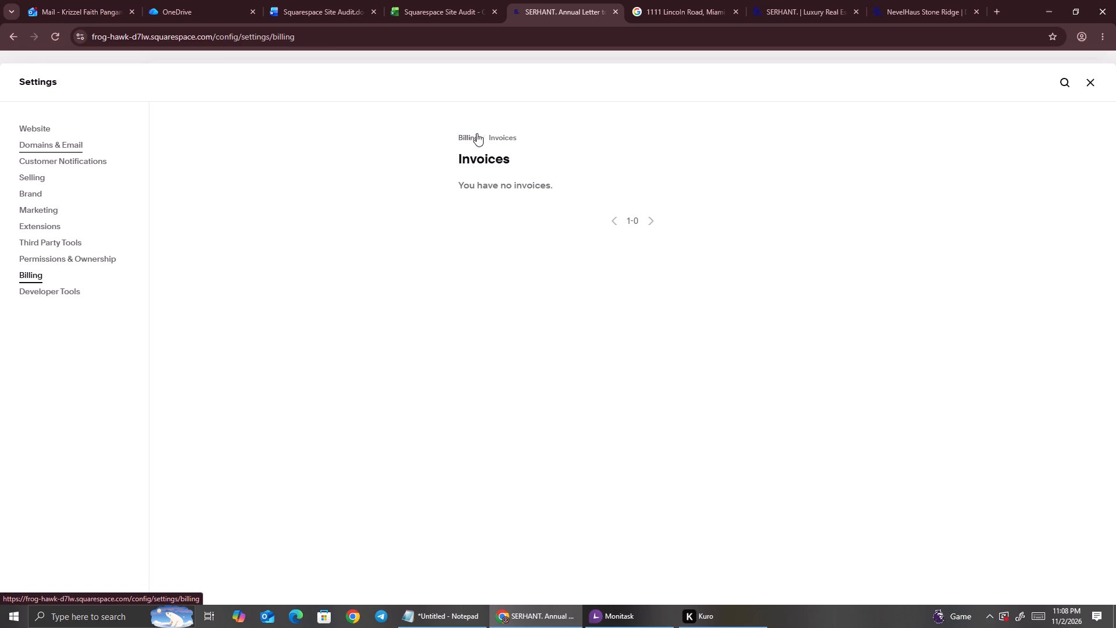
left_click(503, 167)
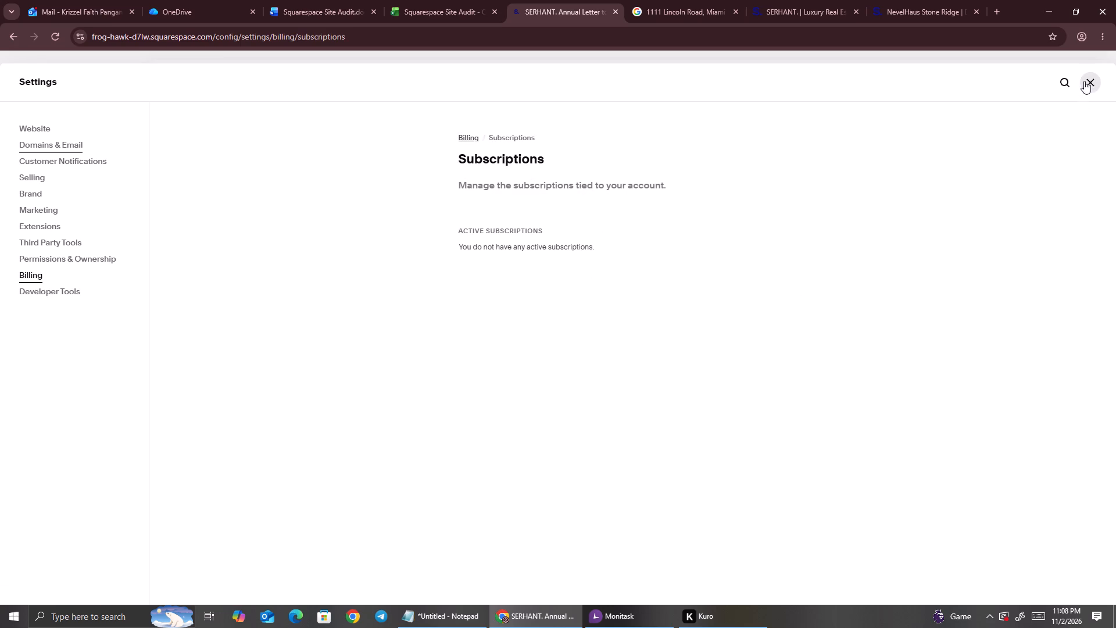
left_click(1084, 81)
Copy the name SERHANT. Annual Letter to Clients 2024 from Notepad into cell A209 of the audit spreadsheet.
left_click(437, 0)
key("alt+Tab")
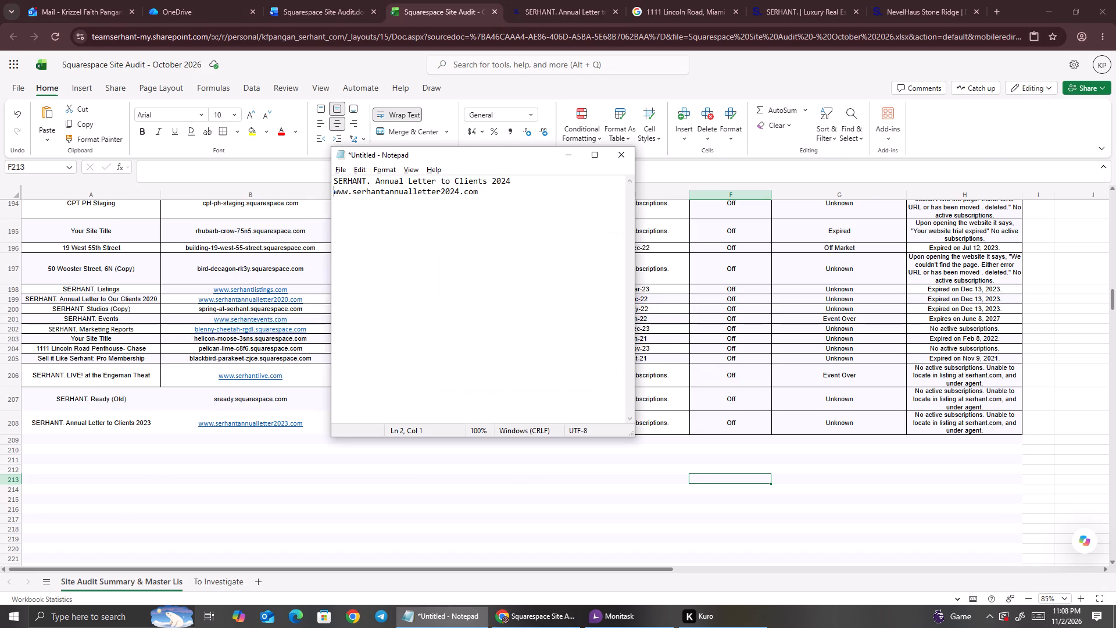
left_click_drag(531, 188, 184, 182)
left_click(575, 233)
left_click_drag(530, 184, 294, 178)
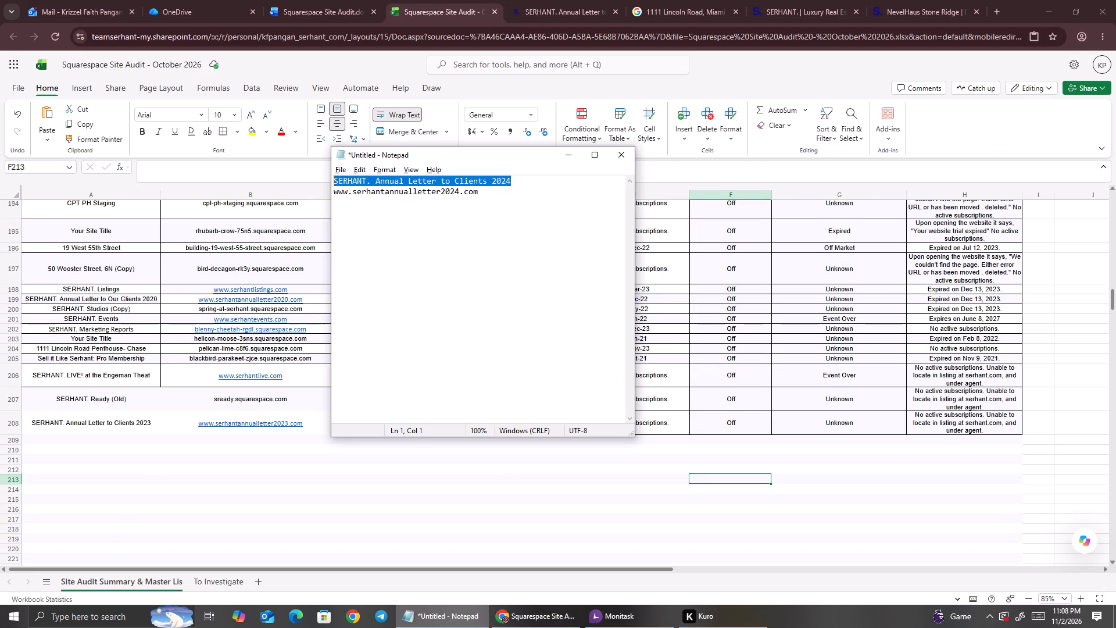
left_click_drag(294, 178, 288, 178)
key("ctrl+c")
left_click(198, 434)
left_click(119, 435)
left_click(121, 429)
left_click(117, 442)
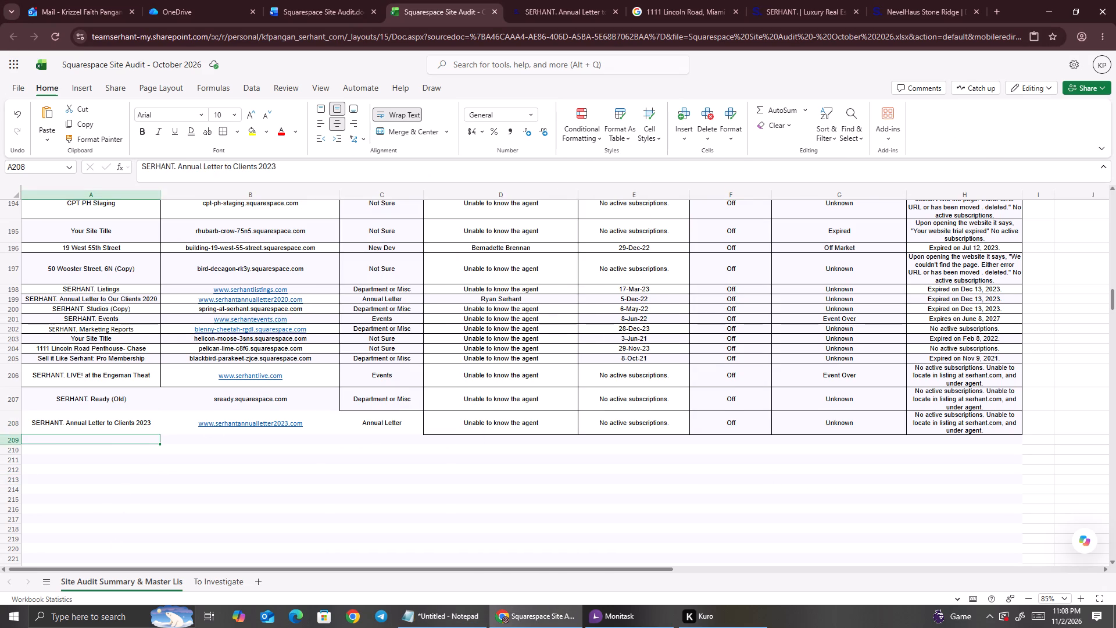
key("ctrl+v")
key("alt+Tab")
left_click_drag(522, 199, 324, 201)
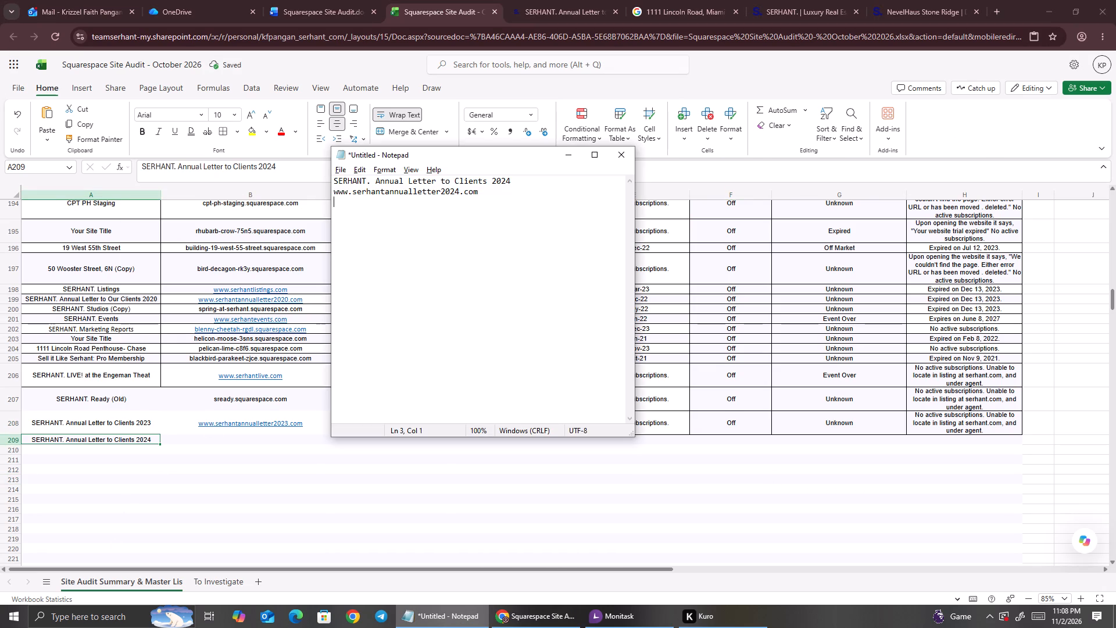
left_click_drag(324, 201, 324, 192)
key("ctrl+c")
left_click(216, 436)
key("ctrl+v")
key("alt+Tab")
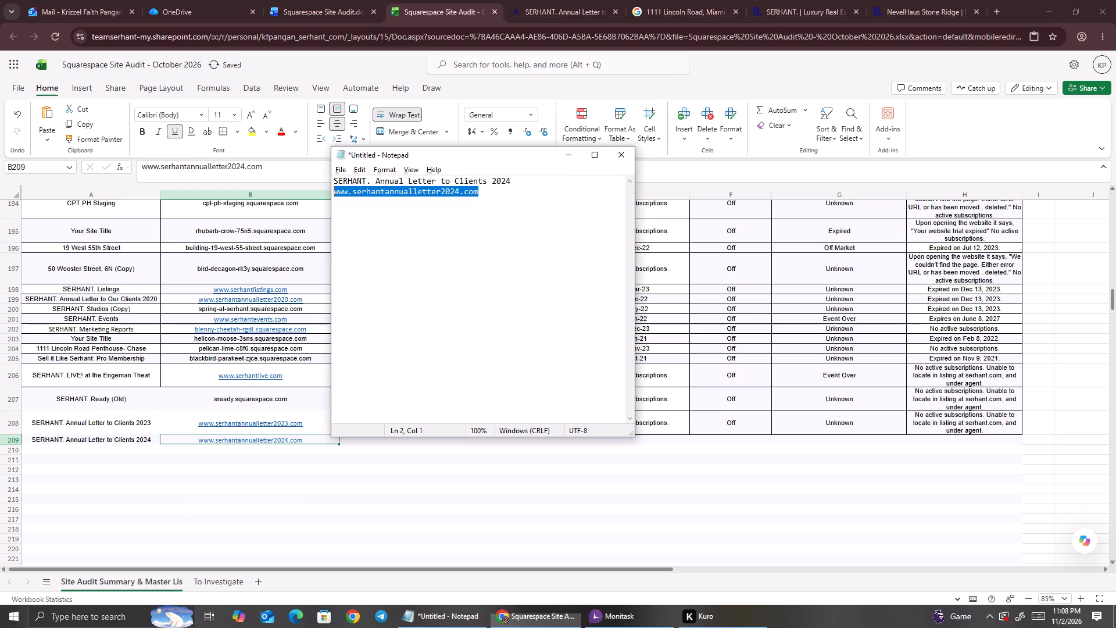
Copy the Annual Letter category from the 2023 letter's row into cell C209.
key("alt+Tab")
left_click(355, 470)
left_click(381, 442)
key("alt+Tab")
key("alt+Tab")
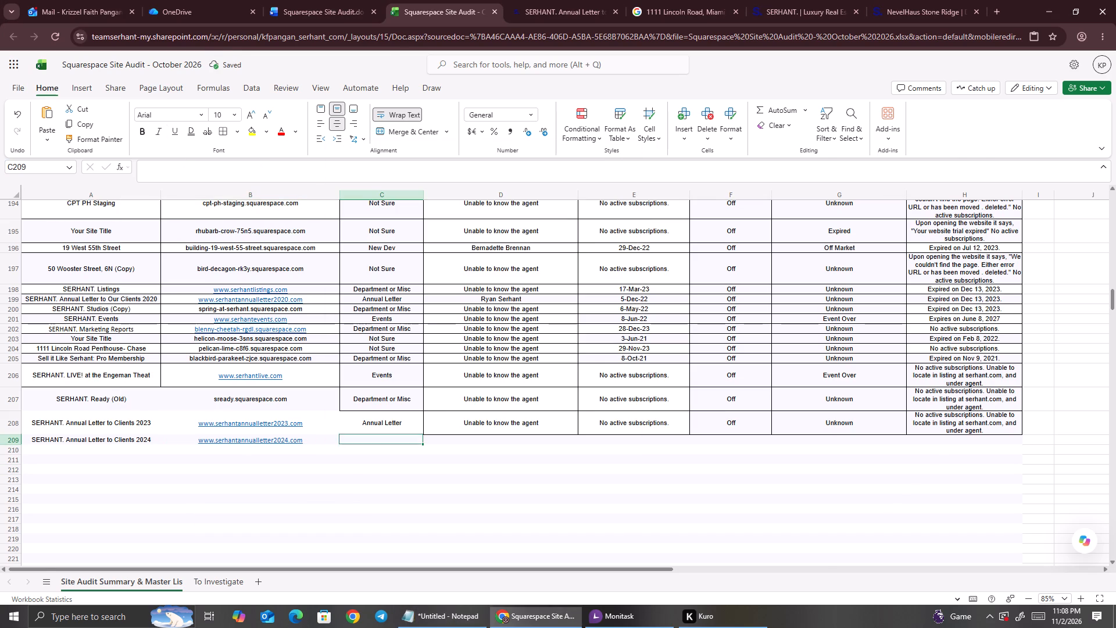
left_click(373, 429)
key("ctrl+c")
left_click(382, 442)
key("ctrl+v")
Fill D209:H209 by copying row 208's entries, from Unable to know the agent through the No active subscriptions remark.
left_click(502, 422)
key("ctrl+c")
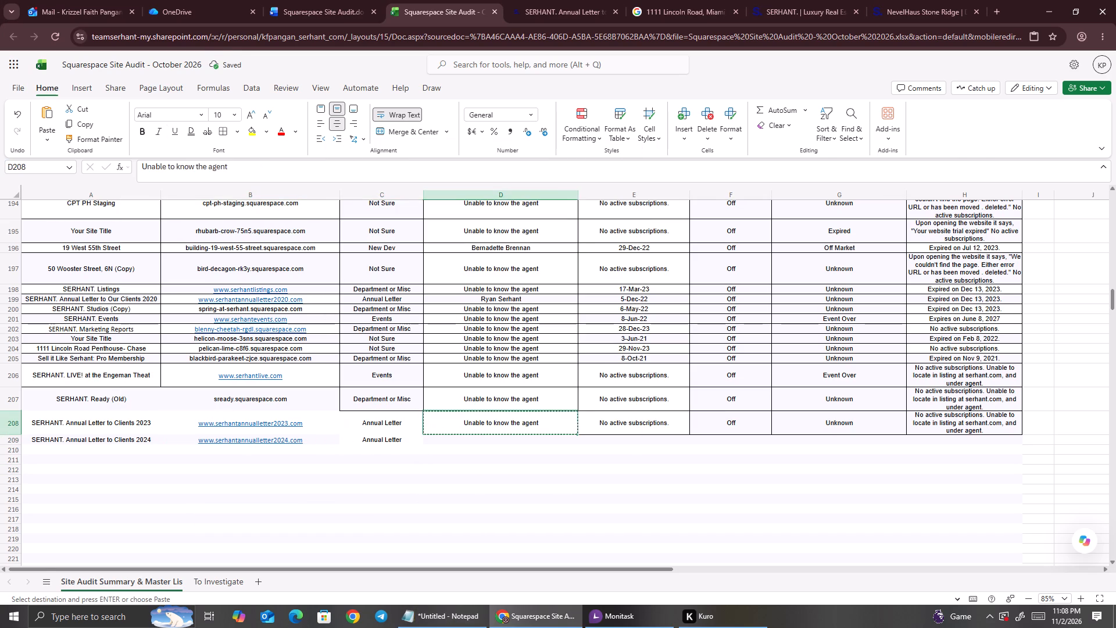
left_click(673, 515)
left_click_drag(530, 428, 960, 420)
key("ctrl+c")
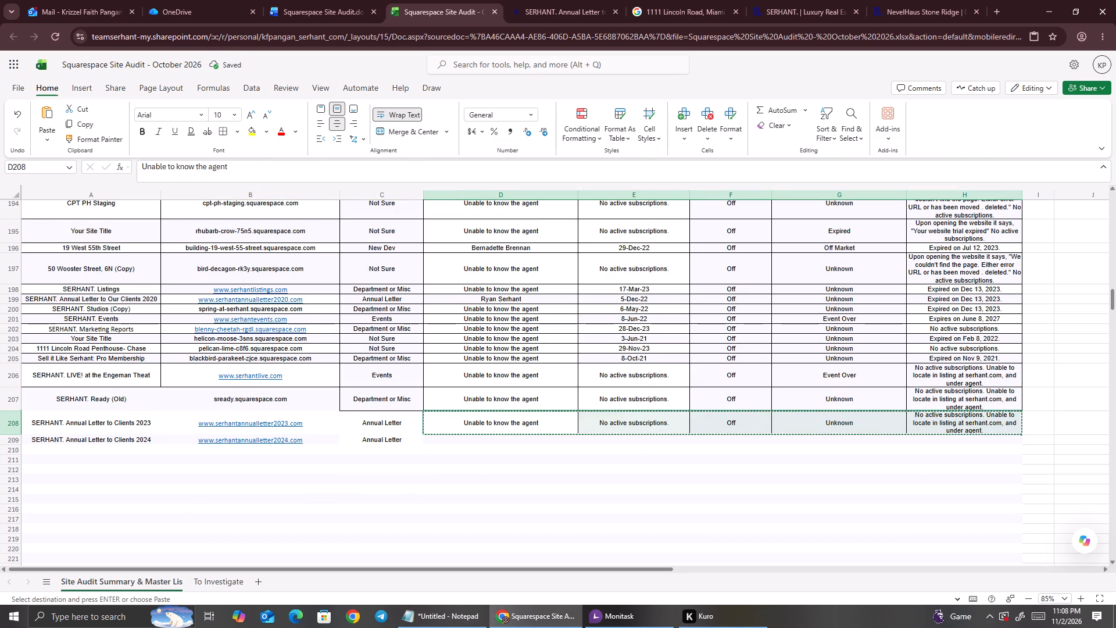
left_click(492, 443)
key("ctrl+v")
left_click(527, 504)
Return to the Squarespace site dashboard and copy the name SERHANT. Annual Letter 2025 over the existing Notepad text.
key("alt+Tab")
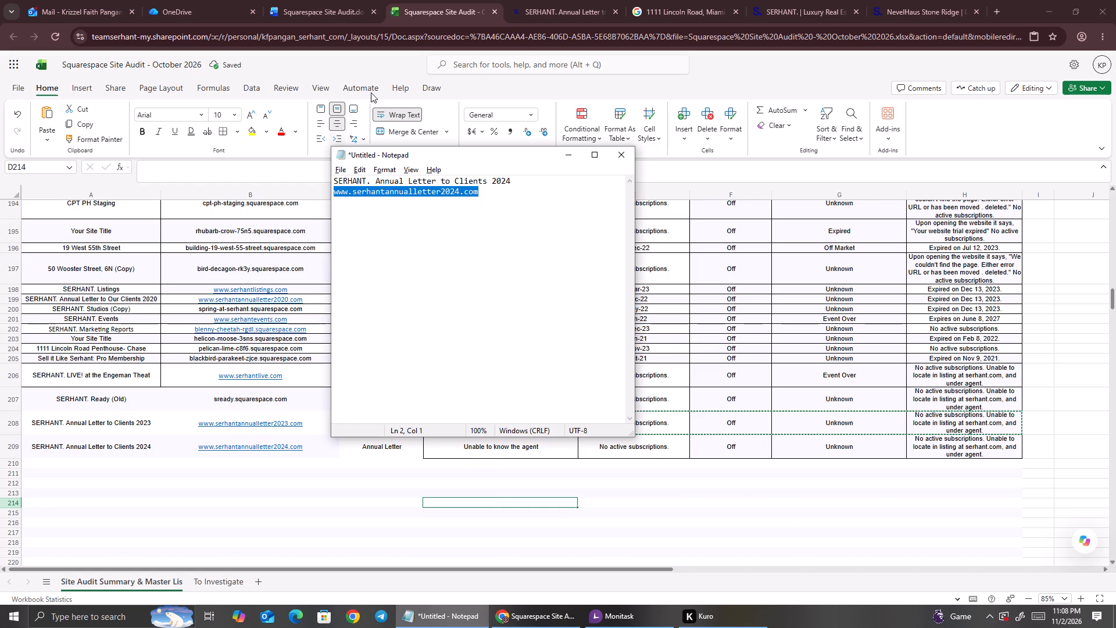
left_click(580, 0)
double_click(12, 34)
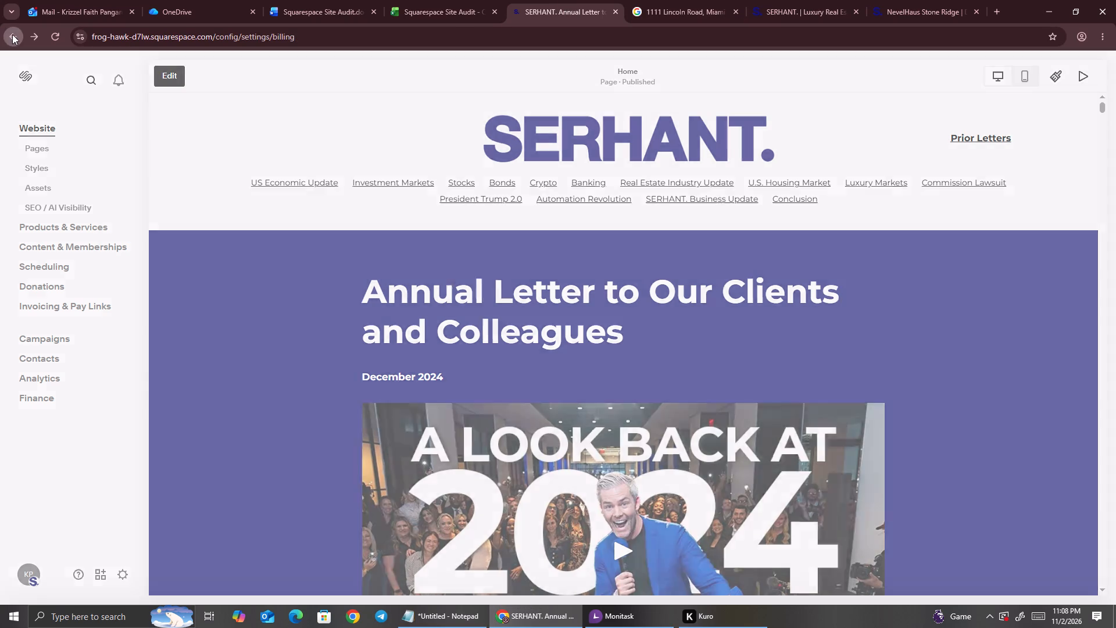
left_click(12, 34)
left_click(12, 34)
left_click(12, 34)
left_click(12, 34)
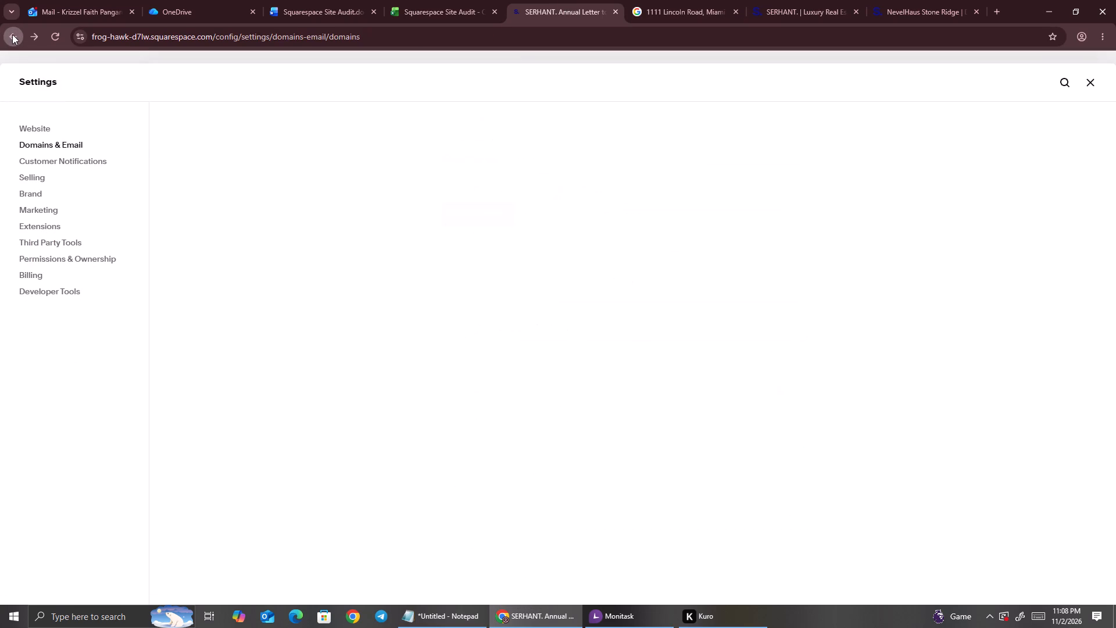
left_click(12, 34)
left_click(12, 34)
left_click(12, 34)
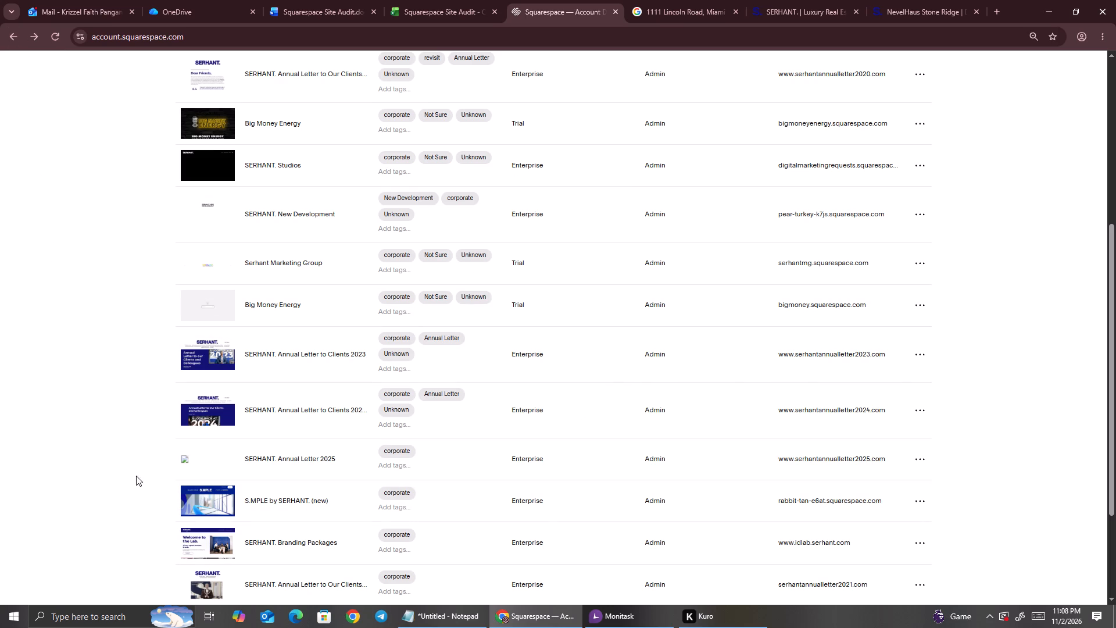
left_click_drag(351, 462, 244, 461)
key("ctrl+c")
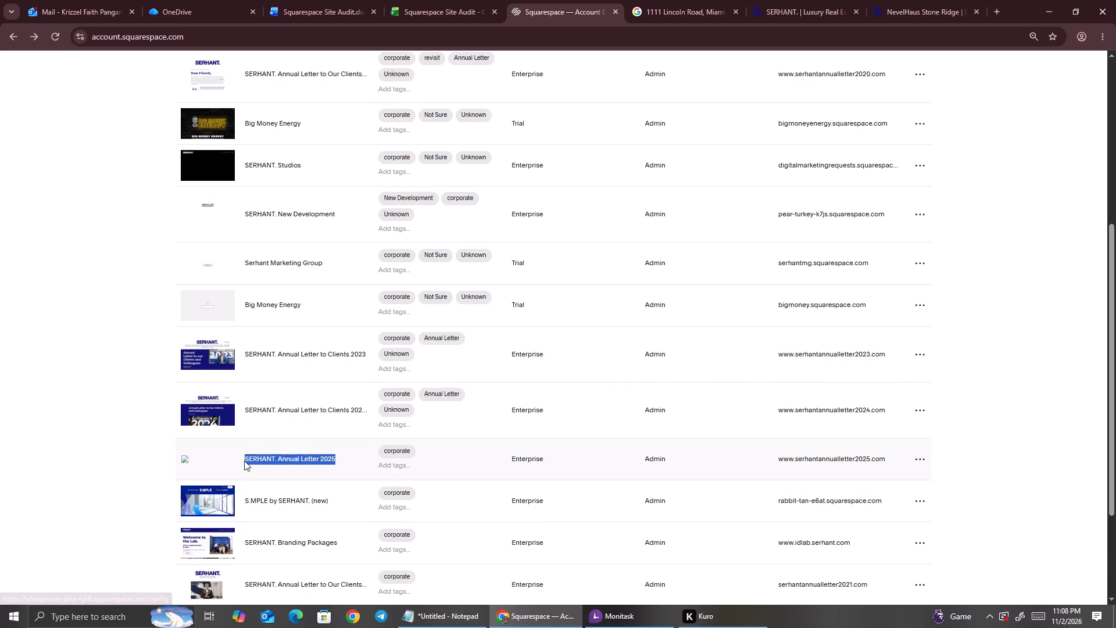
key("alt+Tab")
key("ctrl+a")
key("ctrl+v")
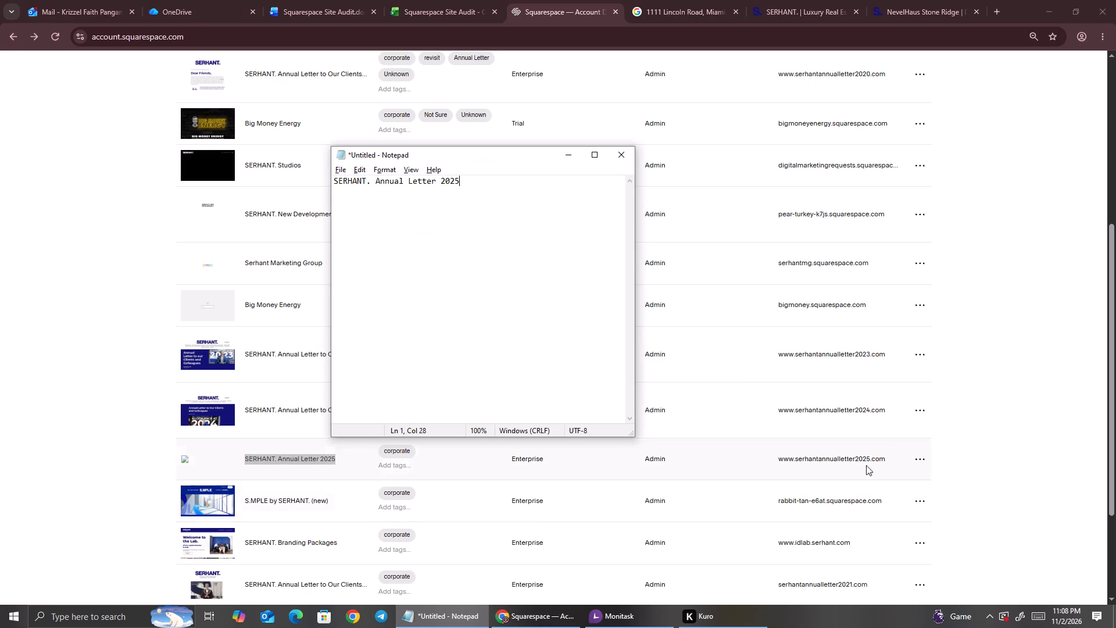
left_click_drag(760, 461, 913, 462)
key("ctrl+c")
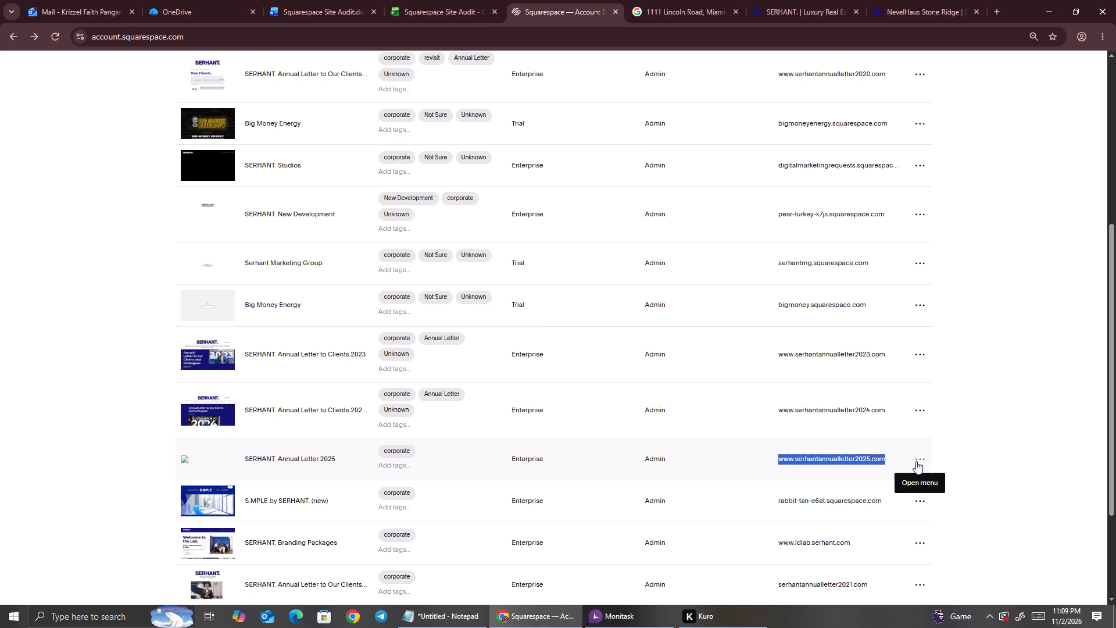
key("alt+Tab")
key("Return")
key("ctrl+v")
key("alt+Tab")
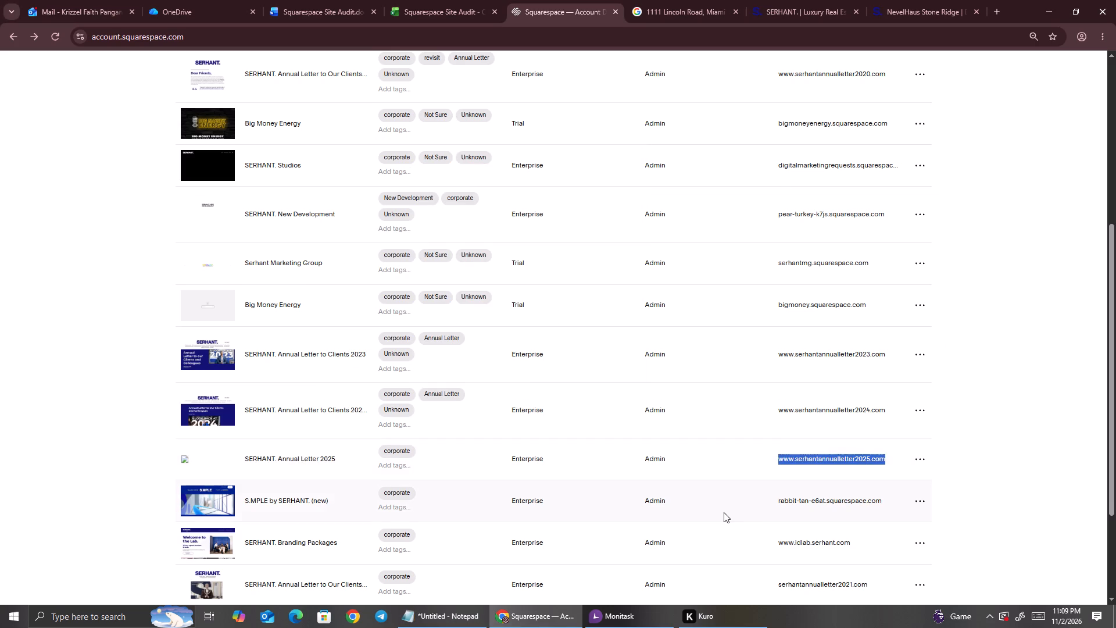
Check the 2025 annual letter site's settings for its domain details, subscriptions and invoices.
left_click(921, 459)
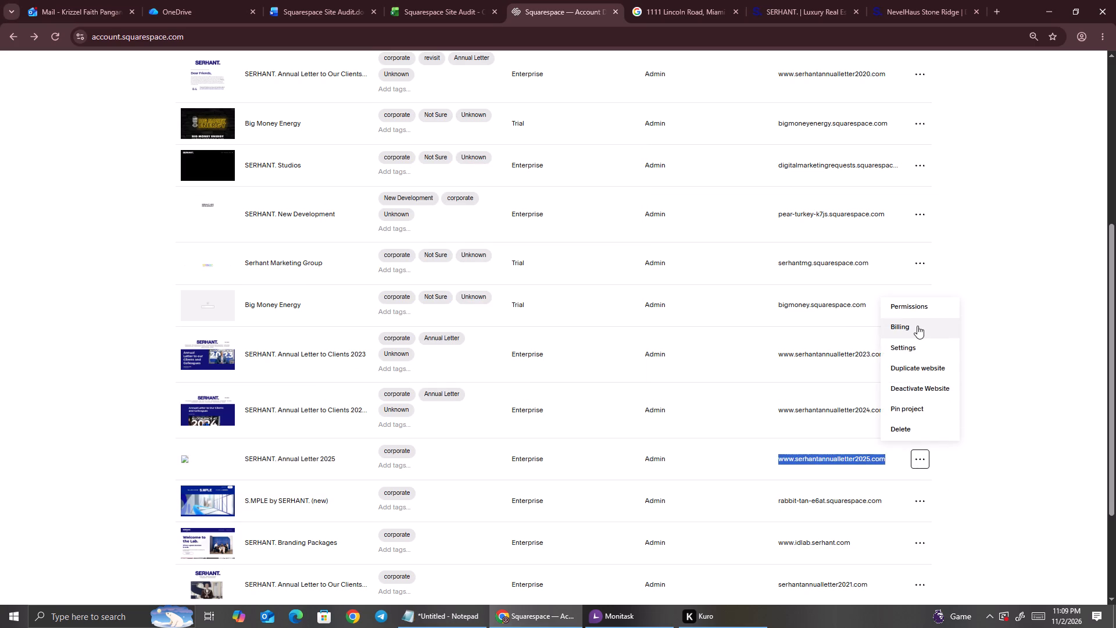
left_click(911, 350)
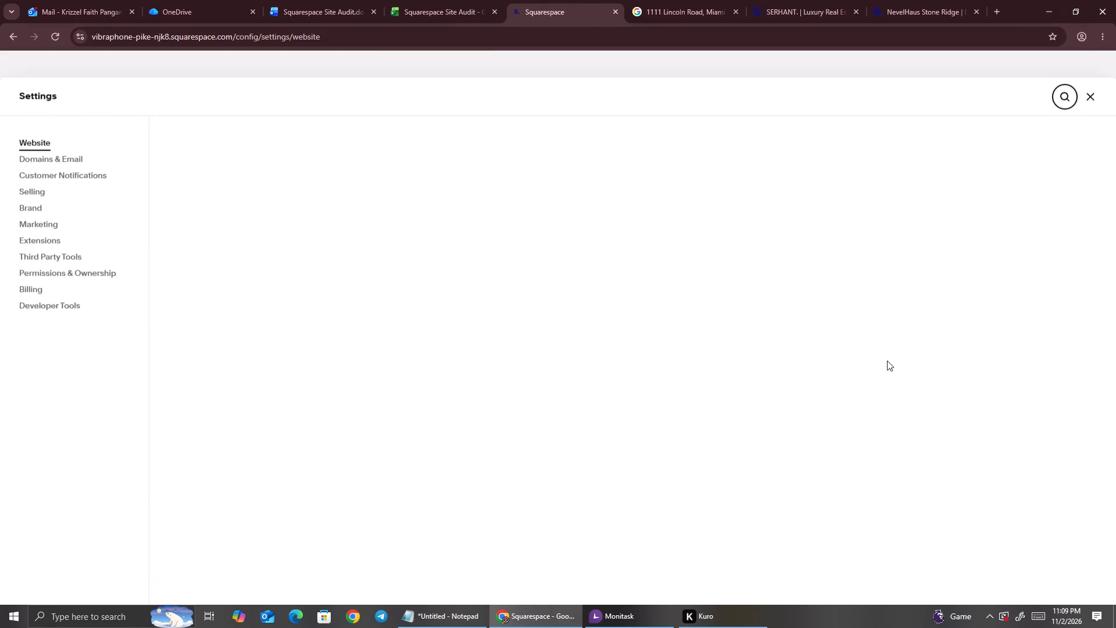
left_click(53, 137)
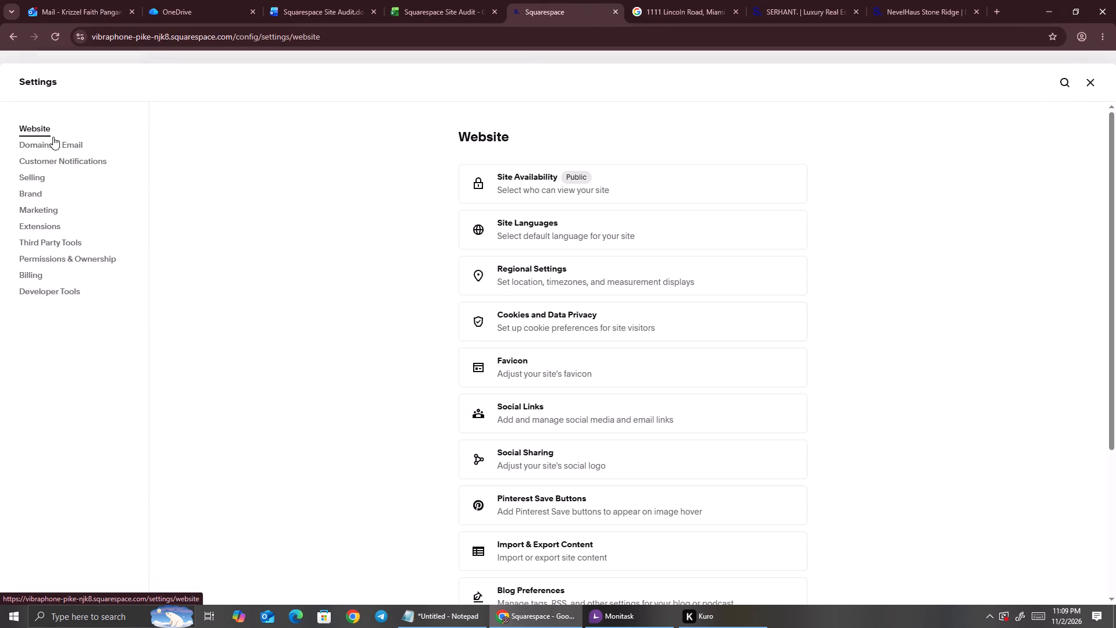
left_click(77, 144)
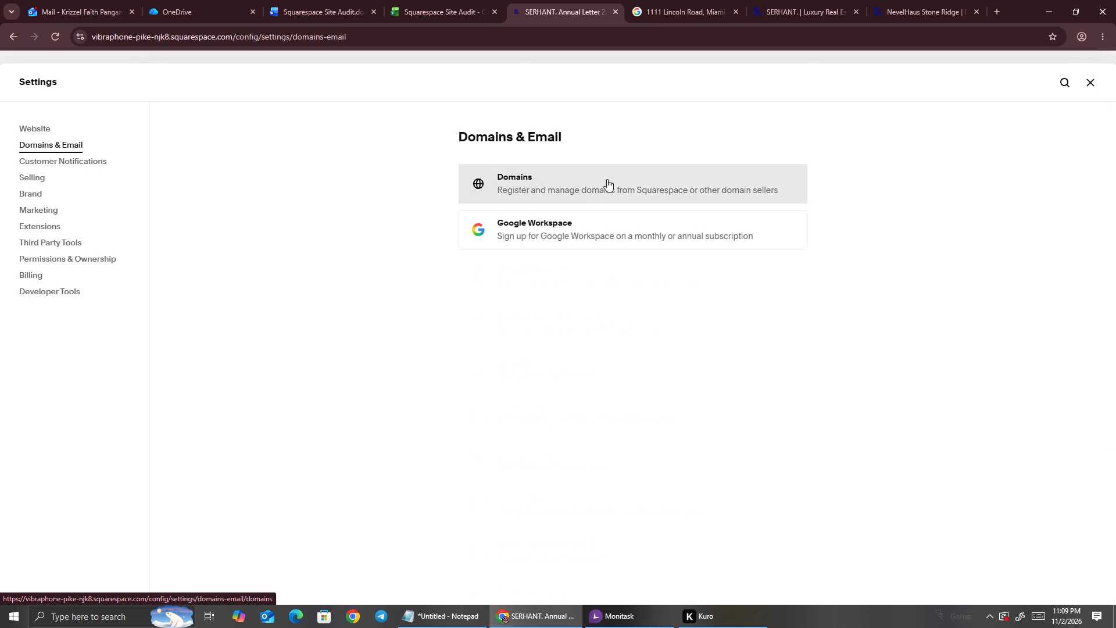
left_click(608, 179)
left_click(591, 274)
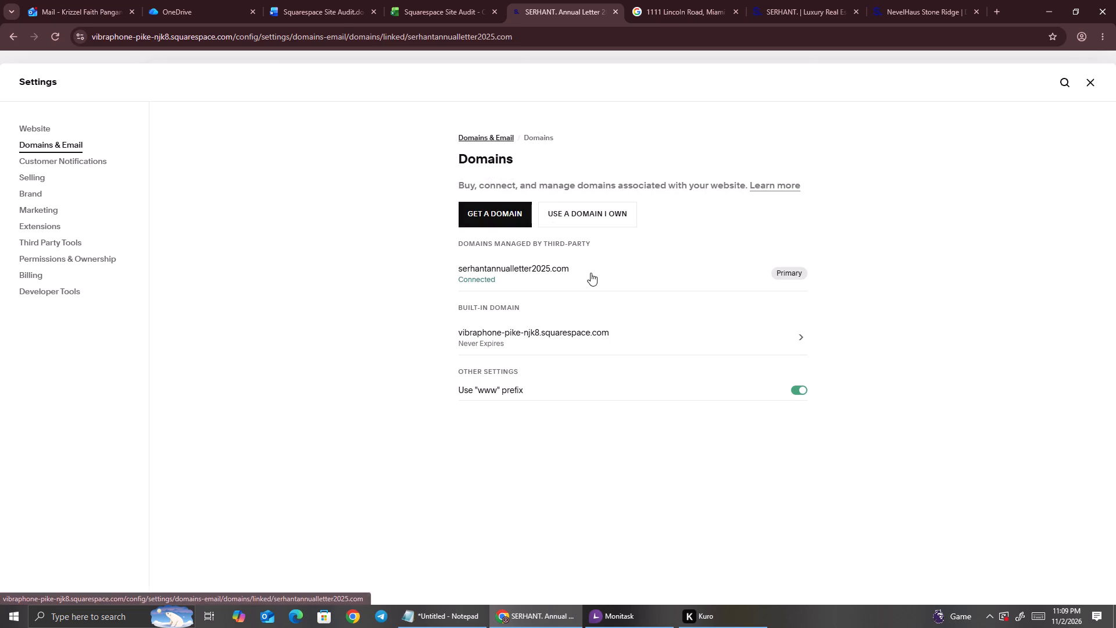
left_click(26, 277)
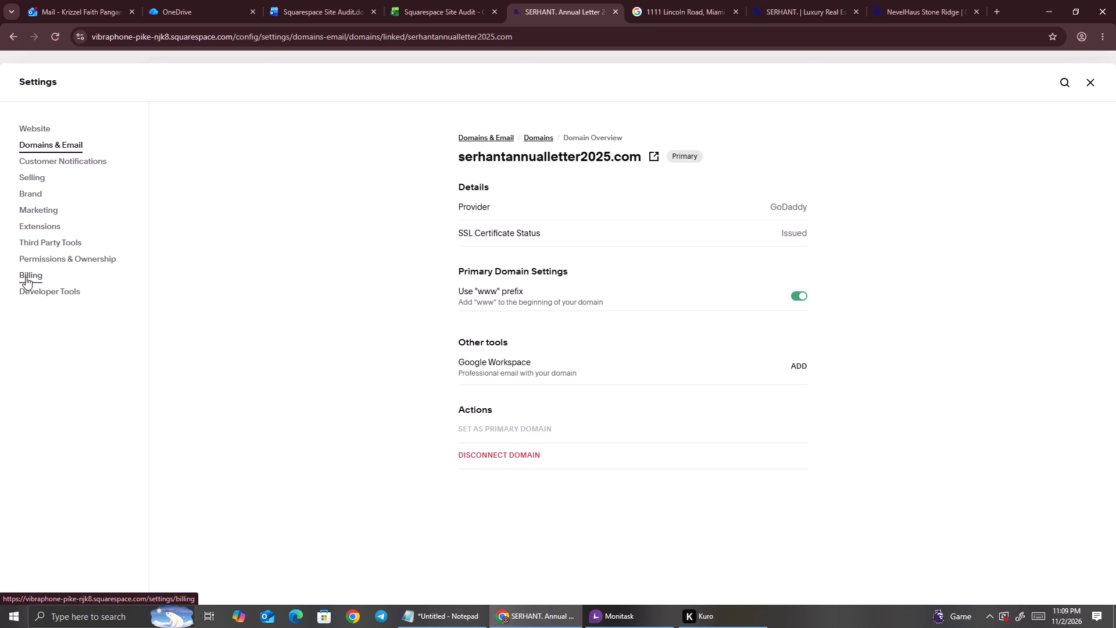
left_click(559, 180)
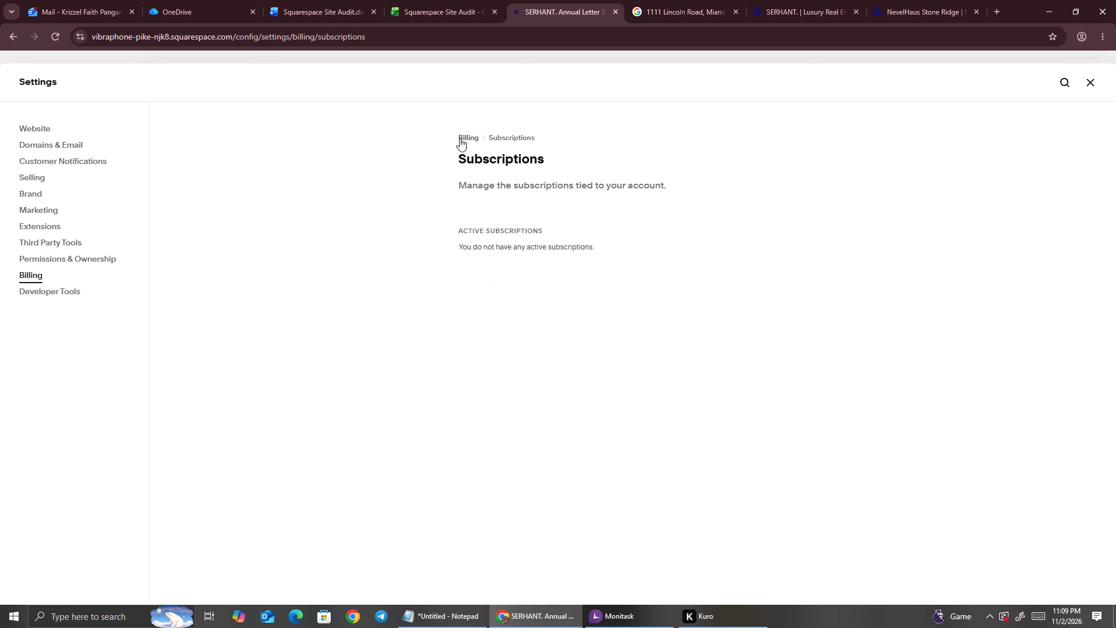
left_click(460, 138)
left_click(520, 305)
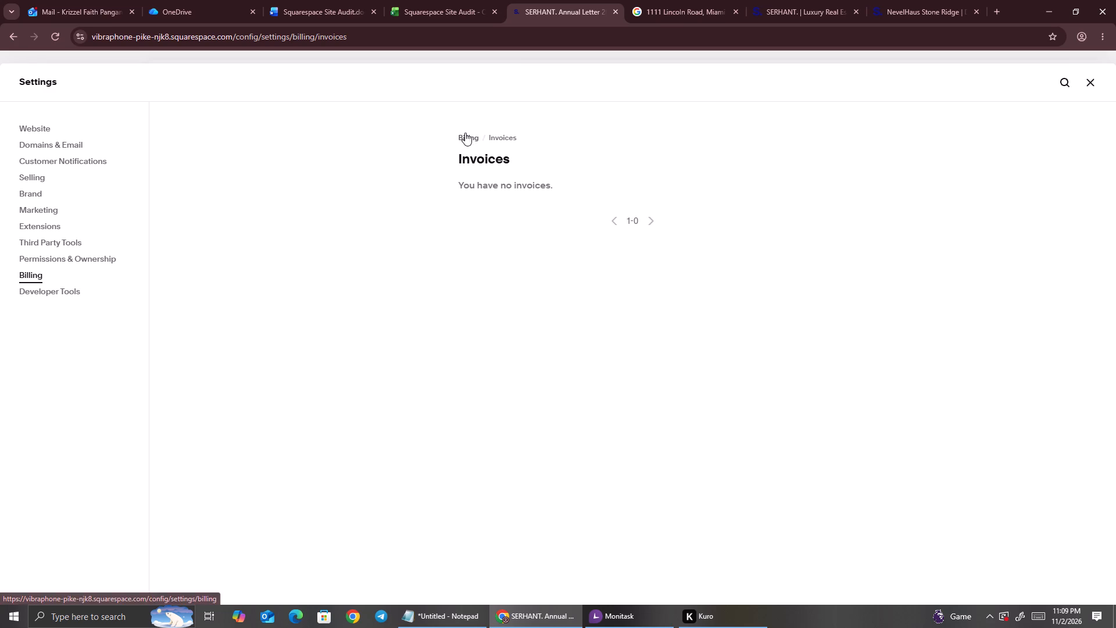
Leave the site's billing settings and copy the name SERHANT. Annual Letter 2025 from Notepad into cell A210 of the audit spreadsheet.
left_click(465, 133)
left_click(1097, 81)
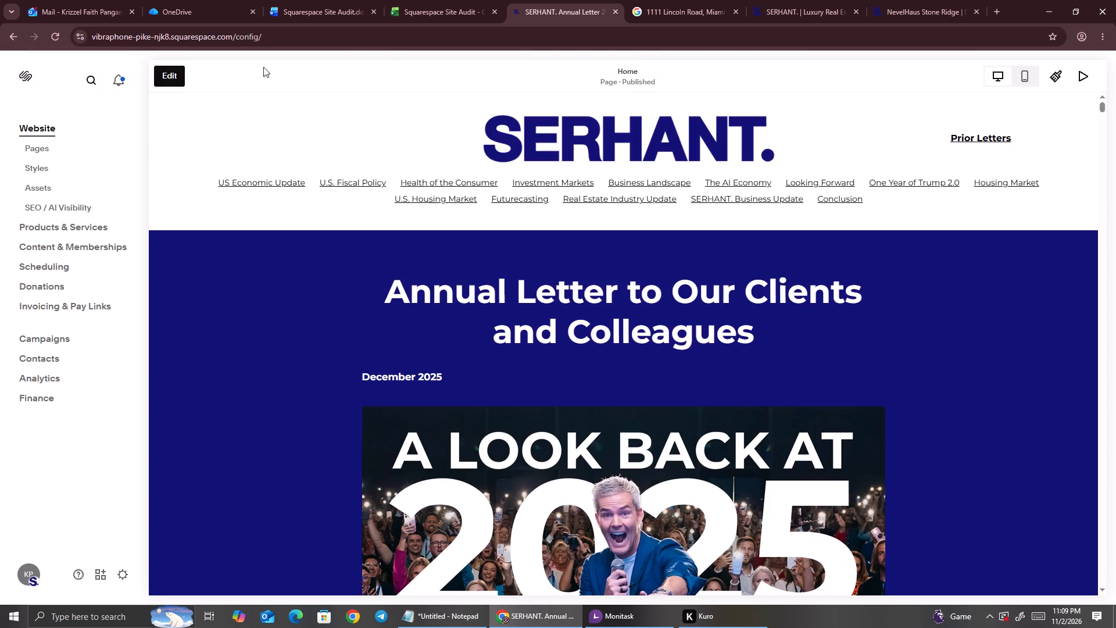
left_click(435, 8)
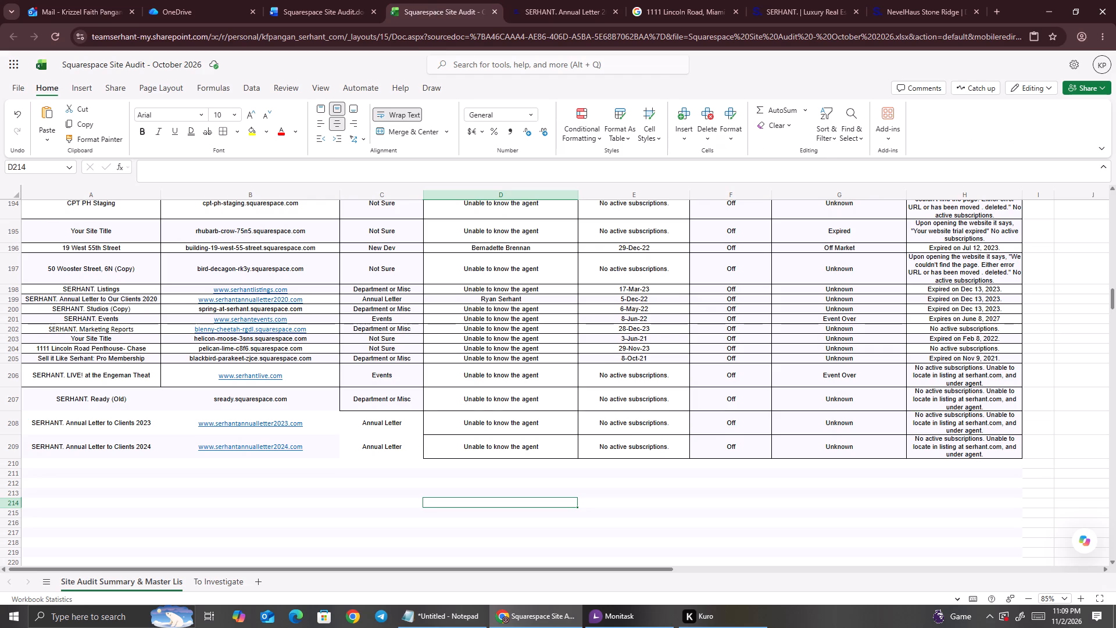
key("alt+Tab")
left_click_drag(488, 183, 102, 172)
key("ctrl+c")
left_click(106, 495)
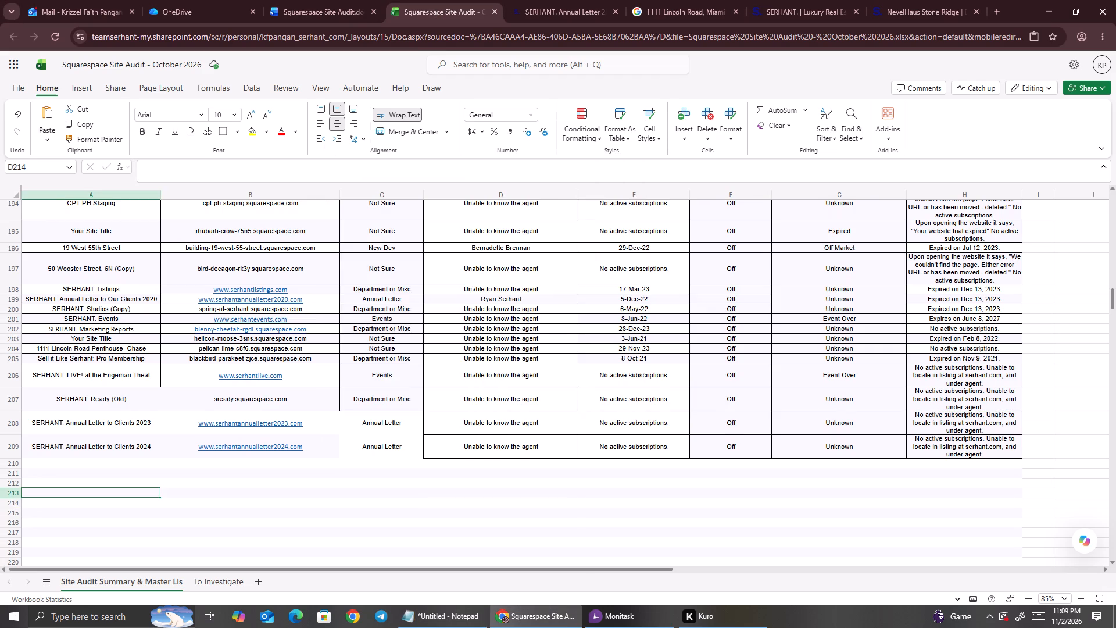
left_click(126, 465)
key("ctrl+v")
key("alt+Tab")
left_click_drag(517, 201, 335, 205)
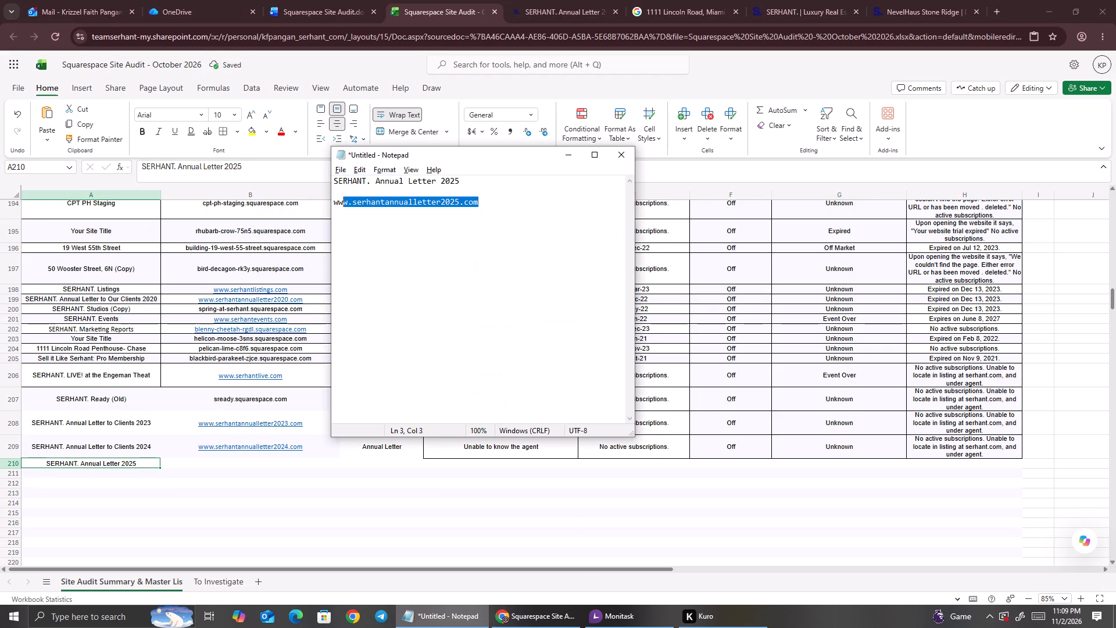
left_click_drag(335, 205, 321, 206)
key("ctrl+c")
left_click(244, 459)
key("ctrl+v")
Fill C210:H210 by copying row 209's entries, from Annual Letter through the No active subscriptions remark.
left_click(378, 449)
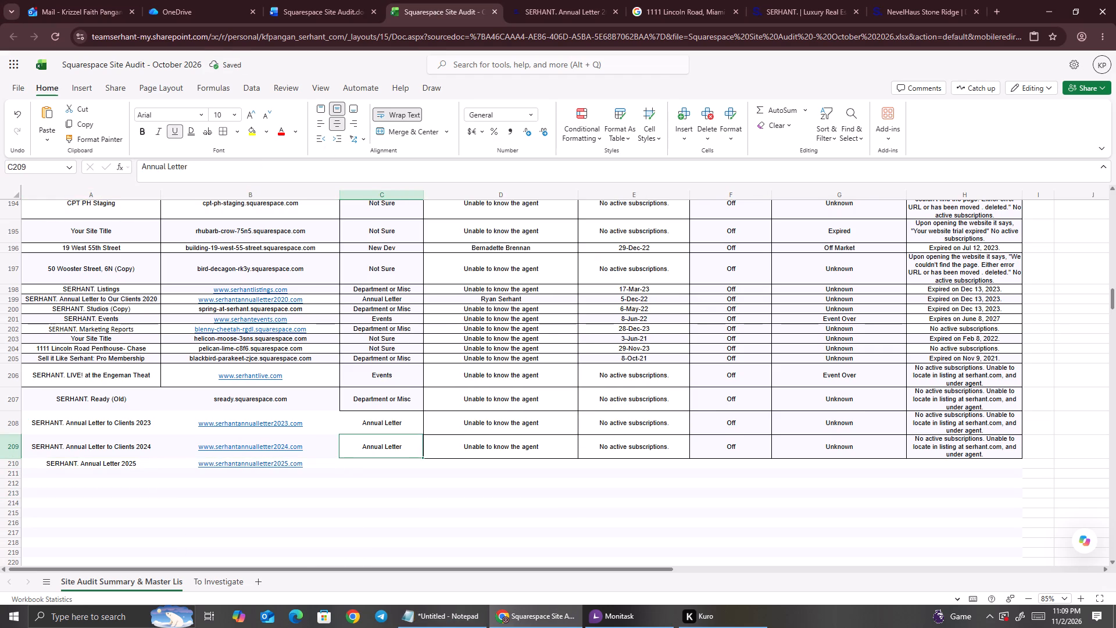
left_click_drag(390, 447, 967, 445)
key("ctrl+c")
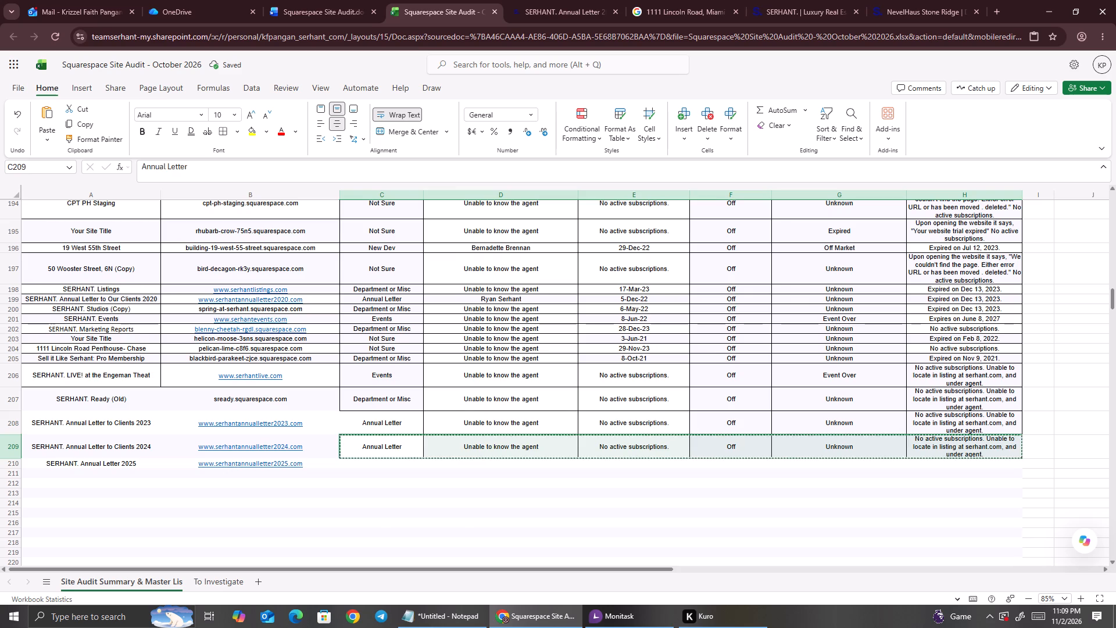
left_click(380, 461)
key("ctrl+v")
Return to the Squarespace site dashboard and add the existing Annual Letter tag to SERHANT. Annual Letter 2025.
left_click(434, 0)
left_click(584, 0)
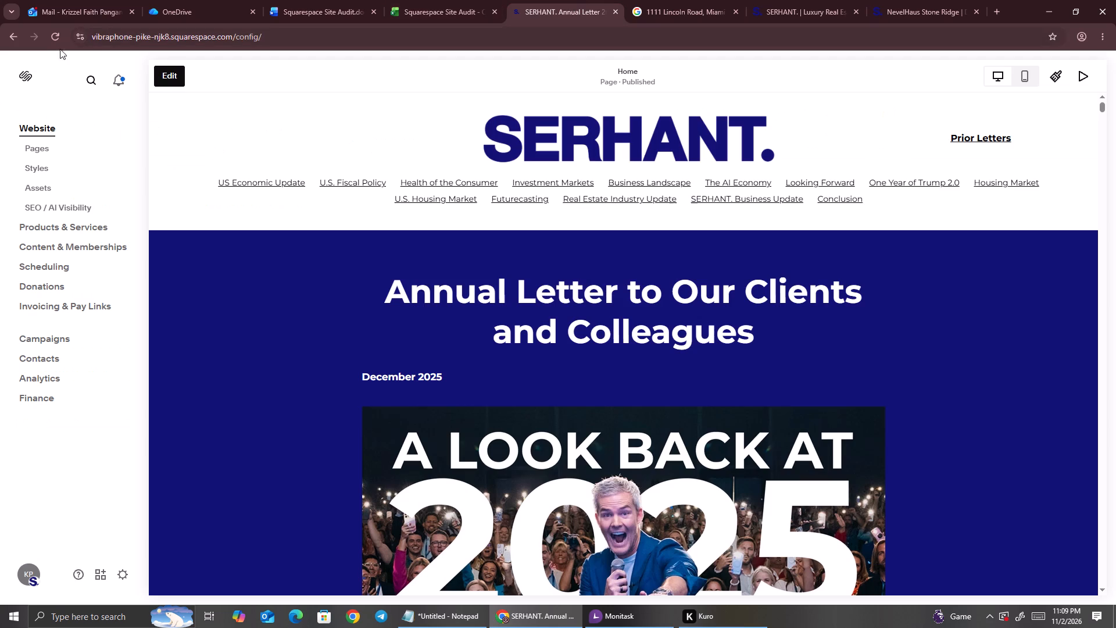
left_click(23, 34)
left_click(16, 35)
left_click(16, 35)
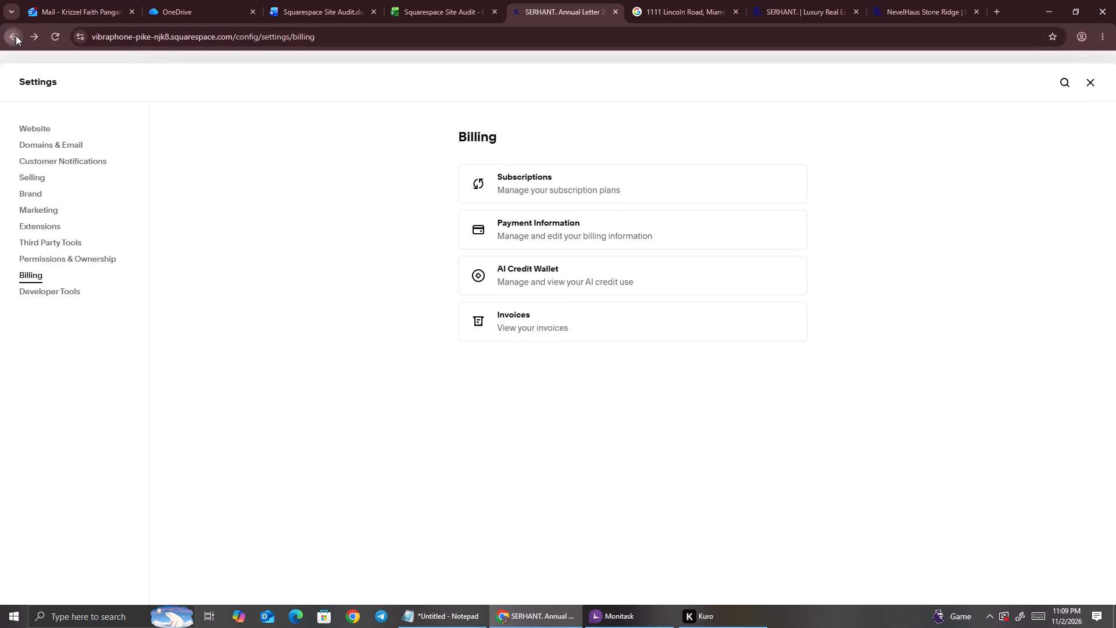
double_click(16, 35)
left_click(16, 35)
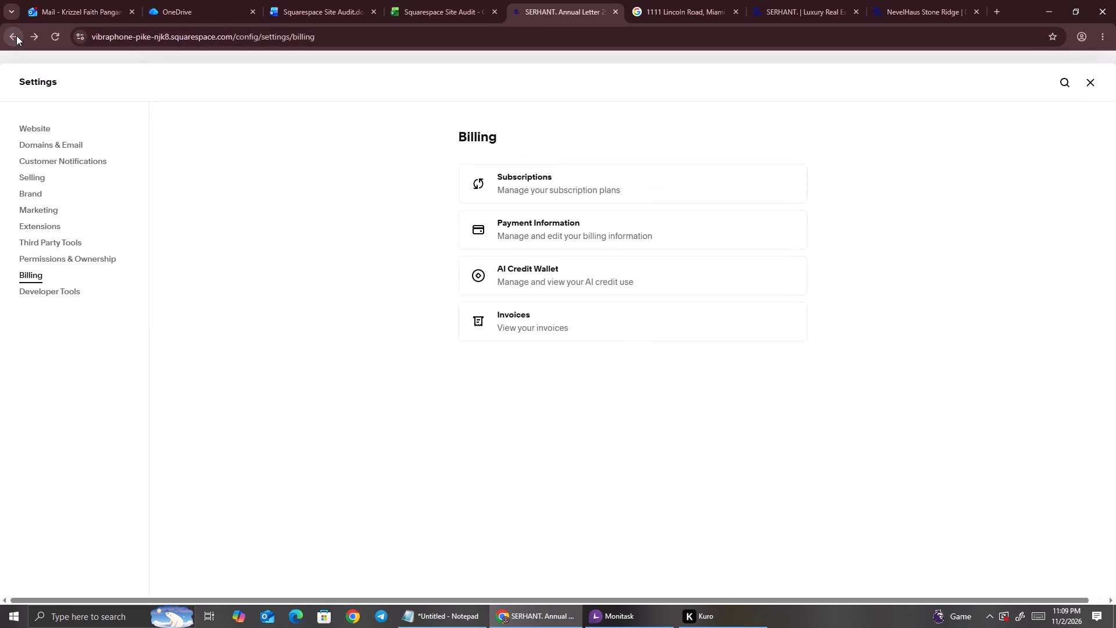
left_click(16, 35)
left_click(16, 35)
left_click(16, 35)
double_click(16, 35)
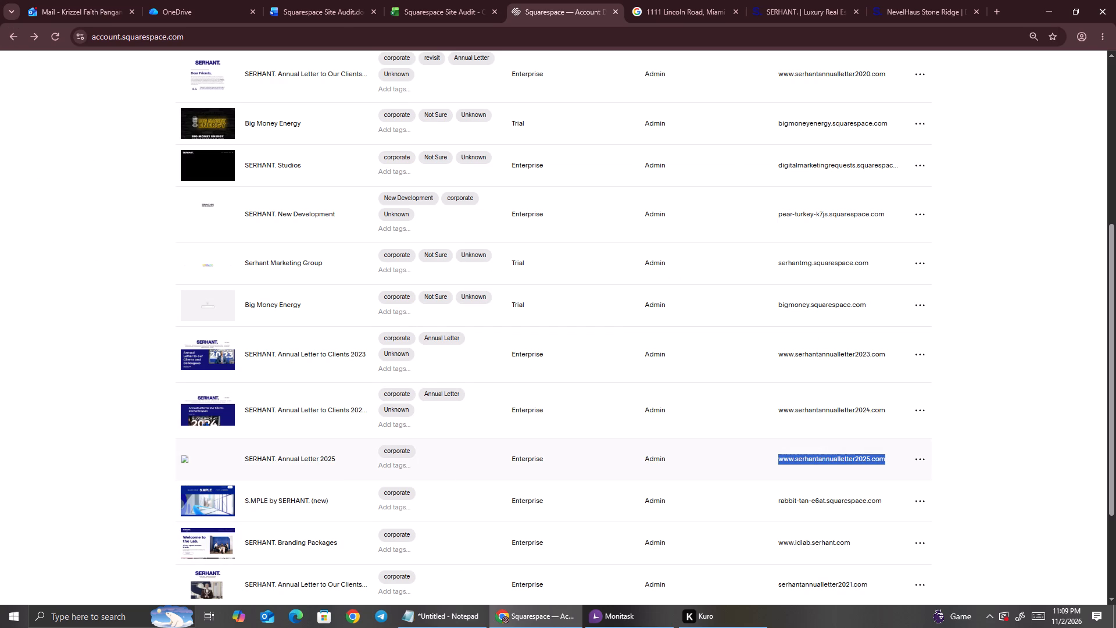
left_click(369, 468)
left_click(390, 466)
key("shift+a")
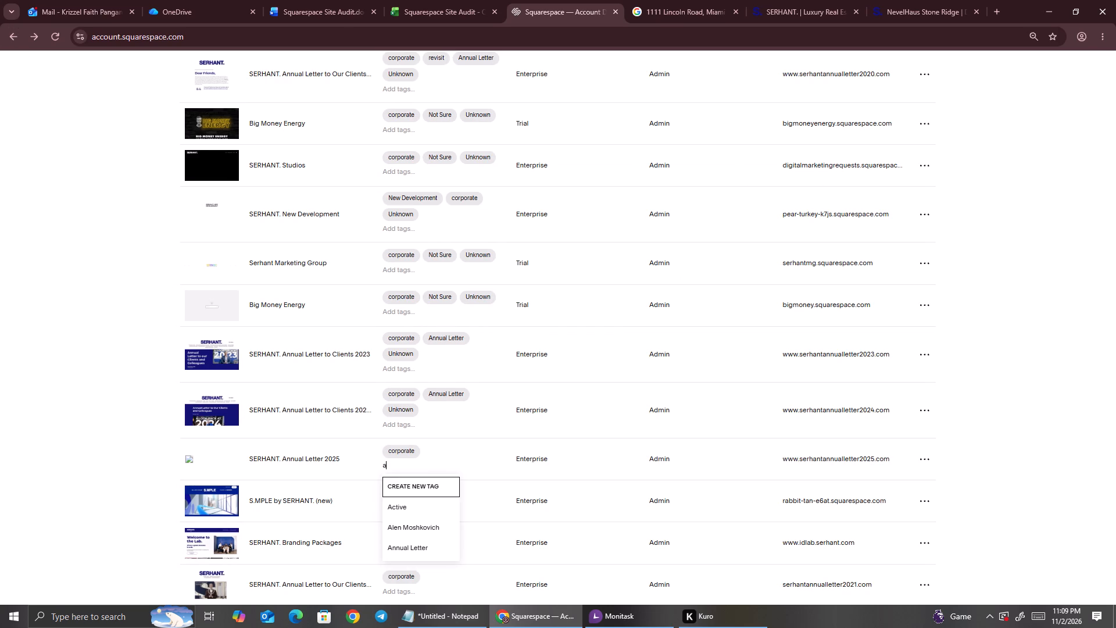
key("Down")
key("Down")
key("Down")
key("Return")
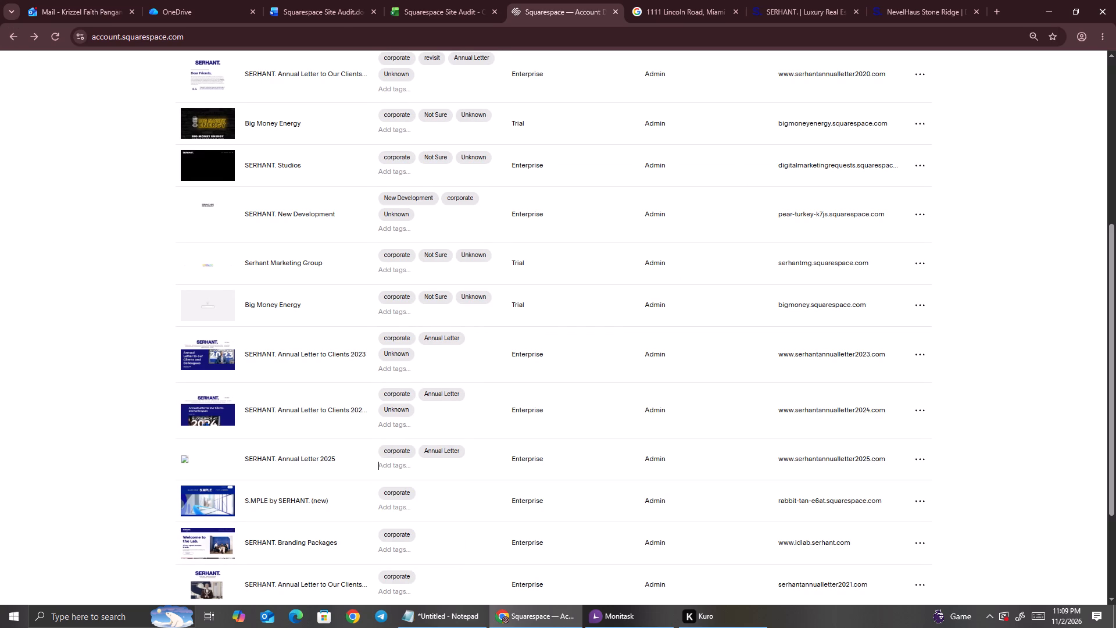
Add the existing Unknown tag to SERHANT. Annual Letter 2025.
type("Um")
key("BackSpace")
key("F12")
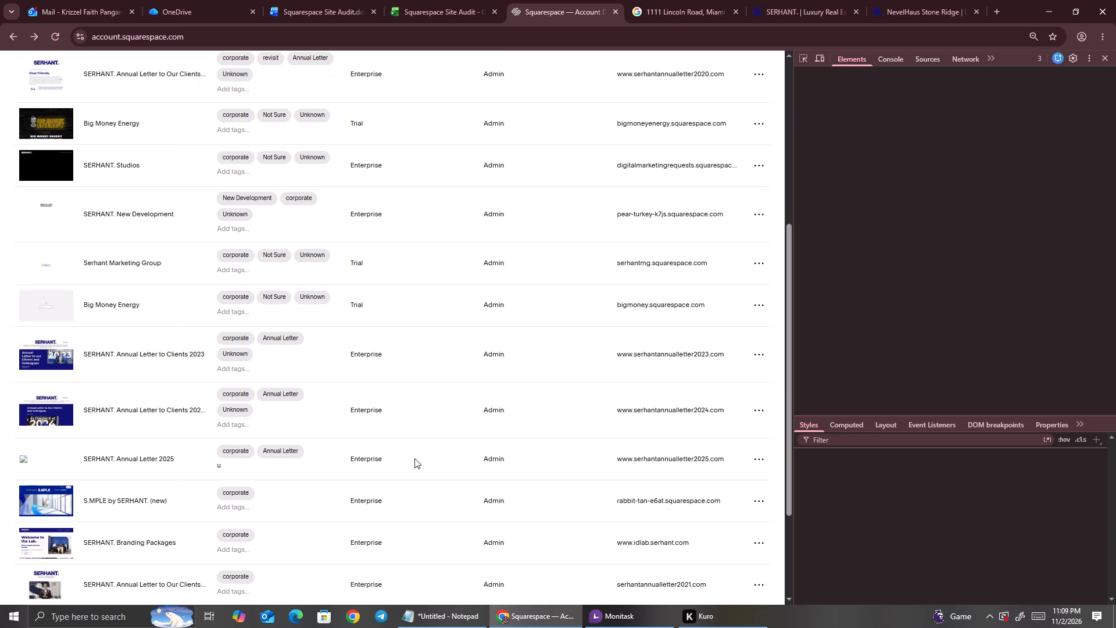
key("F11")
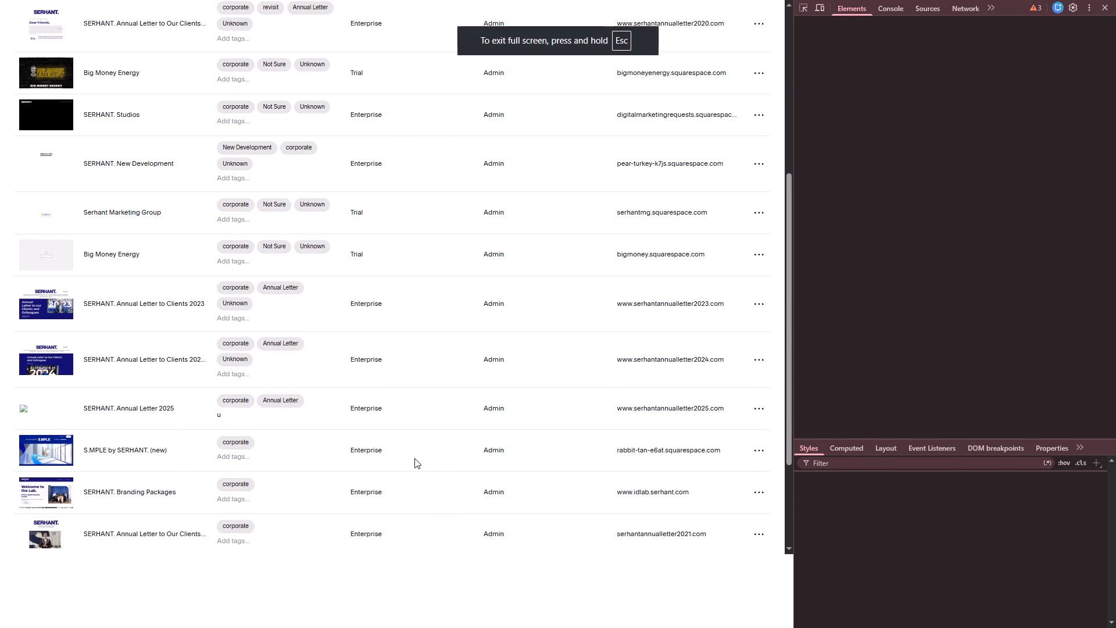
key("F11")
key("F12")
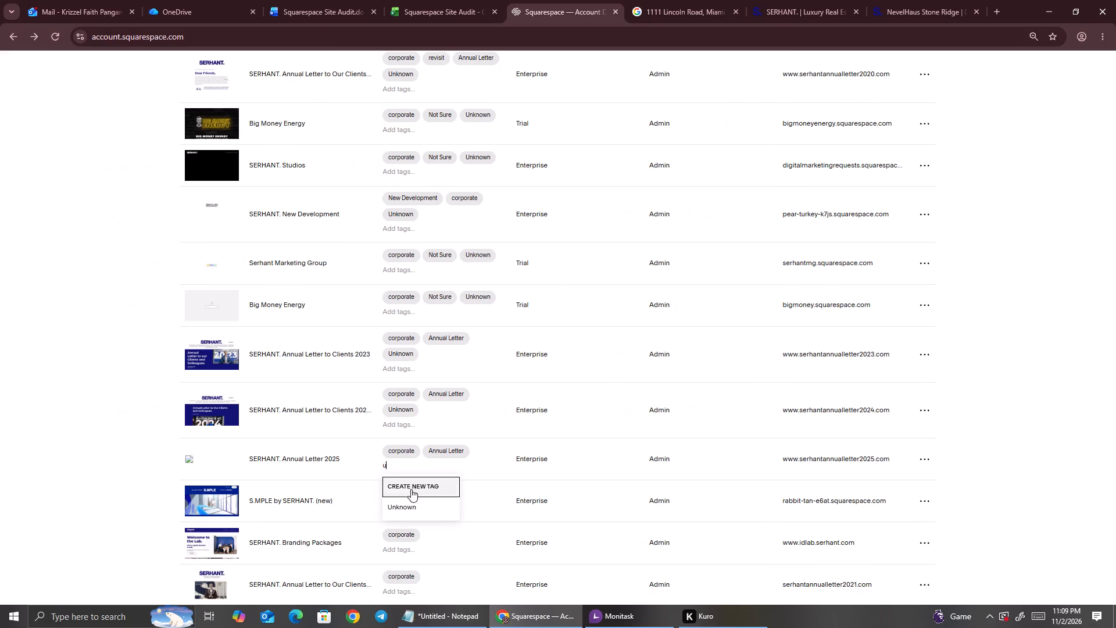
left_click(405, 508)
left_click(48, 406)
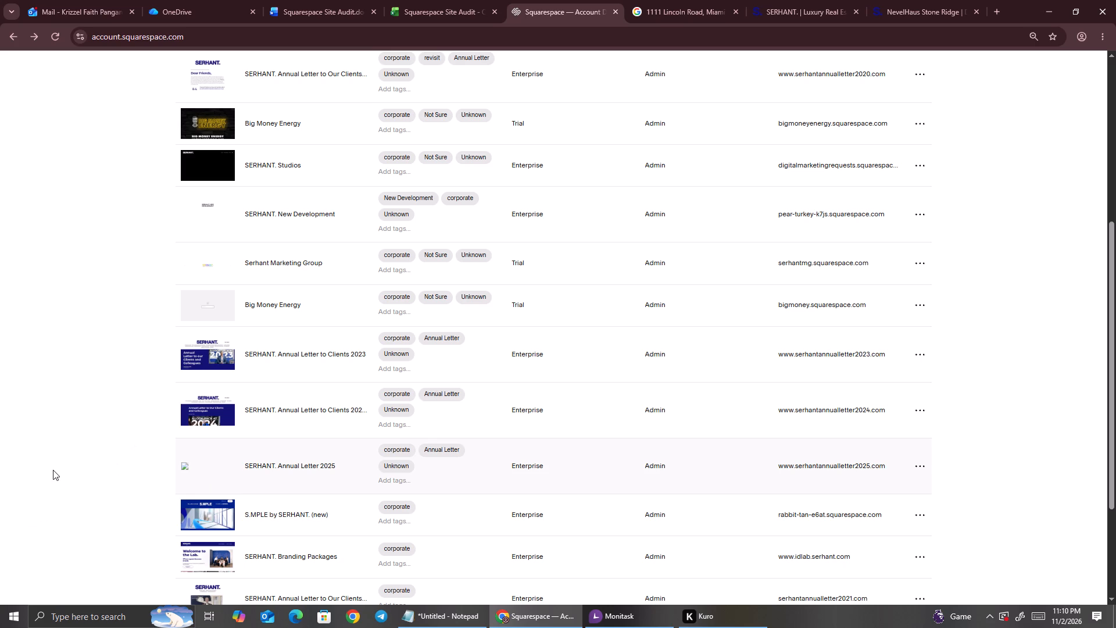
Switch to Monitask and pause the running Default time tracker.
left_click(670, 616)
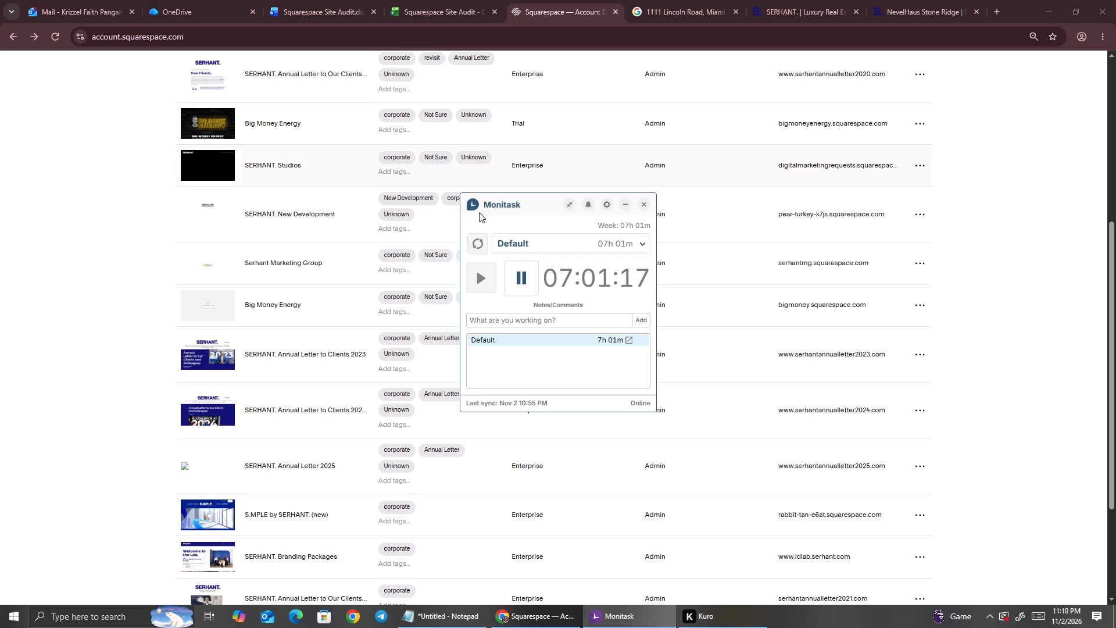
left_click(516, 284)
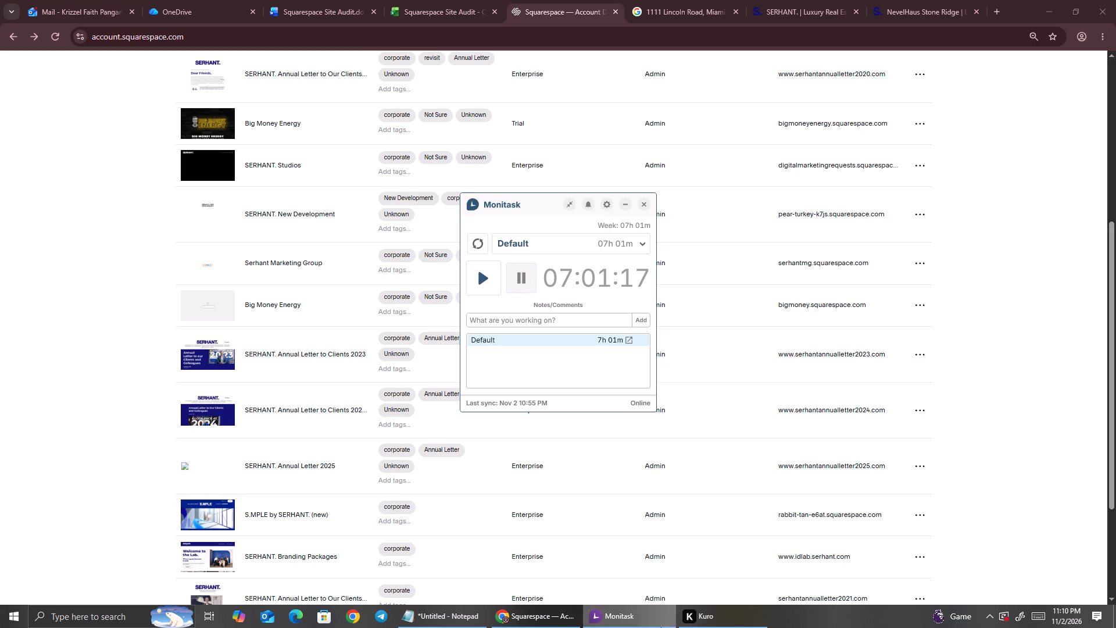
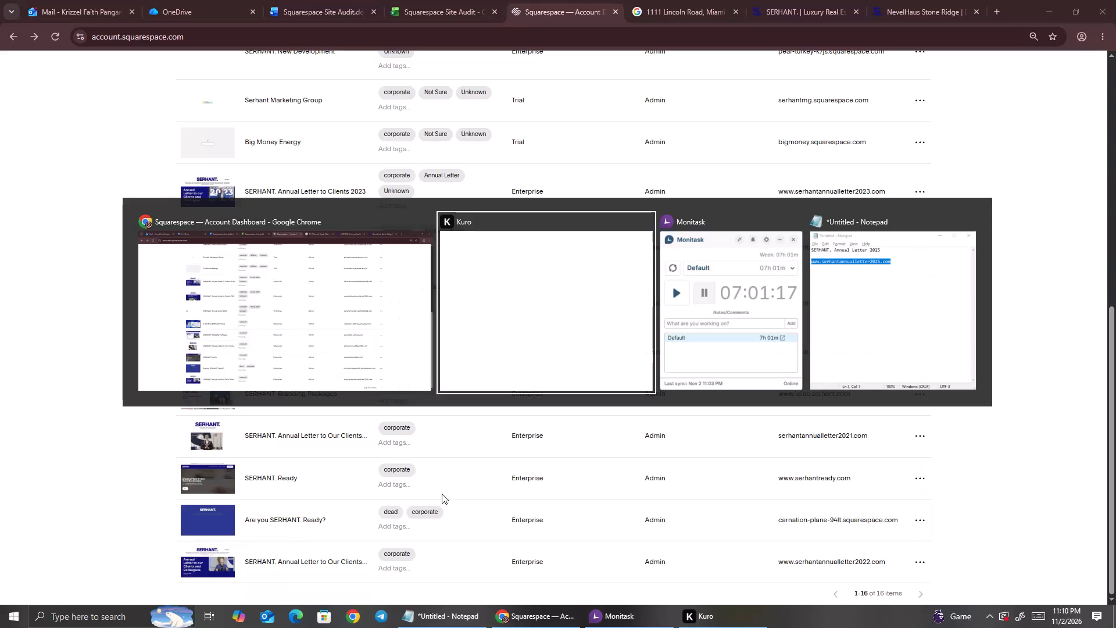
Switch to Monitask and resume the Default time tracker.
key("alt+Tab")
left_click(492, 287)
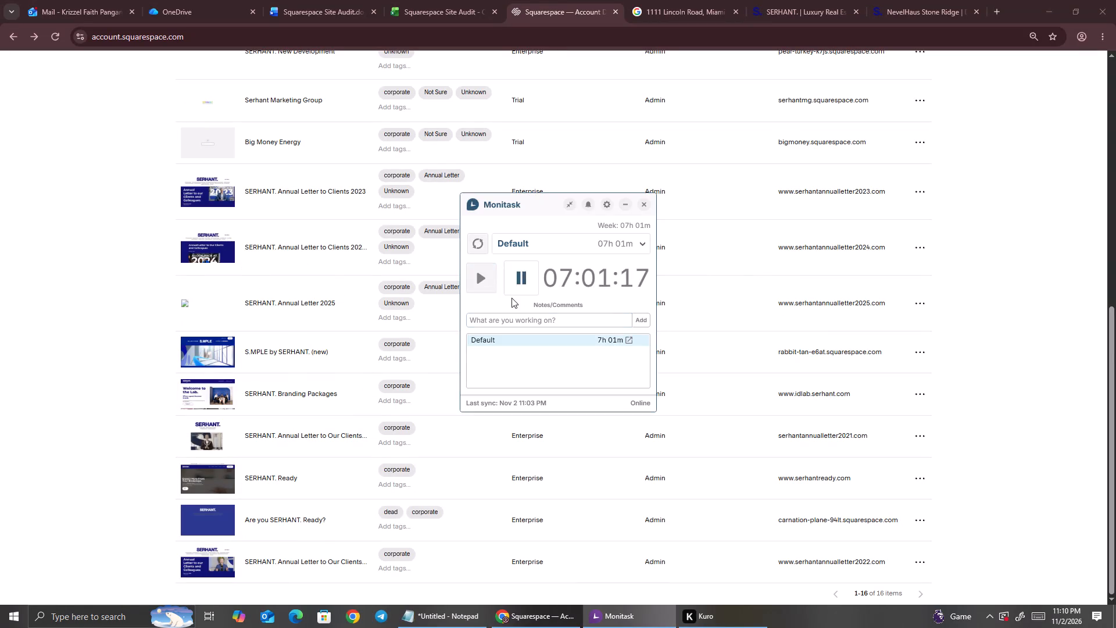
Replace the Notepad notes with the site name S.MPLE by SERHANT. (new), copied from the Squarespace dashboard.
key("alt+Tab")
key("alt+Tab")
key("alt+Tab")
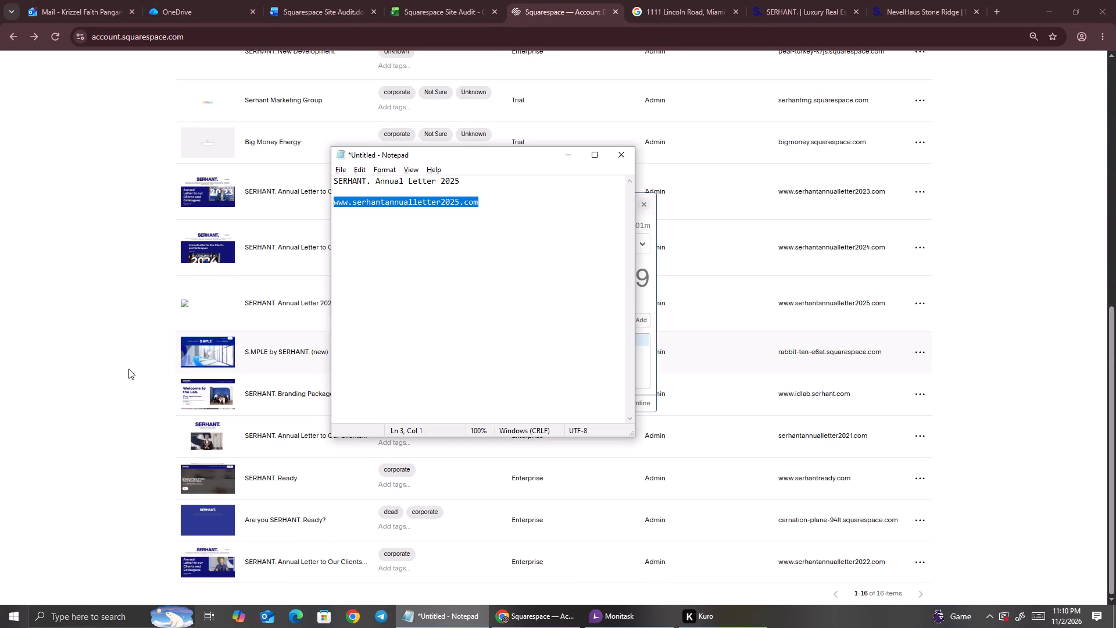
left_click(54, 380)
left_click_drag(352, 358, 296, 358)
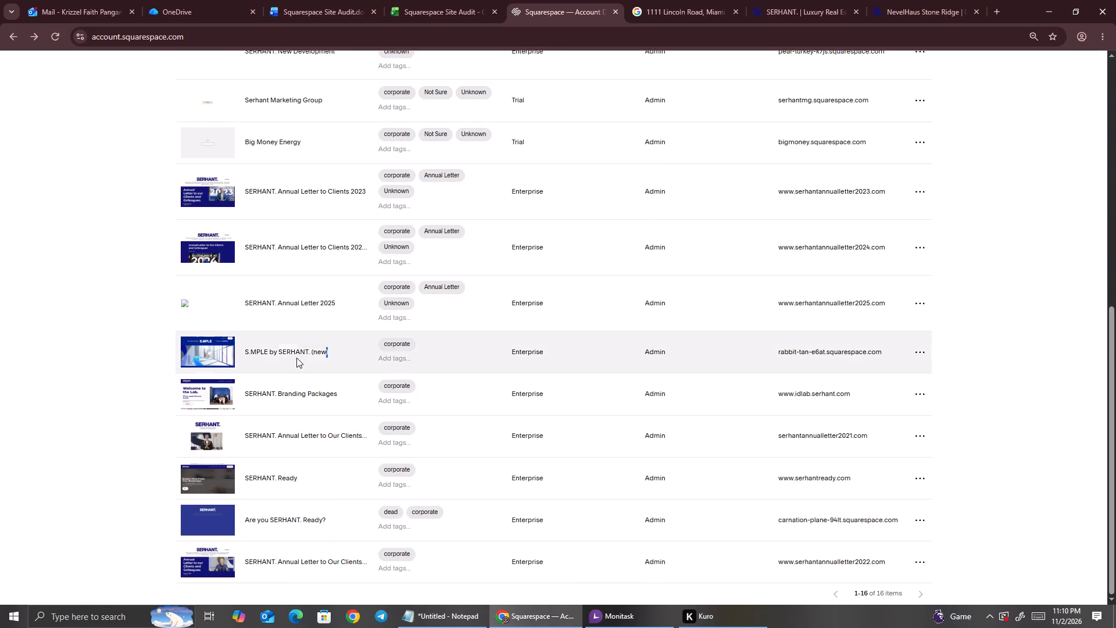
left_click_drag(296, 358, 209, 356)
key("ctrl+a")
left_click(53, 341)
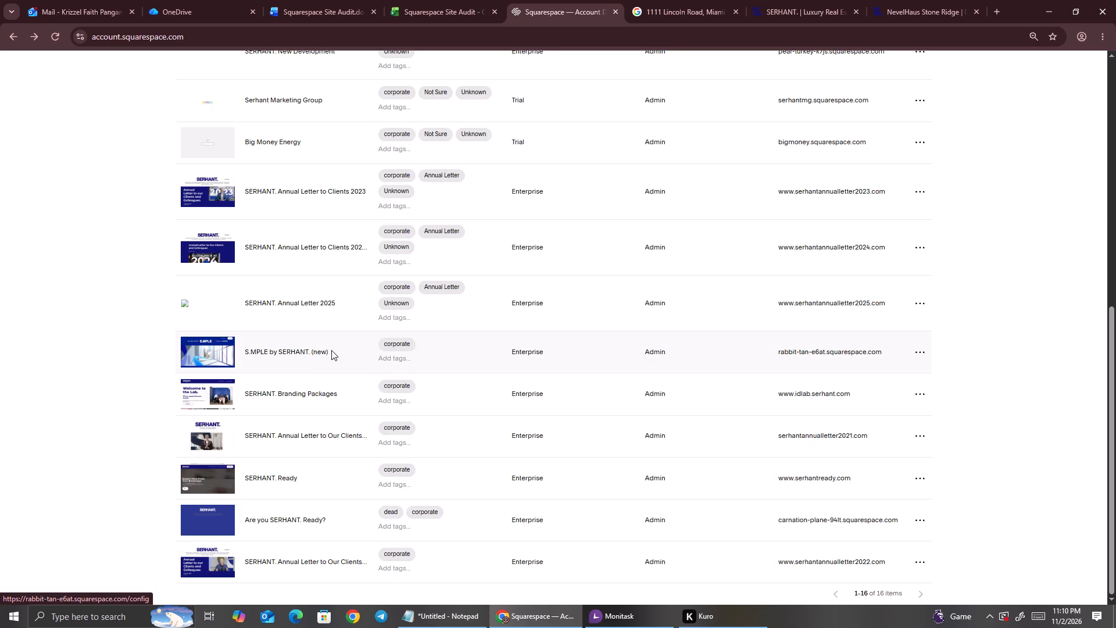
left_click_drag(342, 351, 238, 355)
key("ctrl+c")
key("ctrl+c")
key("alt+Tab")
key("ctrl+a")
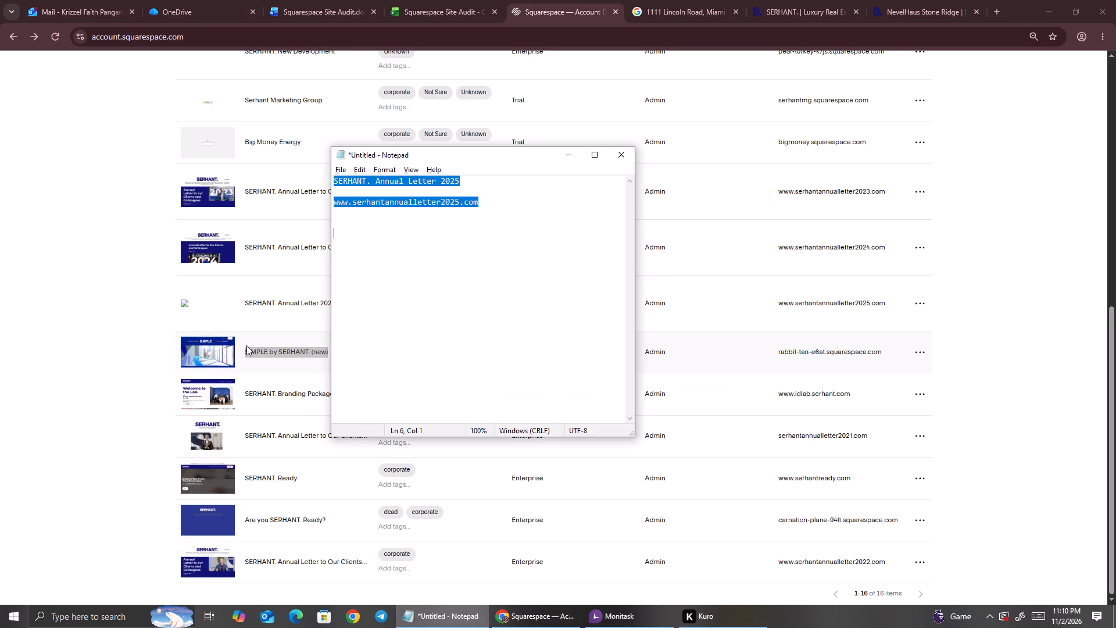
key("ctrl+v")
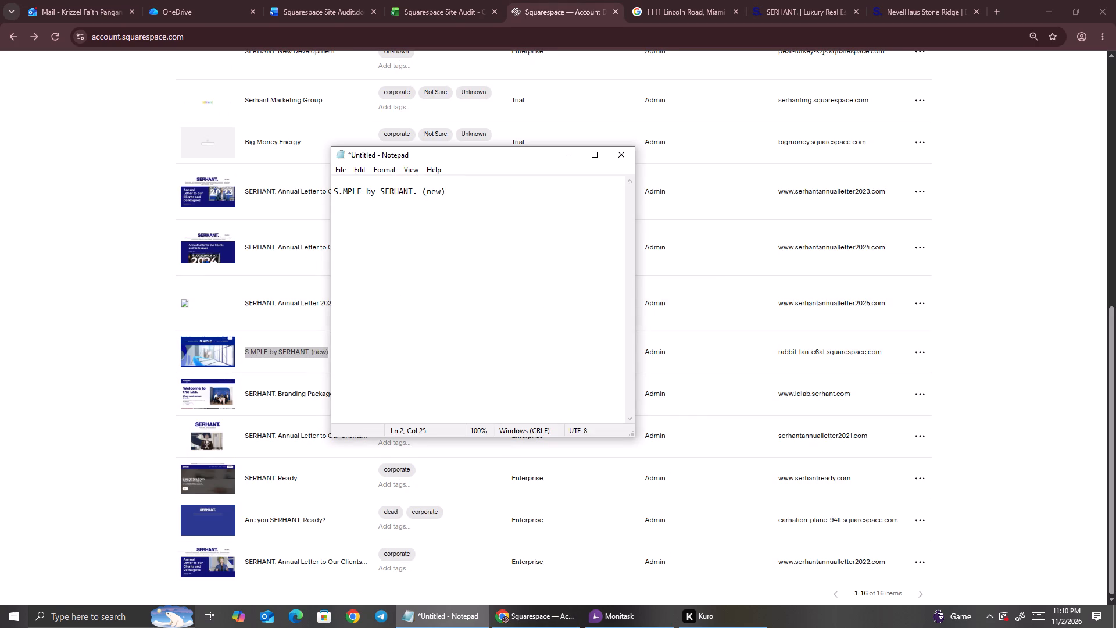
Copy the S.MPLE site's domain, rabbit-tan-e6at.squarespace.com, from the dashboard to below its name in Notepad.
key("alt+Tab")
left_click_drag(764, 353, 902, 360)
key("ctrl+c")
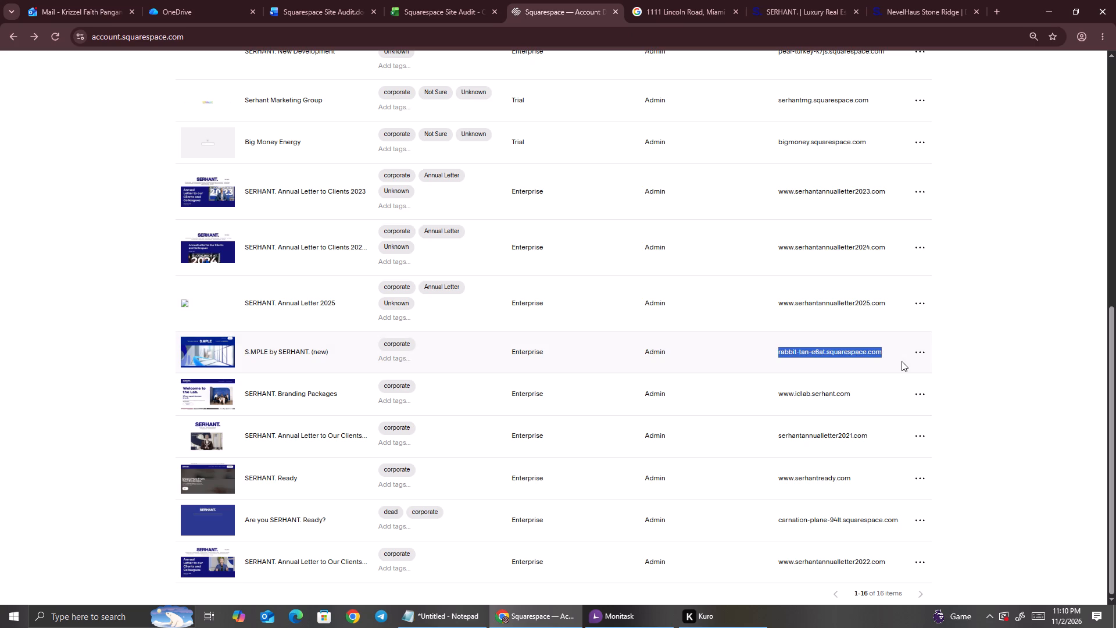
key("alt+Tab")
key("Return")
key("ctrl+v")
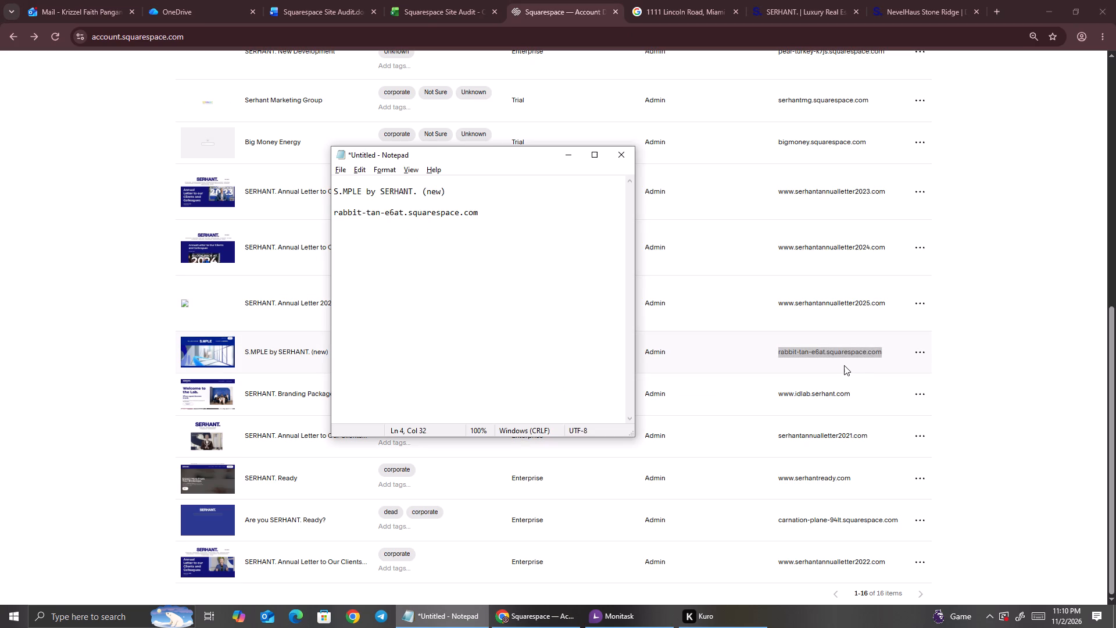
Open the settings of S.MPLE by SERHANT. (new) from the dashboard and check its Domains page.
left_click(67, 374)
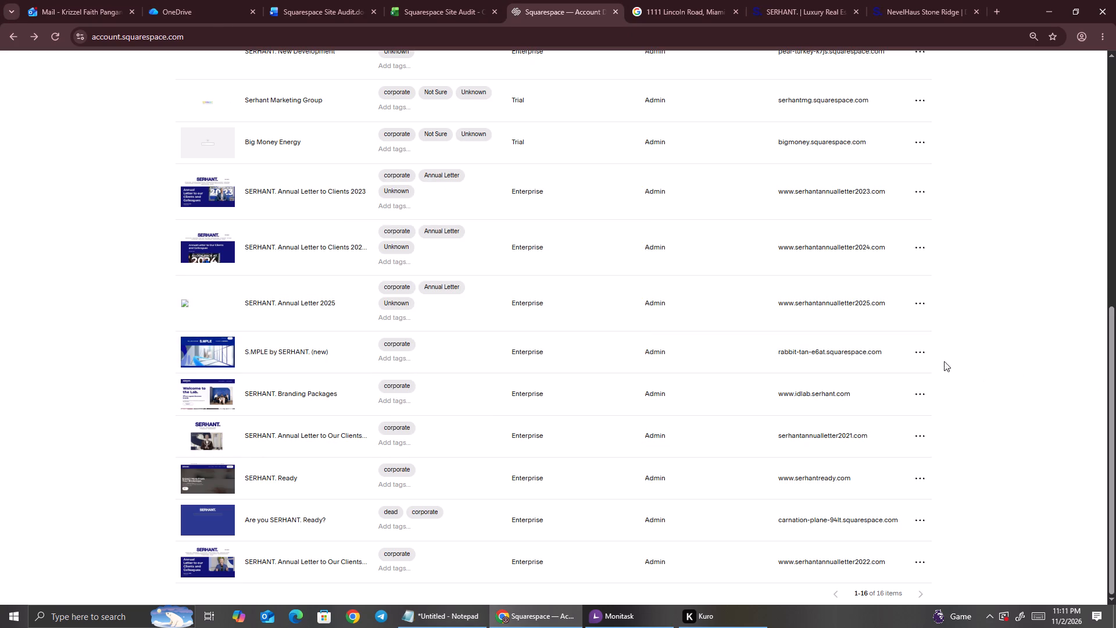
left_click(922, 355)
left_click(905, 409)
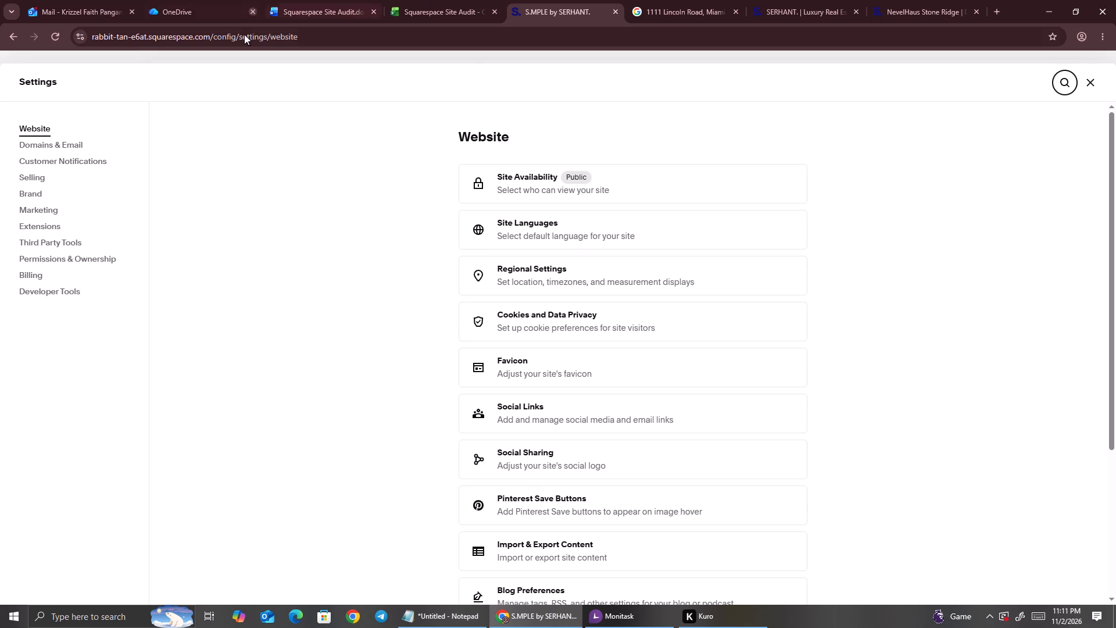
left_click(52, 145)
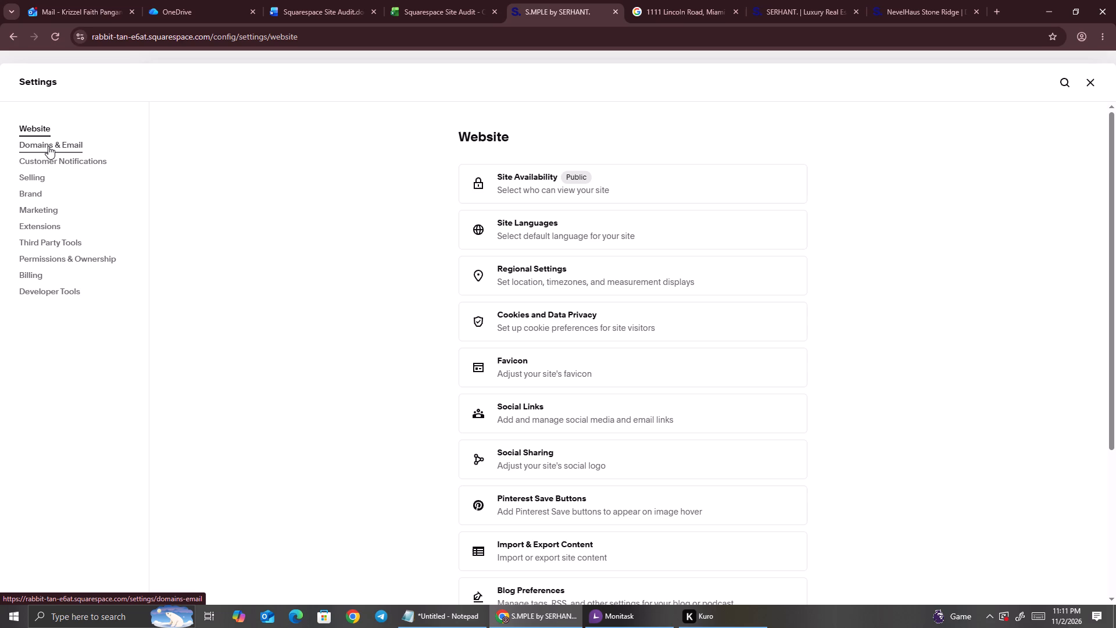
left_click(48, 146)
left_click_drag(528, 184, 523, 184)
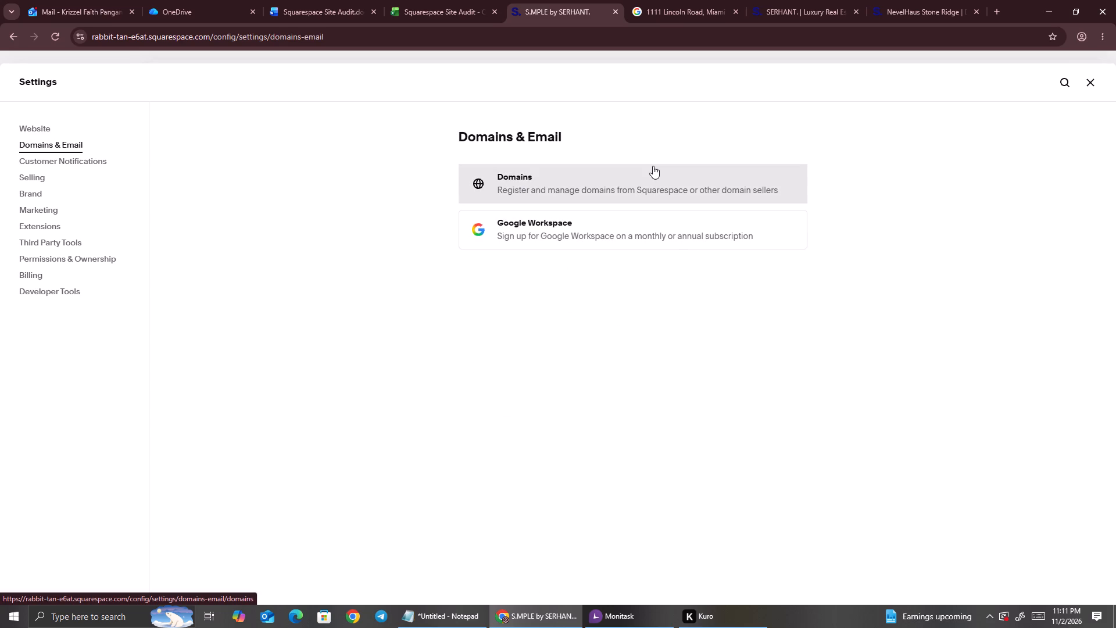
left_click(656, 197)
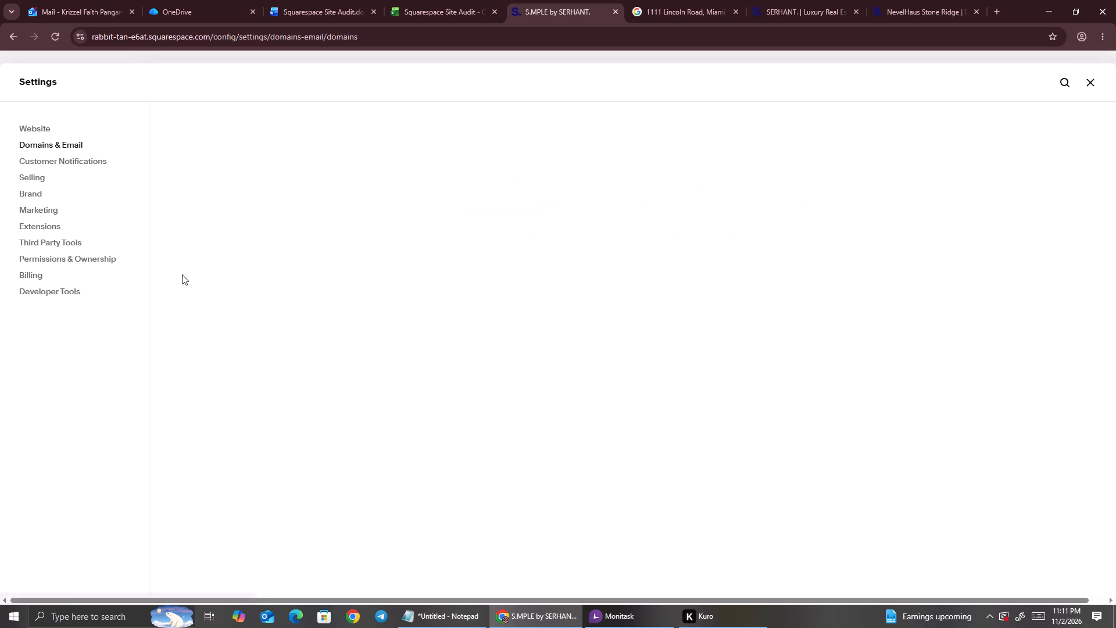
Check the S.MPLE site's billing invoices and subscriptions, and close the settings.
left_click(30, 274)
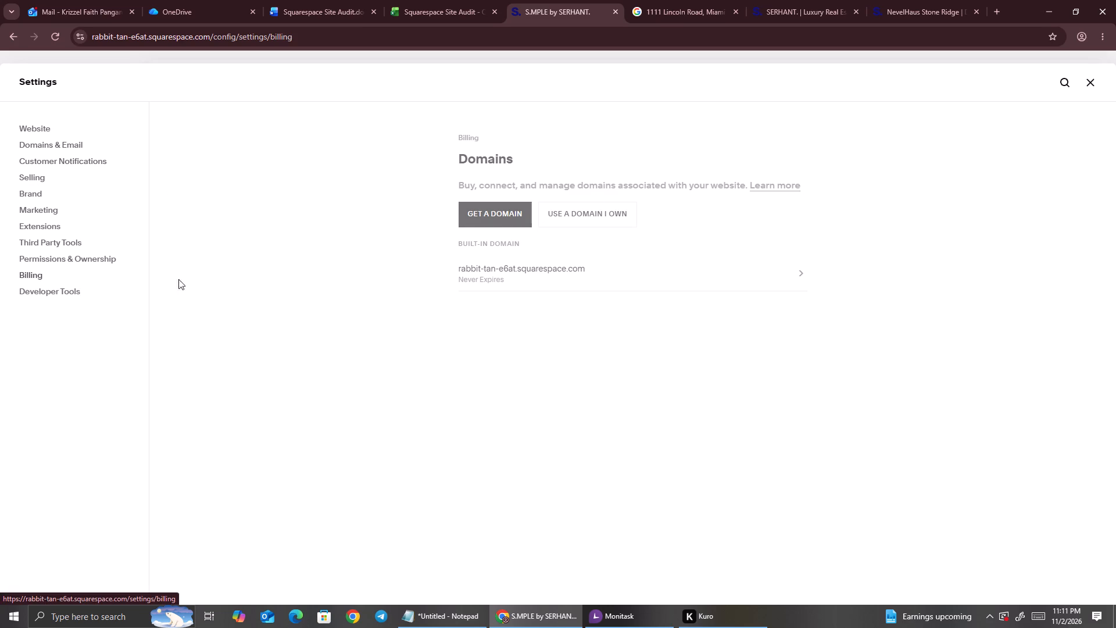
left_click(494, 347)
left_click(505, 317)
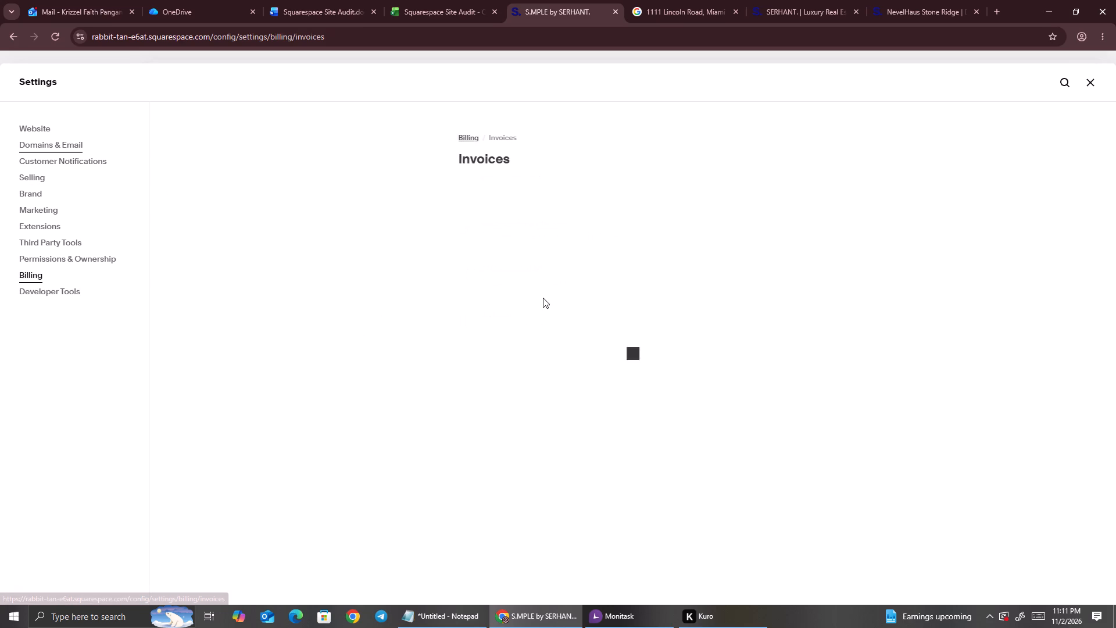
left_click(470, 141)
left_click(554, 165)
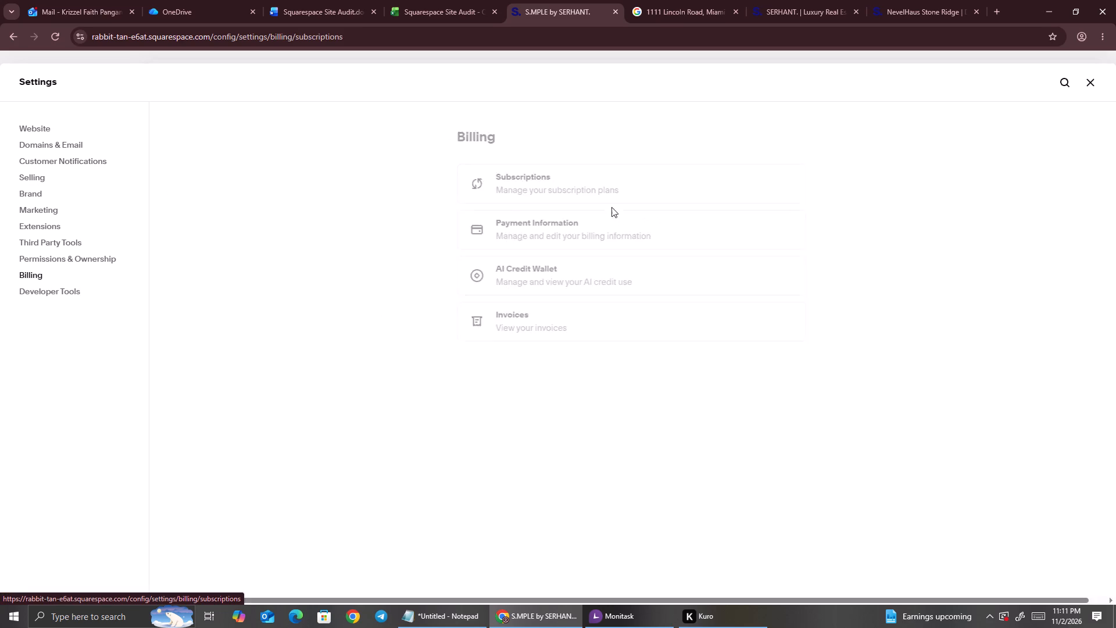
left_click(472, 137)
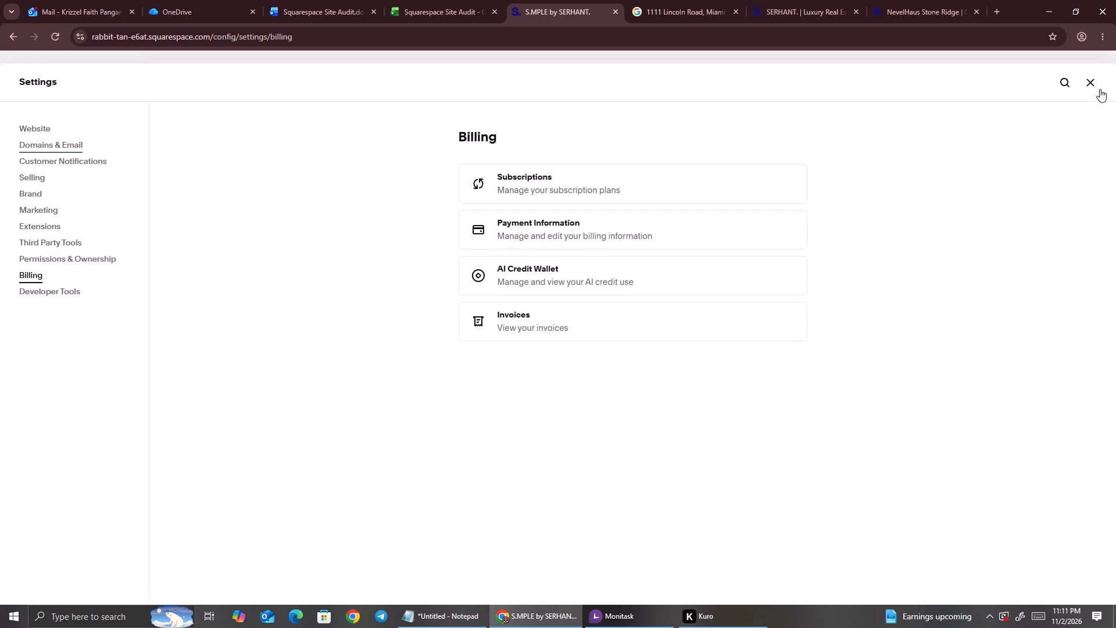
left_click(1100, 89)
Review the S.MPLE site's home page content to judge what kind of site it is.
scroll(400, 438, "down", 4)
scroll(481, 455, "up", 4)
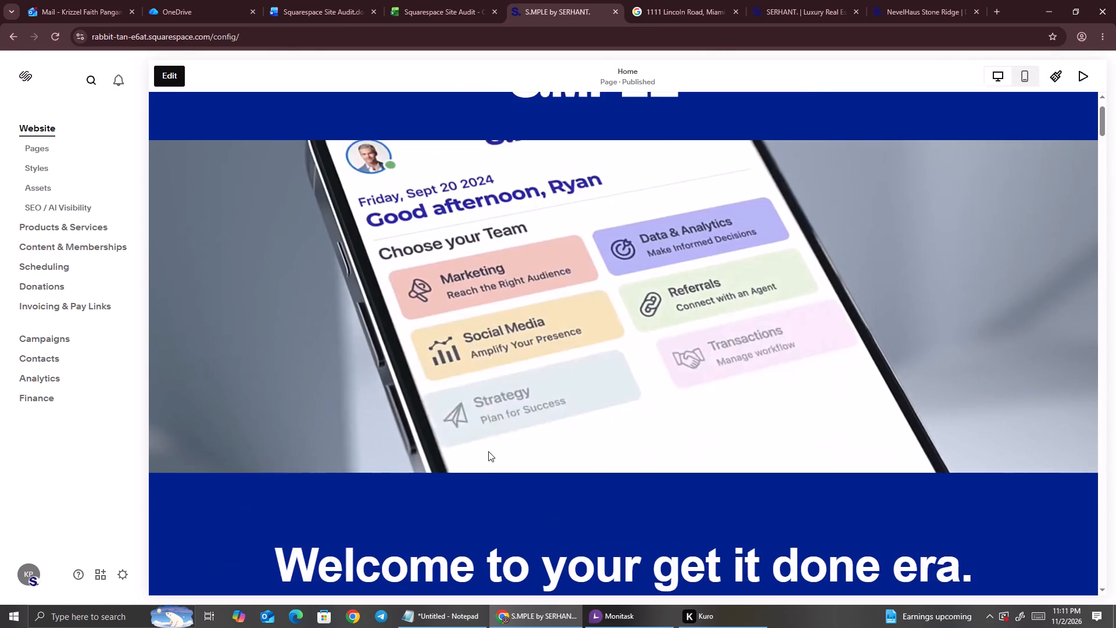
scroll(488, 451, "up", 2)
scroll(488, 451, "down", 15)
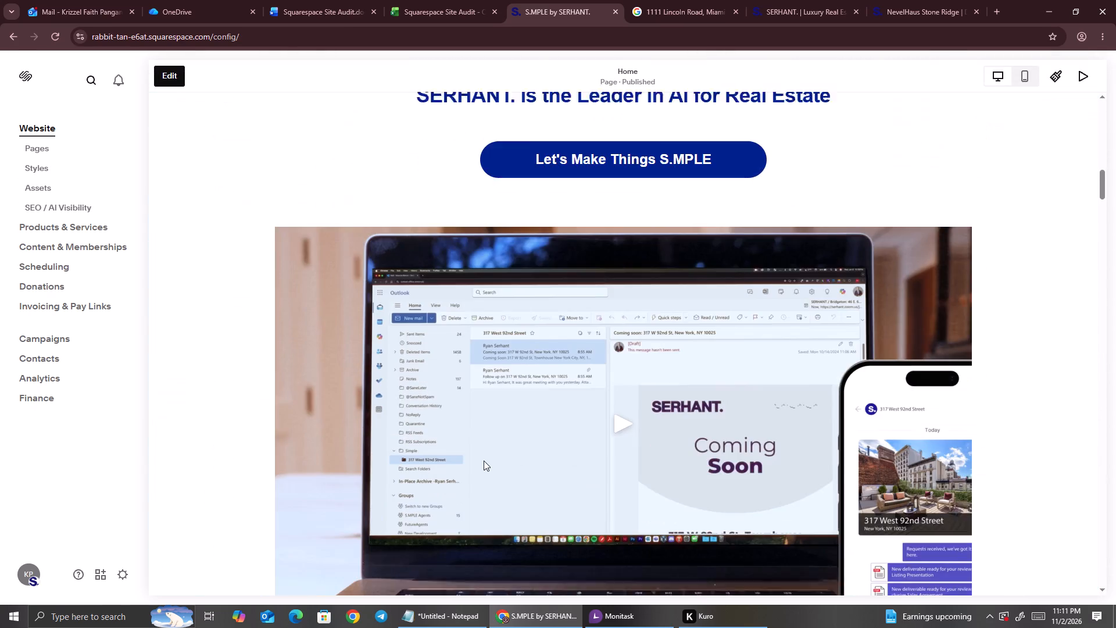
scroll(484, 461, "down", 8)
scroll(484, 461, "up", 3)
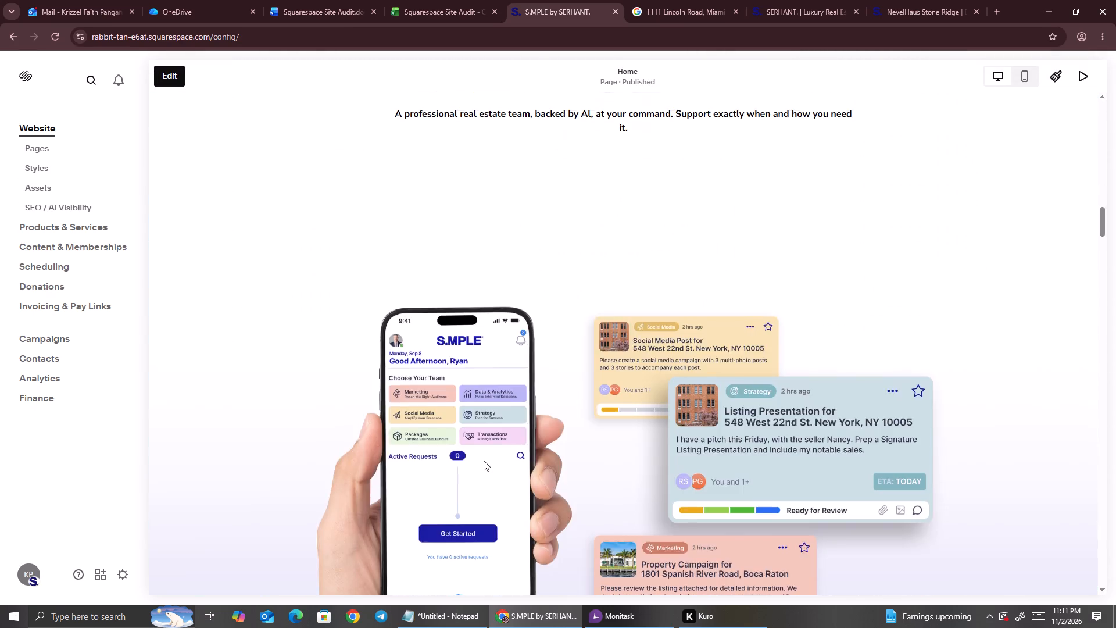
scroll(484, 461, "up", 3)
scroll(484, 461, "down", 3)
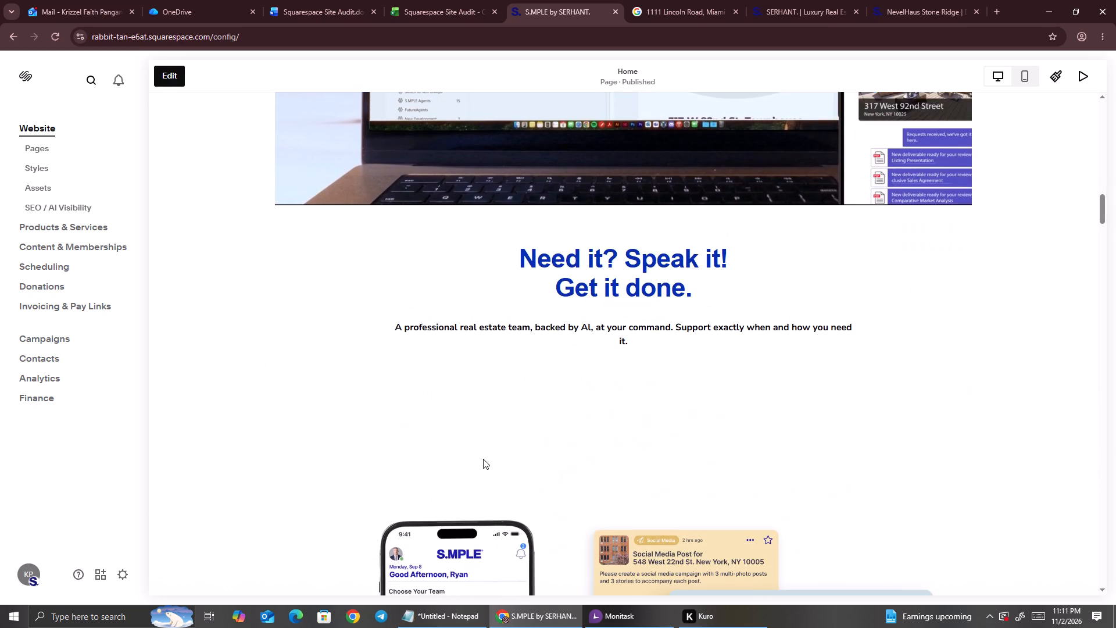
scroll(483, 459, "down", 3)
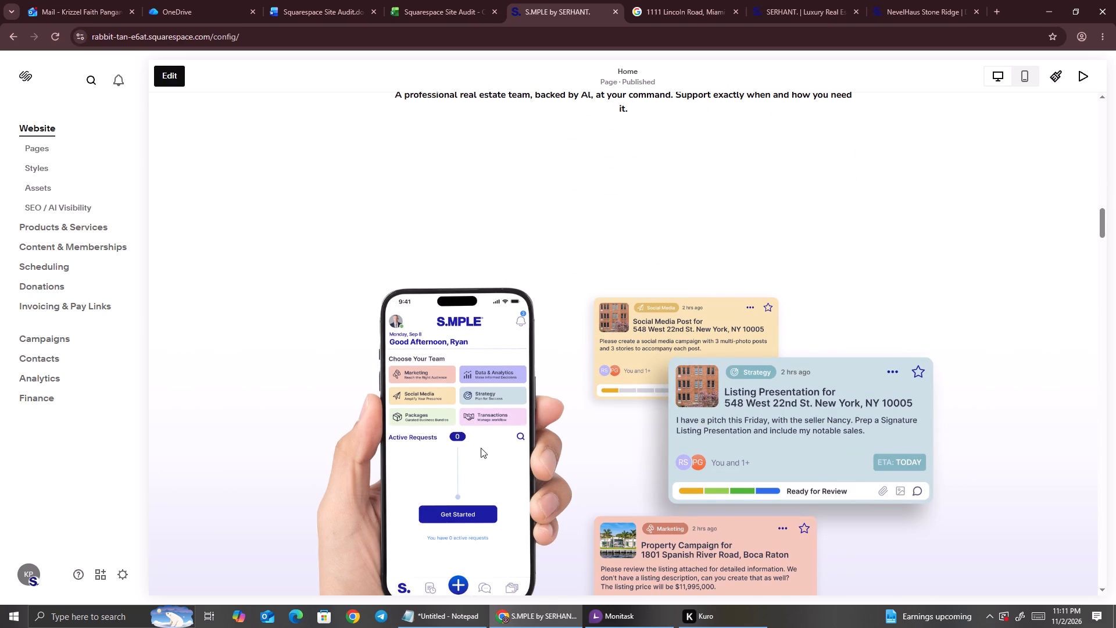
scroll(478, 444, "down", 1)
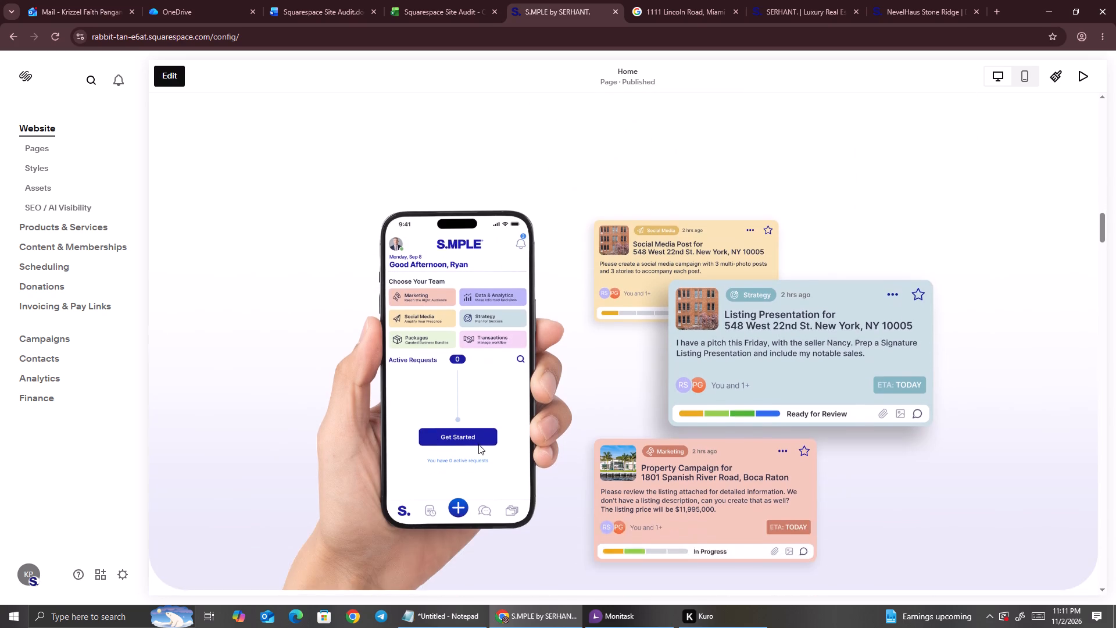
scroll(478, 444, "down", 11)
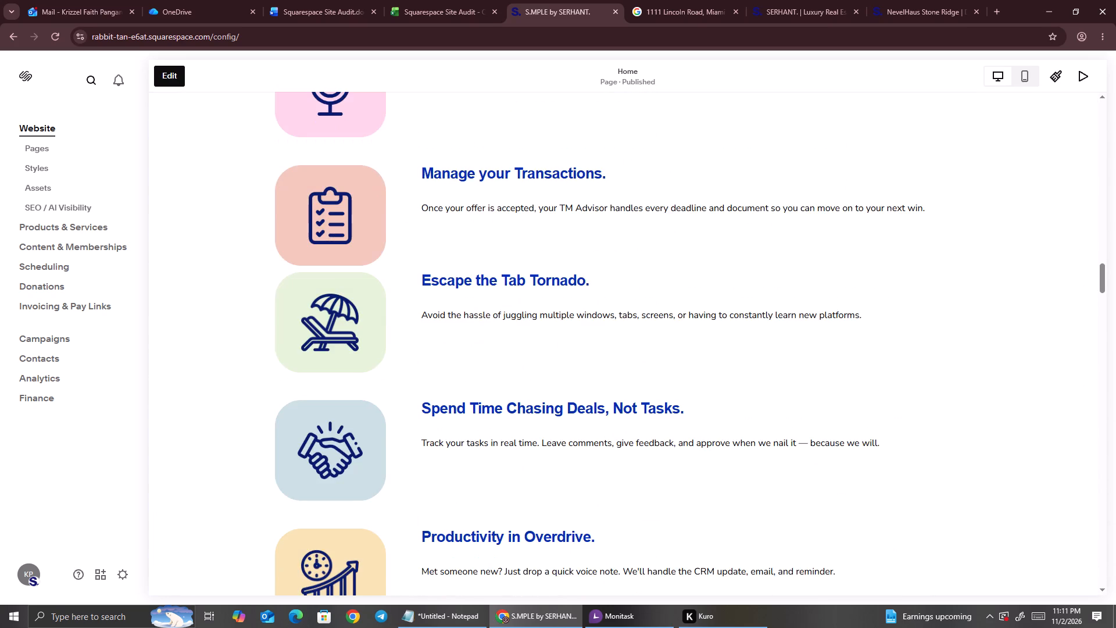
scroll(477, 444, "down", 14)
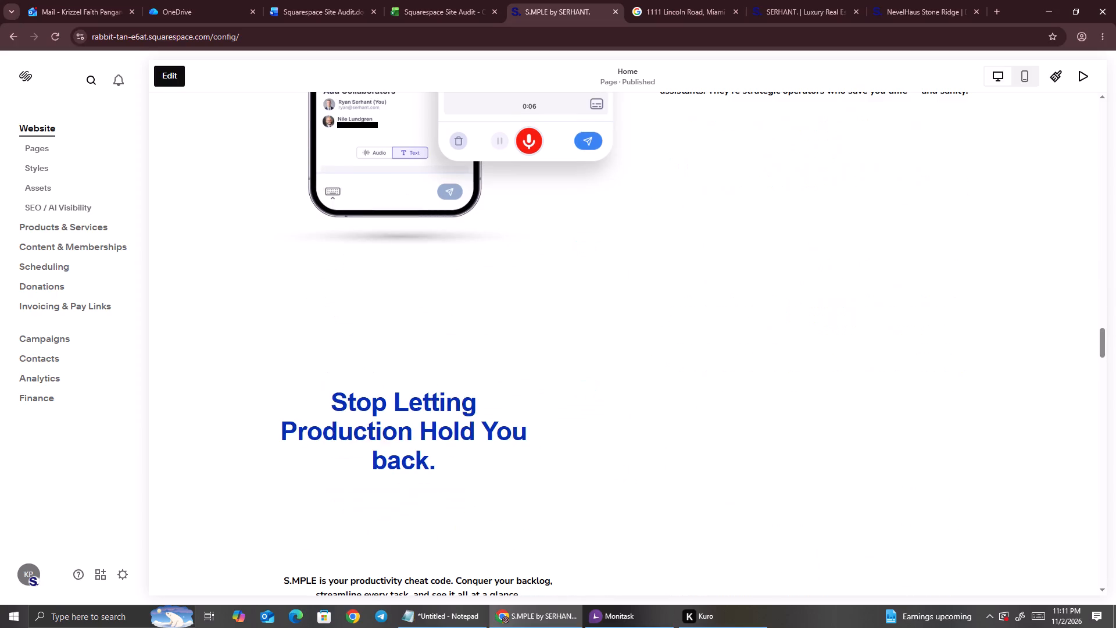
scroll(464, 443, "down", 6)
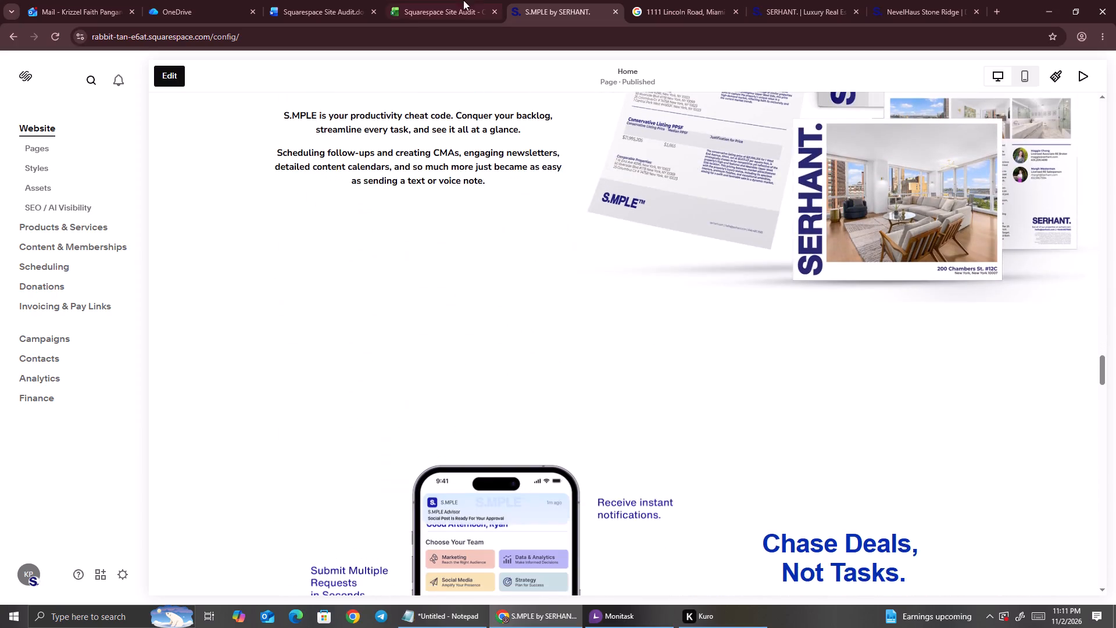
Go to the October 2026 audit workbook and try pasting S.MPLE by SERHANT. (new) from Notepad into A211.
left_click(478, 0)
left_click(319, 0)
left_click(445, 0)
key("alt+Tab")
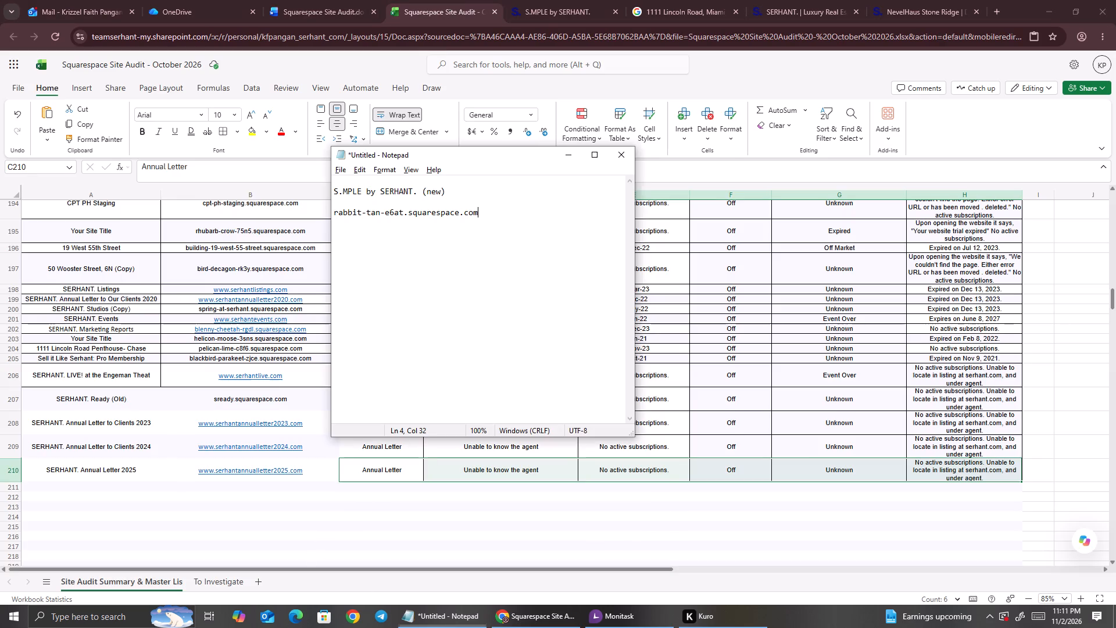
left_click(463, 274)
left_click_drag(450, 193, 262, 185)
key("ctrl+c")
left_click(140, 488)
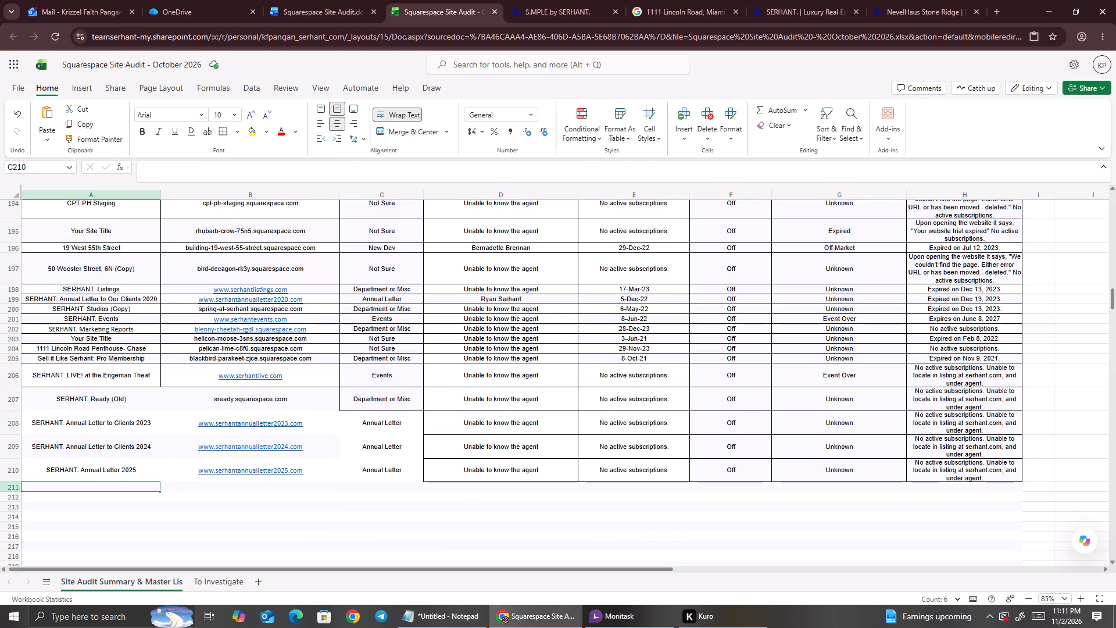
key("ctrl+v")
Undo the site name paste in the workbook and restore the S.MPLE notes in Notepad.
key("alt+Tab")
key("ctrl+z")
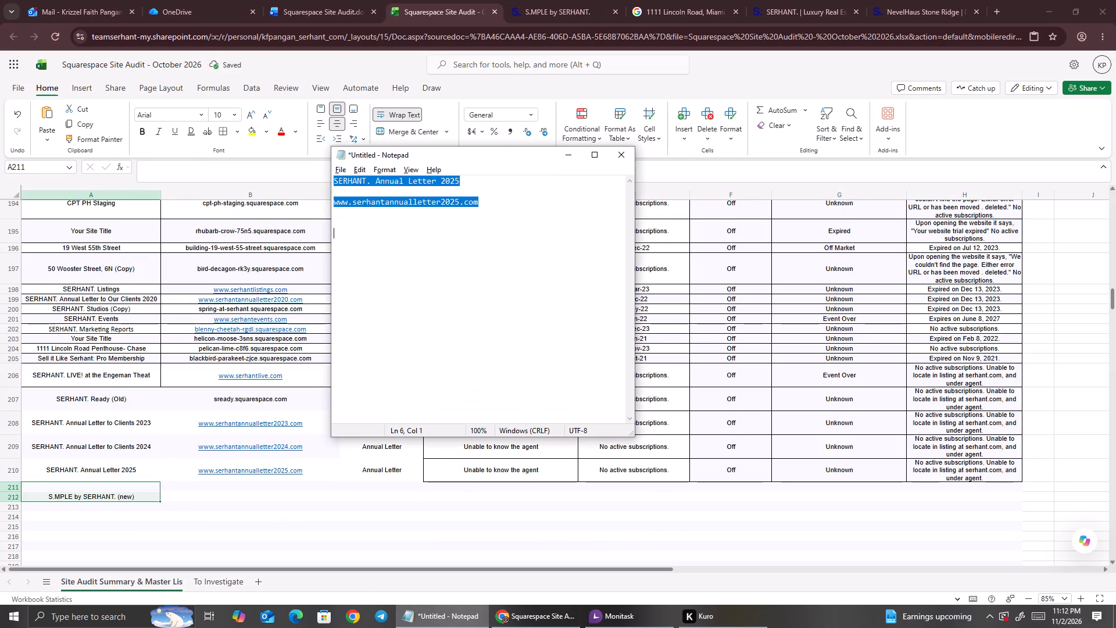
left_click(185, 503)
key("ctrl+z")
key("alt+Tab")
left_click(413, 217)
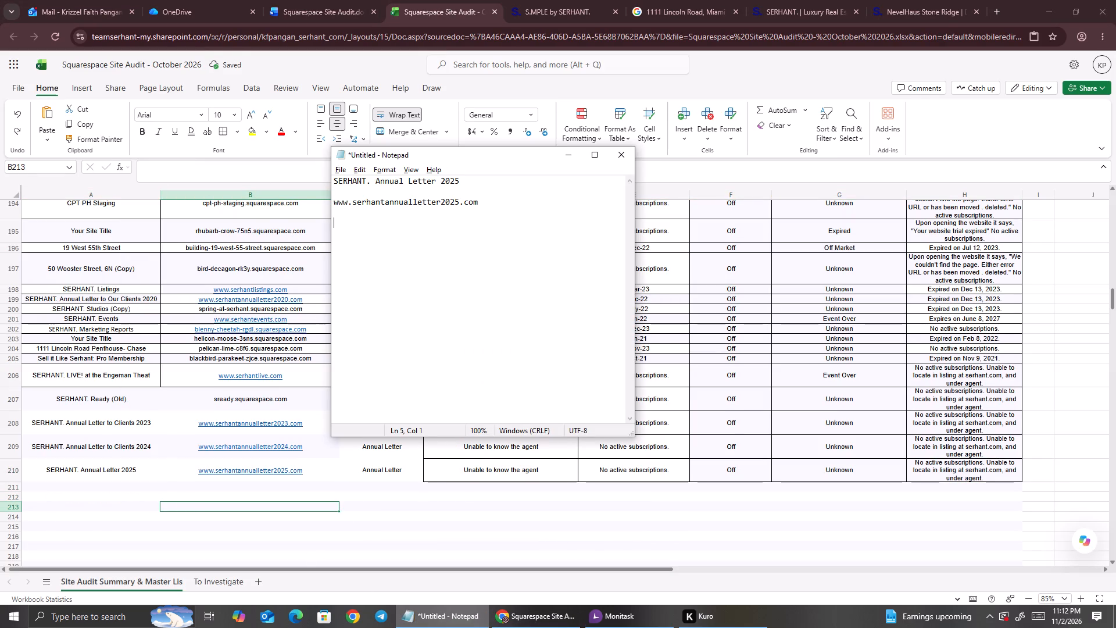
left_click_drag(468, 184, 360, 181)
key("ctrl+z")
Enter S.MPLE by SERHANT. (new) in A211 of the audit sheet, copying only that text from Notepad.
left_click(448, 195)
left_click_drag(450, 191, 317, 196)
key("ctrl+c")
left_click(123, 481)
left_click(119, 494)
left_click(122, 488)
key("ctrl+v")
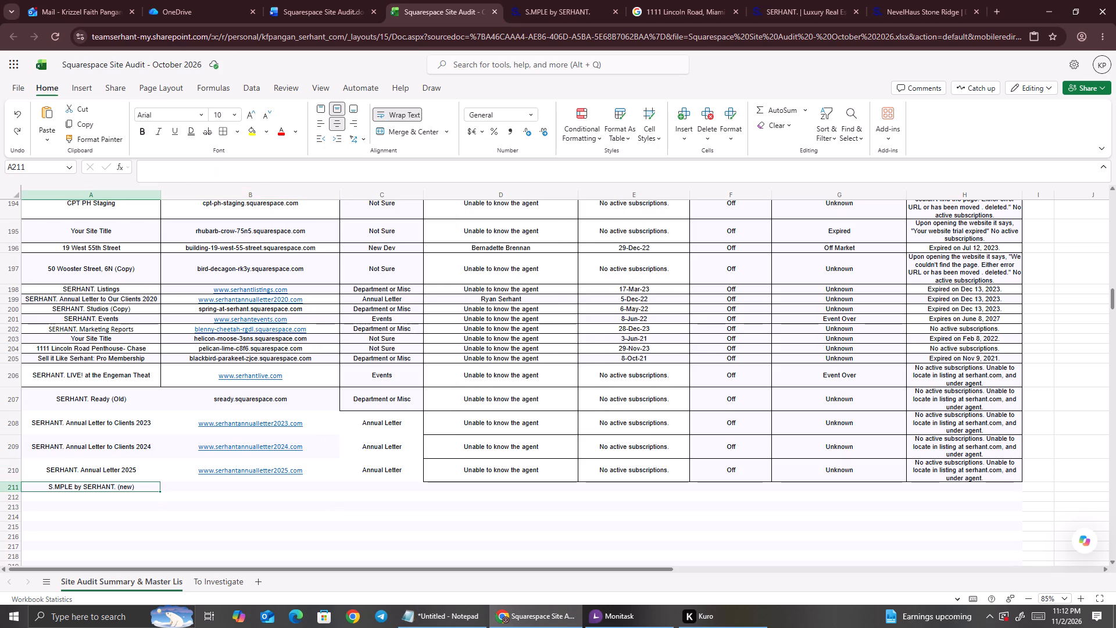
Enter the domain rabbit-tan-e6at.squarespace.com in B211, copied from Notepad.
key("alt+Tab")
left_click_drag(484, 208, 330, 224)
key("ctrl+c")
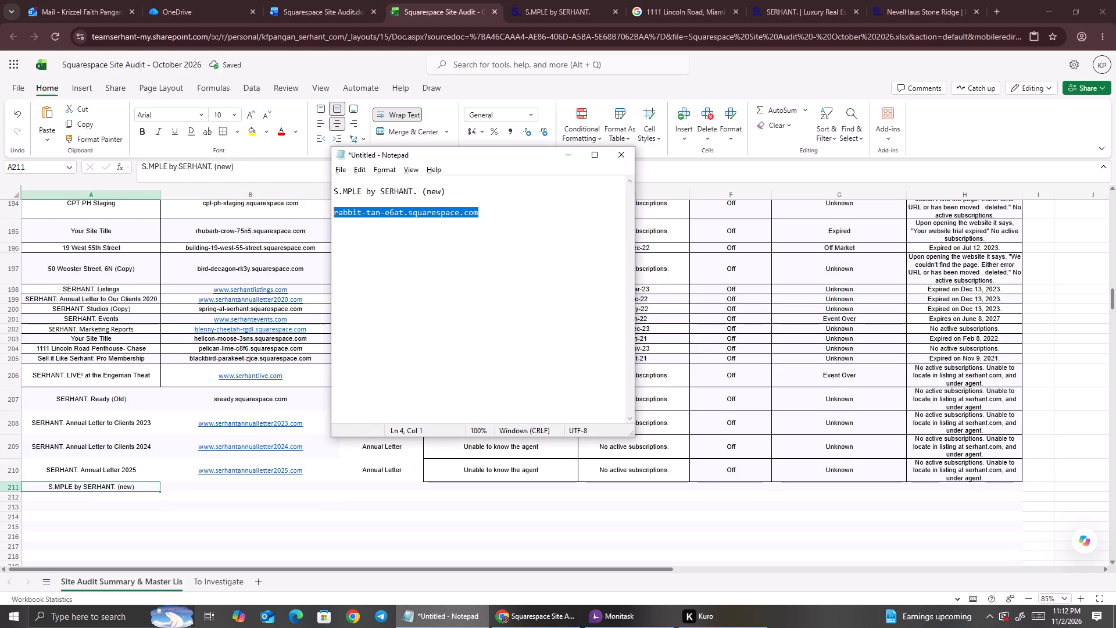
left_click(245, 491)
key("ctrl+v")
Set the category in C211 to Department or Misc by copying it from C207.
key("alt+Tab")
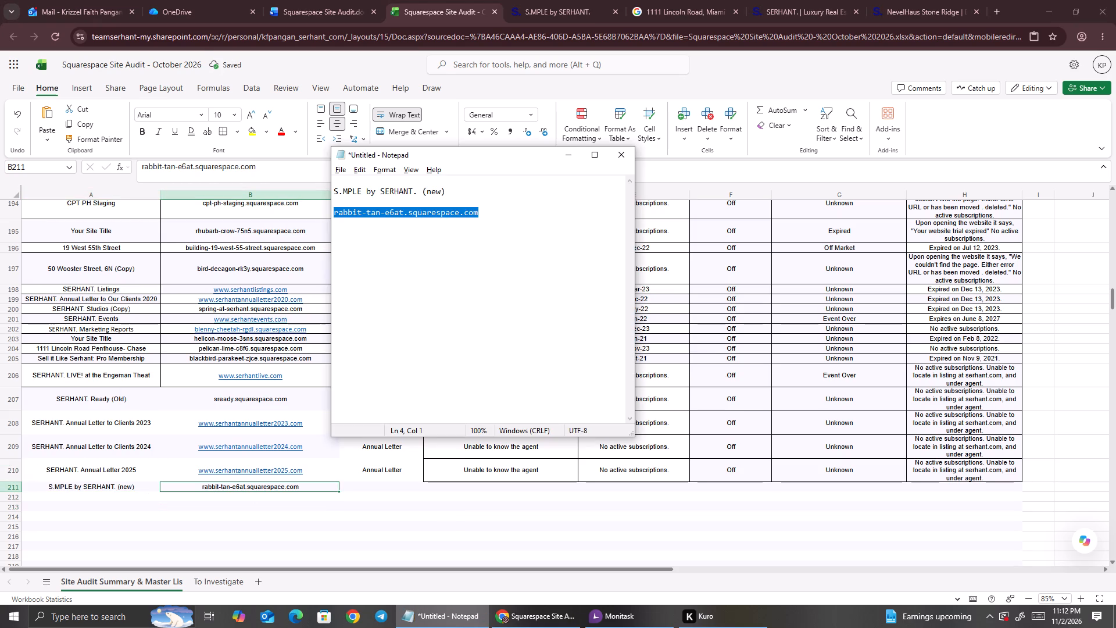
left_click(402, 487)
left_click(412, 410)
key("ctrl+c")
left_click(389, 482)
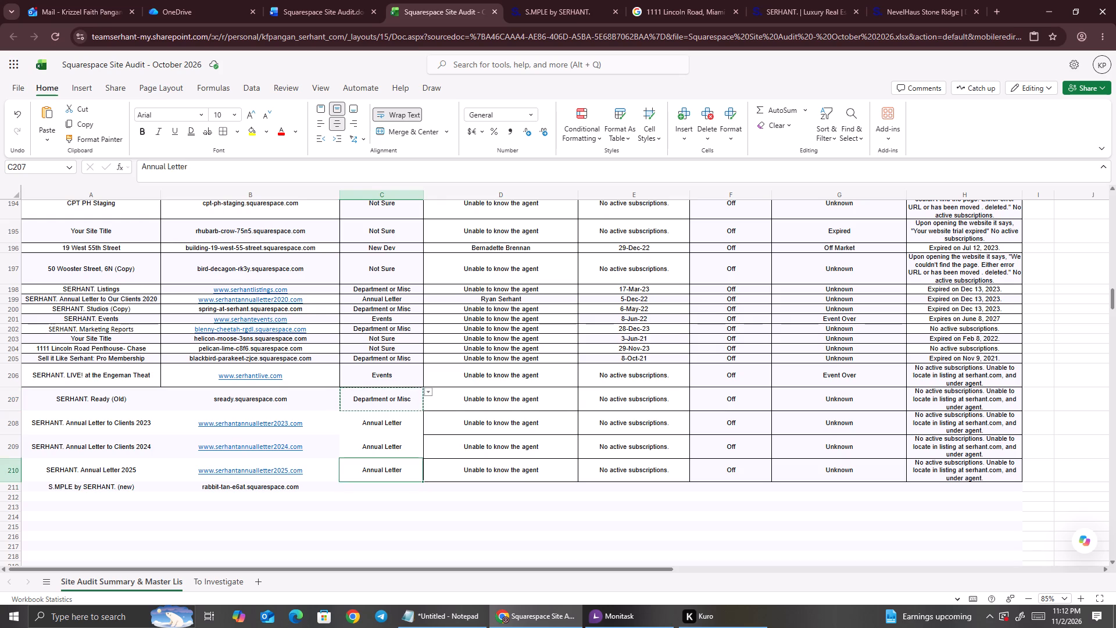
left_click(388, 486)
key("ctrl+v")
Fill D211 to H211 for S.MPLE by SERHANT. (new) by copying the entries from D210 to H210.
left_click_drag(470, 475, 965, 480)
key("ctrl+c")
left_click(519, 487)
key("ctrl+v")
Go back from the S.MPLE site's billing settings to the Squarespace account's website list.
key("alt+Tab")
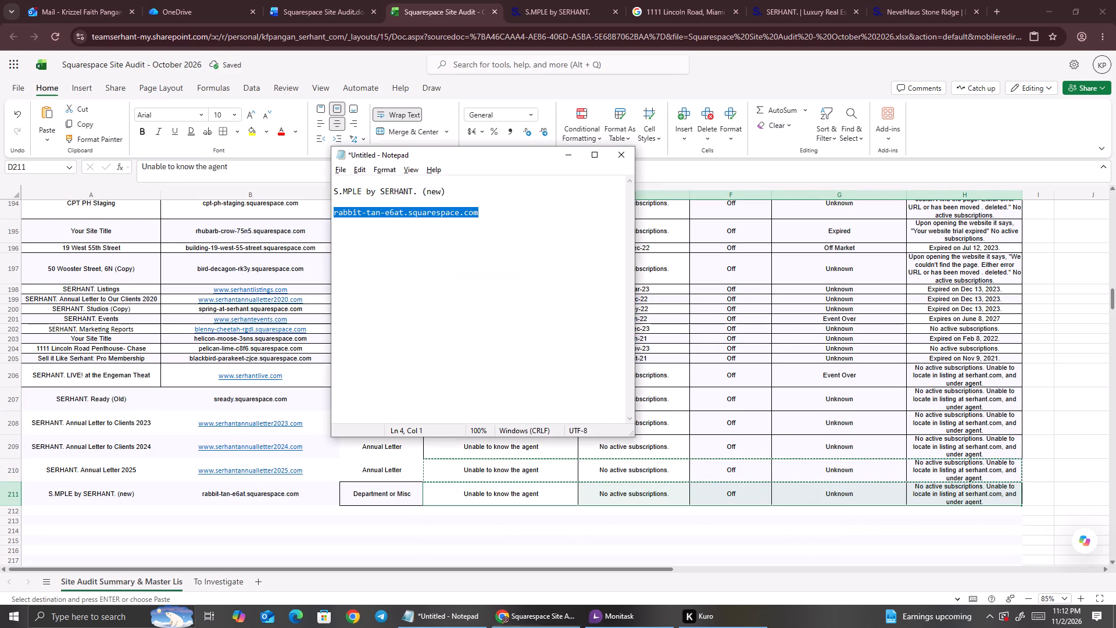
left_click(570, 0)
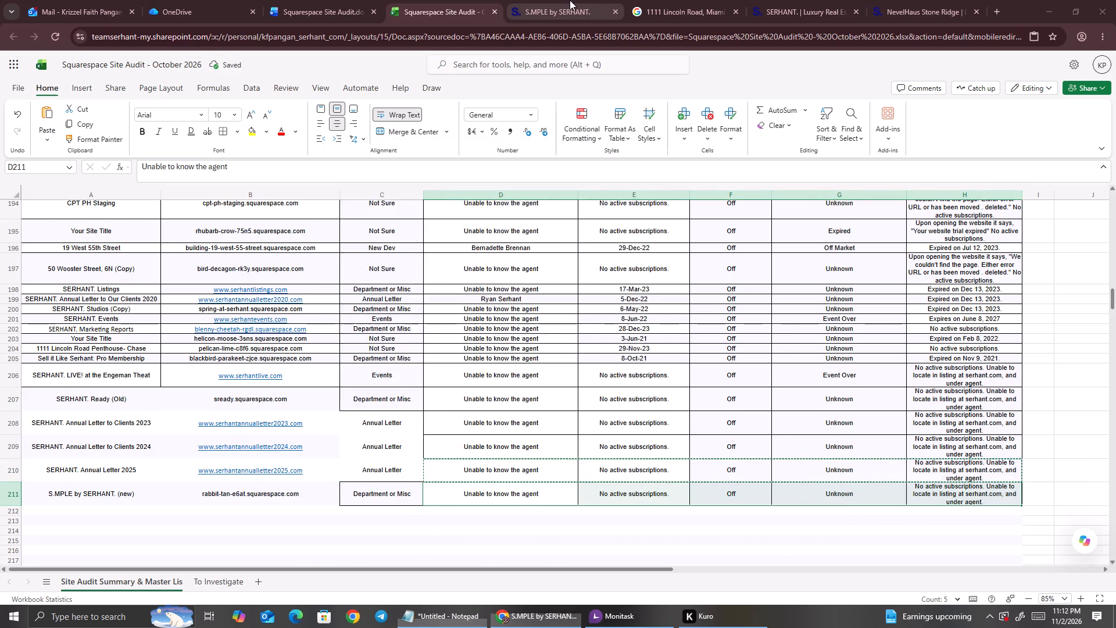
left_click(10, 34)
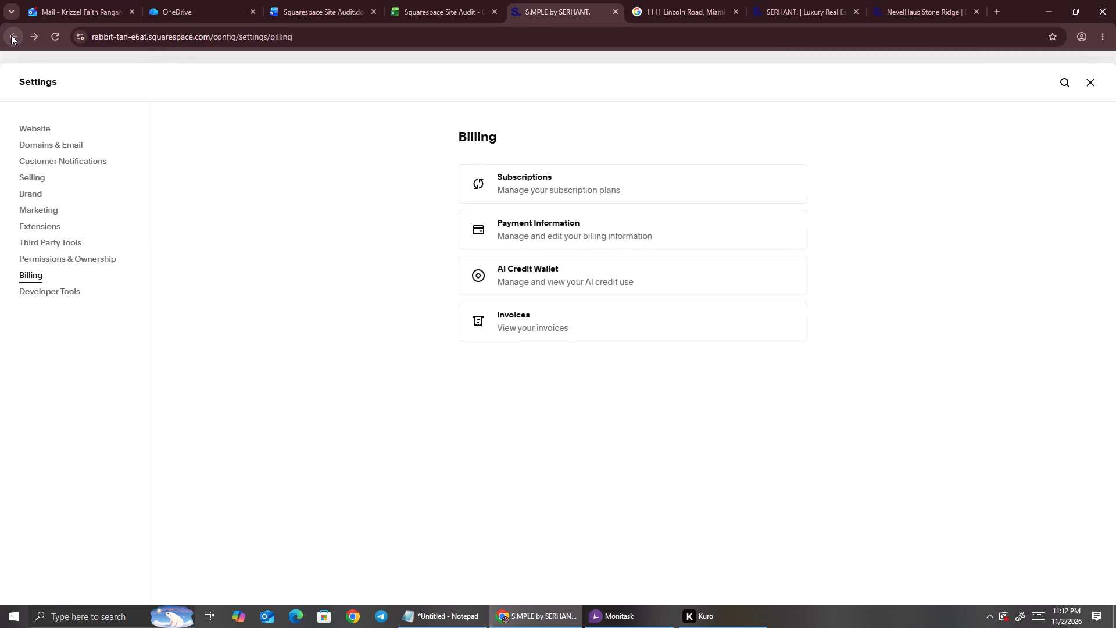
left_click(11, 35)
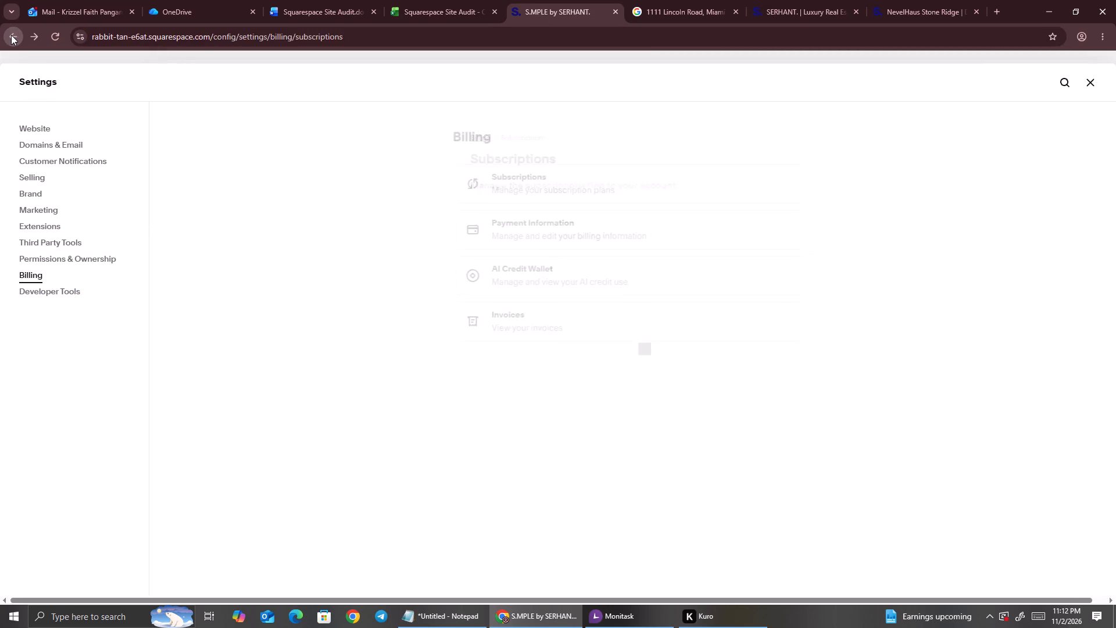
left_click(11, 35)
left_click(11, 35)
left_click(11, 35)
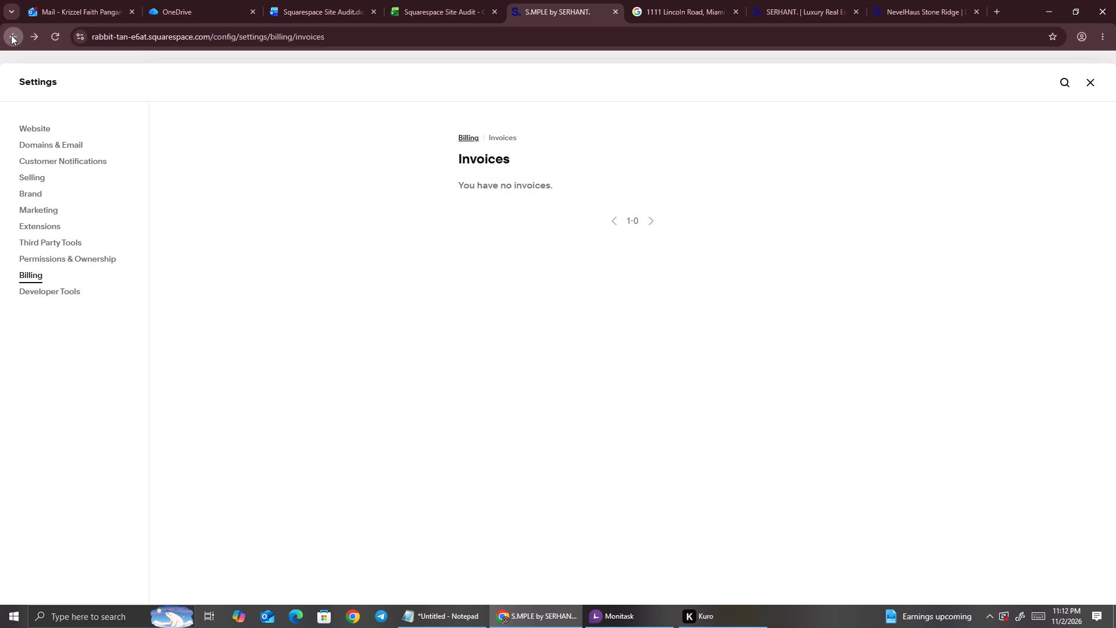
left_click(11, 35)
left_click(11, 35)
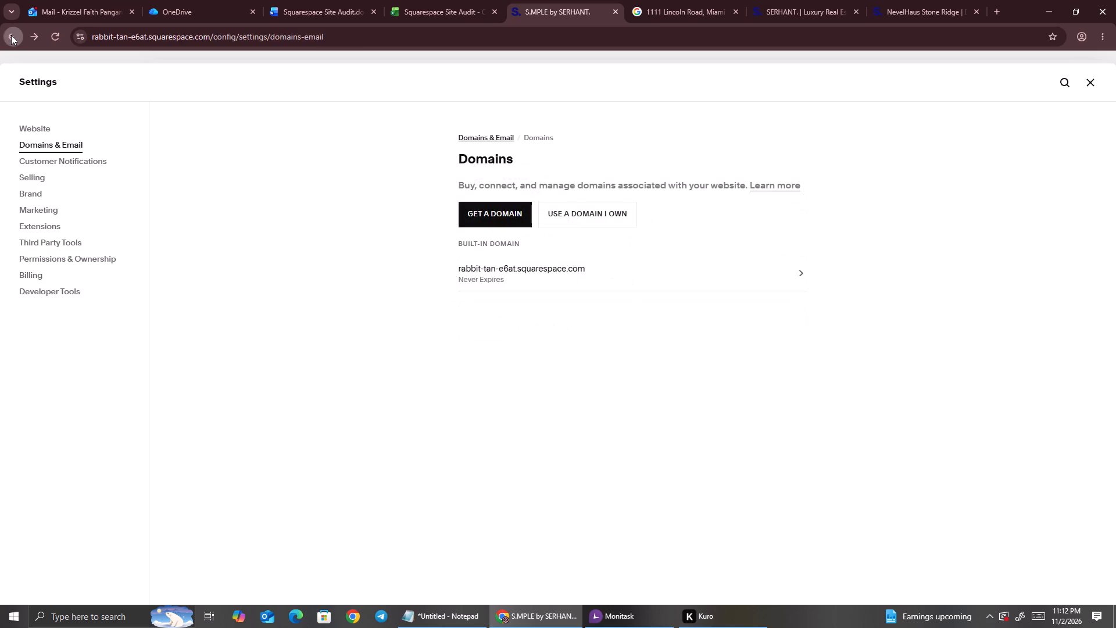
left_click(11, 35)
left_click(11, 35)
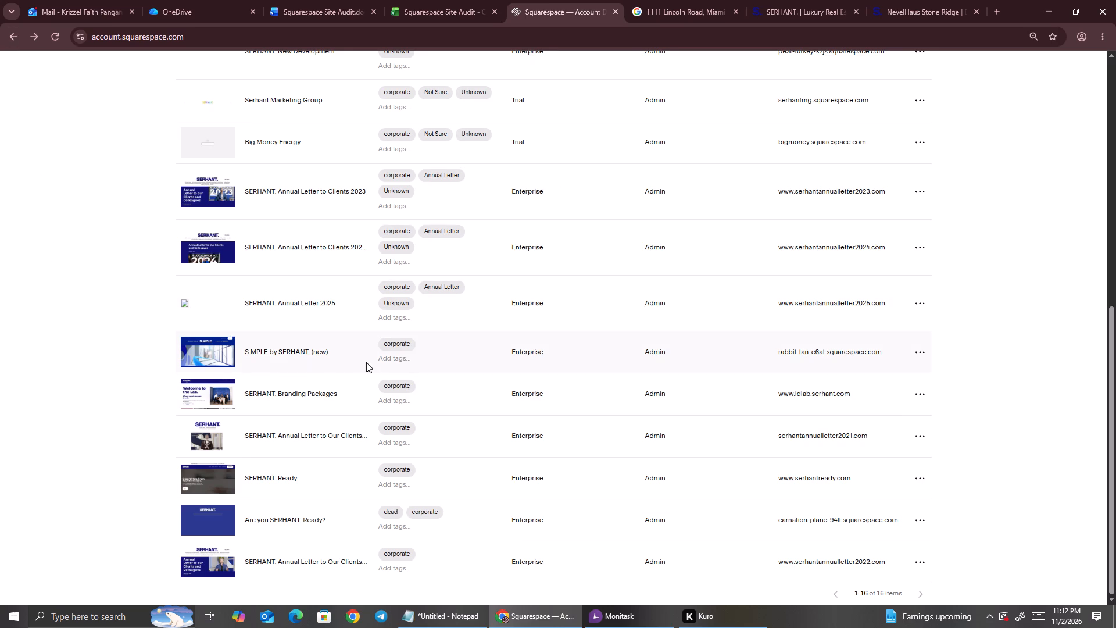
Add the tags Department or Misc and Unknown to the S.MPLE by SERHANT. (new) site.
left_click(400, 359)
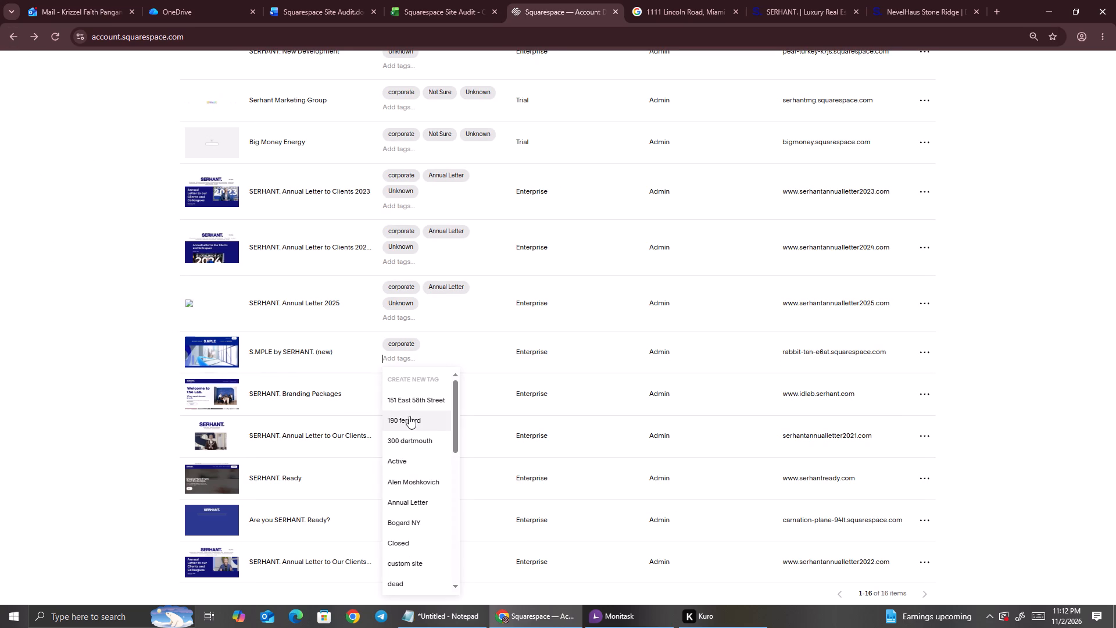
type("De")
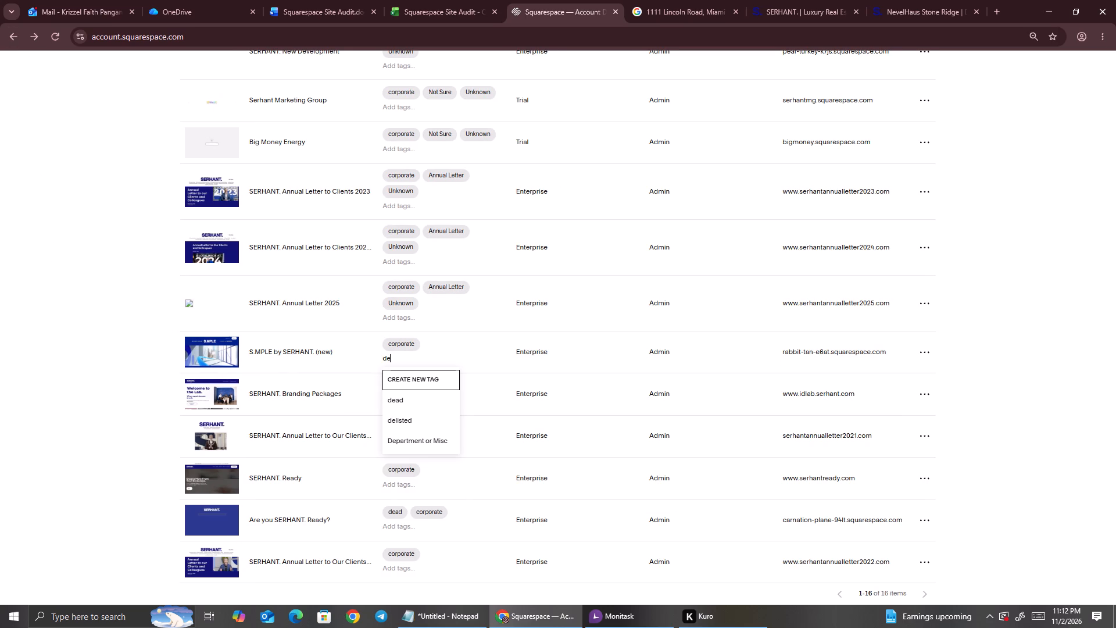
key("Down")
key("Down")
key("Down")
key("Return")
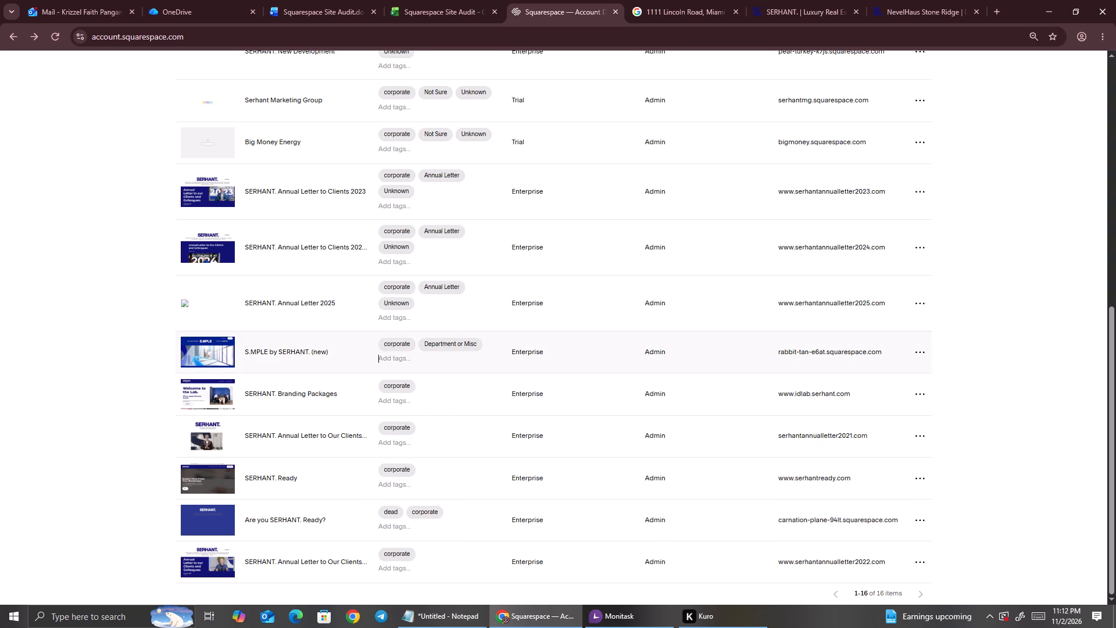
type("Un")
key("Down")
key("Return")
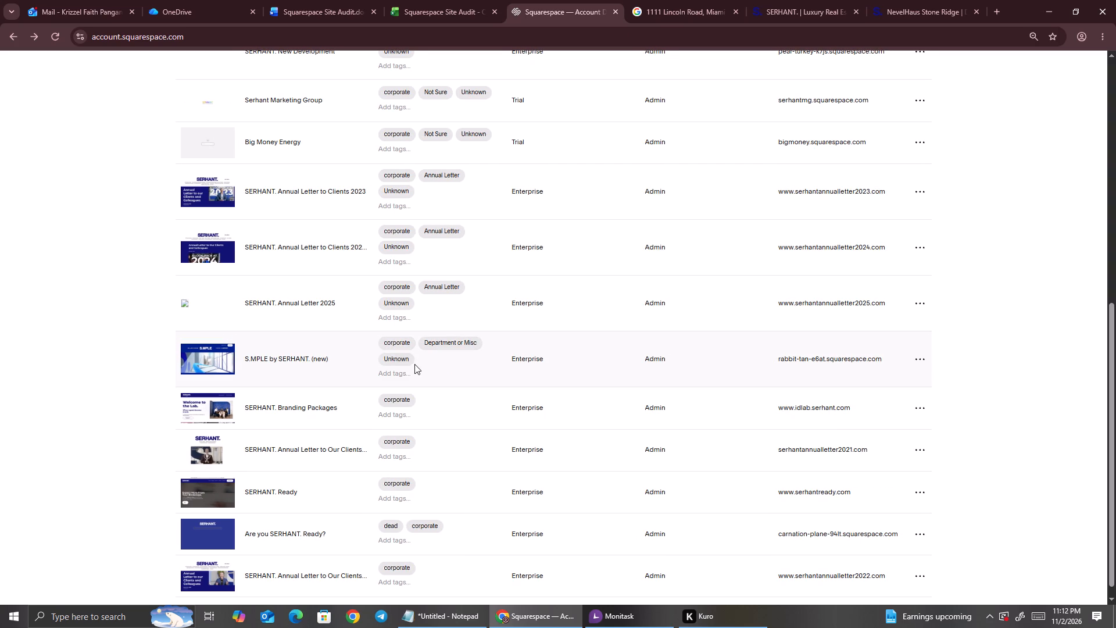
left_click_drag(349, 410, 235, 415)
key("ctrl+c")
key("alt+Tab")
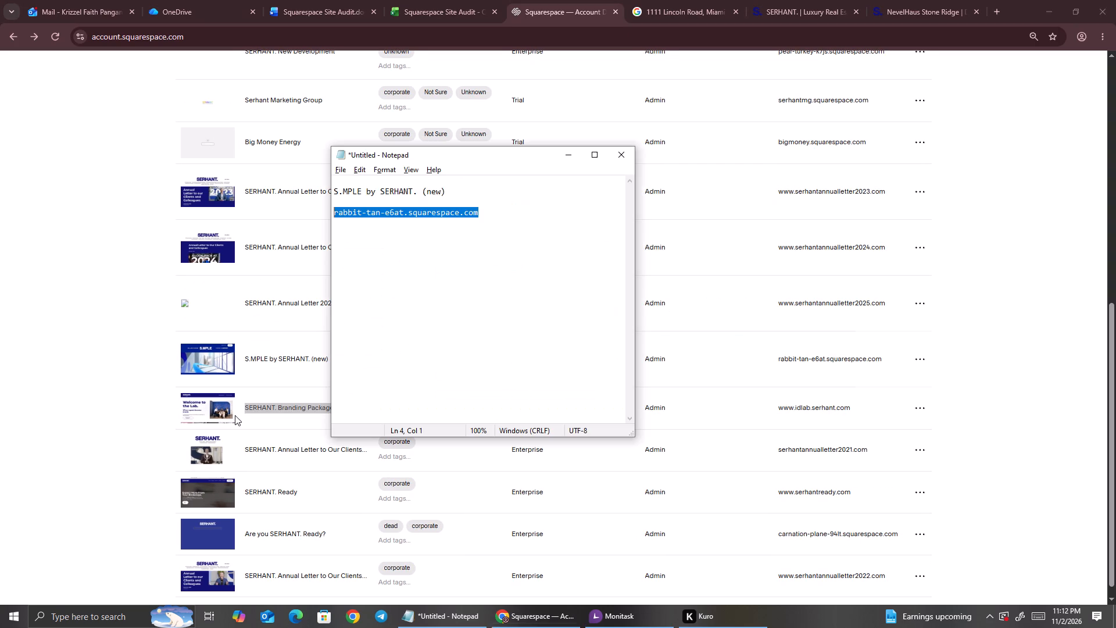
key("ctrl+a")
key("ctrl+v")
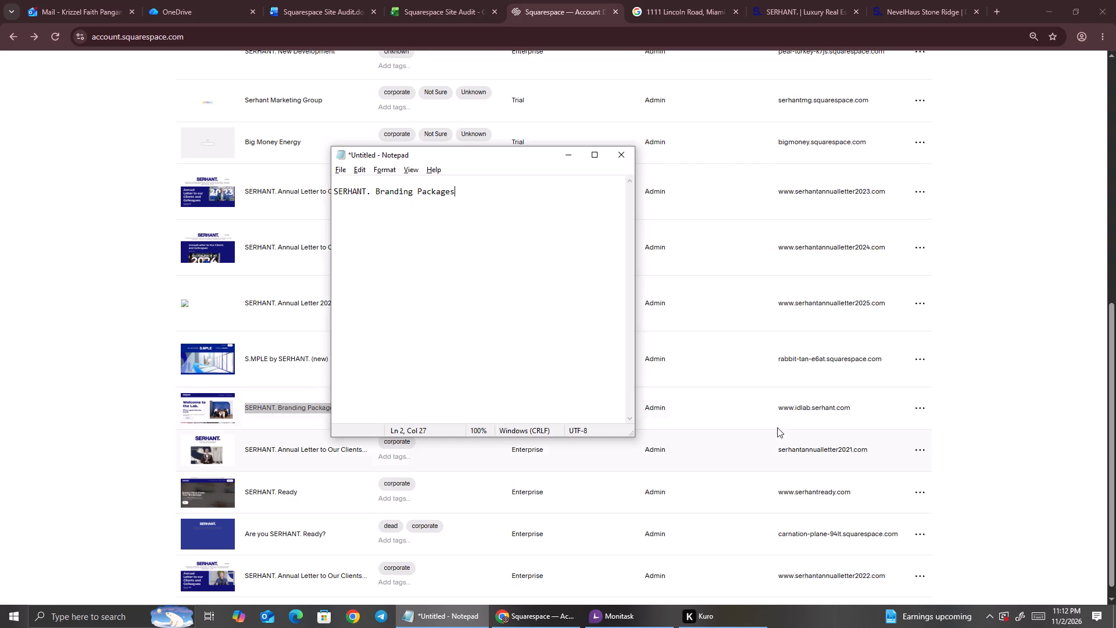
left_click_drag(768, 412, 872, 413)
key("ctrl+c")
key("alt+Tab")
key("Return")
key("ctrl+v")
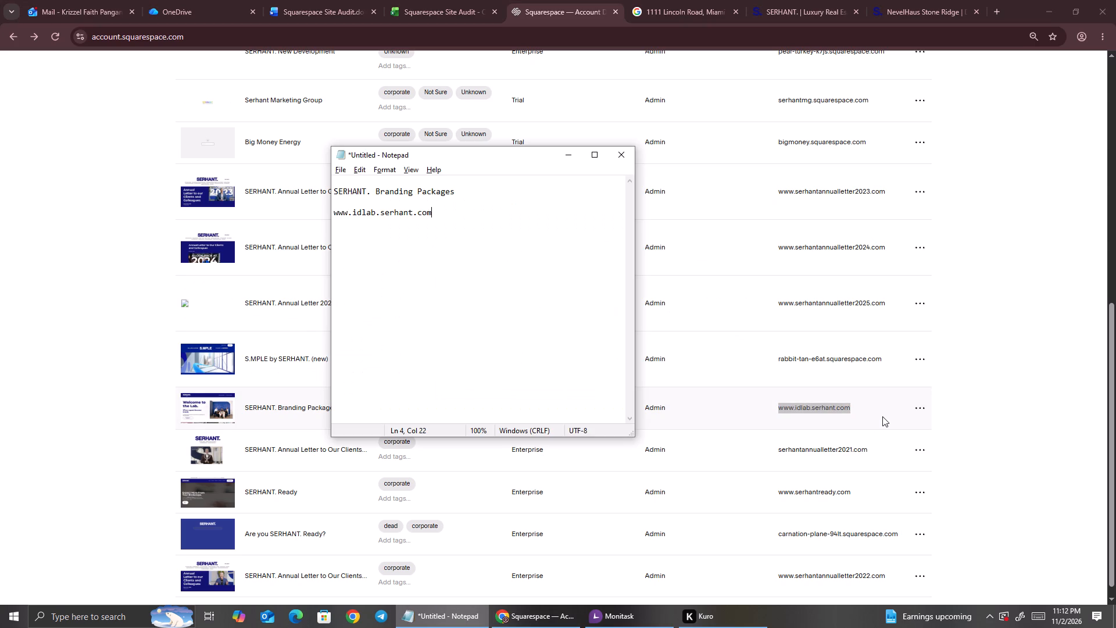
Open the settings of SERHANT. Branding Packages and examine the details of its linked domain.
left_click(1003, 409)
left_click_drag(890, 406, 896, 406)
left_click(915, 406)
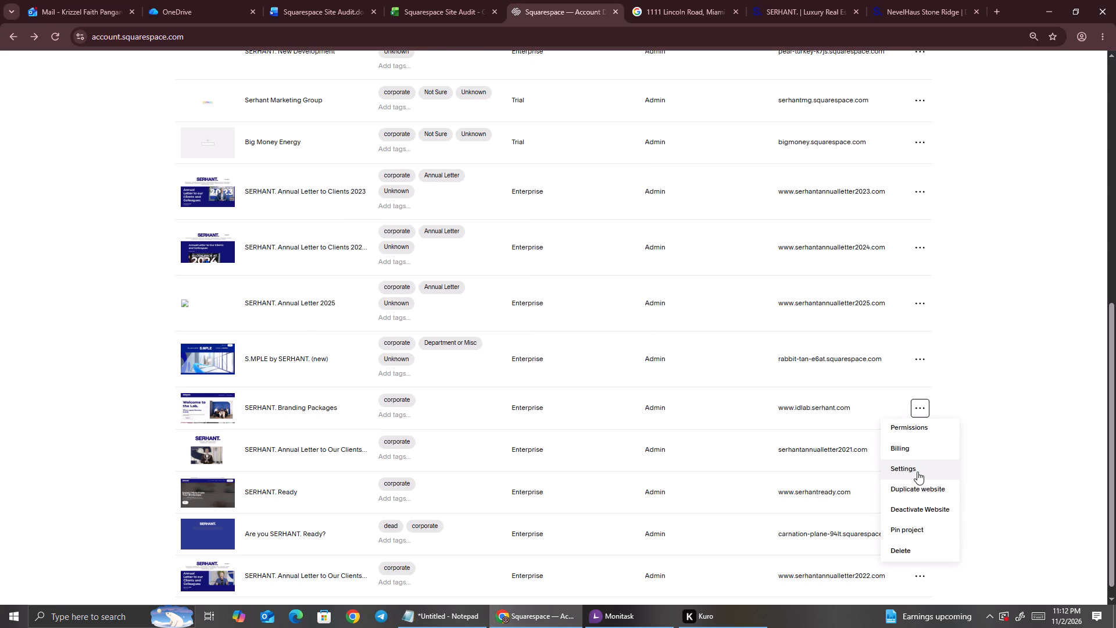
left_click(917, 472)
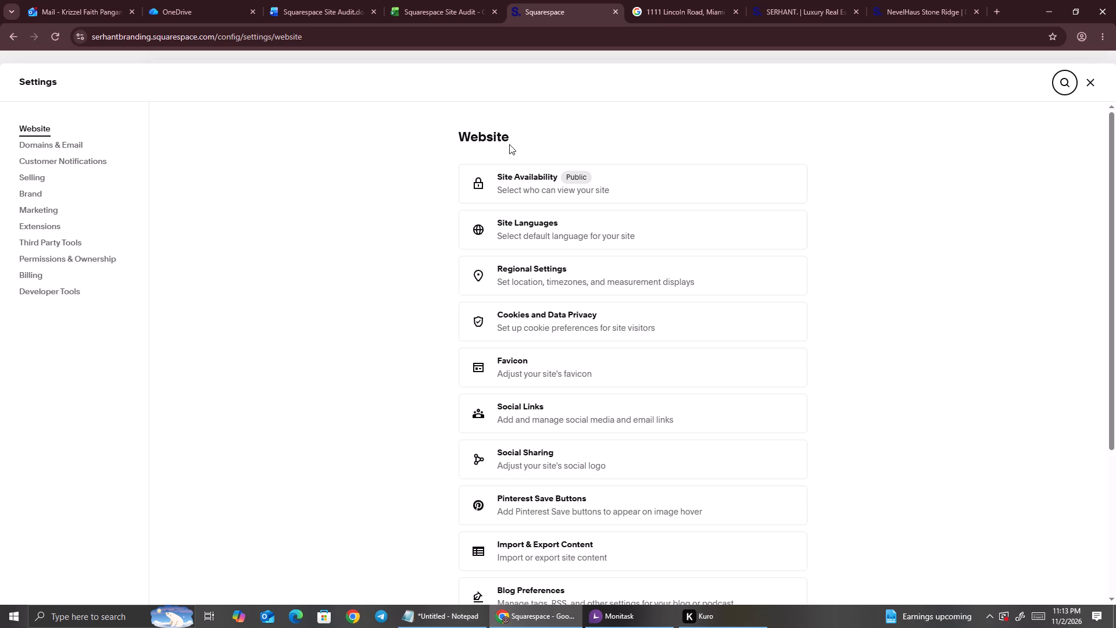
left_click(52, 151)
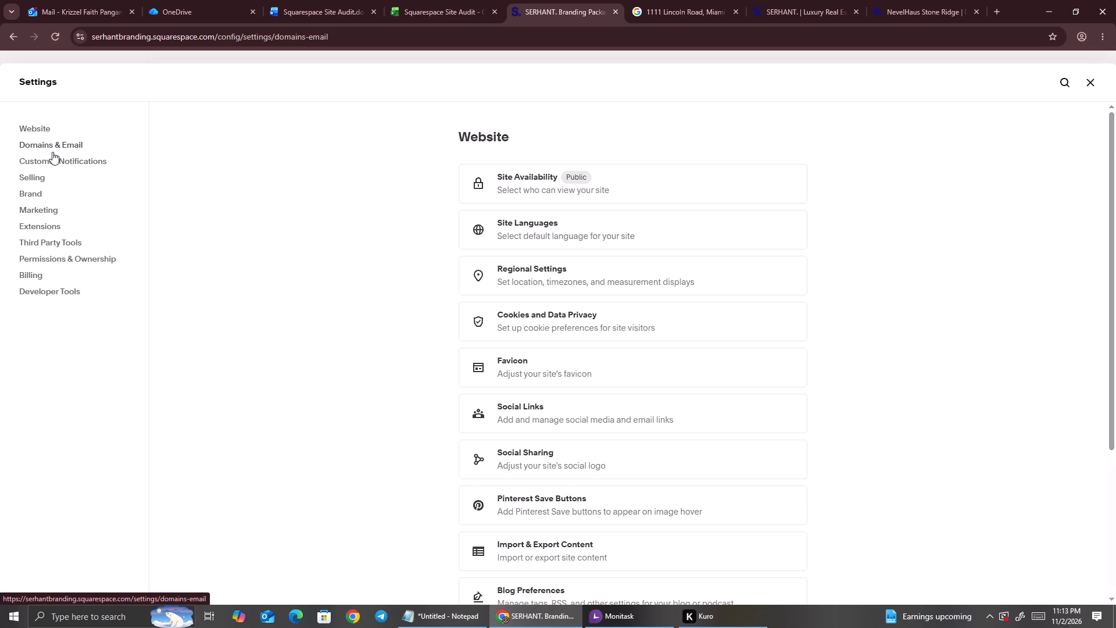
left_click(609, 188)
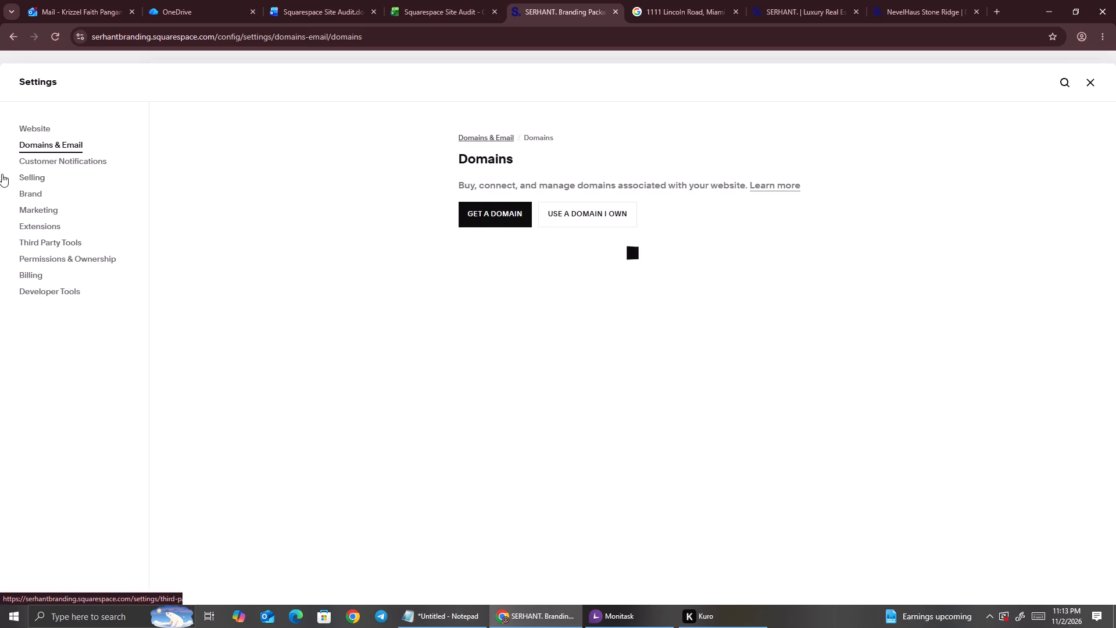
left_click(536, 277)
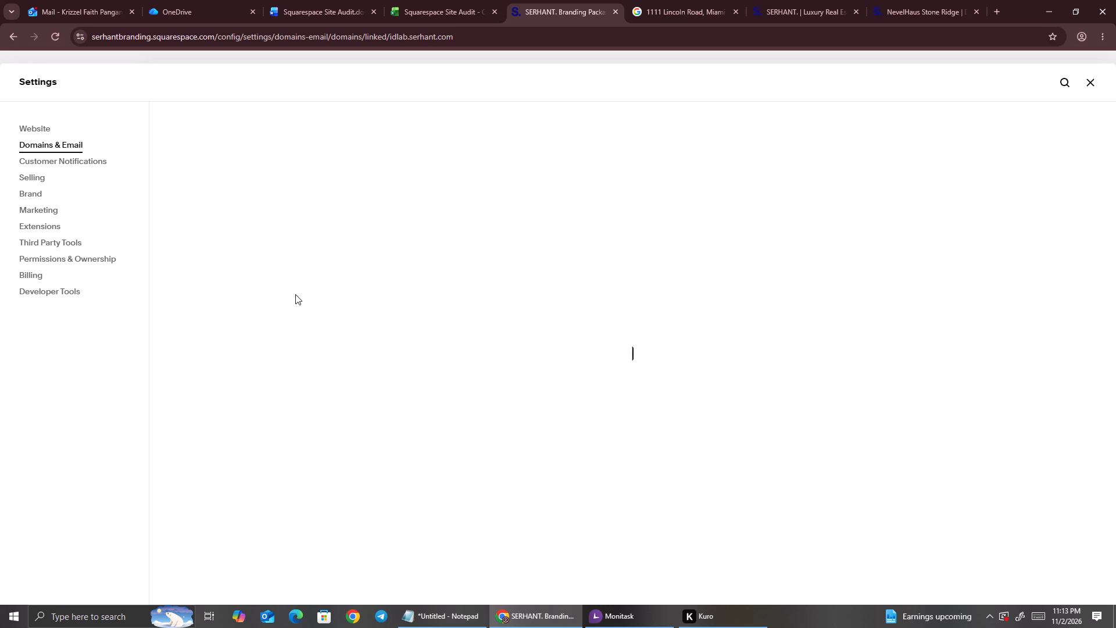
Check the Branding Packages site's invoices and subscriptions, then close the settings and look over its homepage.
left_click(30, 280)
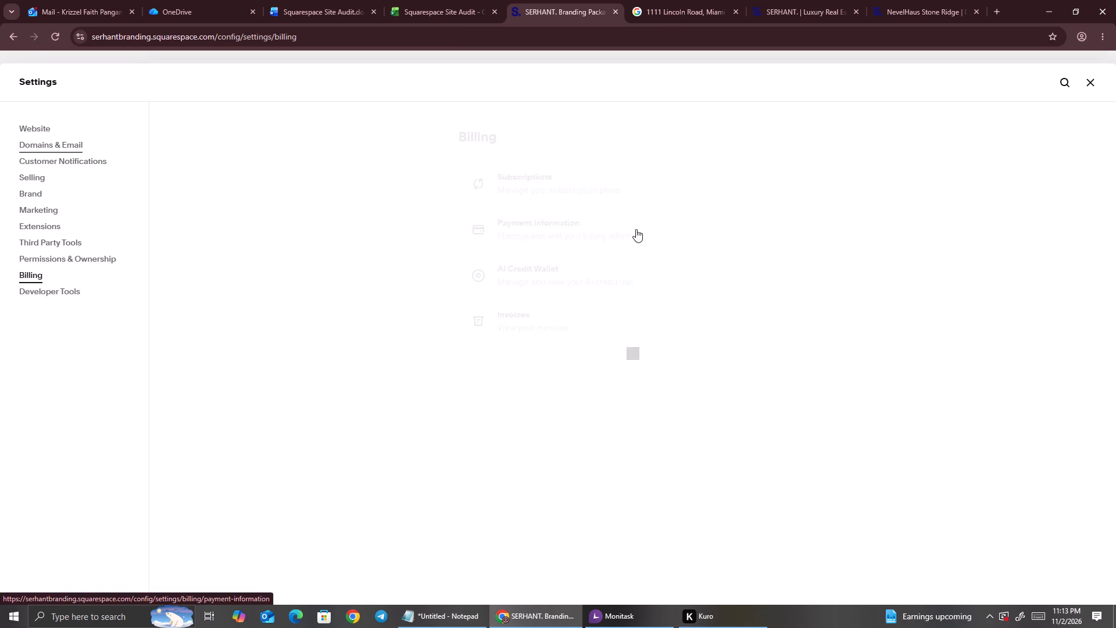
left_click(549, 325)
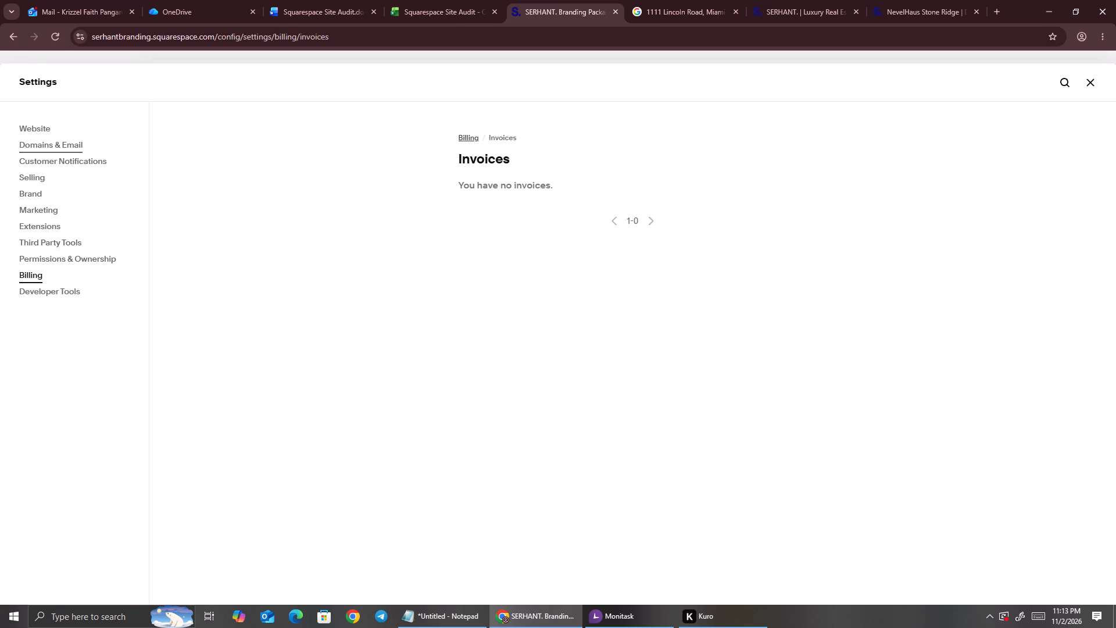
left_click(458, 137)
left_click(519, 176)
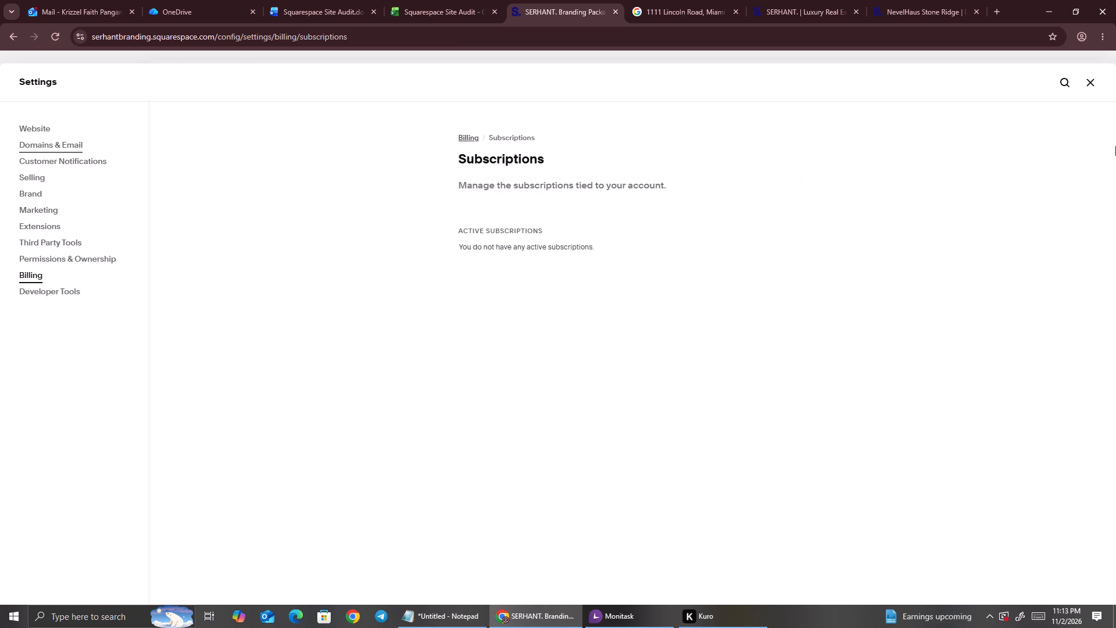
left_click(1105, 87)
left_click(1096, 87)
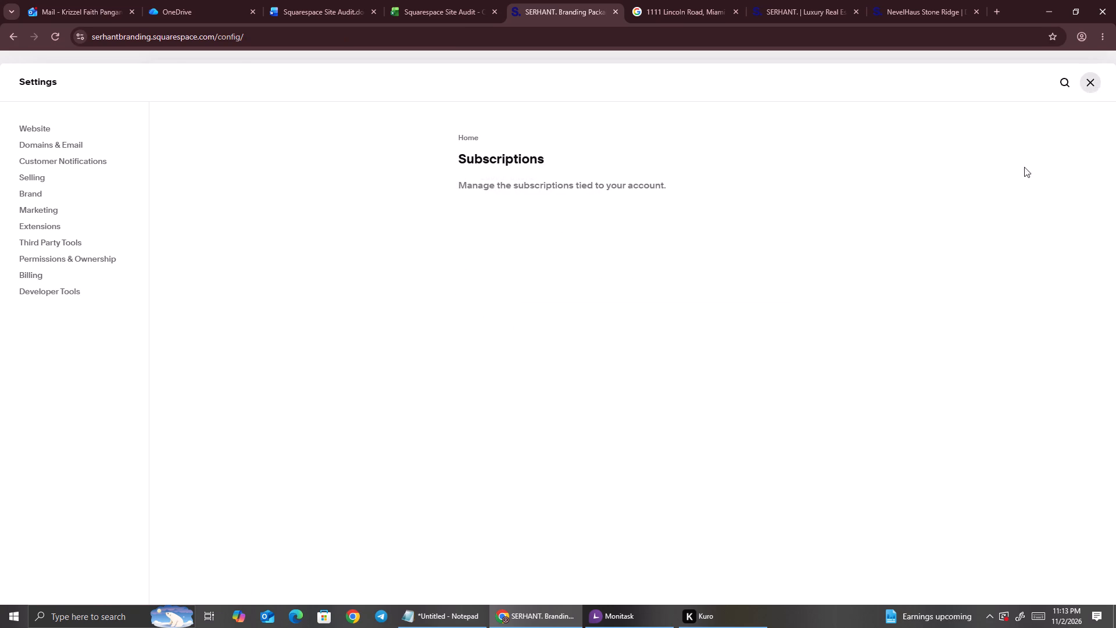
scroll(229, 427, "down", 5)
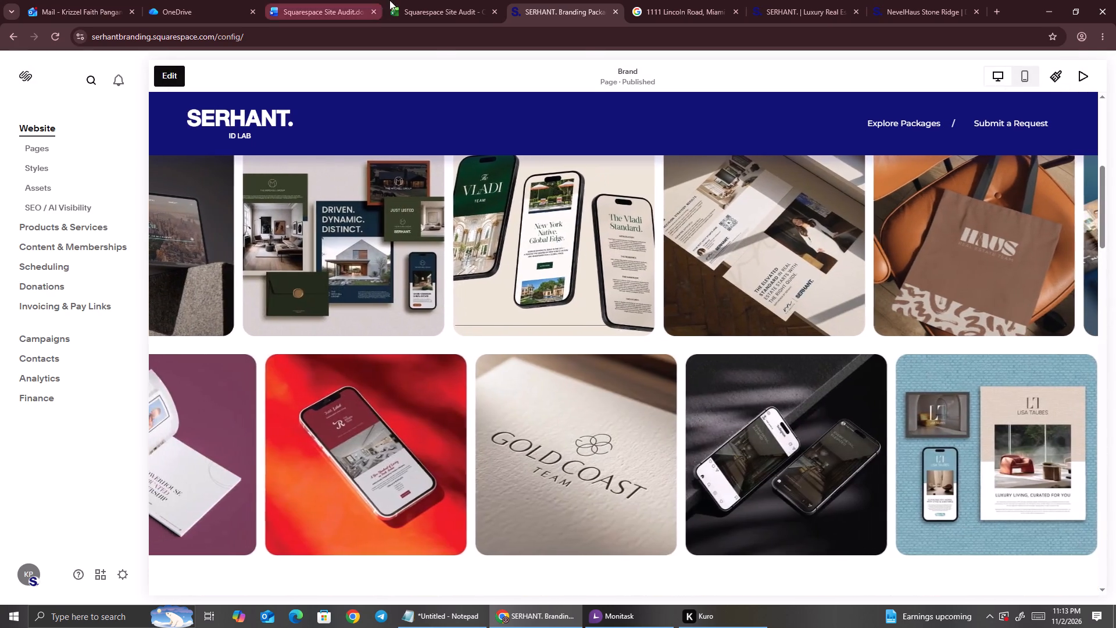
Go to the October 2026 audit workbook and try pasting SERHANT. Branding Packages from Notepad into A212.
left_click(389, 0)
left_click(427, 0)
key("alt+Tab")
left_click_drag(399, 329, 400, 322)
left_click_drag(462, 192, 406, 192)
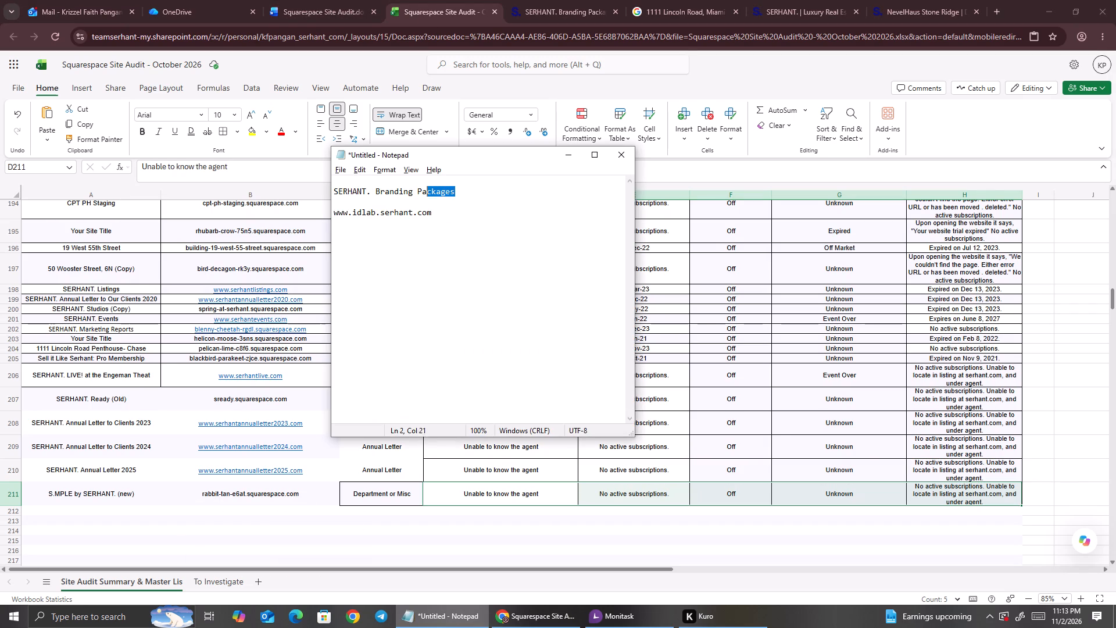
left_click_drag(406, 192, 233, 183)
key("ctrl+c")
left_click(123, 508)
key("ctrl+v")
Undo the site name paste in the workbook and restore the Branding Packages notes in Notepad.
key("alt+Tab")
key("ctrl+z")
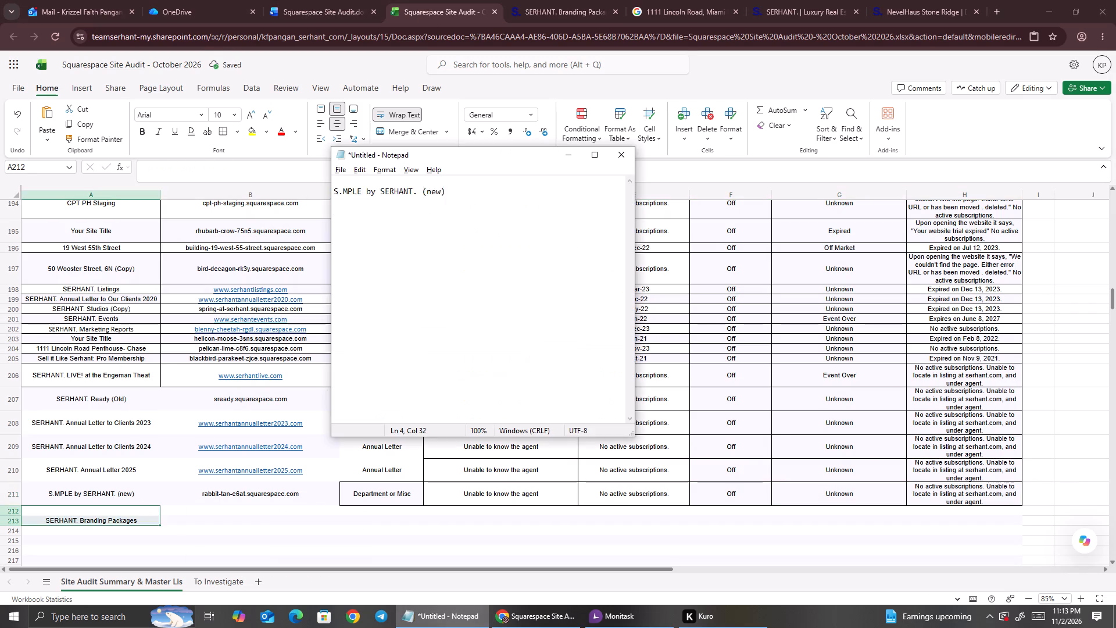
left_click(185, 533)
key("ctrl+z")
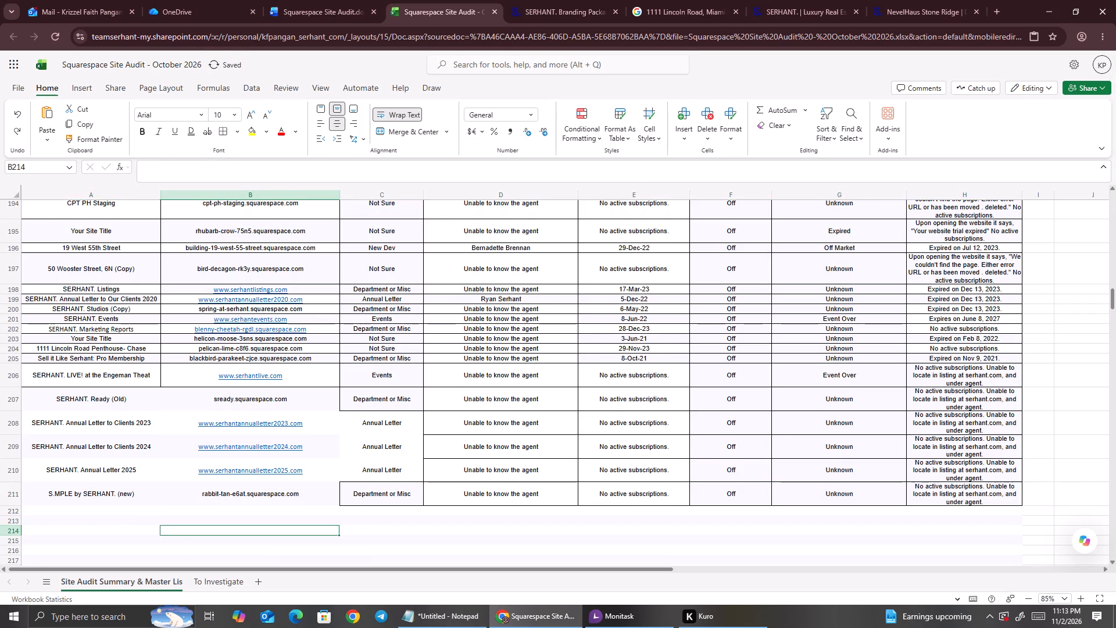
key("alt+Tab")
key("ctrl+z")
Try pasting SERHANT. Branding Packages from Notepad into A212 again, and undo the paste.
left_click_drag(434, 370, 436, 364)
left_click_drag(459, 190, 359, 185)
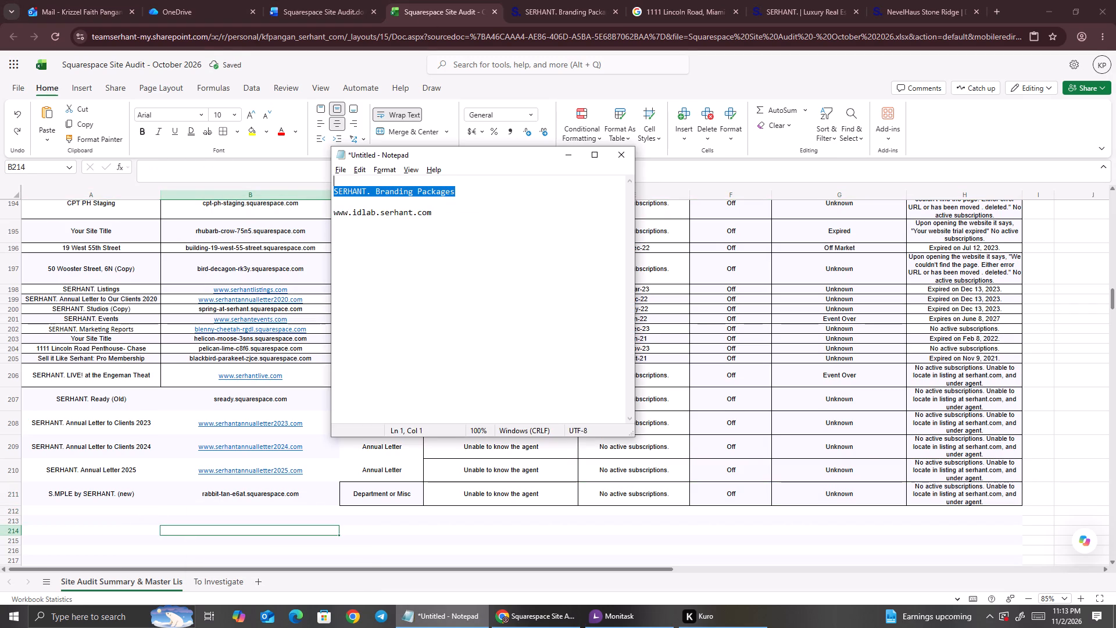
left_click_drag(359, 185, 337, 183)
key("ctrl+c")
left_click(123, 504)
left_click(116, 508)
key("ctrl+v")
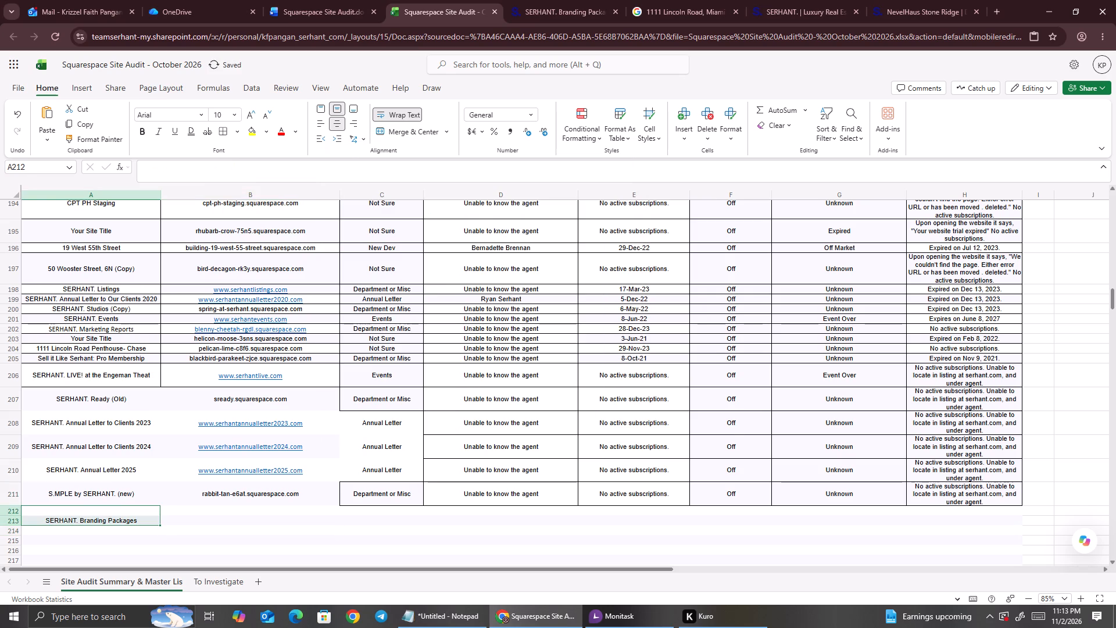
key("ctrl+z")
Enter SERHANT. Branding Packages in A212 of the audit sheet, copying only that line from Notepad.
left_click(452, 317)
key("alt+Tab")
left_click(531, 241)
left_click_drag(458, 191, 339, 197)
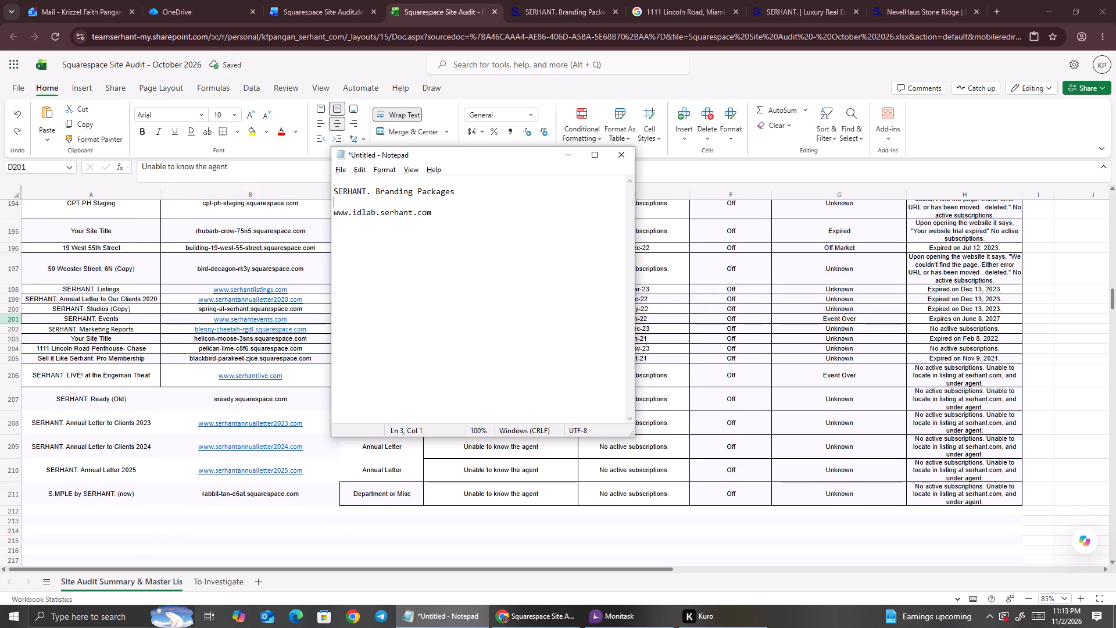
left_click_drag(339, 197, 331, 193)
key("ctrl+c")
left_click(117, 509)
key("ctrl+v")
key("alt+Tab")
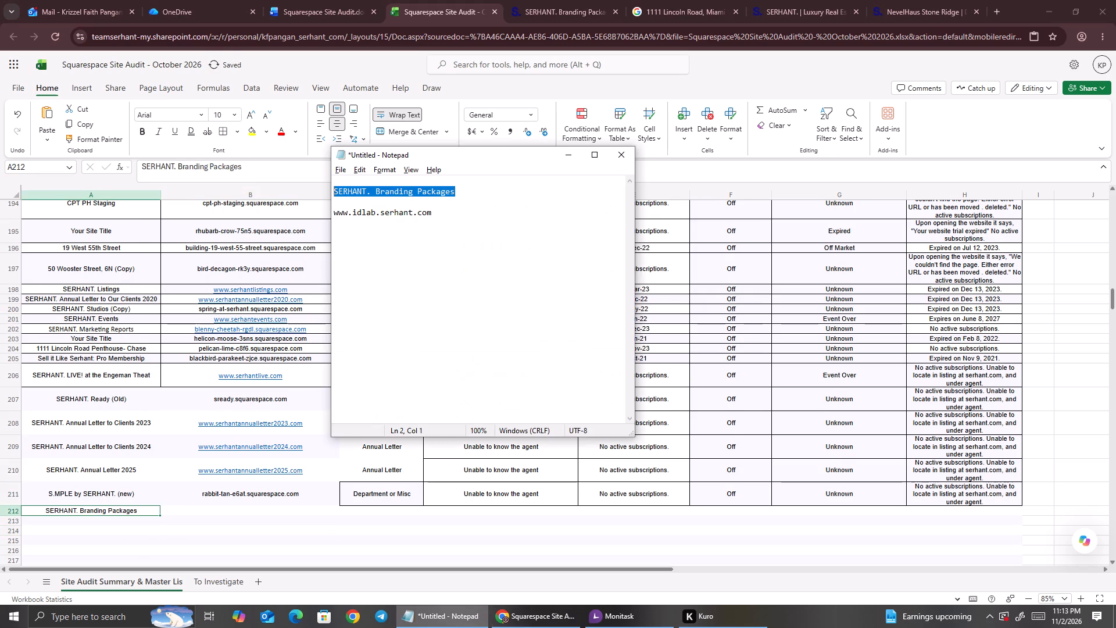
left_click_drag(442, 213, 330, 216)
key("ctrl+c")
left_click(247, 494)
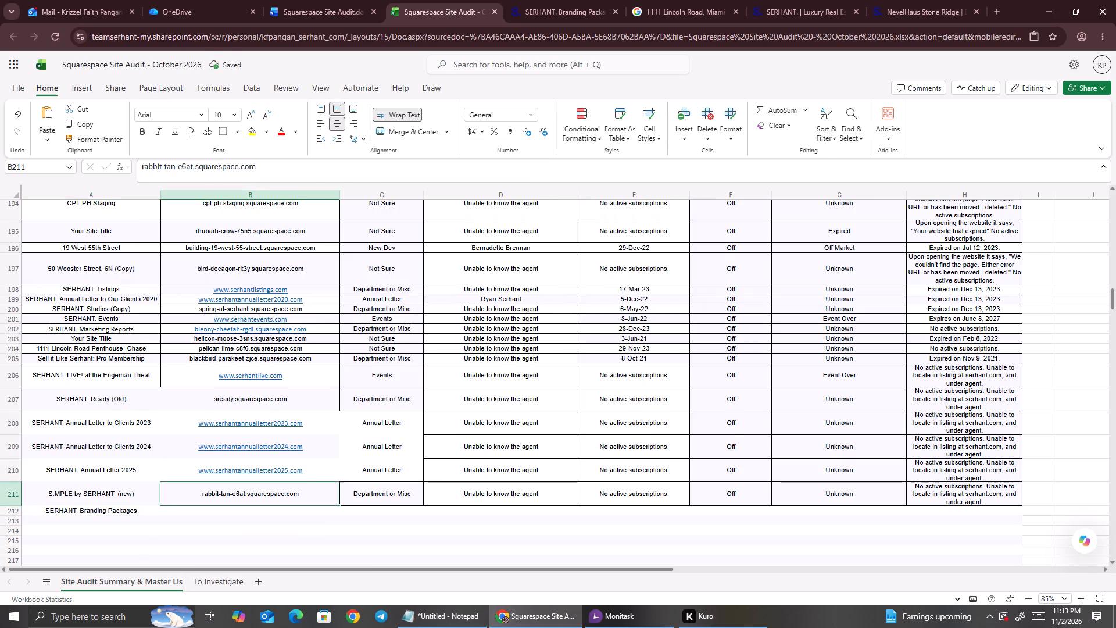
left_click(245, 508)
key("ctrl+v")
Copy the Department or Misc category from C211 into C212.
left_click(400, 511)
key("alt+Tab")
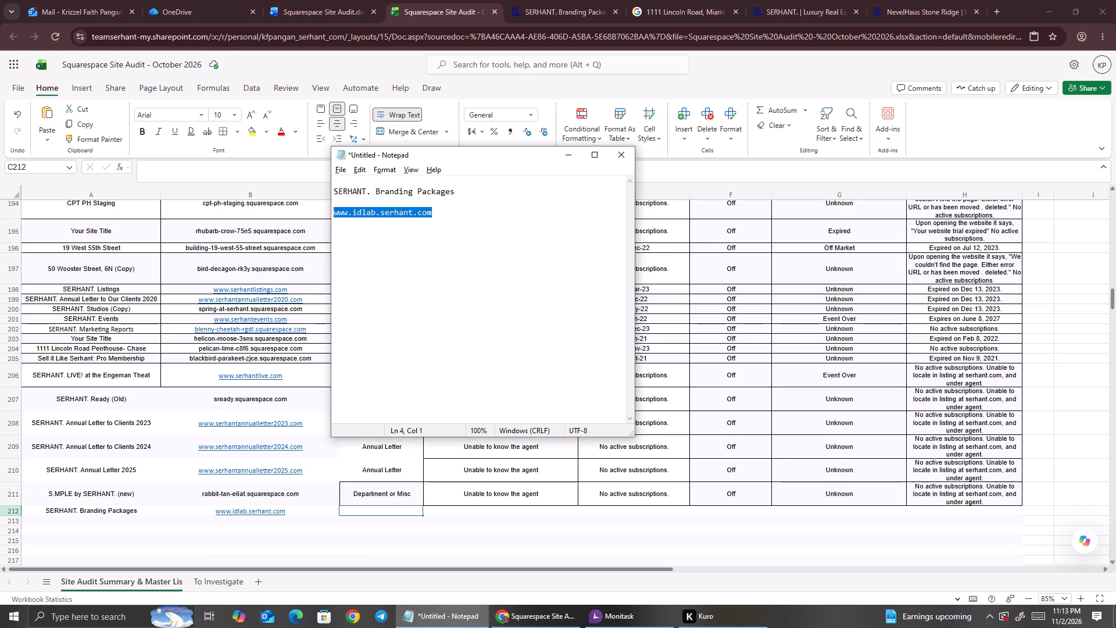
left_click(392, 498)
key("ctrl+c")
left_click(394, 509)
key("ctrl+v")
Copy the remaining row 211 entries, D211:H211, into D212:H212, undoing and repeating the paste if it misplaces the data.
left_click_drag(460, 499, 1099, 504)
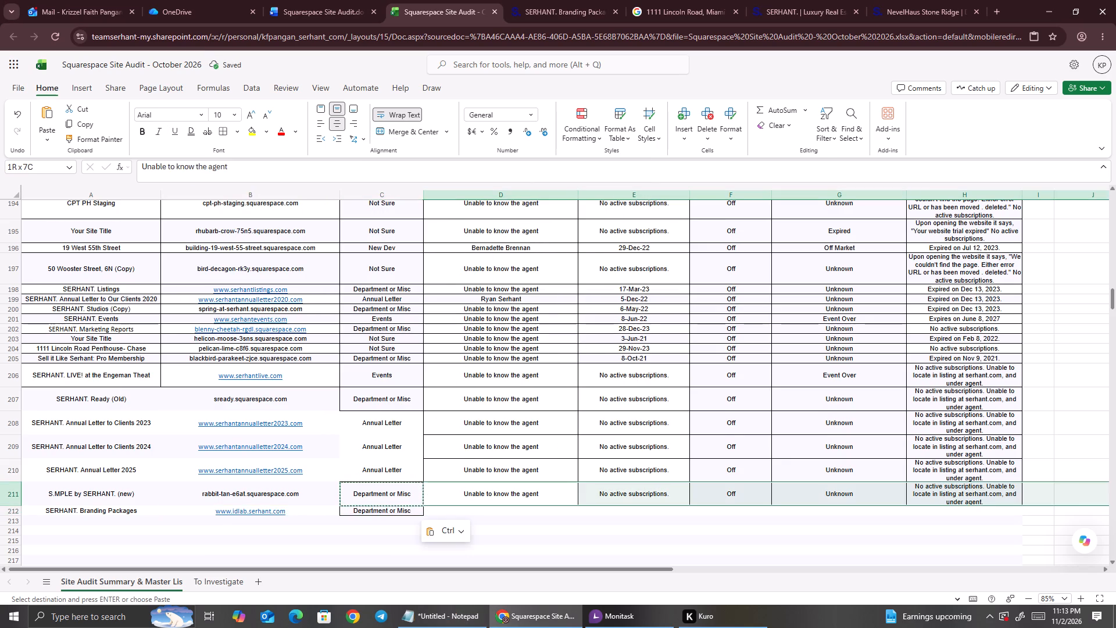
left_click_drag(1099, 504, 1006, 500)
key("ctrl+c")
left_click(493, 506)
left_click(493, 513)
key("ctrl+v")
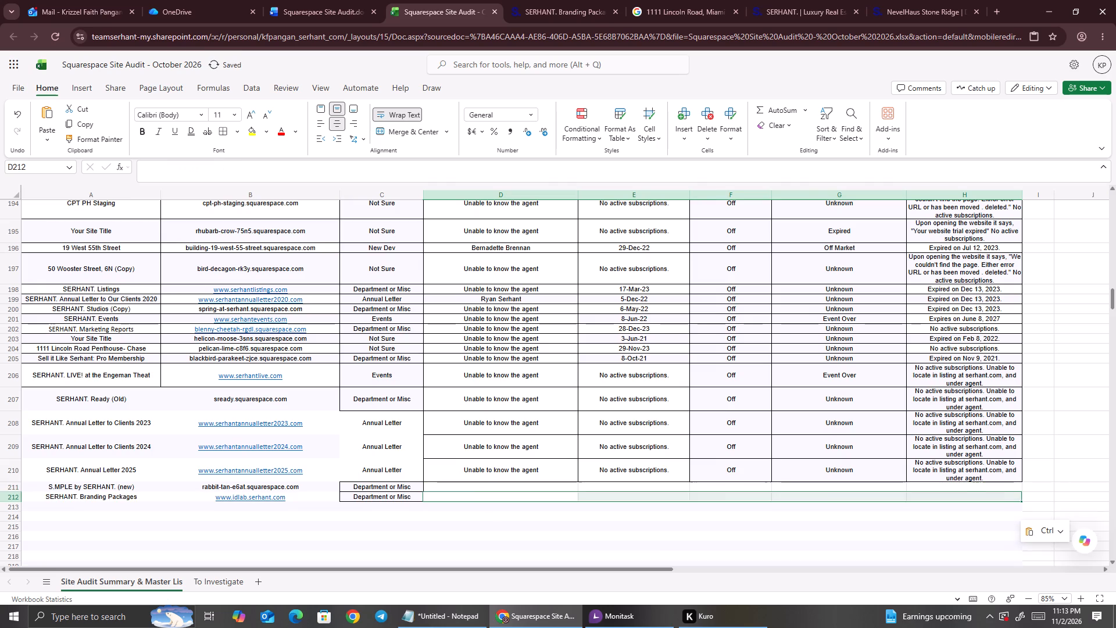
key("ctrl+z")
key("ctrl+z")
left_click(493, 513)
key("ctrl+v")
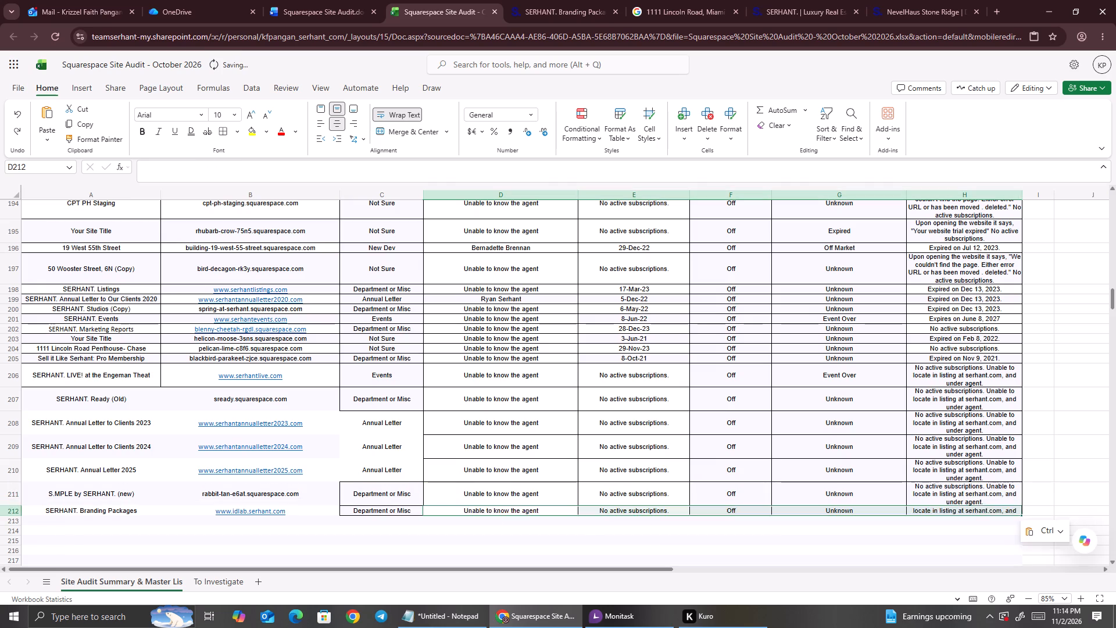
left_click(502, 534)
scroll(290, 537, "down", 2)
Leave the SERHANT. Branding Packages site settings and return to the Squarespace account's website list.
key("alt+Tab")
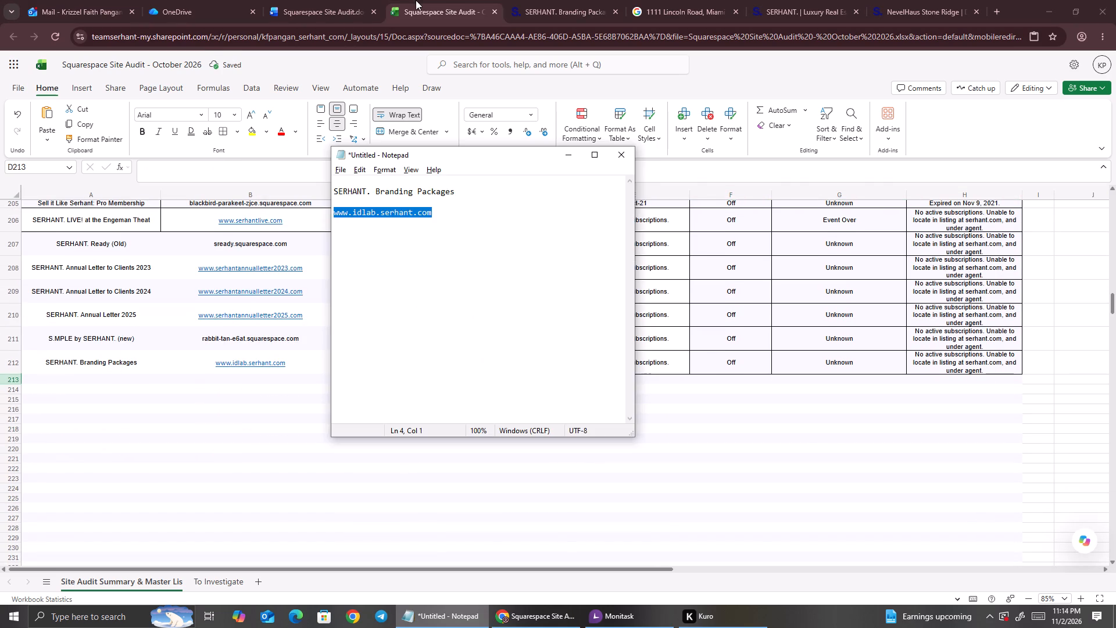
left_click(517, 0)
left_click(6, 35)
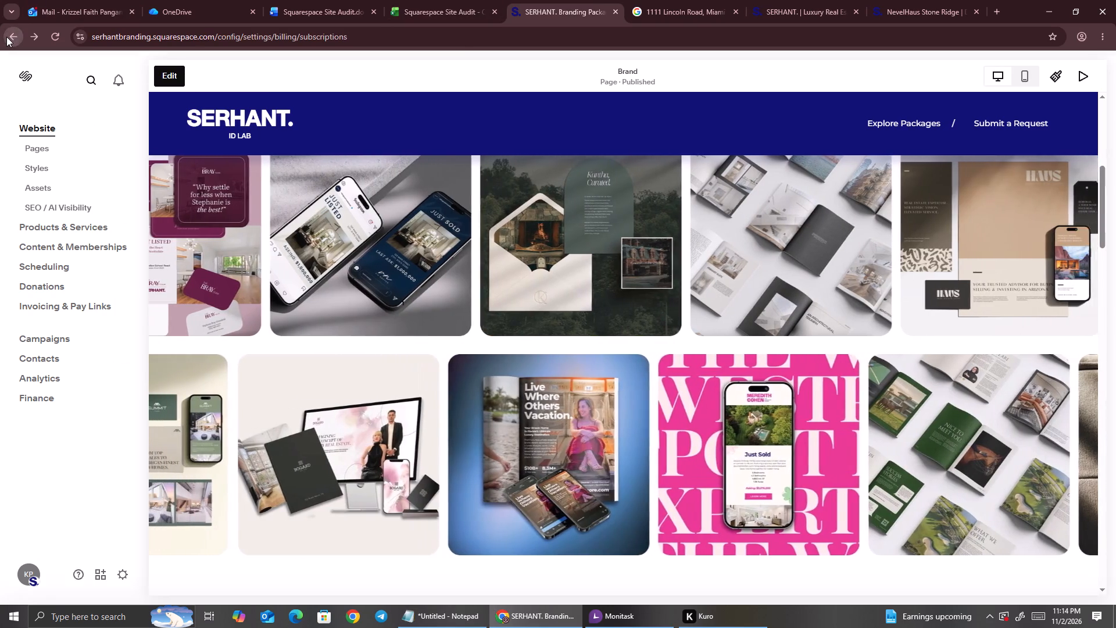
triple_click(6, 37)
left_click(6, 37)
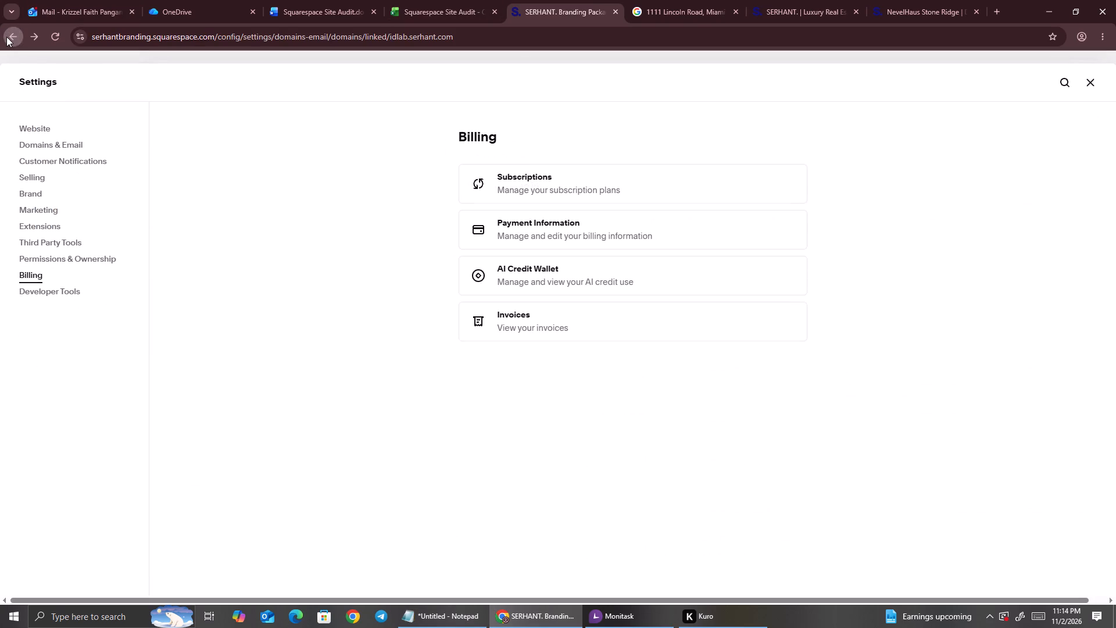
left_click(6, 37)
left_click(6, 37)
left_click(6, 37)
left_click(6, 37)
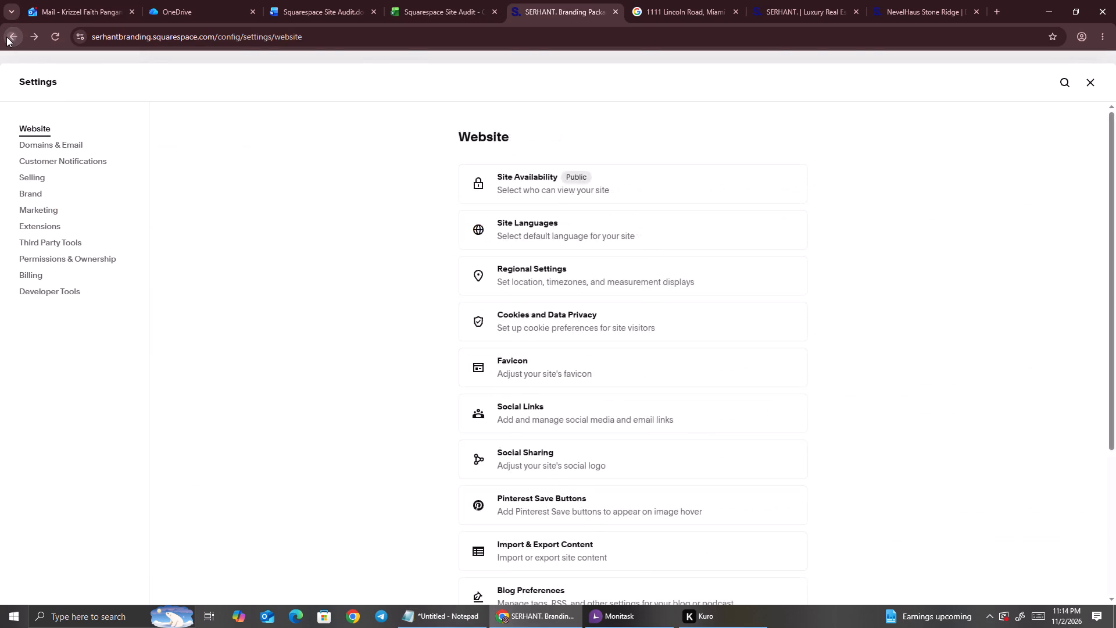
Tag the SERHANT. Branding Packages site with Department or Misc and Unknown.
left_click(396, 419)
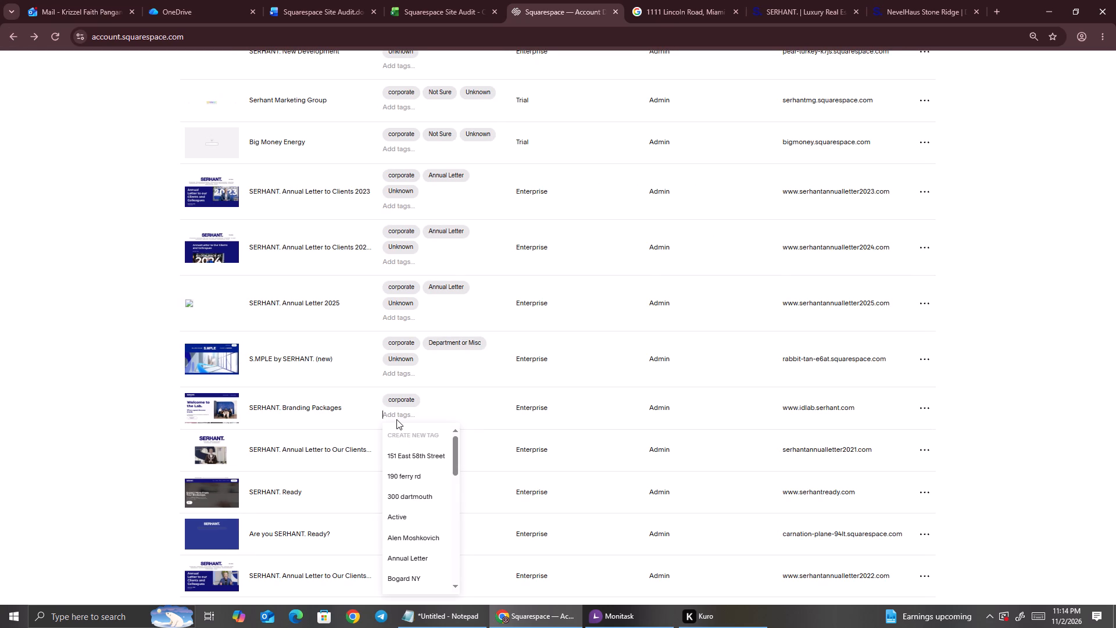
key("shift+d")
key("Down")
key("Down")
key("Down")
key("Return")
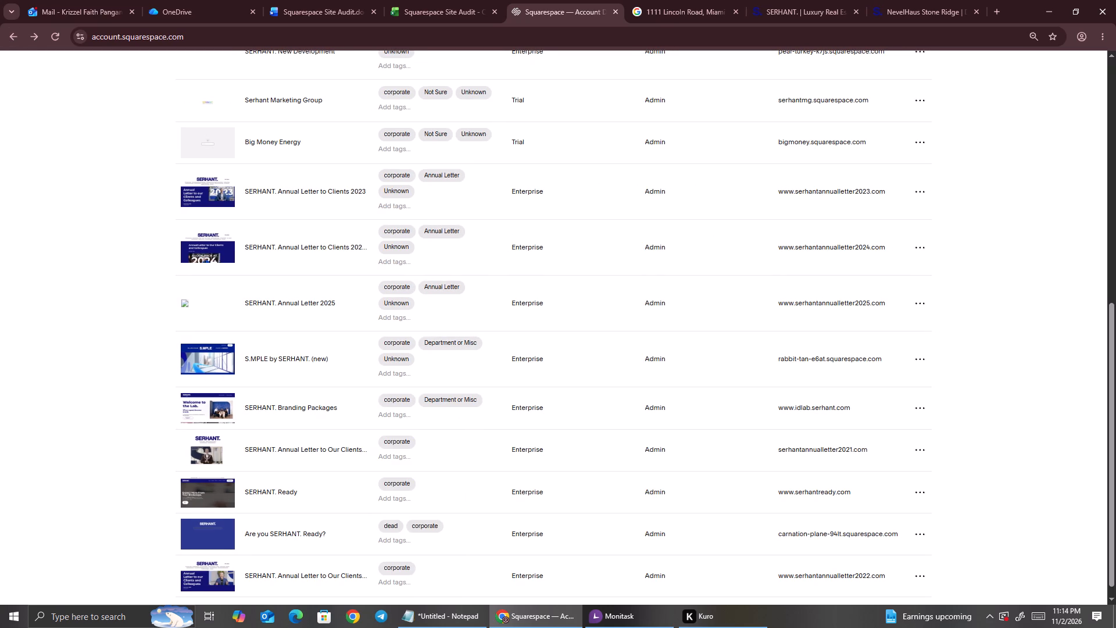
type("Un")
key("Down")
key("Return")
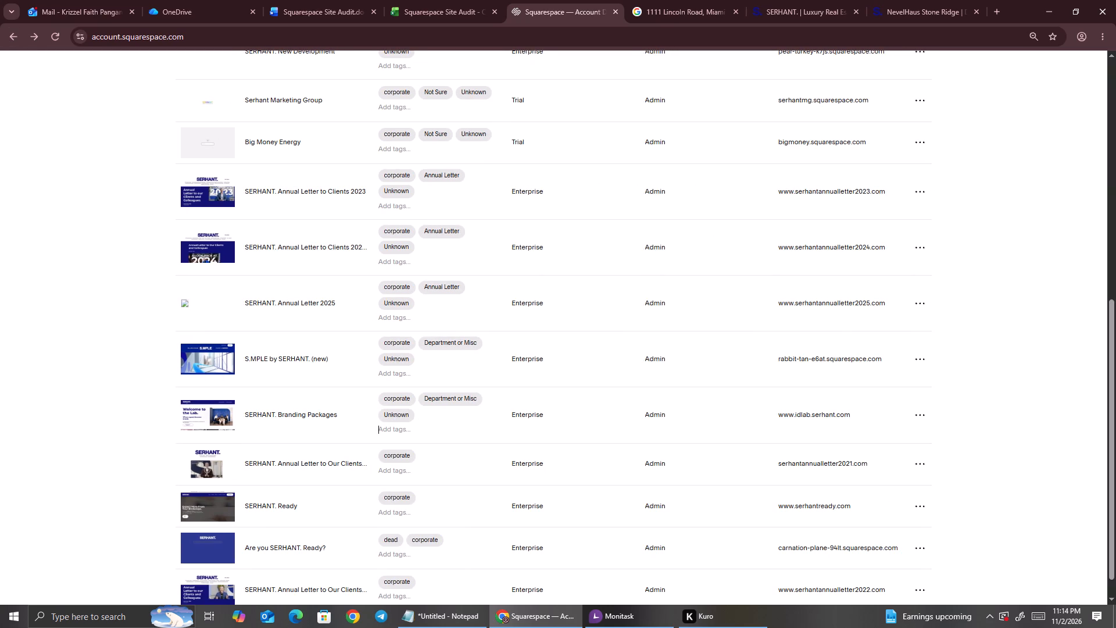
Replace the Notepad notes with the name of the next site, SERHANT. Annual Letter to Our Clients, copied from the website list.
left_click_drag(239, 466, 368, 465)
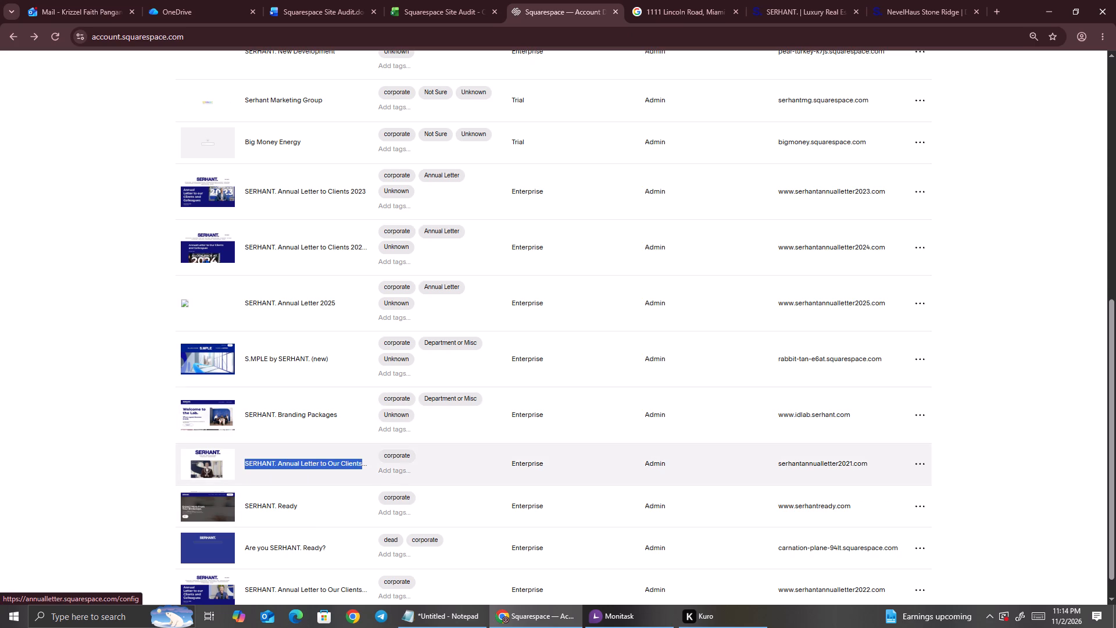
left_click_drag(368, 465, 369, 465)
key("ctrl+c")
key("ctrl+c")
key("alt+Tab")
key("ctrl+a")
key("ctrl+v")
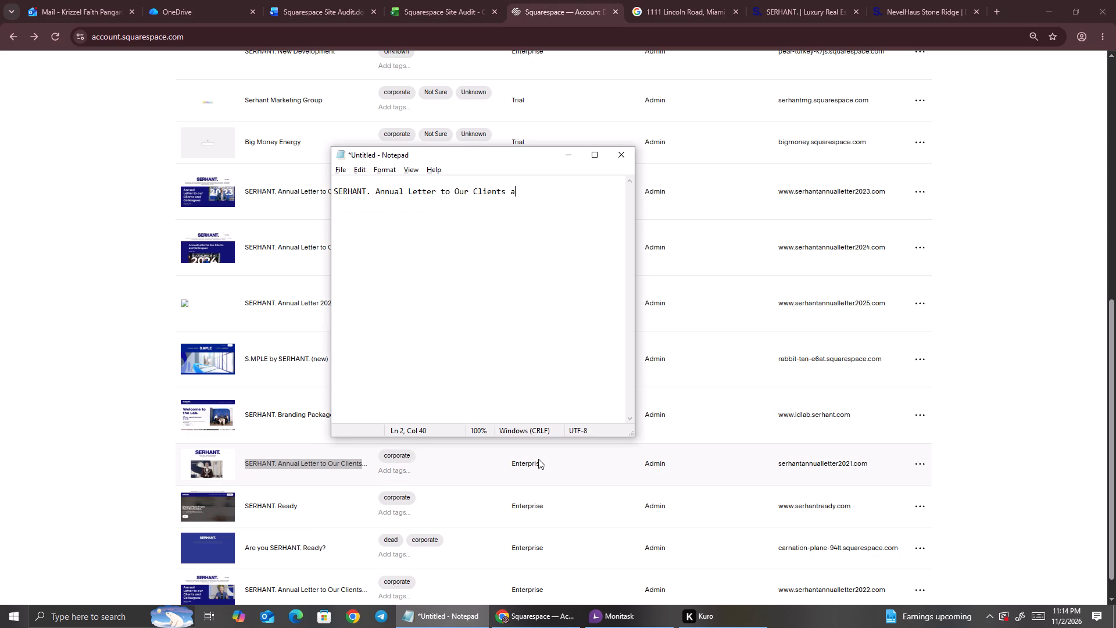
Trim the trailing "a" from the site name in Notepad and add the site's domain serhantannualletter2021.com below it.
key("alt+Tab")
left_click_drag(747, 474, 883, 462)
key("ctrl+c")
key("alt+Tab")
key("BackSpace")
key("BackSpace")
key("Return")
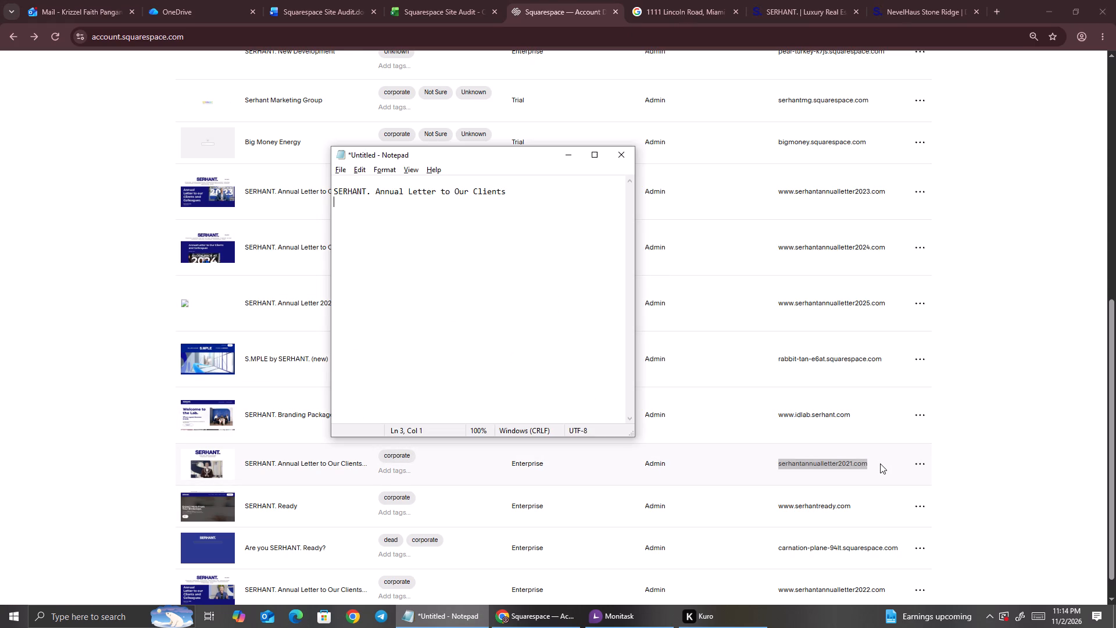
key("ctrl+v")
Open the settings of the serhantannualletter2021.com site from the website list.
key("alt+Tab")
left_click(917, 467)
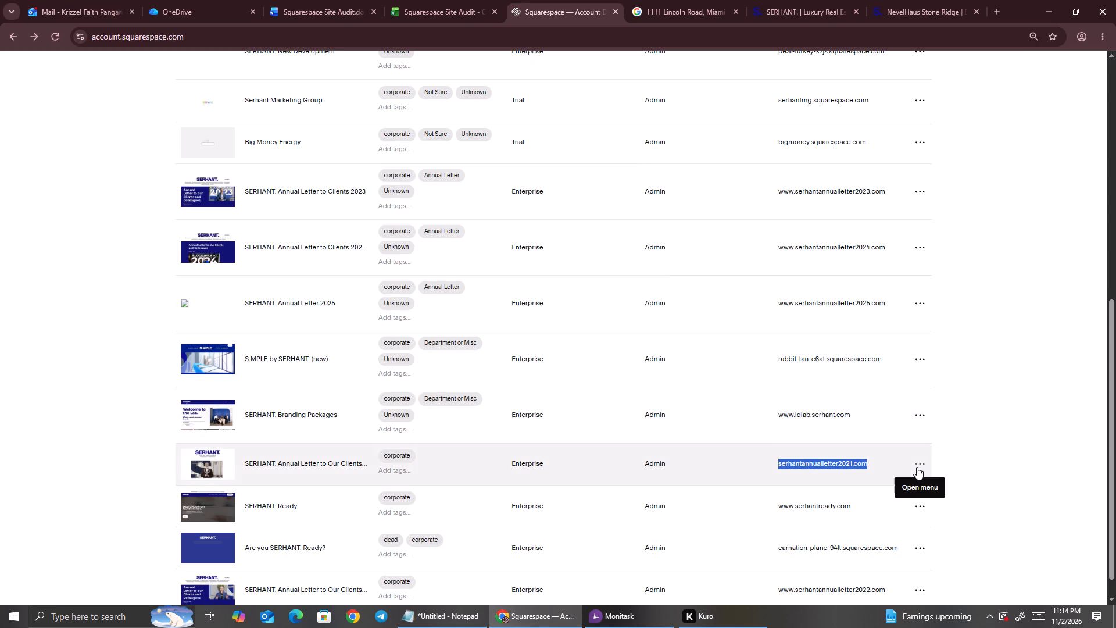
left_click(910, 349)
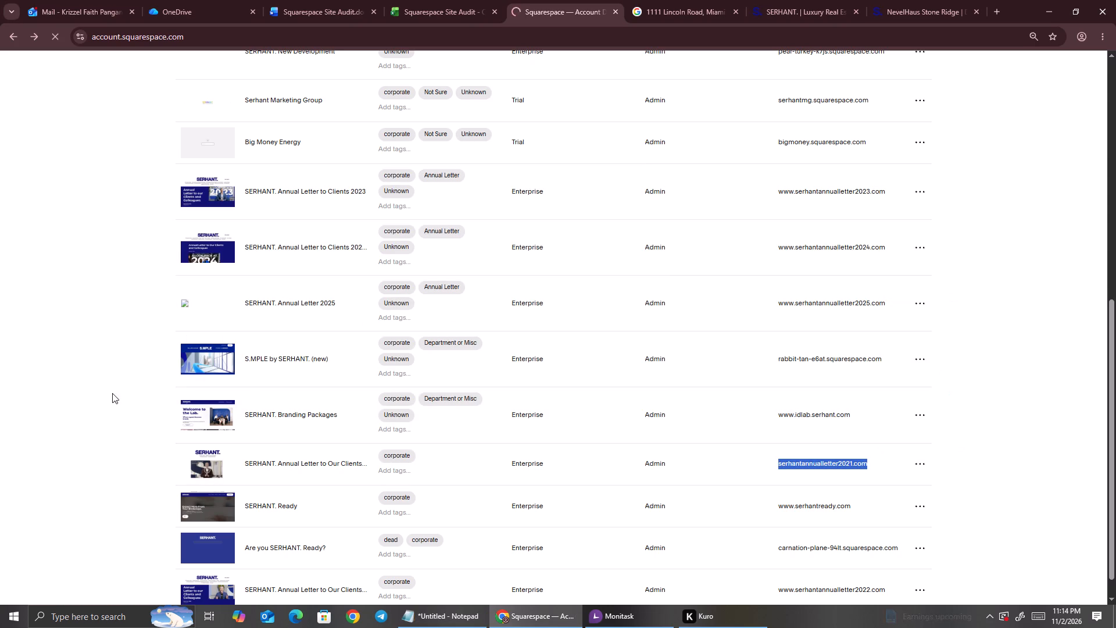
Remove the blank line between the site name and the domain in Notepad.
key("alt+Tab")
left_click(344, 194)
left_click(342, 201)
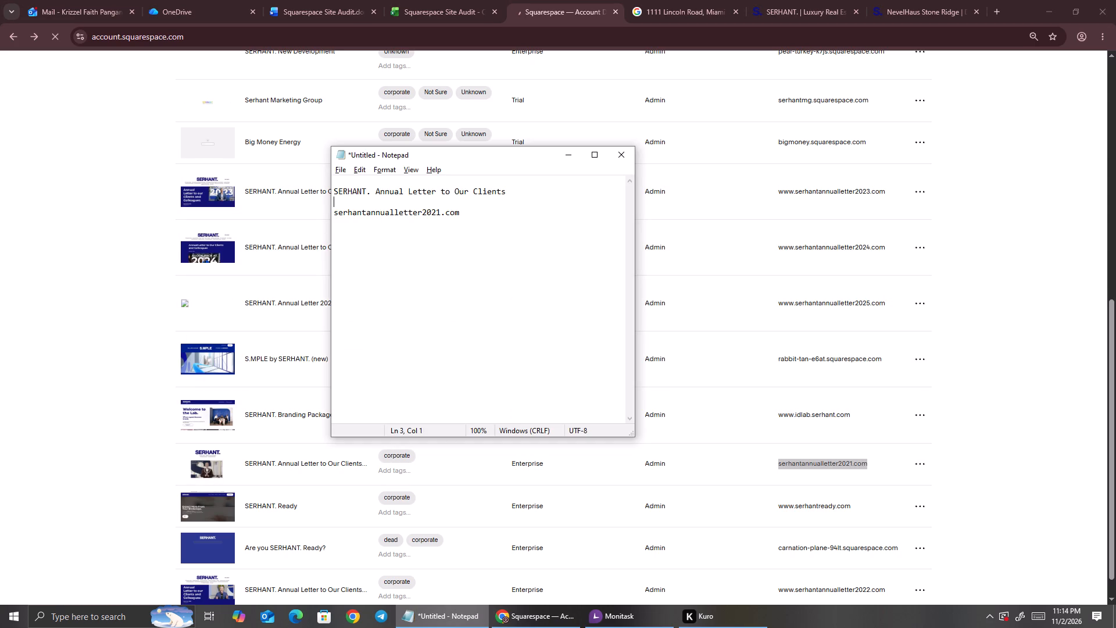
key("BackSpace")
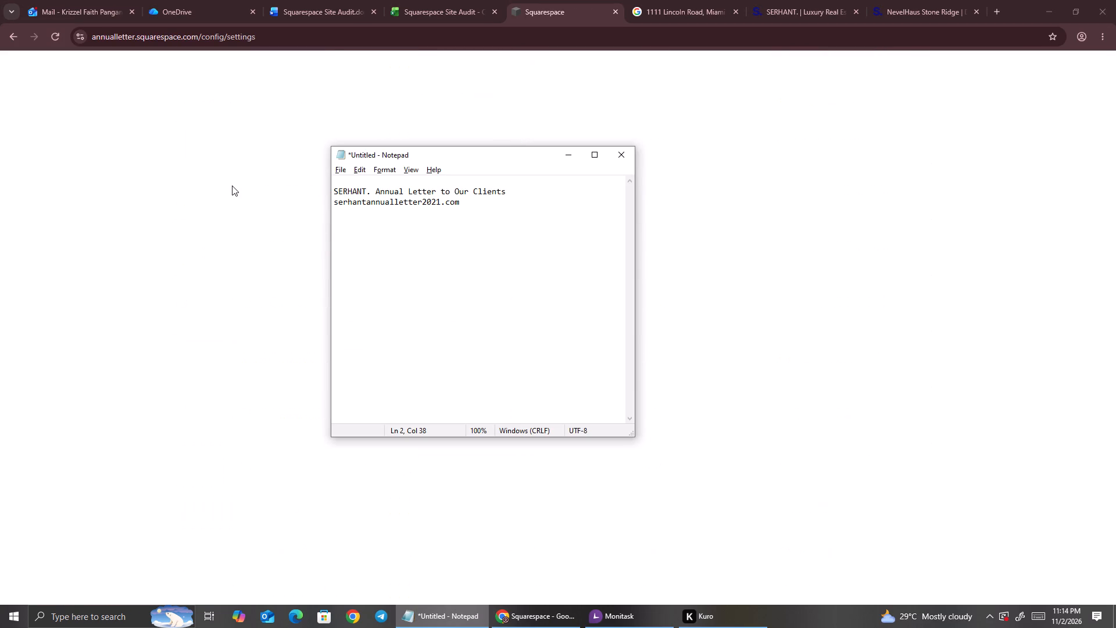
Open serhantannualletter2021.com from the site's domain settings and turn off its auto-renew.
key("alt+Tab")
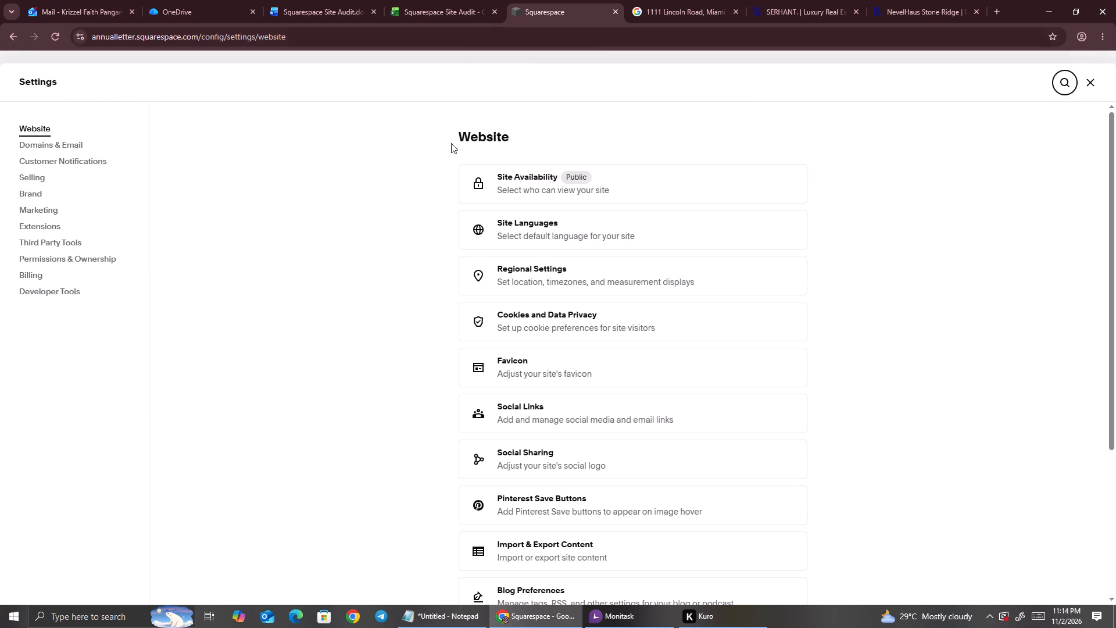
left_click(46, 142)
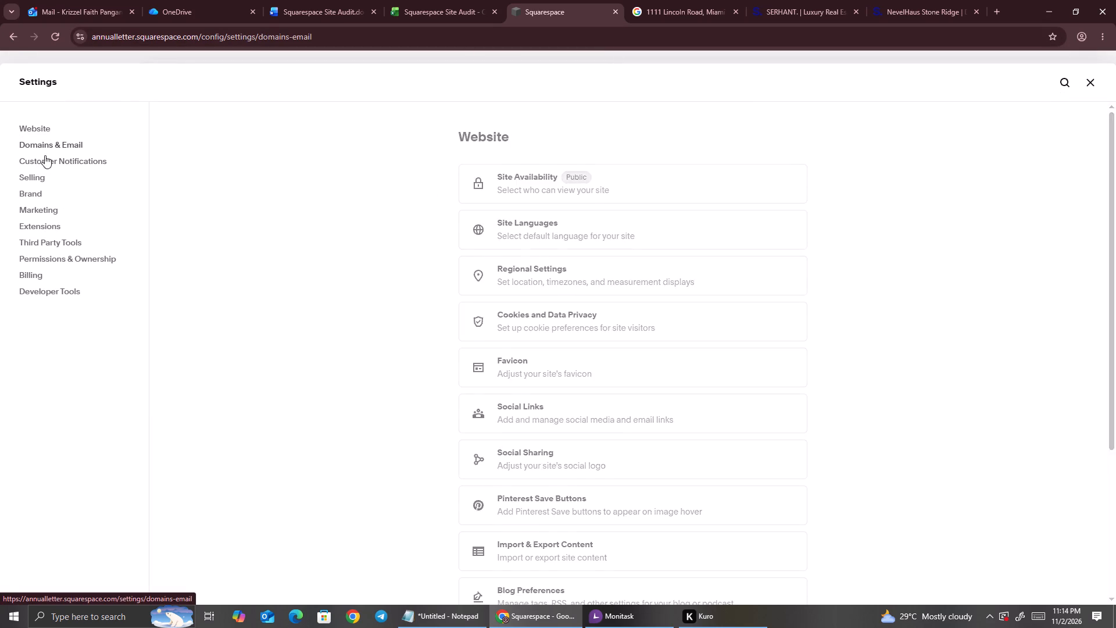
left_click(577, 197)
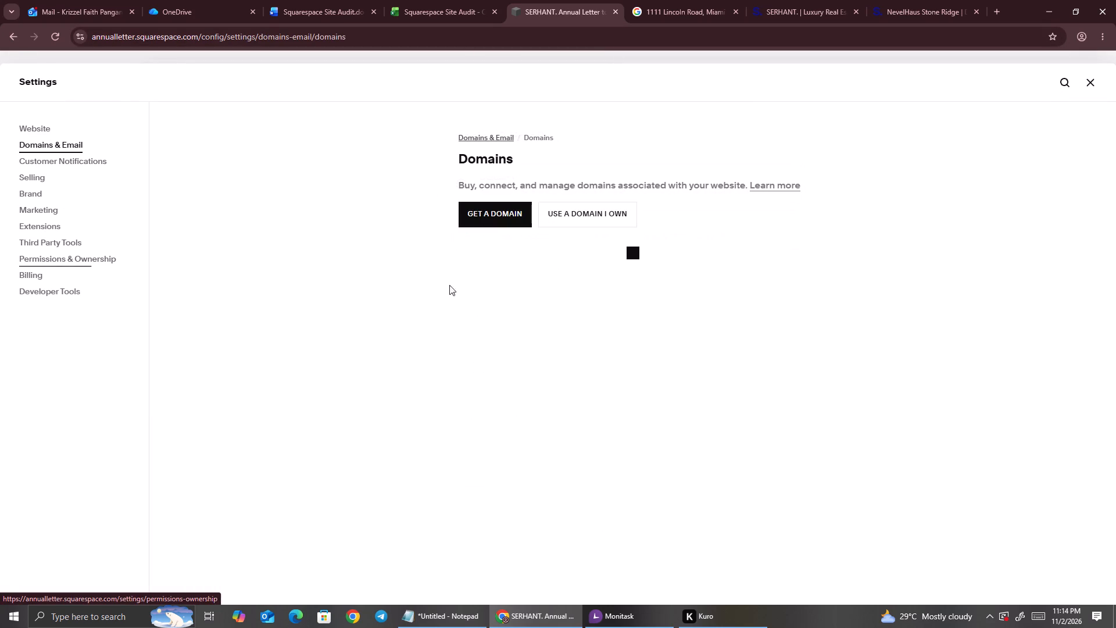
scroll(645, 374, "down", 5)
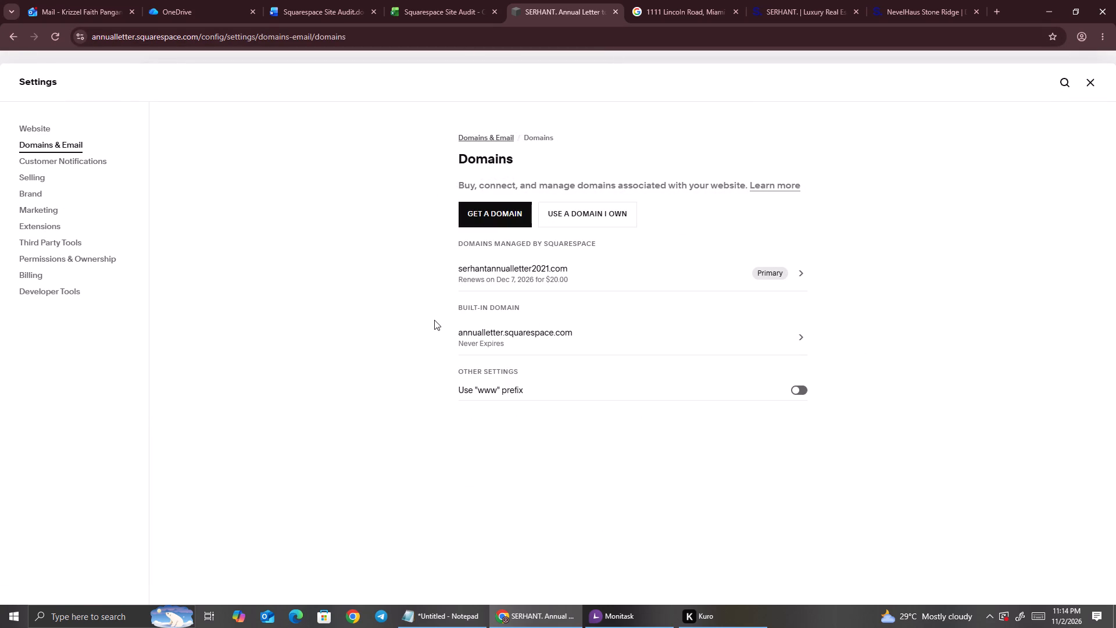
left_click(580, 277)
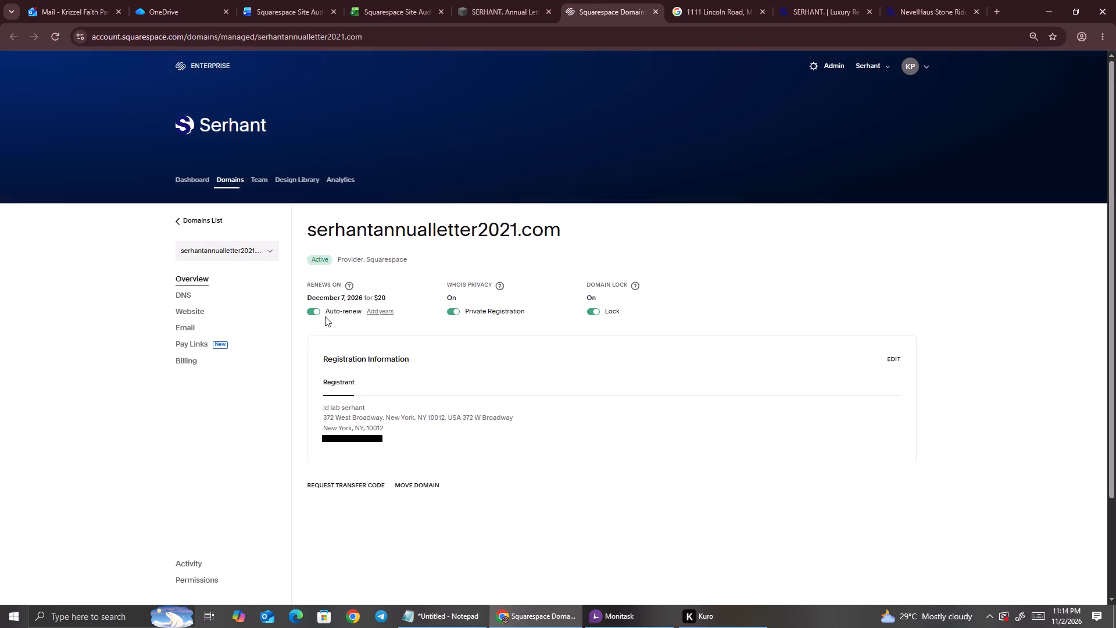
left_click(313, 313)
left_click(610, 356)
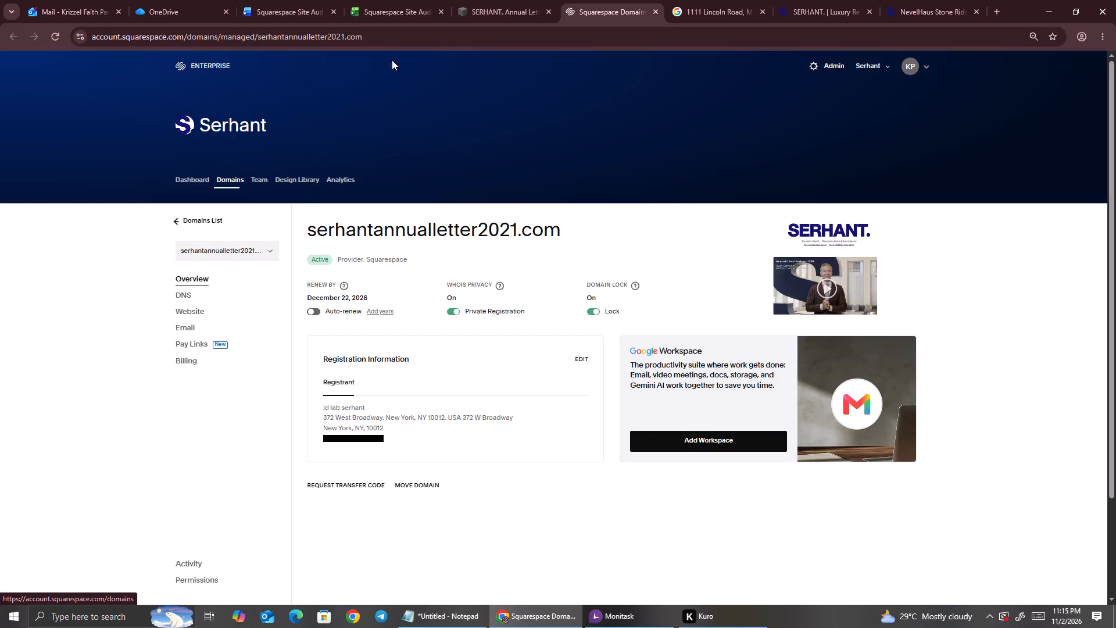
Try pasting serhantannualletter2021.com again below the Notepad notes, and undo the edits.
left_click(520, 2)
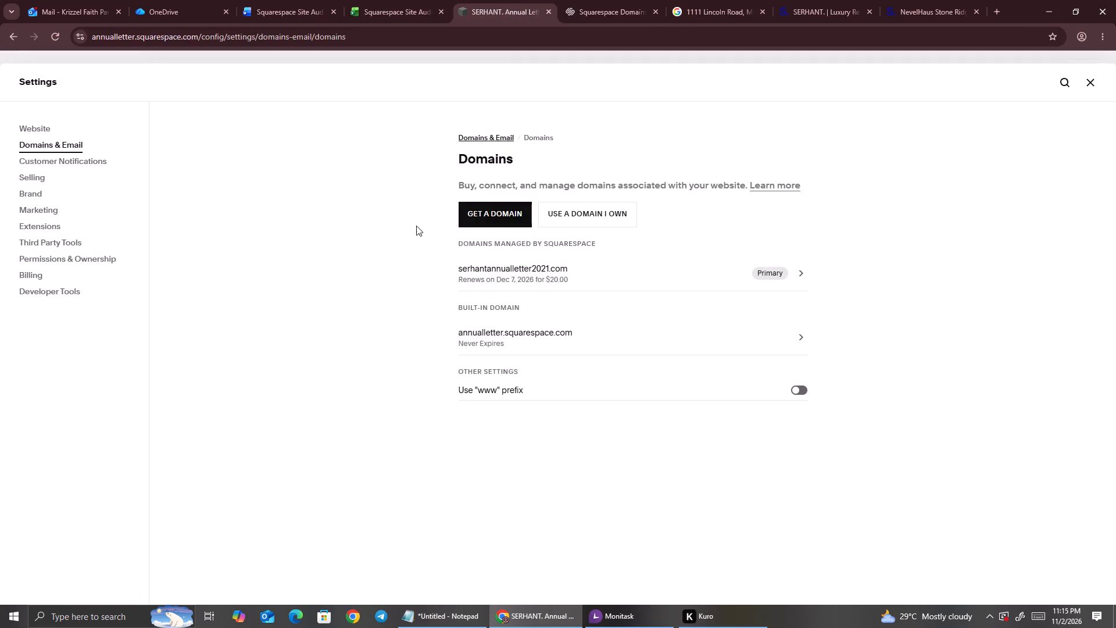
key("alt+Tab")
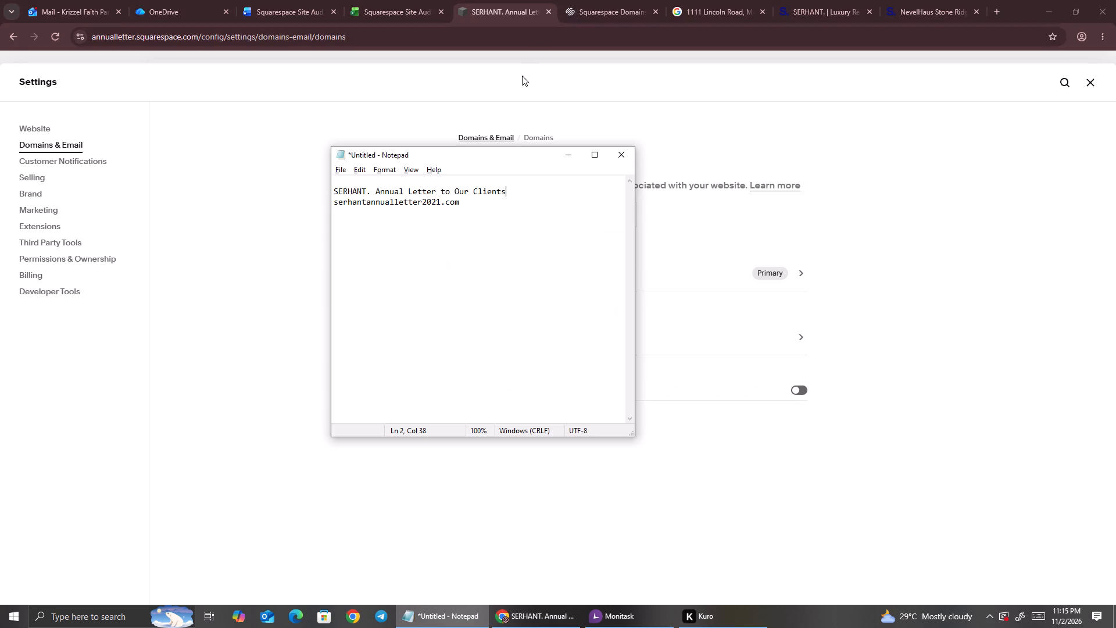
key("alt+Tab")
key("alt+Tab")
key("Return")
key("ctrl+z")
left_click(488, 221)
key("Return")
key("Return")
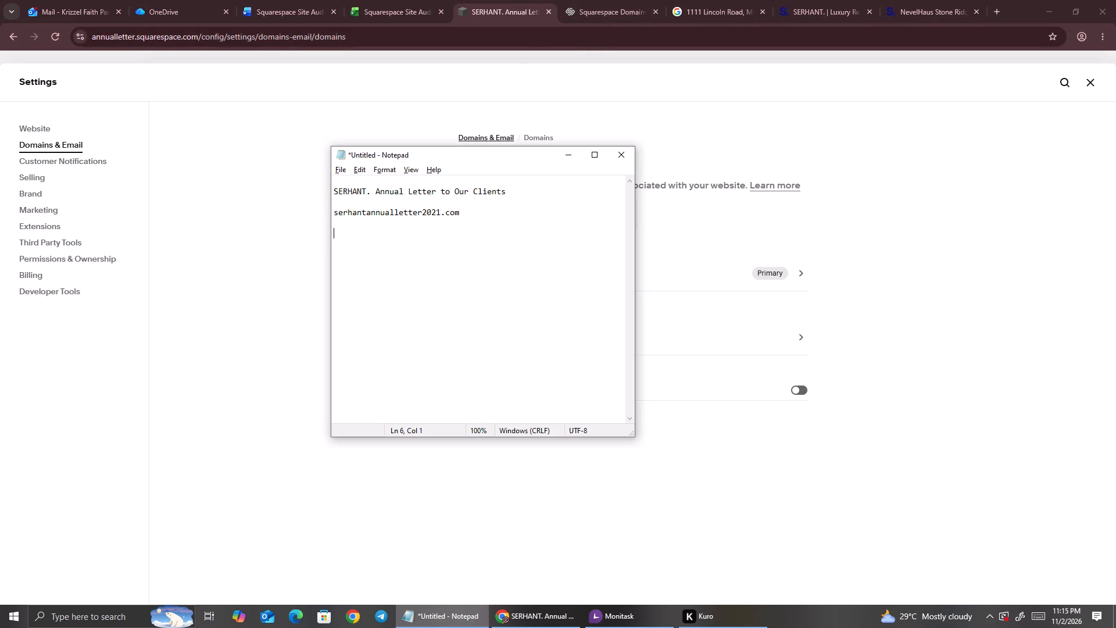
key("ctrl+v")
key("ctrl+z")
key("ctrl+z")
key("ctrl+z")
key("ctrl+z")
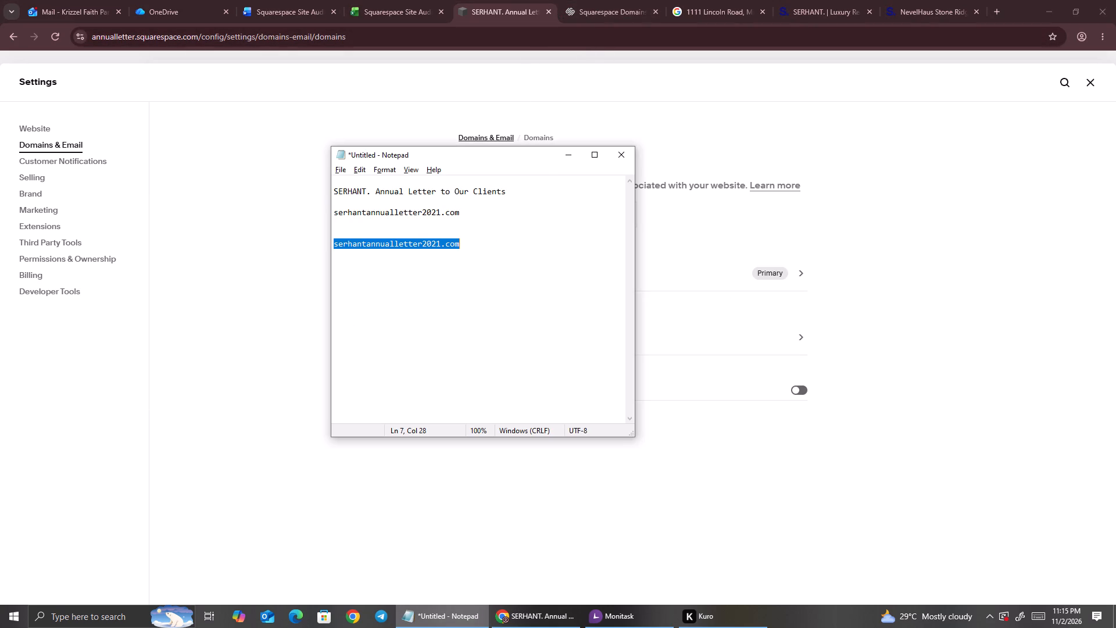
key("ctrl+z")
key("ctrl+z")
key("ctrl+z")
Remove the blank line between the site name and domain in Notepad, and add new lines below the domain.
left_click(376, 198)
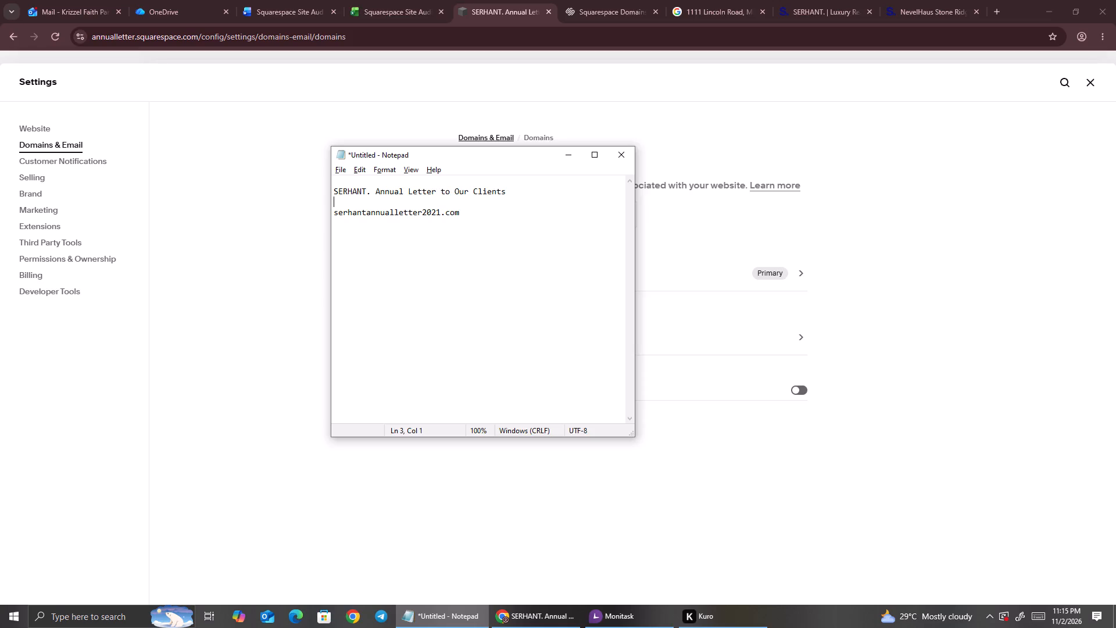
key("BackSpace")
left_click(487, 206)
key("Return")
key("Return")
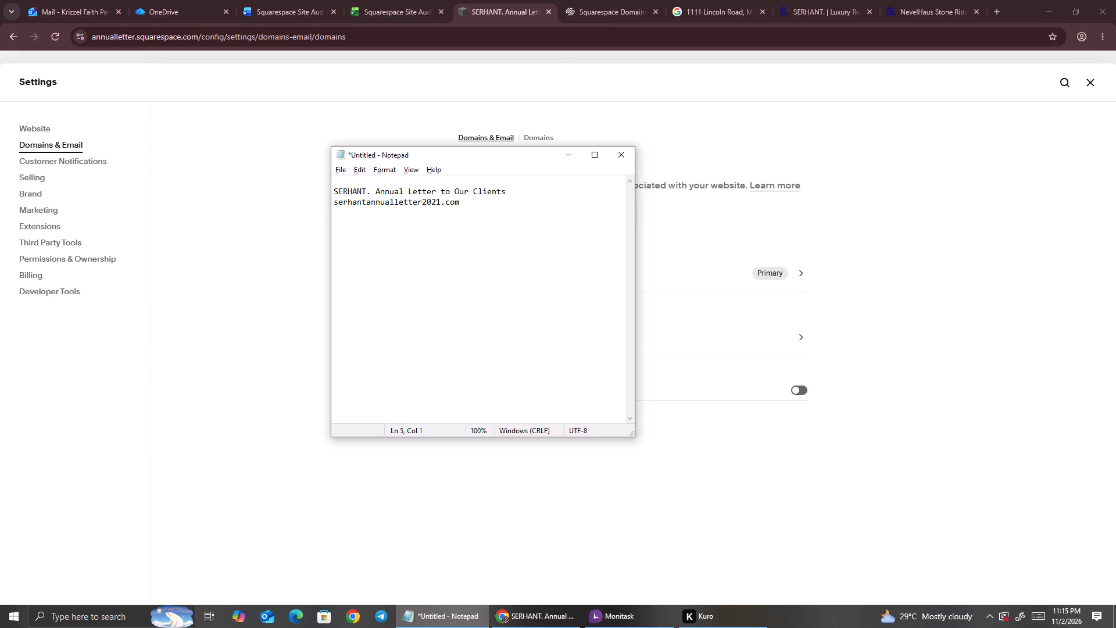
Copy the renew-by date, December 22, 2026, from the domain's overview page into Notepad below the domain.
left_click(625, 0)
left_click_drag(380, 296, 295, 301)
key("ctrl+c")
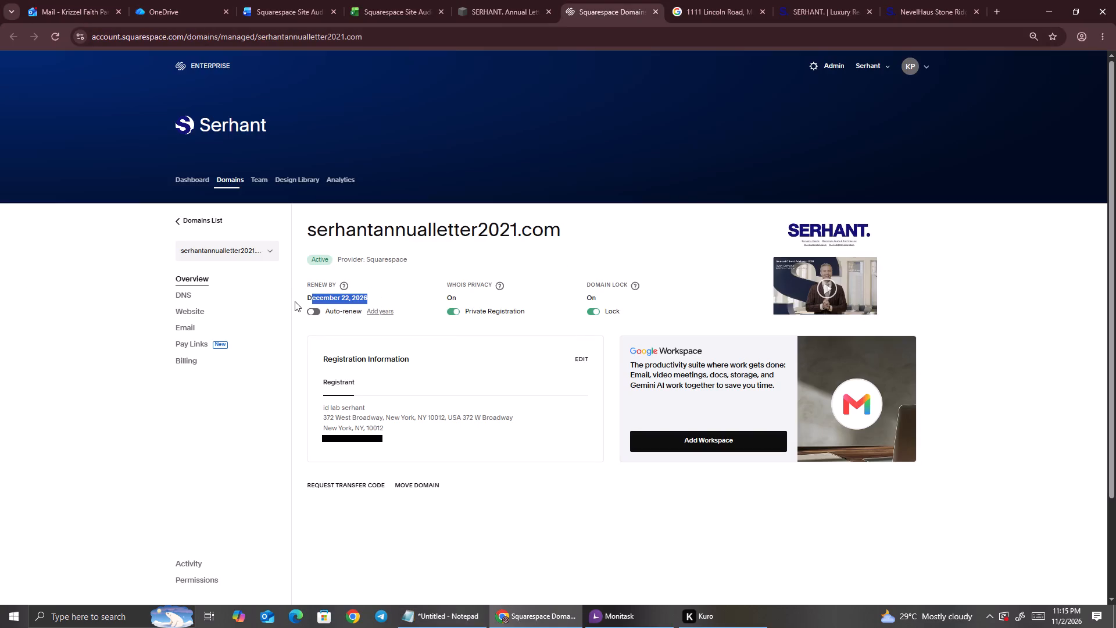
key("alt+Tab")
key("Return")
key("ctrl+v")
Copy the oldest invoice date, December 22, 2021, from the annual letter site's billing invoices into Notepad, above the December 22, 2026 line.
key("alt+Tab")
left_click(482, 0)
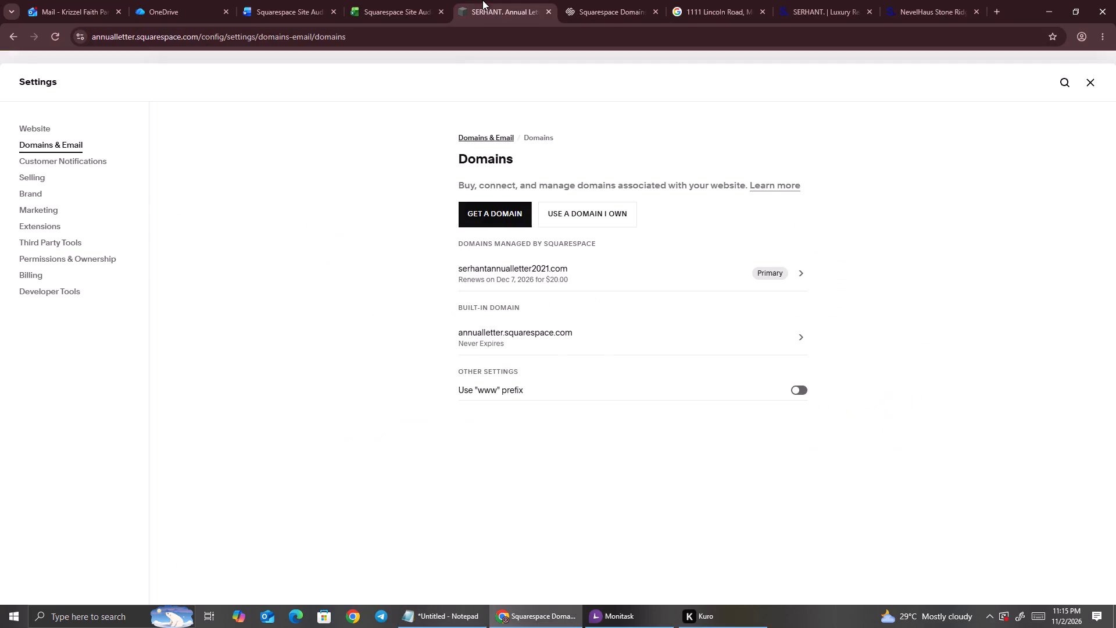
left_click(346, 261)
left_click(36, 273)
left_click(523, 328)
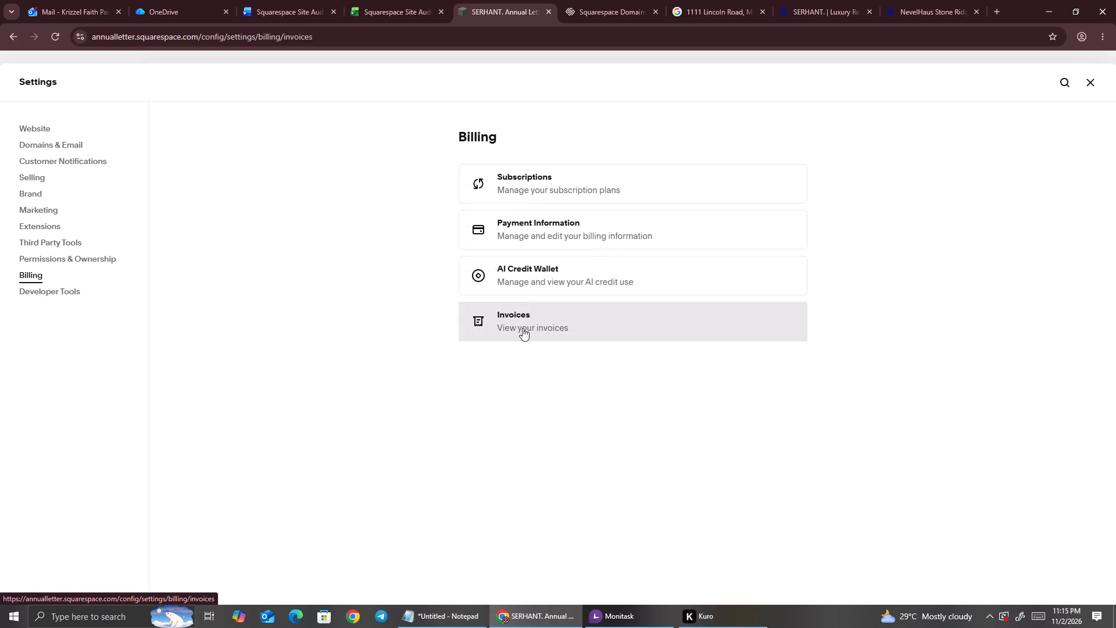
scroll(492, 402, "down", 8)
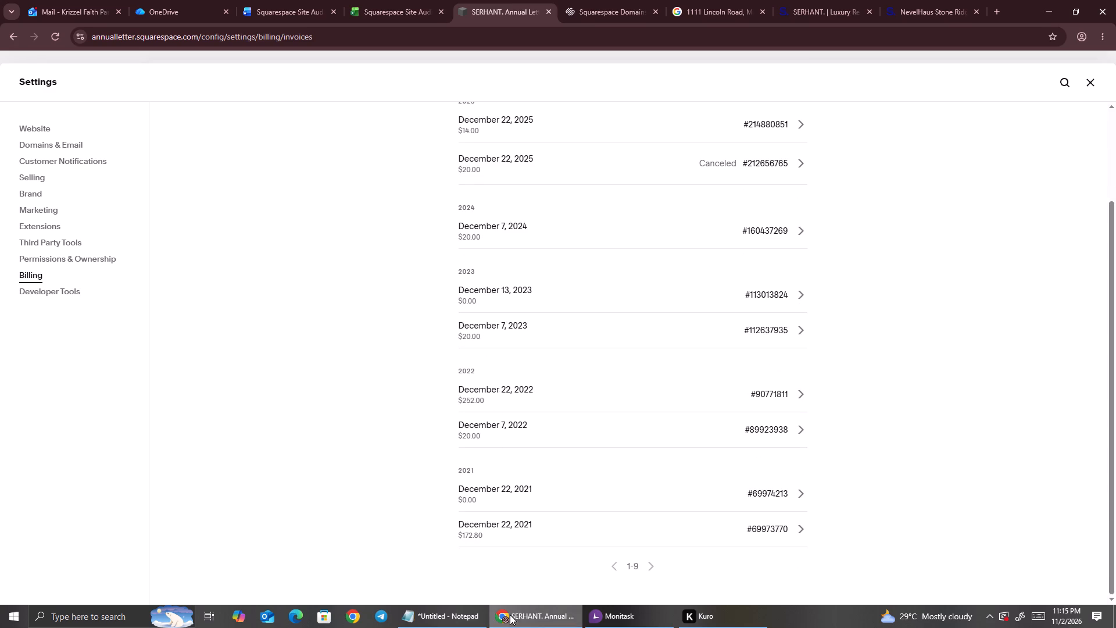
left_click_drag(437, 529, 555, 517)
key("ctrl+c")
key("alt+Tab")
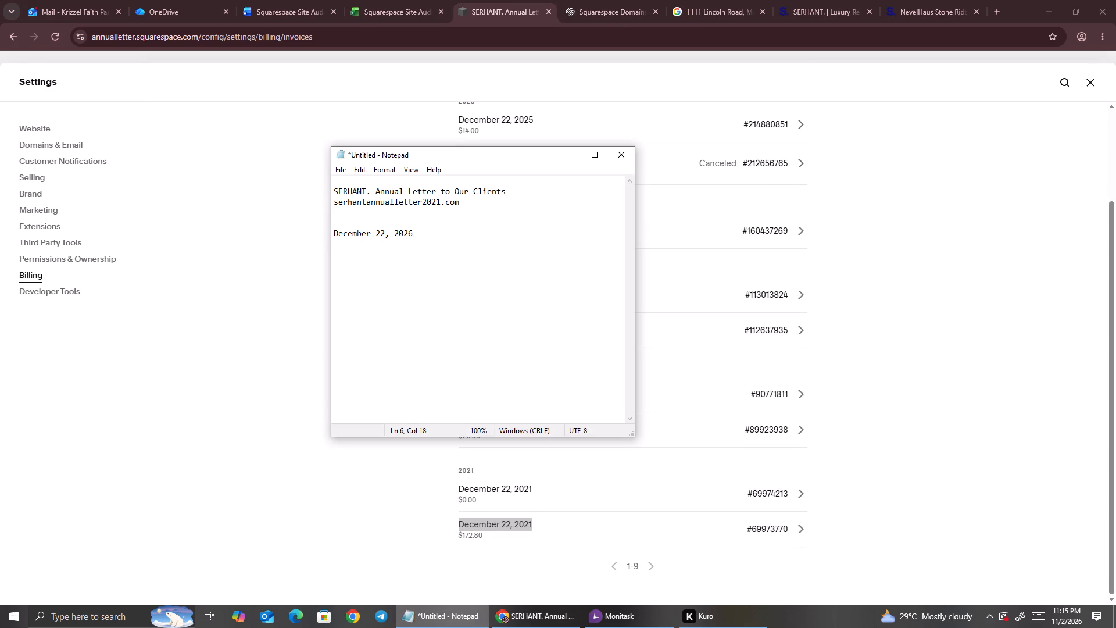
left_click(404, 228)
left_click(410, 221)
key("ctrl+v")
Close the site settings and read through the annual letter home page to its end to find out whose letter it is.
left_click(1091, 83)
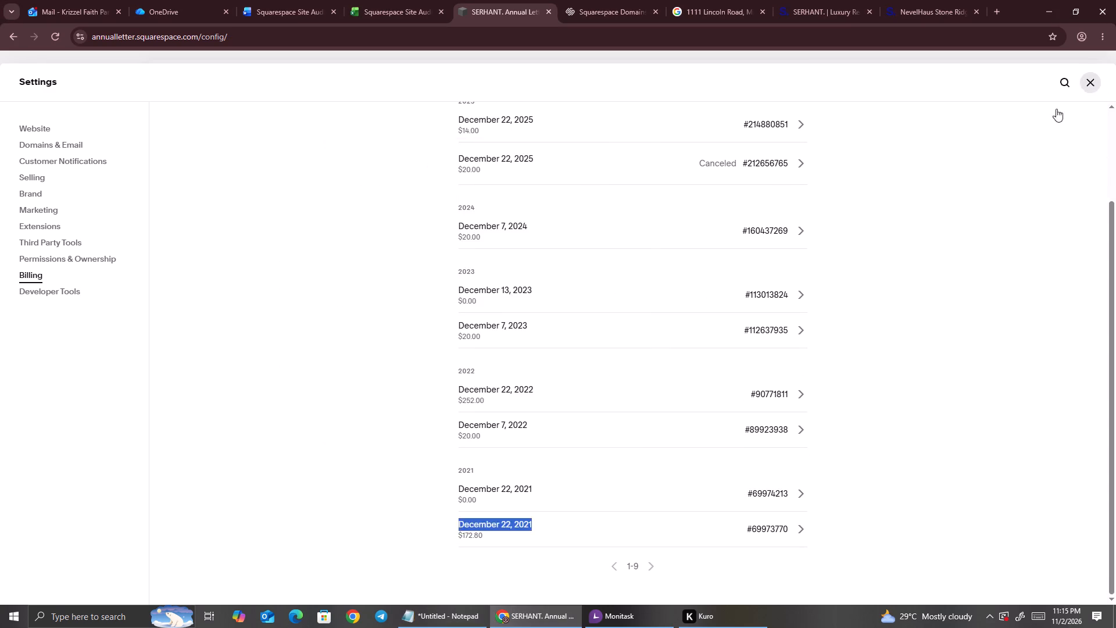
scroll(339, 533, "down", 14)
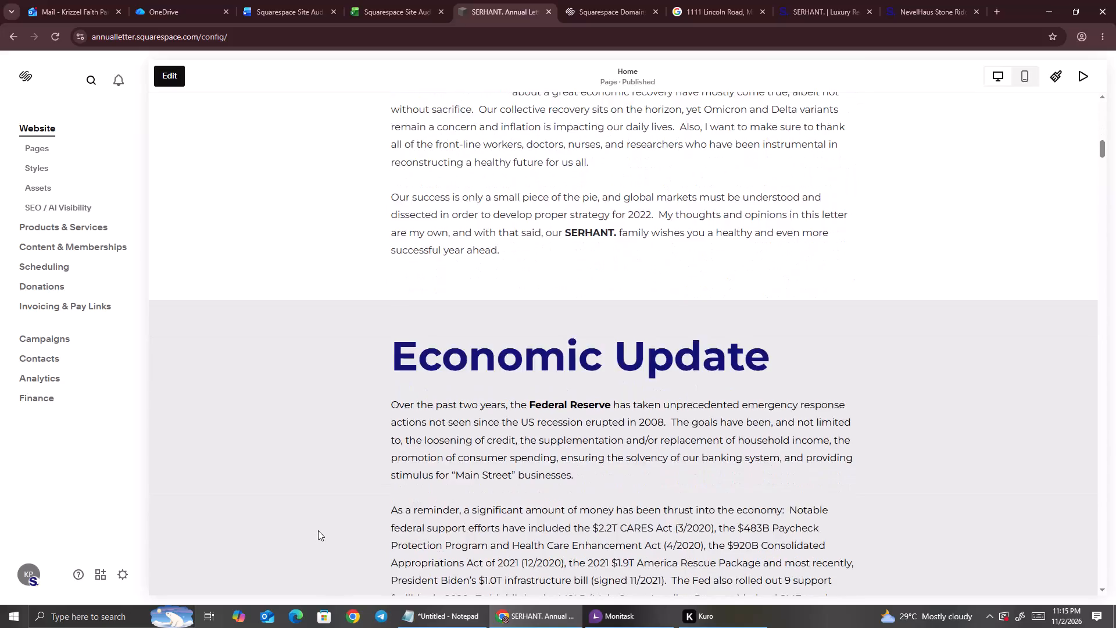
scroll(319, 529, "down", 10)
scroll(277, 495, "down", 11)
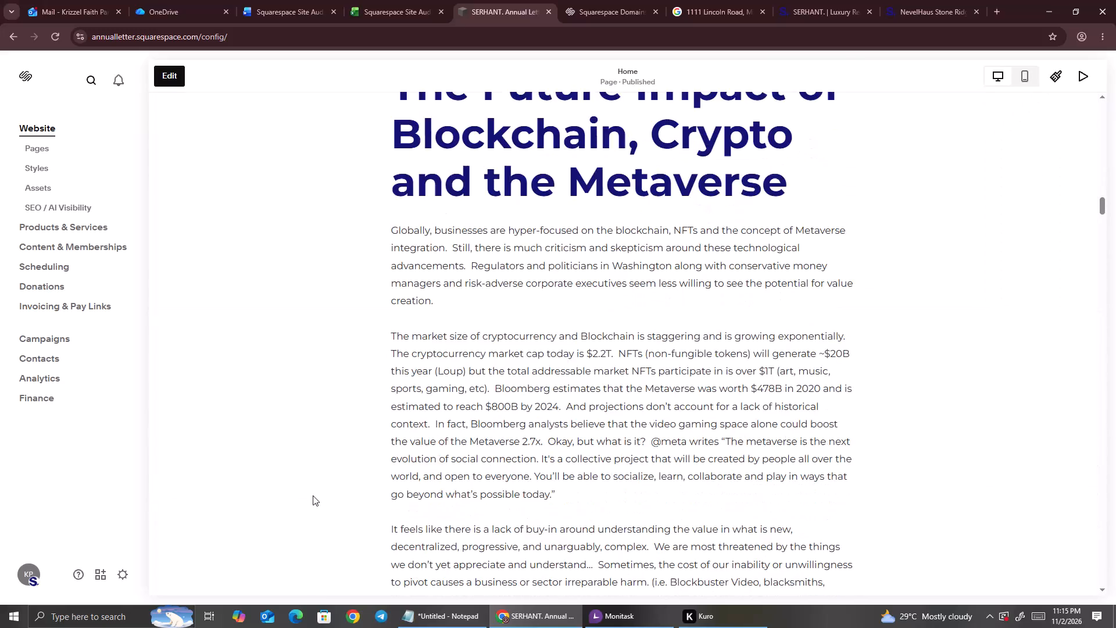
scroll(313, 497, "down", 17)
scroll(333, 504, "down", 11)
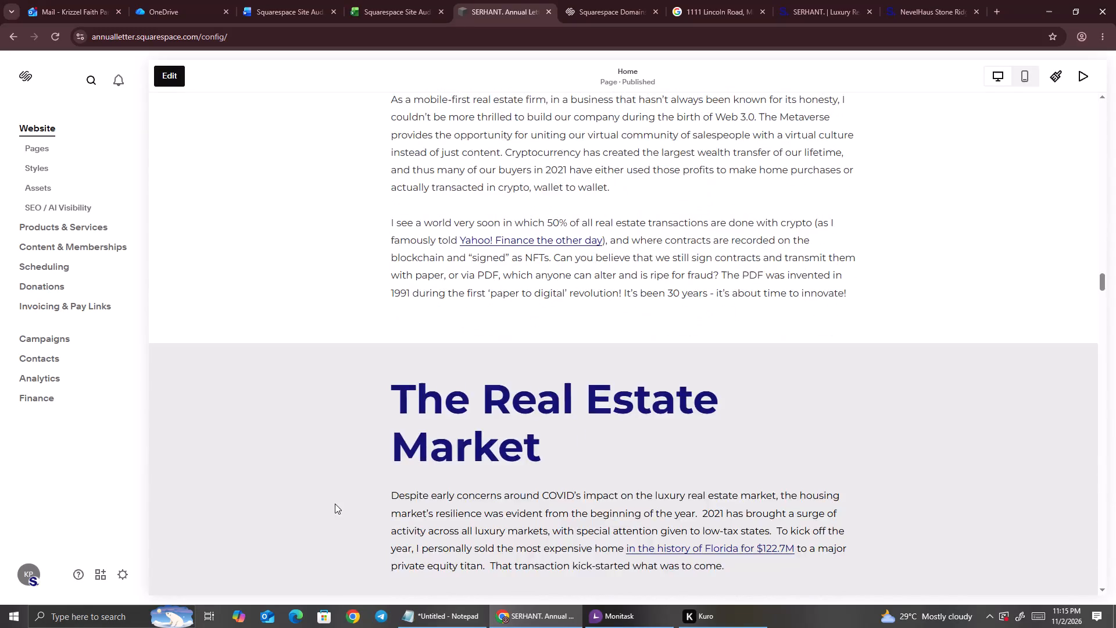
scroll(334, 505, "down", 20)
scroll(322, 516, "down", 6)
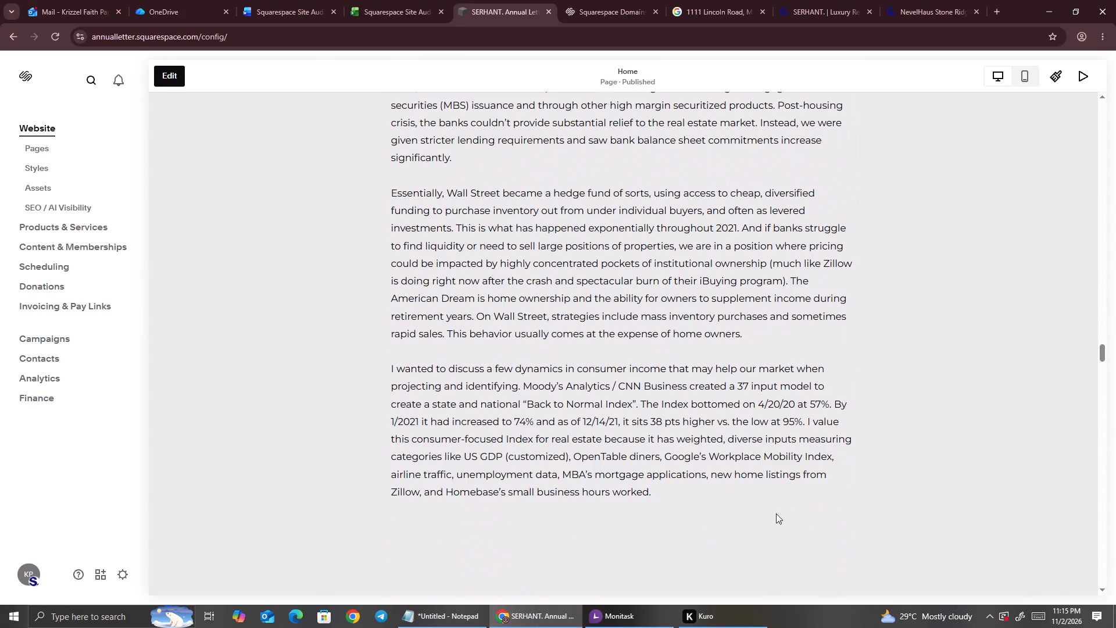
left_click_drag(1104, 351, 1115, 588)
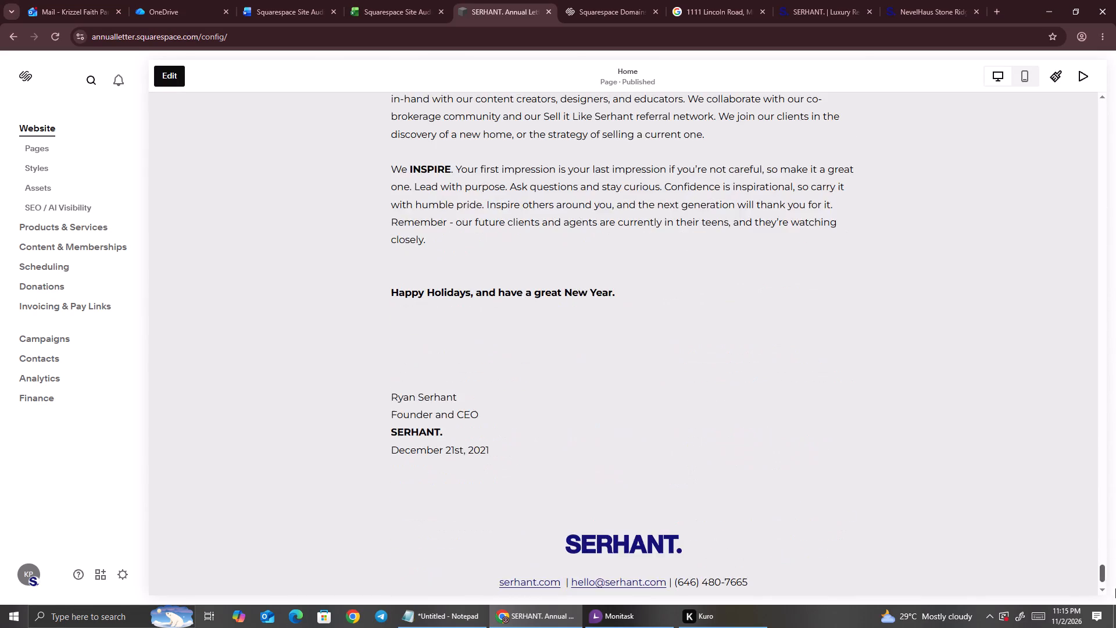
left_click_drag(1115, 588, 1115, 595)
Copy the site name SERHANT. Annual Letter to Our Clients from Notepad into cell A213 of the October 2026 audit spreadsheet.
left_click(400, 0)
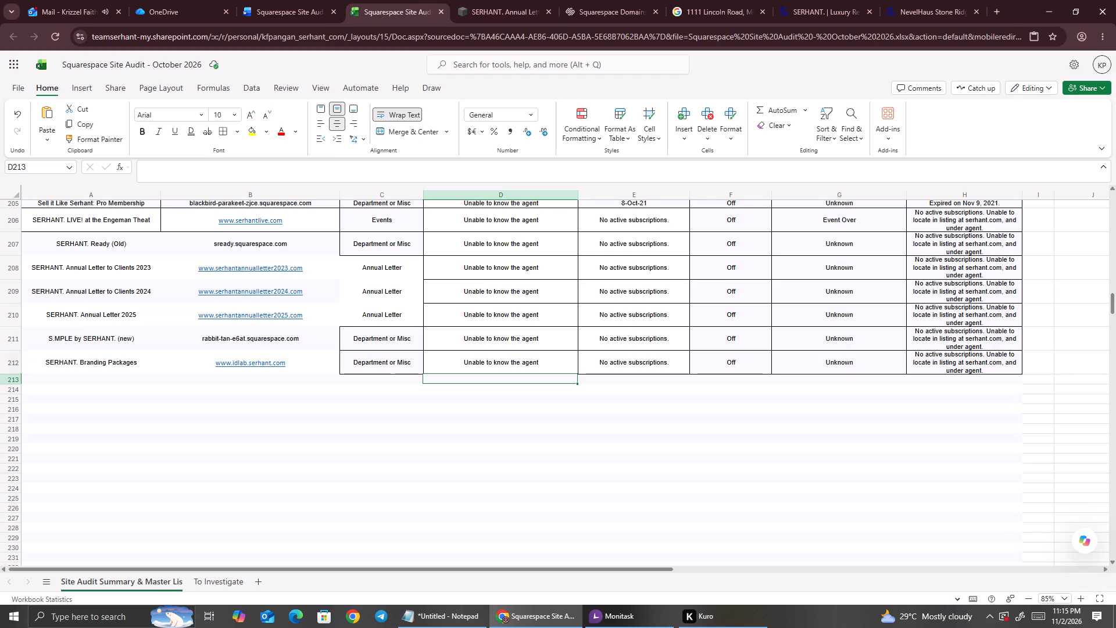
left_click(141, 390)
key("alt+Tab")
left_click_drag(525, 194, 520, 194)
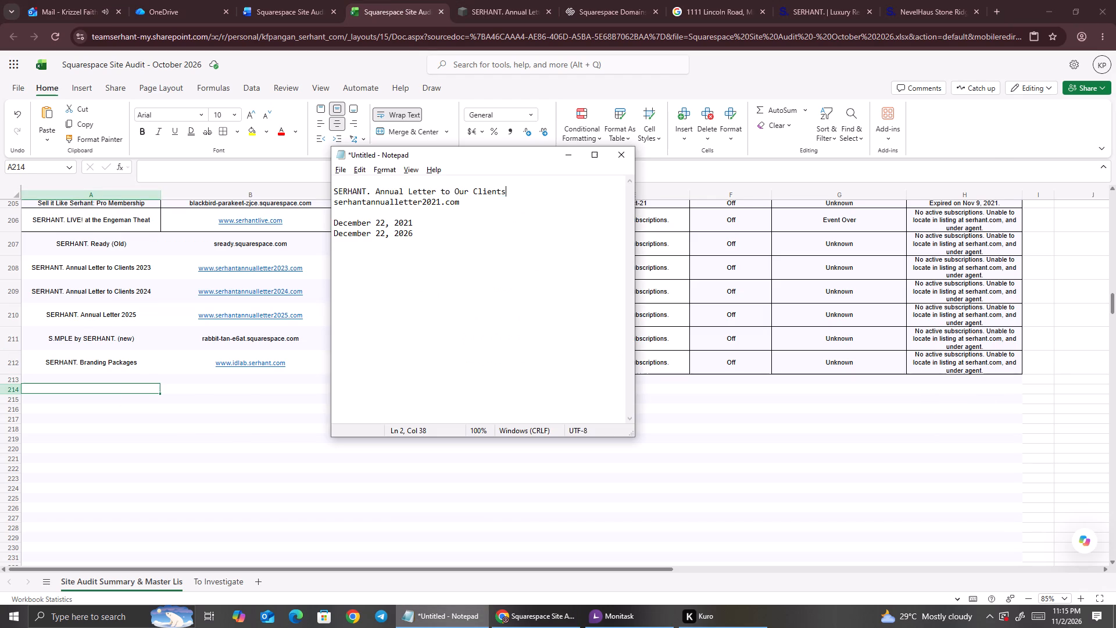
left_click_drag(520, 194, 274, 189)
key("ctrl+c")
left_click(164, 394)
left_click(137, 373)
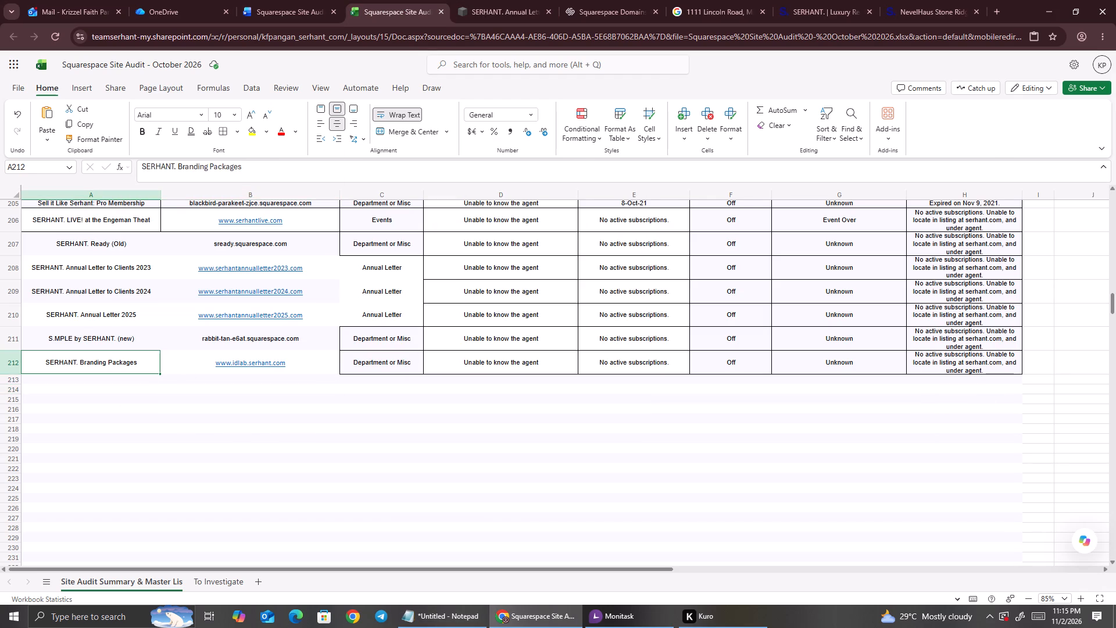
left_click(131, 378)
key("ctrl+v")
Copy the domain serhantannualletter2021.com from Notepad into cell B213, beside the site name.
key("alt+Tab")
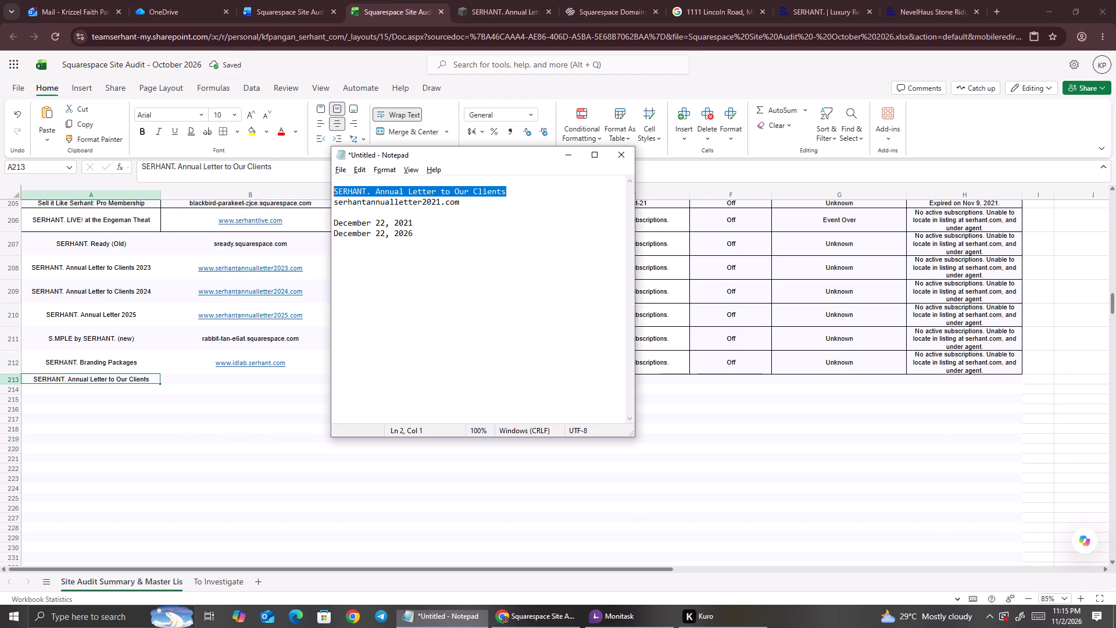
left_click_drag(468, 204, 325, 206)
key("ctrl+c")
left_click(246, 373)
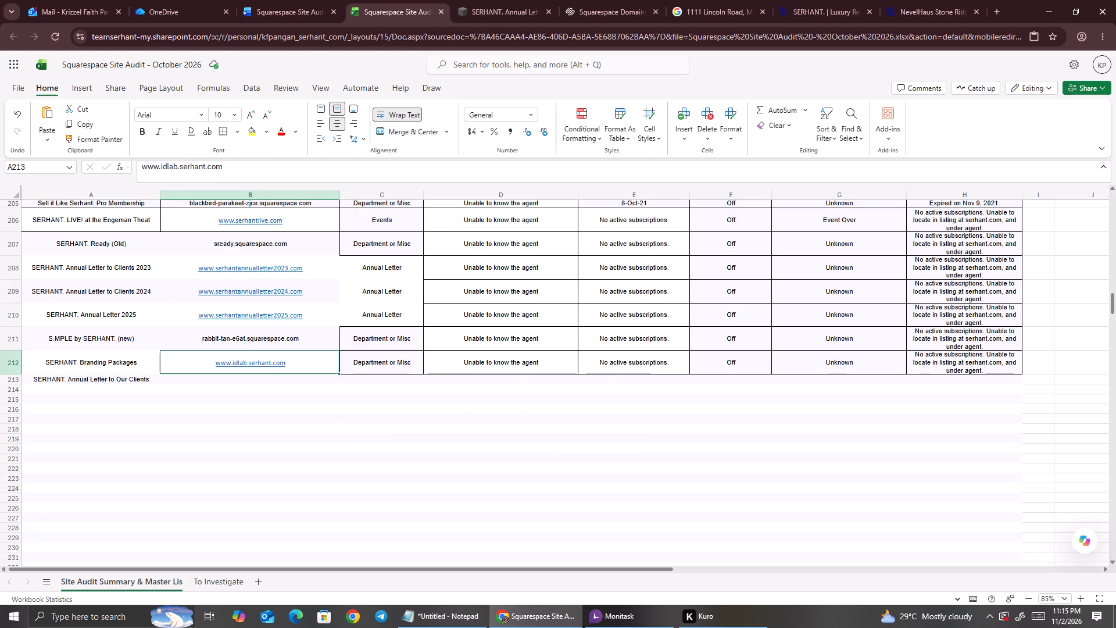
left_click(235, 383)
key("ctrl+v")
Copy the date December 22, 2021 from Notepad into cell E213 of the annual letter row.
key("alt+Tab")
left_click_drag(414, 226, 337, 226)
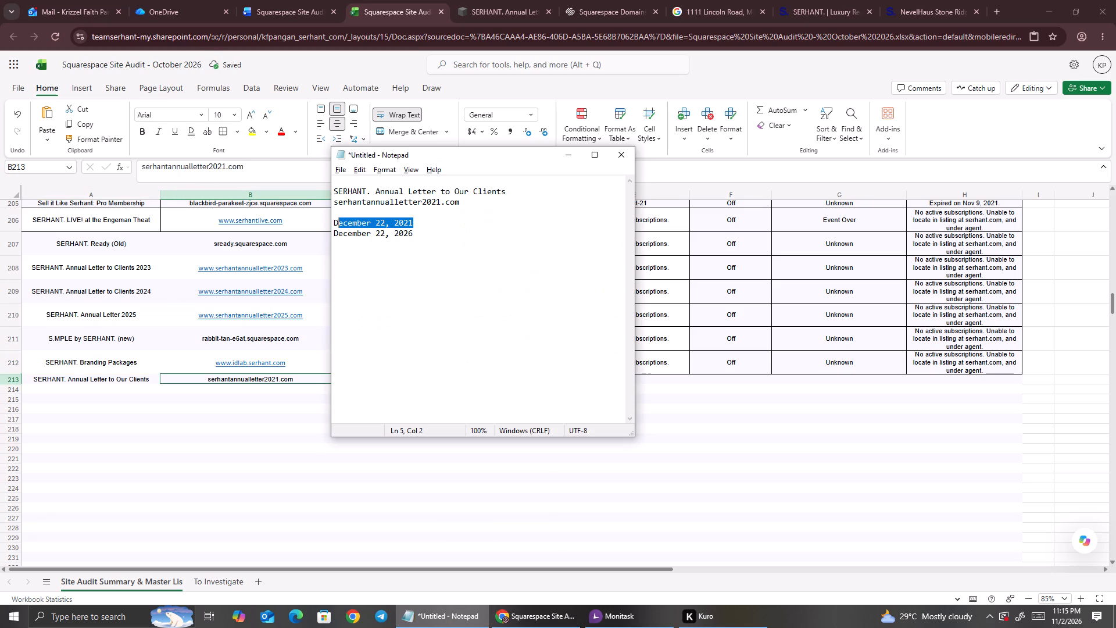
left_click_drag(337, 226, 324, 226)
key("ctrl+c")
left_click(678, 405)
left_click(504, 381)
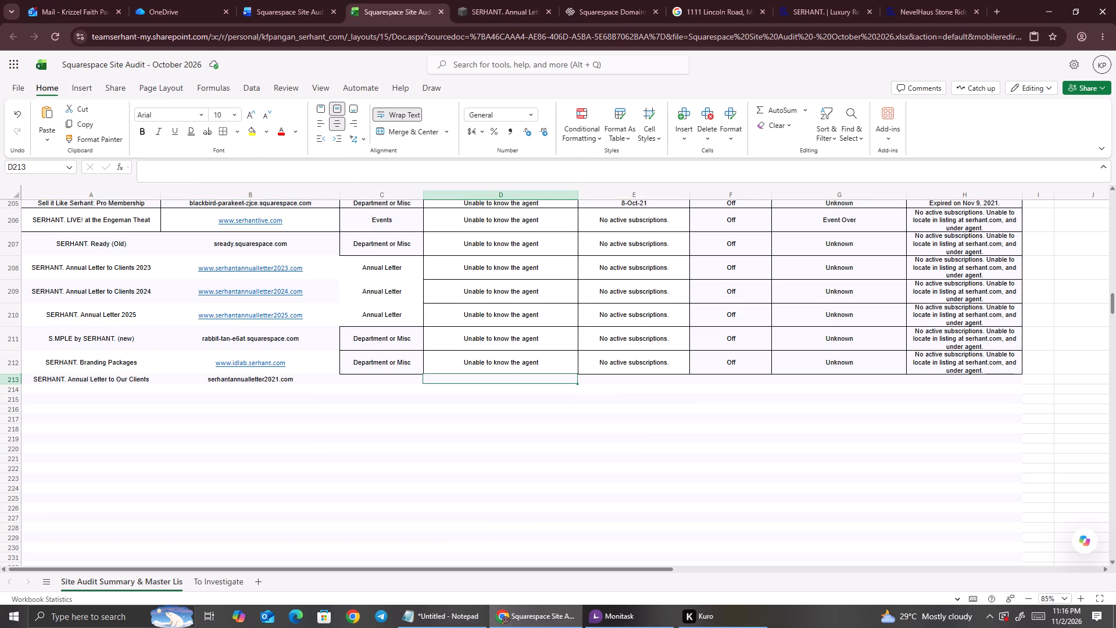
left_click(656, 379)
key("ctrl+v")
Prefix the December 22, 2026 line in Notepad with "Expired on".
key("alt+Tab")
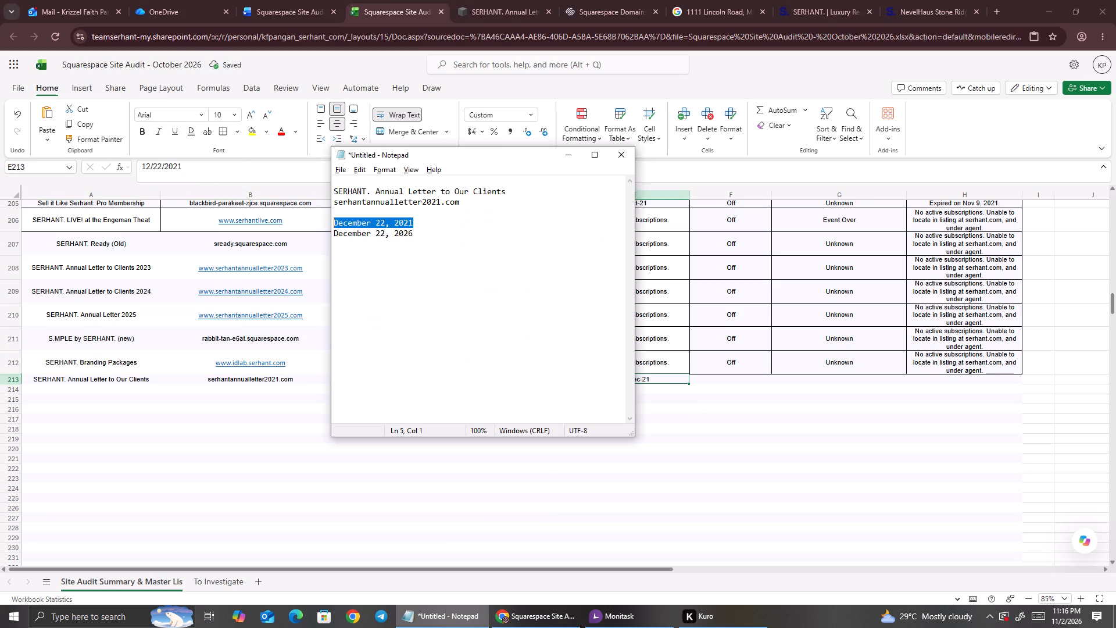
left_click_drag(420, 234, 361, 242)
left_click(381, 232)
left_click(342, 233)
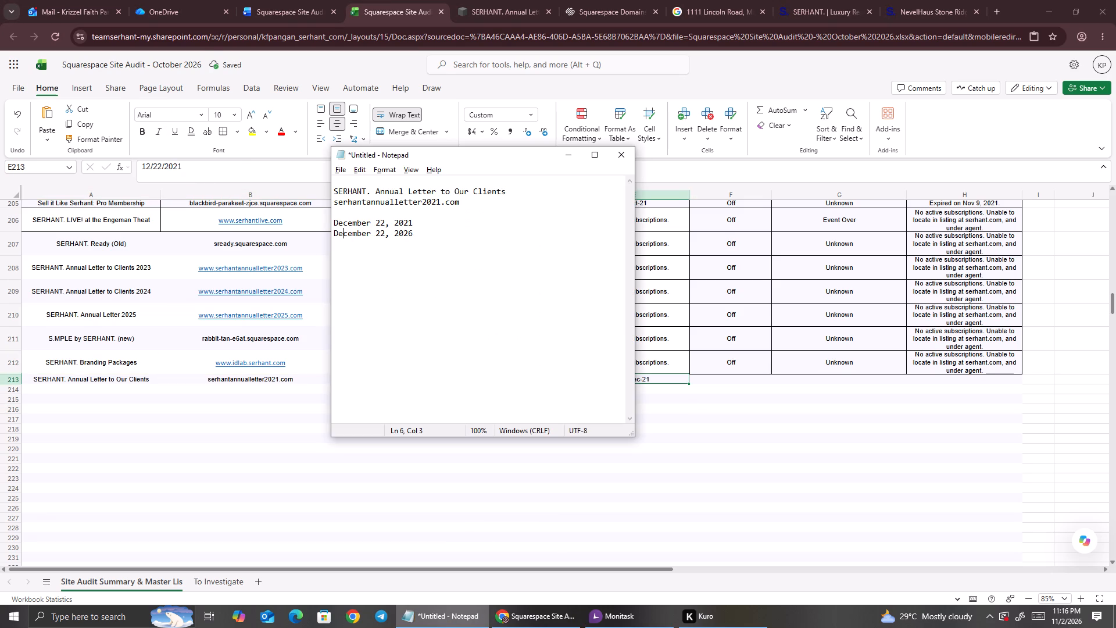
key("Left")
key("Left")
key("e")
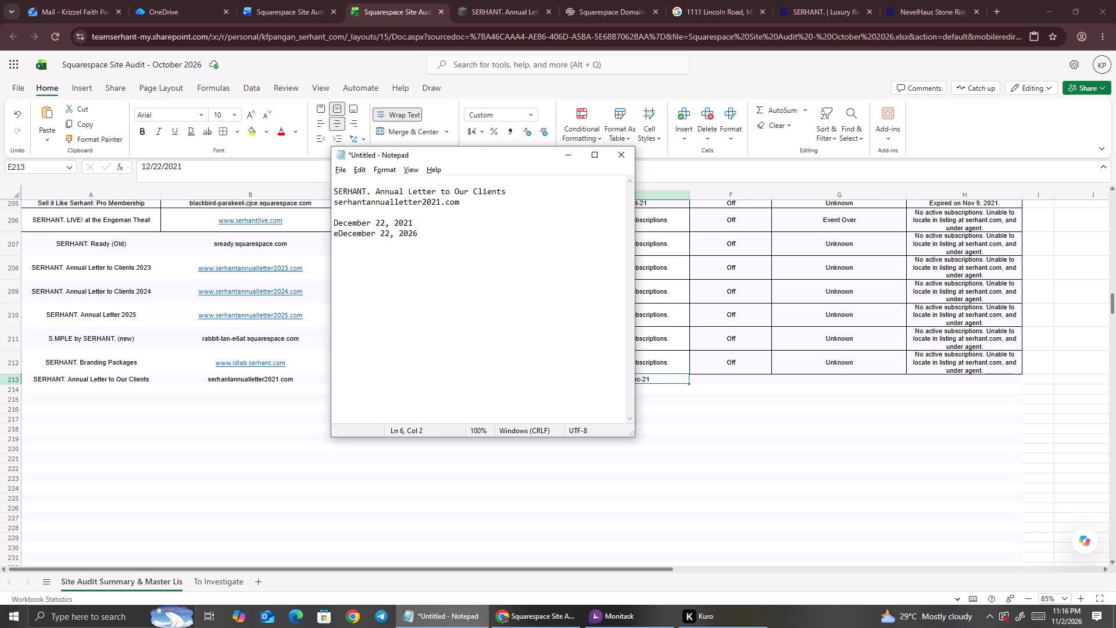
key("BackSpace")
type("Expired on")
key("space")
Copy "Expired on December 22, 2026" from Notepad into cell H213 of the spreadsheet.
left_click_drag(467, 234, 342, 224)
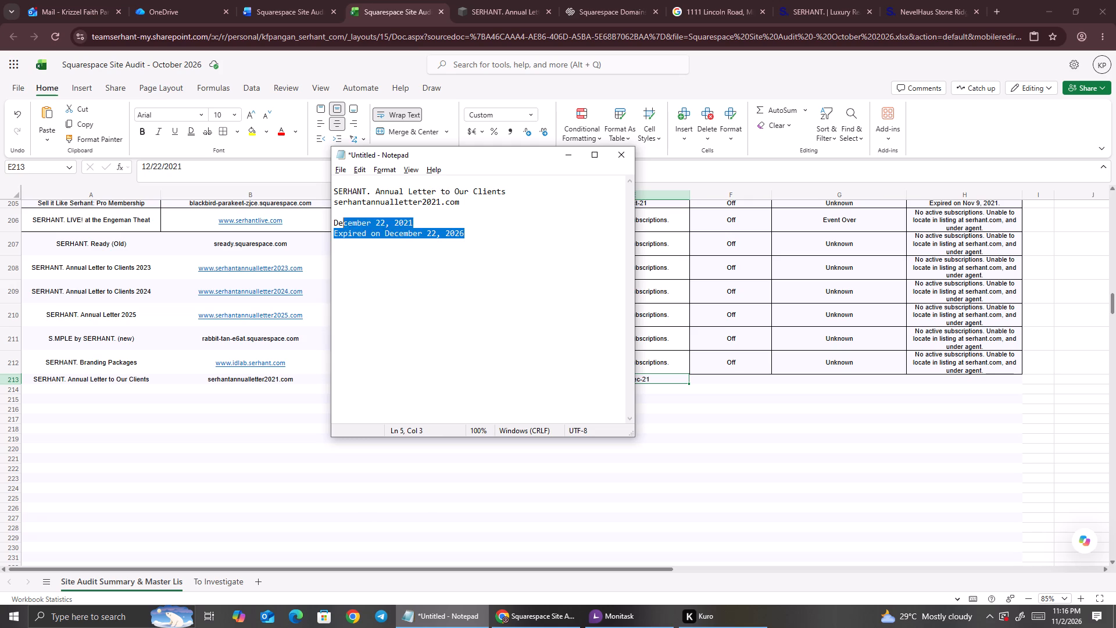
left_click_drag(342, 224, 331, 245)
key("ctrl+c")
left_click(788, 377)
left_click(961, 382)
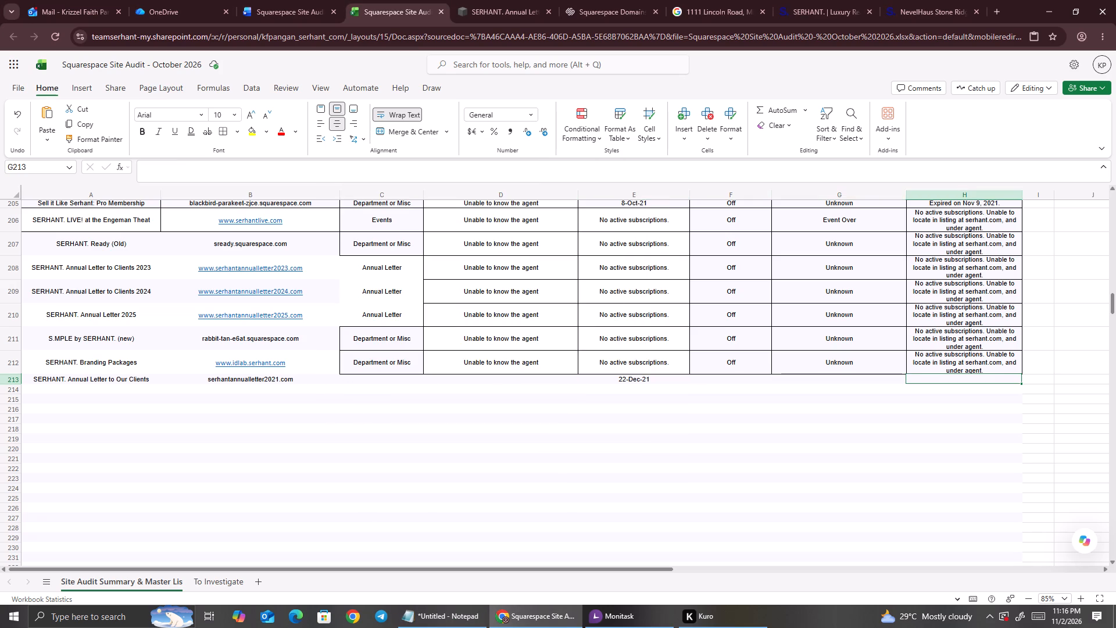
key("ctrl+v")
Copy the Unknown entry from the SERHANT. Branding Packages row into cell G213.
left_click(860, 363)
key("ctrl+c")
left_click(854, 380)
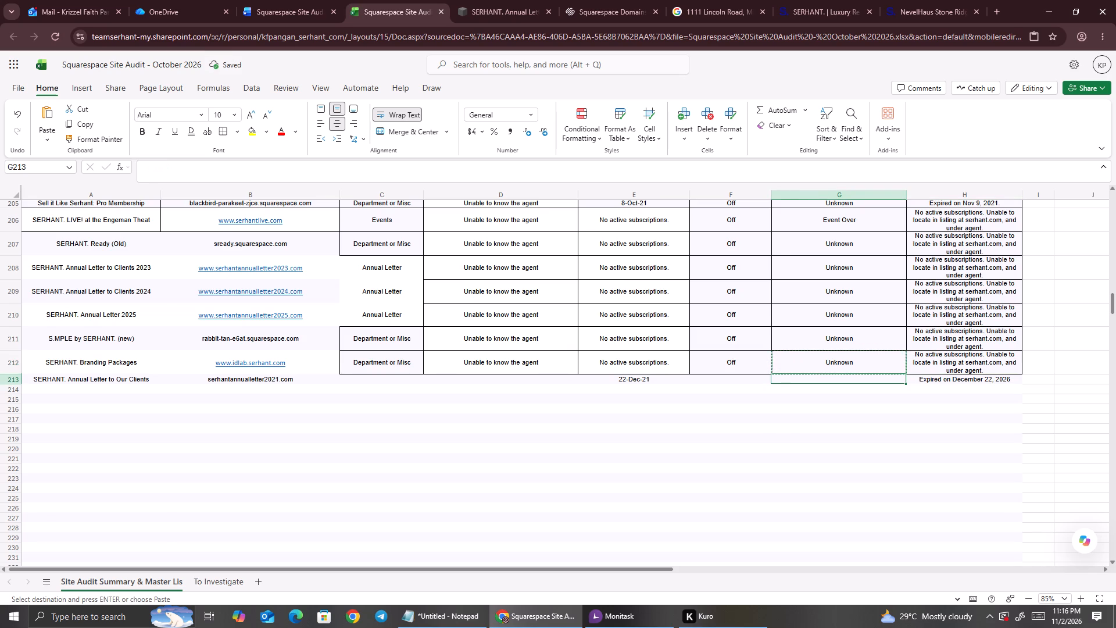
key("ctrl+v")
Copy the Annual Letter category from the SERHANT. Annual Letter 2025 row into cell C213.
left_click(736, 362)
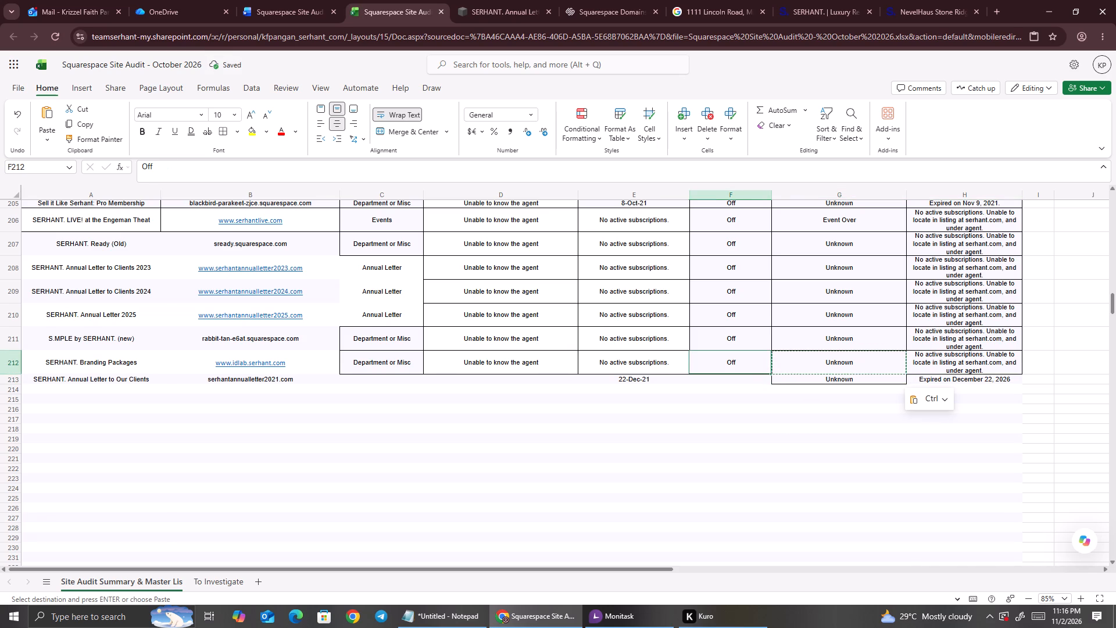
left_click(367, 367)
left_click(395, 312)
key("ctrl+c")
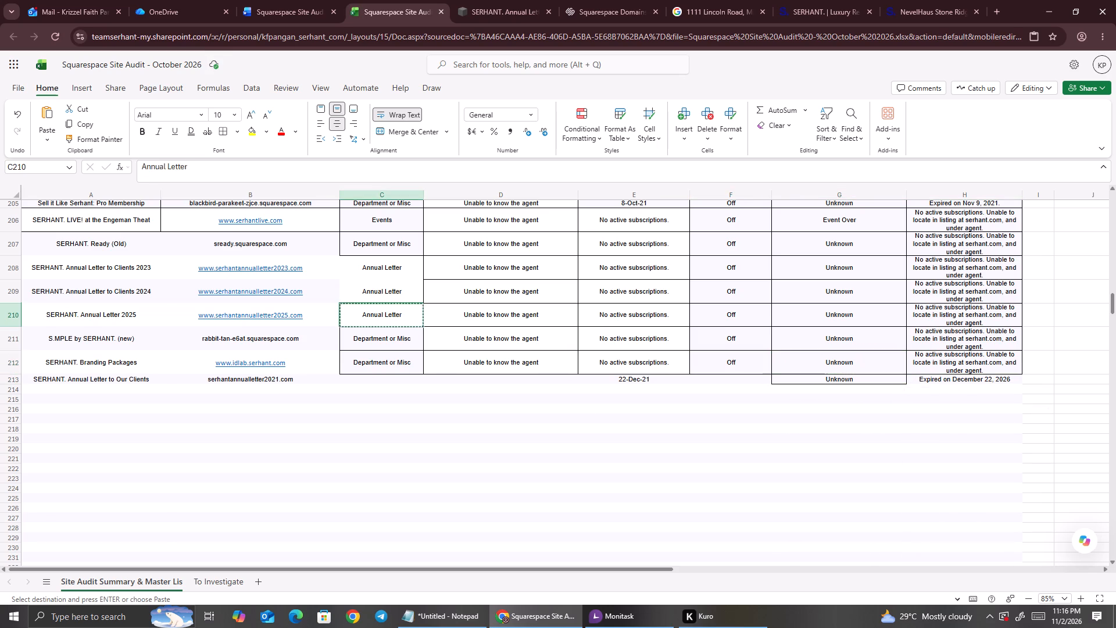
left_click(393, 384)
key("ctrl+v")
Set the agent for SERHANT. Annual Letter to Clients 2023 in cell D208 to Ryan Serhant.
left_click(551, 308)
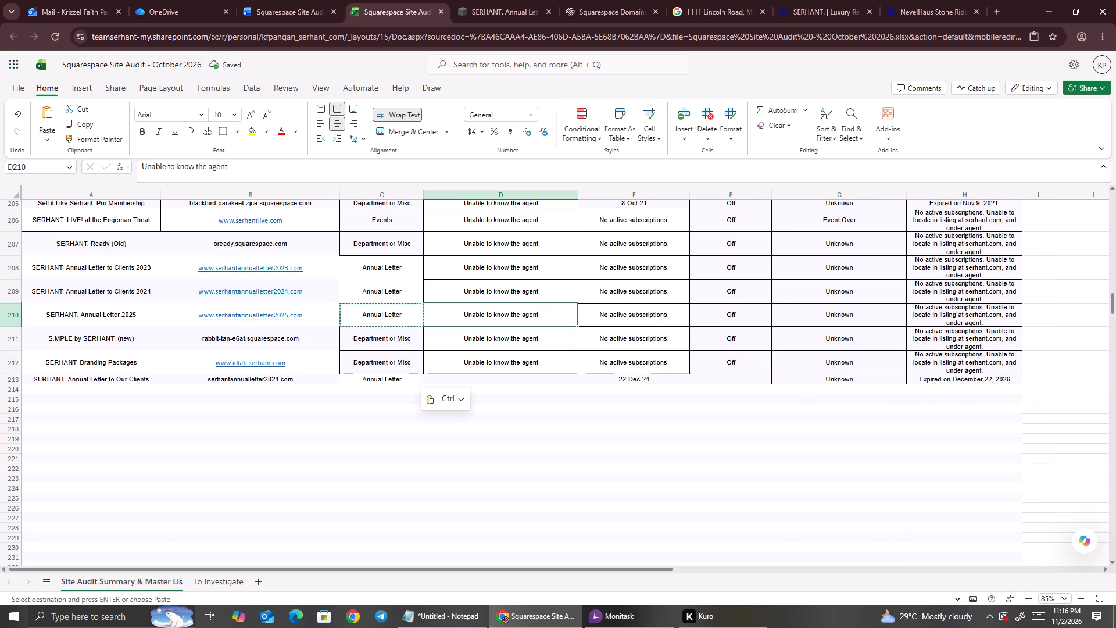
left_click(504, 269)
type("Ryn")
key("BackSpace")
key("equal")
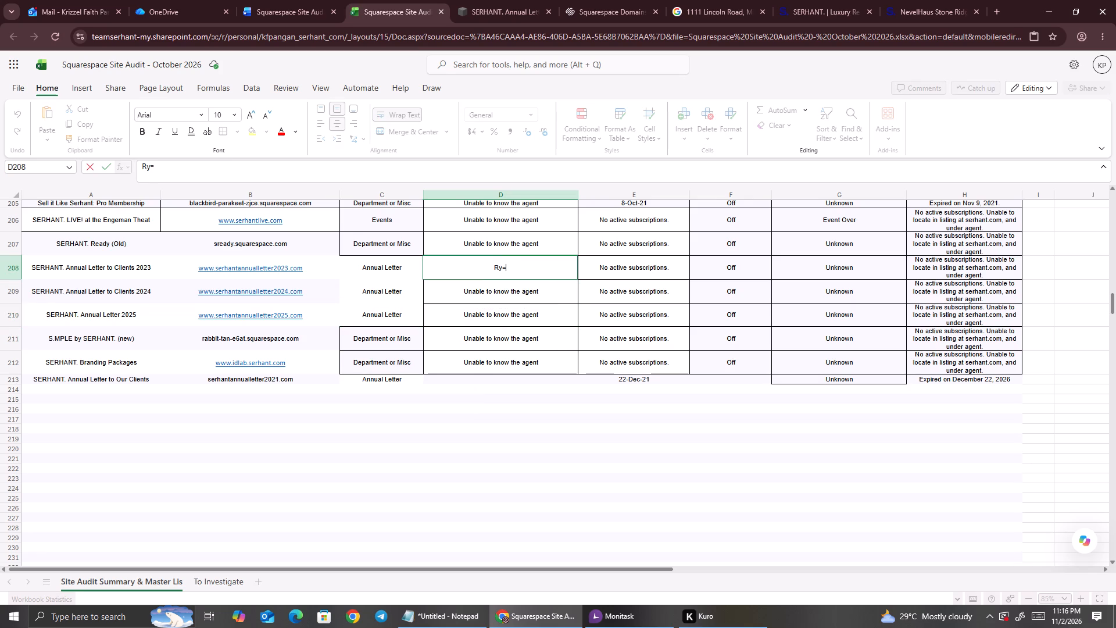
key("BackSpace")
key("BackSpace")
type("ya")
key("Down")
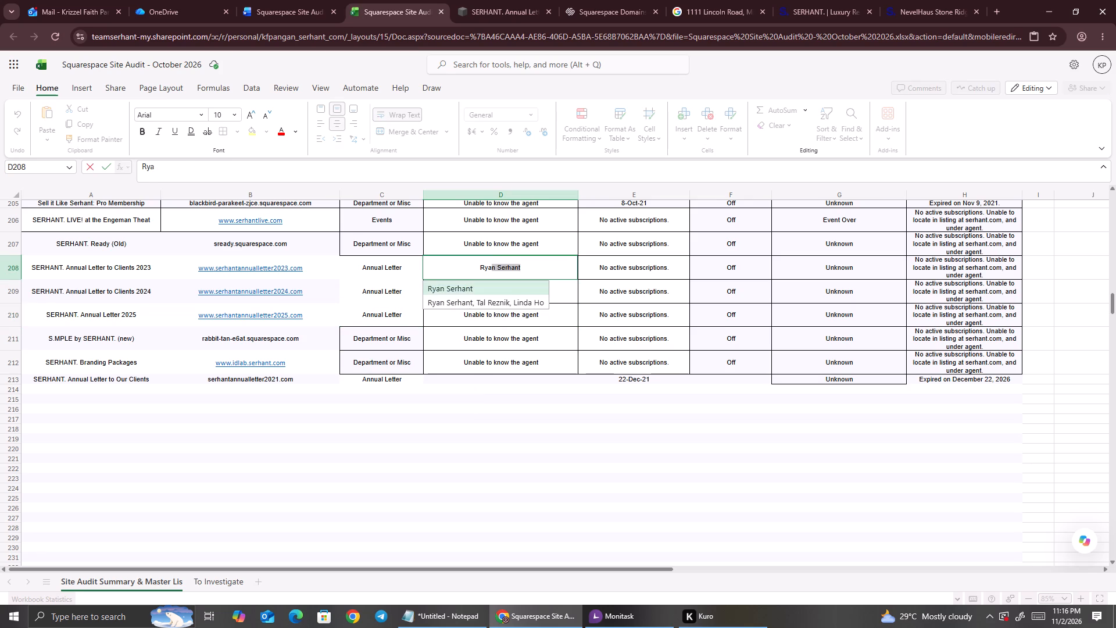
key("Return")
Copy the Ryan Serhant agent entry to the 2024, 2025 and newly added annual letter rows, cells D209, D210 and D213.
left_click(535, 274)
key("ctrl+c")
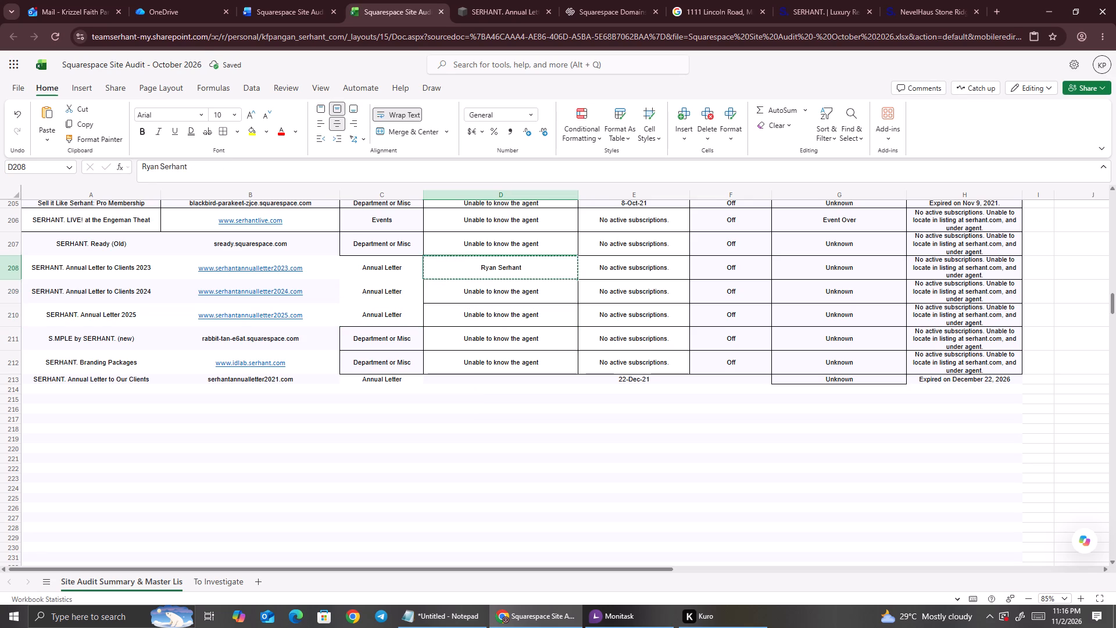
left_click(532, 301)
key("ctrl+v")
left_click(531, 317)
key("ctrl+v")
left_click(528, 365)
left_click(527, 377)
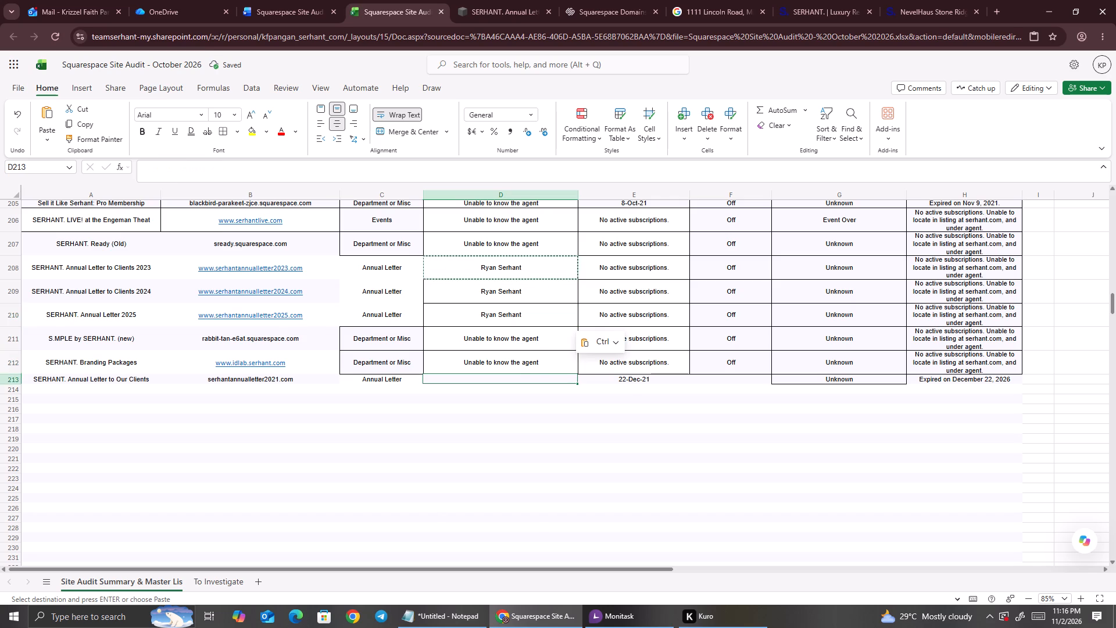
key("ctrl+v")
left_click(549, 424)
Copy the Off entry from the SERHANT. Branding Packages row into cell F213.
left_click(727, 374)
left_click(727, 355)
key("ctrl+c")
left_click(729, 375)
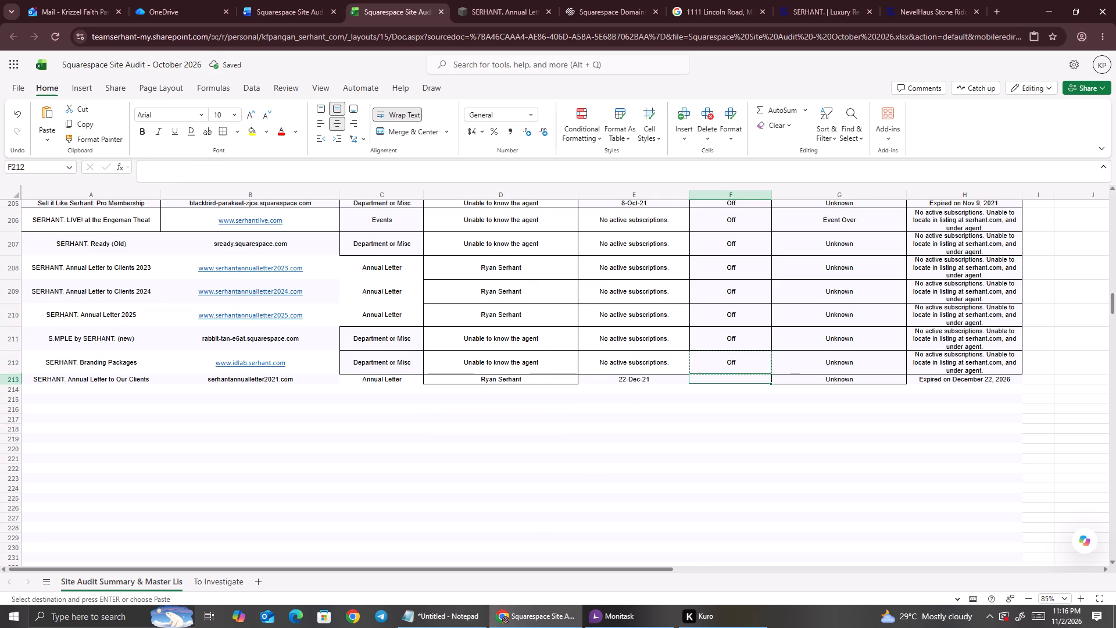
key("ctrl+v")
left_click(736, 415)
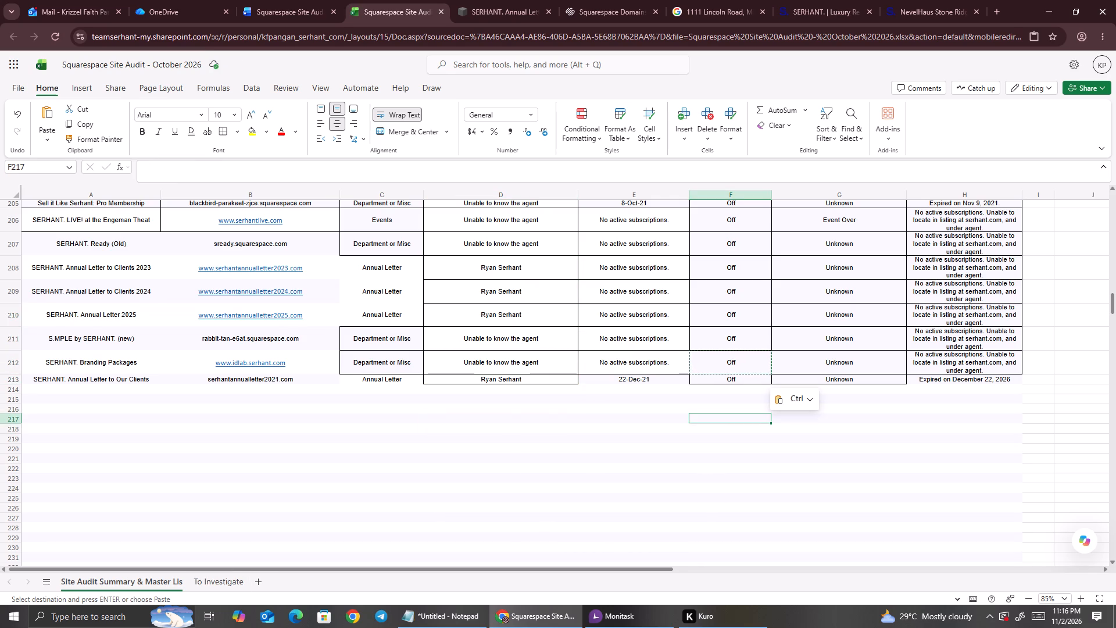
Return to the Squarespace site list and tag the serhantannualletter2021.com site with Annual Letter and Unknown.
left_click(536, 0)
triple_click(8, 38)
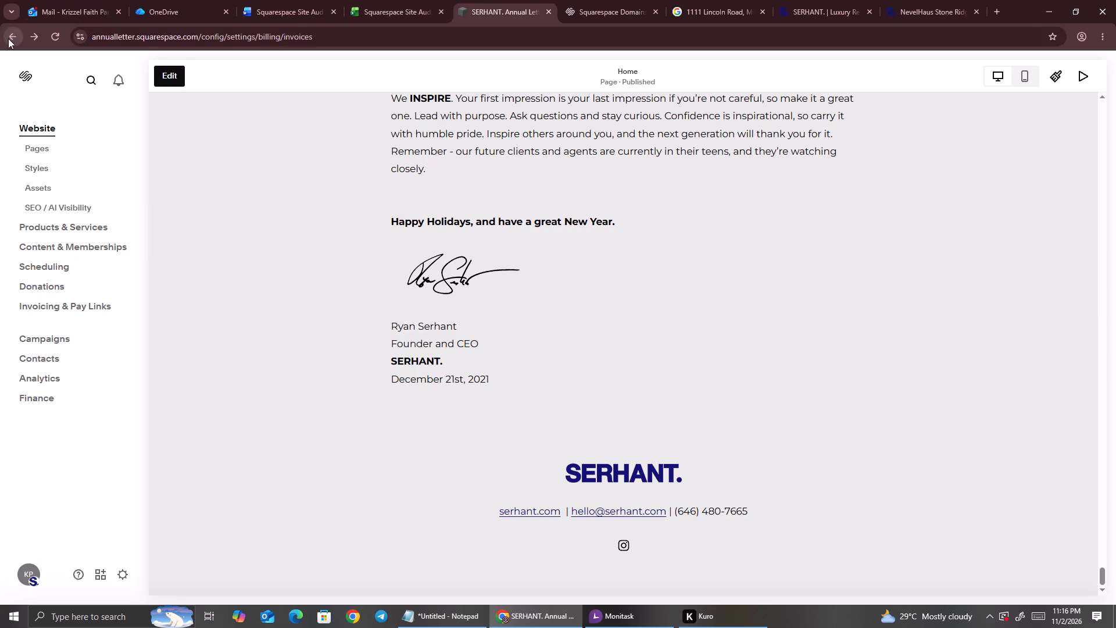
left_click(8, 38)
left_click(8, 38)
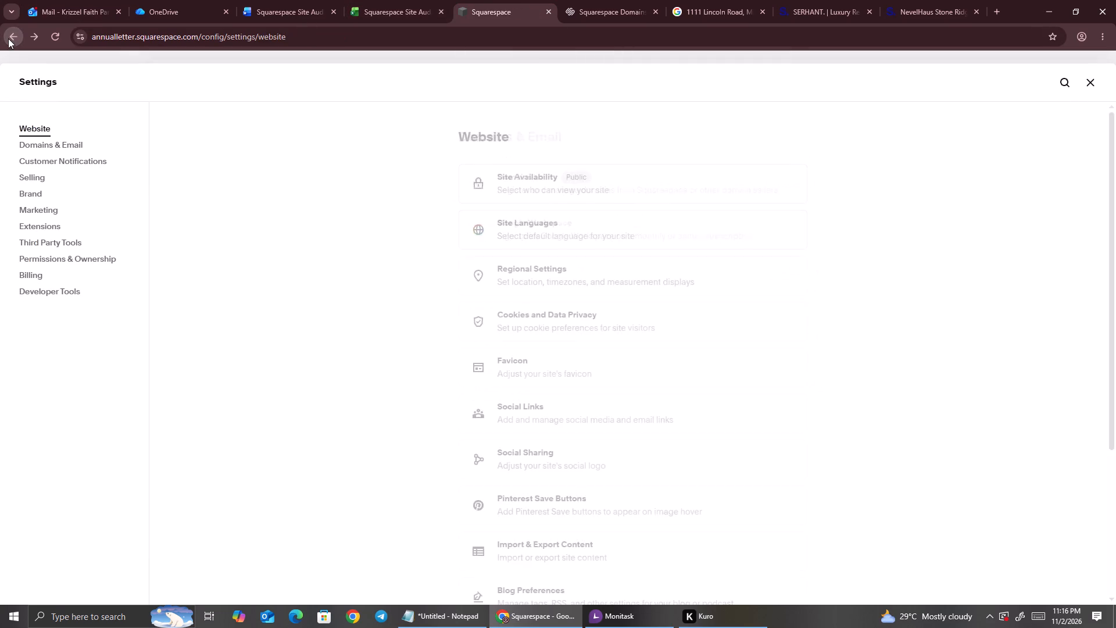
left_click(8, 38)
left_click(402, 476)
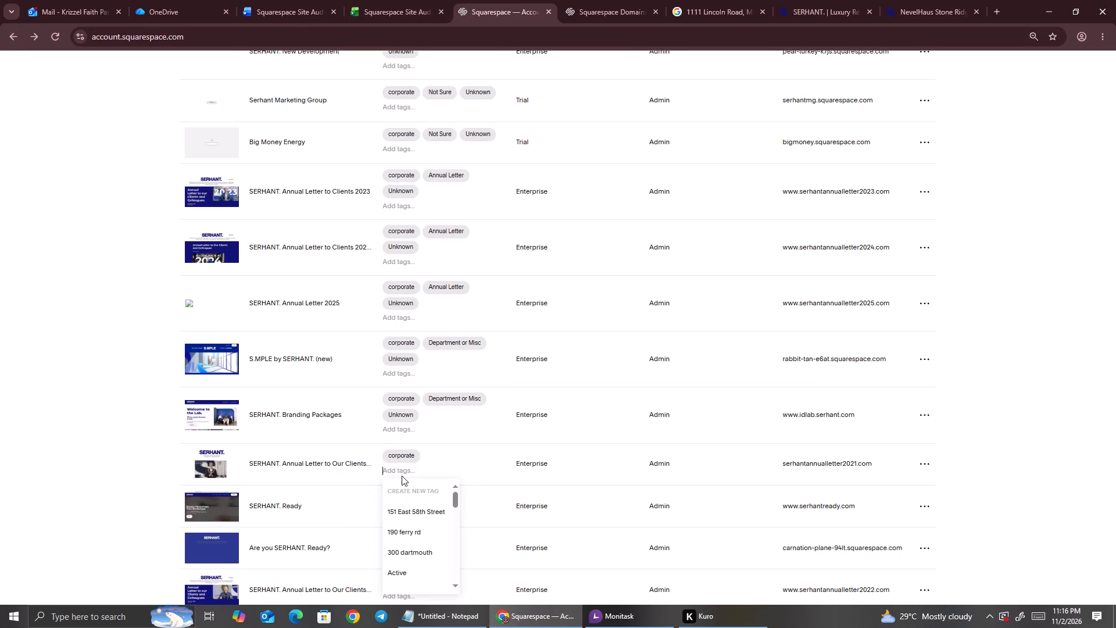
key("a")
key("Down")
key("Down")
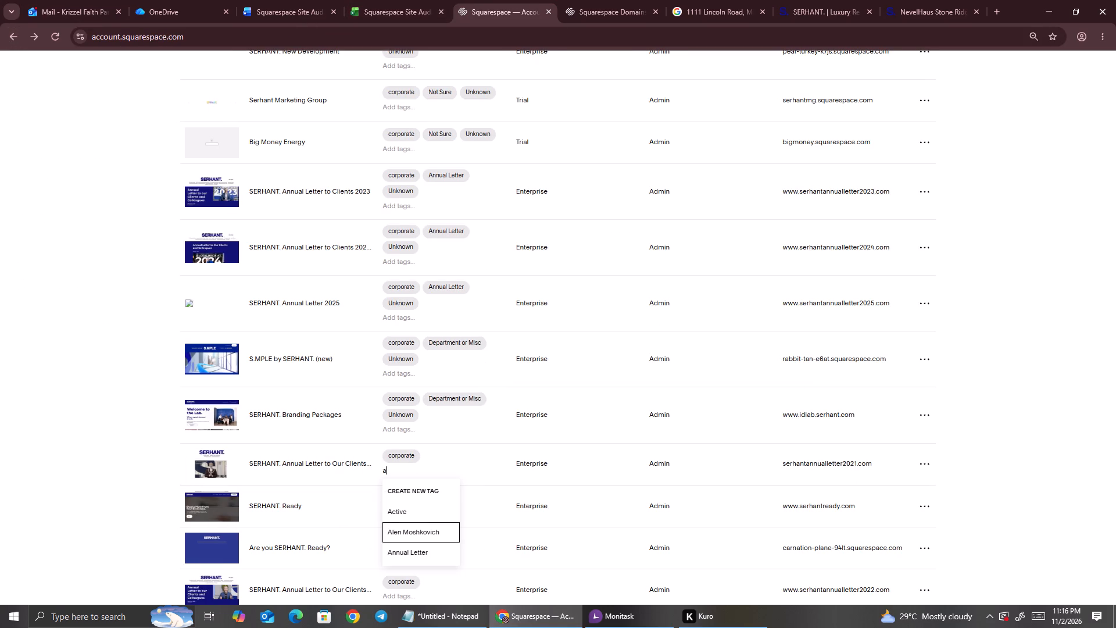
key("Down")
key("Return")
type("un")
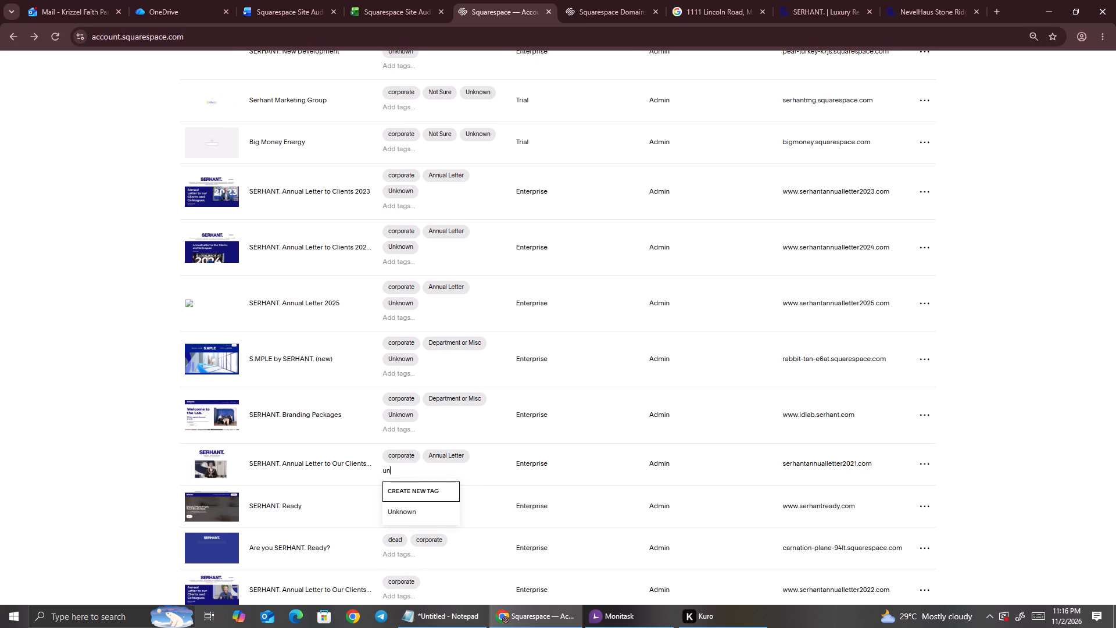
key("Down")
key("Return")
Replace the Notepad contents with the site name SERHANT. Ready copied from the site list.
scroll(461, 449, "down", 6)
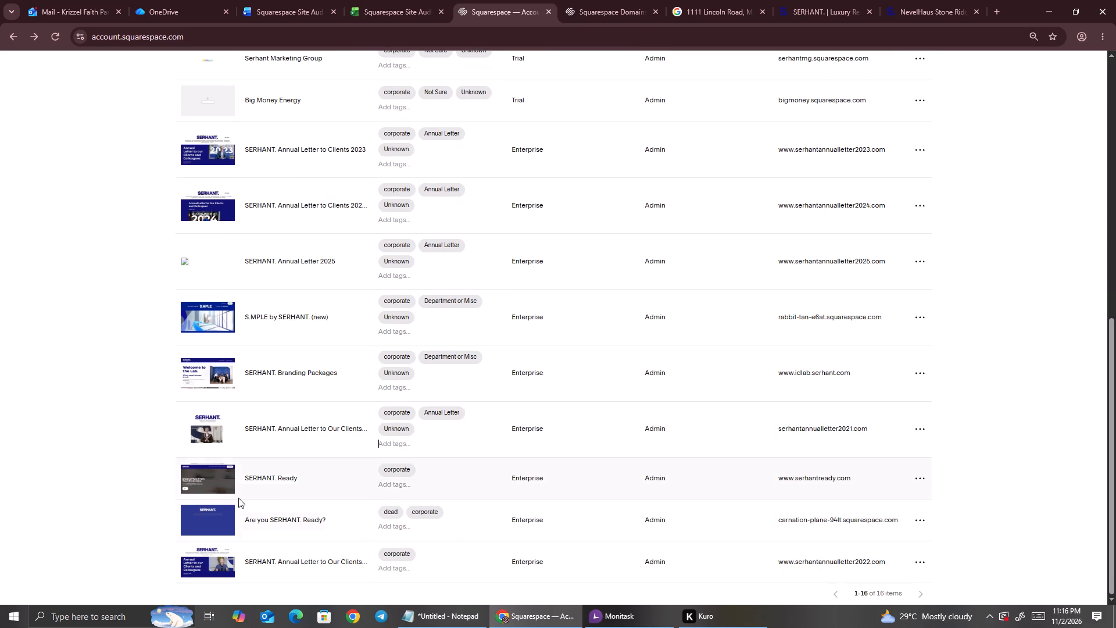
left_click_drag(311, 480, 237, 480)
key("ctrl+c")
key("alt+Tab")
key("ctrl+a")
key("ctrl+v")
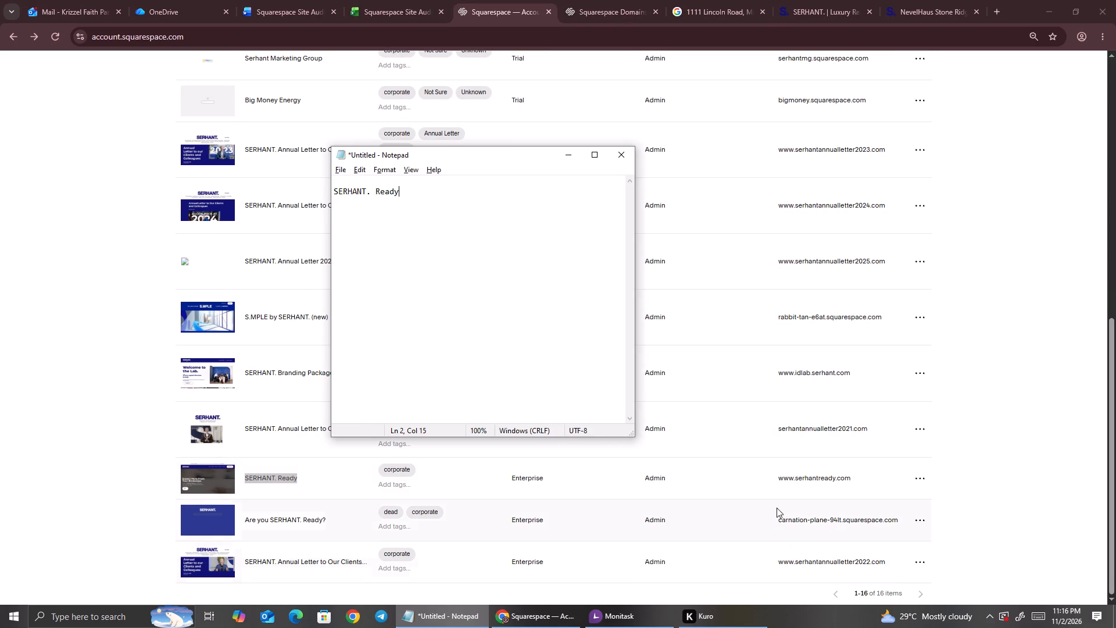
left_click_drag(768, 484, 881, 480)
key("ctrl+c")
key("alt+Tab")
key("Return")
key("ctrl+v")
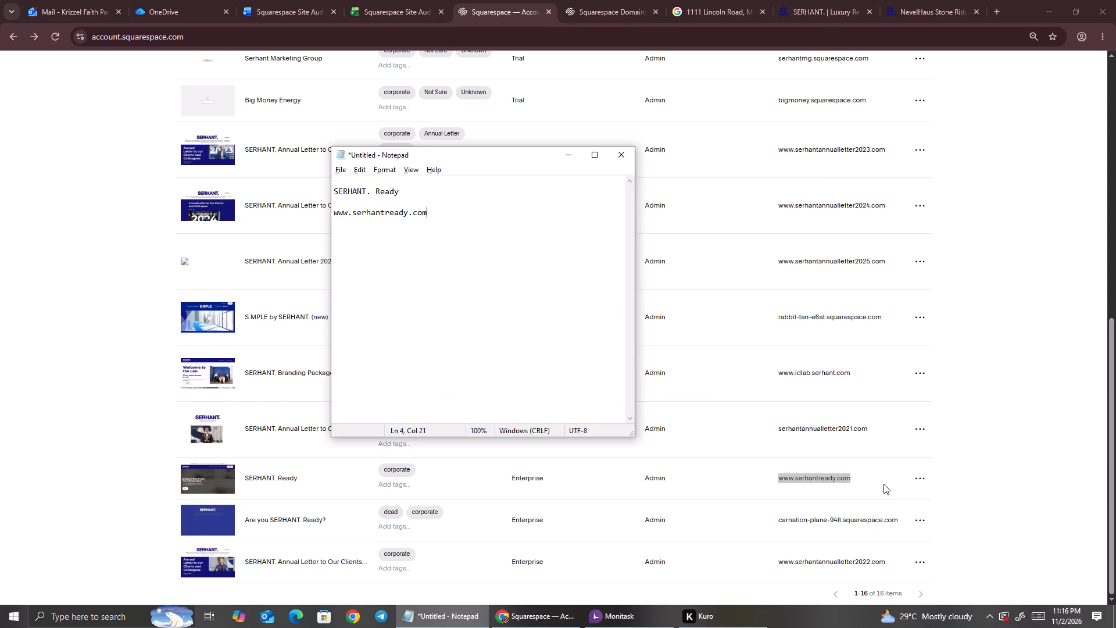
key("alt+Tab")
key("alt+Tab")
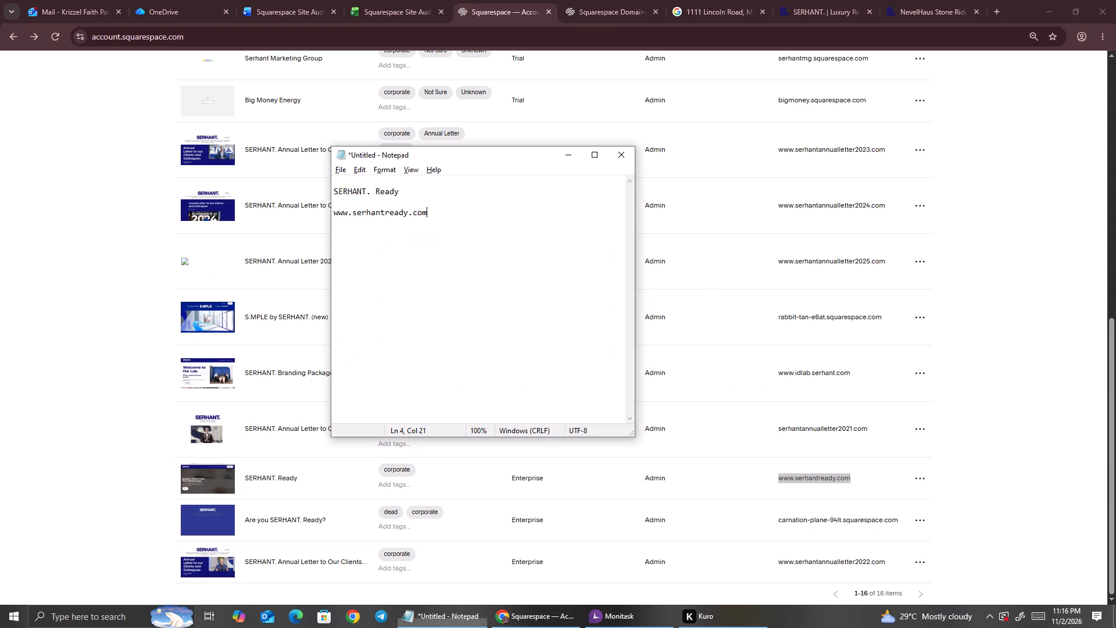
left_click(347, 202)
key("BackSpace")
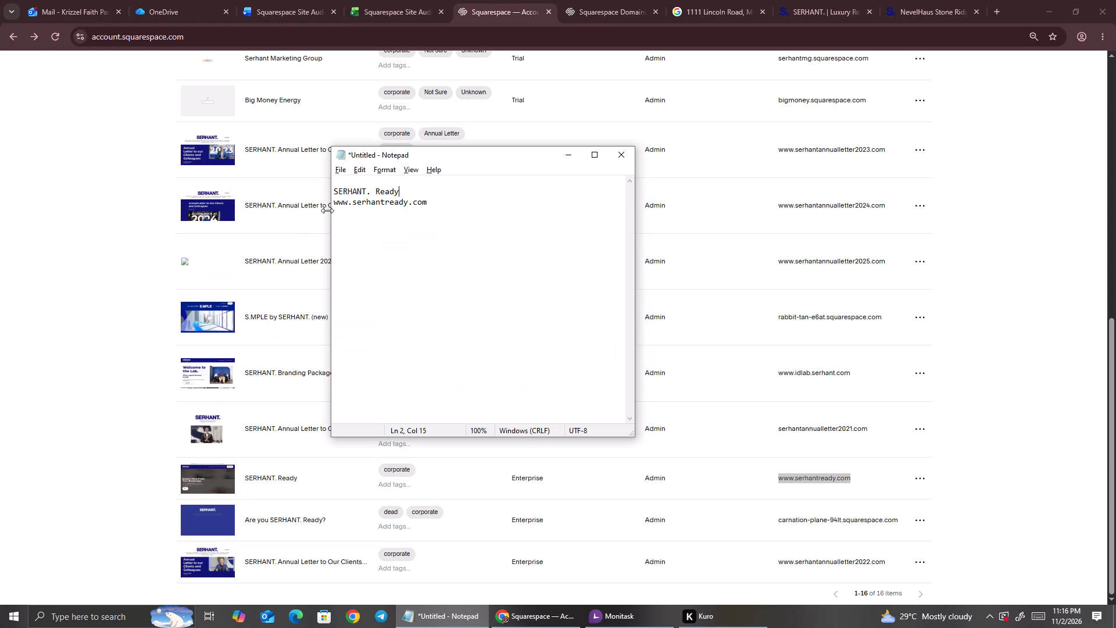
Open the SERHANT. Ready site's settings and check the domain details for serhantready.com.
left_click(79, 480)
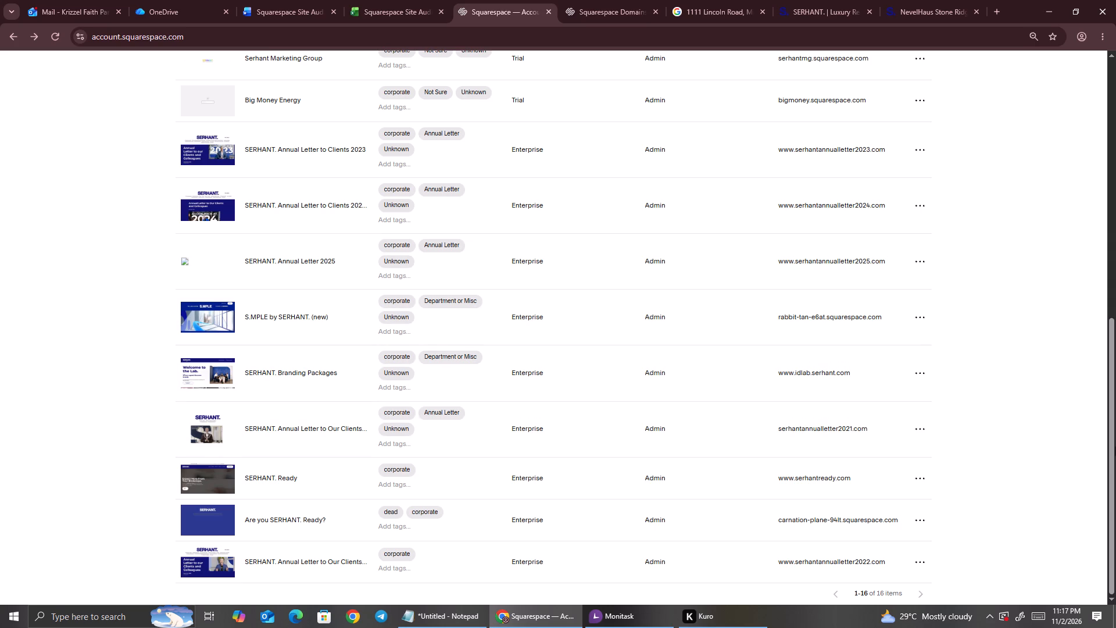
left_click(925, 479)
left_click(912, 366)
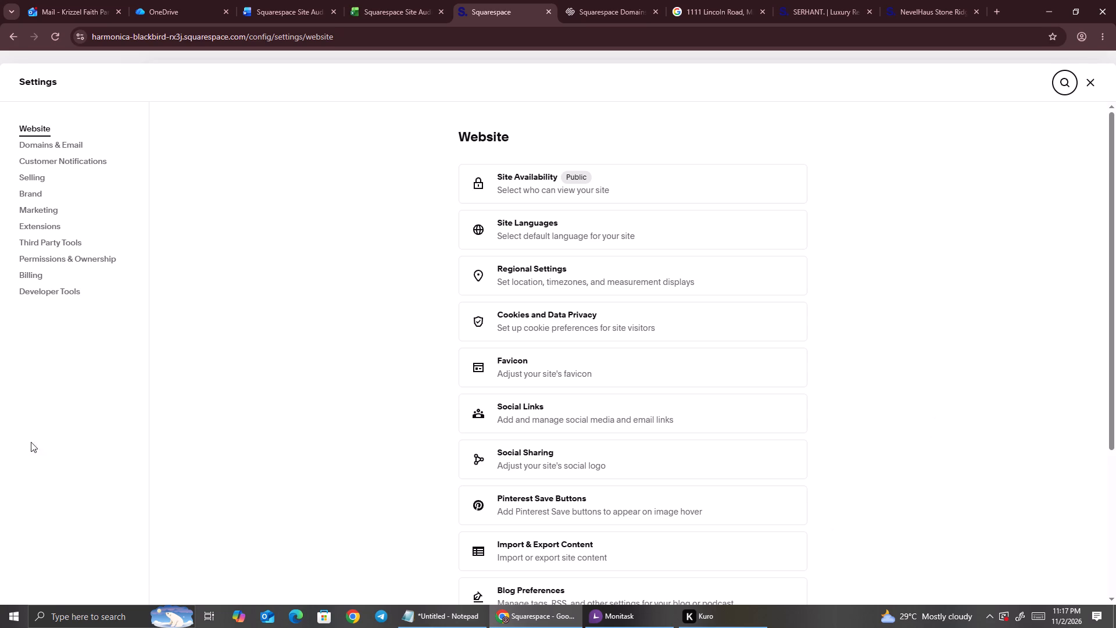
left_click(43, 147)
left_click(607, 195)
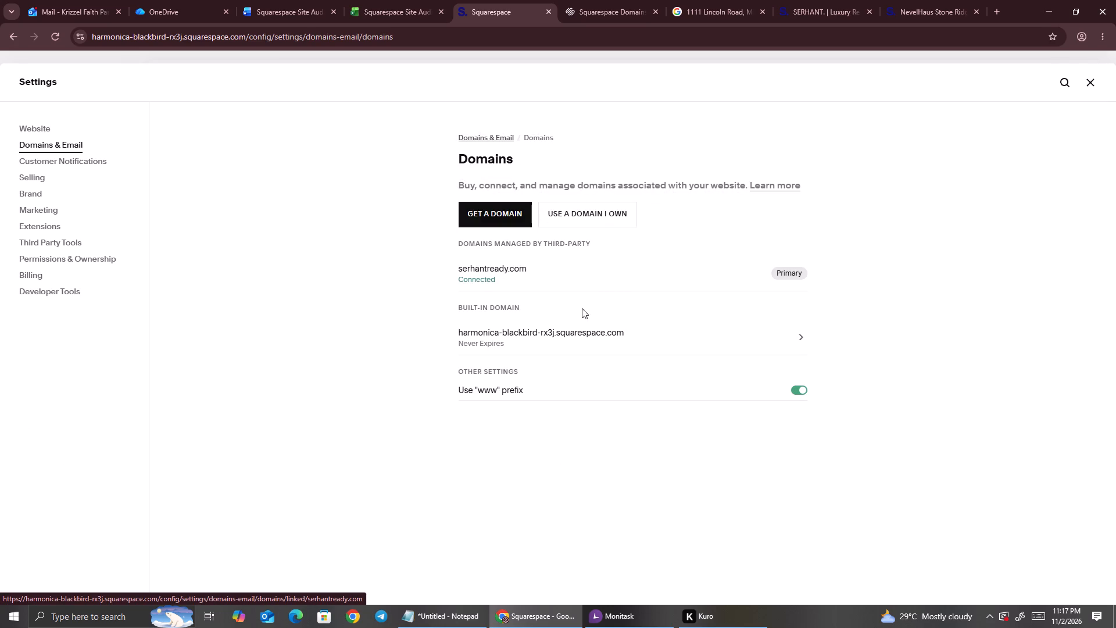
left_click(524, 279)
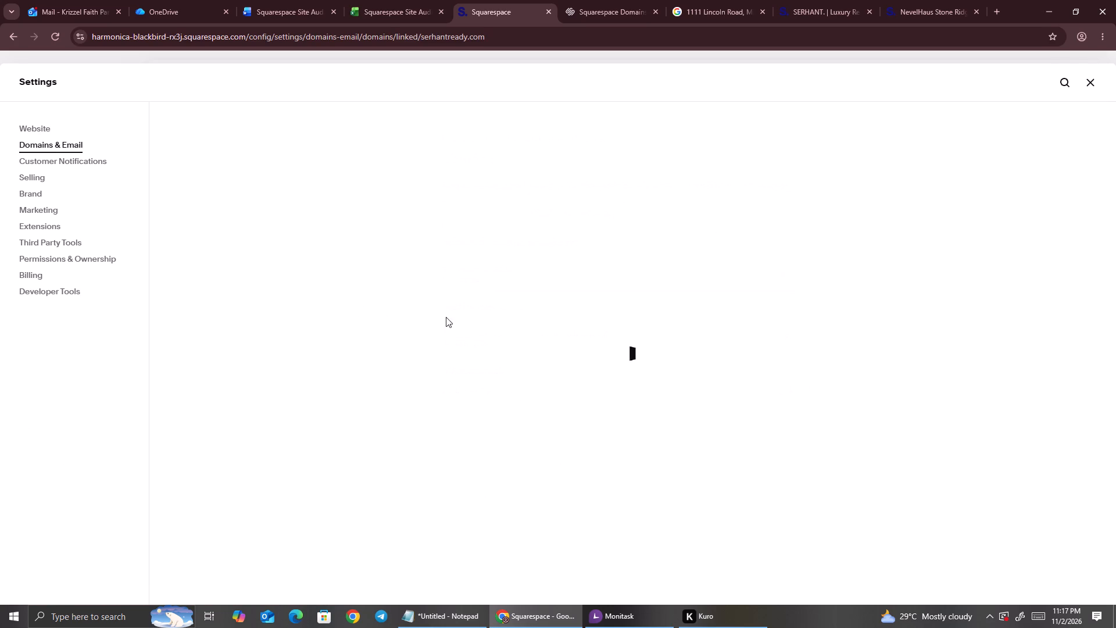
Check the SERHANT. Ready site's billing invoices and subscriptions, and close the settings.
left_click(24, 272)
left_click(537, 317)
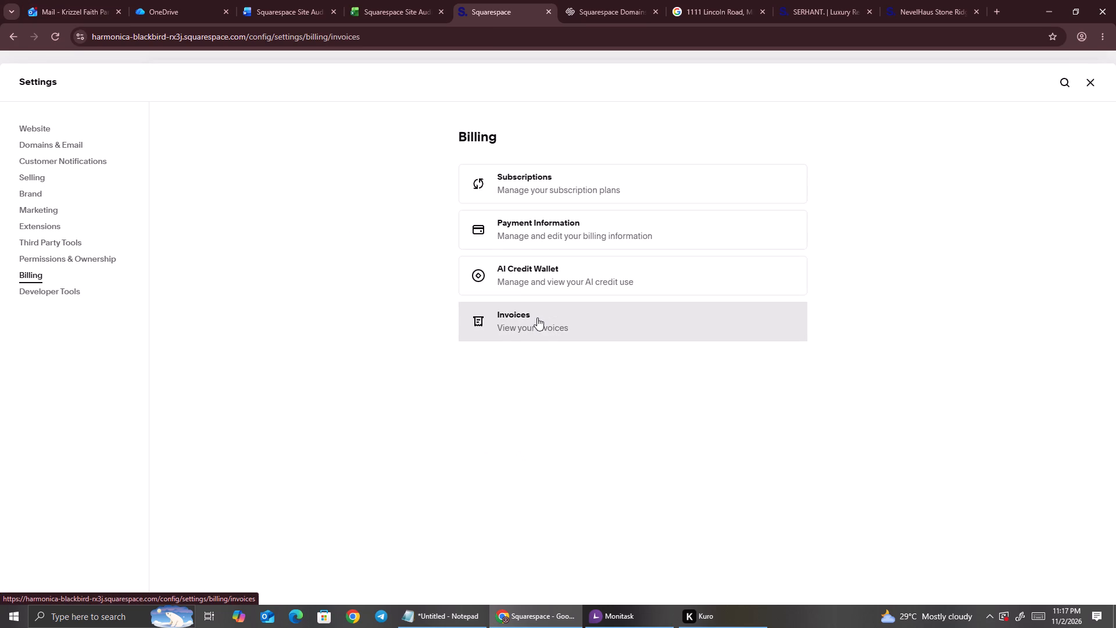
left_click(463, 141)
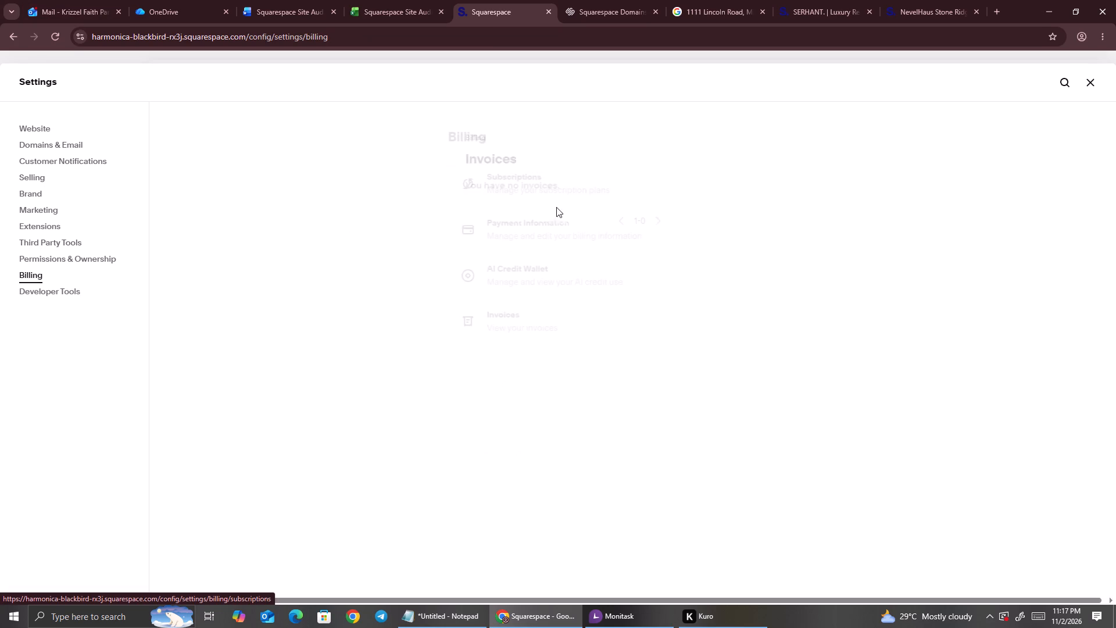
left_click(557, 195)
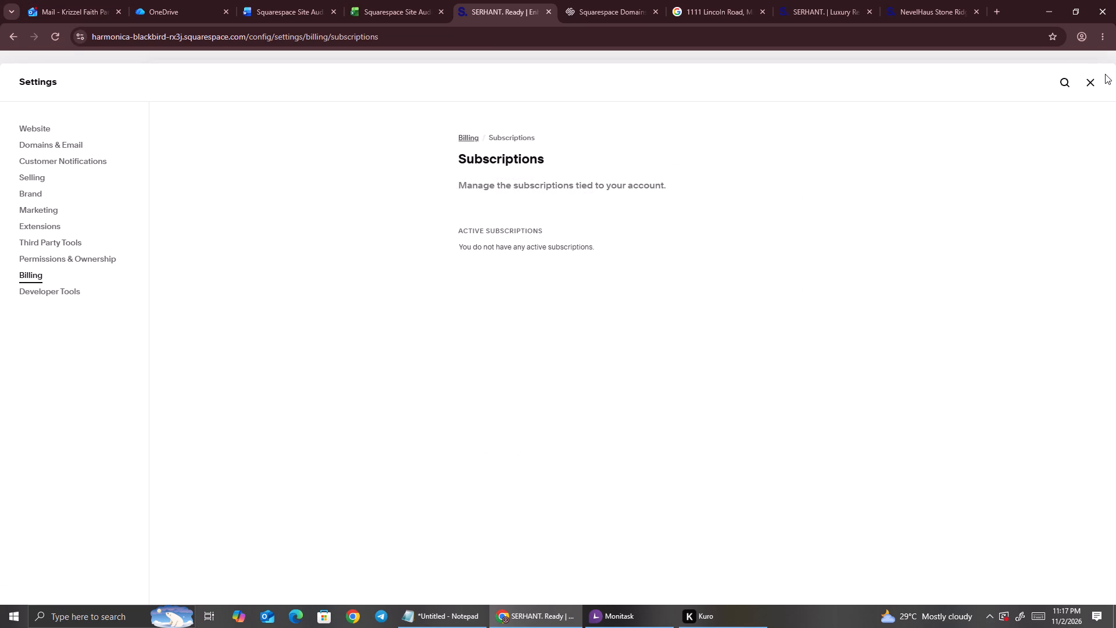
left_click(1094, 81)
Look through the SERHANT. Ready home page content to judge the site's purpose and category.
key("alt+Tab")
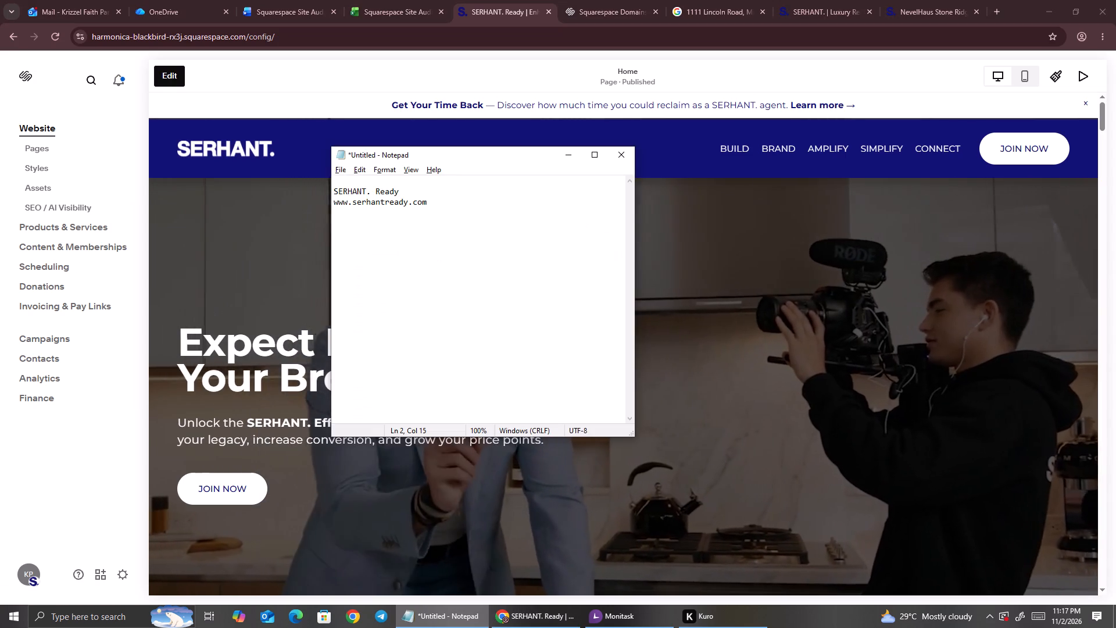
key("alt+Tab")
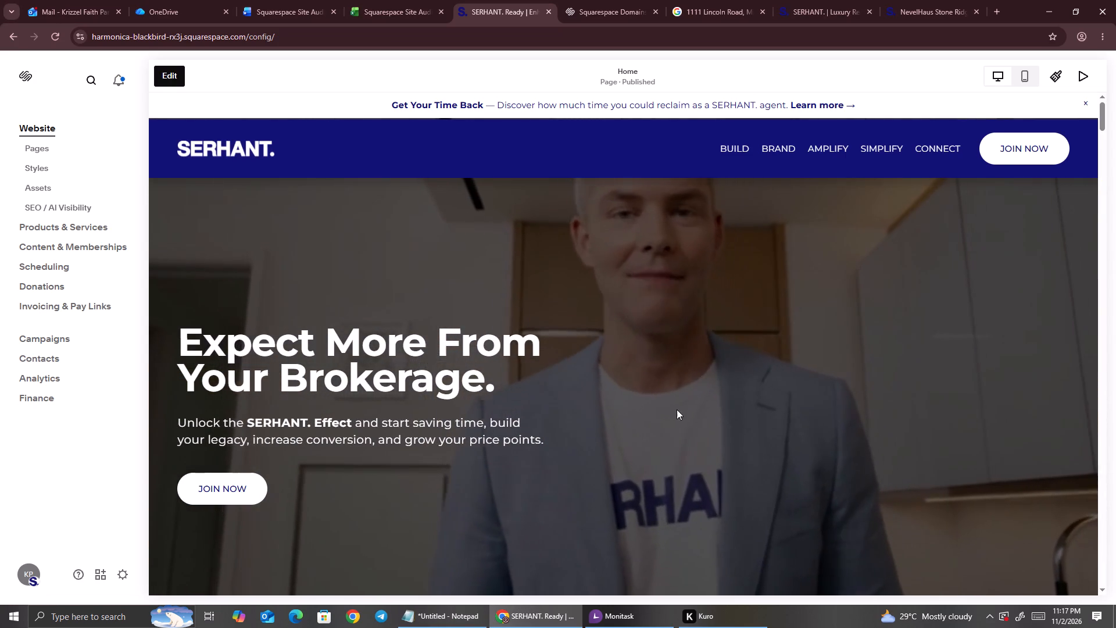
scroll(648, 400, "down", 3)
scroll(549, 397, "up", 3)
scroll(548, 398, "down", 12)
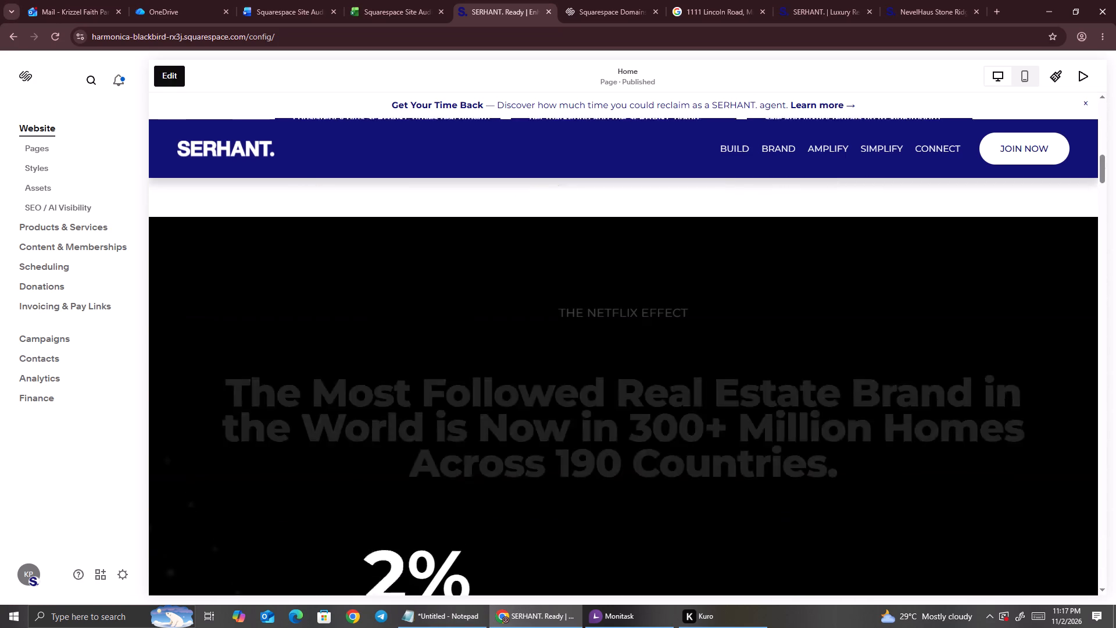
scroll(545, 397, "down", 9)
scroll(548, 394, "up", 15)
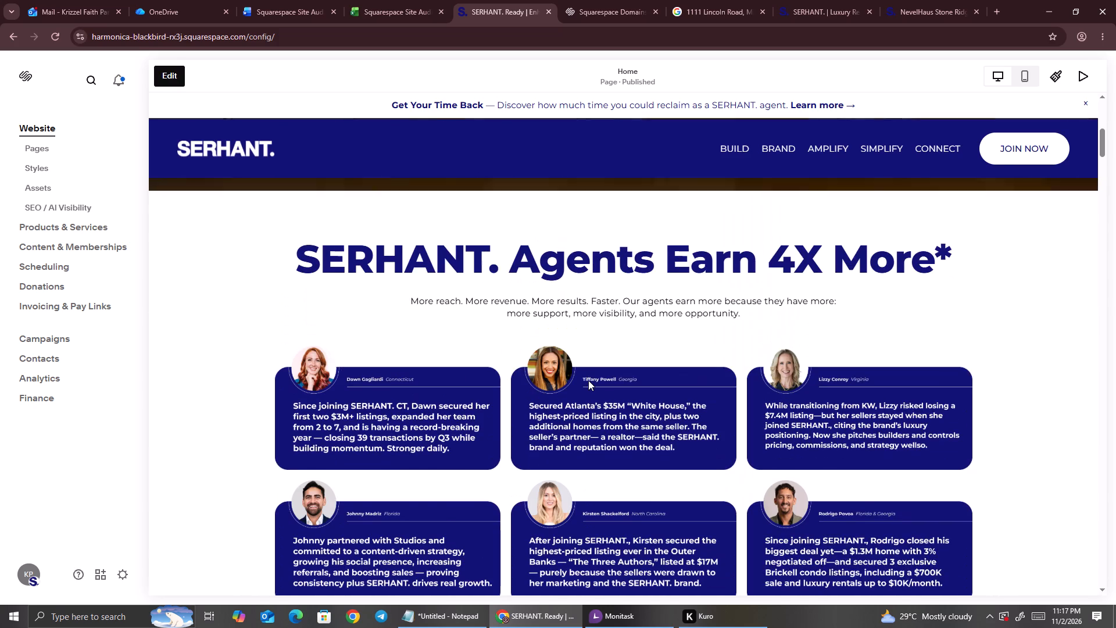
scroll(595, 378, "down", 16)
scroll(702, 386, "up", 2)
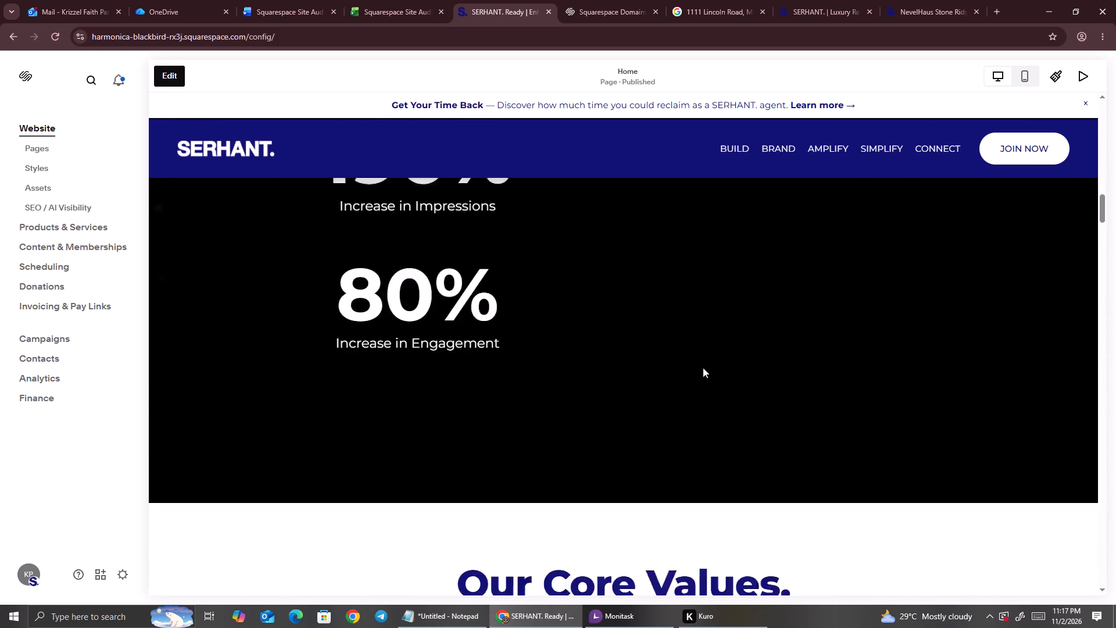
scroll(703, 367, "up", 13)
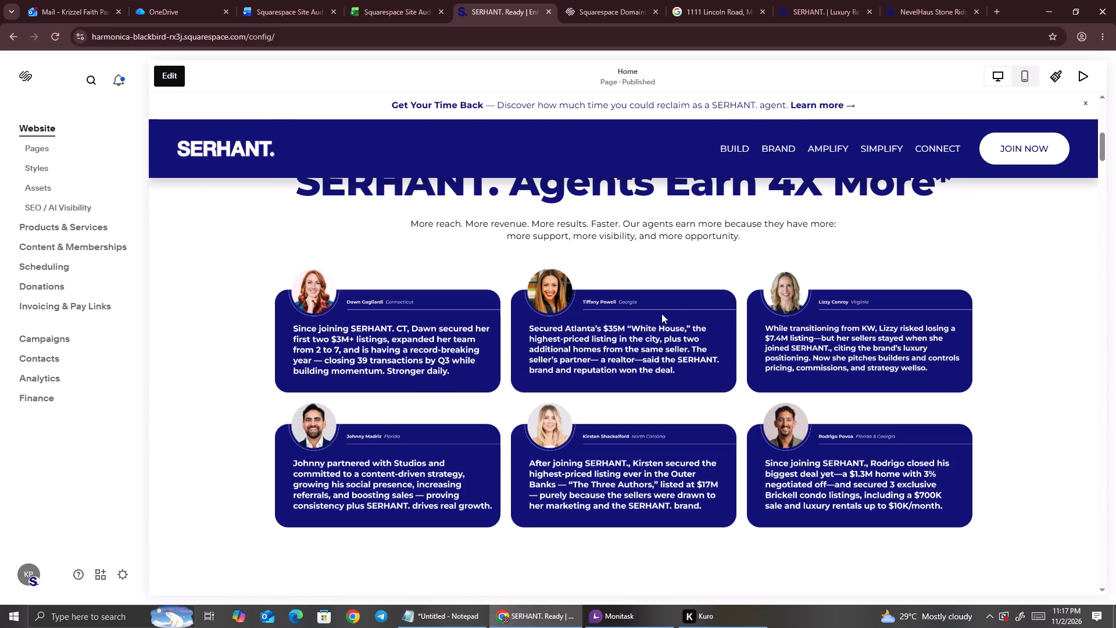
scroll(686, 305, "down", 7)
scroll(766, 312, "down", 8)
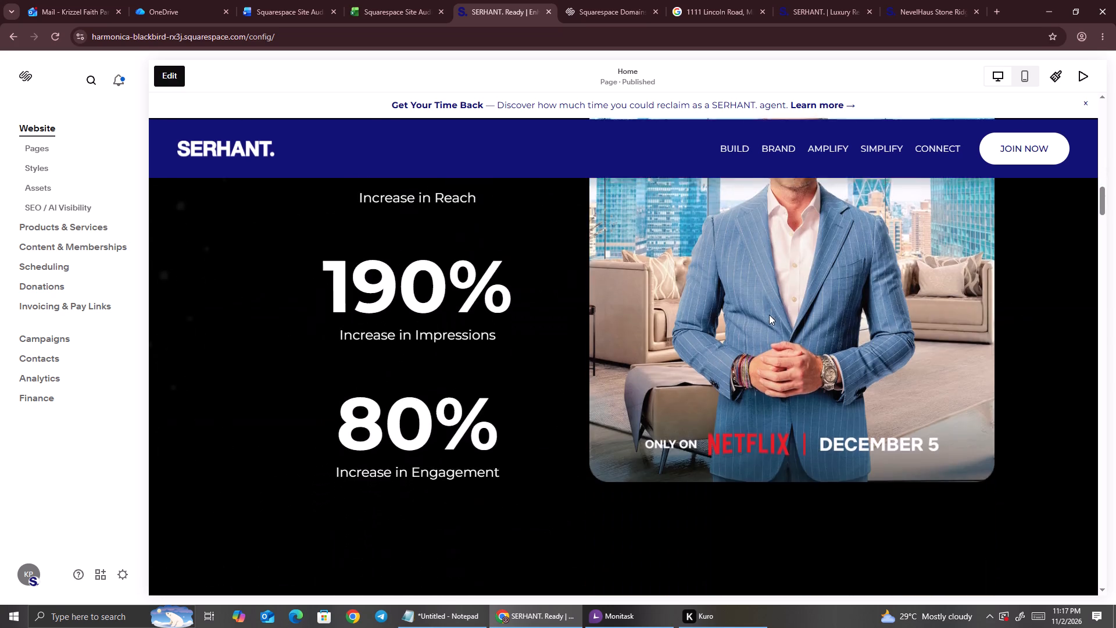
scroll(769, 315, "down", 13)
scroll(792, 318, "up", 4)
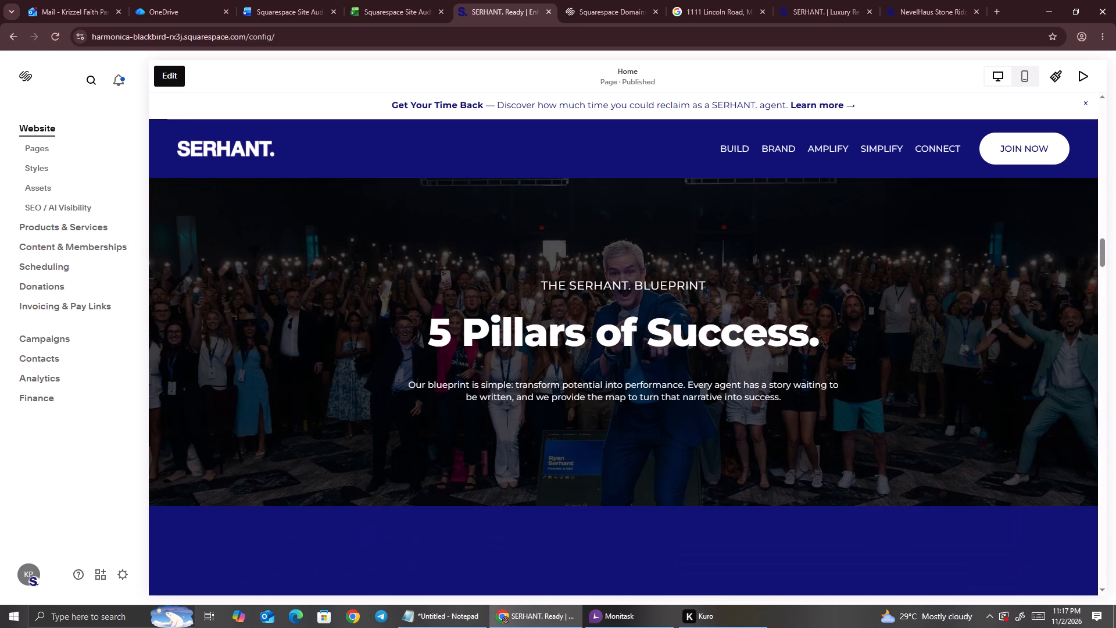
scroll(791, 311, "up", 2)
scroll(791, 311, "down", 3)
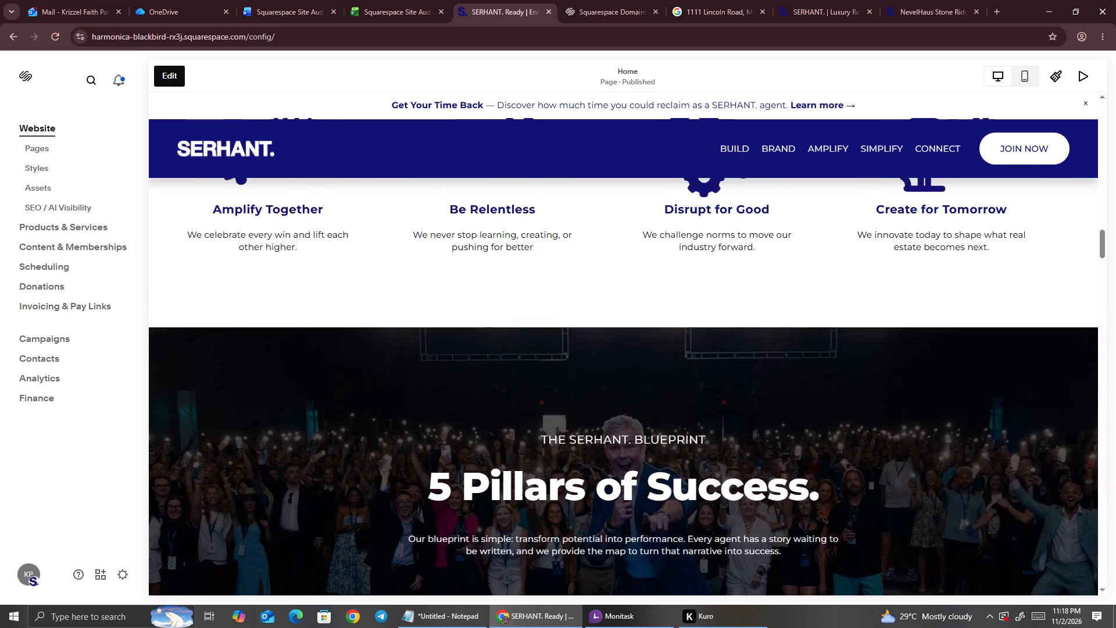
scroll(791, 311, "down", 8)
scroll(778, 316, "up", 3)
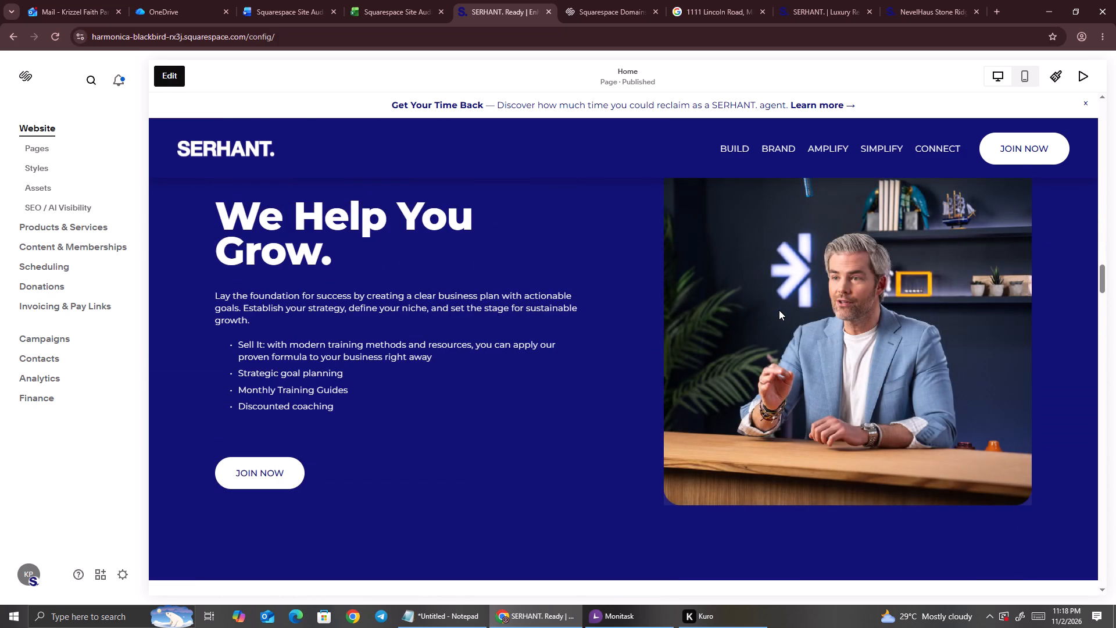
scroll(779, 315, "down", 13)
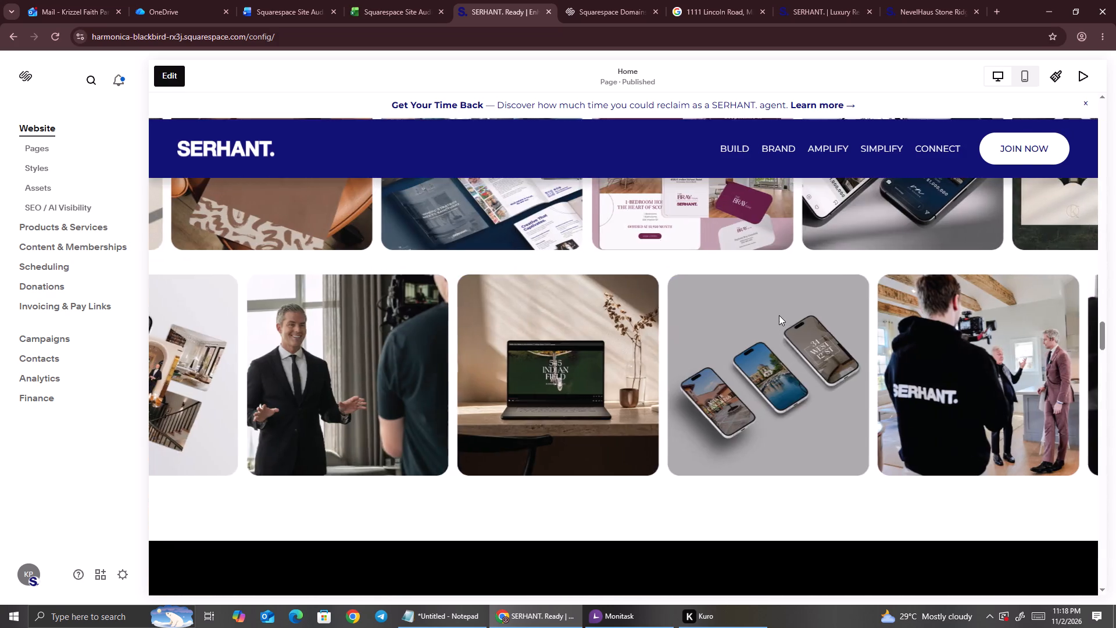
scroll(779, 315, "down", 14)
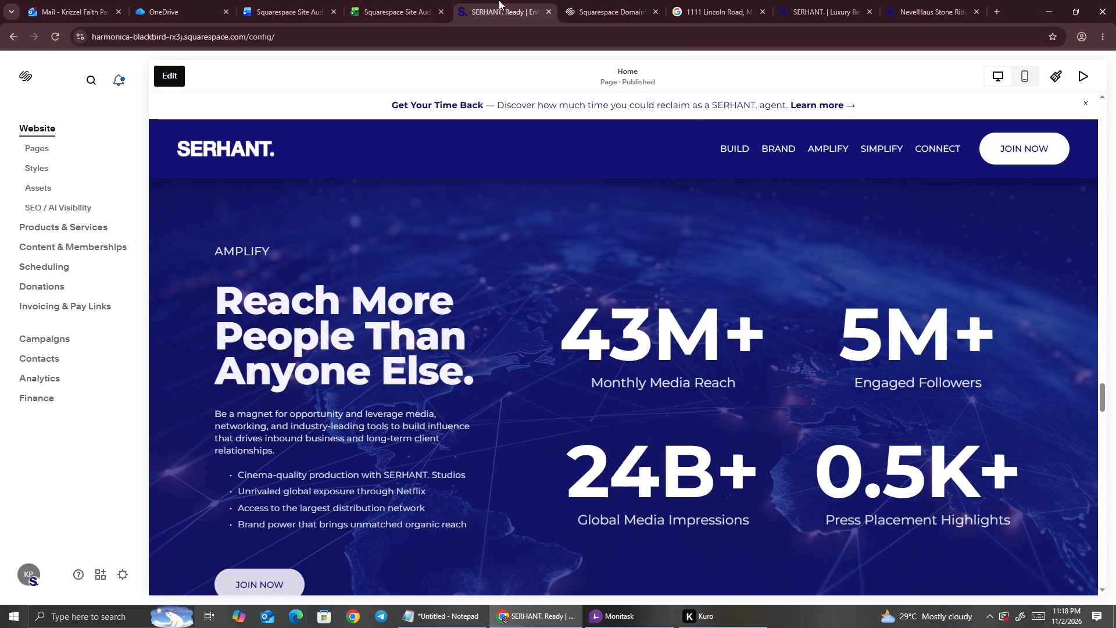
Return to the Squarespace site list and tag the SERHANT. Ready site with Department or Misc.
left_click(348, 0)
left_click(490, 0)
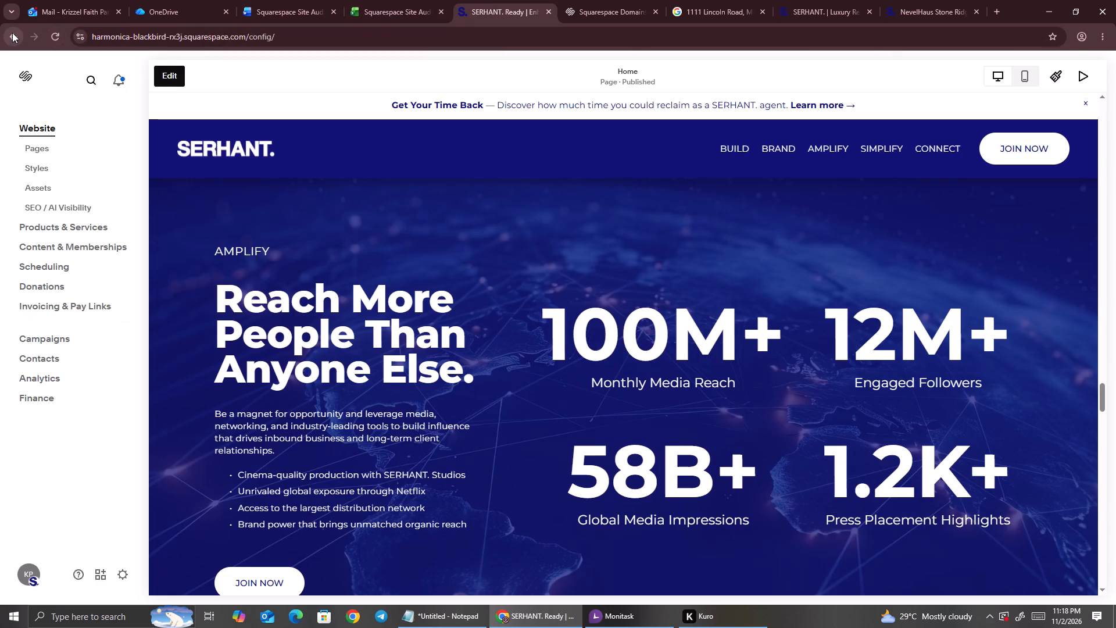
double_click(13, 33)
double_click(13, 33)
double_click(13, 33)
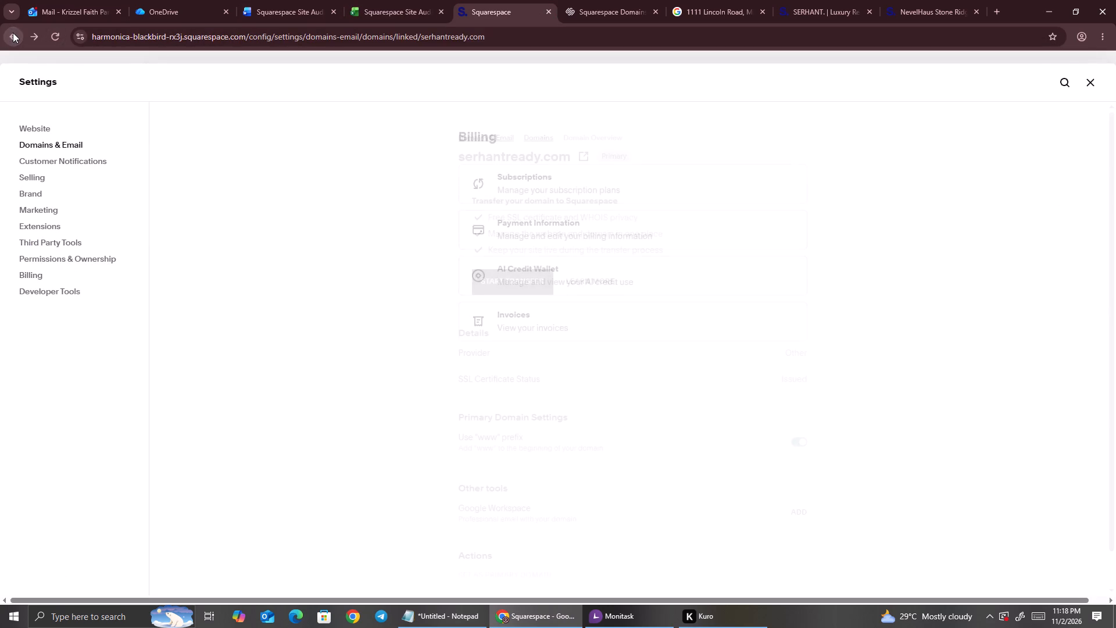
left_click(13, 33)
left_click(13, 33)
left_click(13, 33)
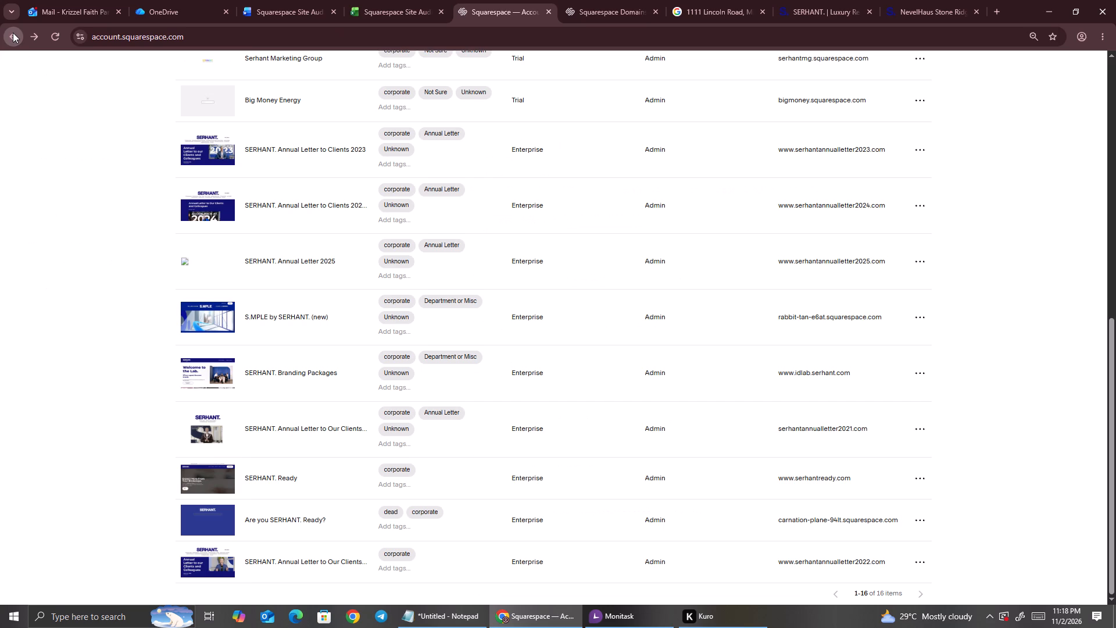
left_click(399, 487)
type("de")
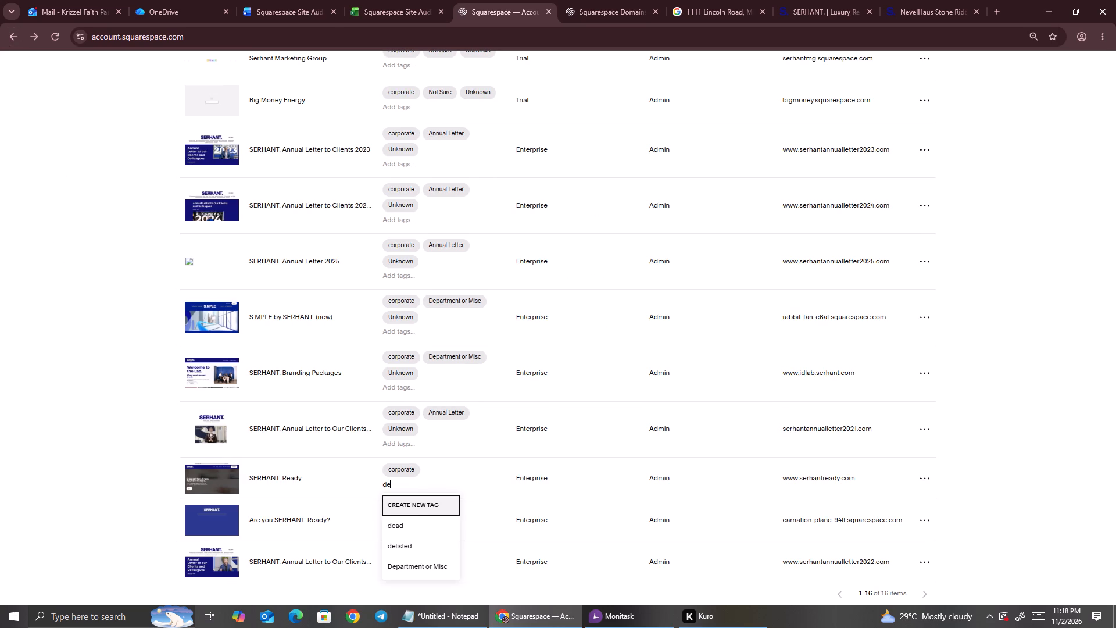
left_click(413, 573)
Add the Unknown tag to the SERHANT. Ready site in the Squarespace site list.
left_click(399, 488)
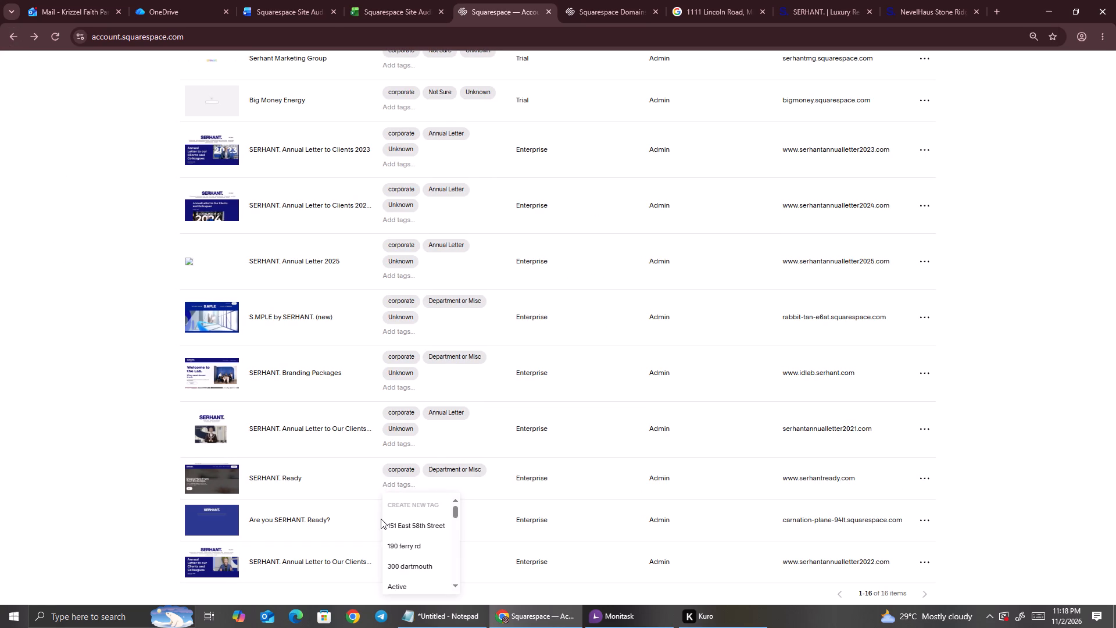
type("unk")
key("Down")
key("Return")
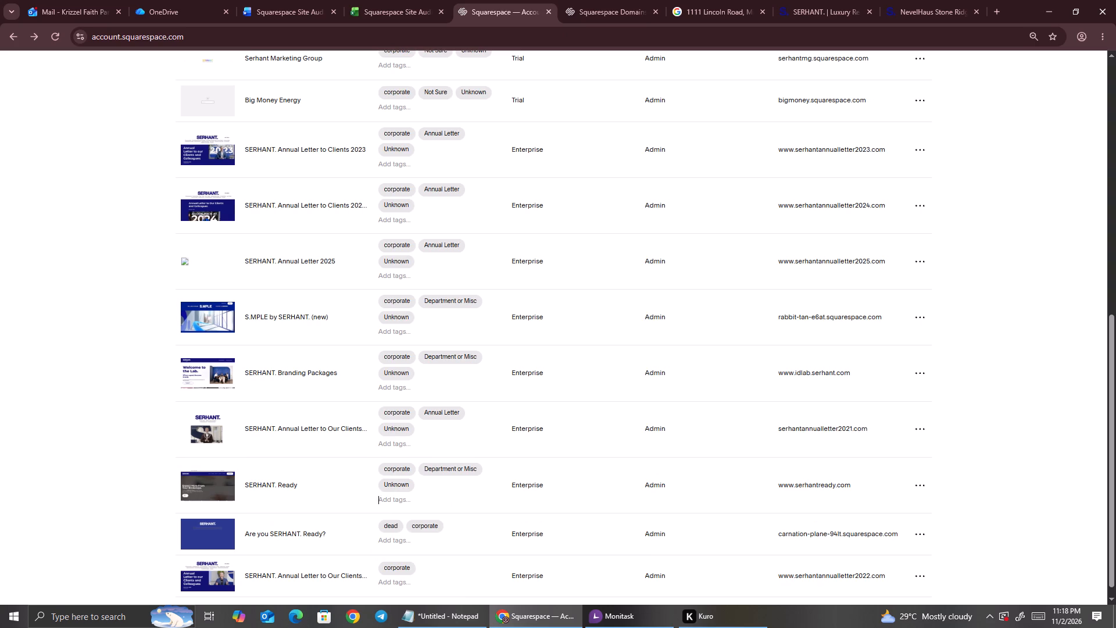
key("alt+Tab")
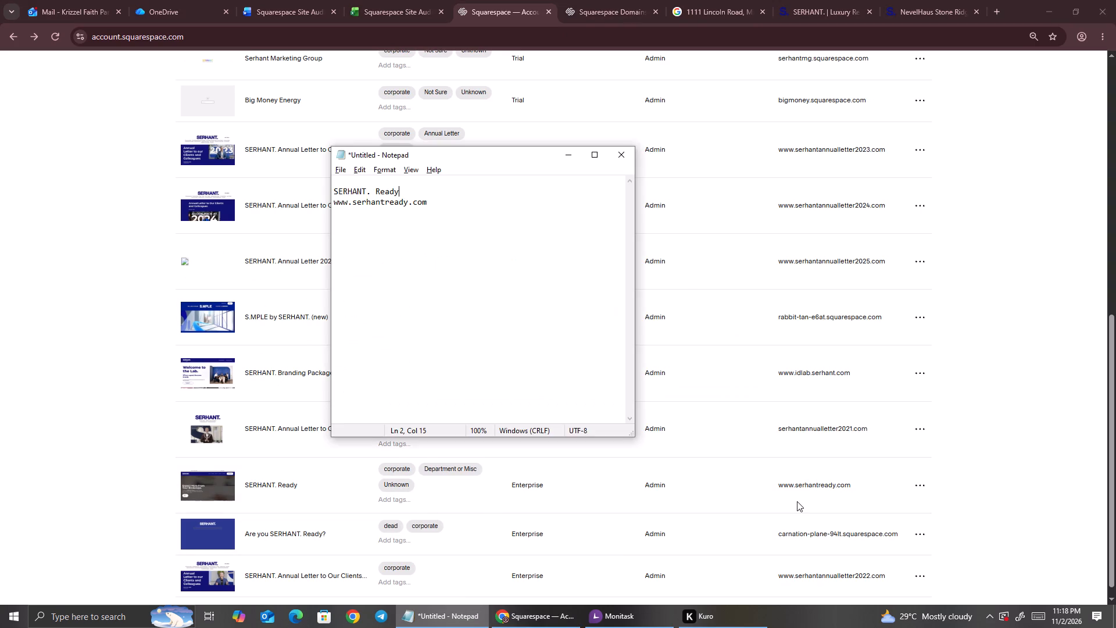
key("alt+Tab")
key("alt+Tab")
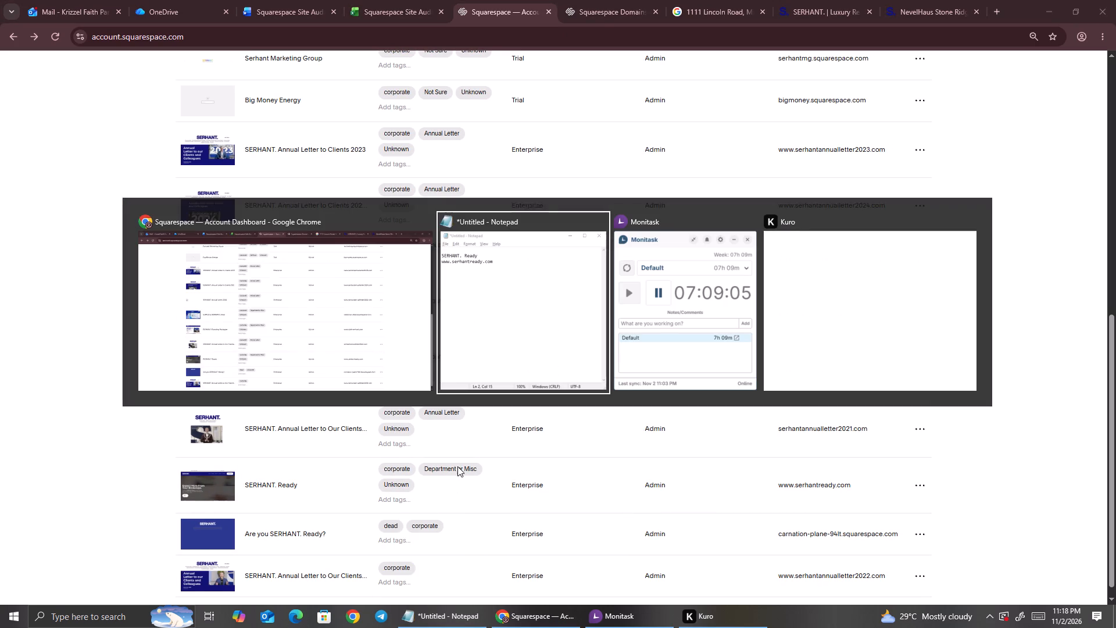
left_click(387, 0)
key("alt+Tab")
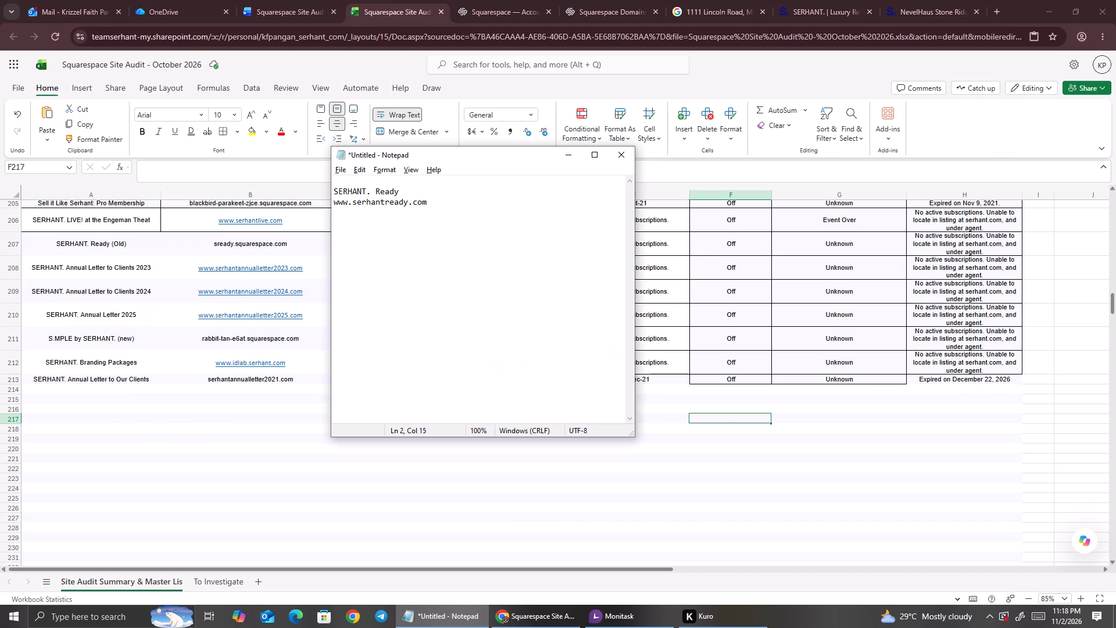
left_click_drag(409, 193, 280, 195)
key("ctrl+c")
left_click(134, 400)
left_click(133, 384)
left_click(129, 390)
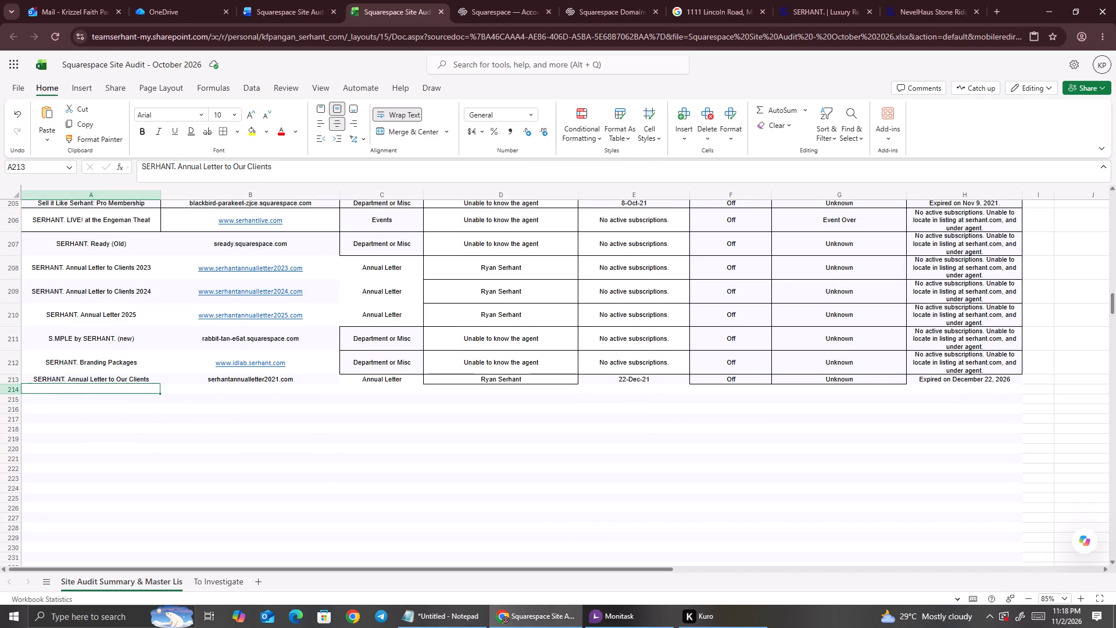
key("ctrl+v")
key("alt+Tab")
left_click_drag(433, 209, 319, 209)
key("ctrl+c")
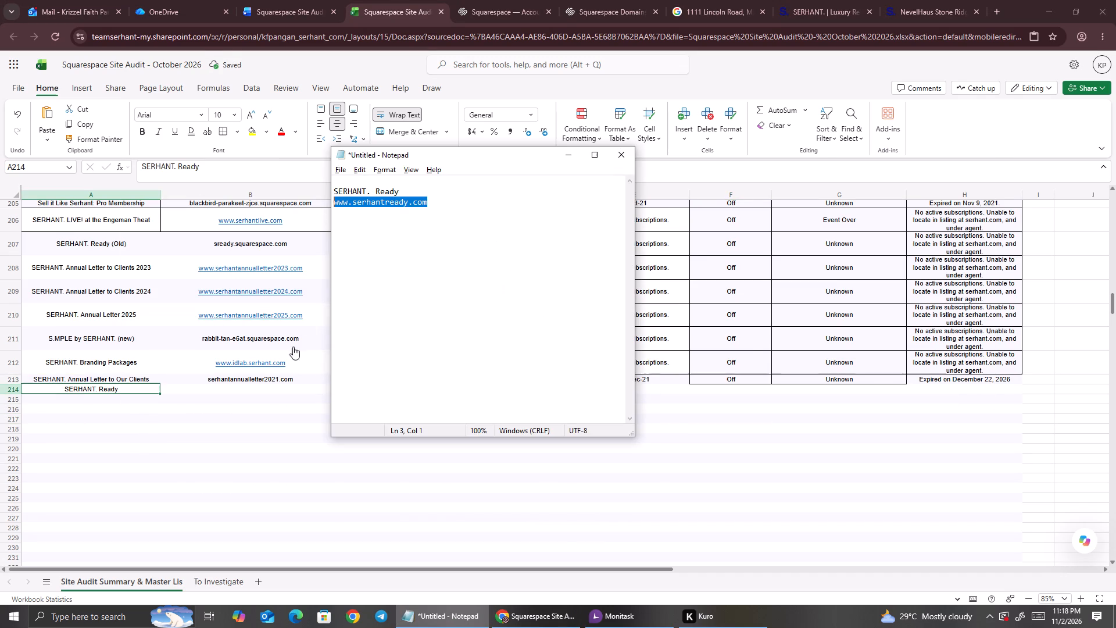
left_click(259, 388)
key("ctrl+v")
Set the SERHANT. Ready row's category to Department or Misc, copied from the SERHANT. Branding Packages row.
left_click(391, 360)
key("ctrl+c")
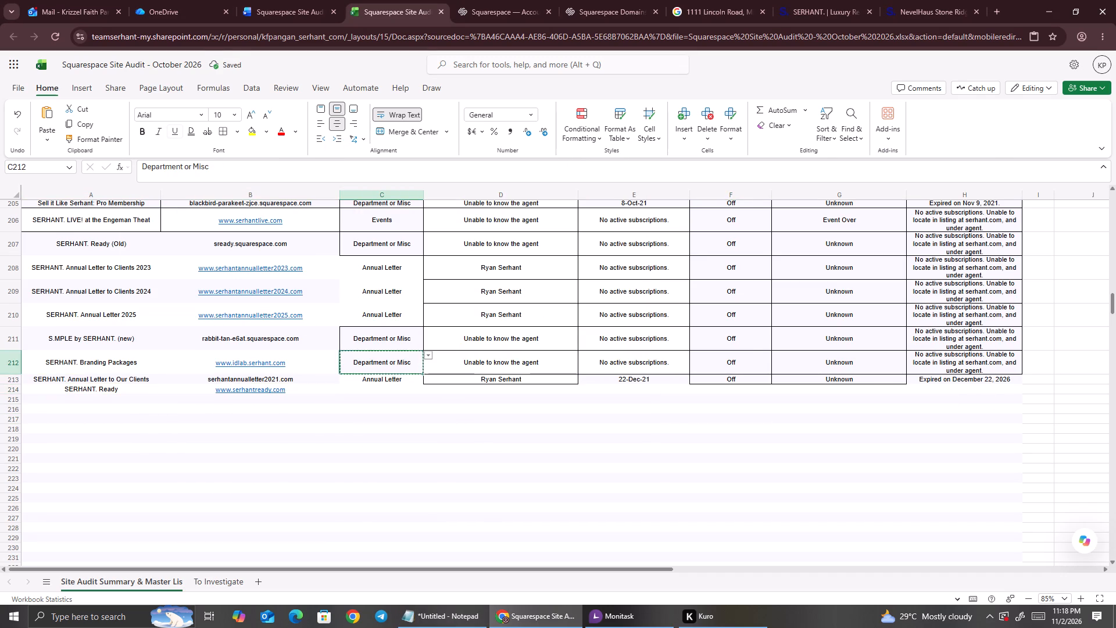
left_click(378, 387)
key("ctrl+v")
Fill D214 to H214 with Unable to know the agent, No active subscriptions, Off, Unknown and the unable-to-locate-listing note, copied from row 211.
left_click_drag(474, 347, 959, 349)
key("ctrl+c")
left_click(455, 390)
key("ctrl+v")
left_click(424, 454)
key("alt+Tab")
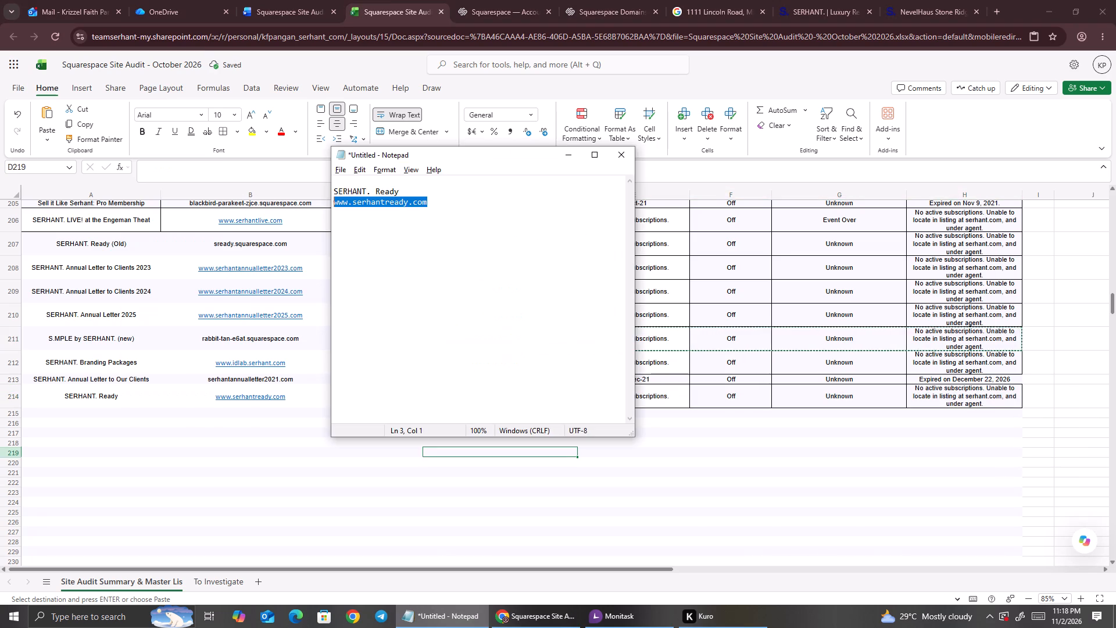
left_click(208, 449)
From the Squarespace site list, copy the name Are you SERHANT. Ready? and carnation-plane-94lt.squarespace.com into Notepad, replacing the old notes.
key("alt+Tab")
left_click(516, 0)
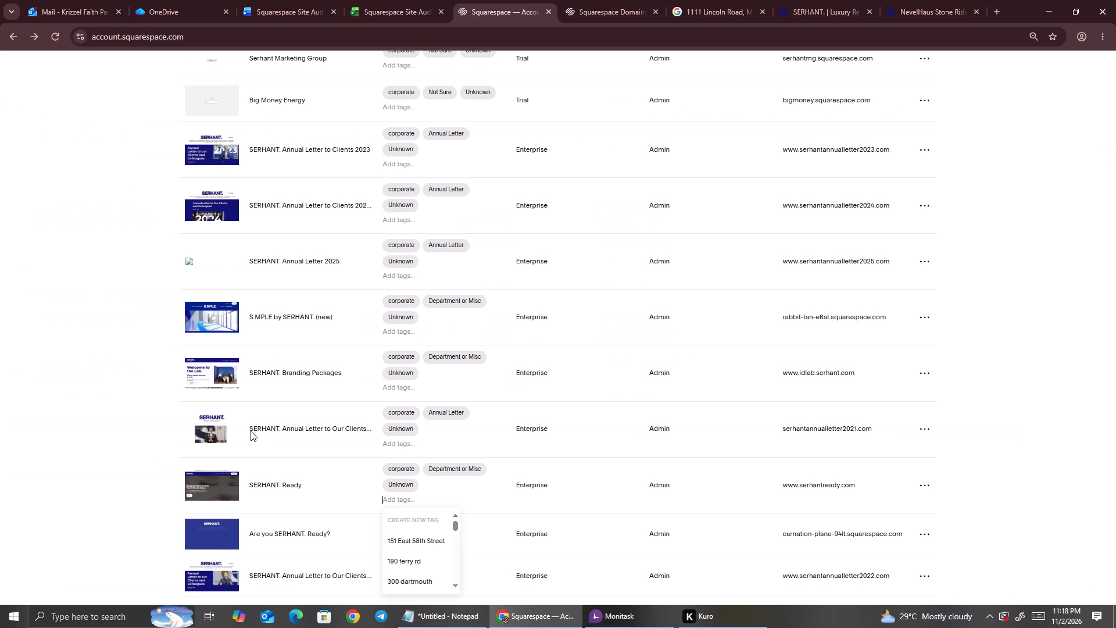
left_click(101, 464)
left_click_drag(341, 534, 246, 535)
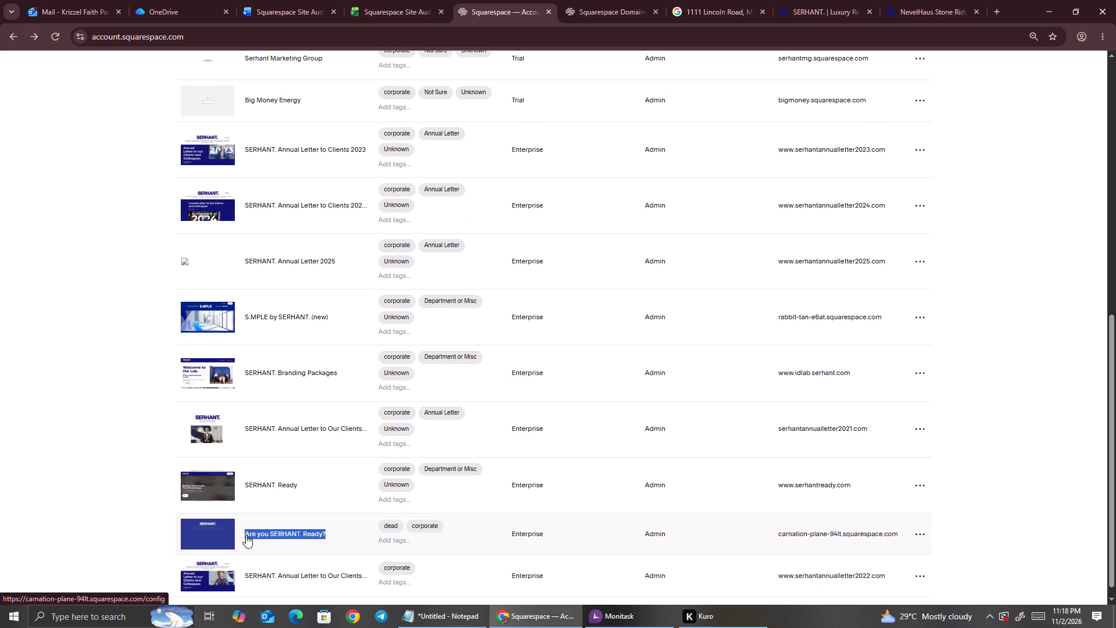
key("ctrl+c")
key("alt+Tab")
key("ctrl+a")
key("ctrl+v")
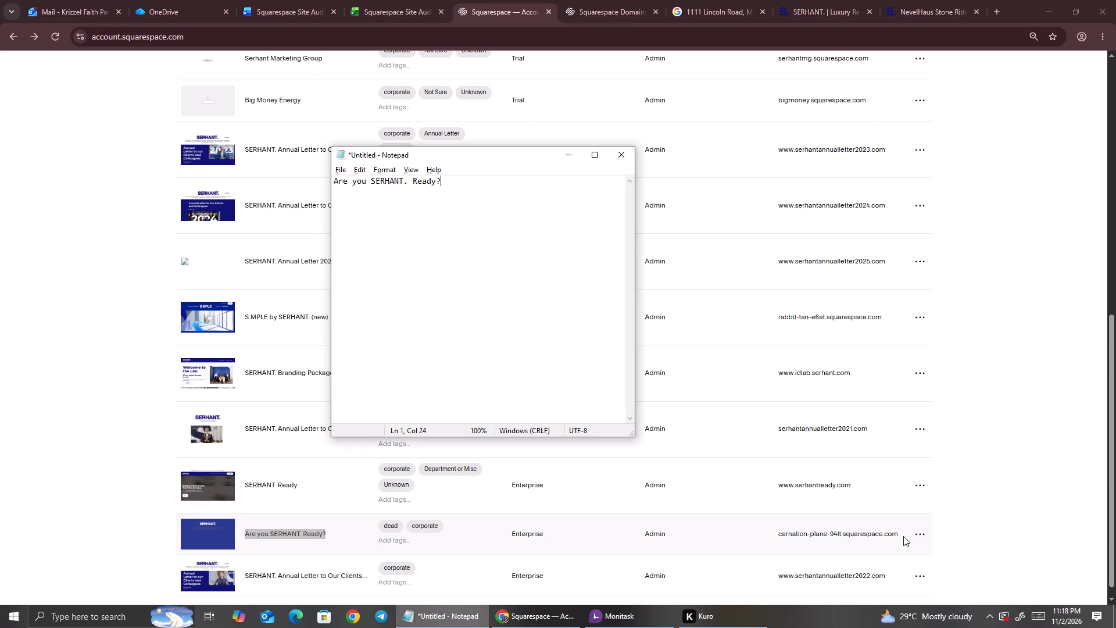
left_click_drag(742, 541, 896, 534)
key("ctrl+c")
key("alt+Tab")
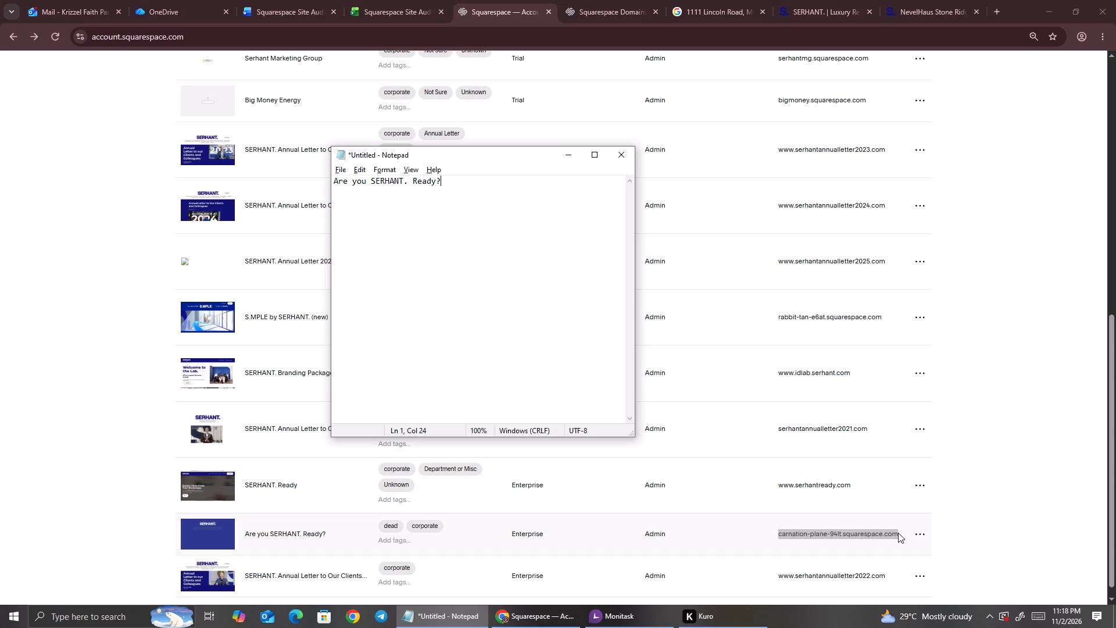
key("ctrl+Return")
key("ctrl+v")
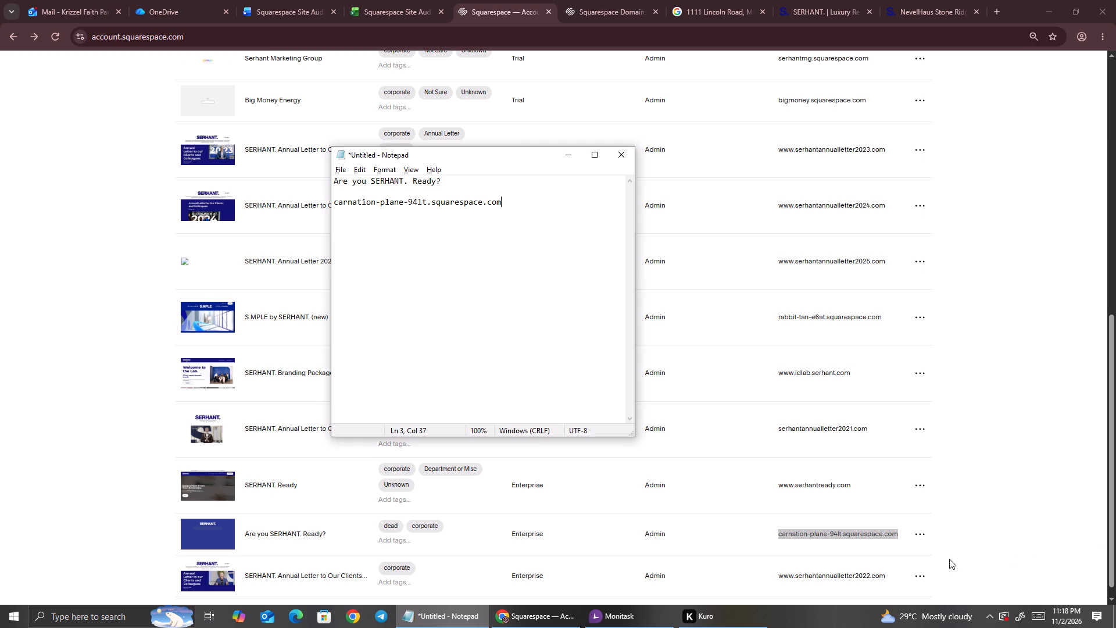
Open the settings of the Are you SERHANT. Ready? site and check its domains.
left_click(922, 539)
left_click(911, 427)
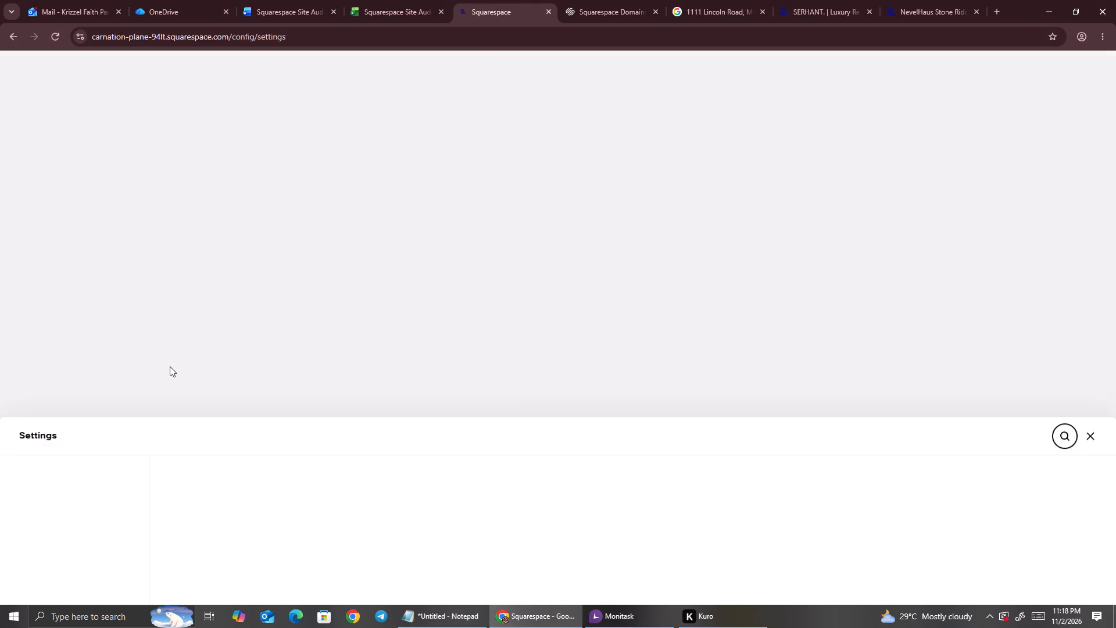
left_click(26, 142)
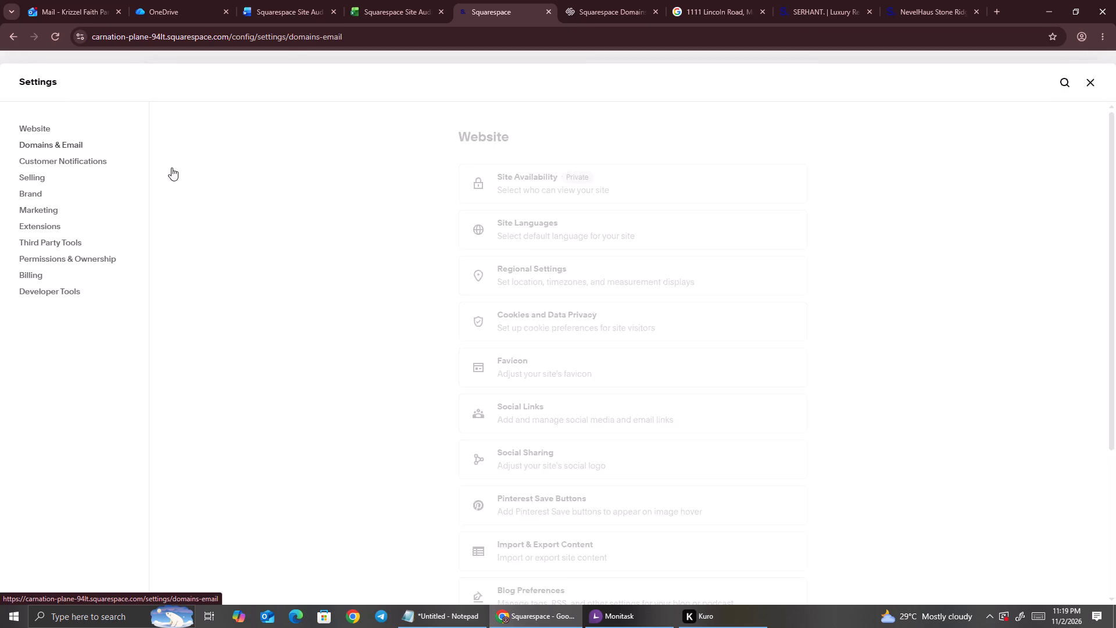
left_click(552, 190)
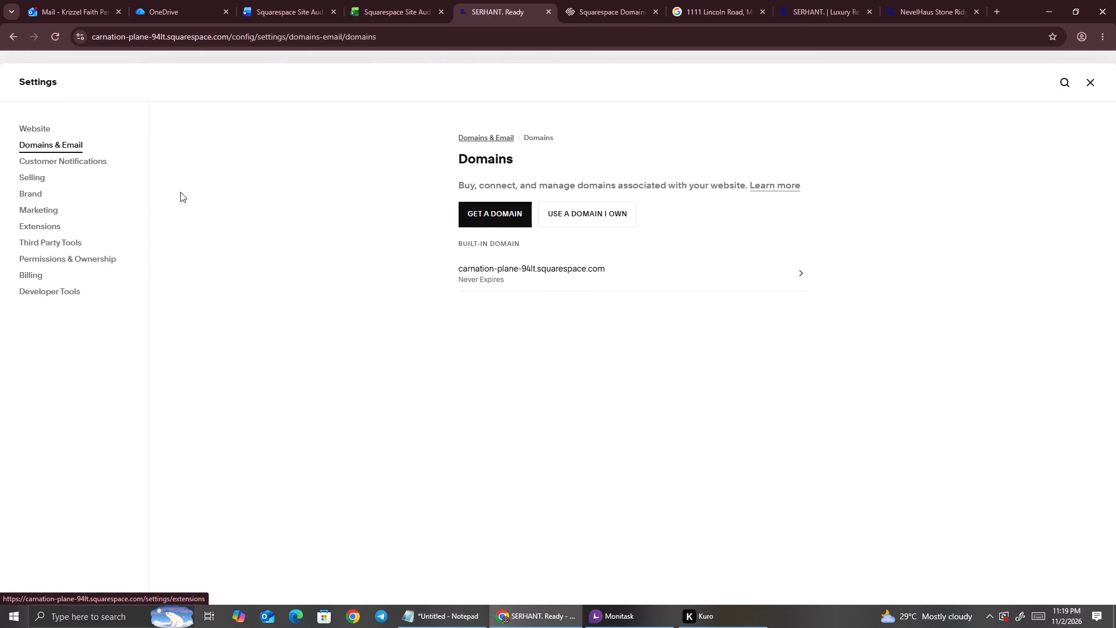
Copy the date April 1, 2023 from the site's billing invoices into the Notepad notes.
left_click(41, 280)
left_click(538, 311)
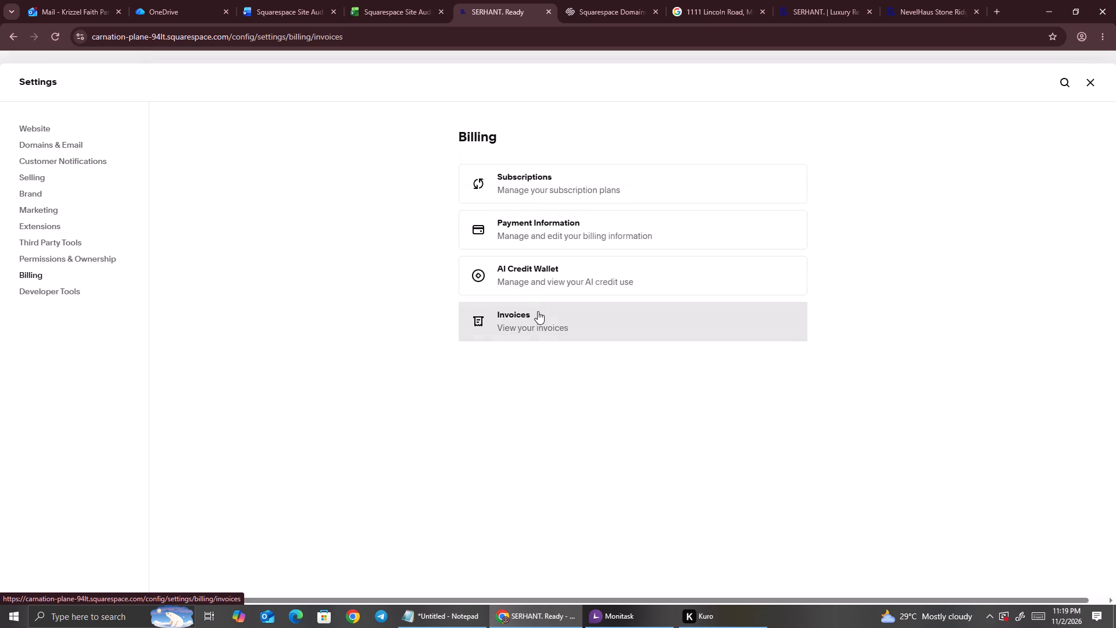
left_click_drag(462, 274, 554, 273)
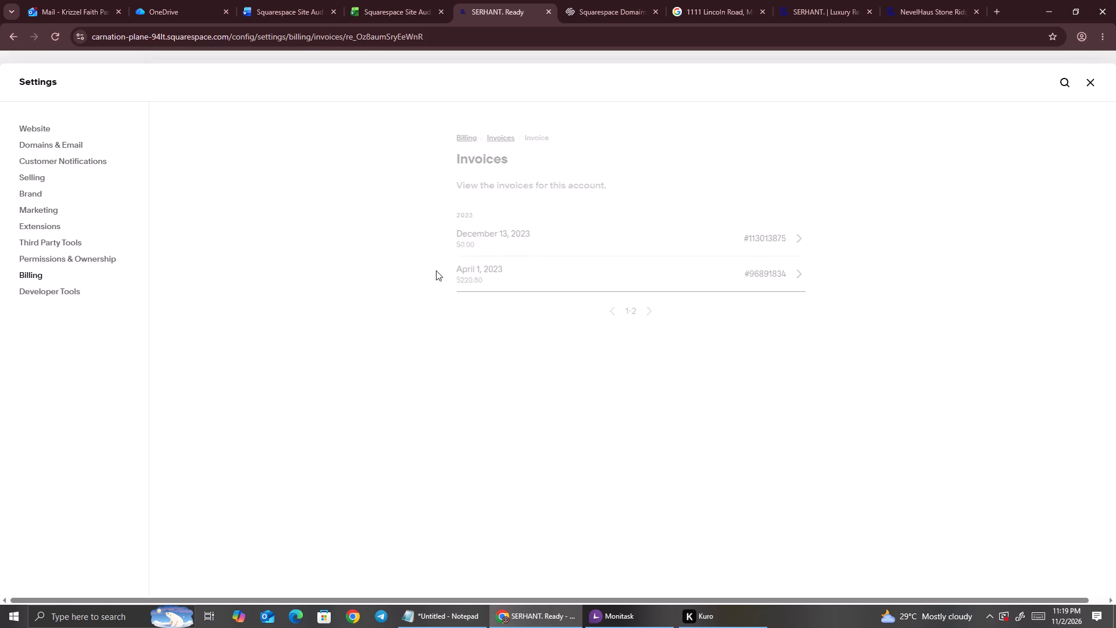
left_click(490, 137)
left_click_drag(442, 290, 527, 274)
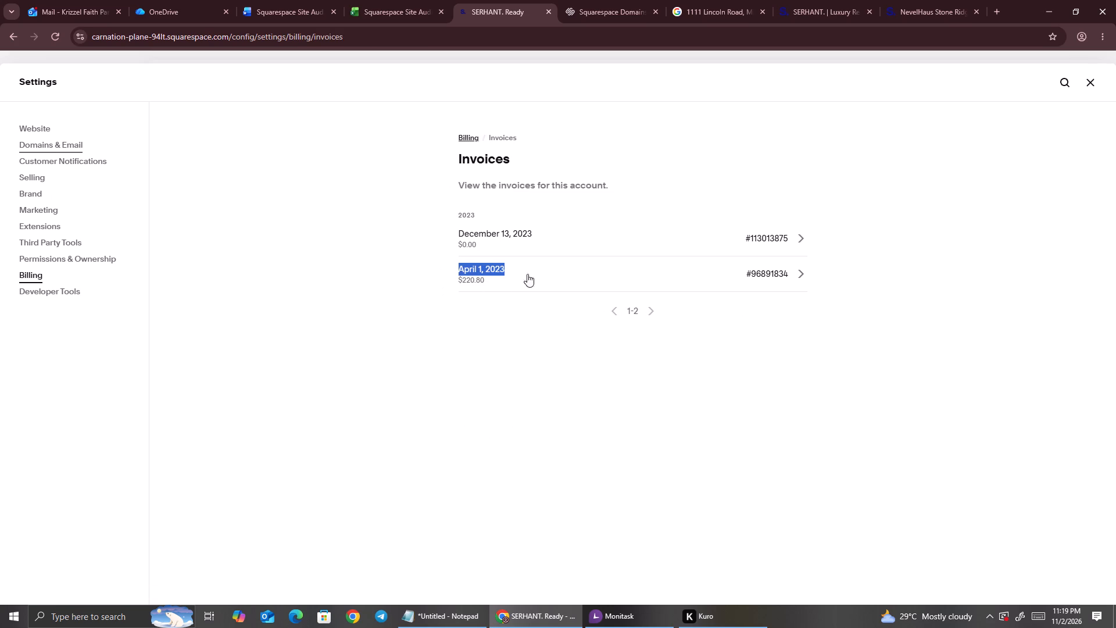
left_click_drag(527, 274, 542, 273)
key("ctrl+c")
key("alt+Tab")
key("Return")
key("ctrl+v")
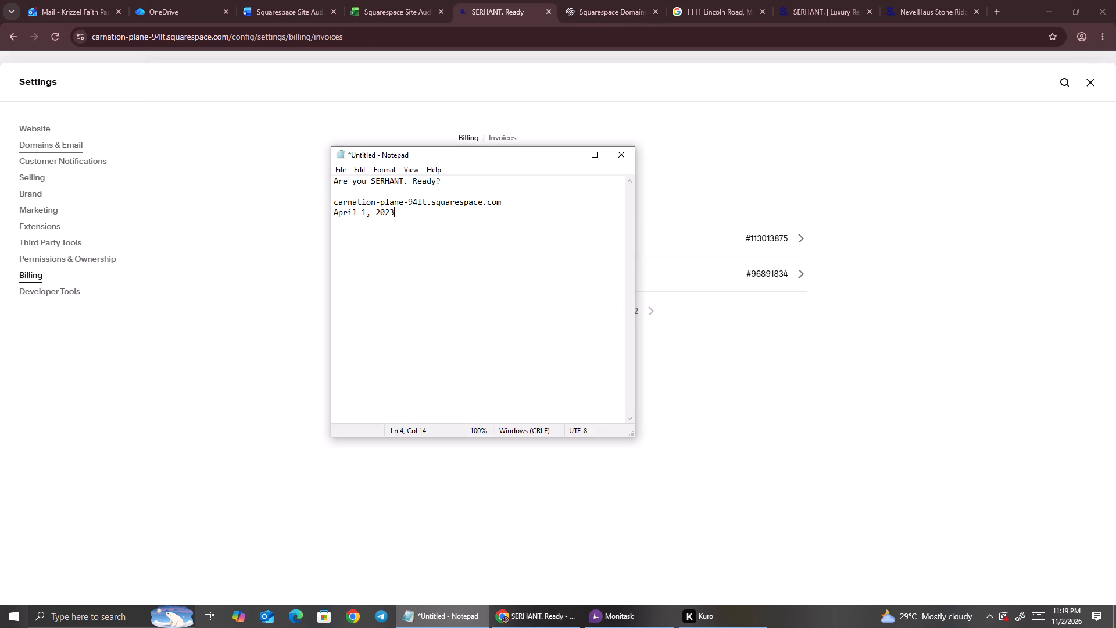
Copy the website subscription's line Expired on Dec 13, 2023 into the Notepad notes, and close the site settings.
key("alt+Tab")
left_click(470, 135)
left_click(505, 176)
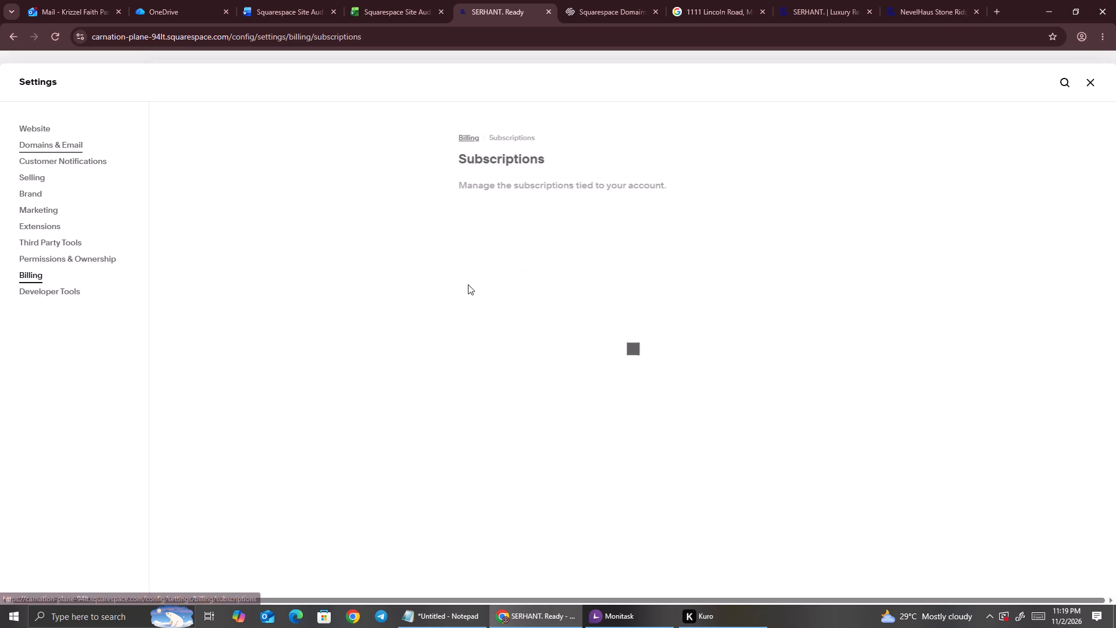
left_click_drag(435, 324, 433, 306)
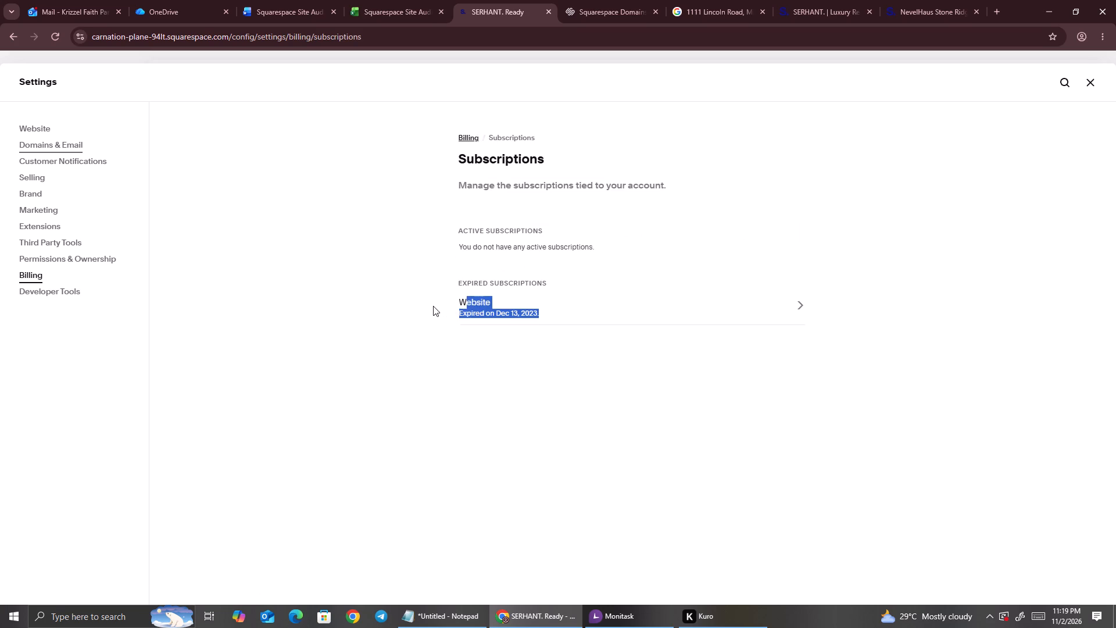
left_click_drag(433, 306, 434, 315)
key("ctrl+c")
key("alt+Tab")
key("Return")
key("ctrl+v")
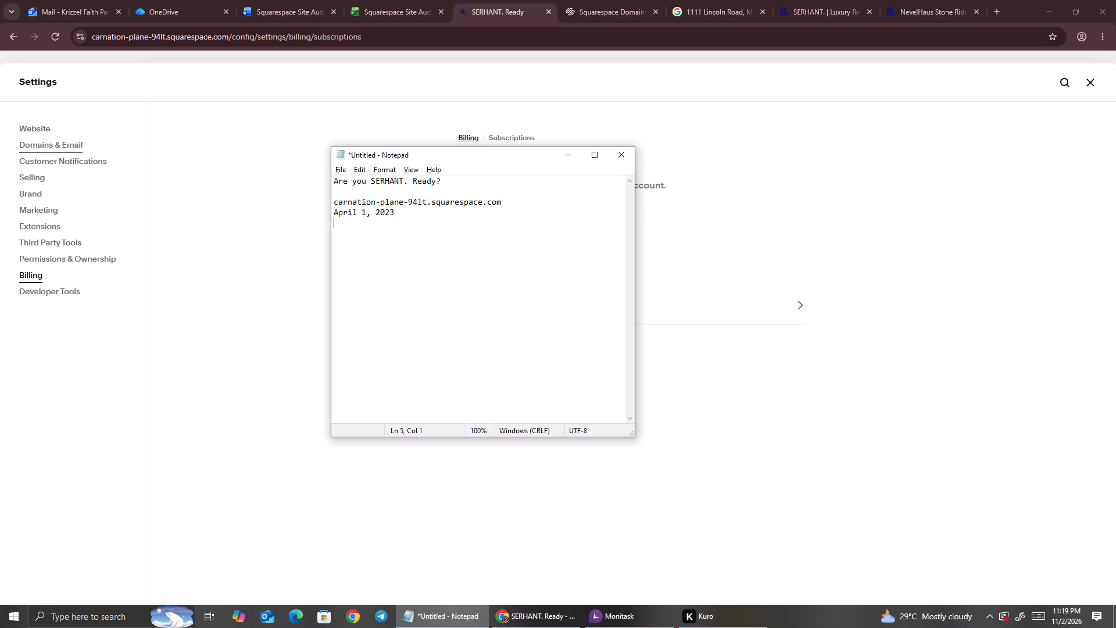
key("alt+Tab")
left_click(222, 380)
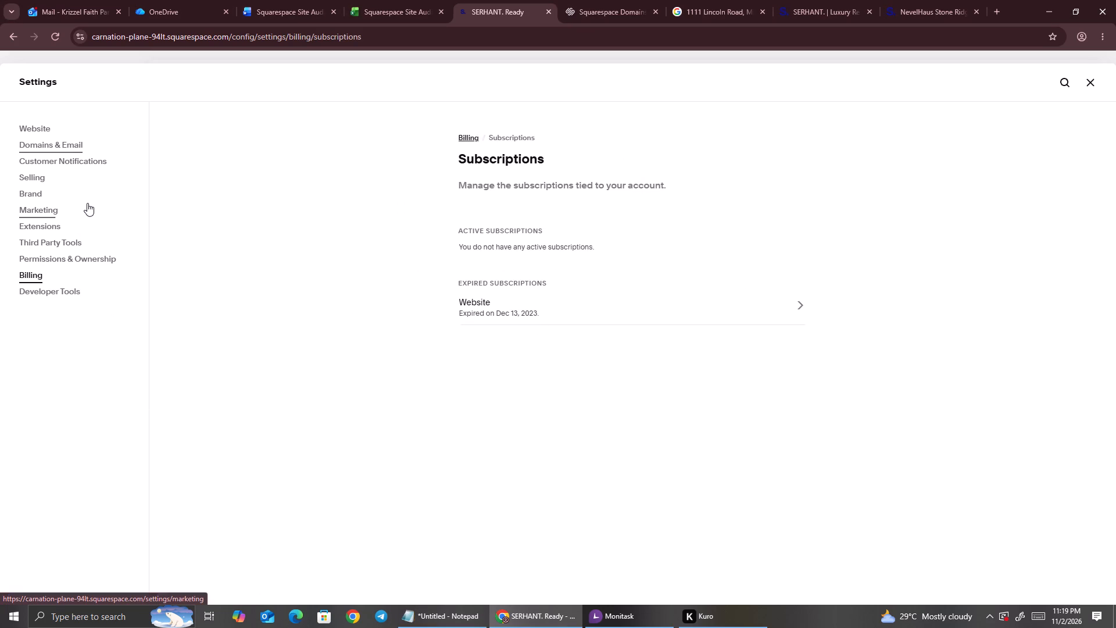
left_click(1086, 85)
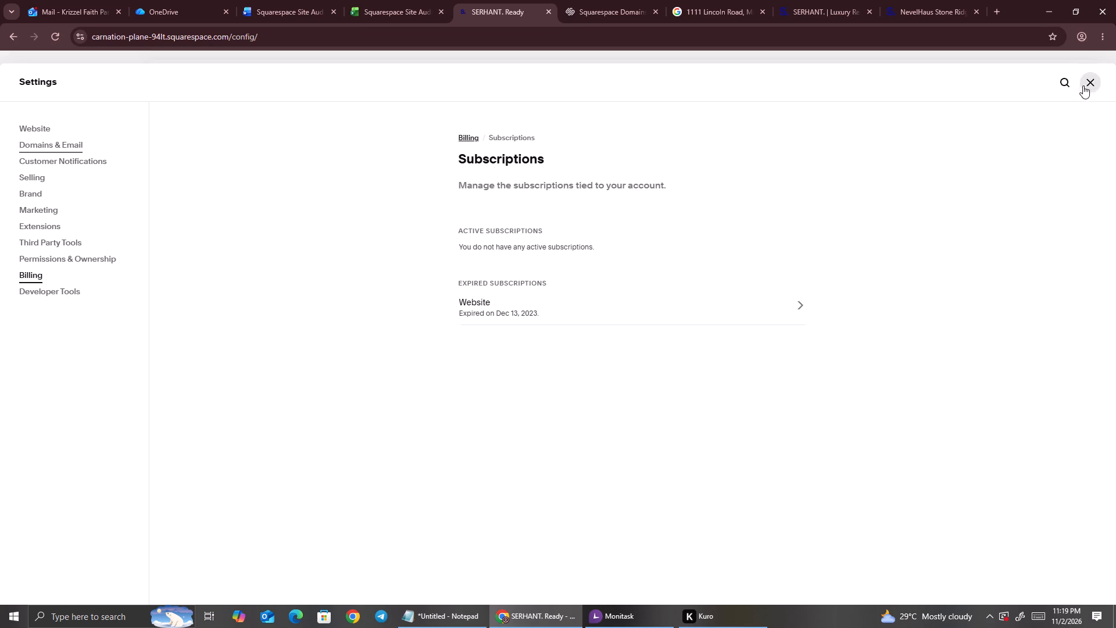
Look through the Are you SERHANT. Ready? home page to judge the site's purpose and category.
key("alt+Tab")
key("alt+Tab")
scroll(498, 344, "down", 2)
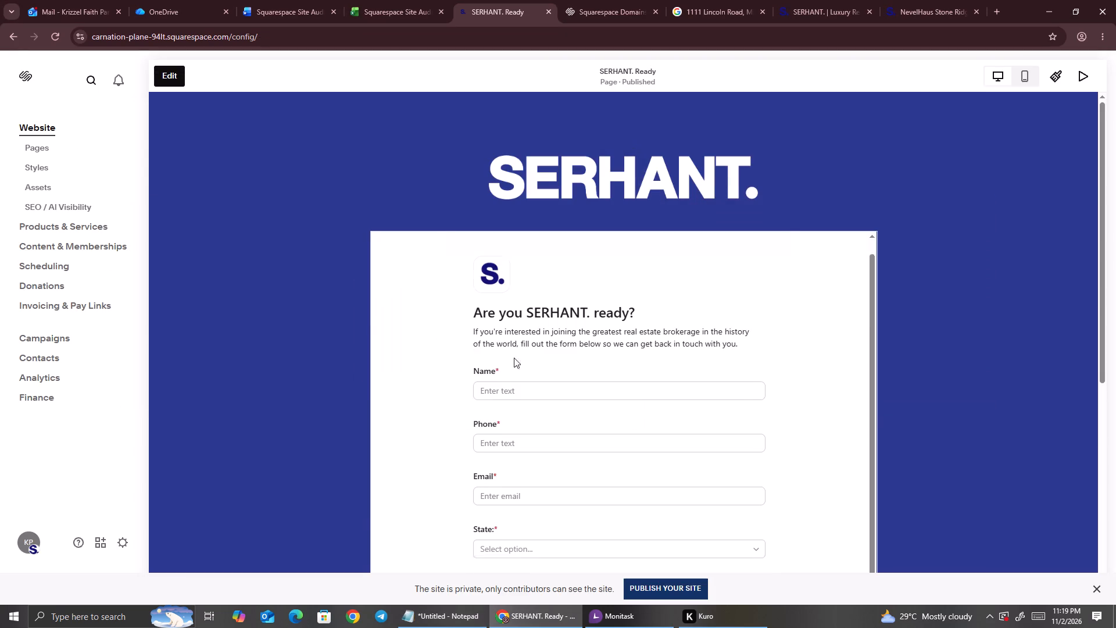
scroll(514, 358, "down", 4)
scroll(835, 358, "down", 4)
In the audit spreadsheet's row 215, enter the name Are you SERHANT. Ready? and carnation-plane-94lt.squarespace.com, copied from the Notepad notes.
left_click(417, 0)
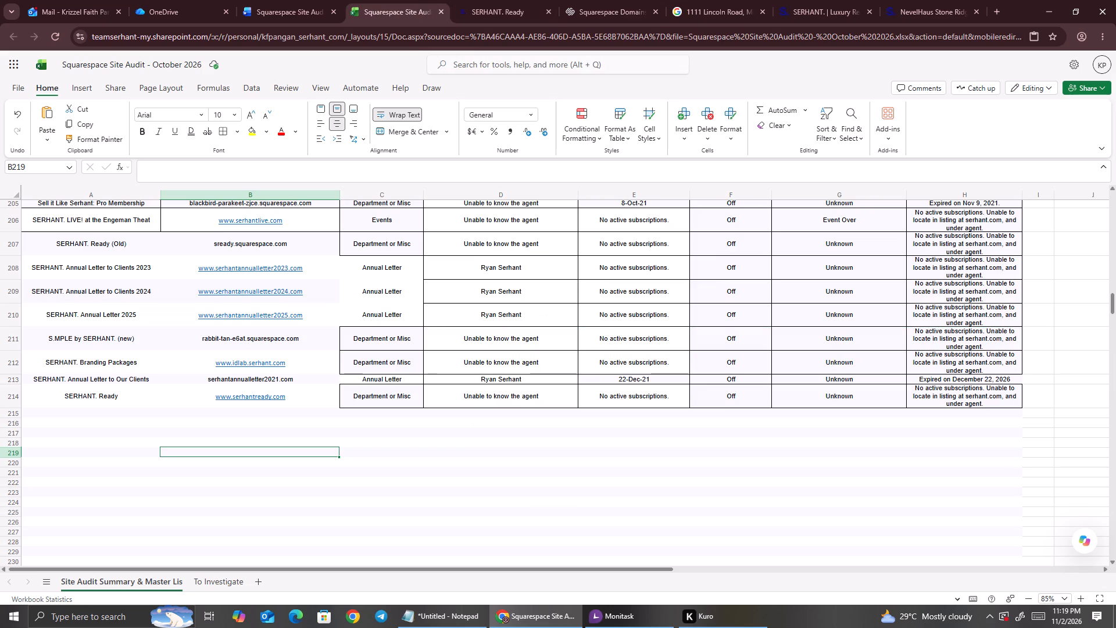
key("alt+Tab")
left_click_drag(446, 176, 284, 177)
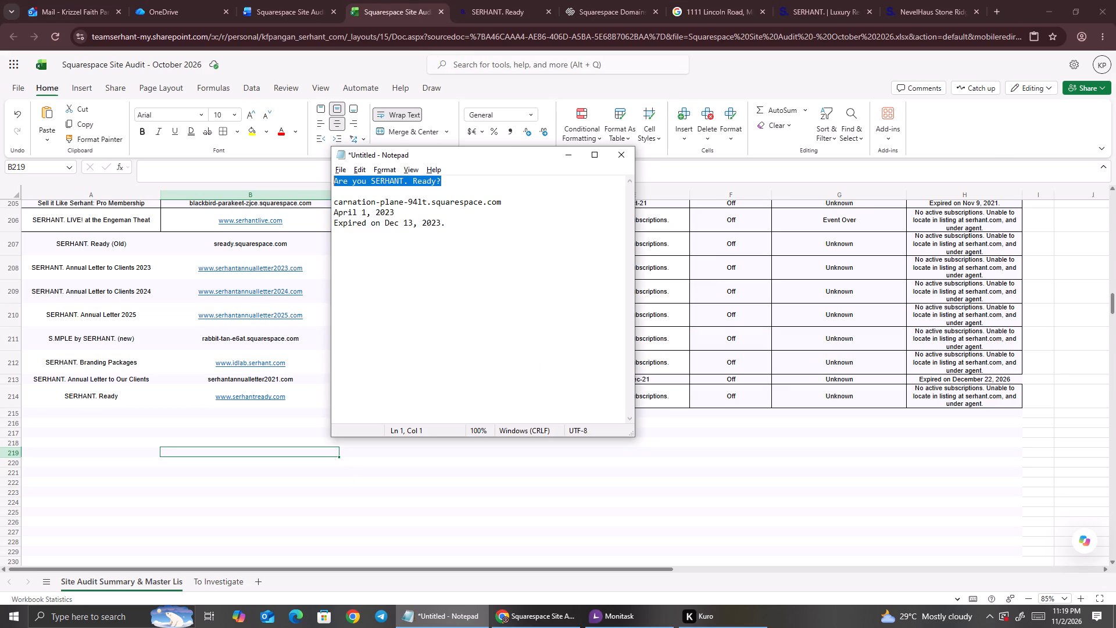
key("ctrl+c")
left_click(105, 406)
left_click(94, 413)
key("ctrl+v")
key("alt+Tab")
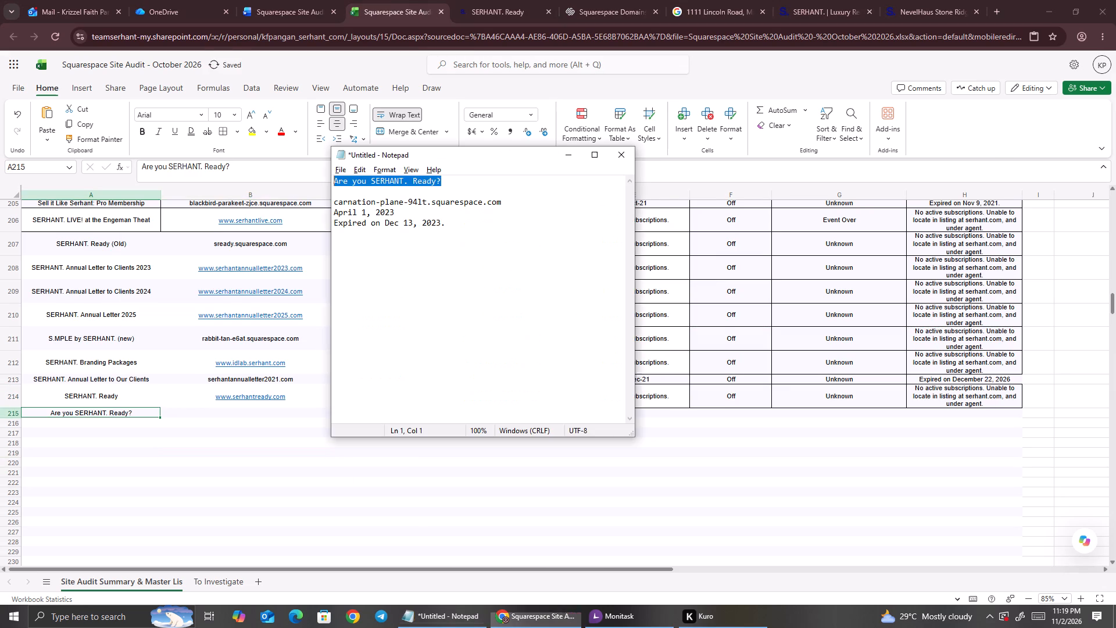
left_click_drag(515, 200, 316, 203)
key("ctrl+c")
left_click(264, 411)
key("ctrl+v")
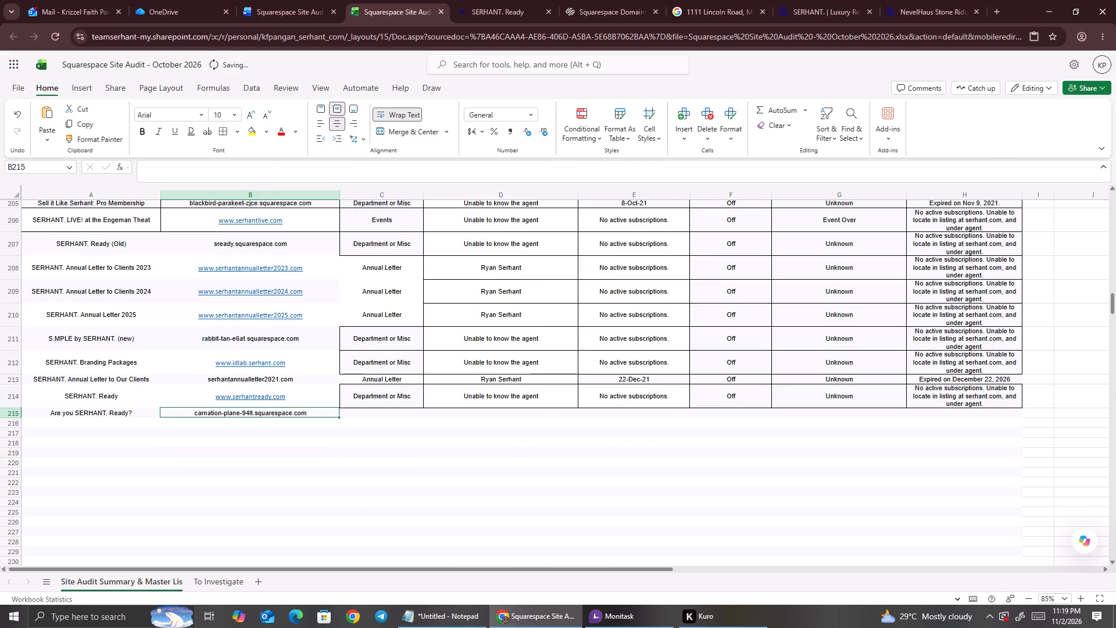
Set the category of the Are you SERHANT. Ready? row to Department or Misc, copied from the SERHANT. Ready row.
key("alt+Tab")
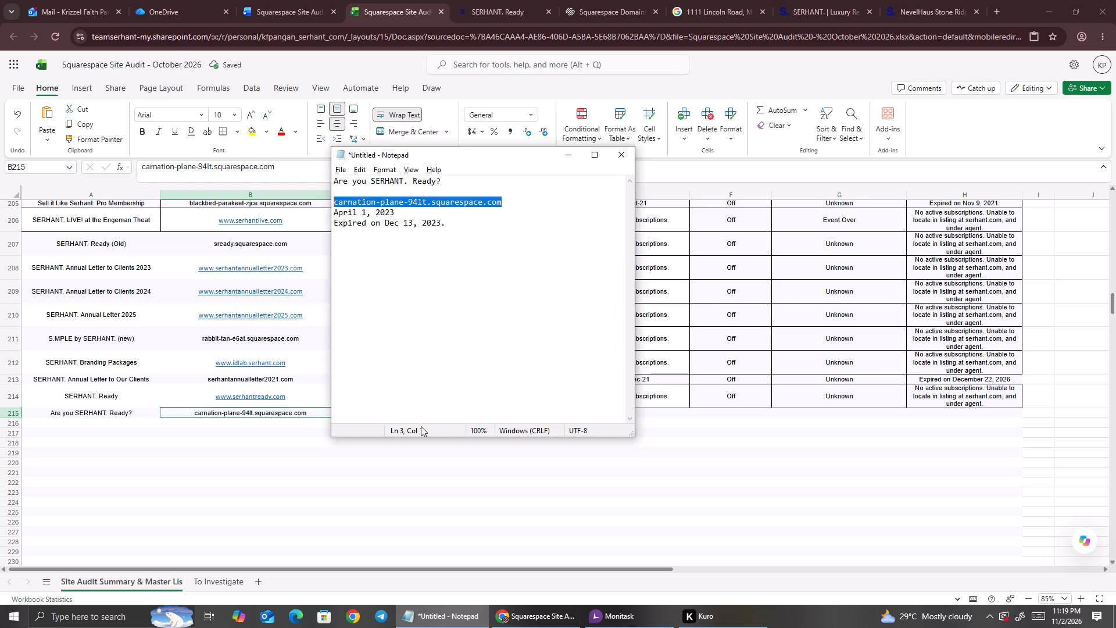
key("alt+Tab")
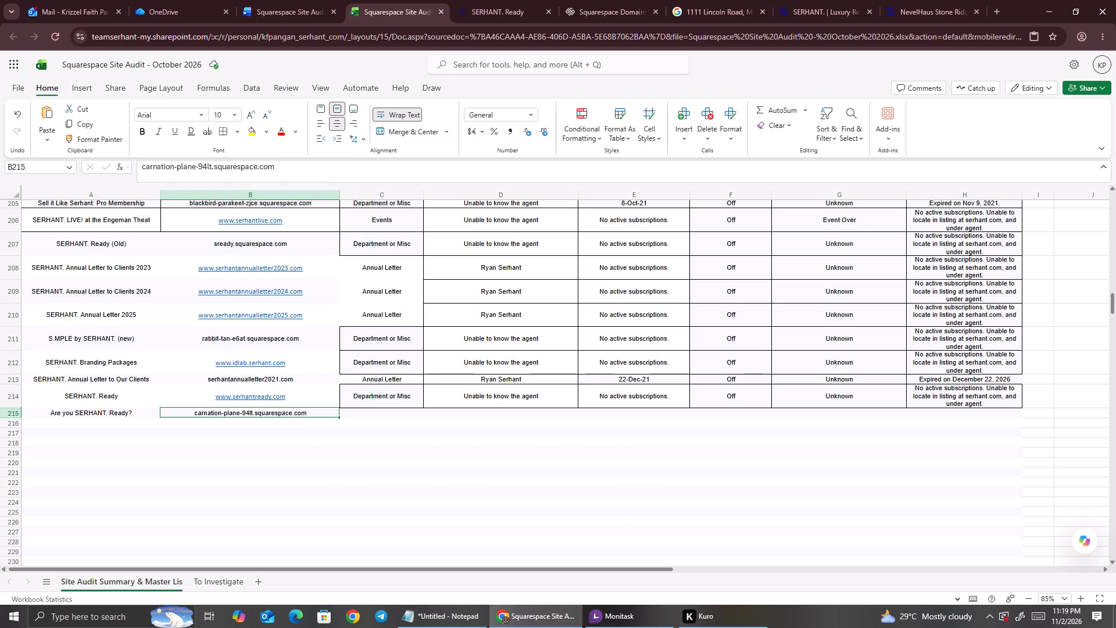
left_click(395, 400)
key("ctrl+c")
left_click(389, 417)
key("ctrl+v")
key("alt+Tab")
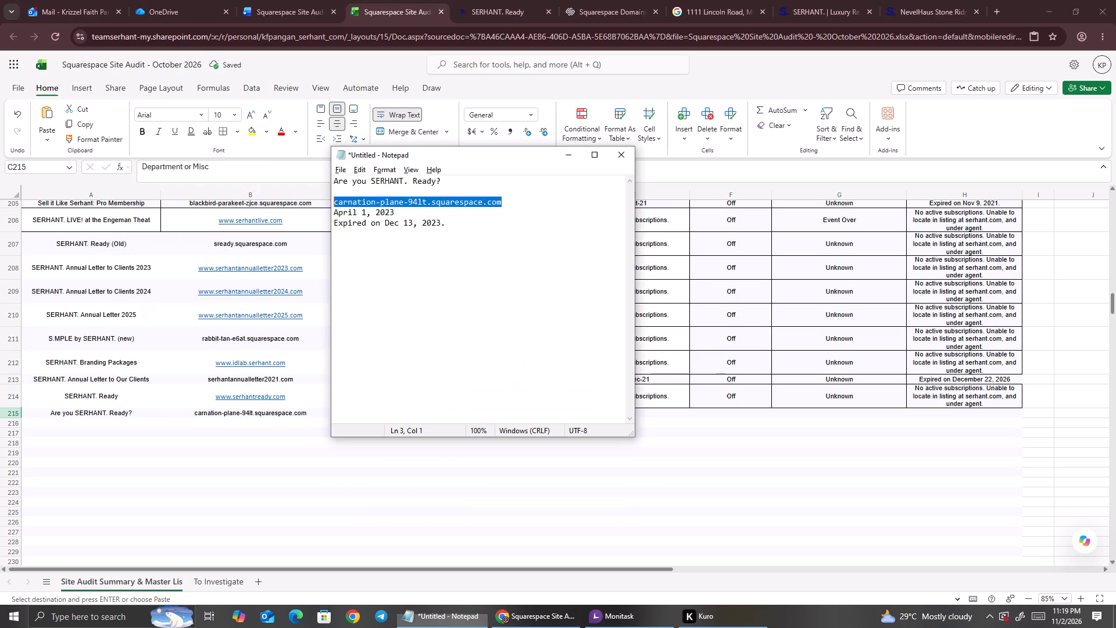
key("alt+Tab")
key("alt+Tab")
key("alt+Tab")
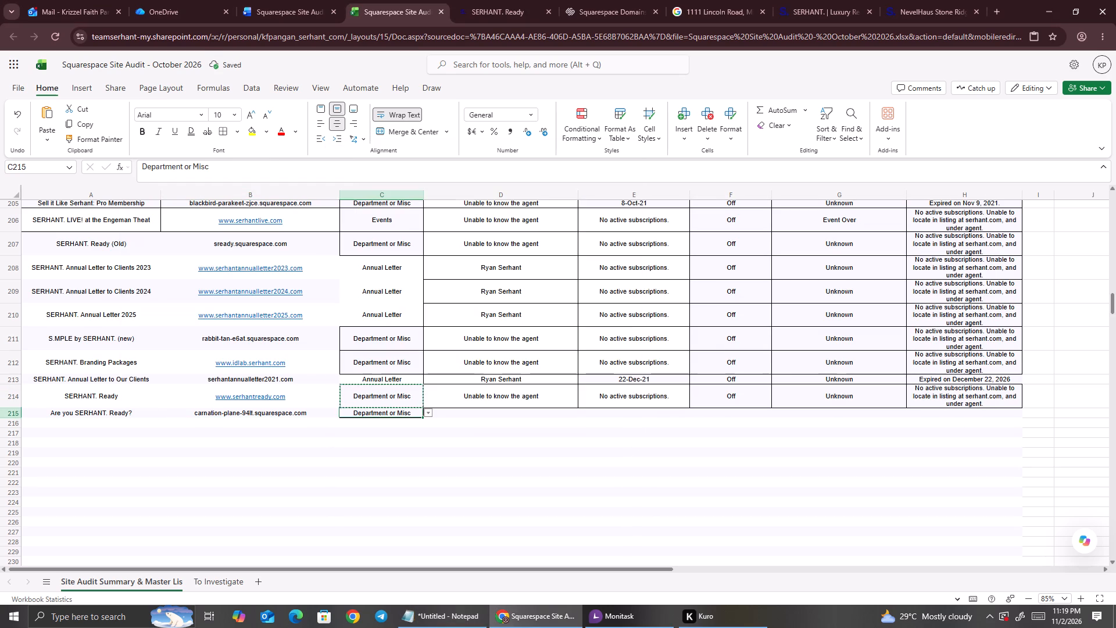
Set column D of the Are you SERHANT. Ready? row to Unable to know the agent, copied from the SERHANT. Ready row.
left_click(493, 388)
key("ctrl+c")
left_click(500, 413)
key("ctrl+v")
Enter the date April 1, 2023 from the Notepad notes in column E of the Are you SERHANT. Ready? row.
key("alt+Tab")
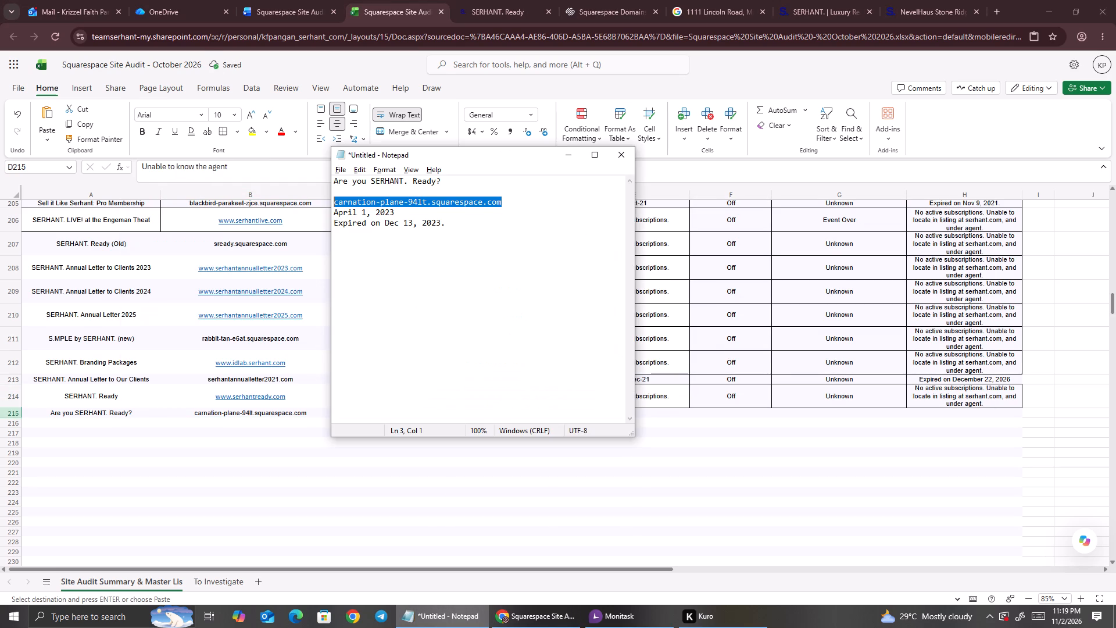
left_click_drag(406, 213, 312, 214)
key("ctrl+c")
left_click(678, 411)
key("ctrl+v")
Fill columns F and G of the Are you SERHANT. Ready? row with Off and Unknown, copied from the SERHANT. Ready row.
left_click(744, 398)
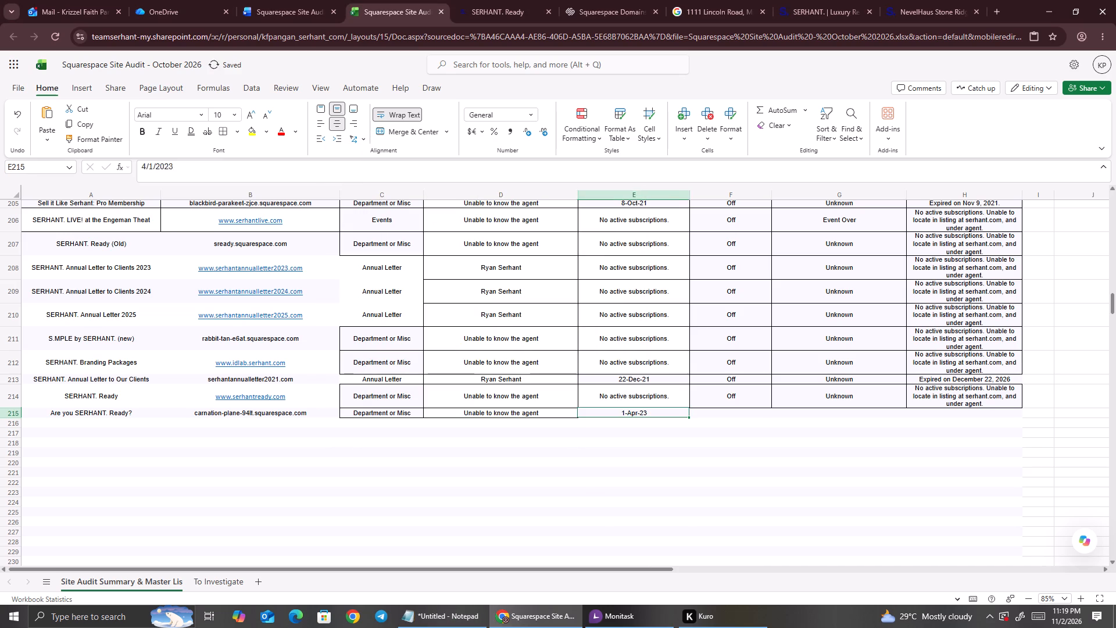
key("ctrl+c")
left_click(742, 411)
key("ctrl+v")
left_click(841, 397)
key("ctrl+c")
left_click(837, 411)
key("ctrl+v")
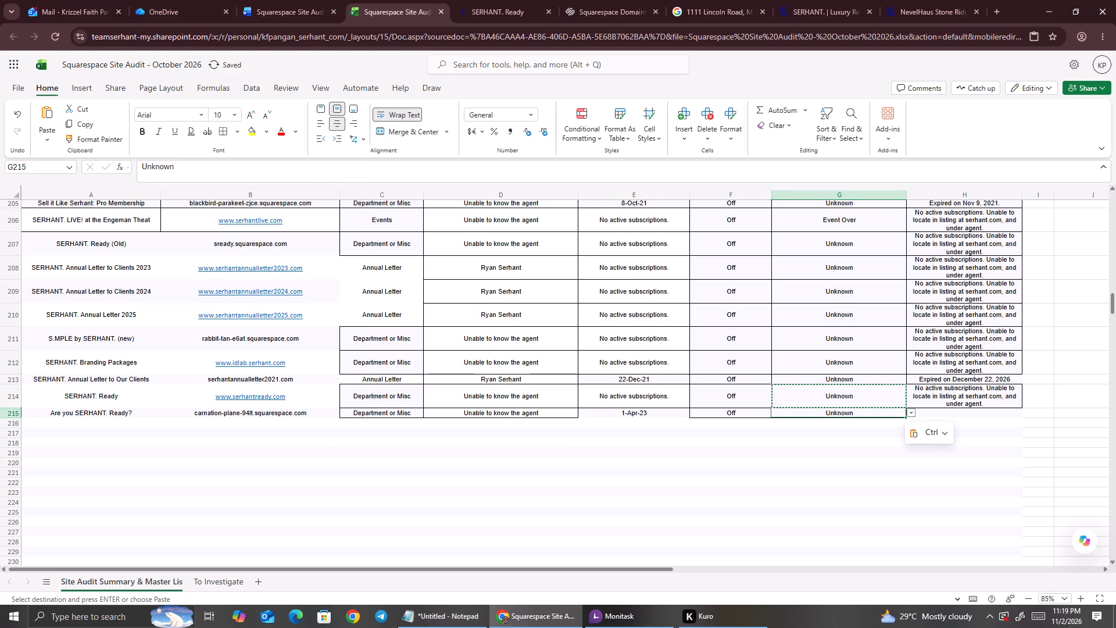
Enter Expired on Dec 13, 2023. from the Notepad notes in column H of the Are you SERHANT. Ready? row.
key("alt+Tab")
left_click_drag(463, 226, 317, 226)
key("ctrl+c")
left_click(981, 423)
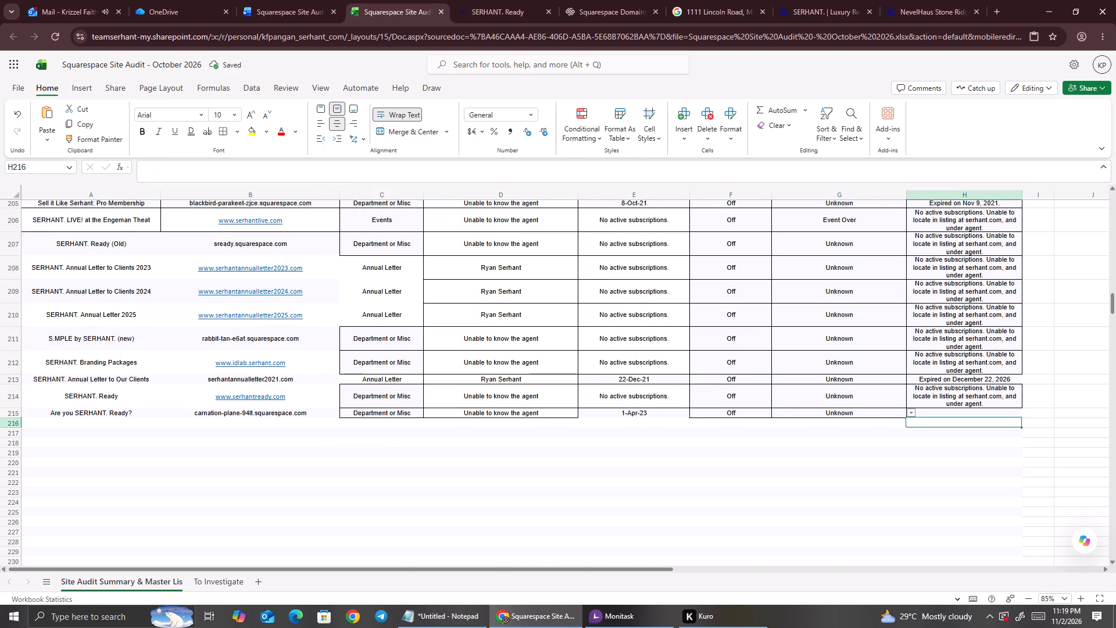
left_click(979, 414)
key("ctrl+v")
left_click(930, 443)
key("alt+Tab")
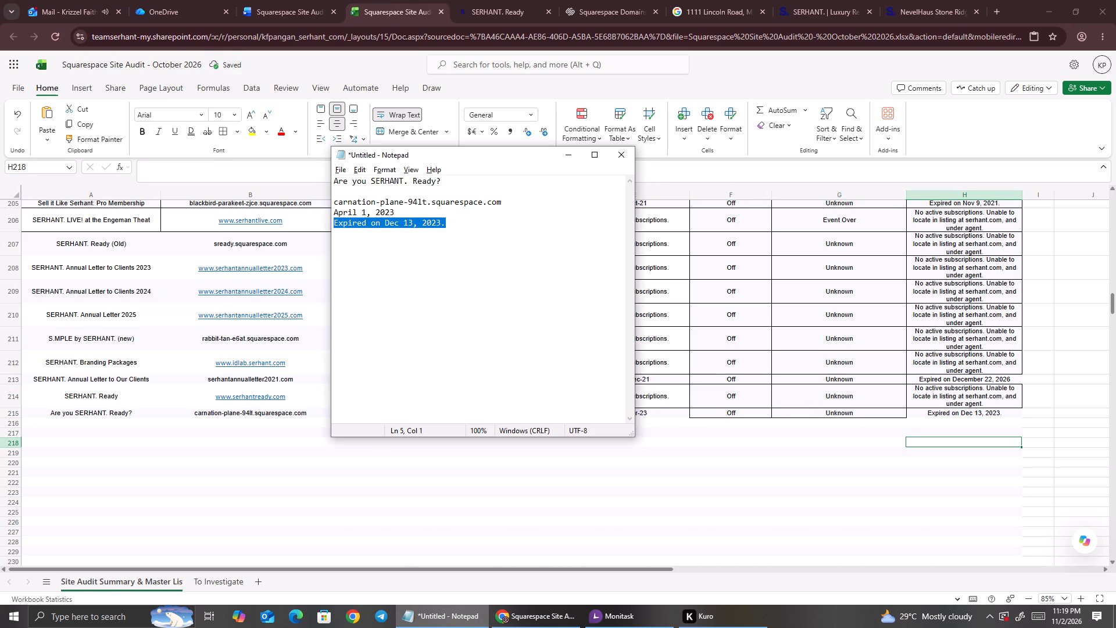
key("alt+Tab")
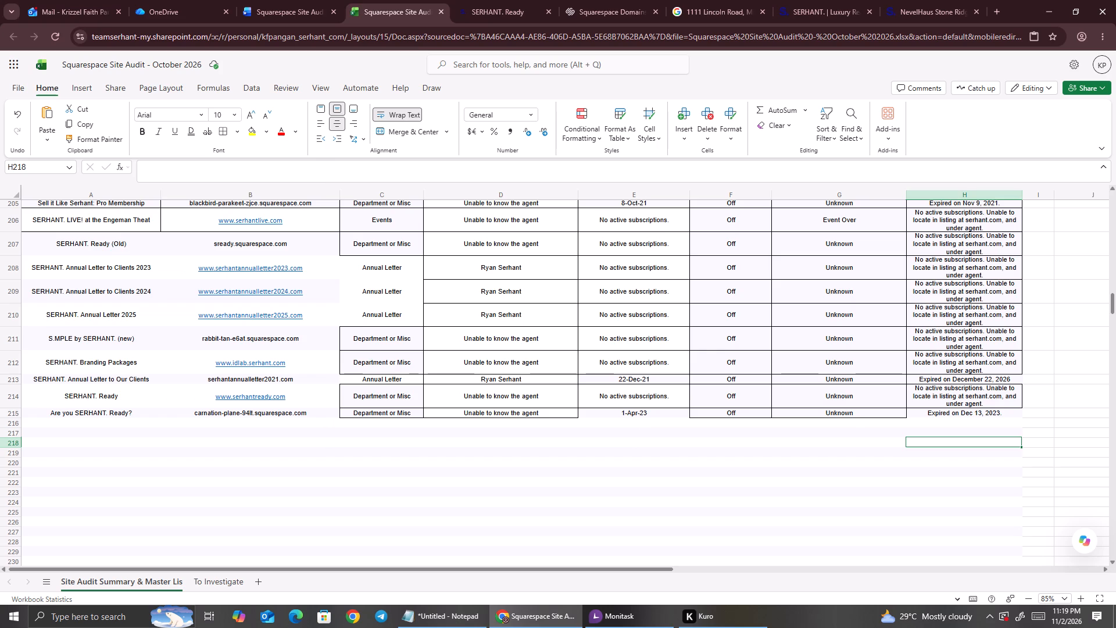
key("alt+Tab")
left_click(200, 441)
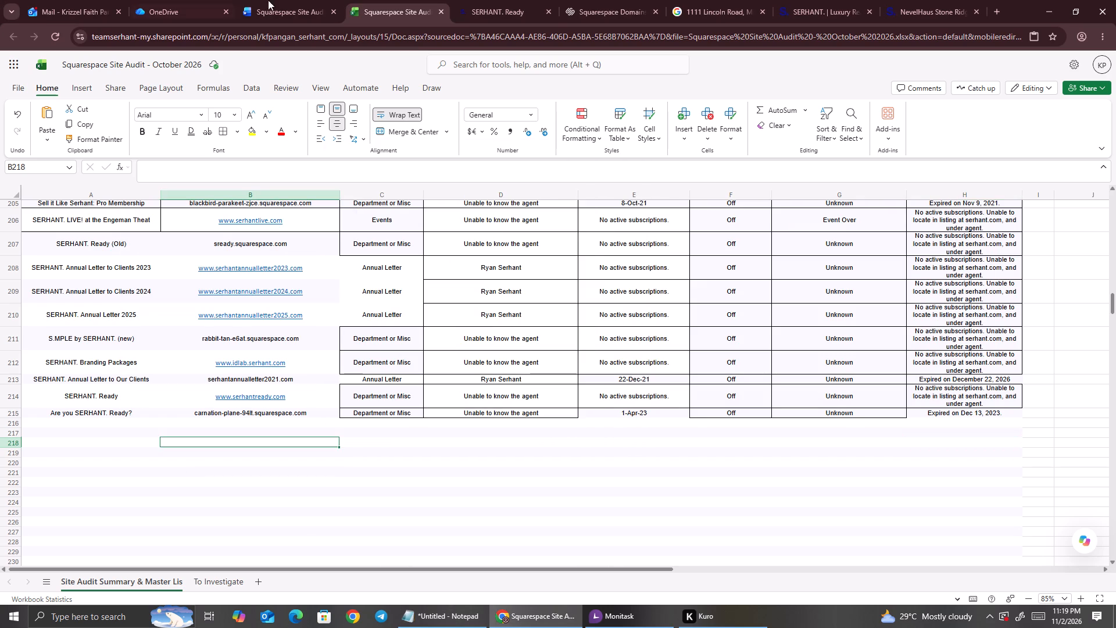
Return from the carnation-plane-94lt.squarespace.com site to the Serhant dashboard's list of websites.
left_click(498, 0)
triple_click(7, 33)
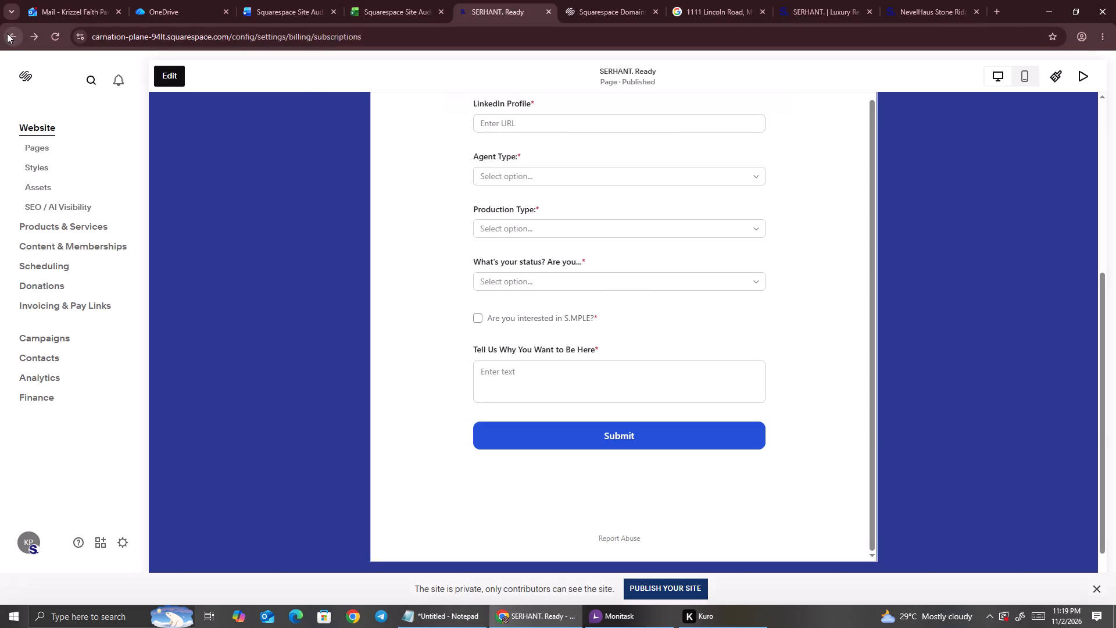
left_click(7, 33)
left_click(7, 33)
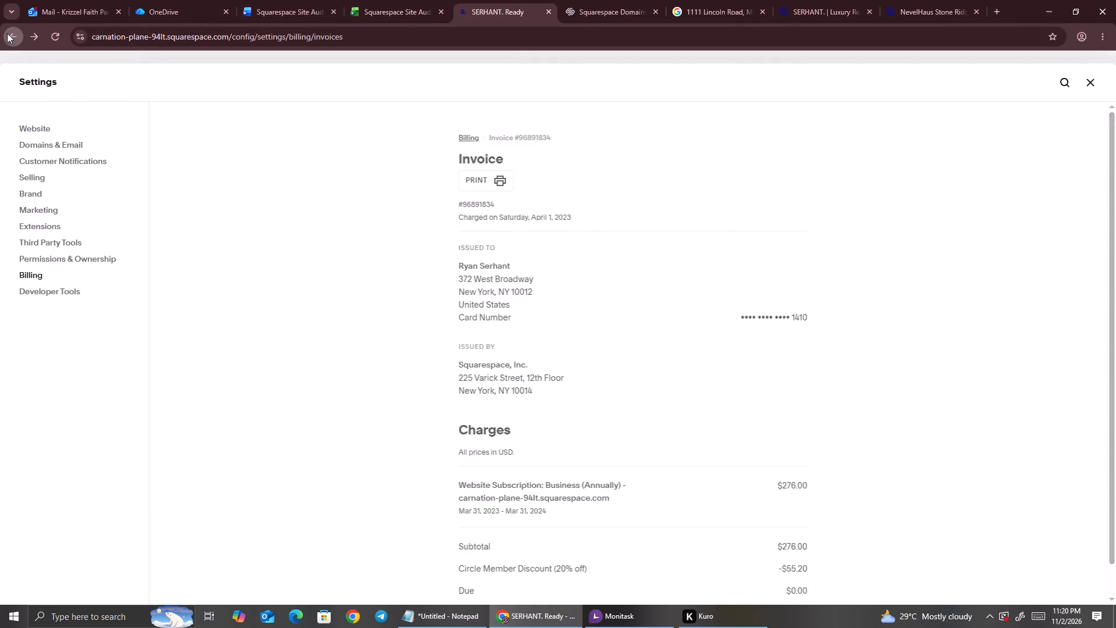
left_click(7, 33)
left_click(7, 33)
left_click(7, 33)
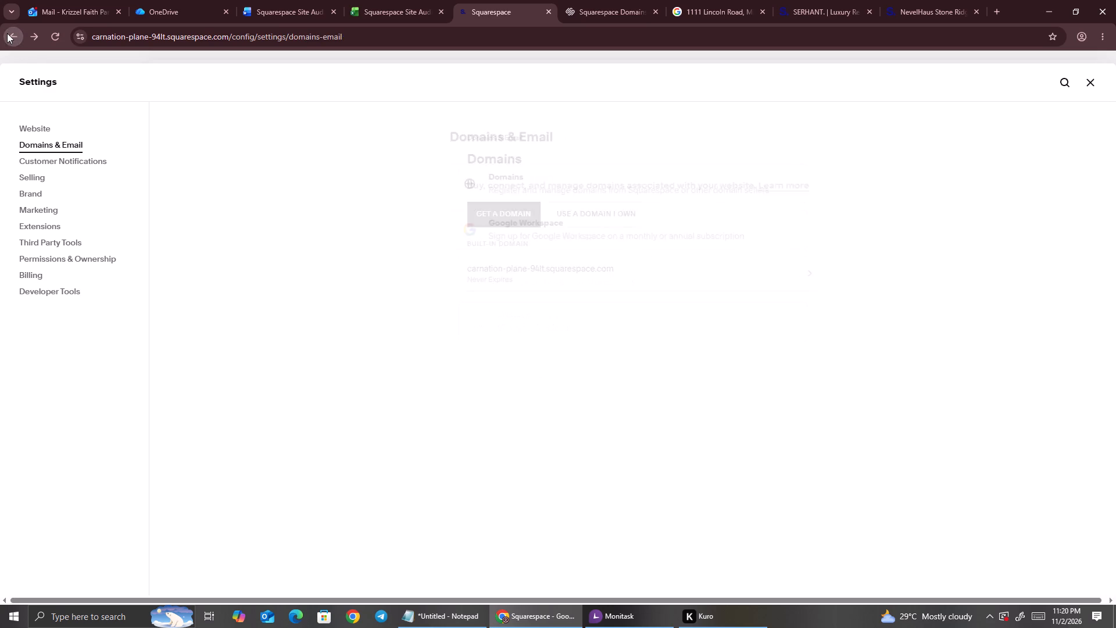
left_click(7, 33)
left_click(7, 33)
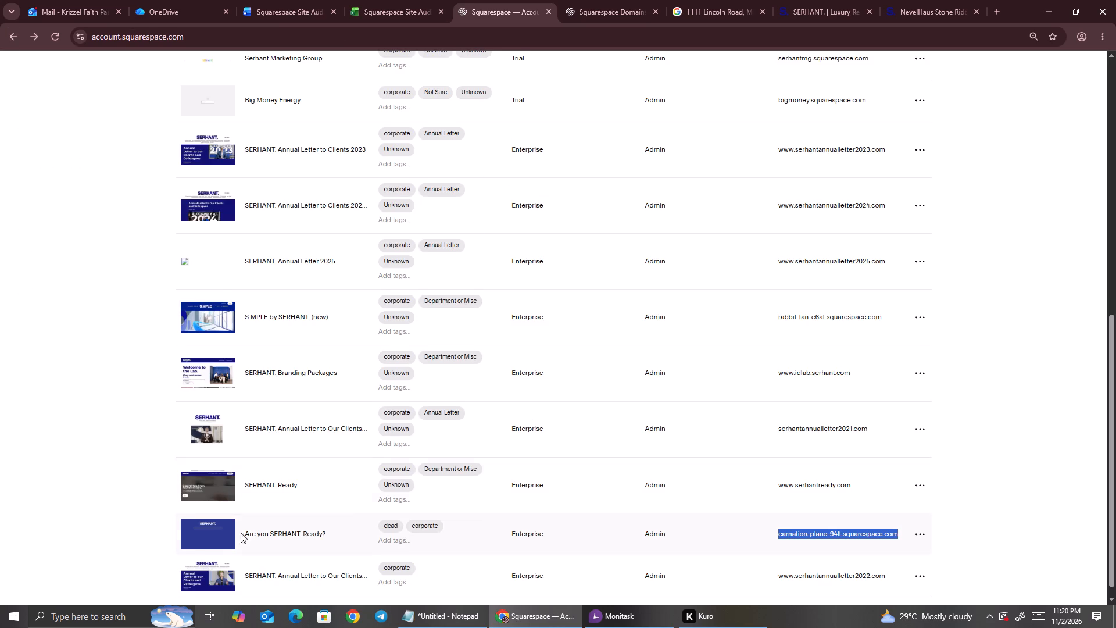
scroll(248, 530, "down", 2)
left_click(400, 570)
type("de")
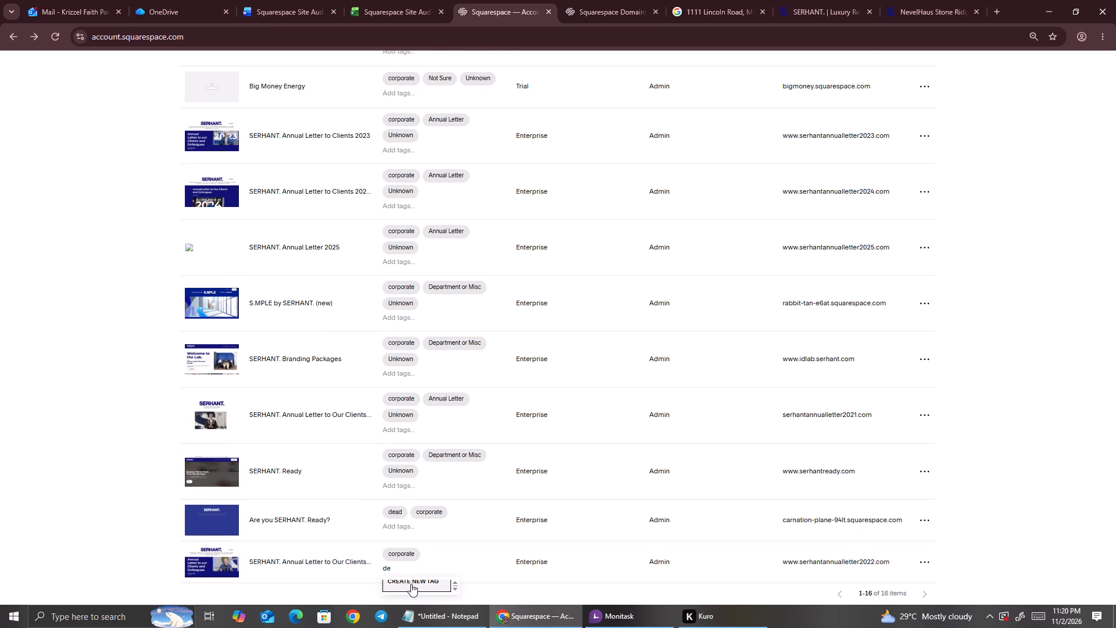
key("Down")
key("Down")
key("Down")
key("Down")
key("Return")
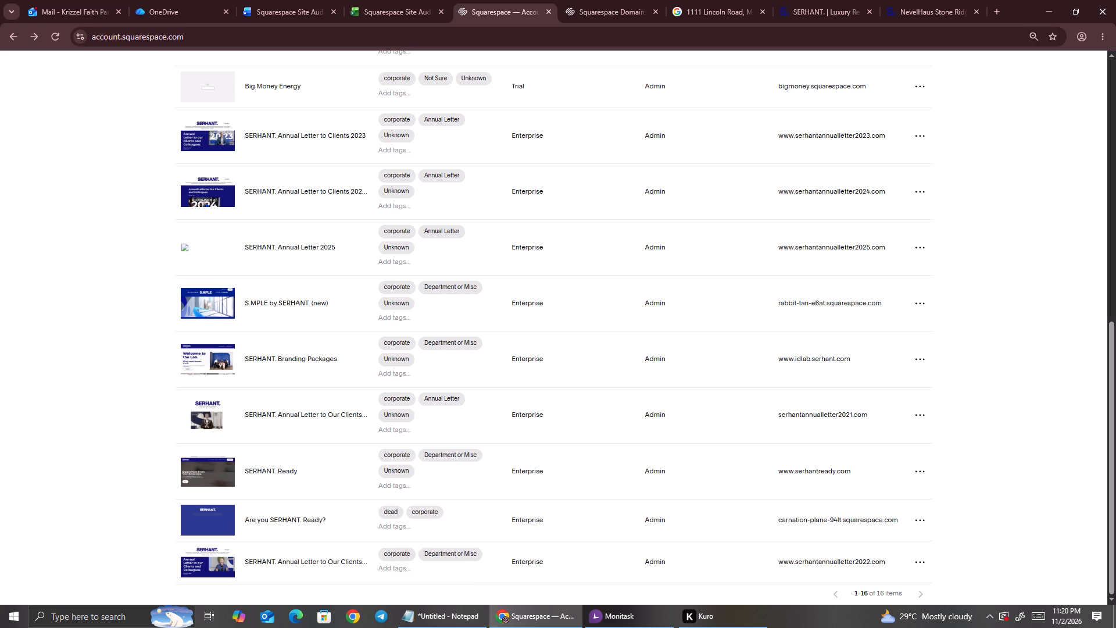
type("un")
key("Down")
key("Return")
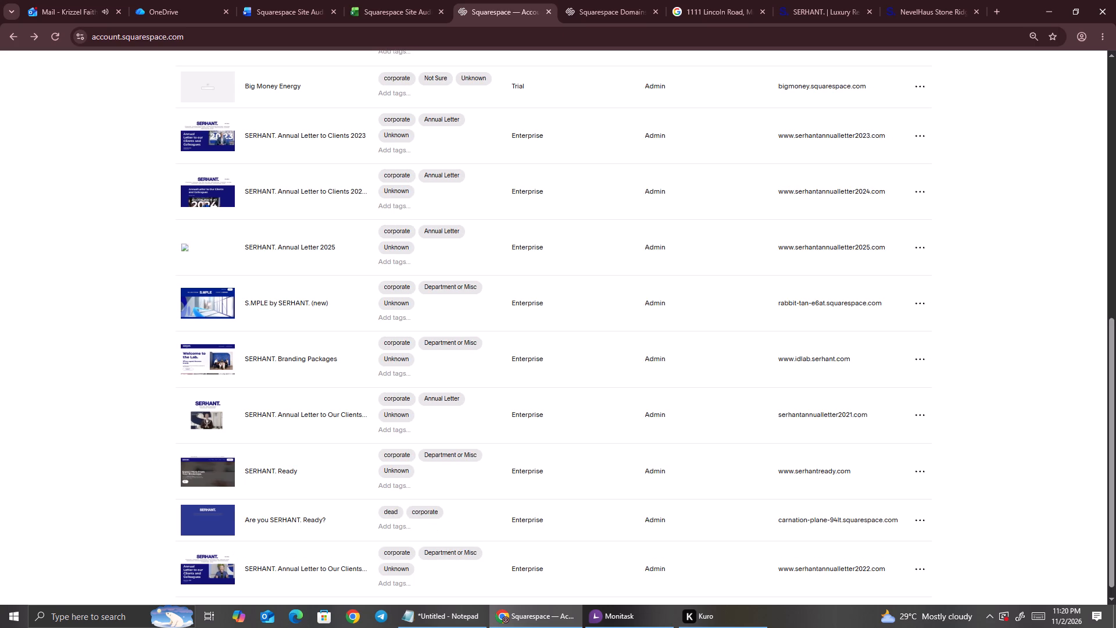
Deselect the corporate tag in the Serhant dashboard's tag filter.
scroll(492, 565, "down", 4)
scroll(456, 555, "up", 10)
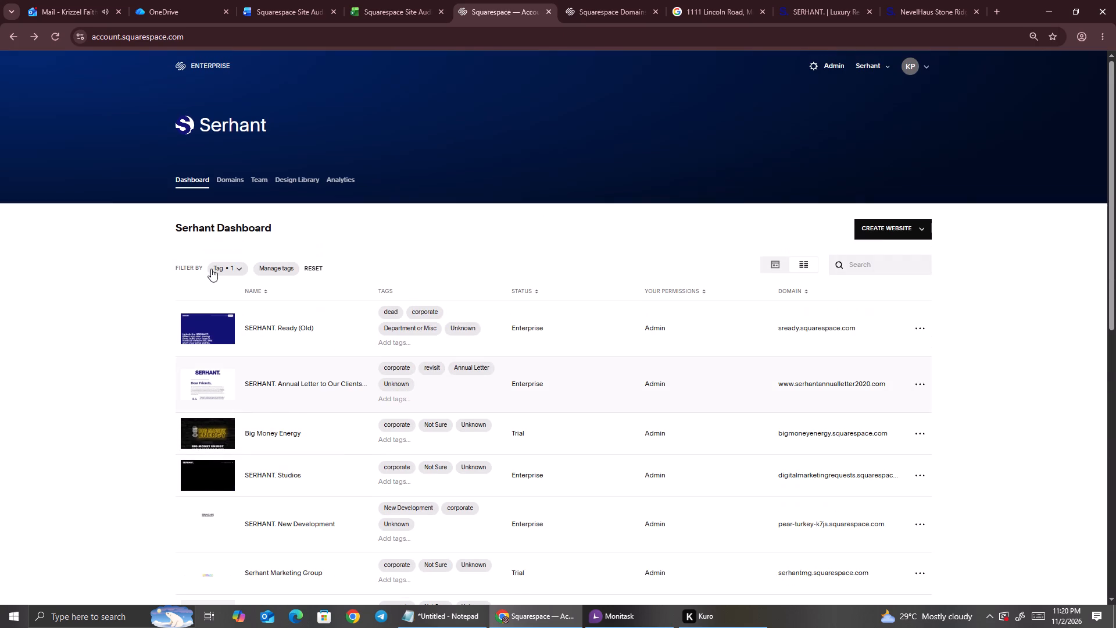
left_click(231, 269)
left_click(164, 351)
left_click(246, 268)
scroll(311, 408, "up", 2)
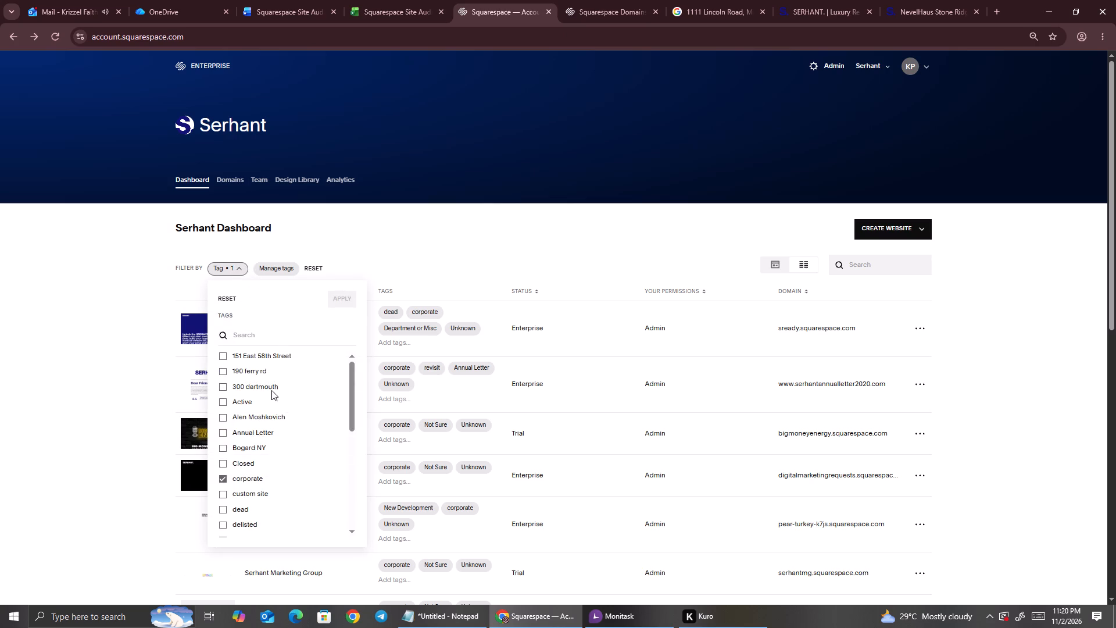
scroll(248, 387, "up", 2)
left_click(223, 475)
left_click(220, 483)
left_click(221, 479)
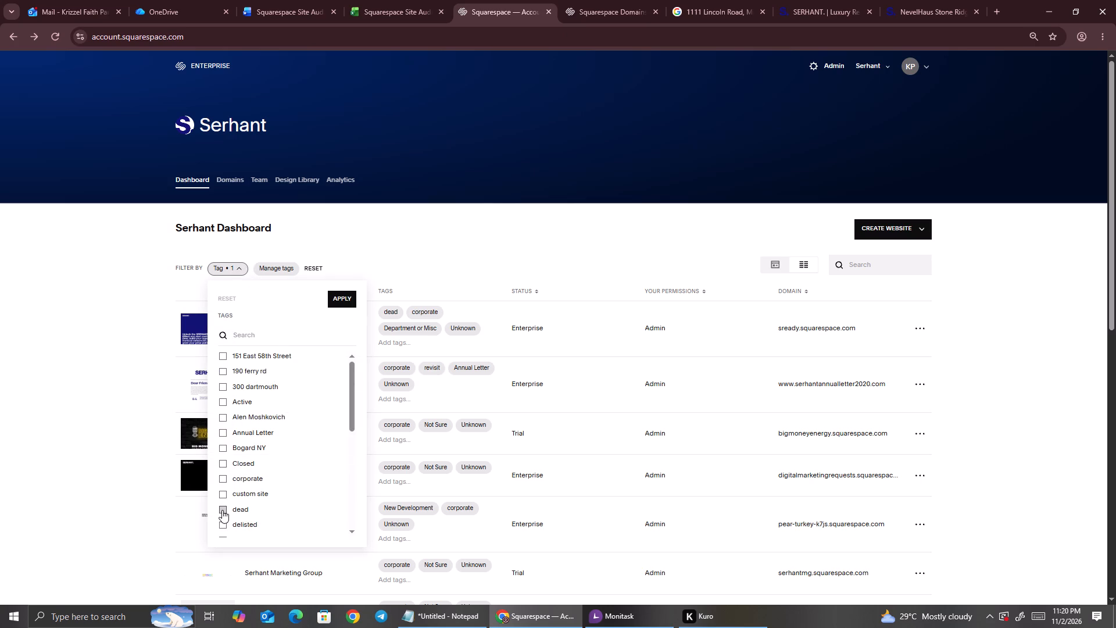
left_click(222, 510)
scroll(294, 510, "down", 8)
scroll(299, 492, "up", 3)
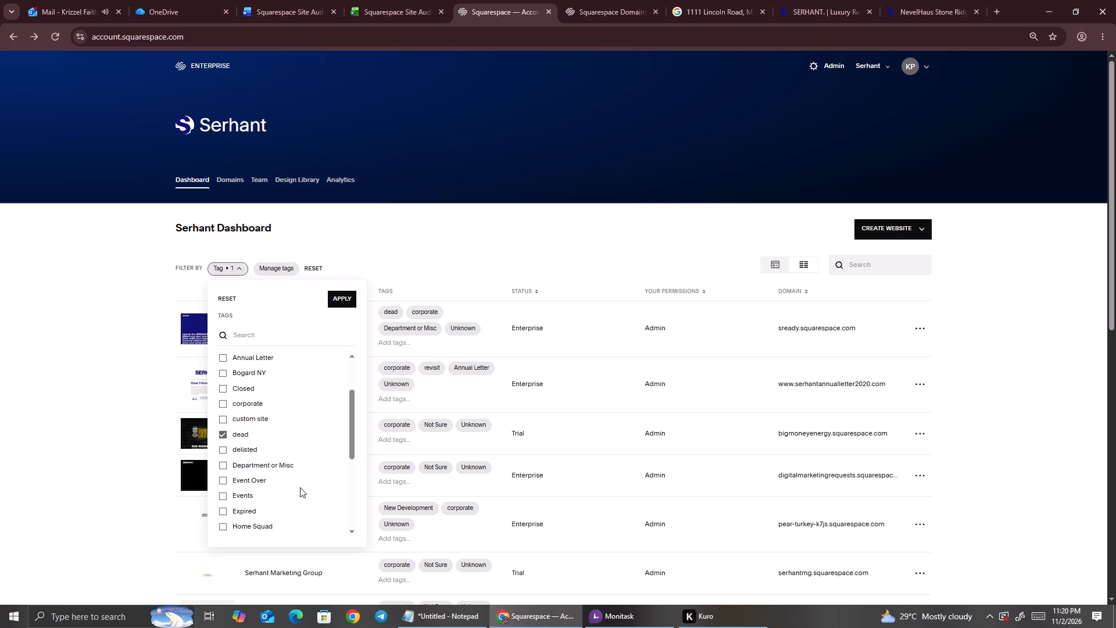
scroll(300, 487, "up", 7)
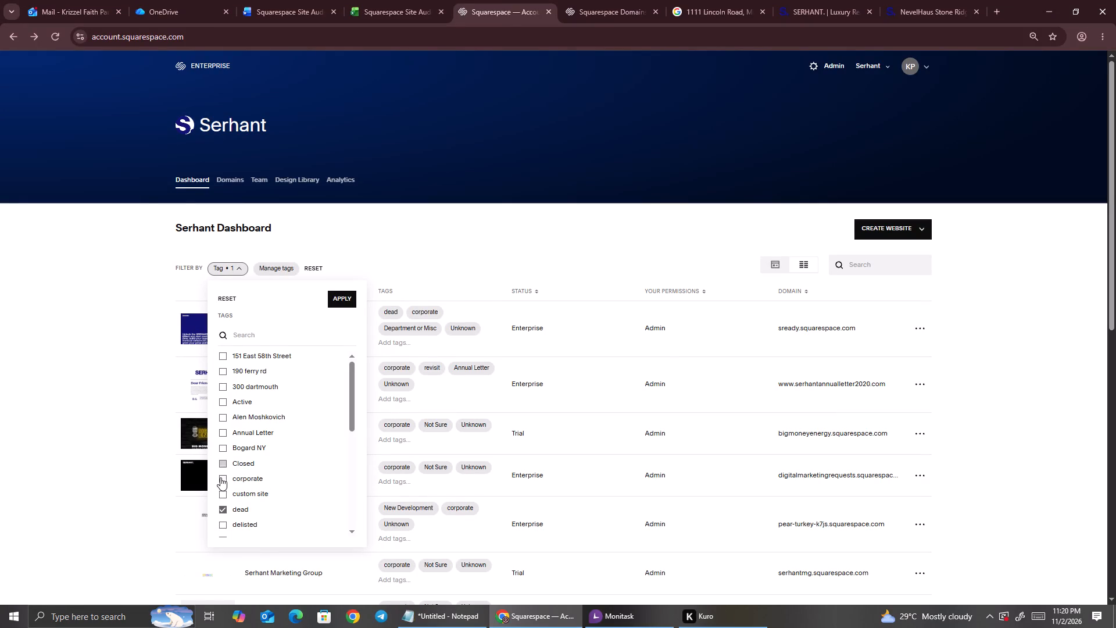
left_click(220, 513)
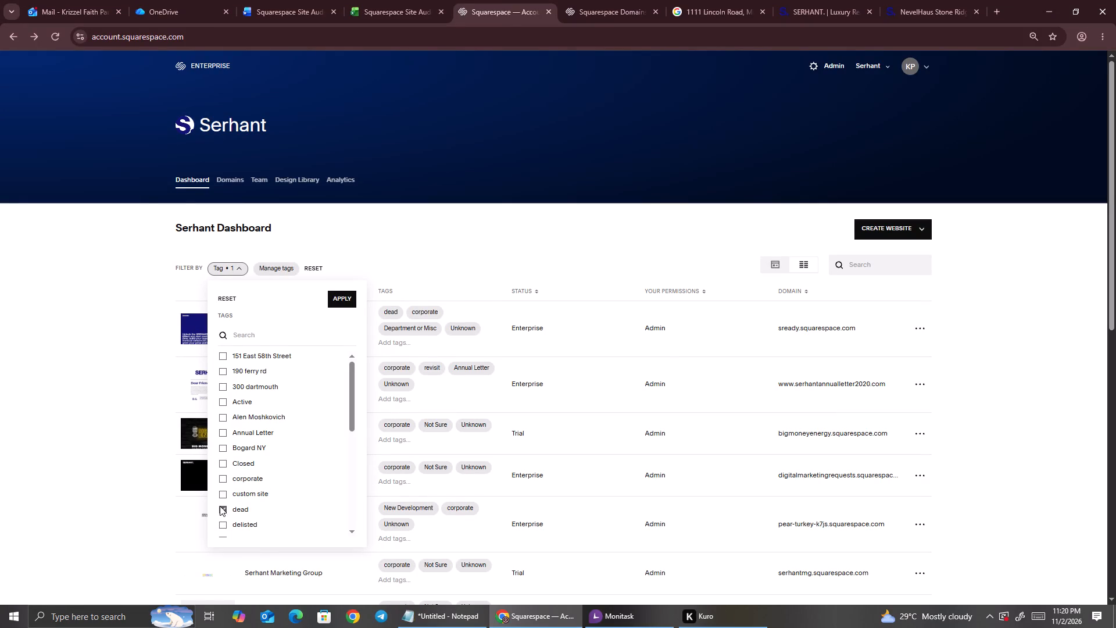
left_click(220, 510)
Filter the dashboard's websites by the custom site tag.
left_click(222, 495)
left_click(337, 301)
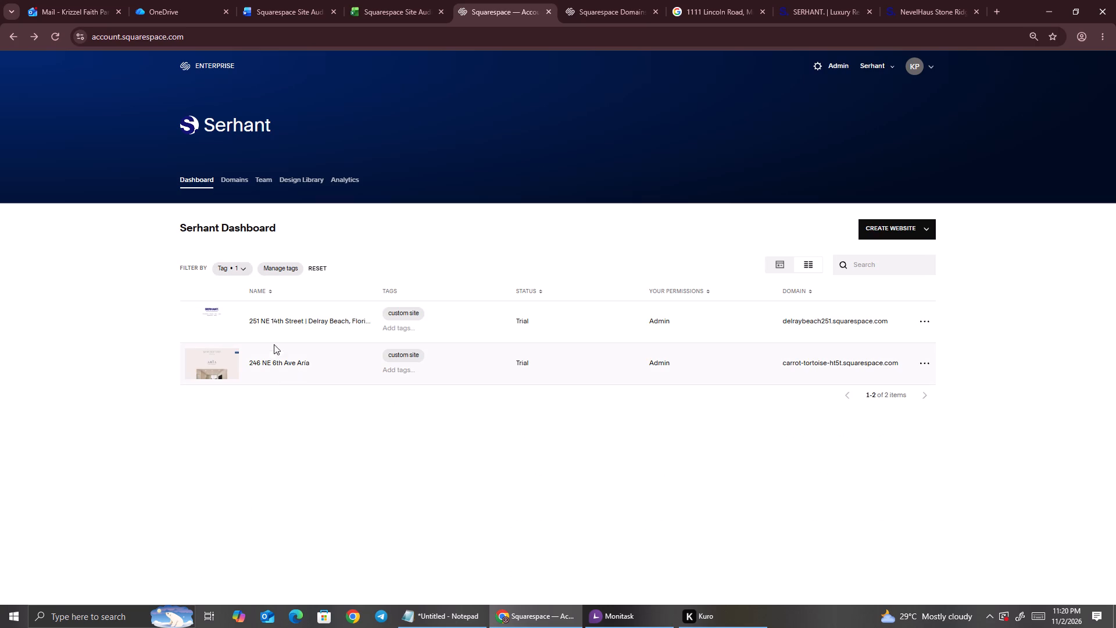
left_click_drag(244, 317, 372, 322)
key("ctrl+c")
key("ctrl+c")
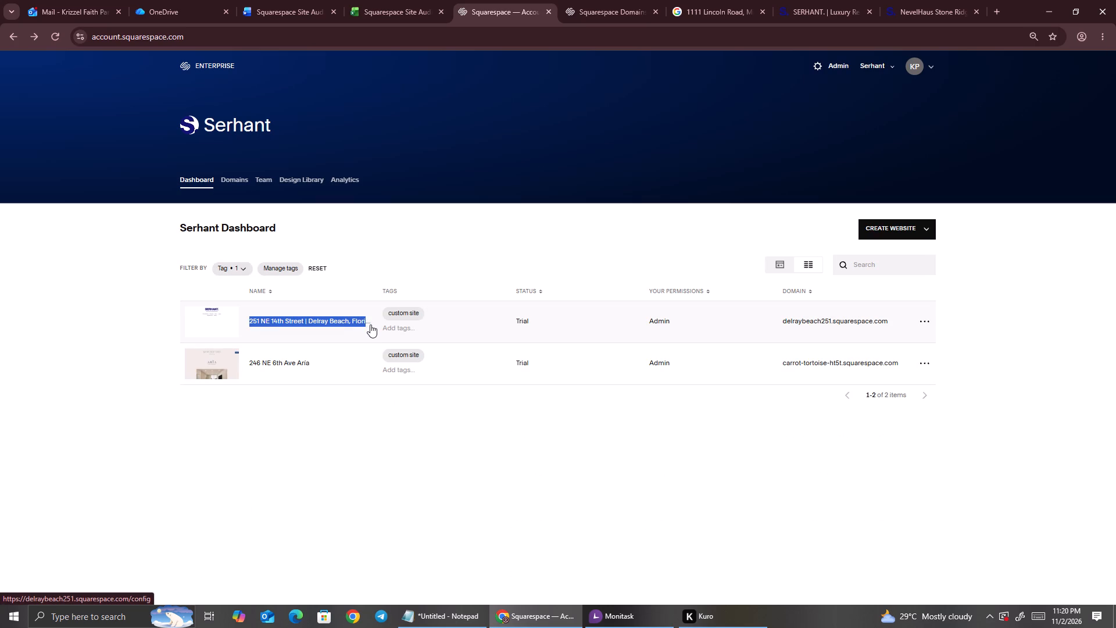
key("alt+Tab")
key("ctrl+a")
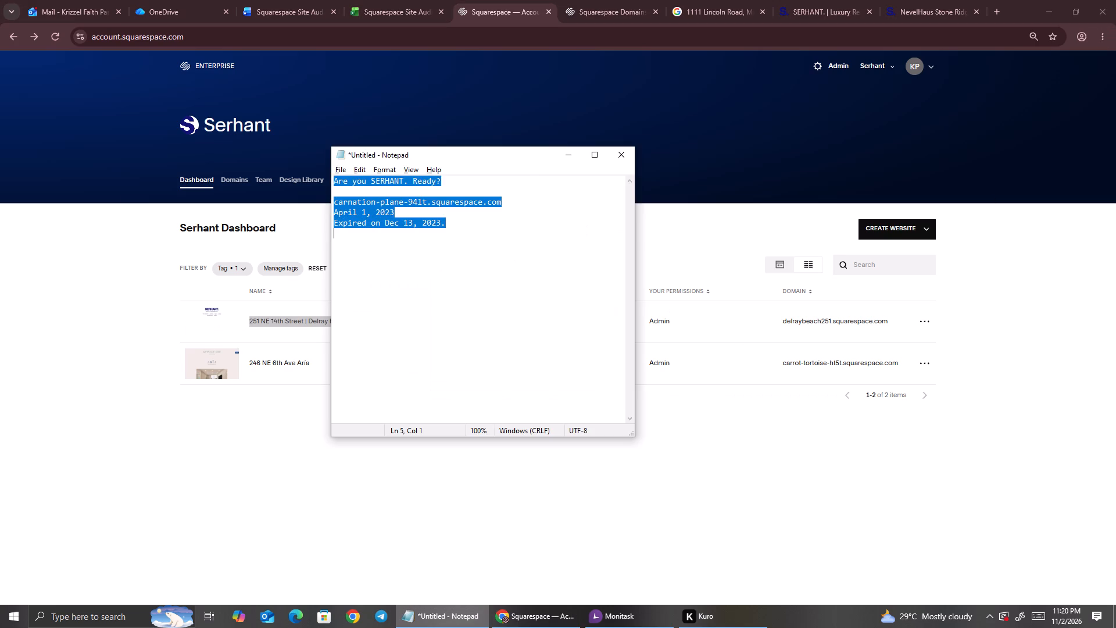
key("ctrl+v")
key("alt+Tab")
left_click_drag(768, 330, 902, 326)
key("ctrl+c")
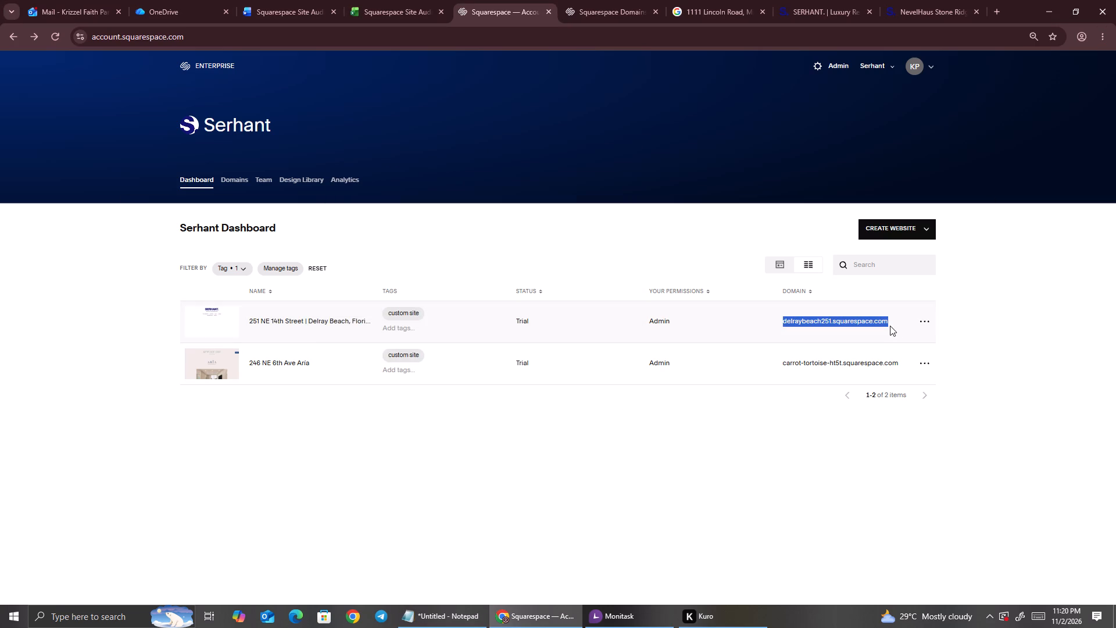
key("alt+Tab")
key("ctrl+v")
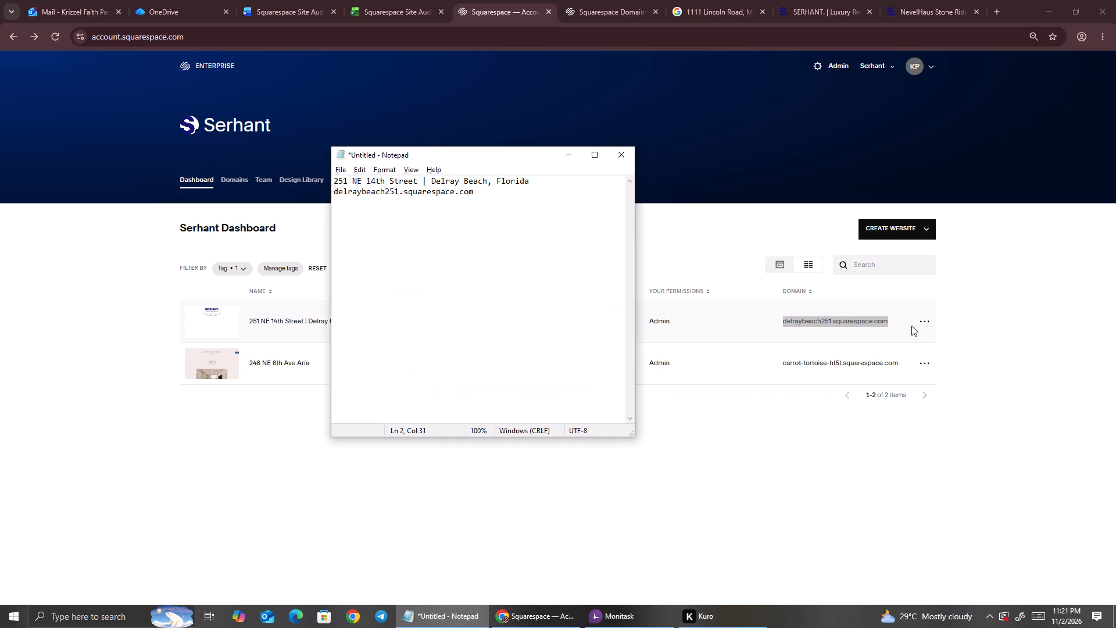
Open the settings of the delraybeach251.squarespace.com site from the dashboard.
left_click(919, 326)
left_click(913, 390)
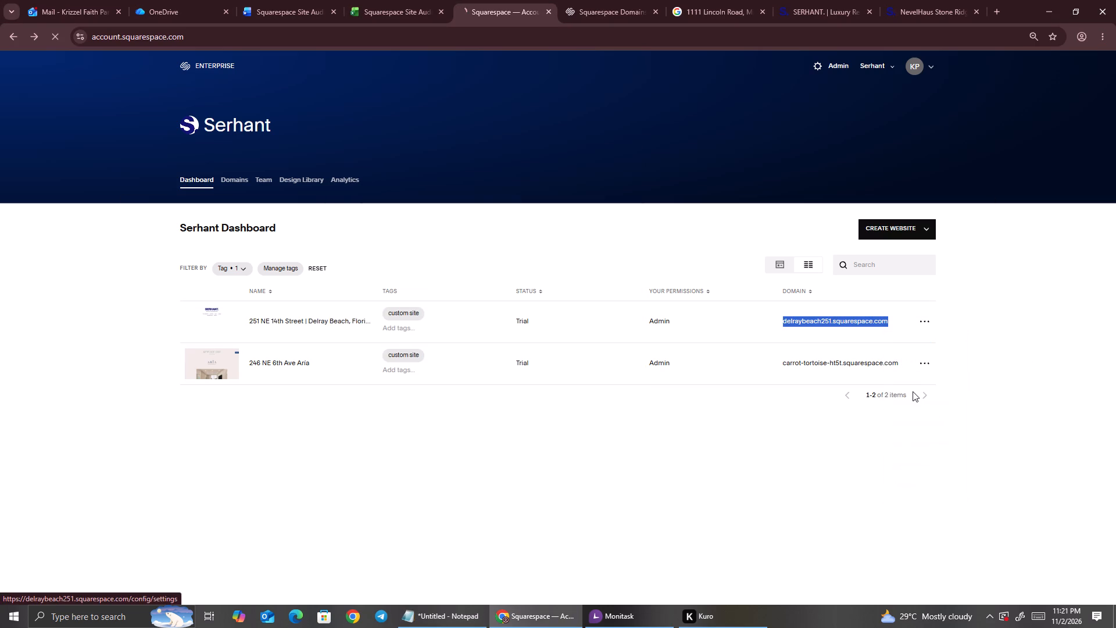
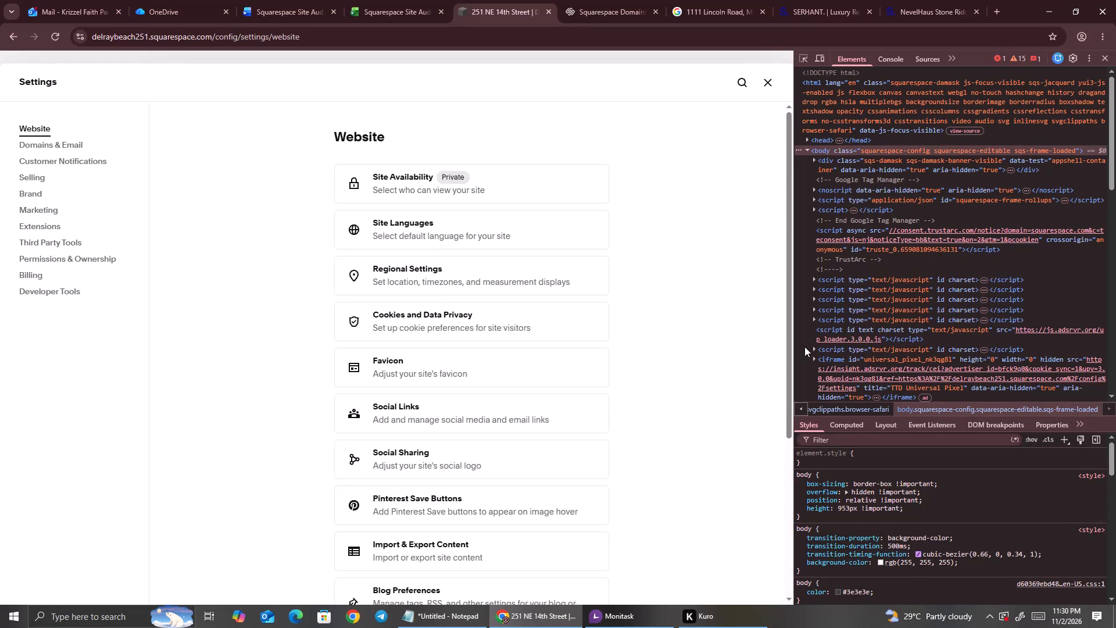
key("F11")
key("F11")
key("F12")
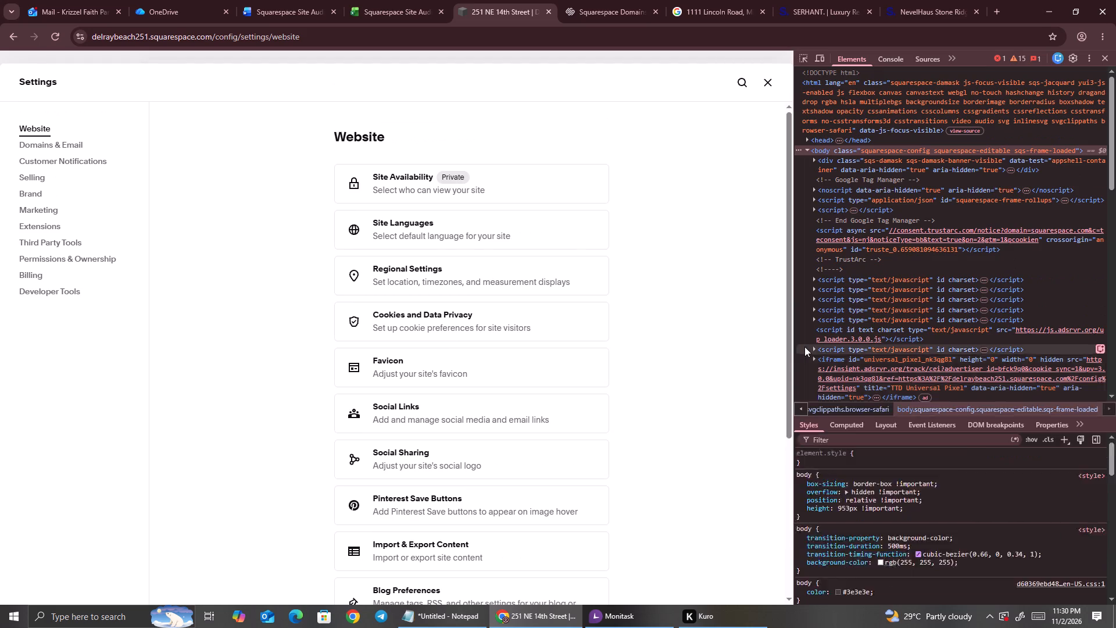
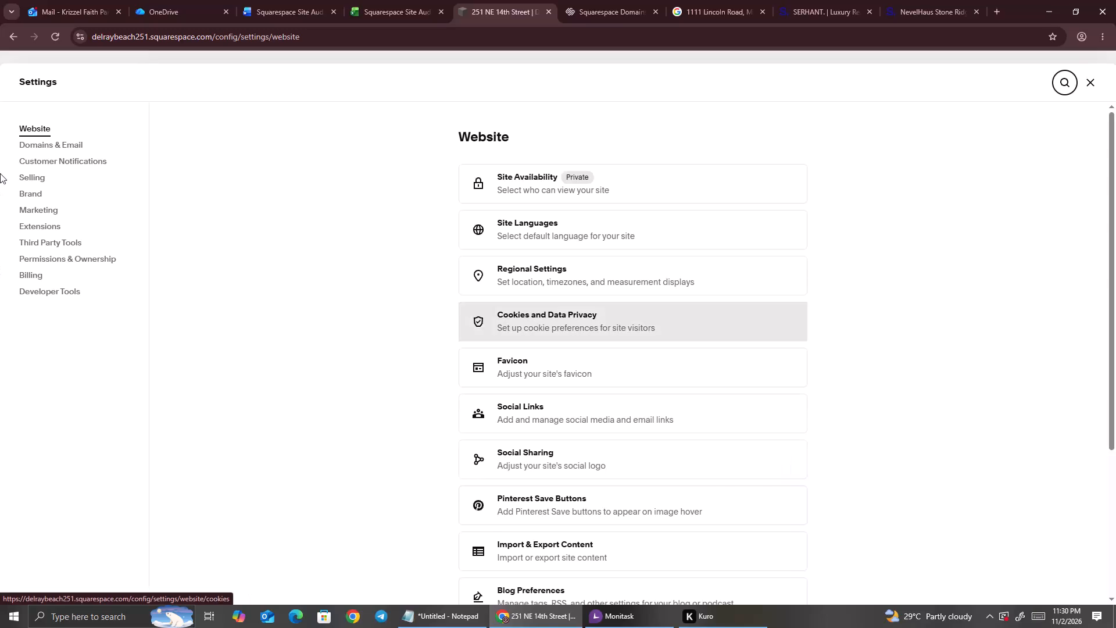
Copy the site's earliest invoice date, November 29, 2023, from its billing invoices into the Notepad notes.
left_click(38, 138)
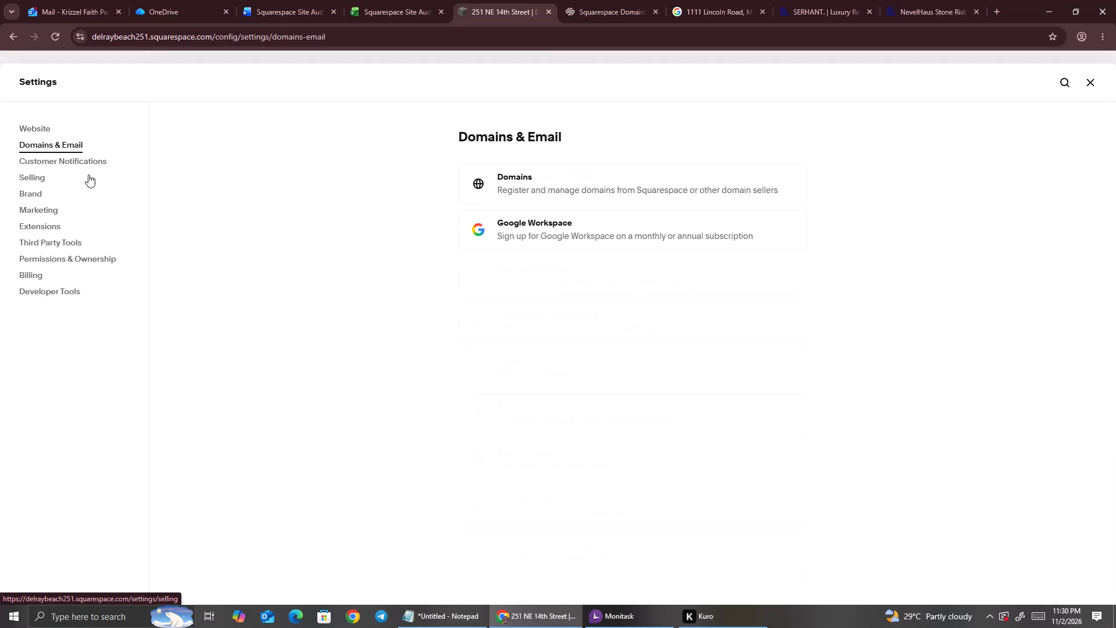
left_click(673, 197)
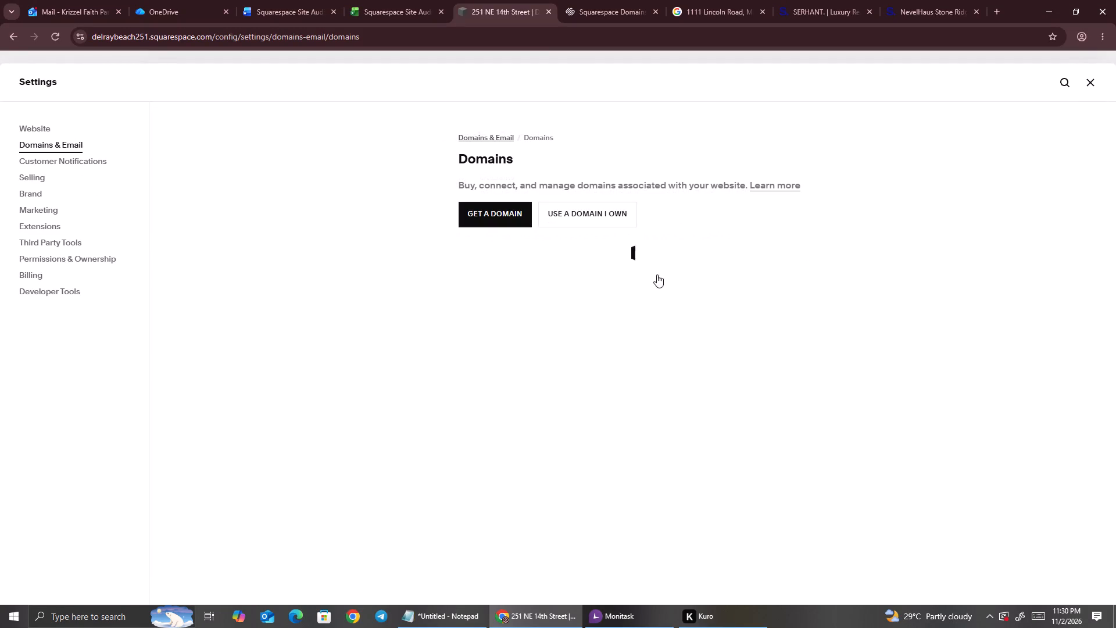
left_click(37, 277)
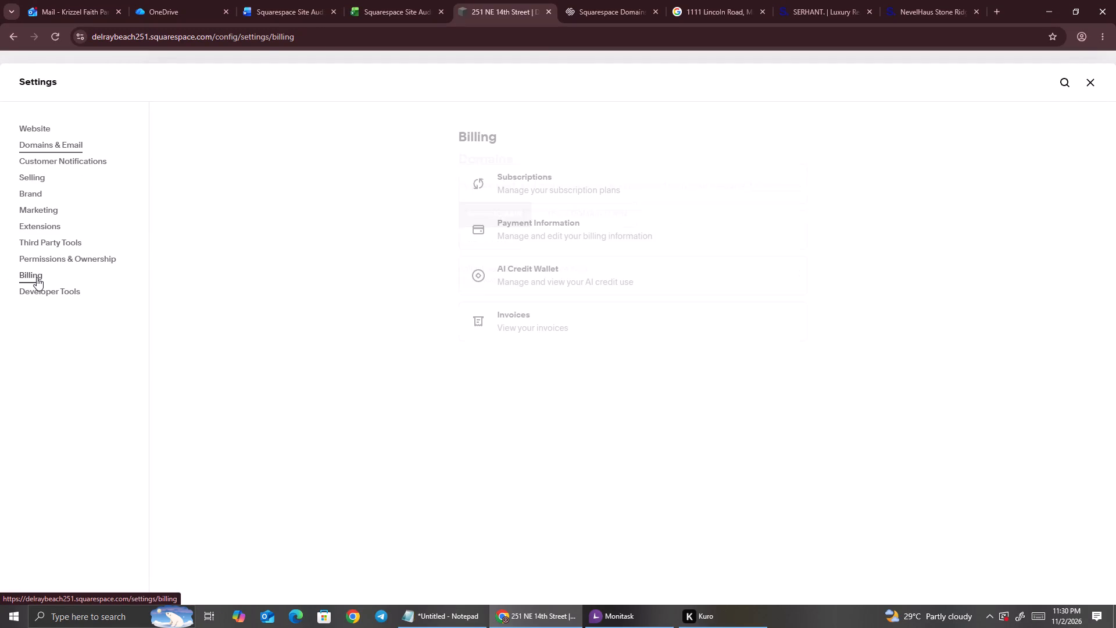
left_click(537, 319)
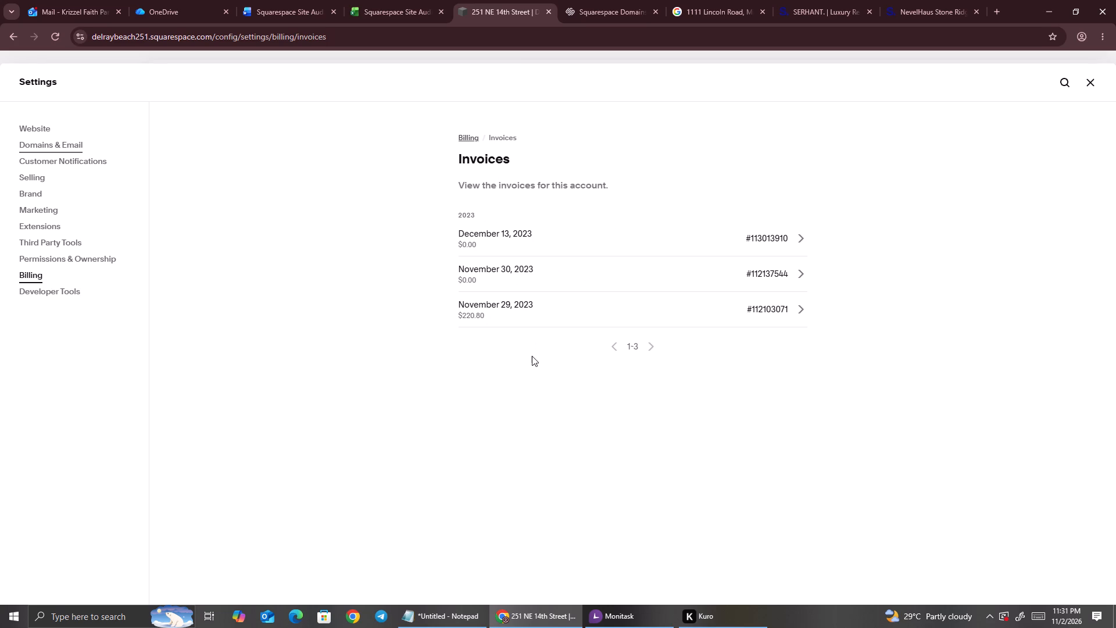
left_click_drag(438, 309, 568, 303)
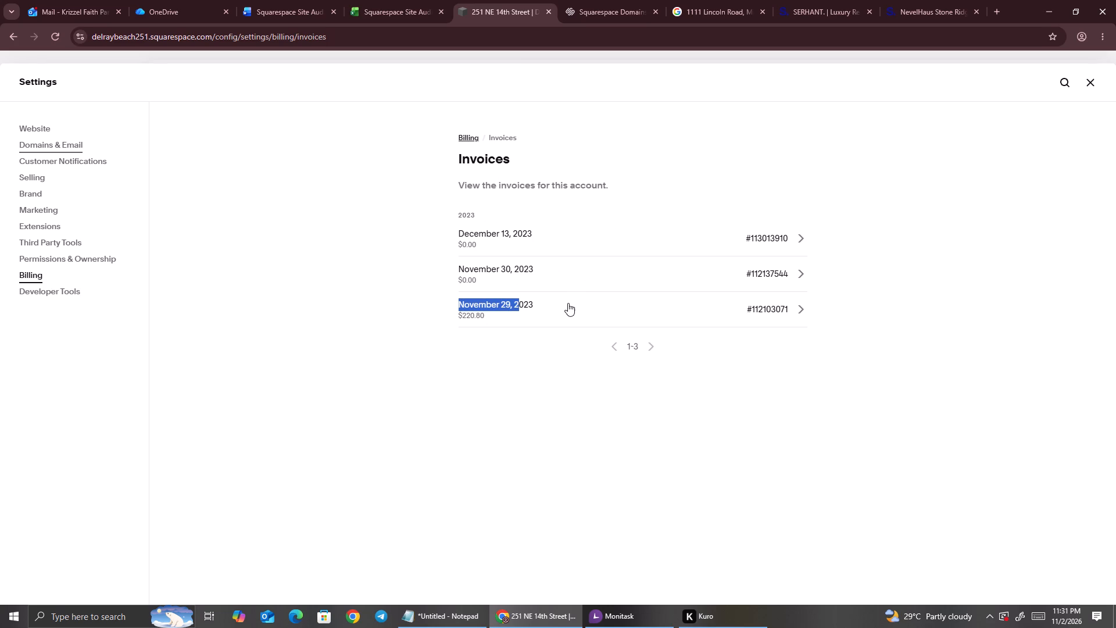
key("ctrl+c")
key("ctrl+c")
key("alt+Tab")
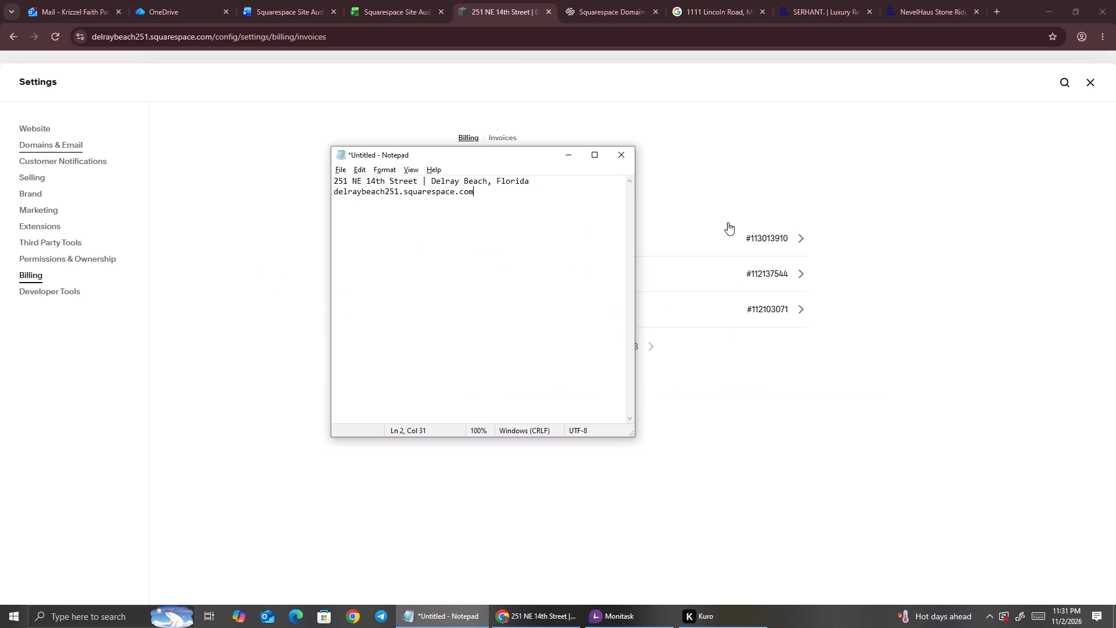
key("Return")
key("ctrl+v")
key("alt+Tab")
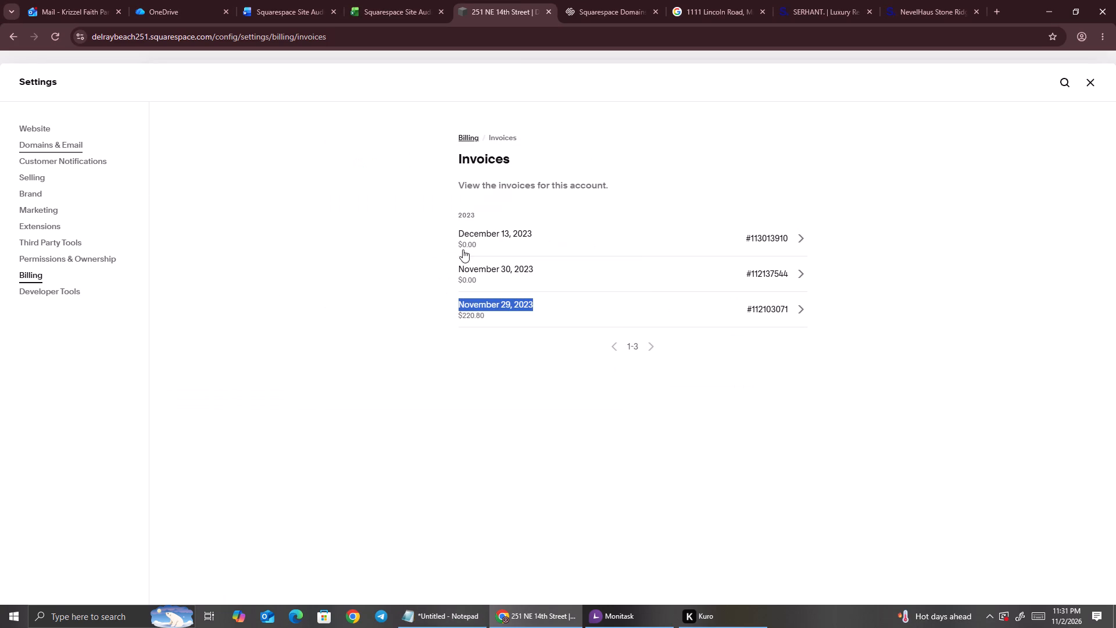
Copy the expired website subscription's line, "Expired on Dec 13, 2023.", into the Notepad notes and leave the site settings.
left_click(461, 142)
left_click(520, 170)
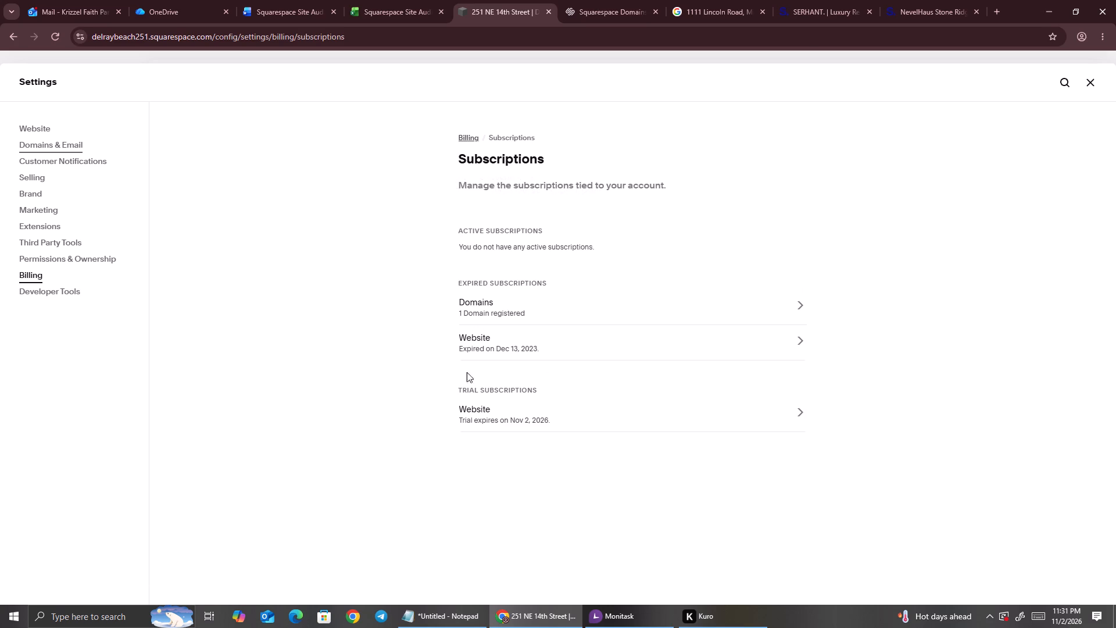
left_click_drag(436, 352, 589, 350)
key("ctrl+c")
key("alt+Tab")
key("Return")
key("ctrl+v")
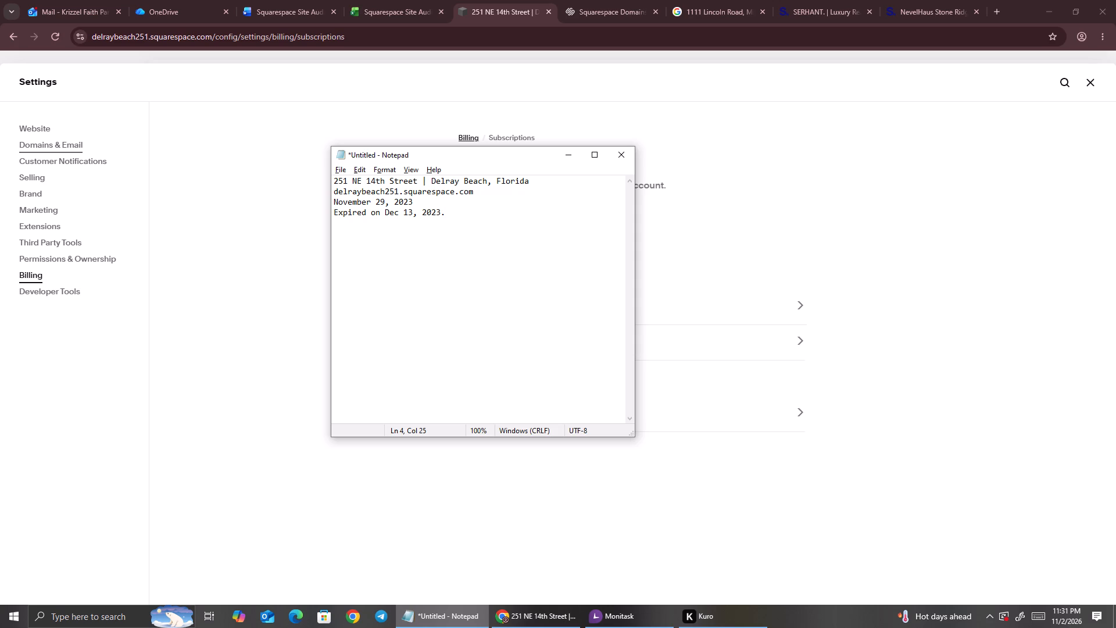
left_click(854, 200)
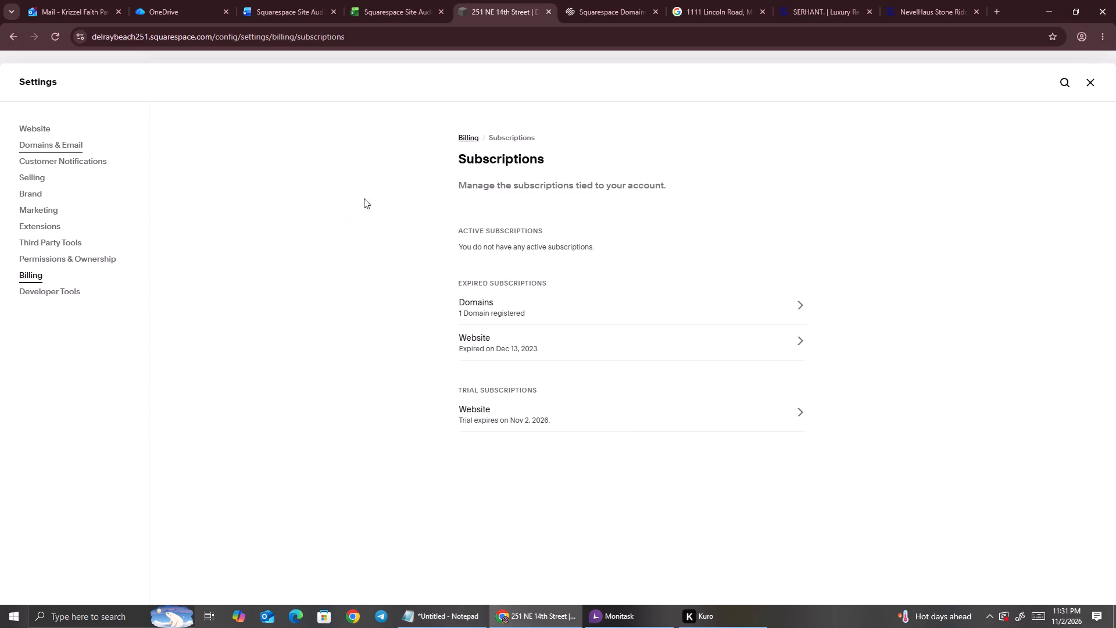
left_click(1093, 82)
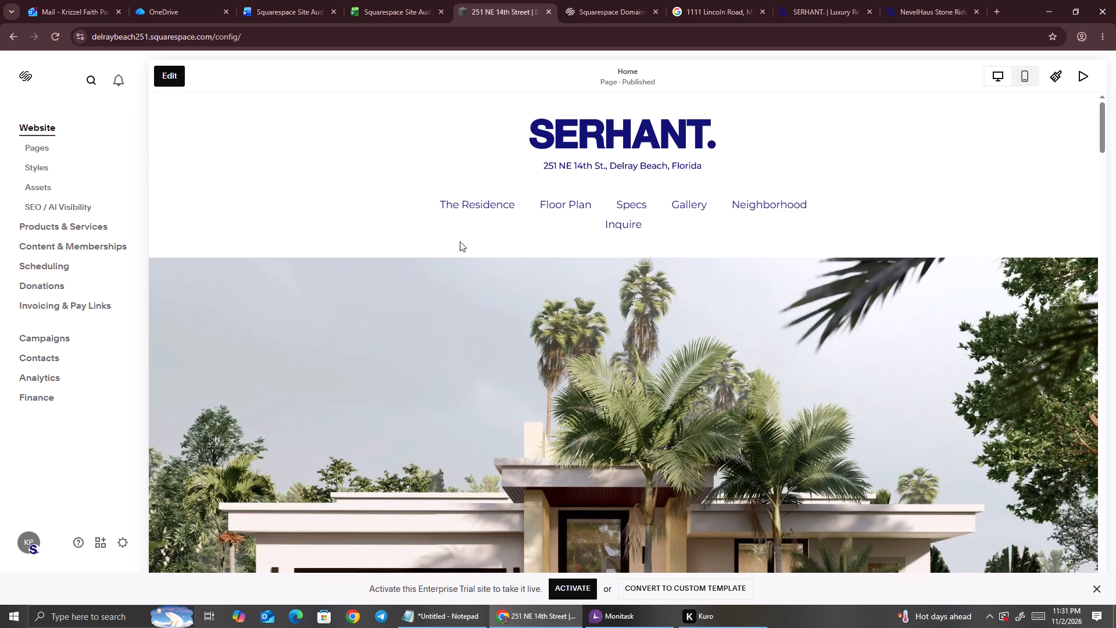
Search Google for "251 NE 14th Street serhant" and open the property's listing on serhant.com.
scroll(450, 277, "down", 4)
scroll(451, 277, "up", 4)
key("alt+Tab")
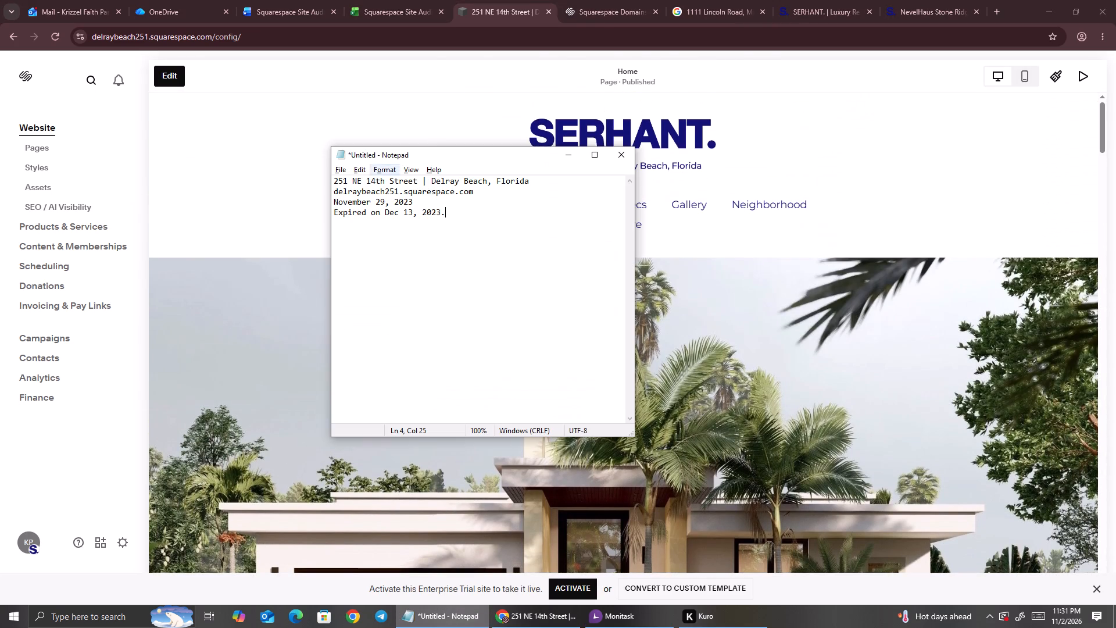
left_click_drag(420, 185, 327, 174)
left_click_drag(327, 174, 327, 173)
key("ctrl+c")
left_click(698, 0)
left_click(630, 34)
key("ctrl+v")
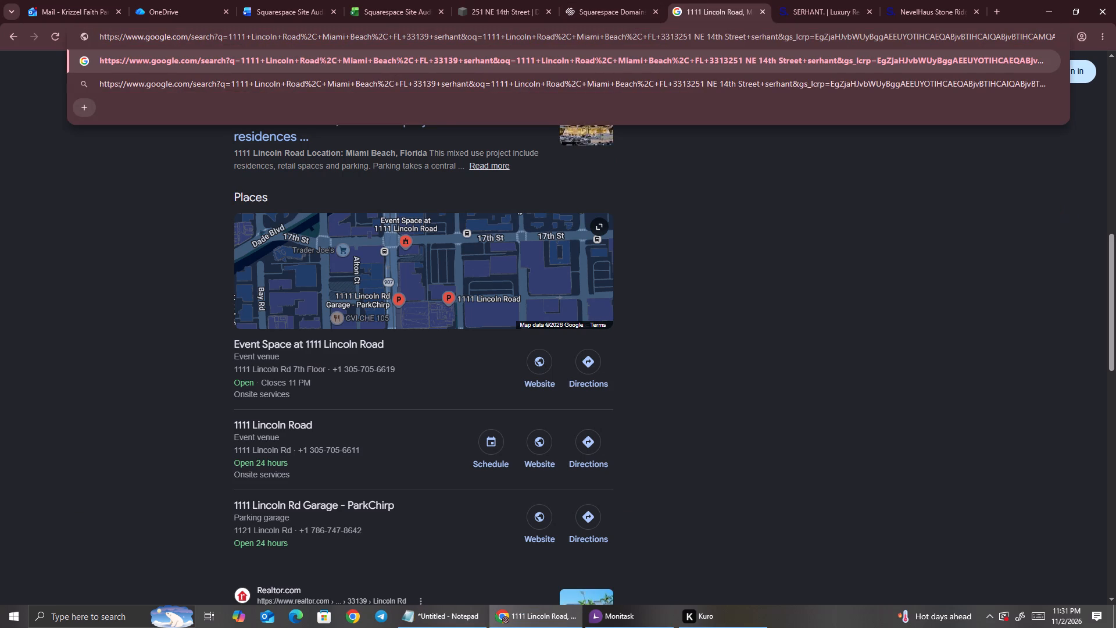
left_click_drag(0, 177, 9, 179)
left_click_drag(402, 73, 331, 76)
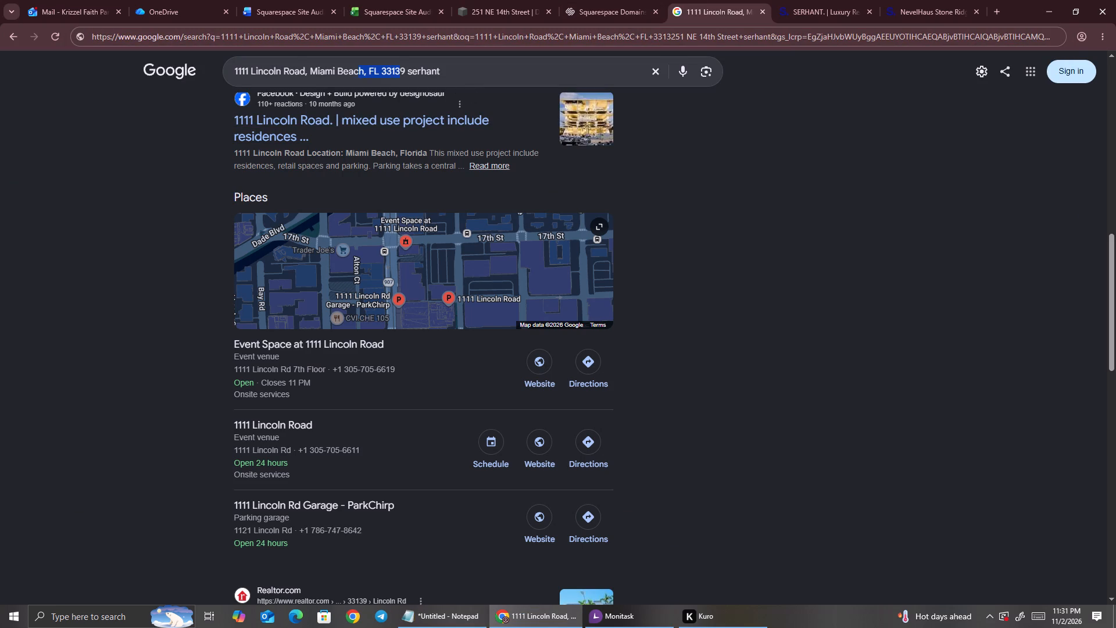
left_click_drag(331, 76, 285, 80)
left_click_drag(407, 70, 39, 55)
key("ctrl+v")
key("Return")
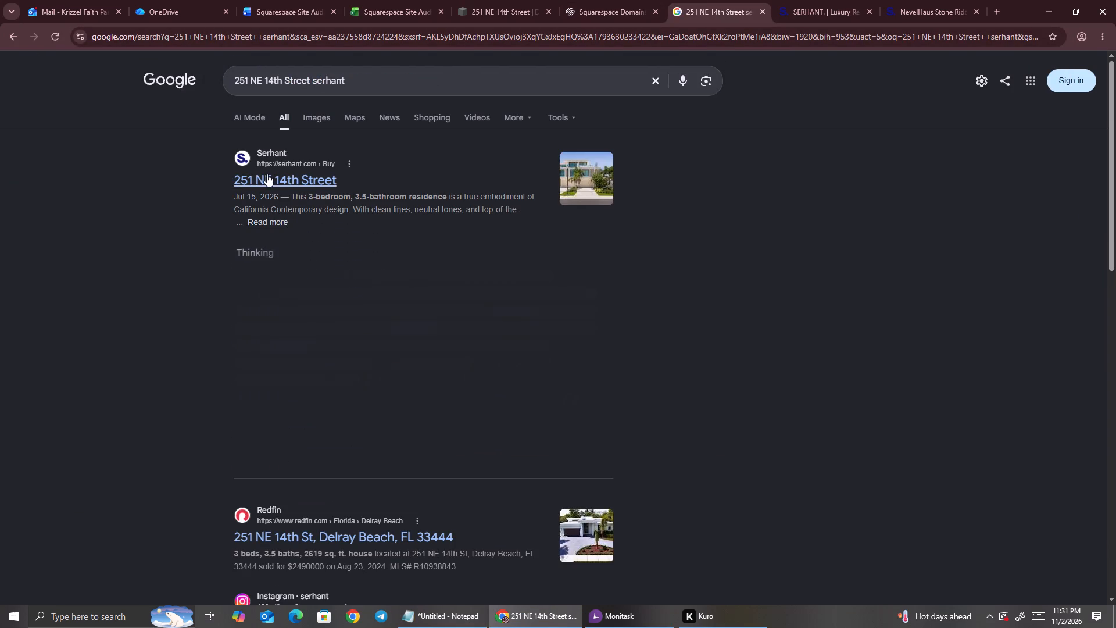
left_click(269, 172)
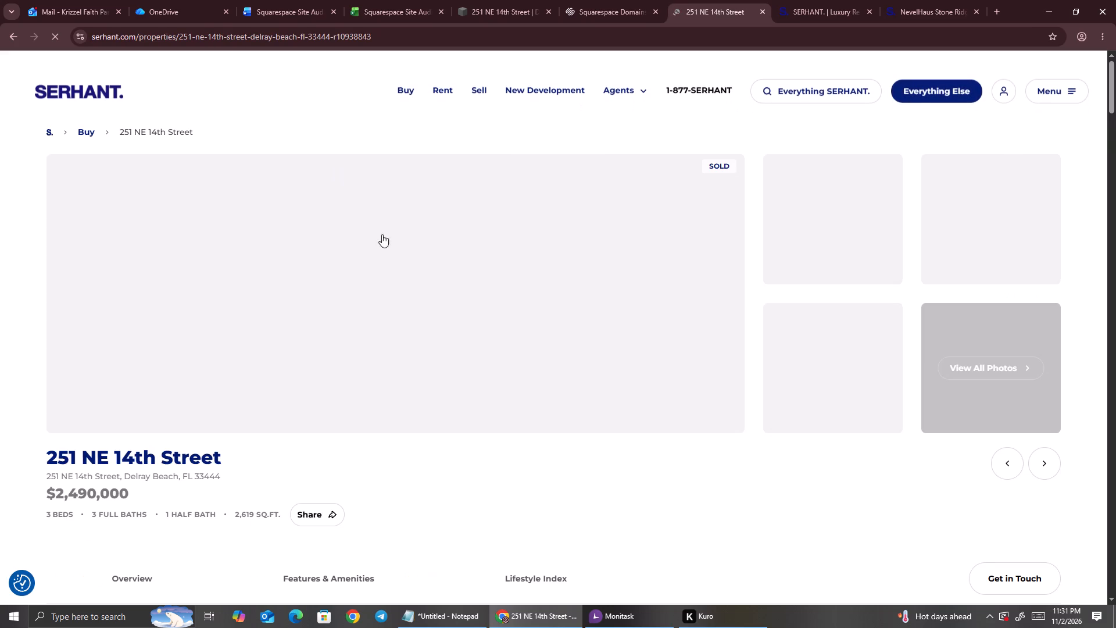
left_click(603, 0)
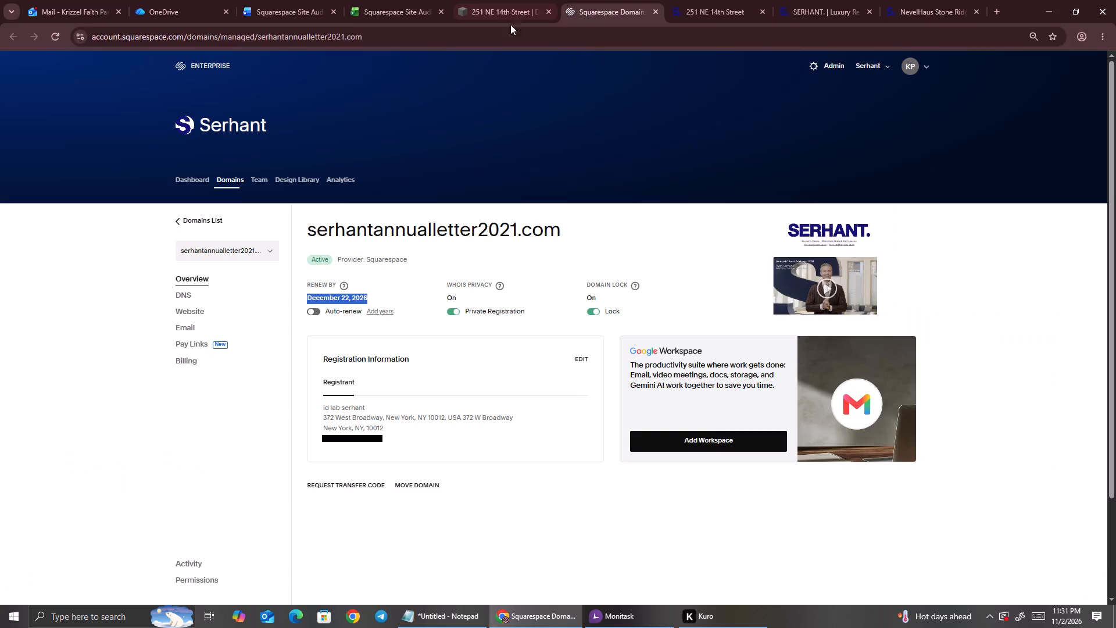
left_click(512, 0)
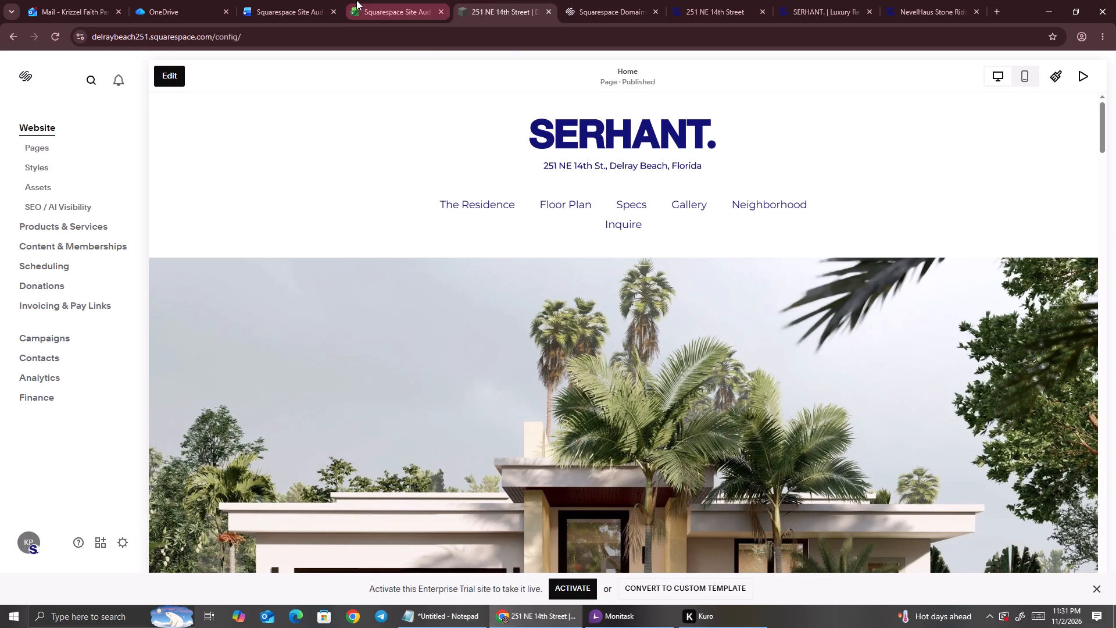
left_click(356, 0)
left_click_drag(228, 441, 220, 445)
left_click(135, 424)
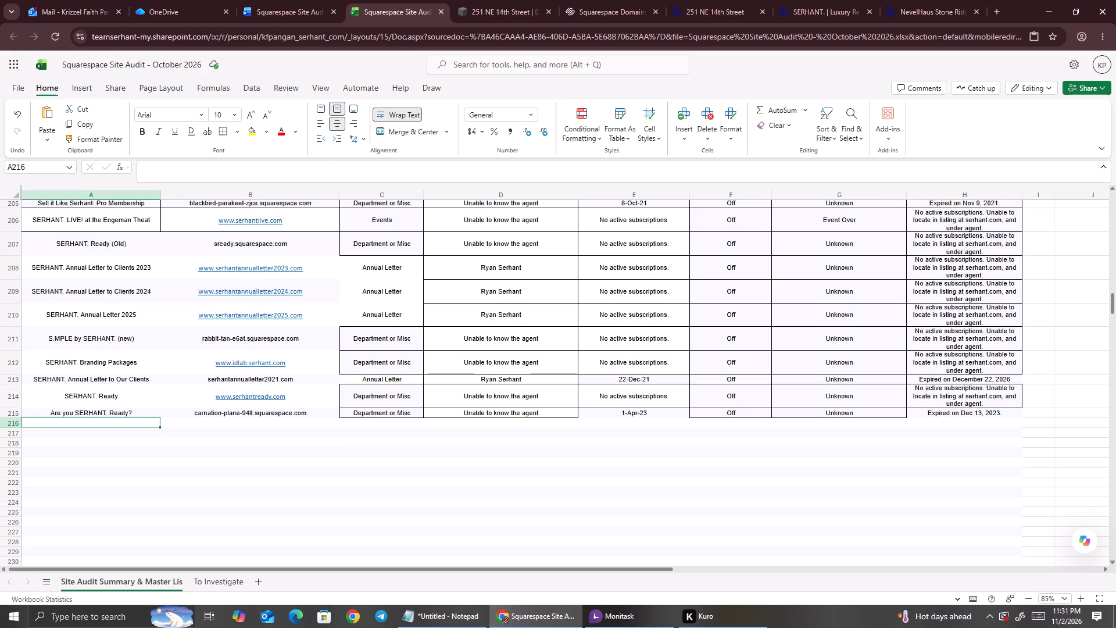
key("ctrl+v")
key("alt+Tab")
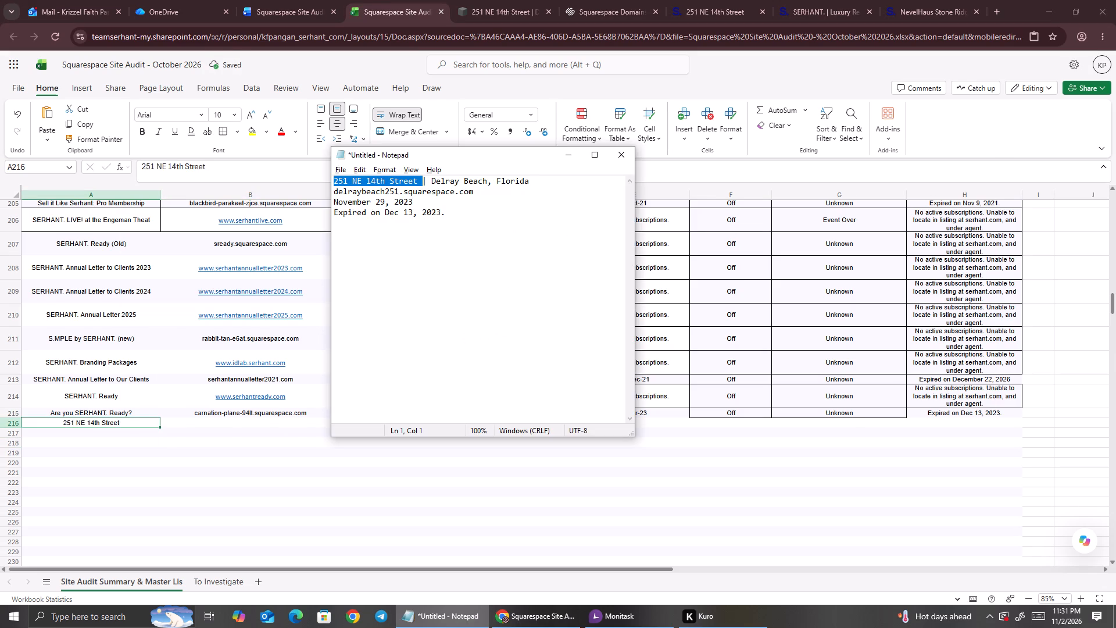
left_click_drag(543, 180, 212, 175)
key("ctrl+c")
left_click_drag(142, 454, 142, 447)
left_click(144, 413)
left_click(136, 423)
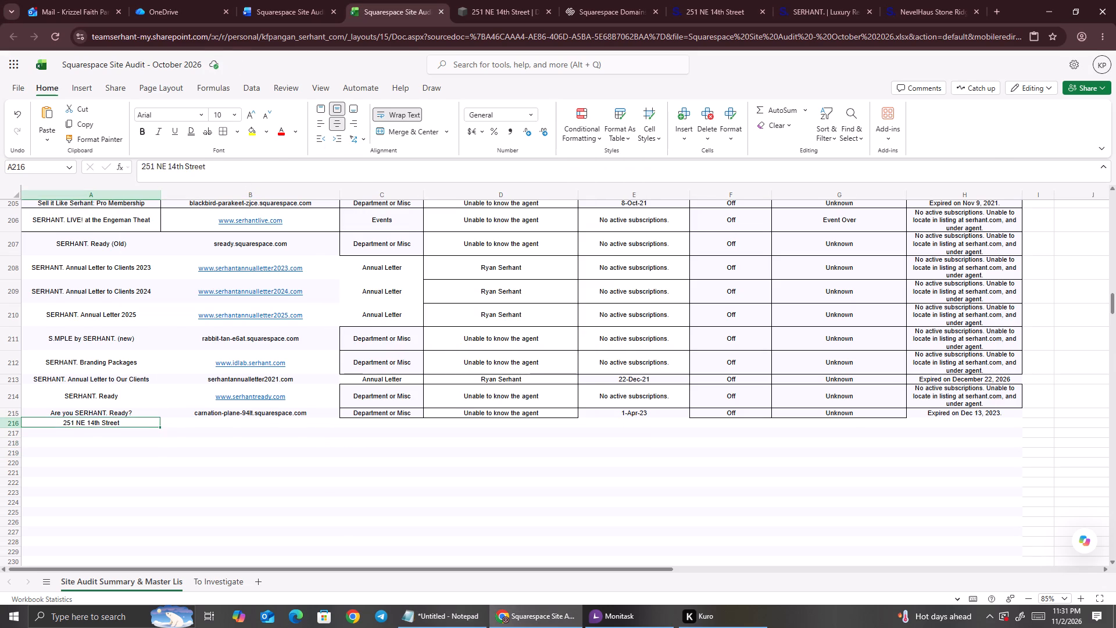
key("ctrl+v")
Enter the site URL delraybeach251.squarespace.com from the notes in cell B216.
key("alt+Tab")
left_click_drag(475, 198, 307, 194)
left_click(406, 205)
left_click_drag(474, 190, 325, 192)
key("ctrl+c")
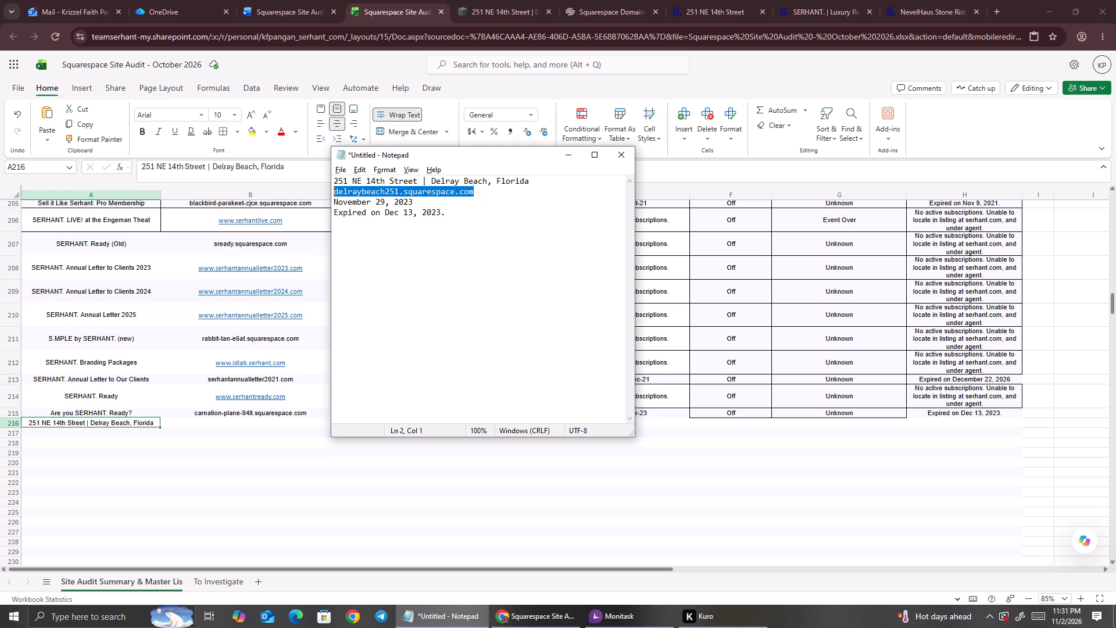
left_click(250, 426)
key("ctrl+v")
key("alt+Tab")
key("alt+Tab")
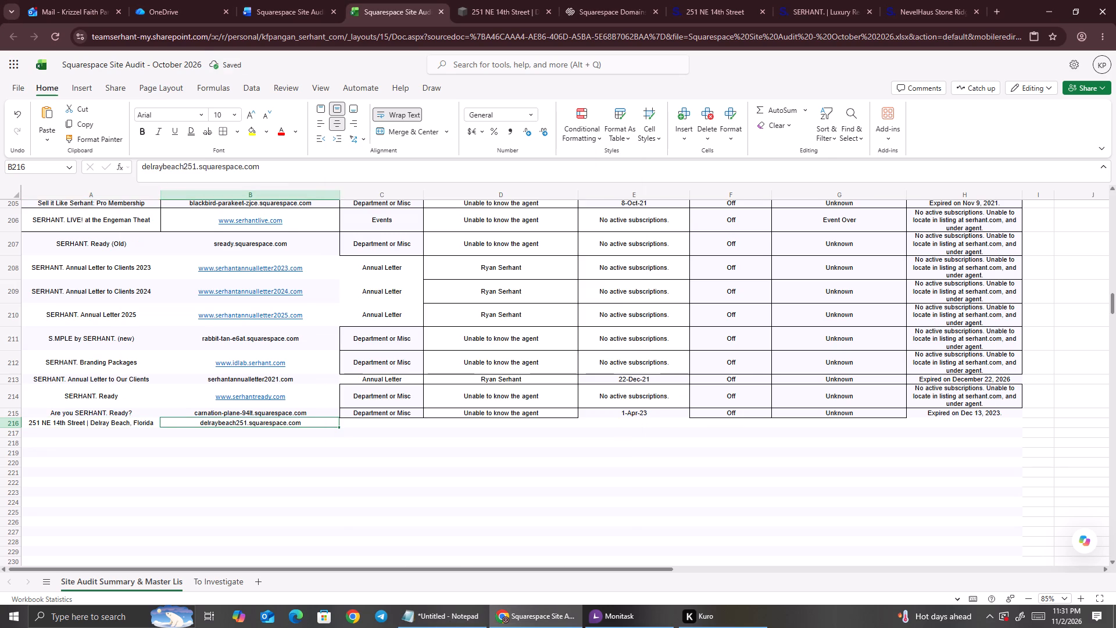
Copy the category cell from row 215 into C216 and set the new entry's category to Signature.
left_click(381, 417)
key("ctrl+c")
left_click(385, 426)
key("ctrl+v")
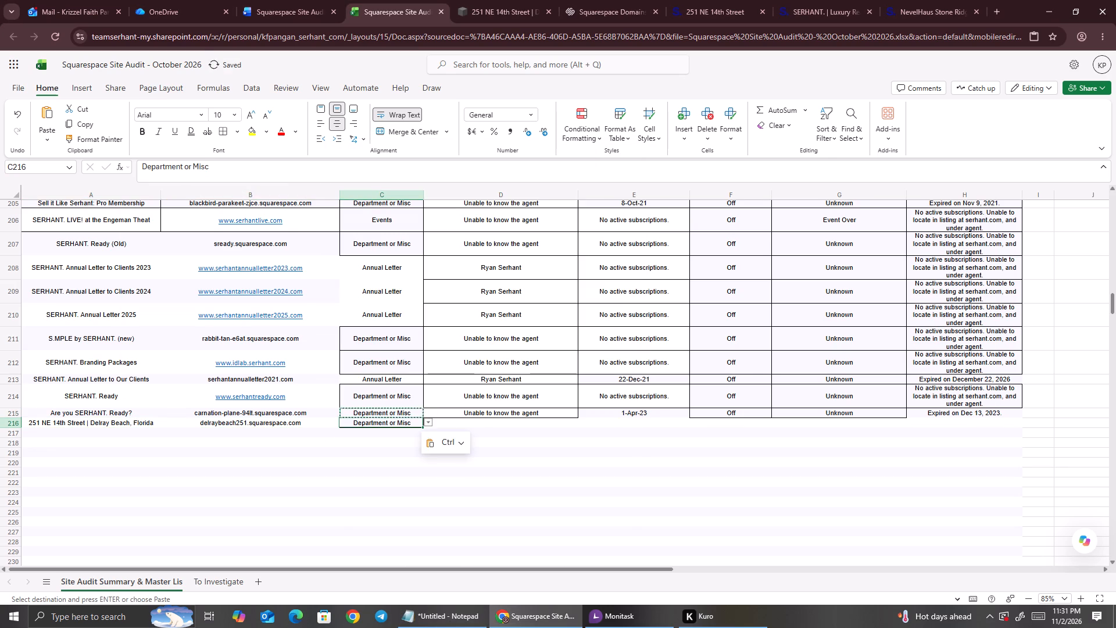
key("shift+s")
key("Down")
key("Up")
key("Return")
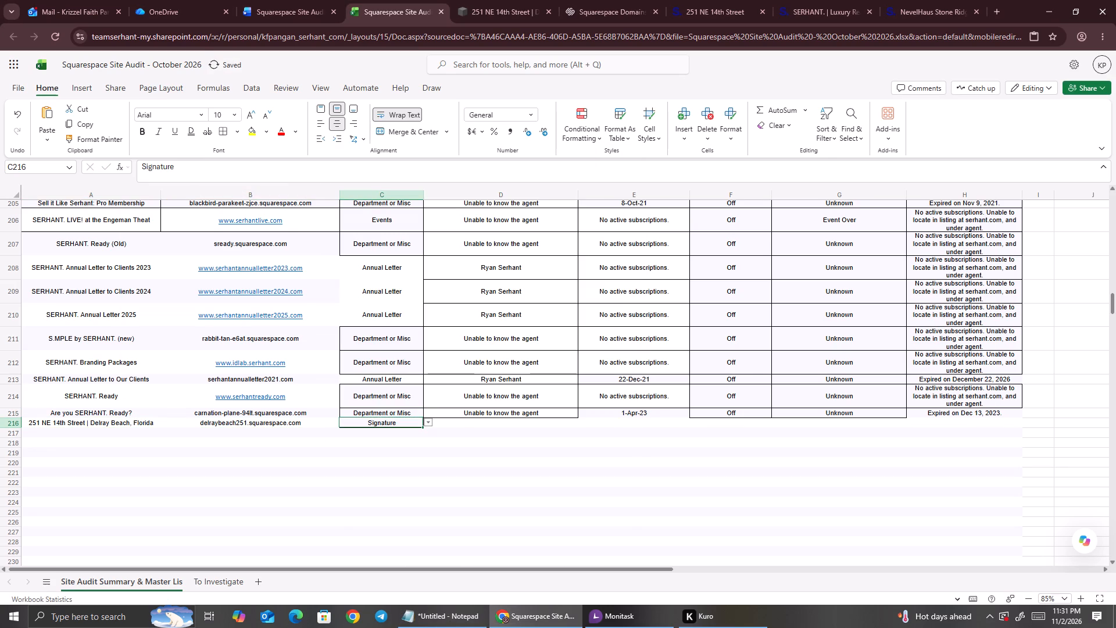
Find the listing agent near the end of the 251 NE 14th Street site's home page and enter the agent's name in D216.
left_click(512, 418)
key("alt+Tab")
key("alt+Tab")
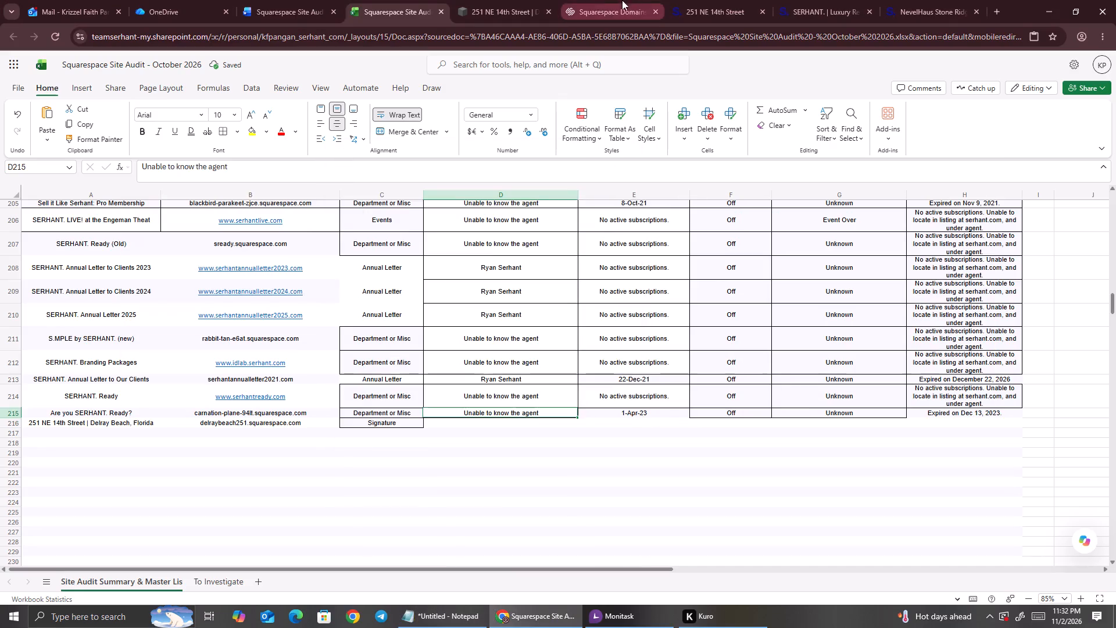
left_click(598, 0)
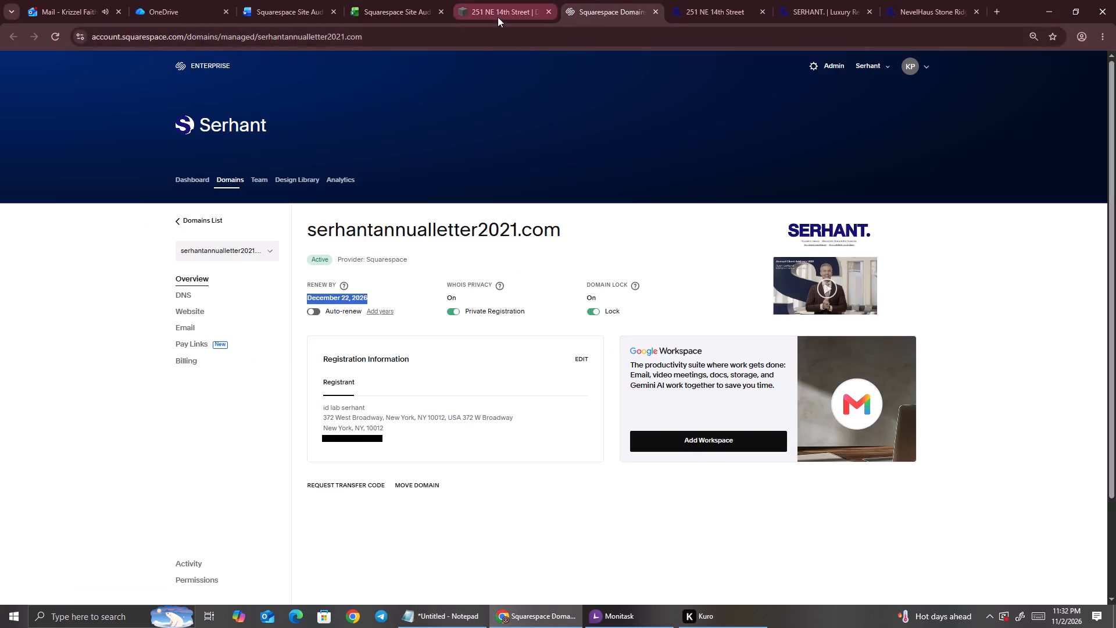
left_click(498, 17)
left_click_drag(1097, 123, 1108, 191)
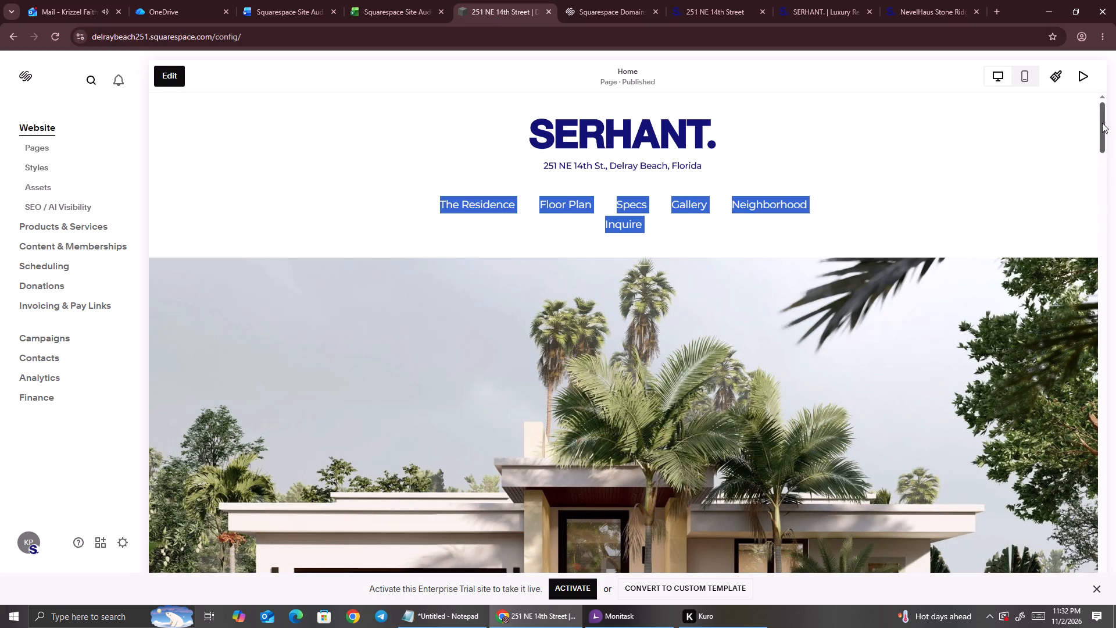
left_click_drag(1102, 123, 1068, 609)
scroll(744, 398, "up", 8)
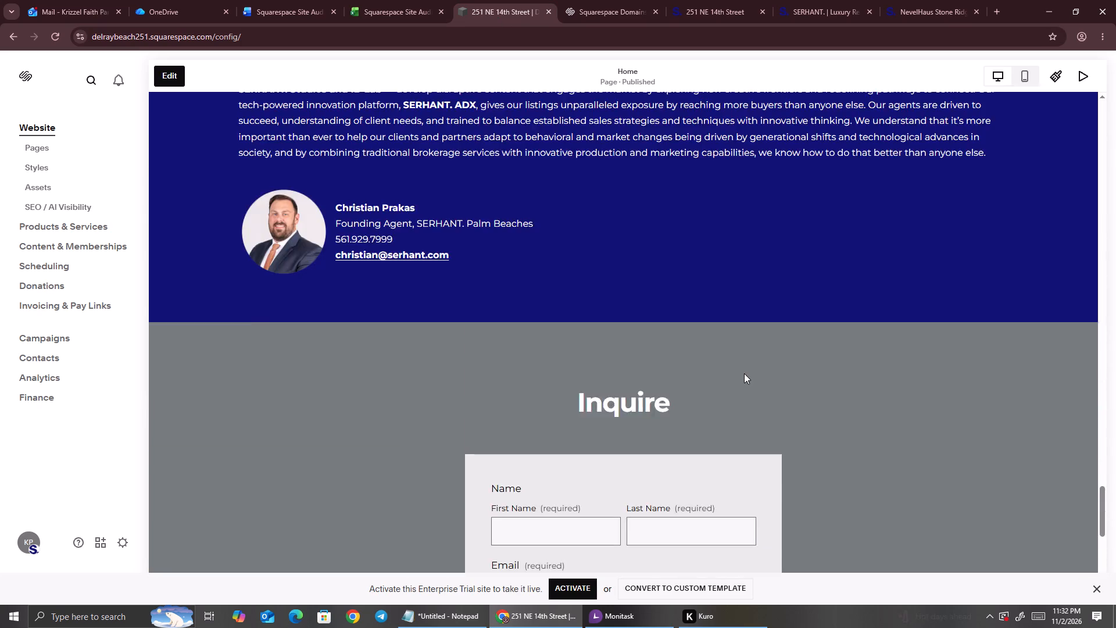
scroll(744, 373, "up", 1)
left_click(400, 0)
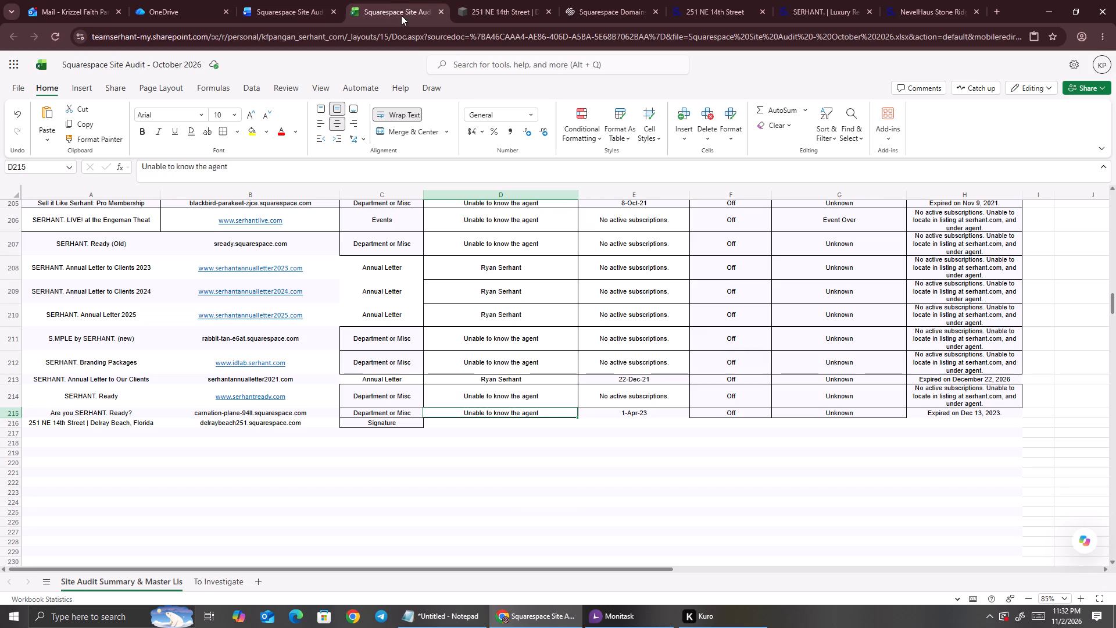
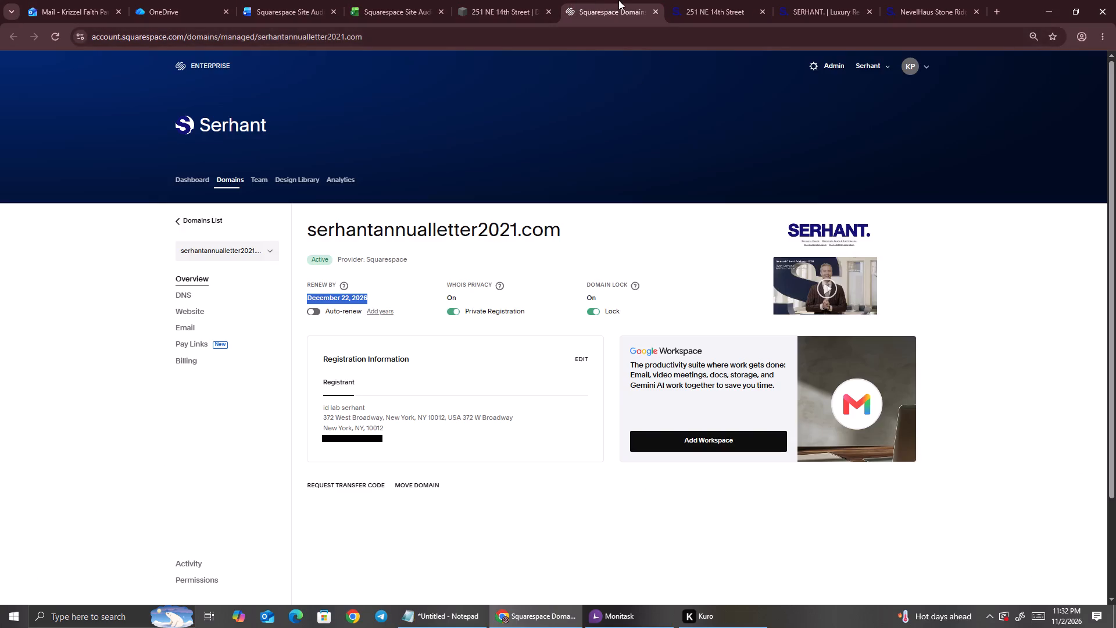
left_click(616, 0)
left_click(503, 0)
left_click(388, 0)
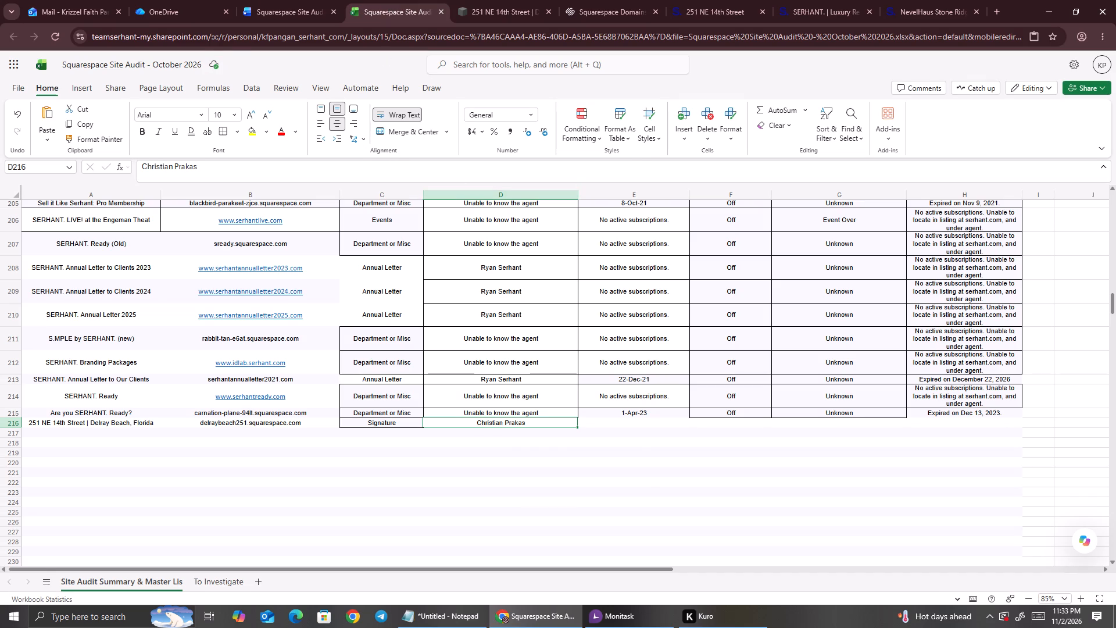
key("alt+Tab")
left_click(459, 212)
left_click_drag(413, 201, 334, 200)
key("ctrl+c")
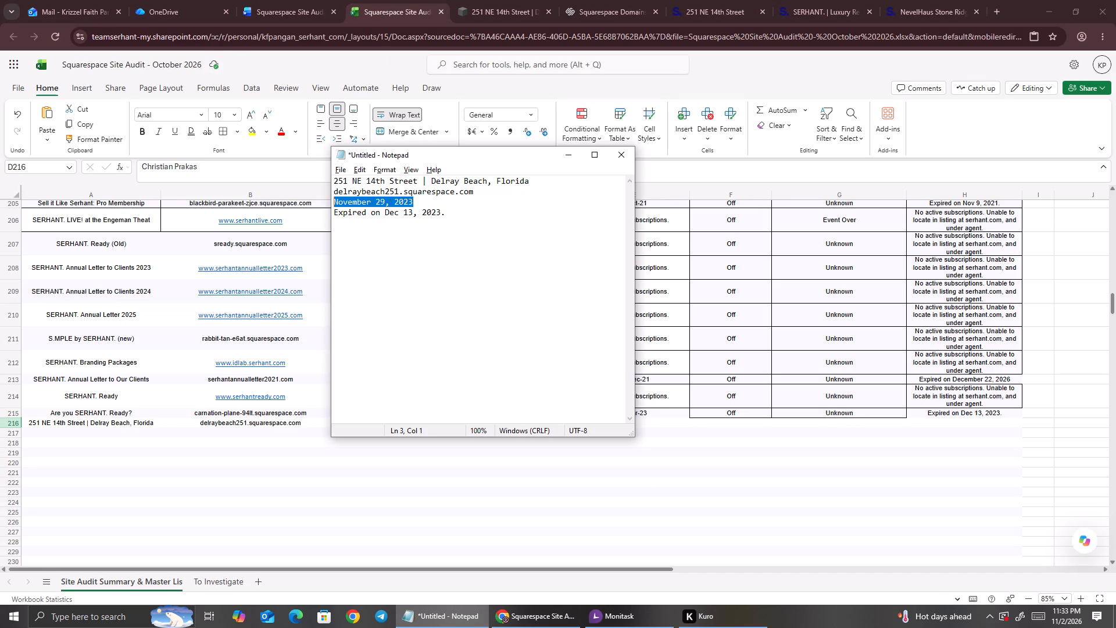
Enter the date November 29, 2023 copied from the notes in cell E216 of the audit spreadsheet.
left_click(734, 476)
left_click(666, 418)
left_click(661, 422)
key("ctrl+v")
left_click(736, 414)
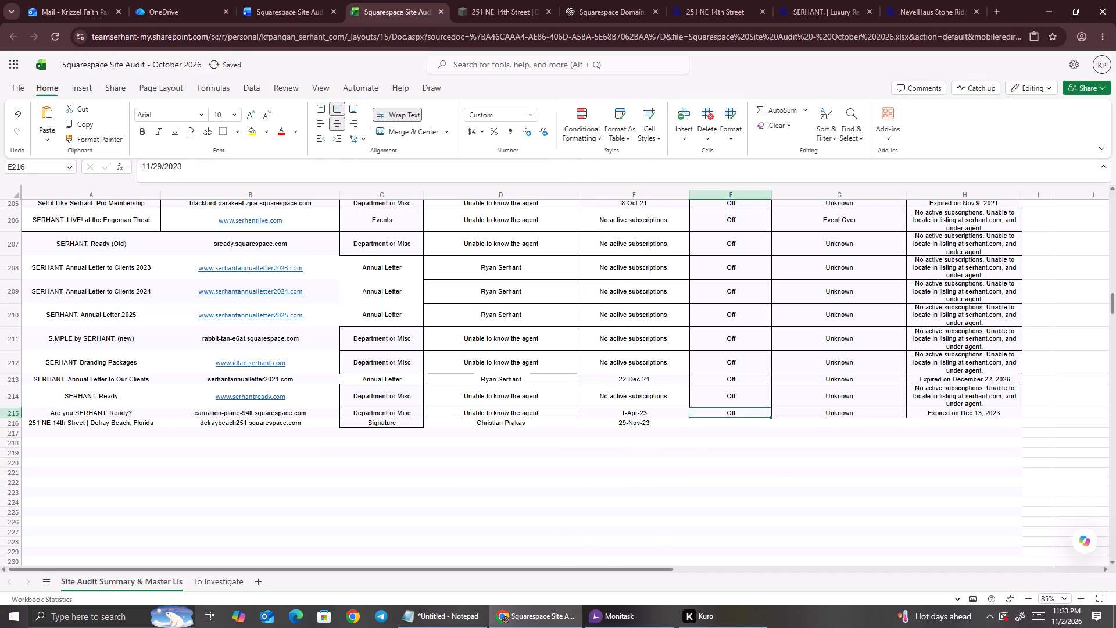
key("ctrl+c")
left_click(737, 424)
key("ctrl+v")
Copy the status cell from G215 into G216 and set the new entry's status to Sold.
left_click(831, 416)
key("ctrl+c")
left_click(834, 424)
key("ctrl+v")
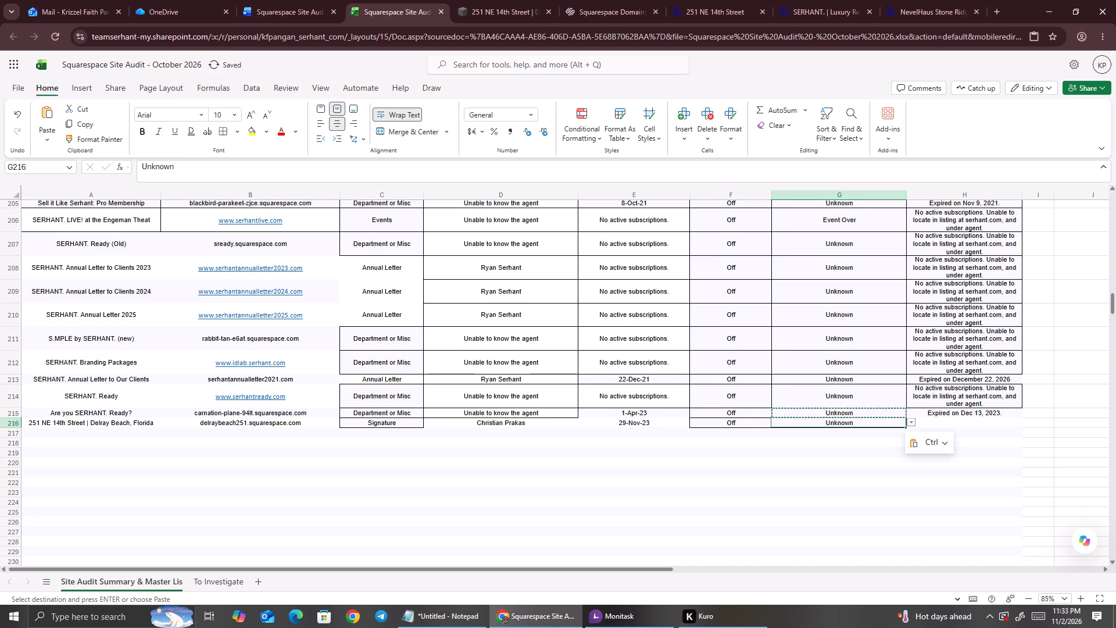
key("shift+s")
key("Down")
key("Return")
Fill H216 with the note "Expired on Dec 13, 2023." by copying it from H215.
key("alt+Tab")
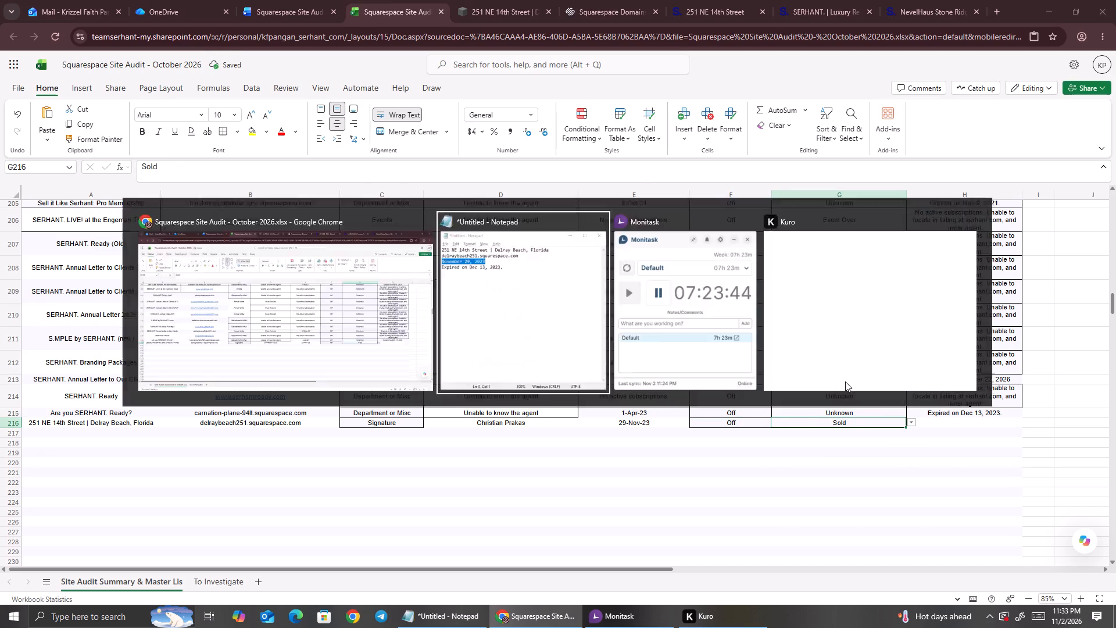
left_click_drag(452, 222, 351, 216)
left_click(1115, 385)
scroll(903, 433, "up", 6)
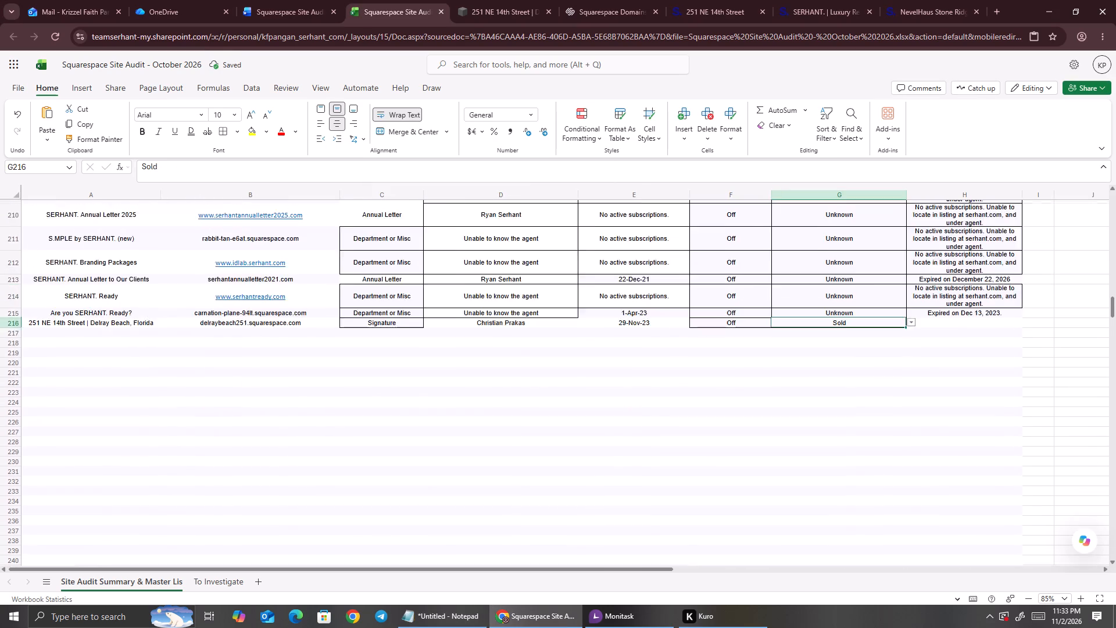
left_click(992, 441)
scroll(952, 478, "up", 1)
scroll(952, 473, "down", 1)
left_click(1020, 489)
scroll(940, 564, "down", 2)
left_click(963, 509)
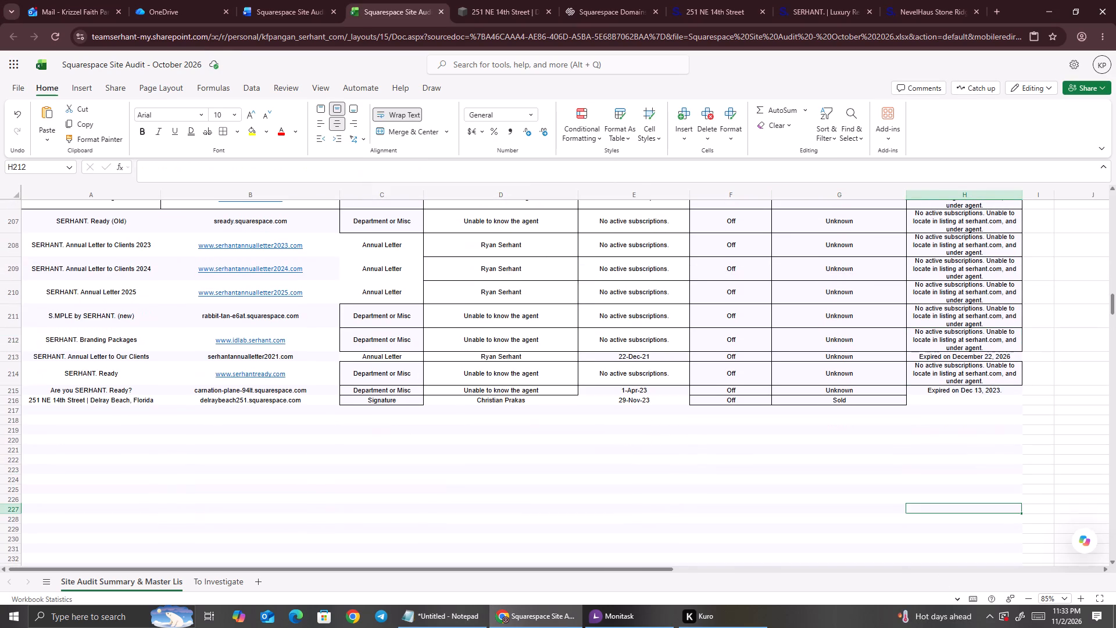
left_click(962, 395)
key("ctrl+c")
left_click(961, 404)
key("ctrl+v")
left_click(950, 443)
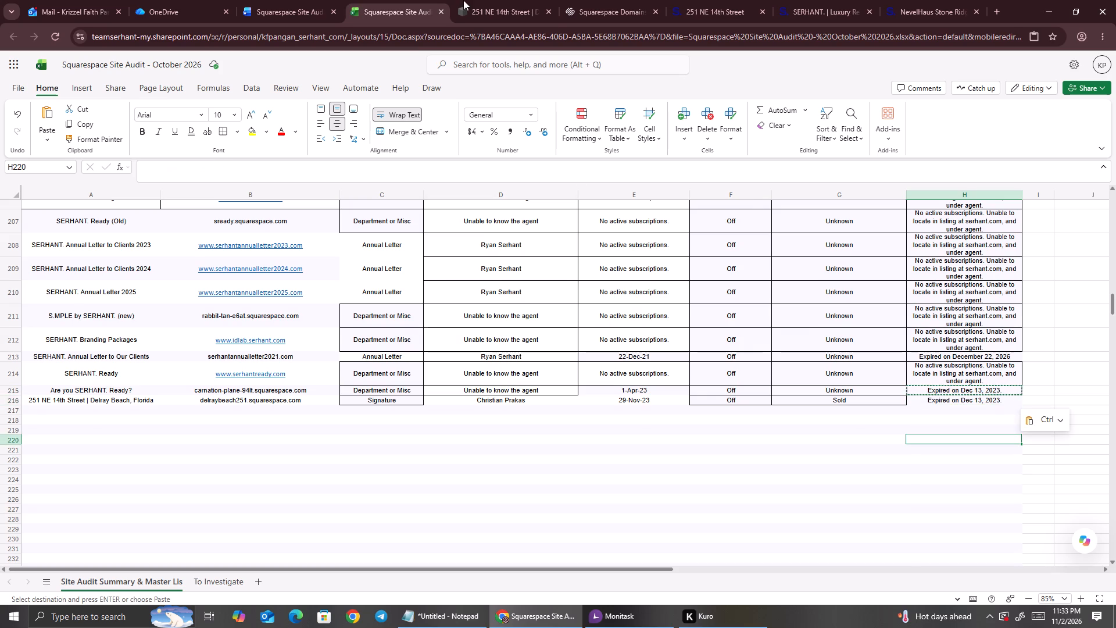
Return from the 251 NE 14th Street site's billing settings to the Serhant Dashboard in Squarespace.
left_click(464, 0)
left_click(13, 33)
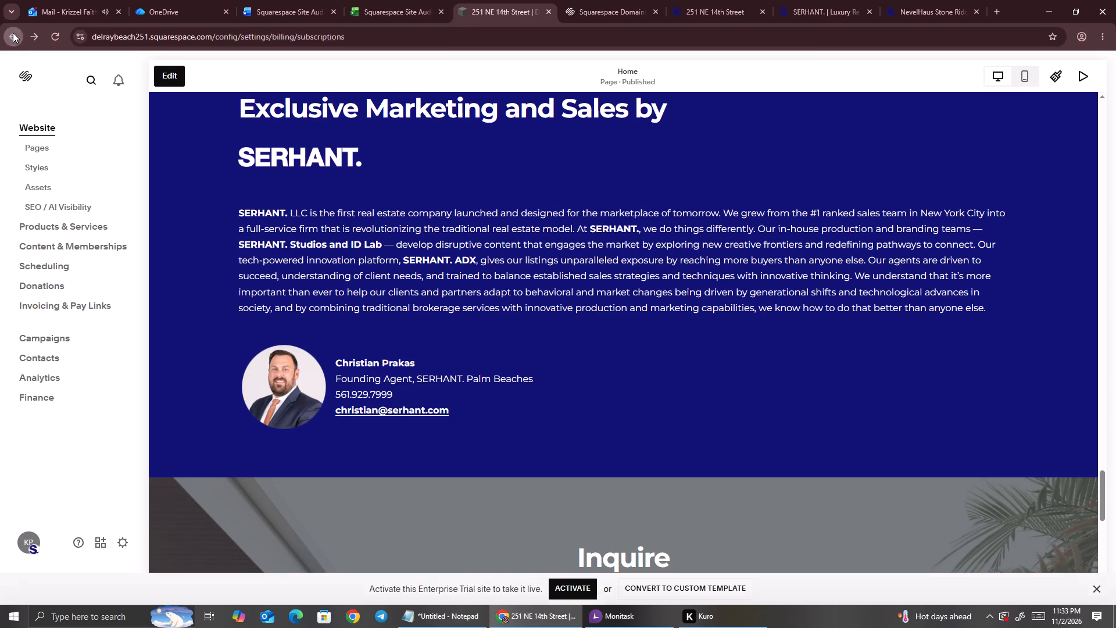
triple_click(13, 33)
left_click(13, 33)
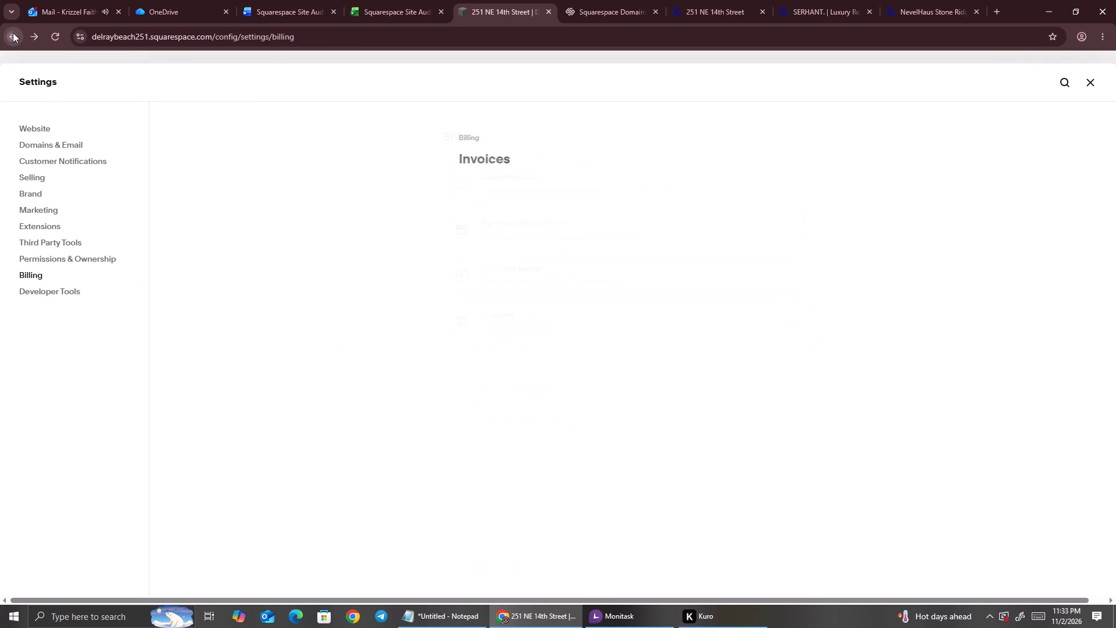
double_click(13, 33)
left_click(13, 33)
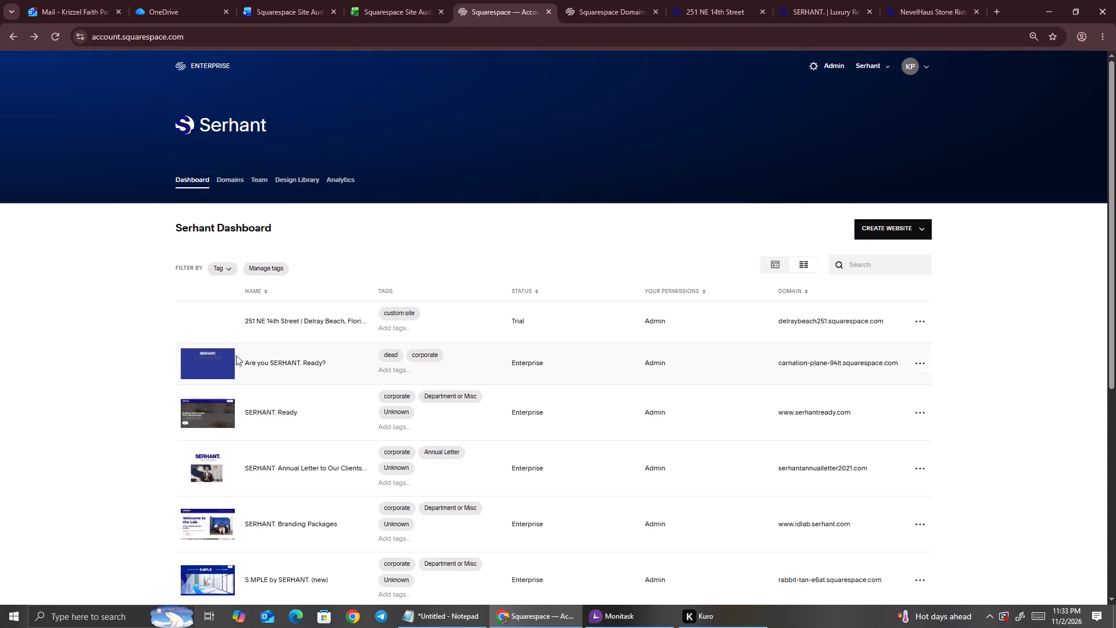
Filter the dashboard's website list by the "custom site" tag.
left_click(221, 276)
left_click(221, 272)
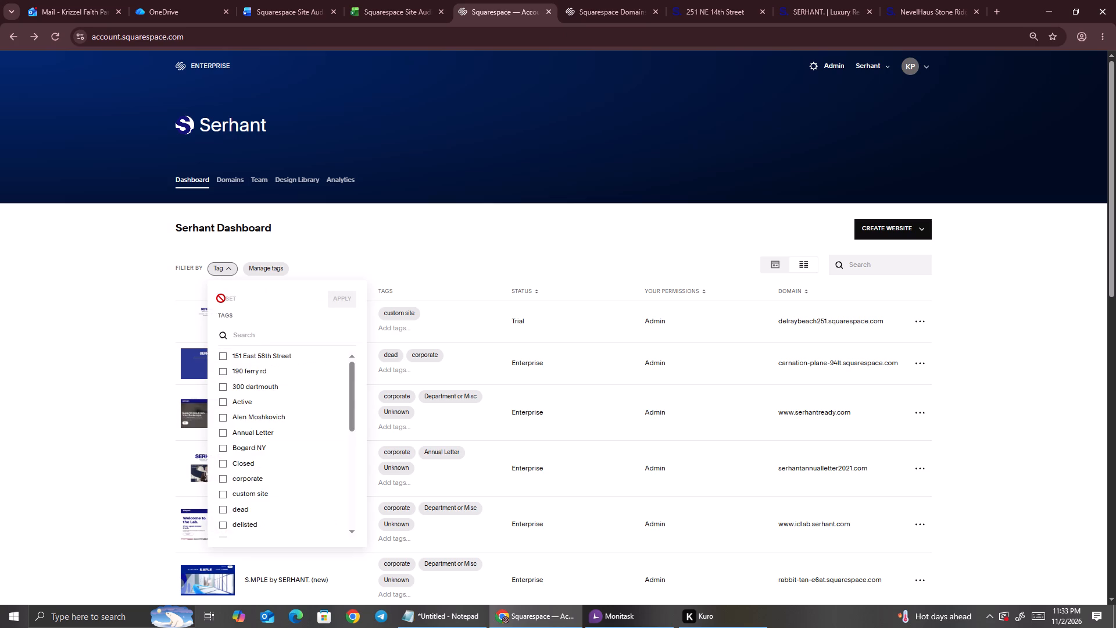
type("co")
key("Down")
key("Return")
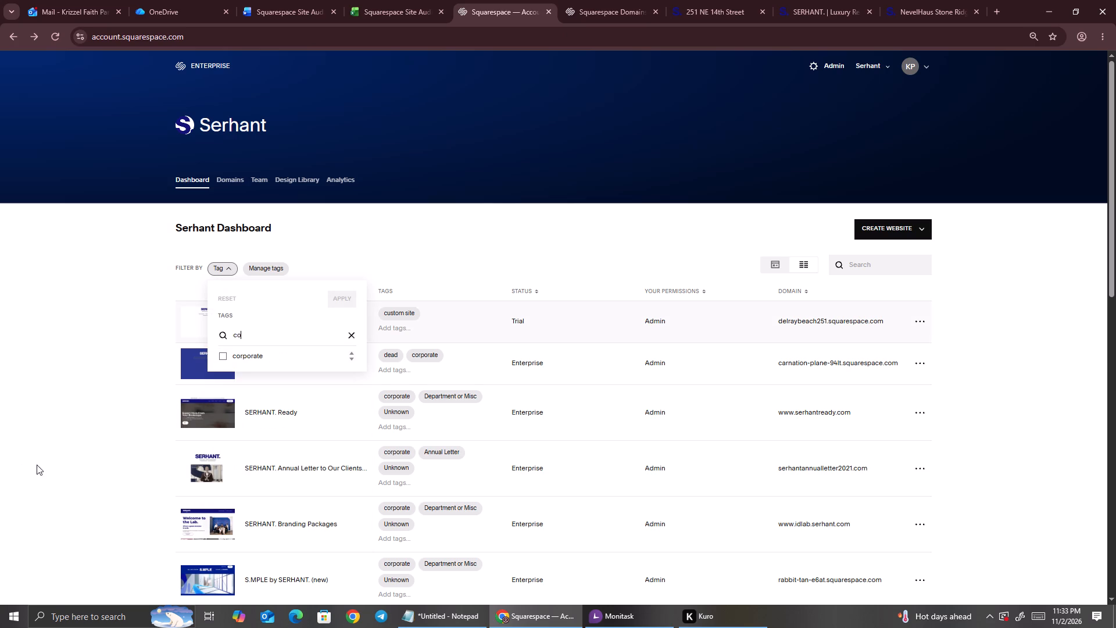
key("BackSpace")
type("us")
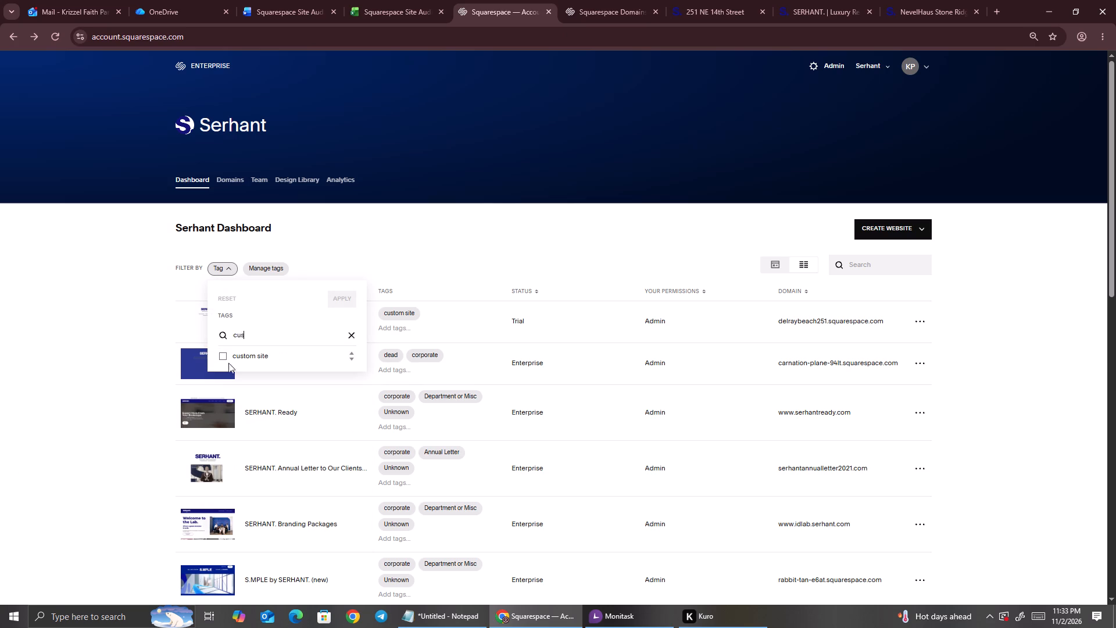
left_click(217, 349)
left_click(214, 355)
left_click(219, 358)
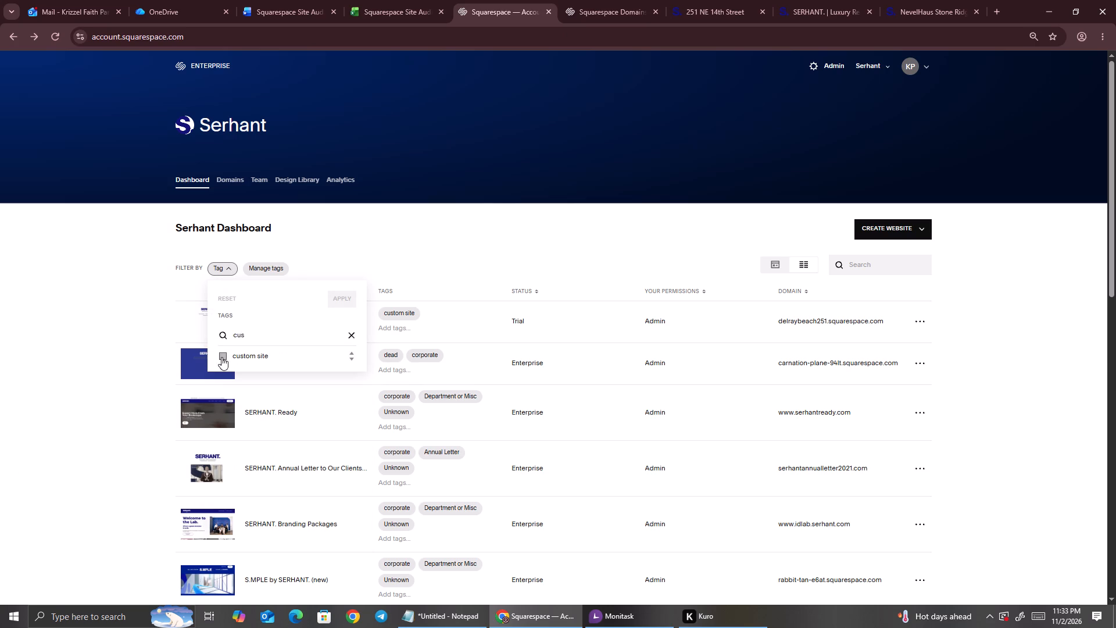
left_click(220, 356)
left_click(352, 297)
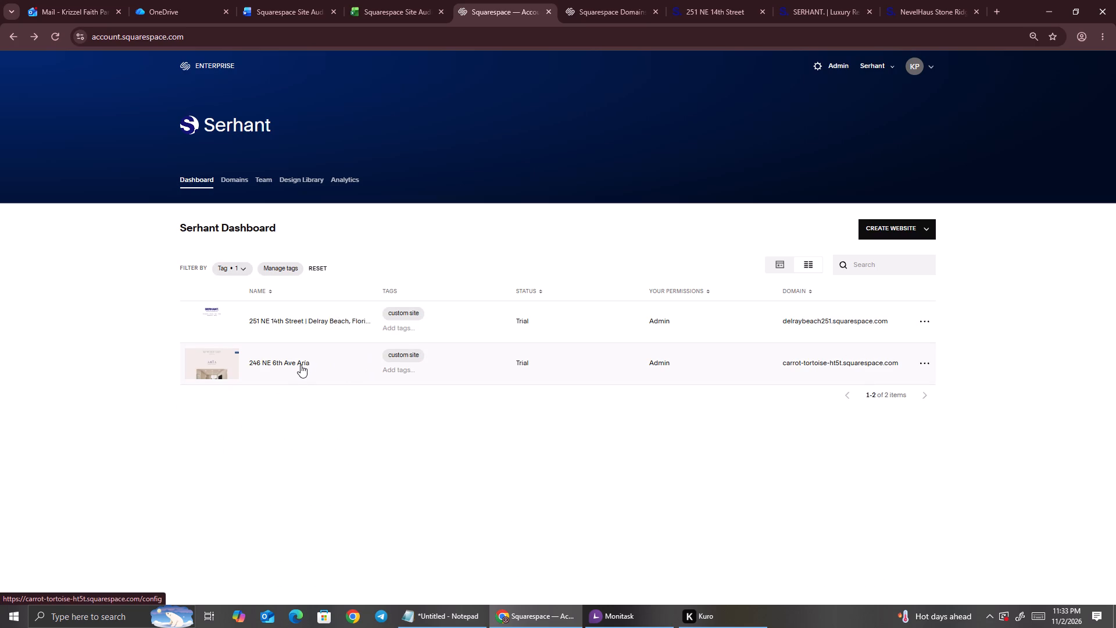
Replace the Notepad notes with the next site's name, "246 NE 6th Ave Aria", copied from the dashboard.
left_click_drag(325, 360, 242, 363)
key("ctrl+c")
key("ctrl+c")
key("alt+Tab")
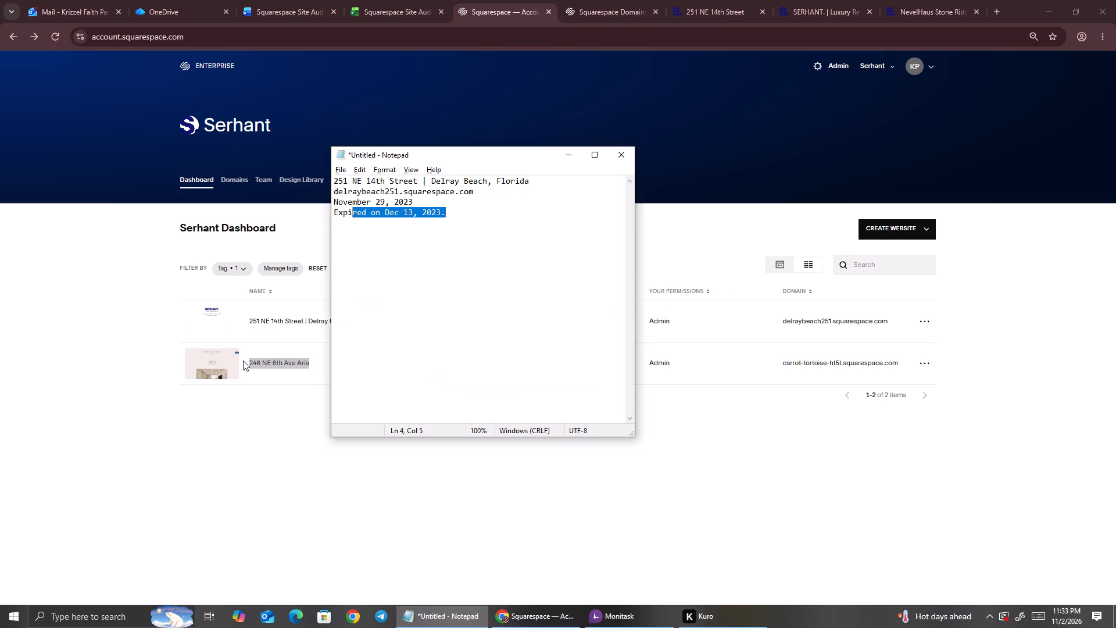
key("ctrl+a")
key("ctrl+v")
Add the site's domain carrot-tortoise-ht5t.squarespace.com from the dashboard to the Notepad notes below the site name.
left_click(803, 402)
left_click_drag(780, 371, 917, 360)
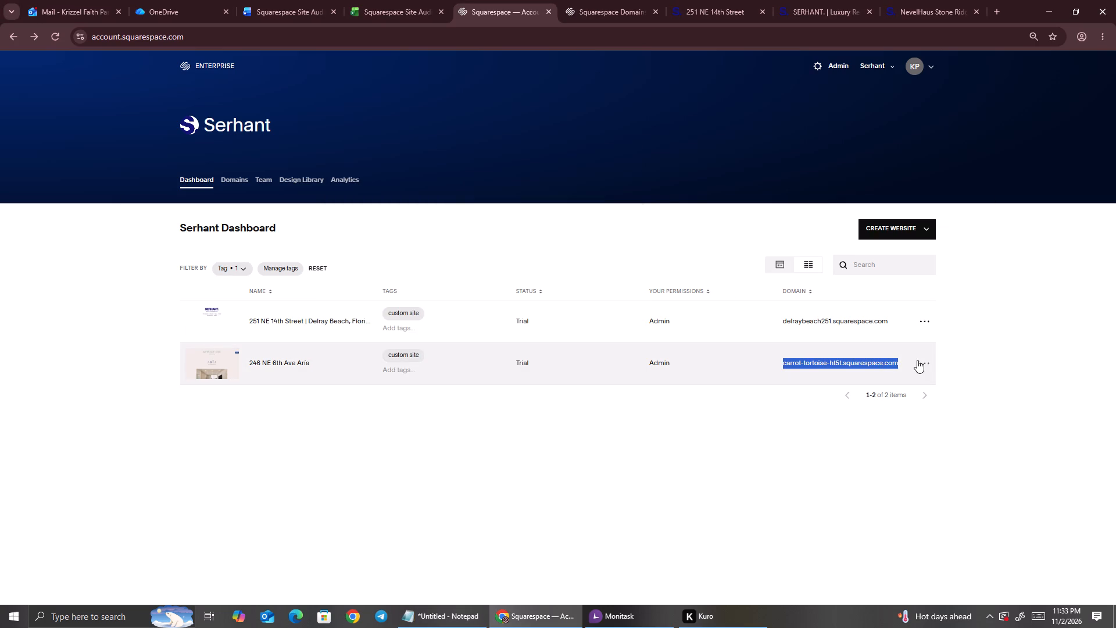
left_click_drag(917, 360, 917, 359)
key("ctrl+c")
key("alt+Tab")
key("Return")
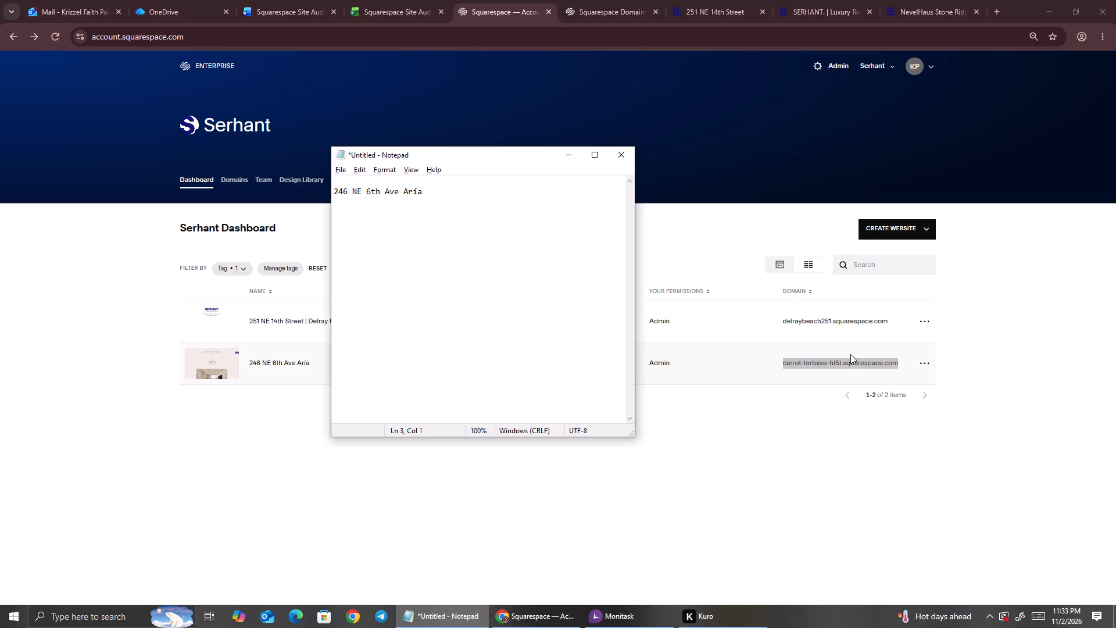
key("ctrl+v")
left_click(919, 354)
left_click(917, 364)
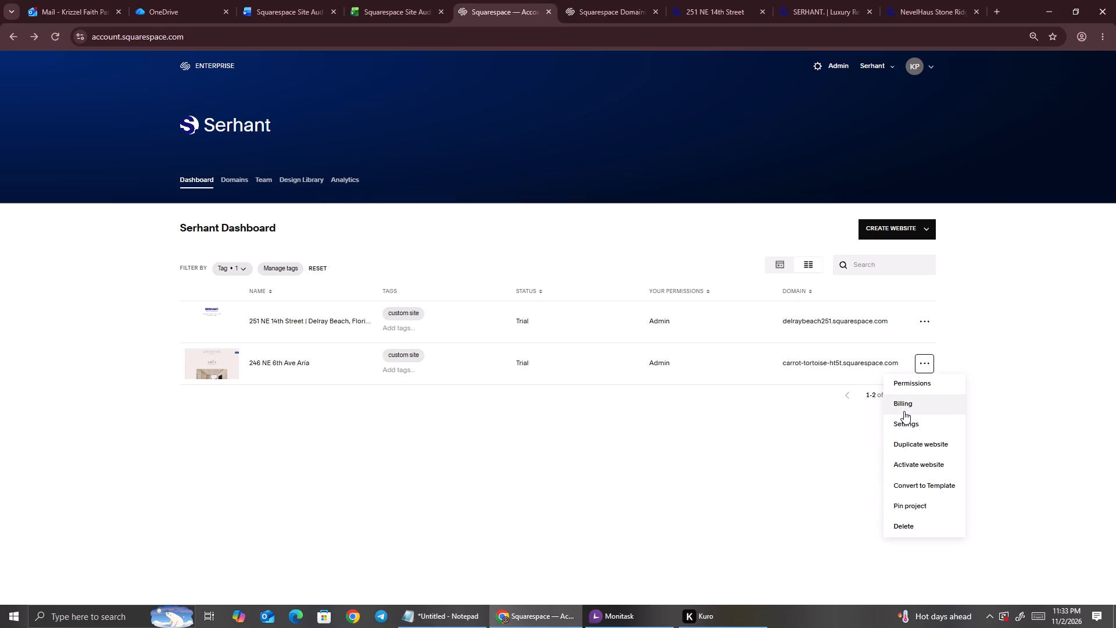
left_click(904, 419)
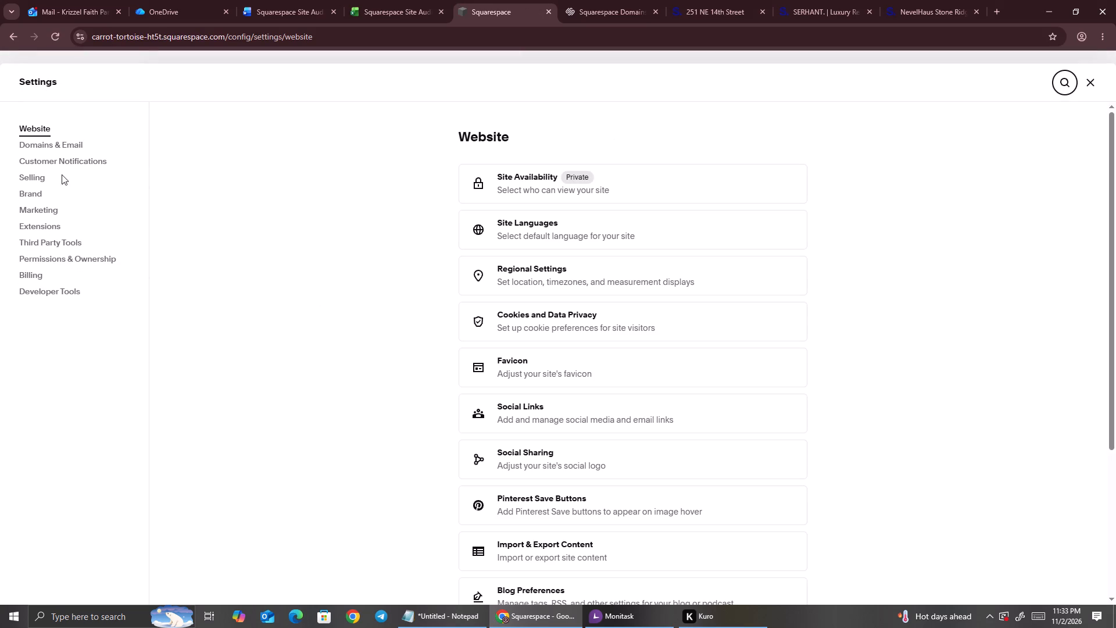
left_click(65, 147)
left_click(563, 185)
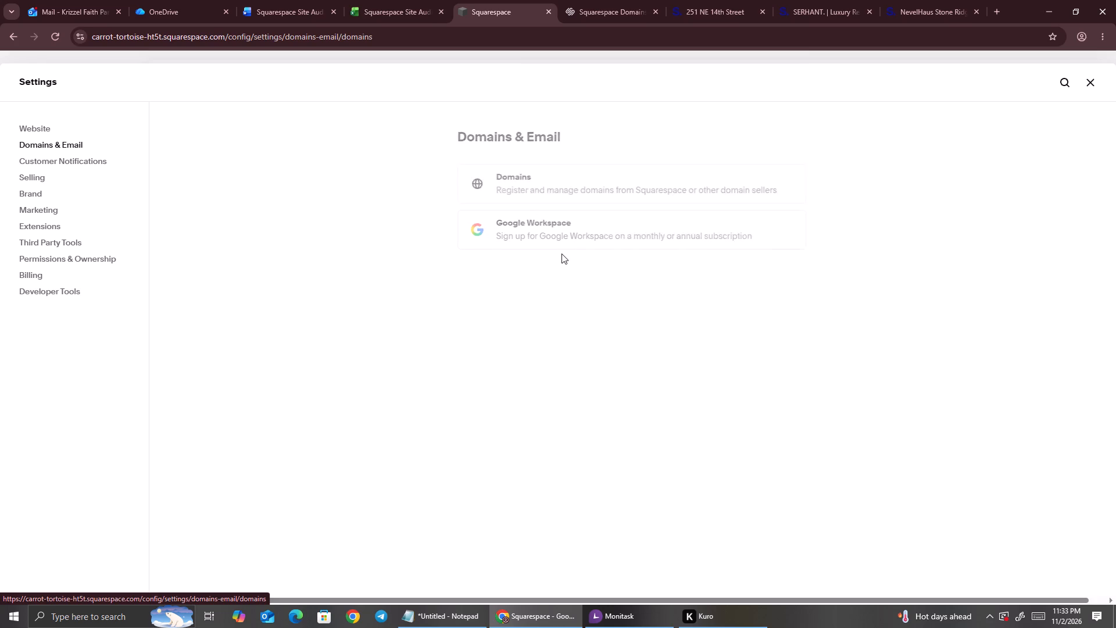
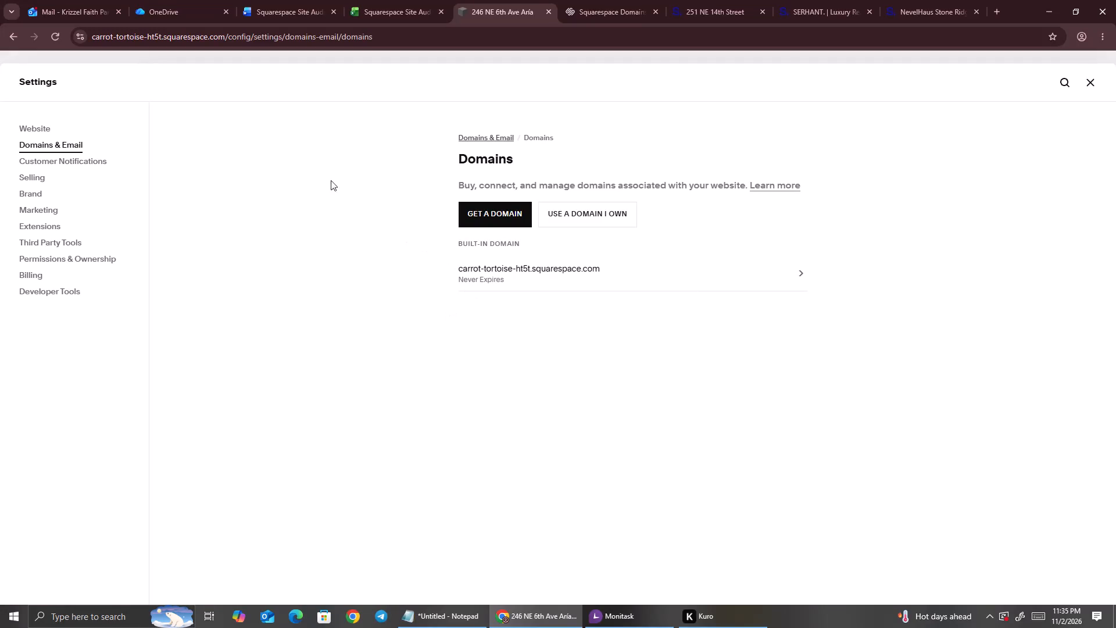
Check the site's billing invoices and subscriptions, closing the settings to return to the site preview.
left_click(35, 276)
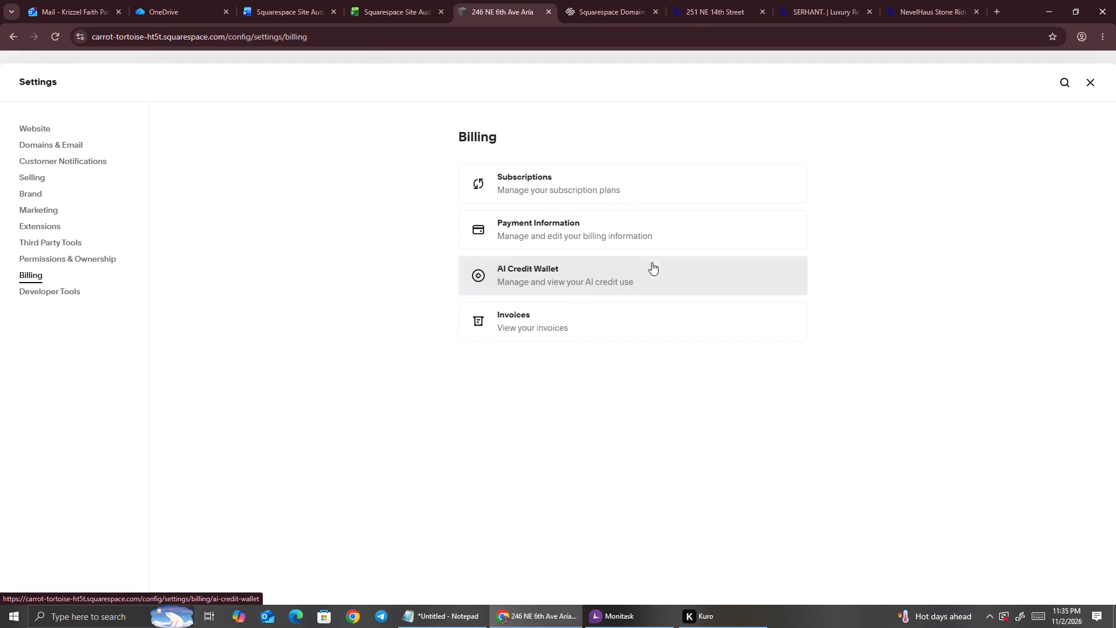
left_click(531, 309)
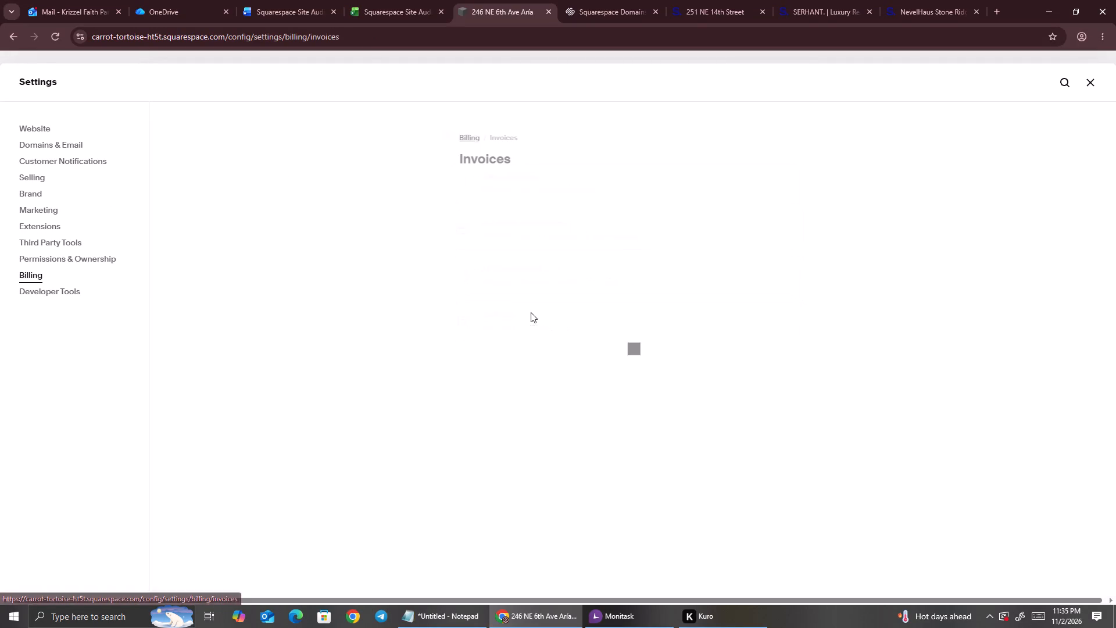
left_click(459, 141)
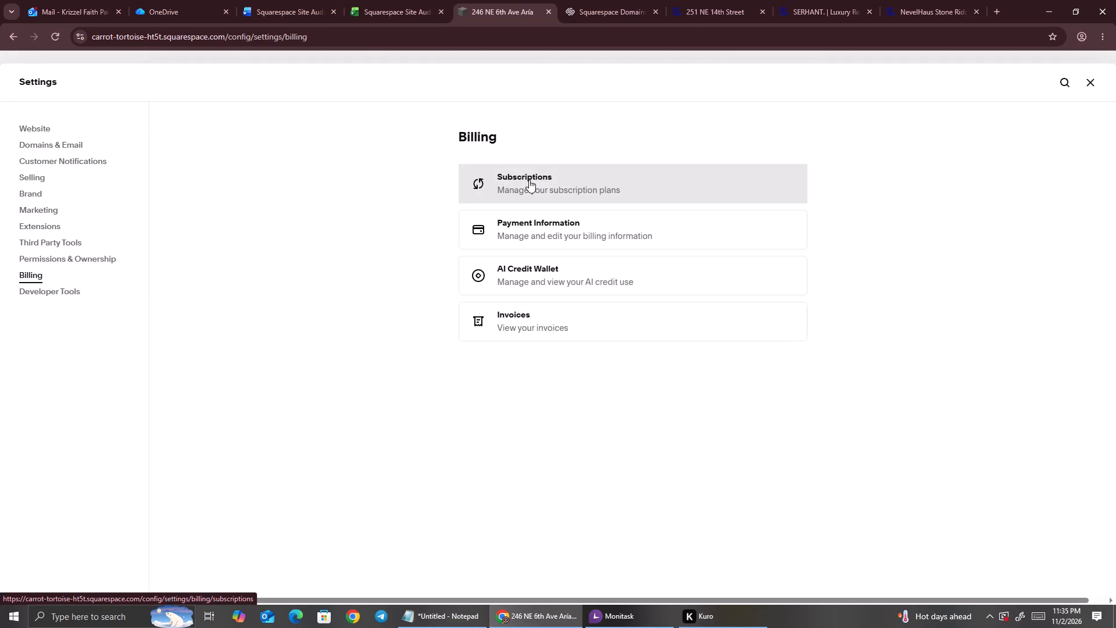
left_click(529, 180)
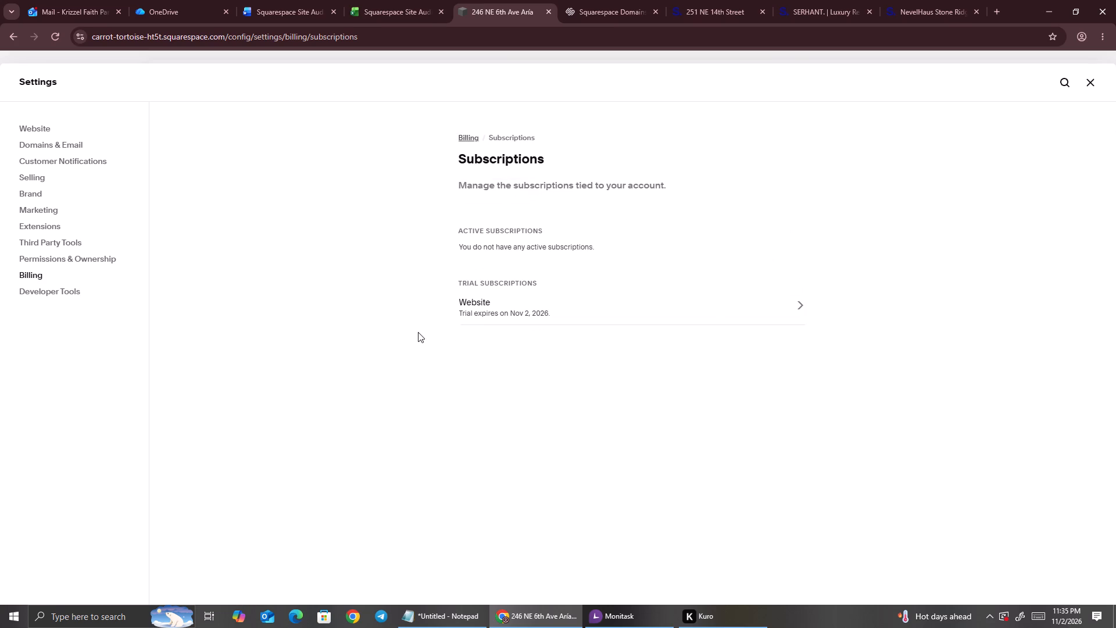
left_click(1090, 89)
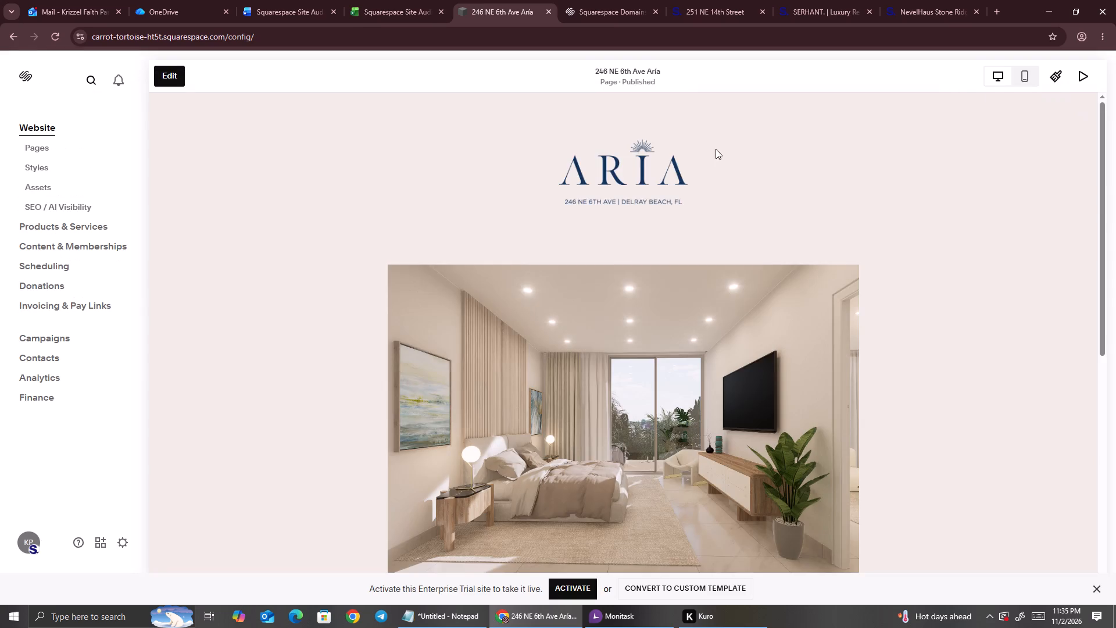
scroll(601, 280, "down", 5)
scroll(602, 302, "up", 6)
Copy the site name from the Notepad notes and search Google for "246 NE 6th Ave Aría serhant".
key("alt+Tab")
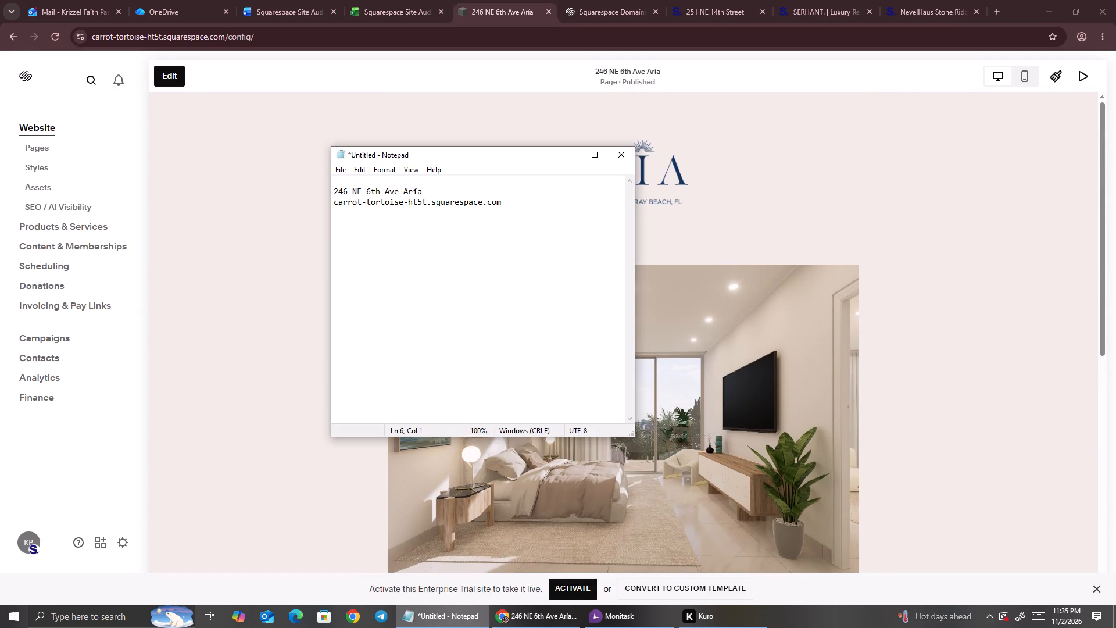
left_click_drag(450, 195, 191, 162)
key("ctrl+c")
left_click(731, 0)
left_click(239, 37)
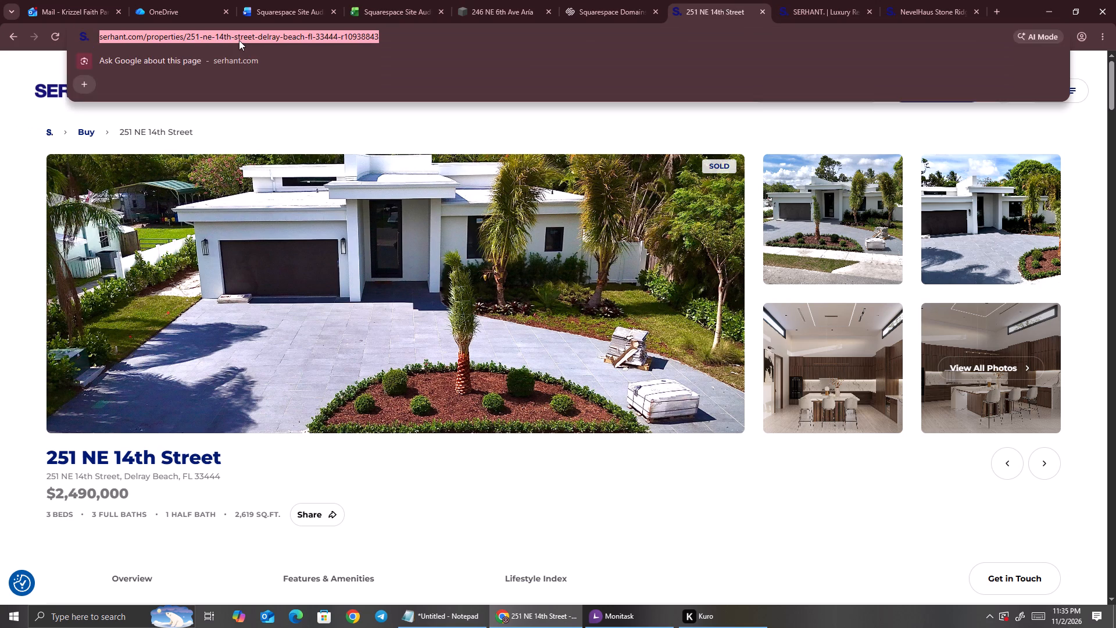
key("ctrl+v")
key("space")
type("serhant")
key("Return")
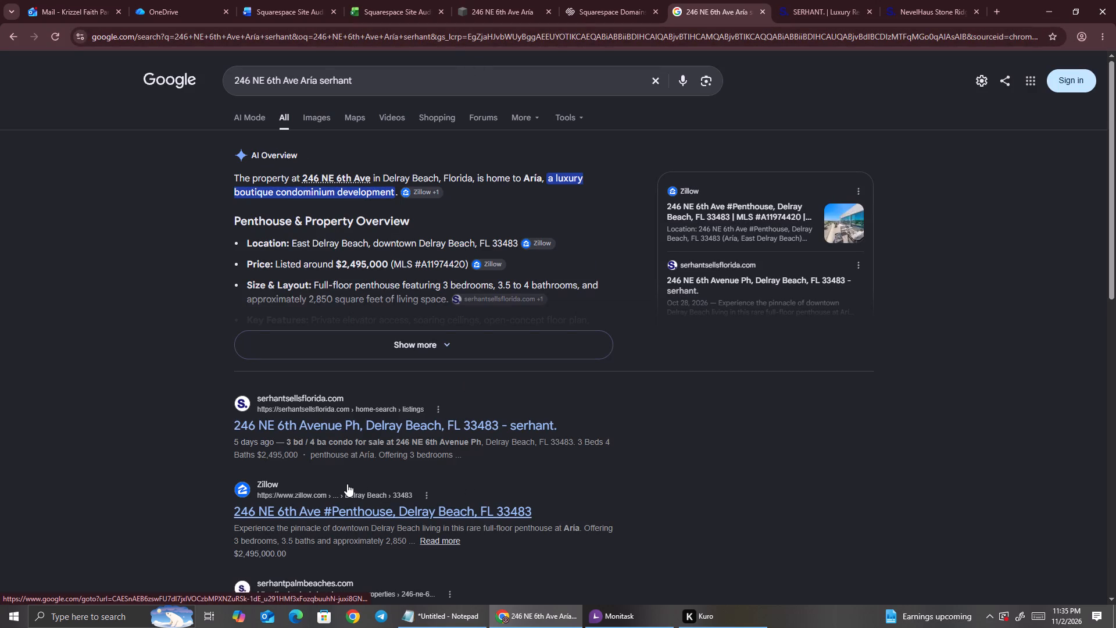
scroll(347, 484, "down", 2)
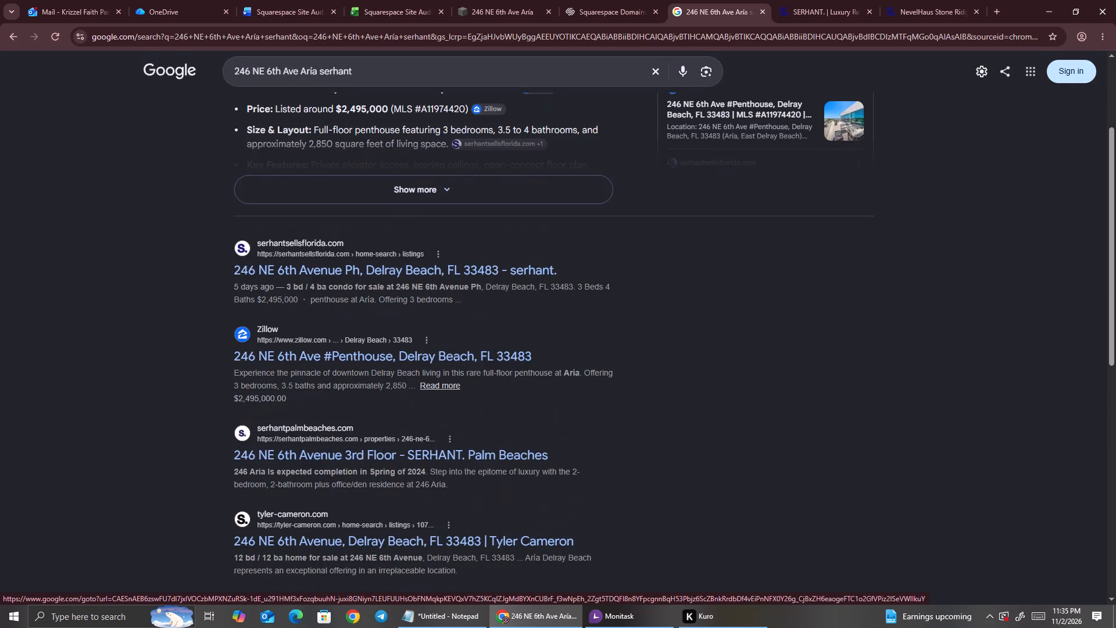
scroll(350, 483, "down", 1)
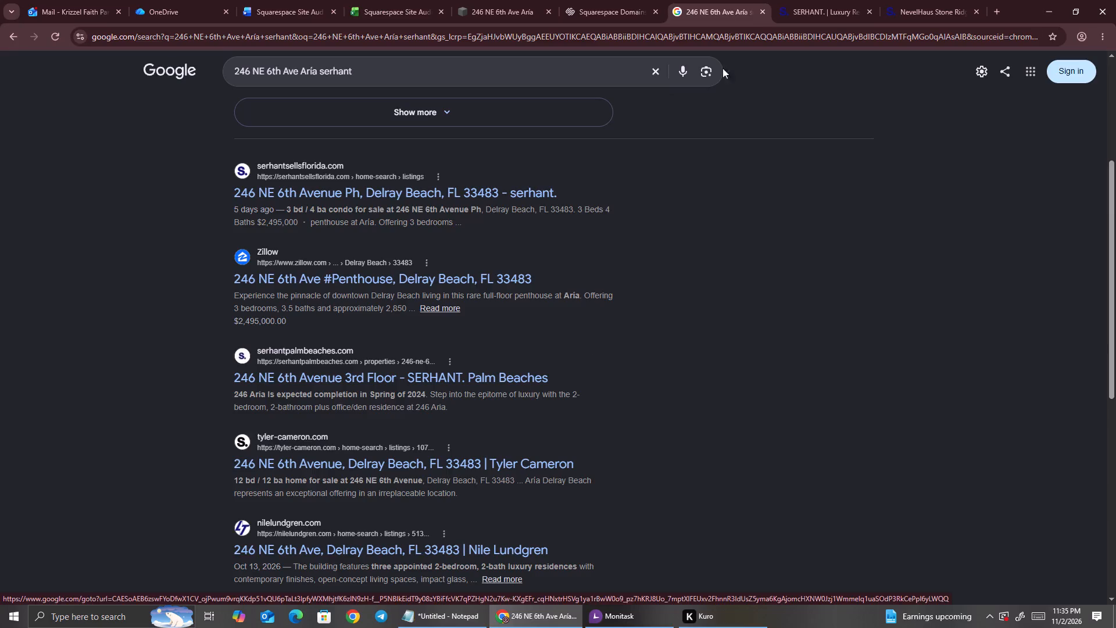
left_click(756, 0)
left_click(820, 0)
left_click(671, 0)
left_click(584, 0)
left_click(742, 0)
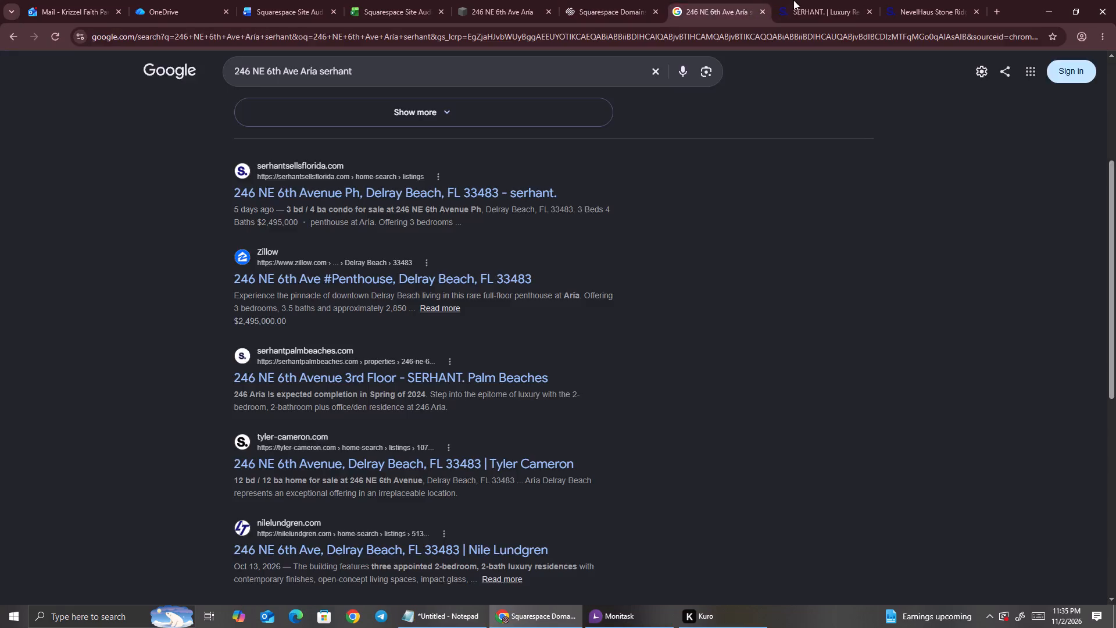
left_click(814, 0)
scroll(475, 349, "up", 7)
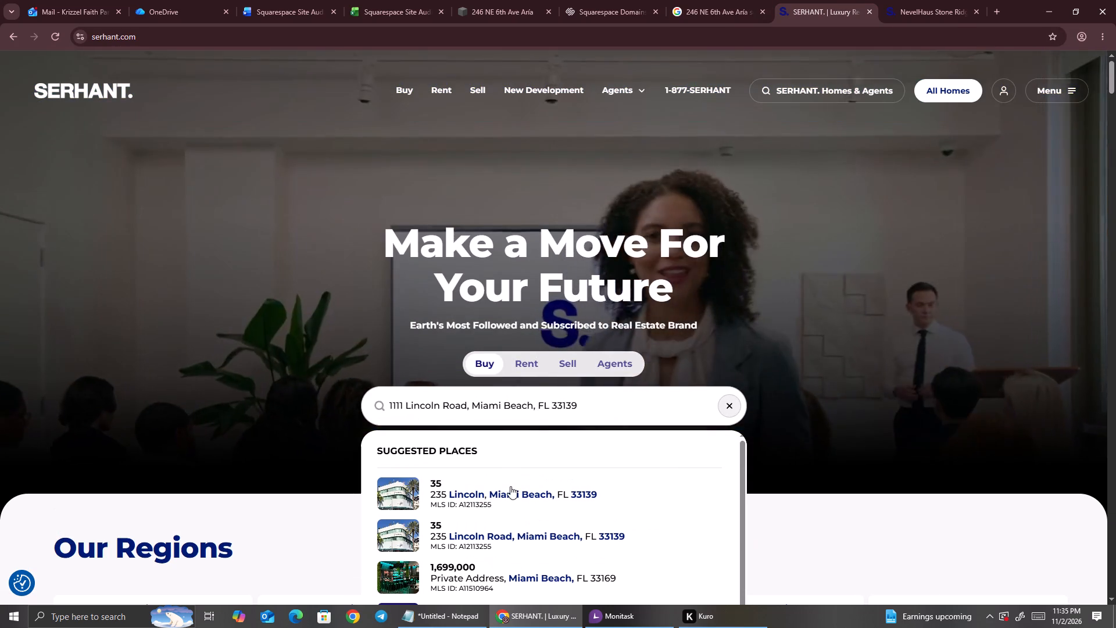
key("ctrl+a")
key("ctrl+v")
key("Return")
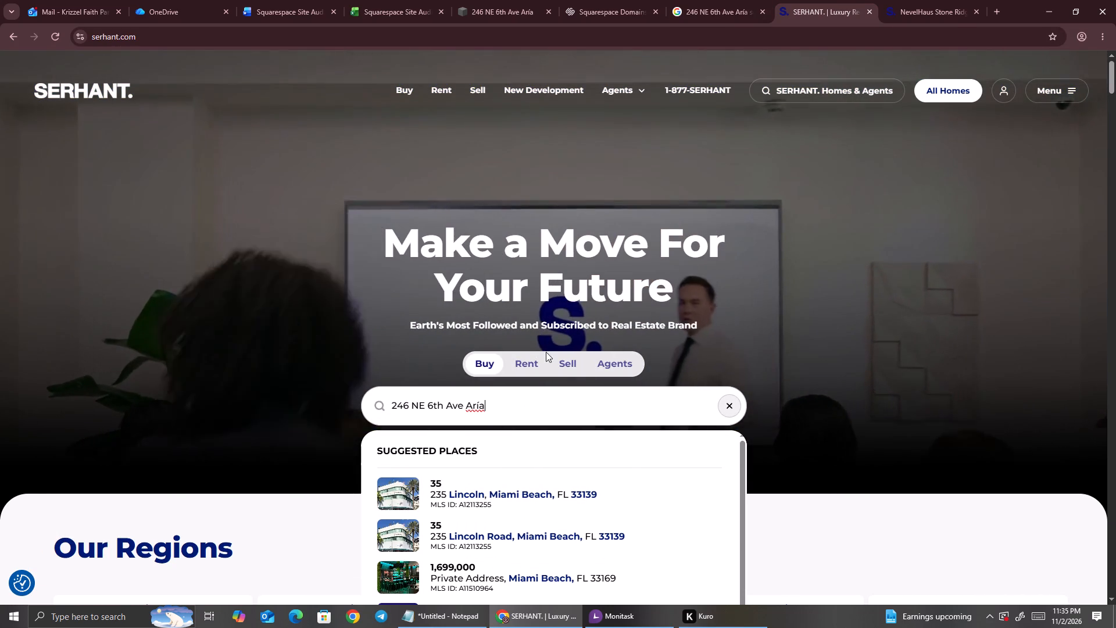
double_click(468, 406)
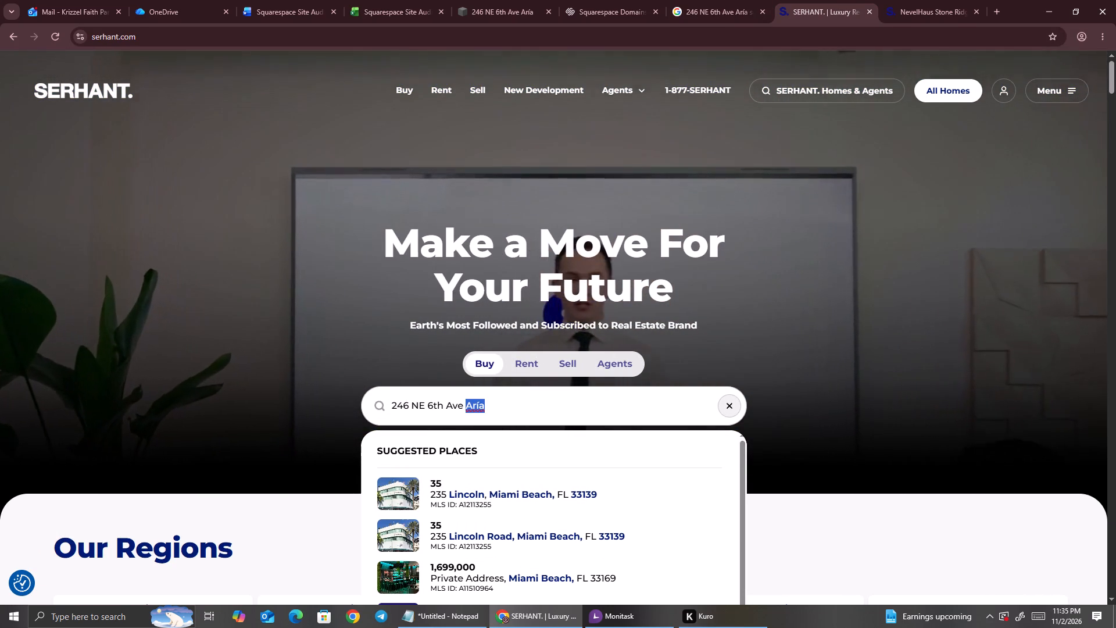
key("BackSpace")
key("BackSpace")
key("Return")
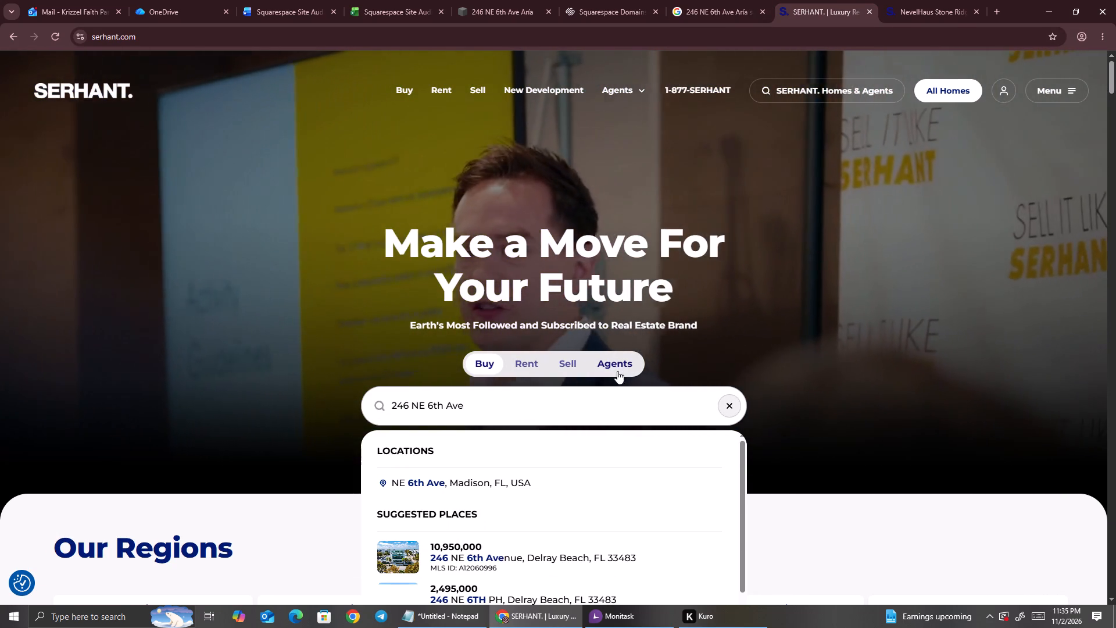
scroll(618, 381, "down", 1)
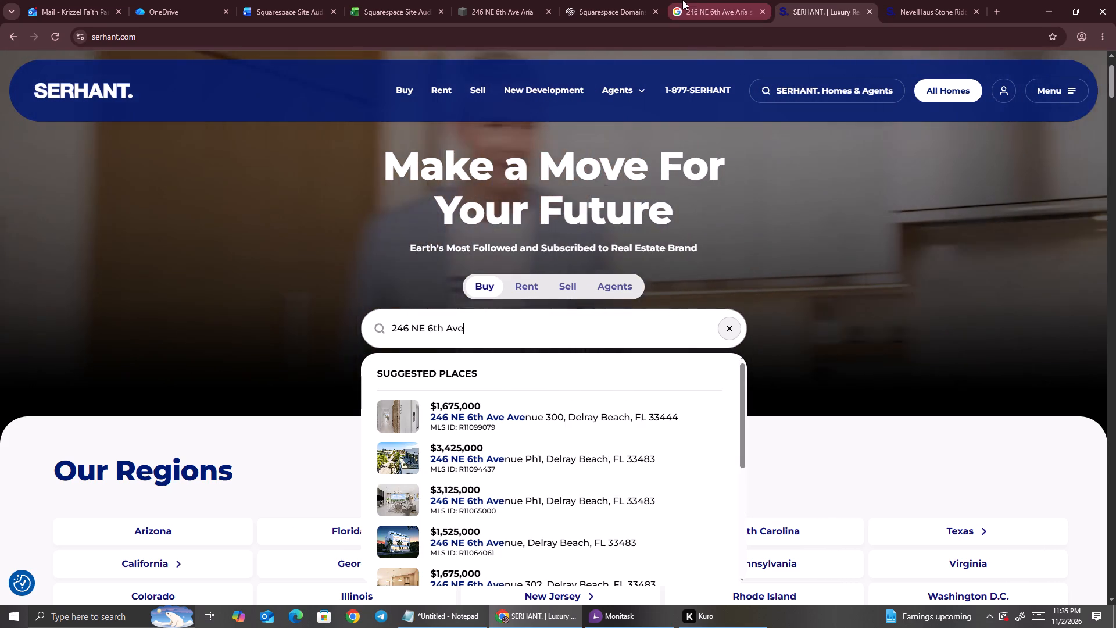
Close the Squarespace domain page for serhantannualletter2021.com.
left_click(703, 0)
left_click(625, 0)
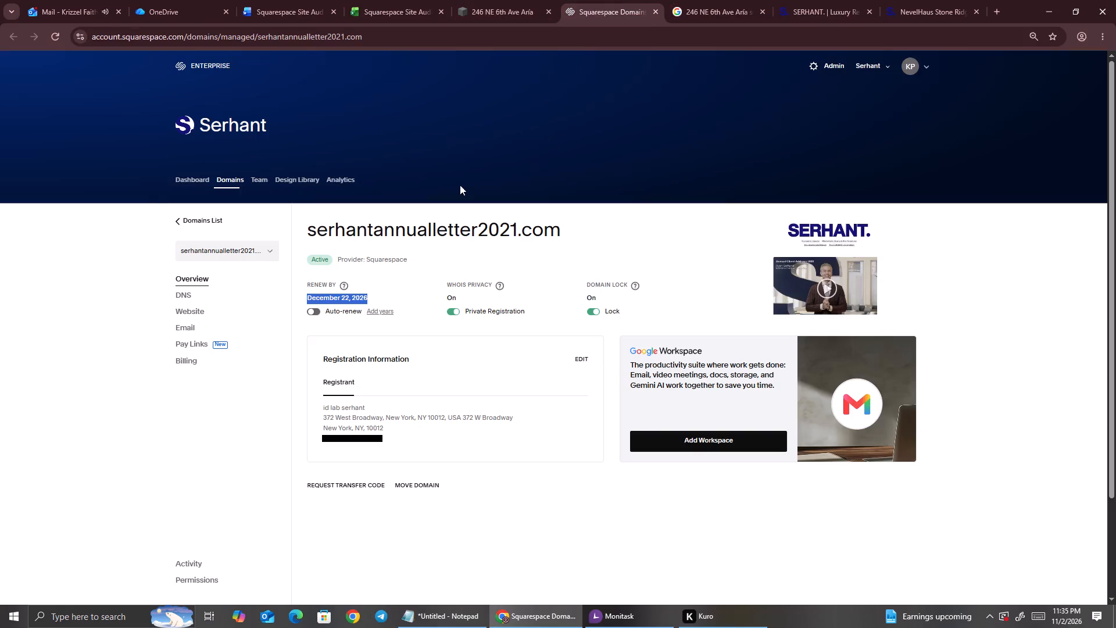
left_click(651, 9)
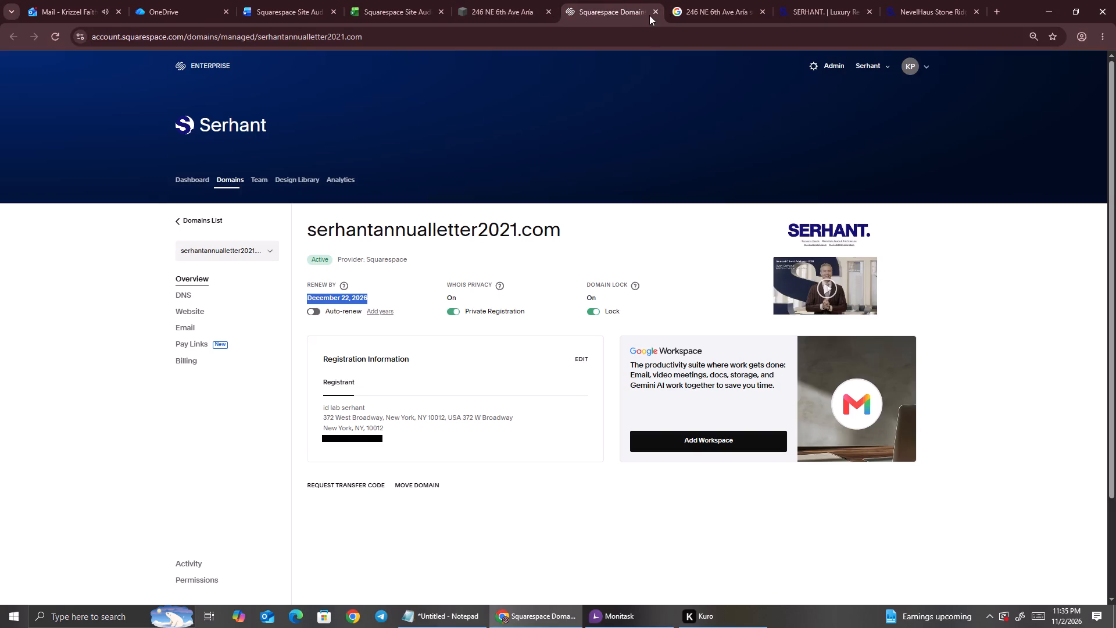
left_click(653, 13)
left_click(488, 0)
scroll(387, 468, "down", 7)
scroll(381, 462, "up", 3)
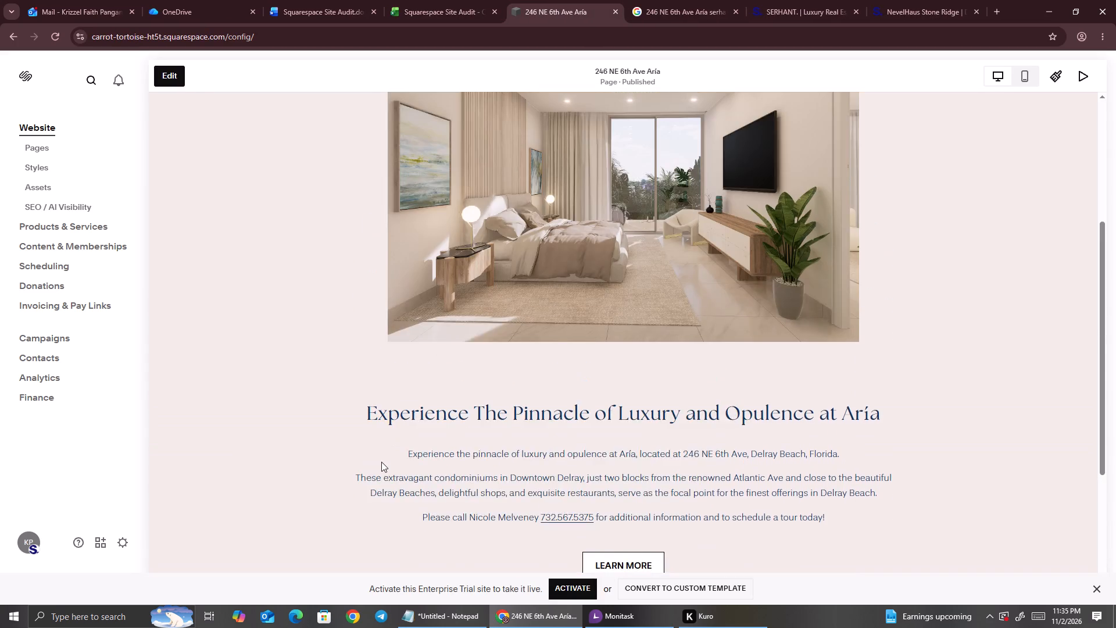
scroll(381, 462, "up", 4)
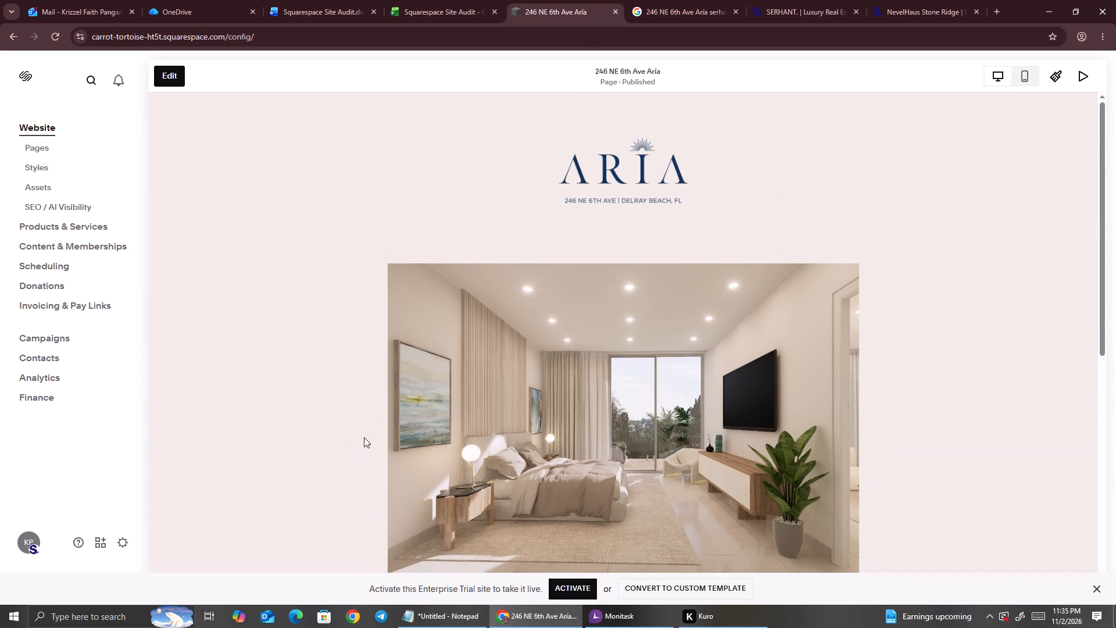
scroll(449, 407, "down", 7)
scroll(465, 403, "up", 4)
scroll(465, 403, "down", 4)
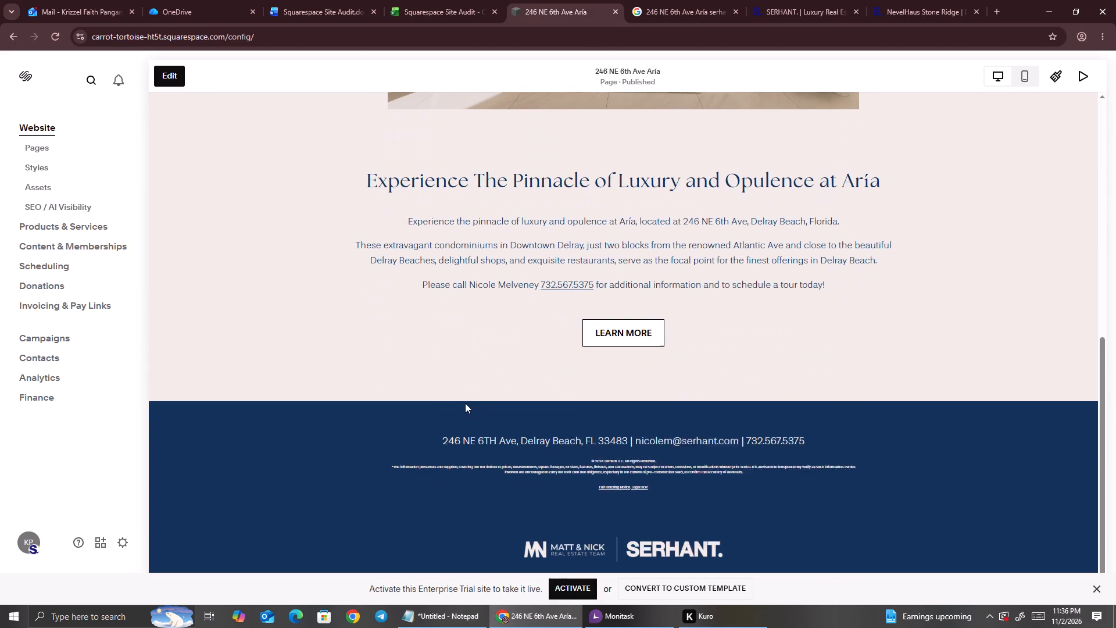
scroll(465, 403, "down", 4)
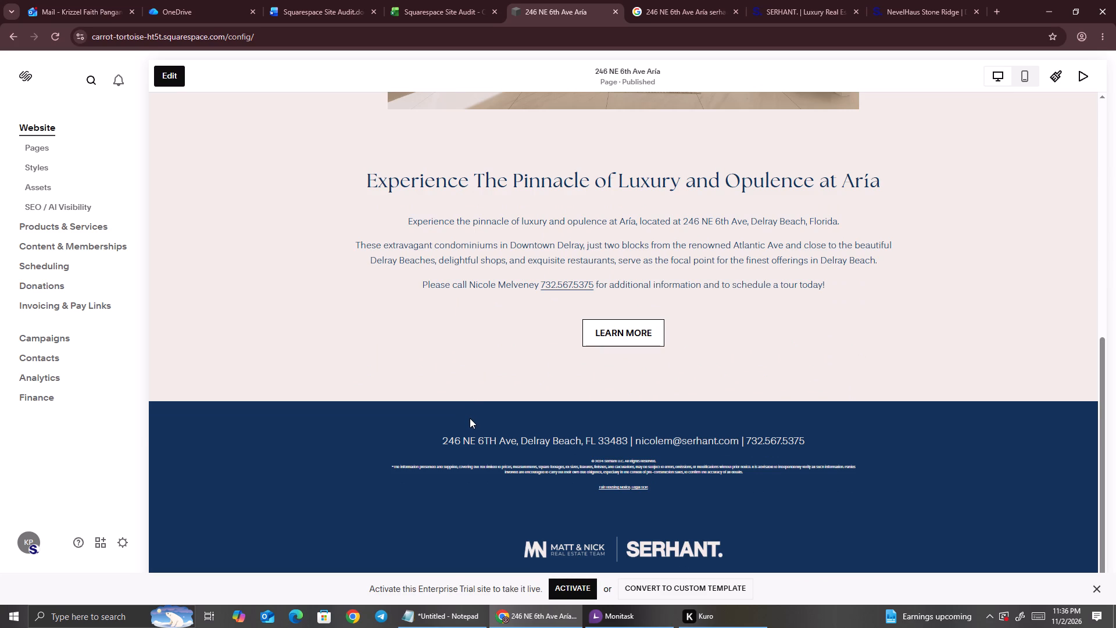
scroll(473, 427, "up", 4)
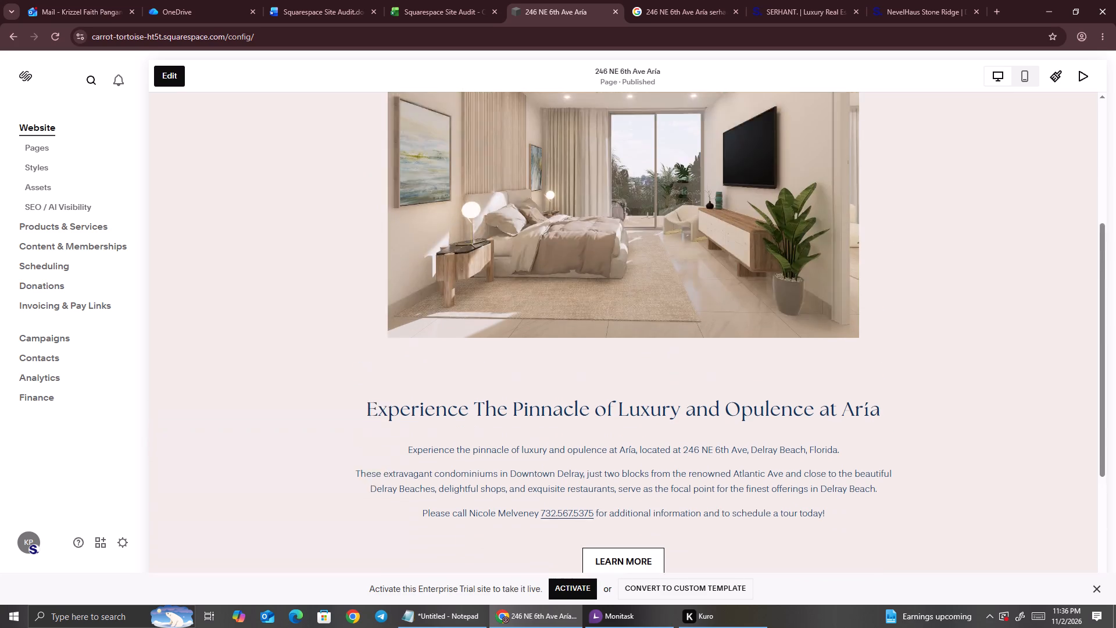
scroll(475, 419, "up", 6)
Cross-check the Aría site preview with the Squarespace Site Audit workbook's last entries and the serhant.com suggestions.
left_click(447, 0)
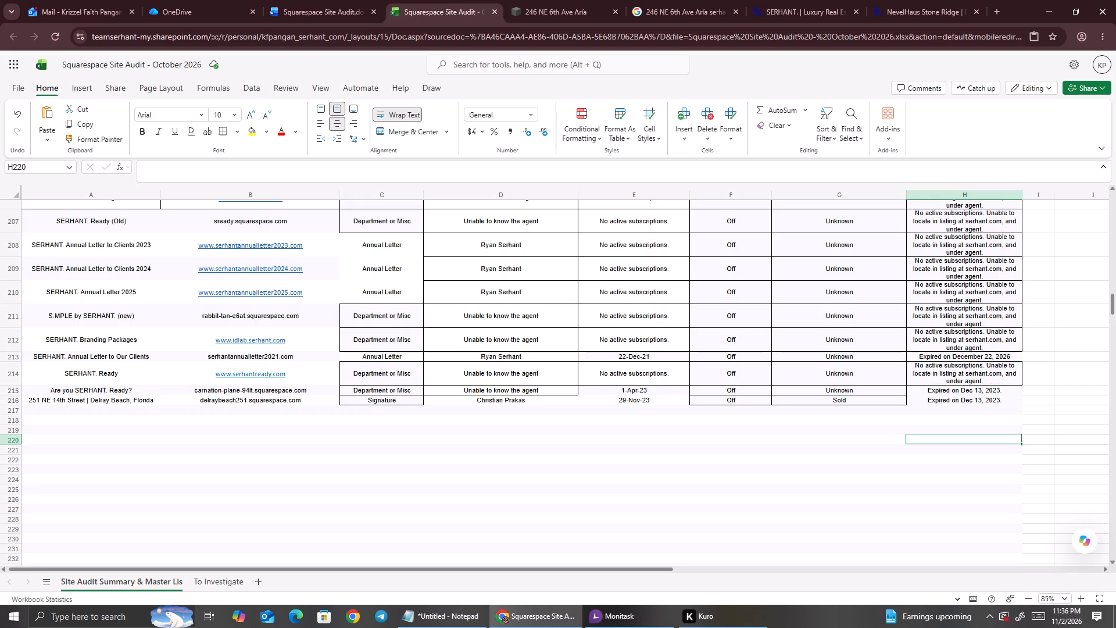
left_click(191, 444)
key("alt+Tab")
key("alt+Tab")
left_click(562, 0)
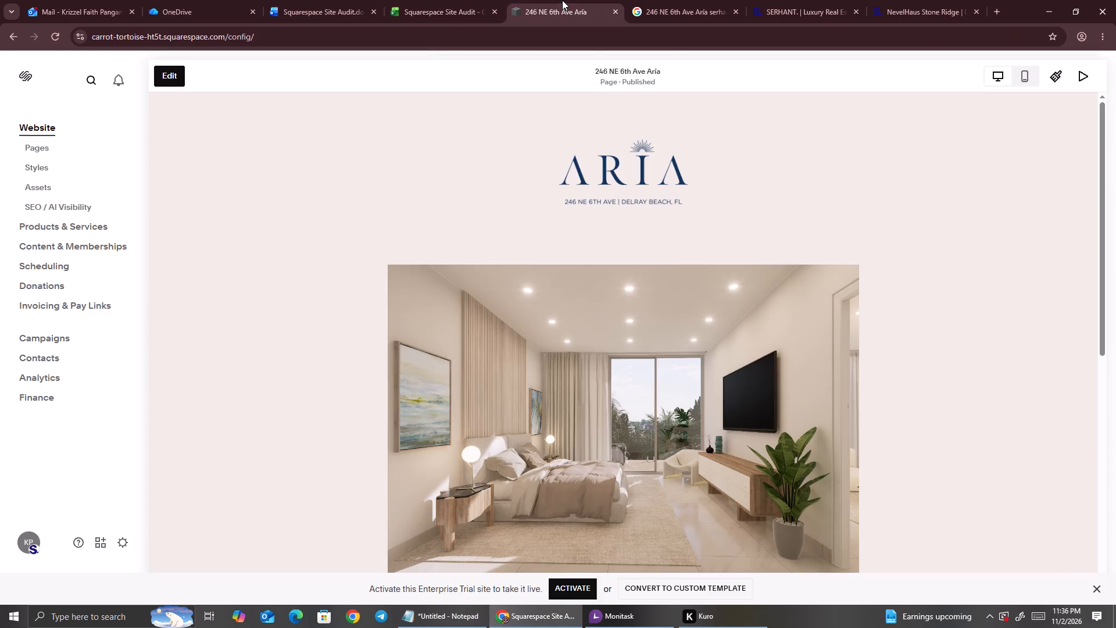
left_click(700, 0)
left_click(767, 0)
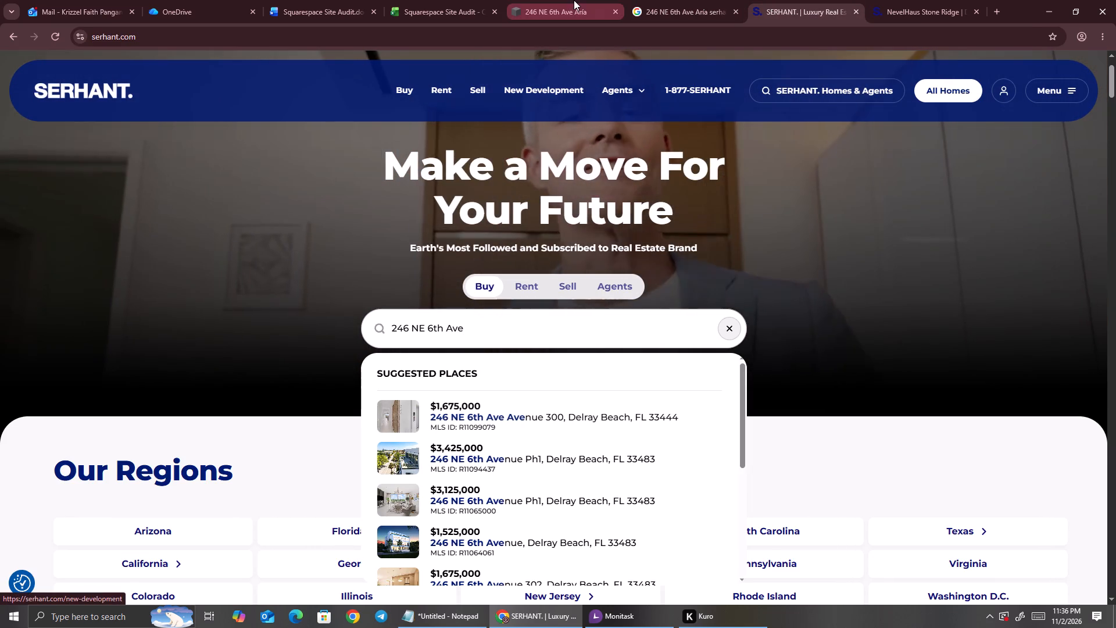
left_click(717, 0)
left_click(602, 0)
scroll(592, 436, "down", 1)
scroll(592, 437, "up", 1)
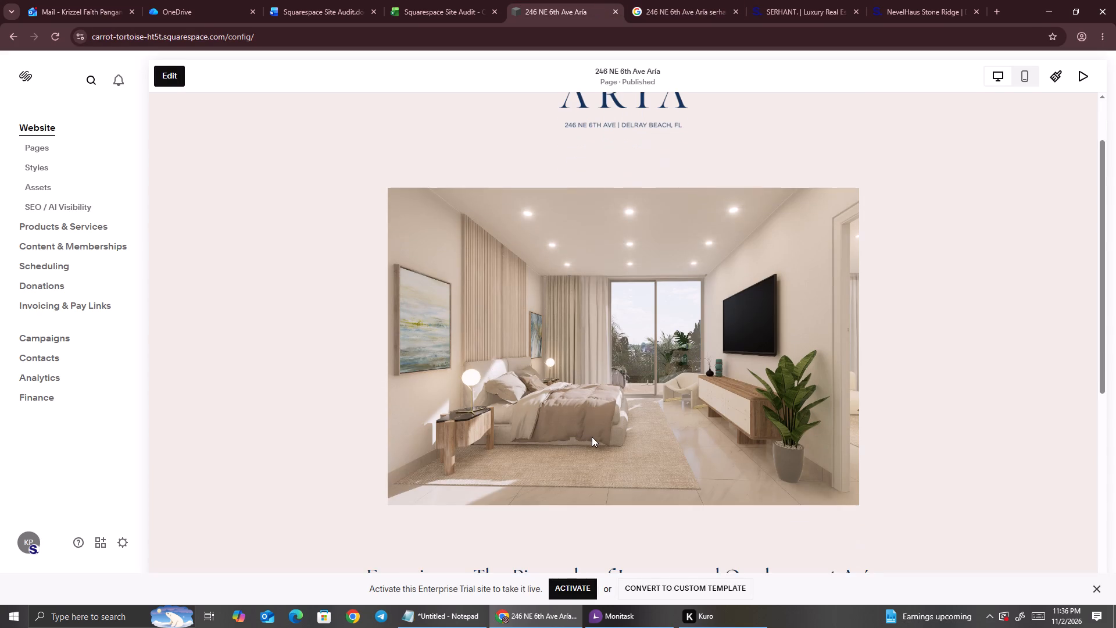
scroll(592, 437, "up", 1)
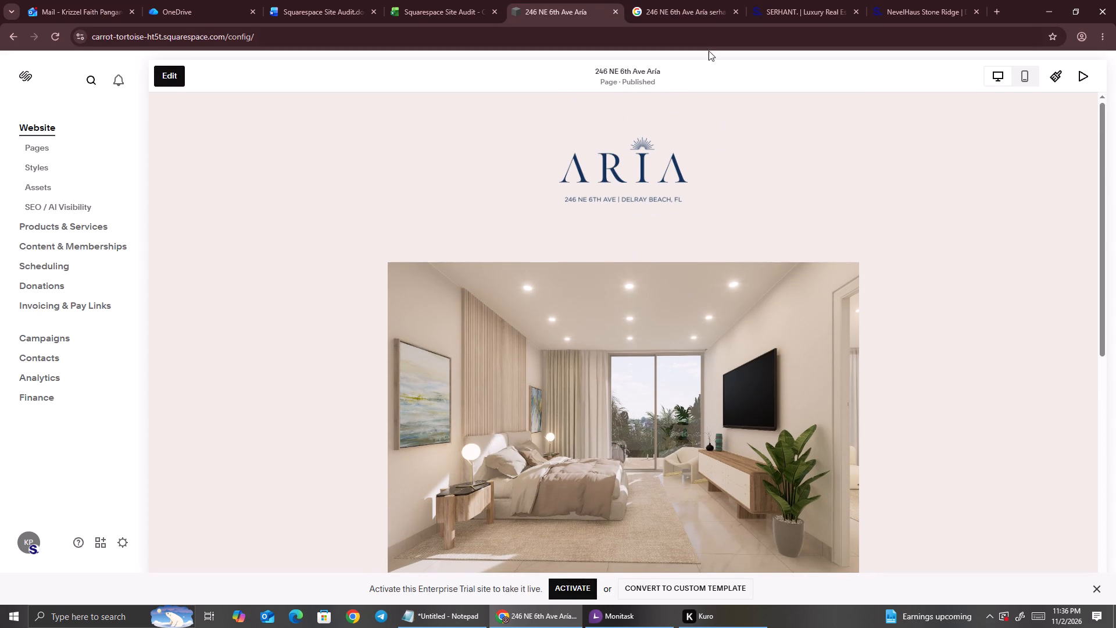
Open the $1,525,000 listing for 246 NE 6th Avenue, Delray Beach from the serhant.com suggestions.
left_click(620, 0)
left_click(658, 0)
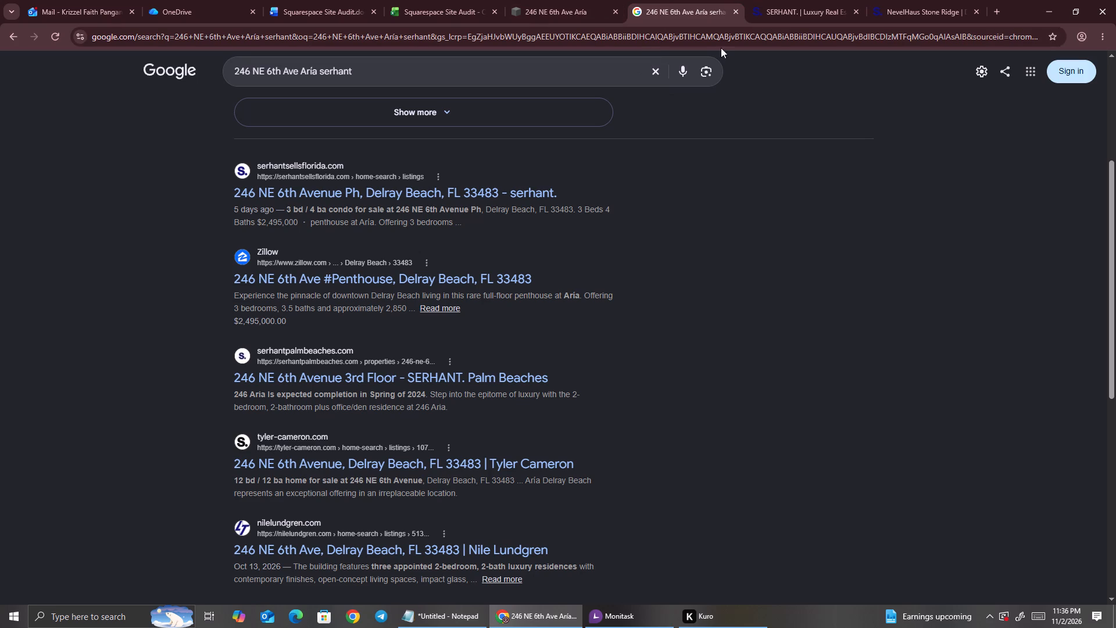
left_click(775, 0)
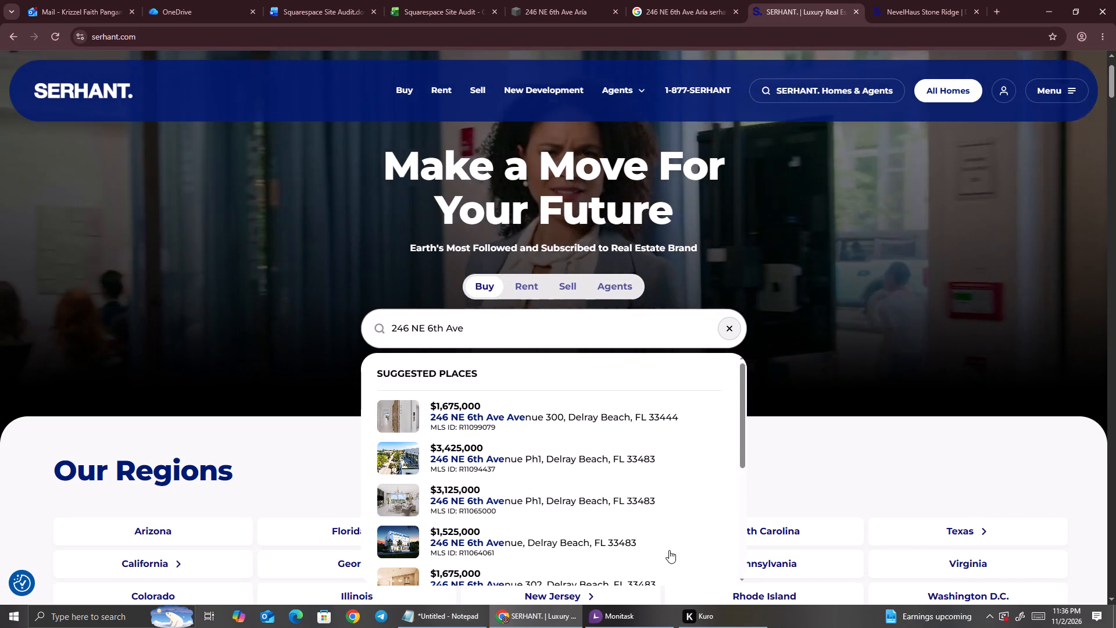
scroll(646, 538, "down", 2)
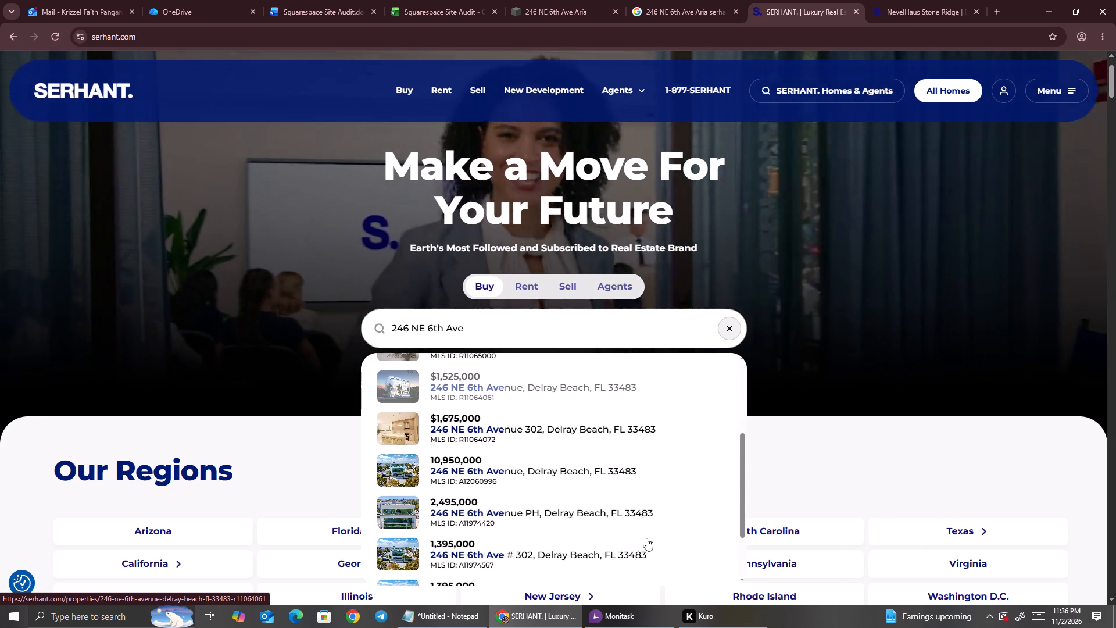
scroll(646, 538, "up", 1)
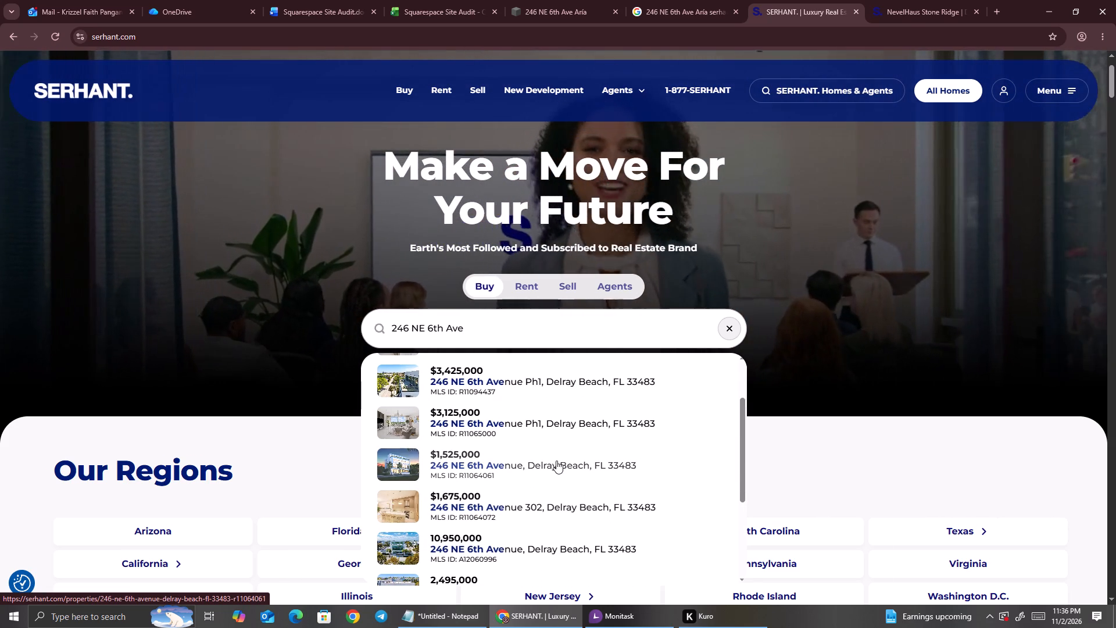
left_click(556, 468)
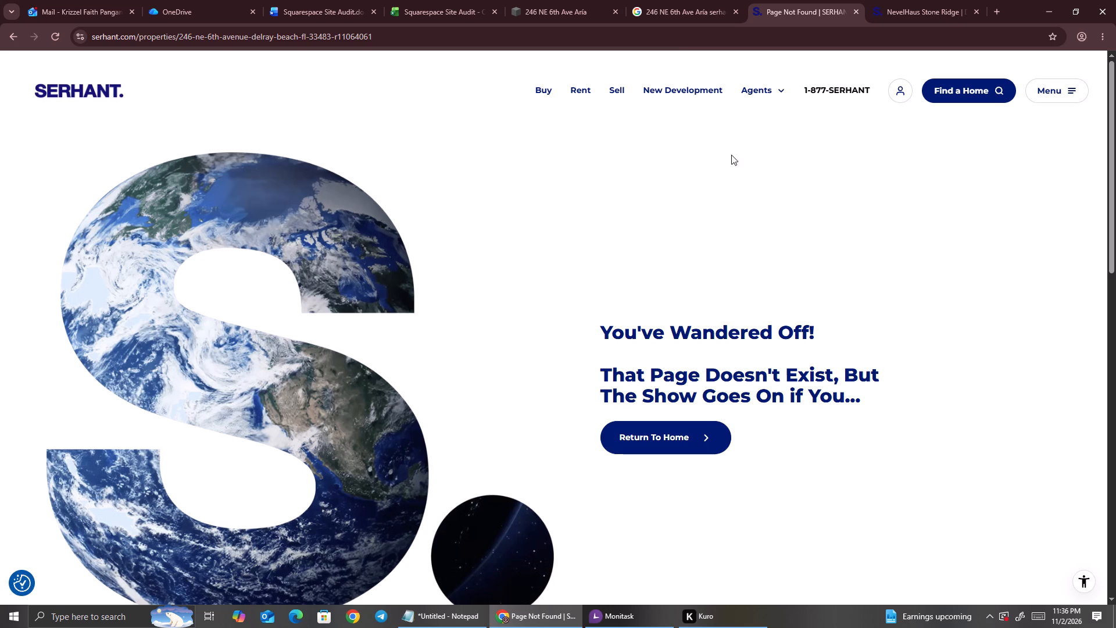
Set the listing status for the Aría site to Off Market in cell G217 of the audit workbook.
left_click(678, 15)
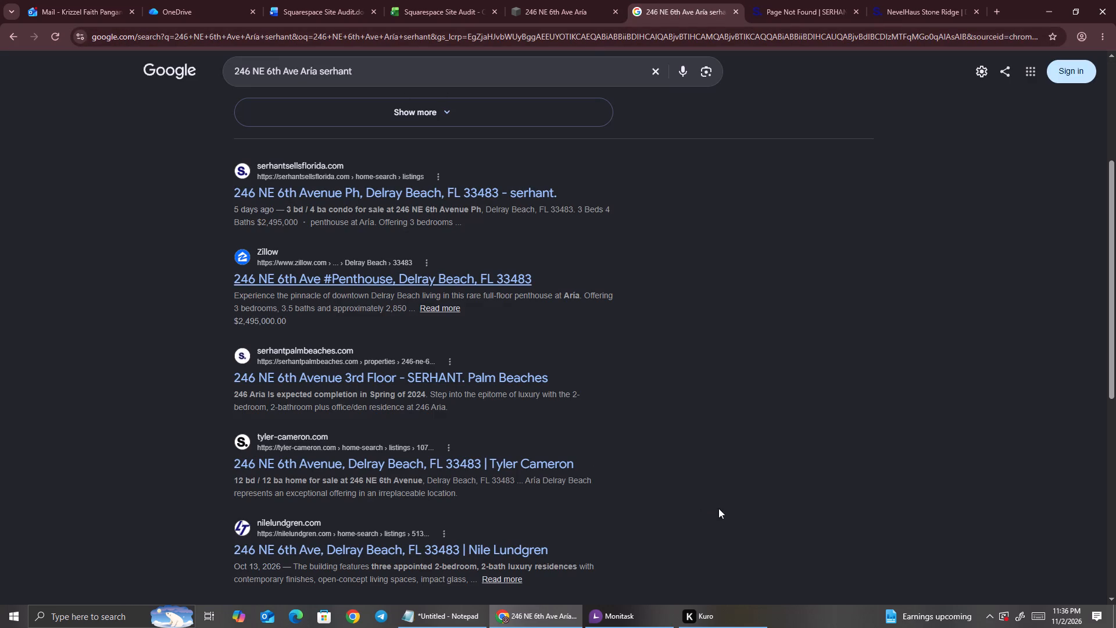
scroll(722, 573, "up", 6)
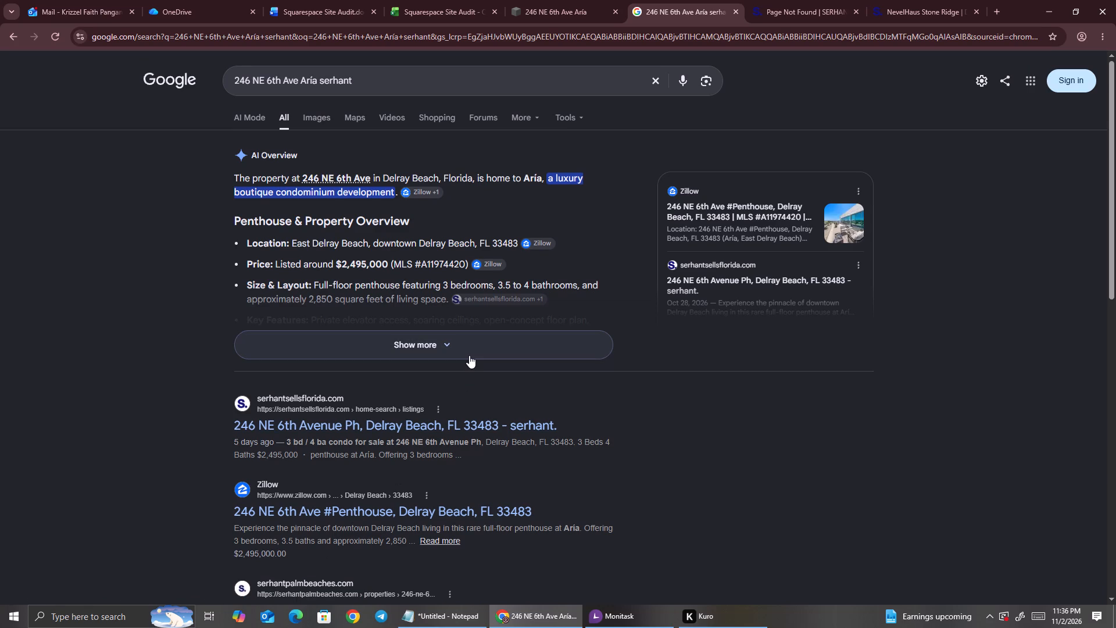
left_click(808, 0)
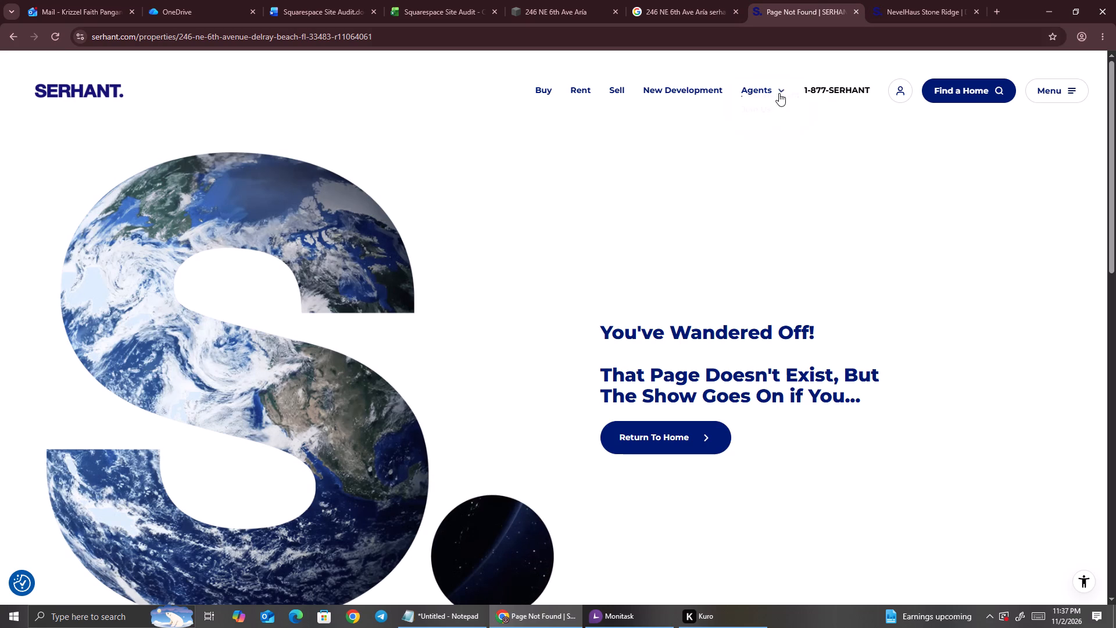
left_click(443, 0)
left_click(761, 495)
left_click(913, 391)
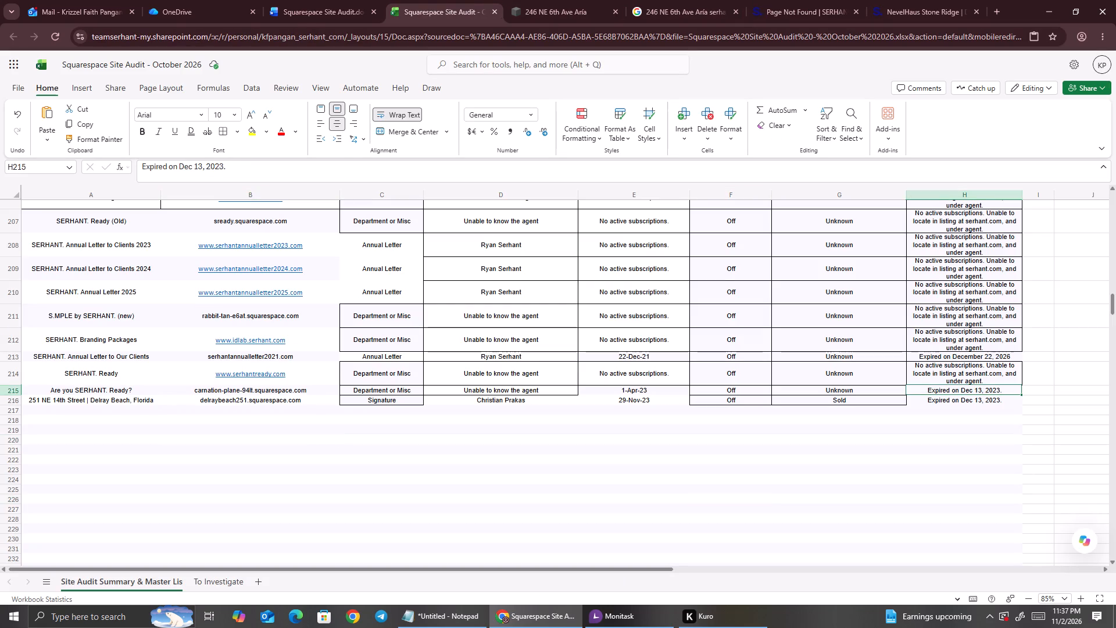
left_click(847, 399)
key("ctrl+c")
left_click(852, 409)
key("ctrl+v")
left_click(914, 413)
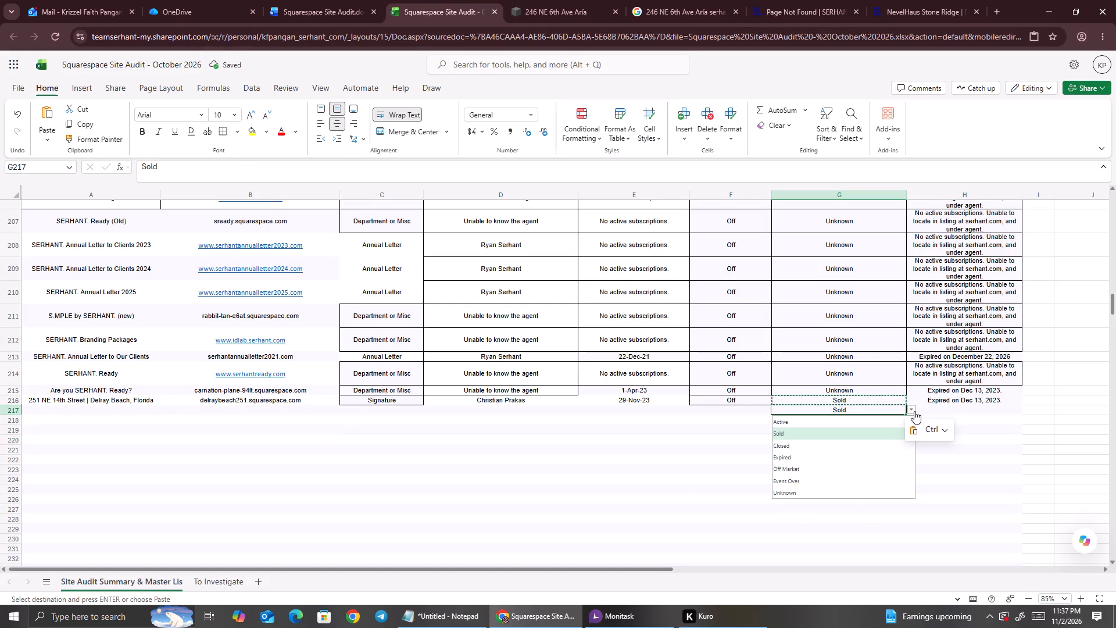
left_click(799, 464)
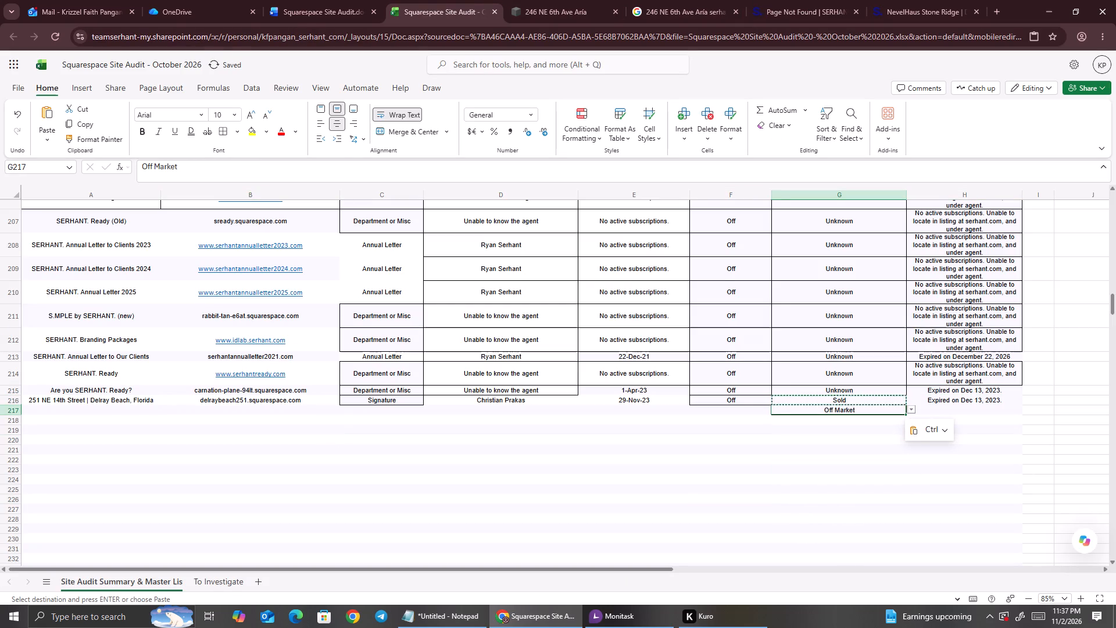
Fill cells H217 and E217 with "No active subscriptions.", reusing the entry from the SERHANT. Ready row.
key("alt+Tab")
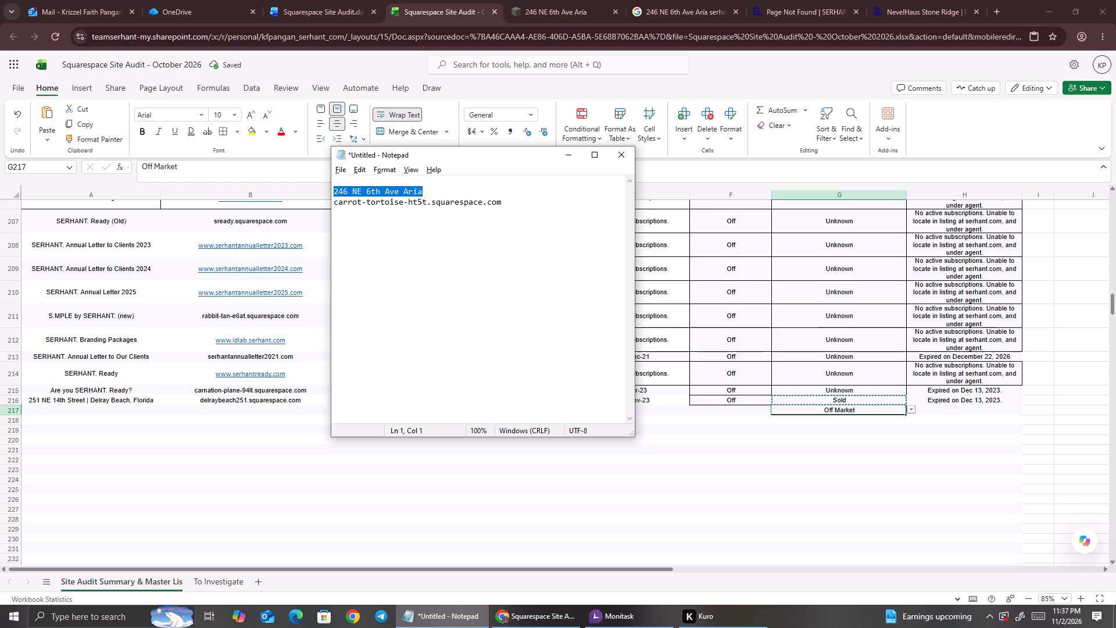
key("alt+Tab")
left_click(682, 424)
left_click(644, 376)
key("ctrl+c")
left_click(963, 408)
key("ctrl+v")
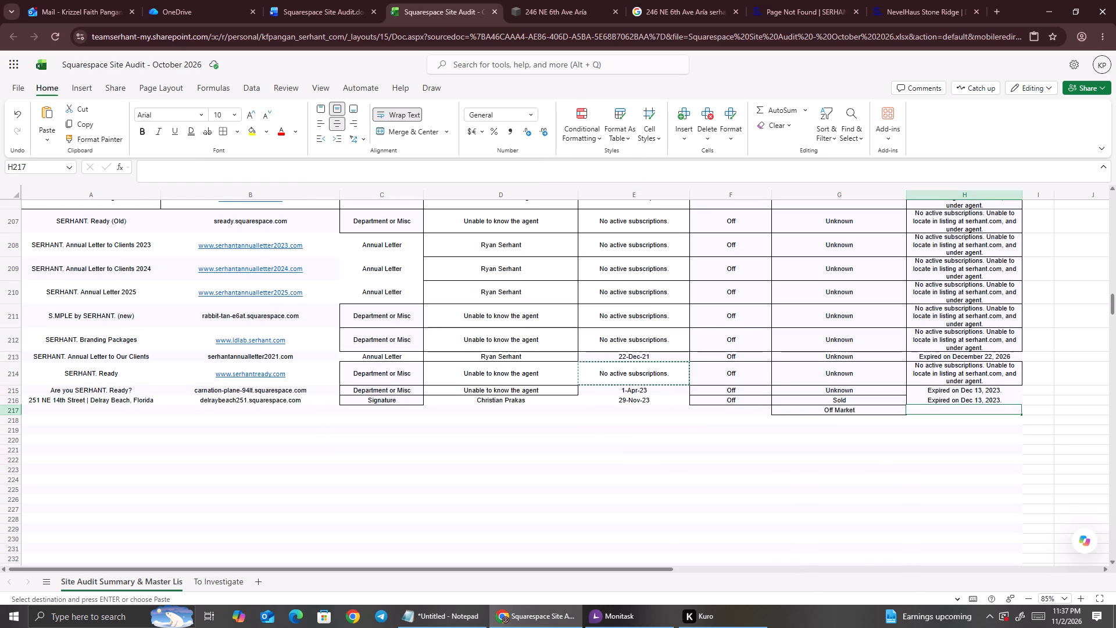
left_click(646, 409)
key("ctrl+v")
left_click(732, 401)
key("ctrl+c")
left_click(735, 411)
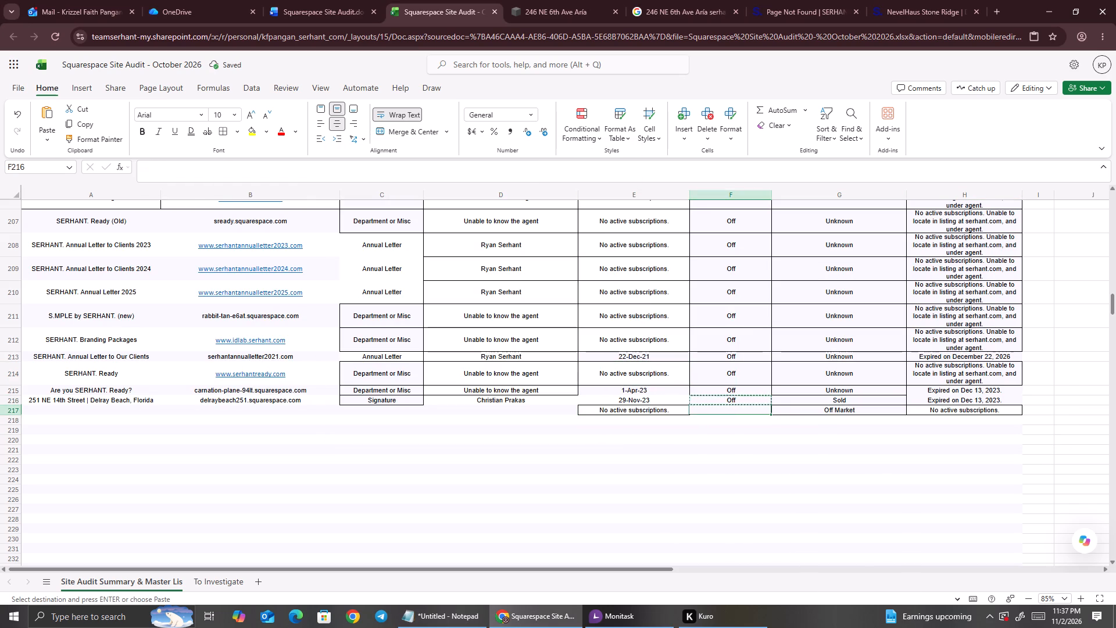
key("ctrl+v")
left_click(735, 434)
Begin the agent entry in cell D217 of the audit workbook with the first name Nicole.
left_click(573, 0)
left_click(15, 33)
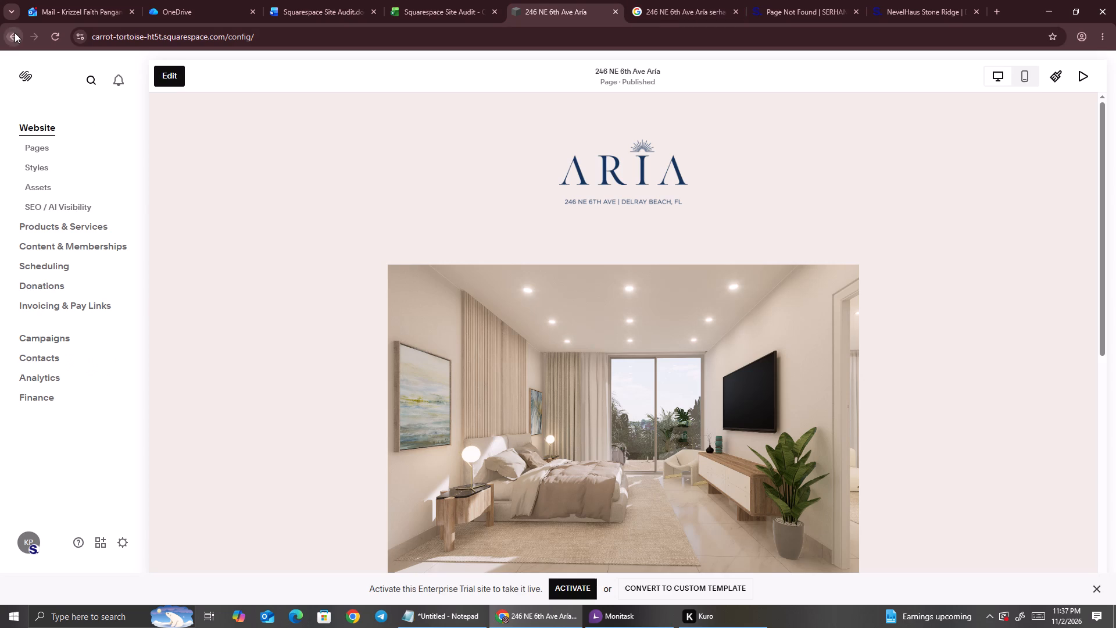
left_click(15, 33)
left_click(15, 33)
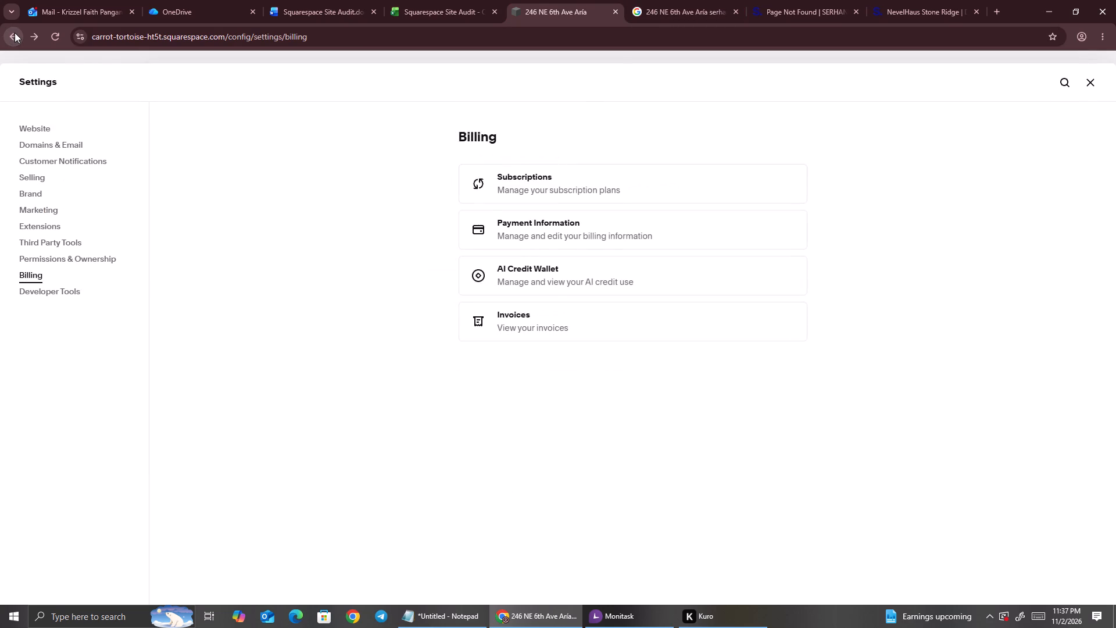
left_click(15, 33)
left_click(456, 0)
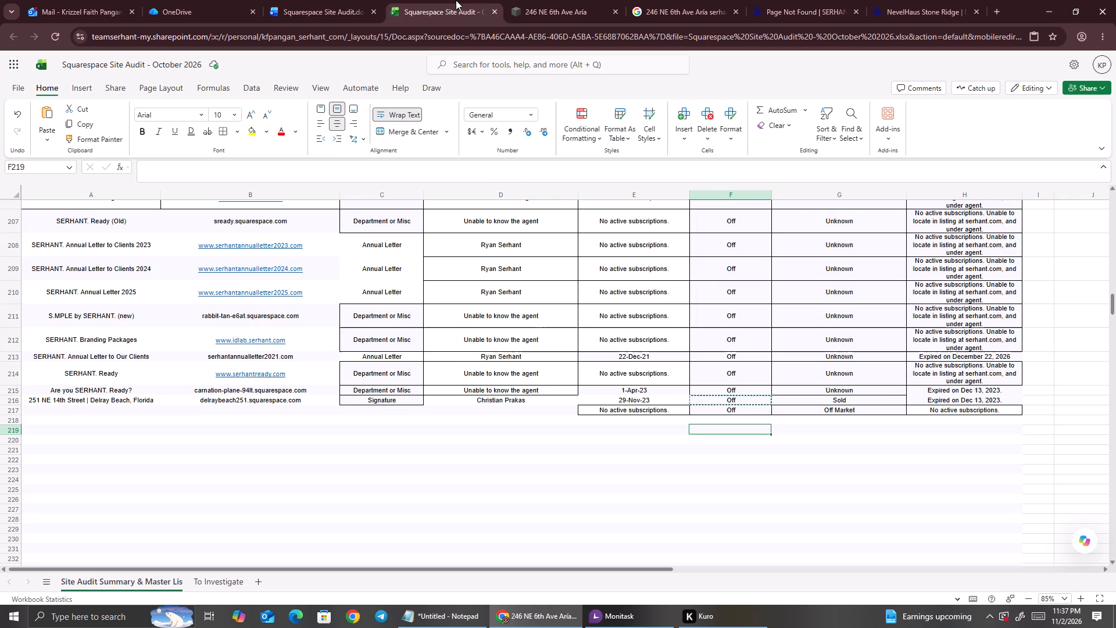
left_click(505, 452)
left_click(509, 411)
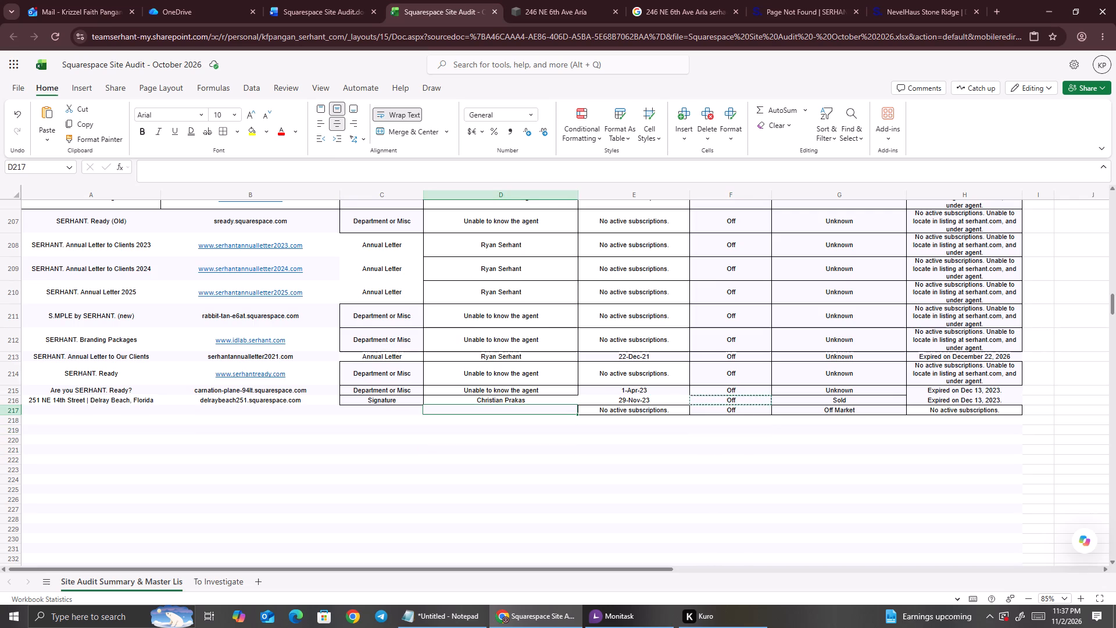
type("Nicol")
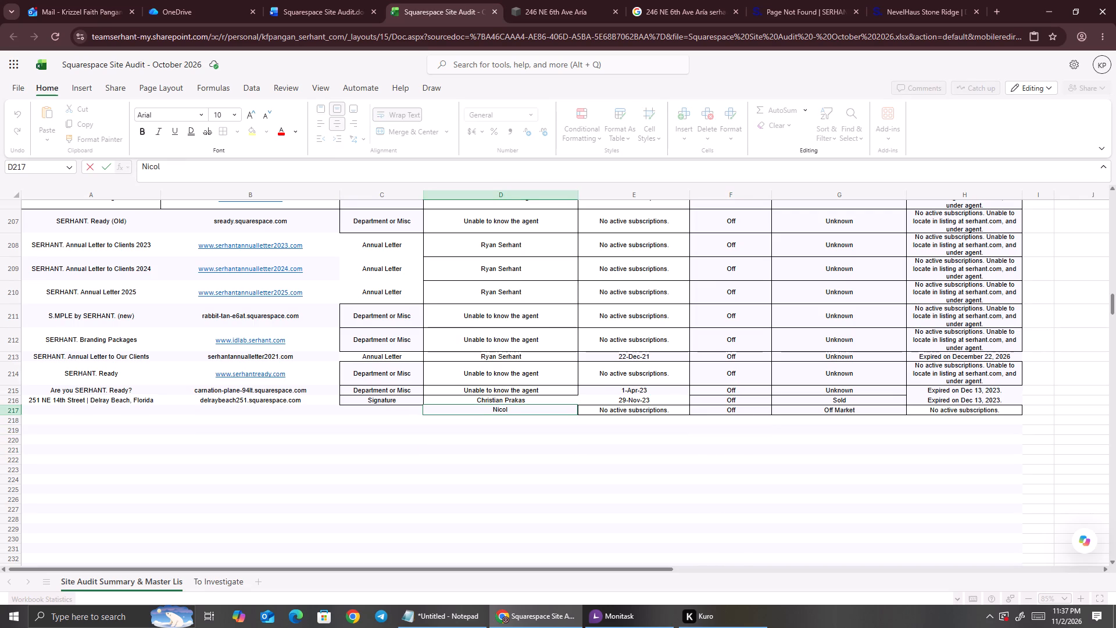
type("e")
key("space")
Complete the agent's name in cell D217 with the surname given in the Aría site's contact text.
left_click_drag(468, 0, 474, 0)
left_click(532, 0)
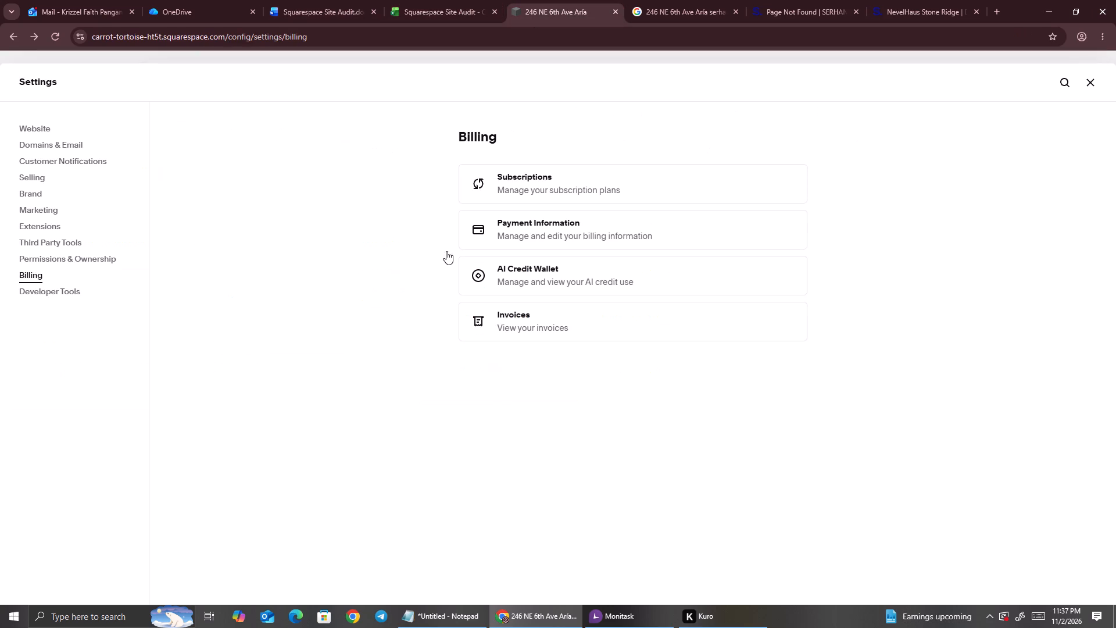
triple_click(38, 31)
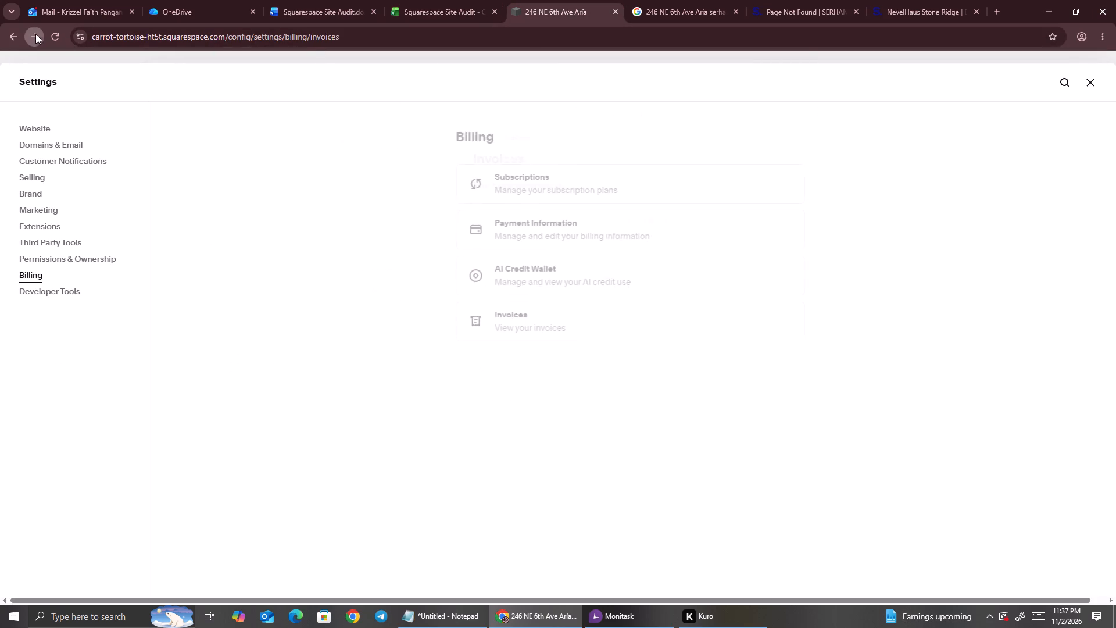
double_click(35, 34)
scroll(414, 415, "down", 7)
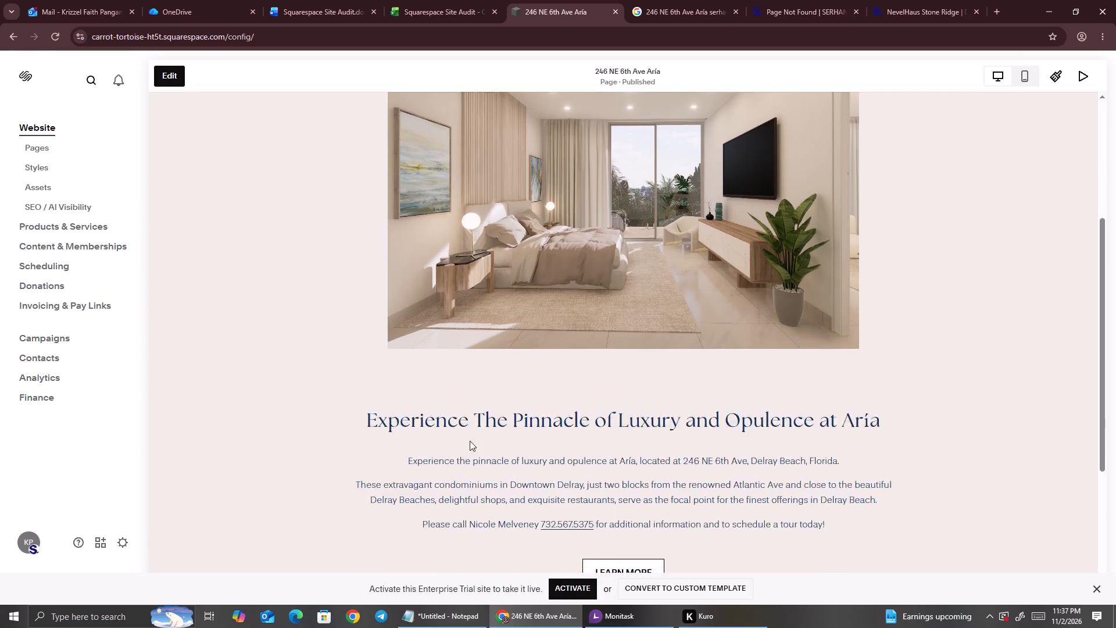
scroll(470, 441, "down", 2)
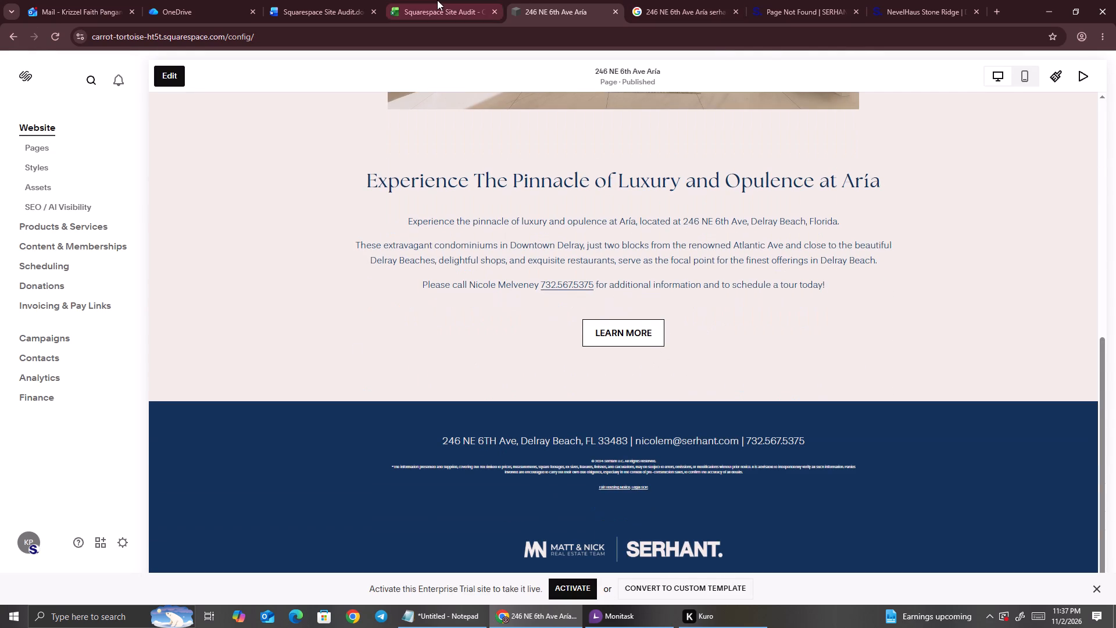
left_click(437, 0)
left_click(356, 166)
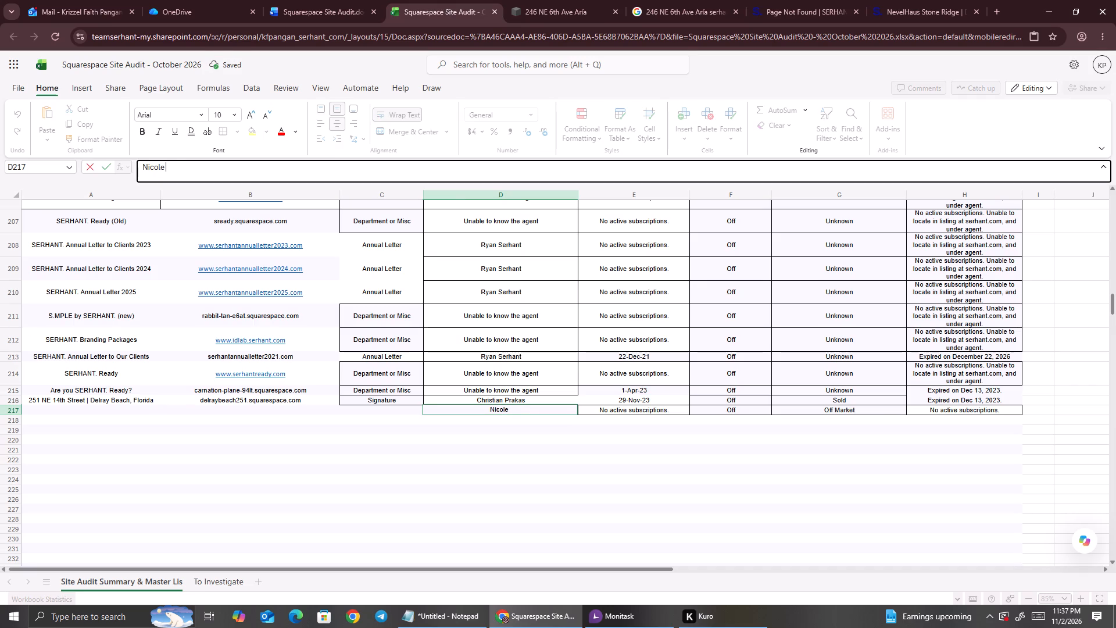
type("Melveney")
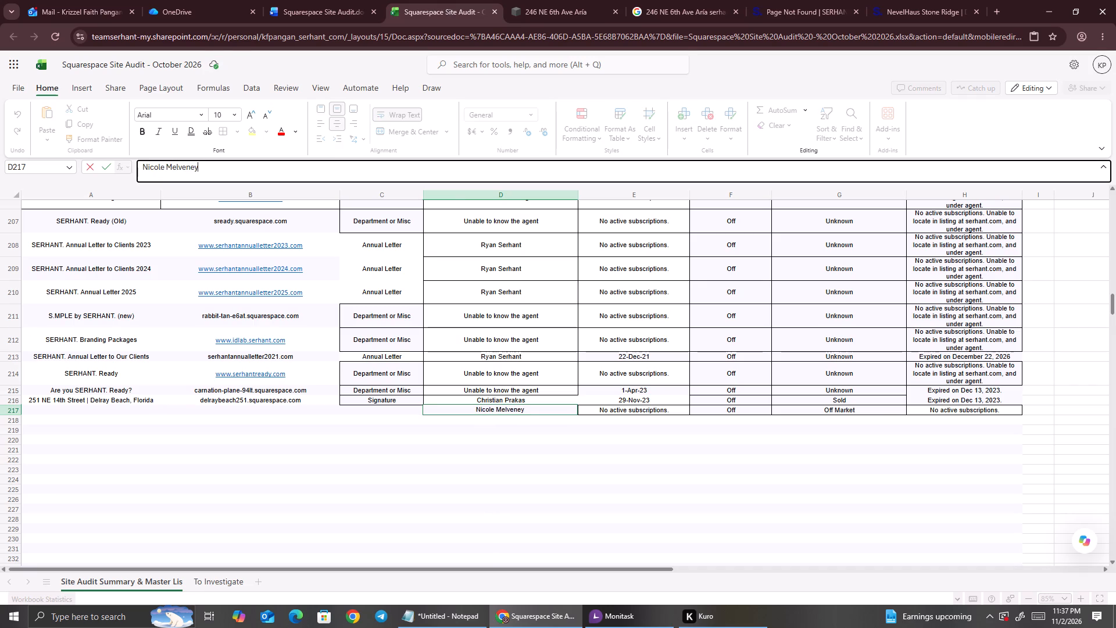
left_click(325, 178)
left_click(205, 171)
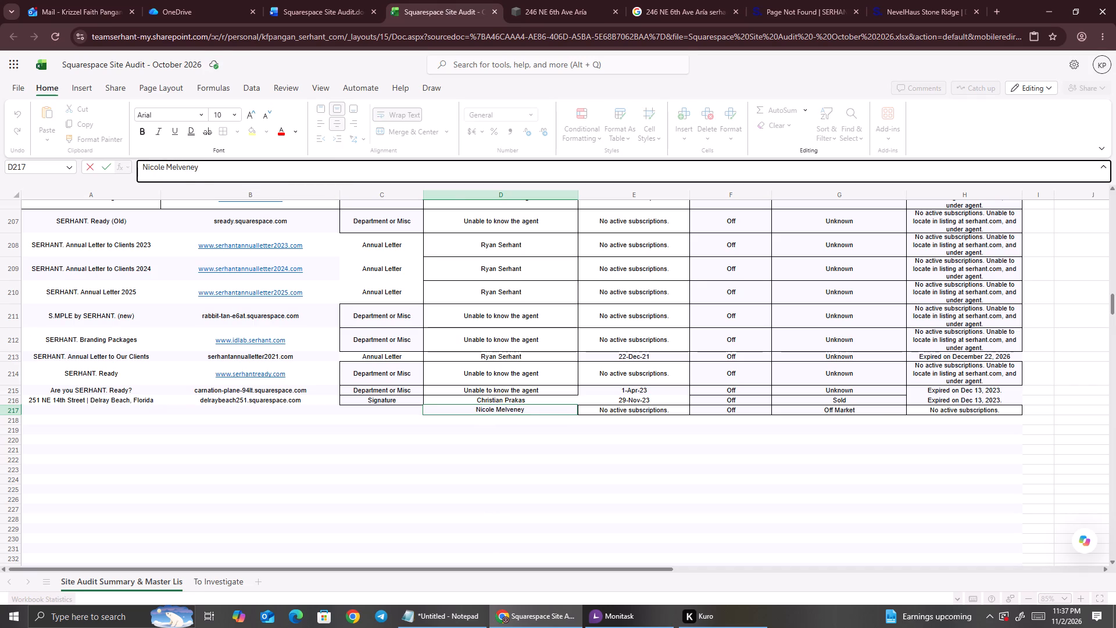
left_click(192, 174)
left_click(420, 484)
Set the site category in cell C217 to Signature, copied from the row above.
left_click(395, 397)
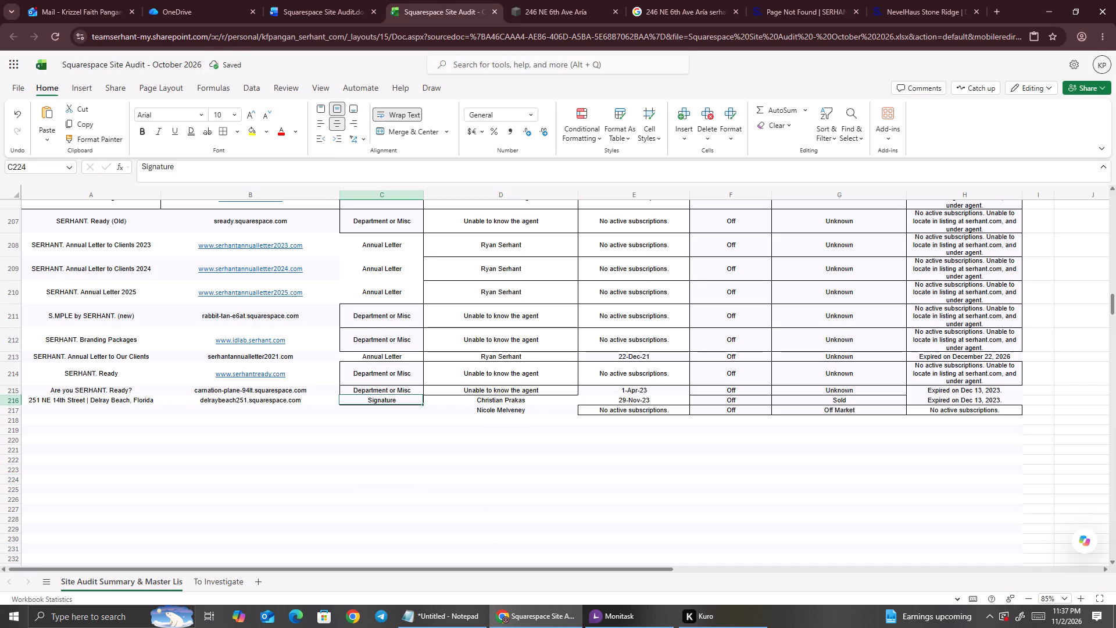
key("ctrl+c")
left_click(391, 408)
key("ctrl+v")
Copy the site address carrot-tortoise-ht5t.squarespace.com from the Notepad notes into cell B217 of the audit workbook.
left_click(289, 399)
key("alt+Tab")
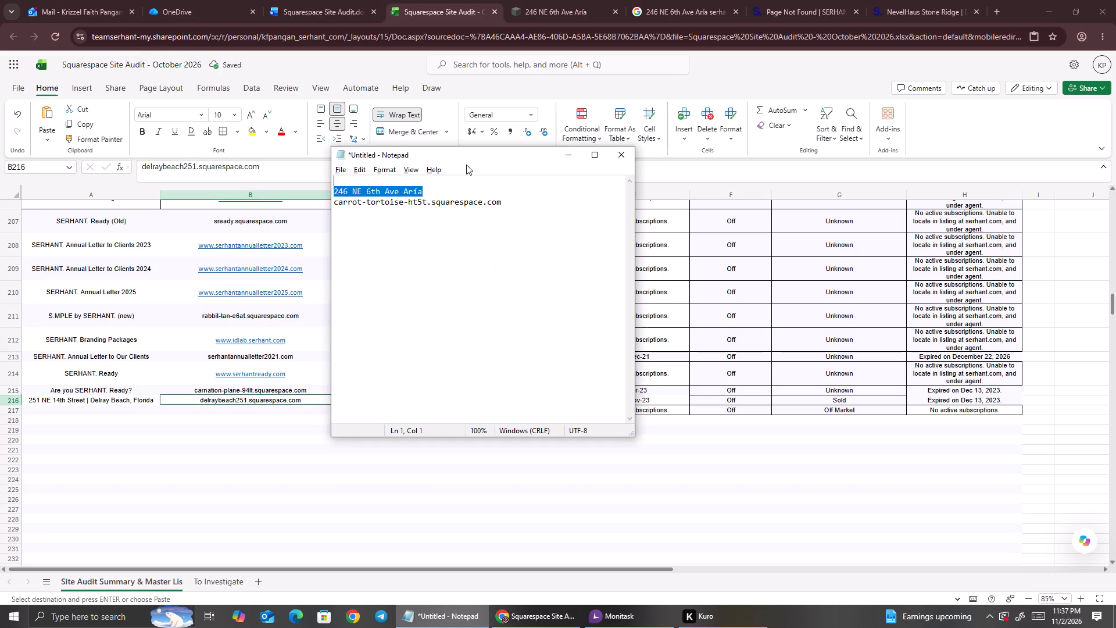
left_click_drag(534, 210, 308, 202)
key("ctrl+c")
left_click(246, 413)
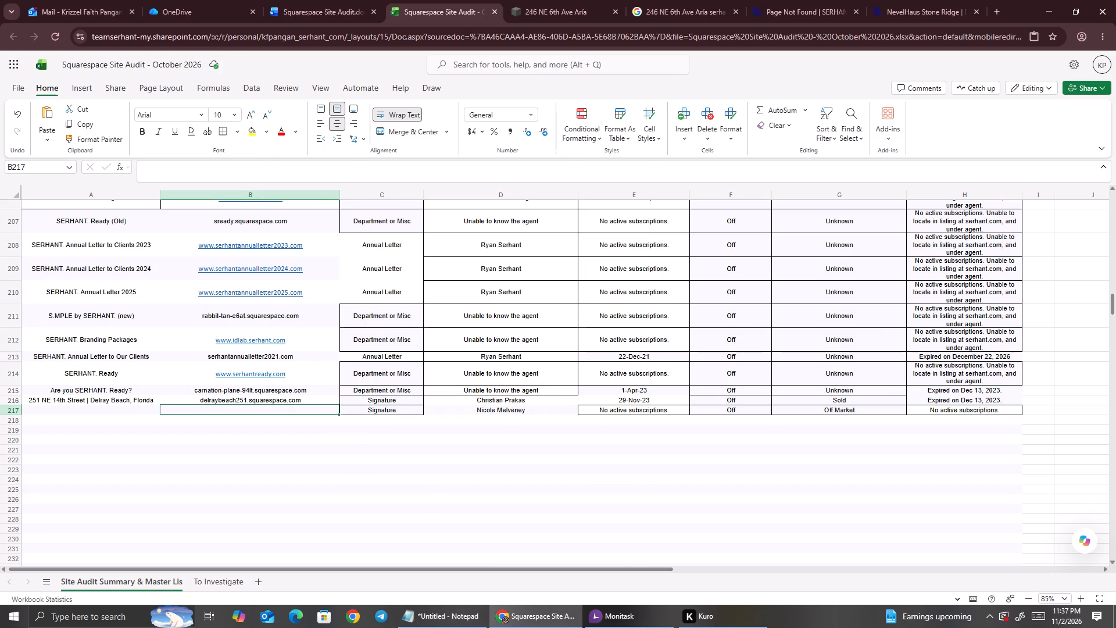
key("ctrl+v")
key("alt+Tab")
left_click_drag(424, 191, 330, 193)
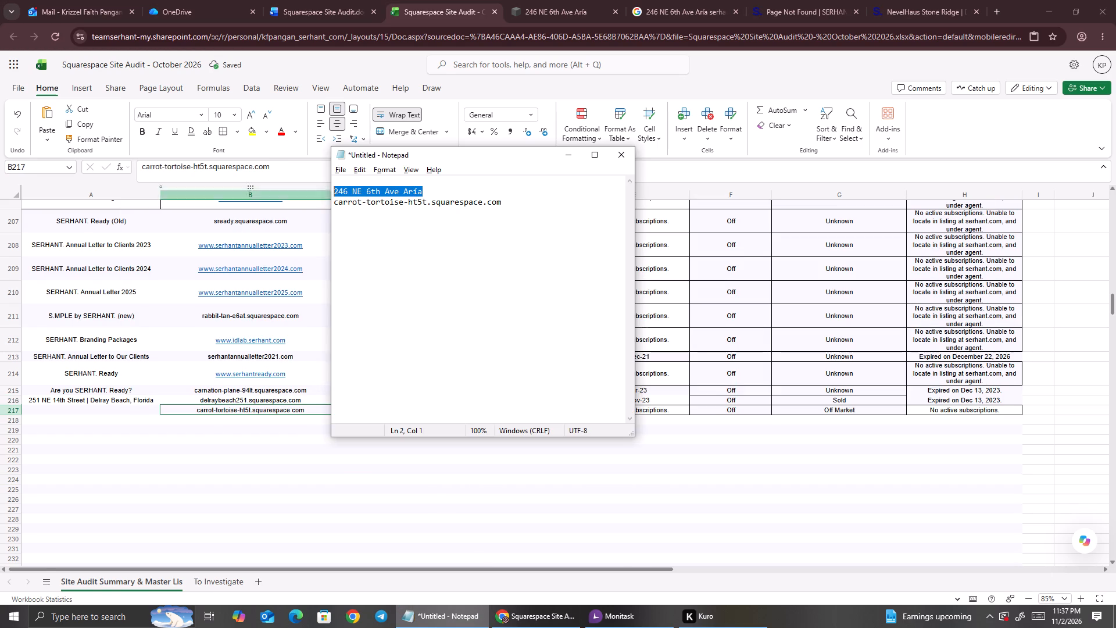
key("ctrl+c")
left_click(115, 409)
key("ctrl+v")
left_click(151, 441)
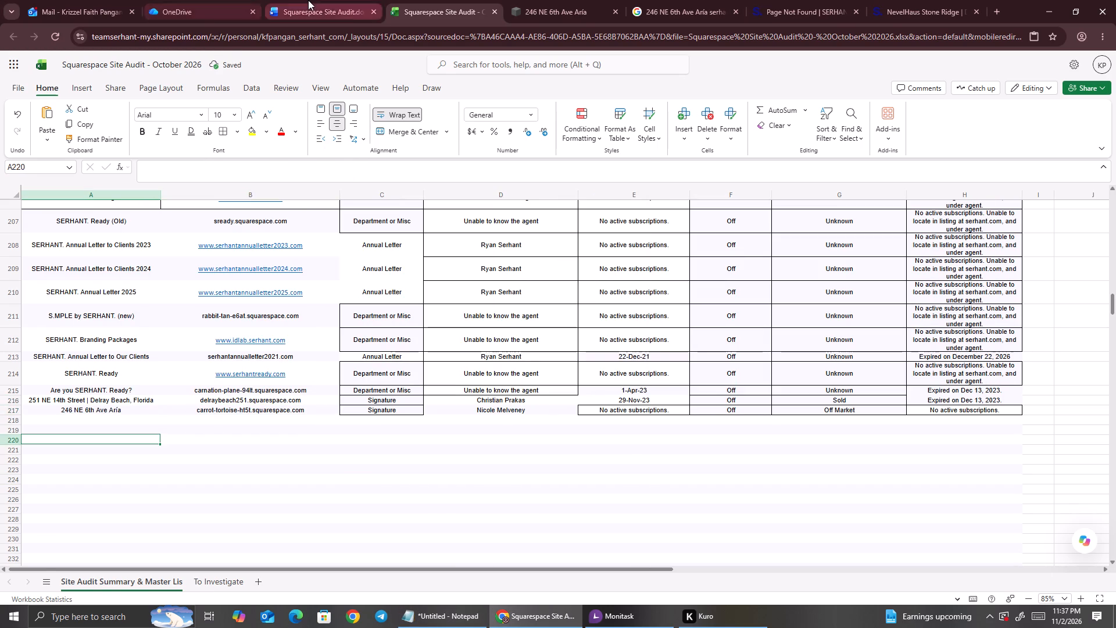
Check the Aría row in the workbook against the site preview, the Google results and the Notepad notes.
left_click(308, 0)
left_click(445, 0)
left_click(552, 6)
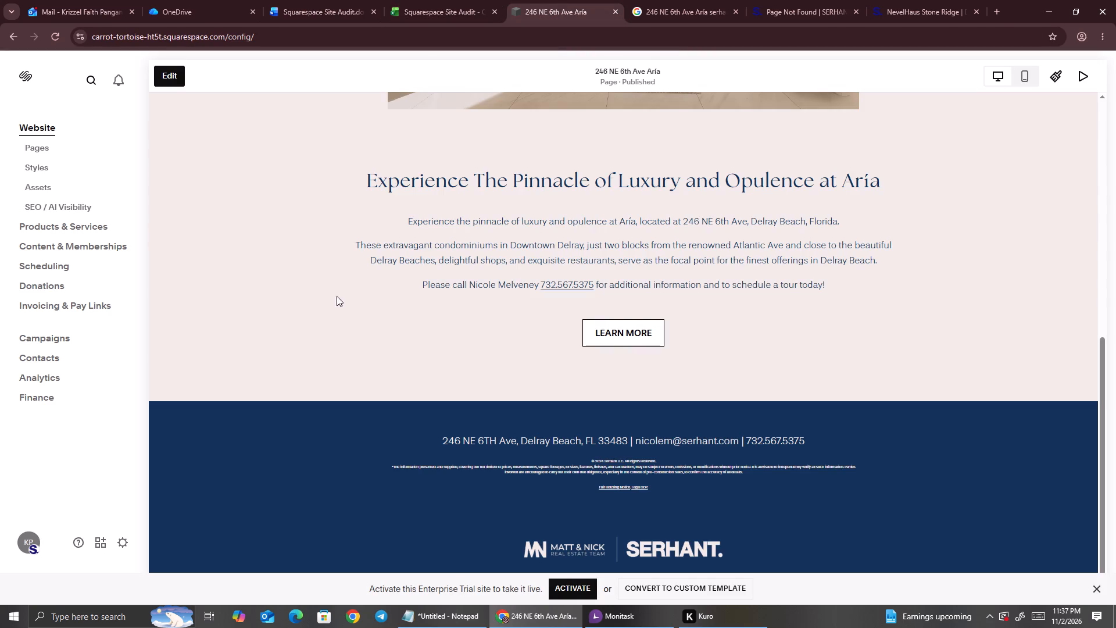
left_click(692, 0)
left_click(610, 0)
left_click(702, 0)
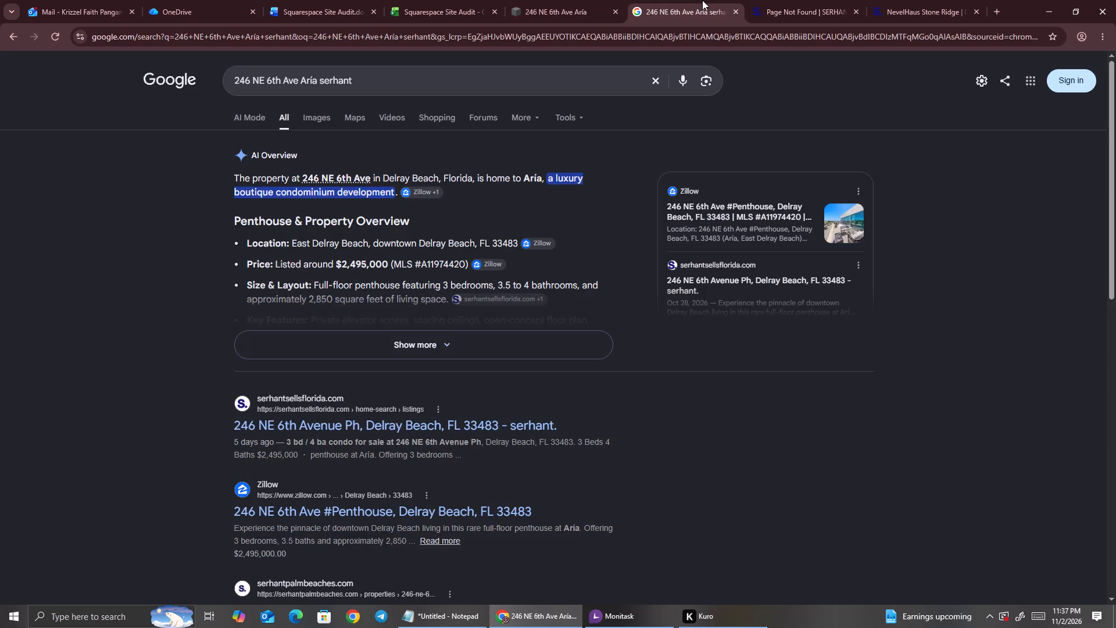
key("alt+Tab")
key("alt+Tab")
left_click(584, 0)
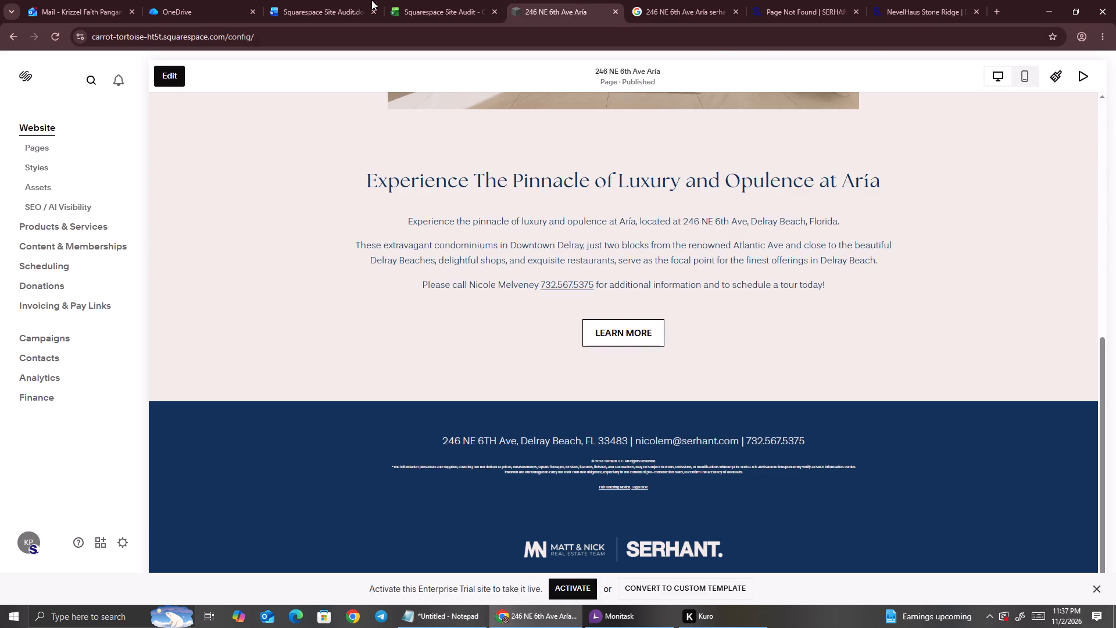
left_click(421, 0)
left_click(274, 479)
key("alt+Tab")
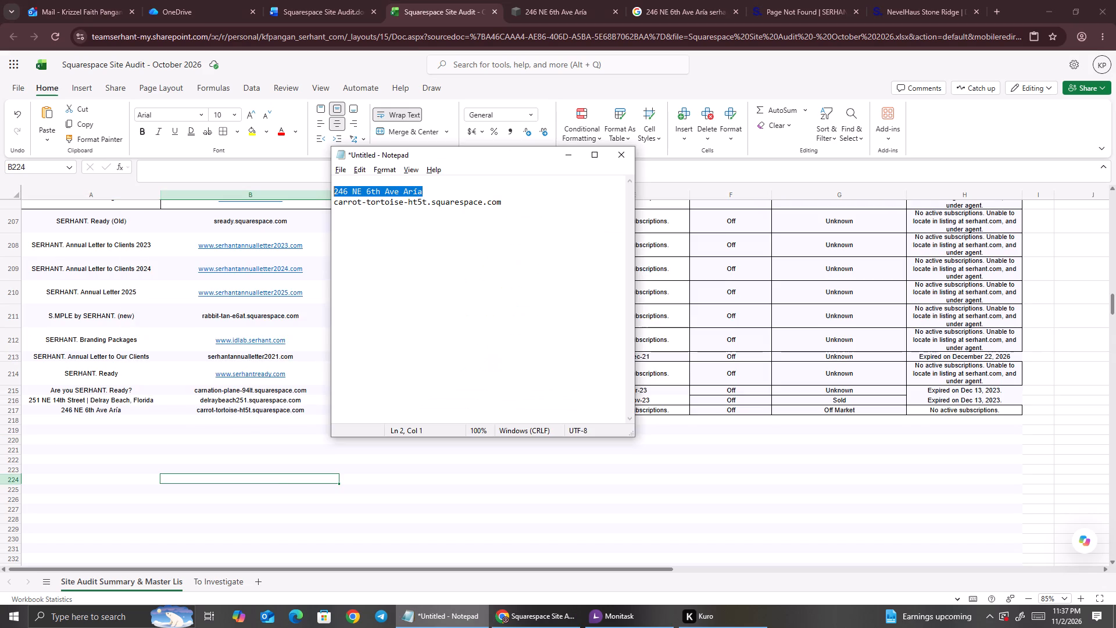
key("alt+Tab")
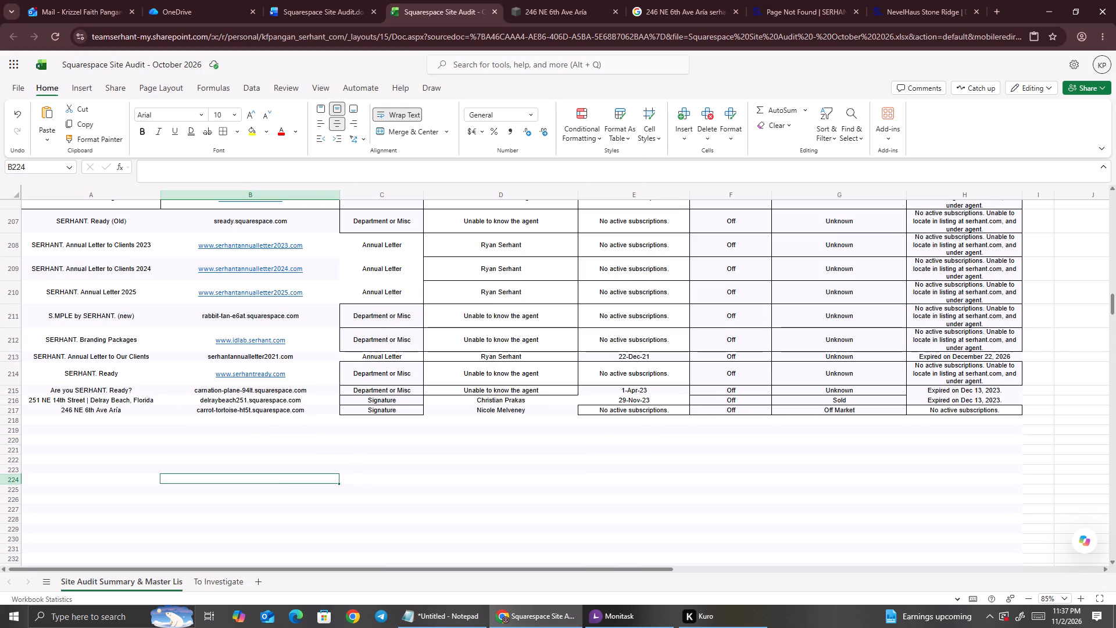
Return from the Aría site to the Serhant dashboard's tag-filtered site list in Squarespace.
left_click(556, 0)
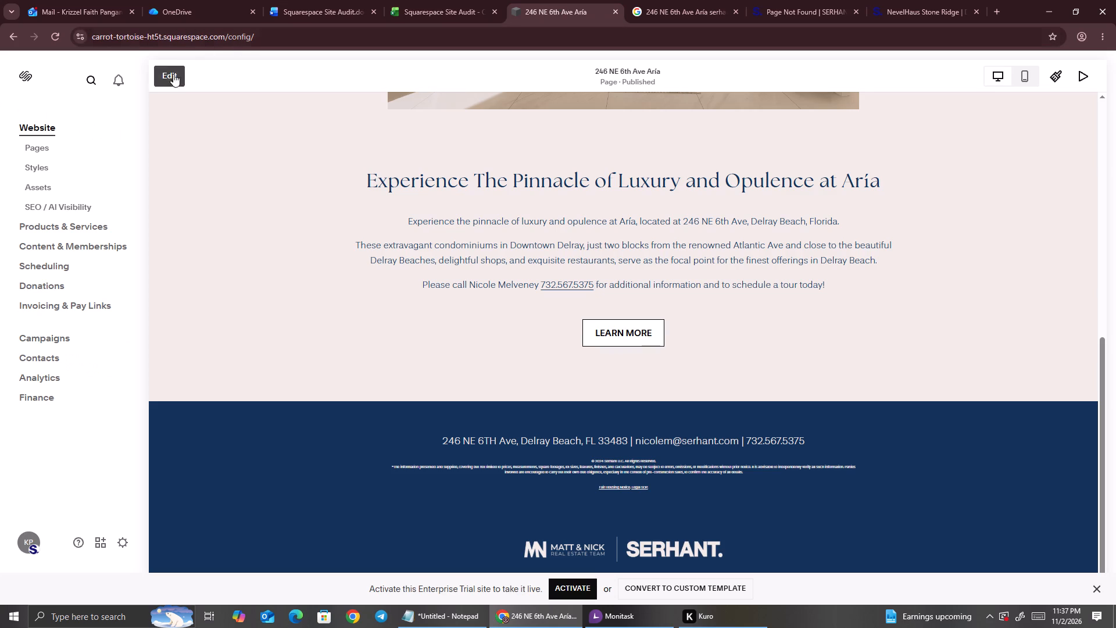
left_click(10, 24)
left_click(5, 37)
left_click(5, 37)
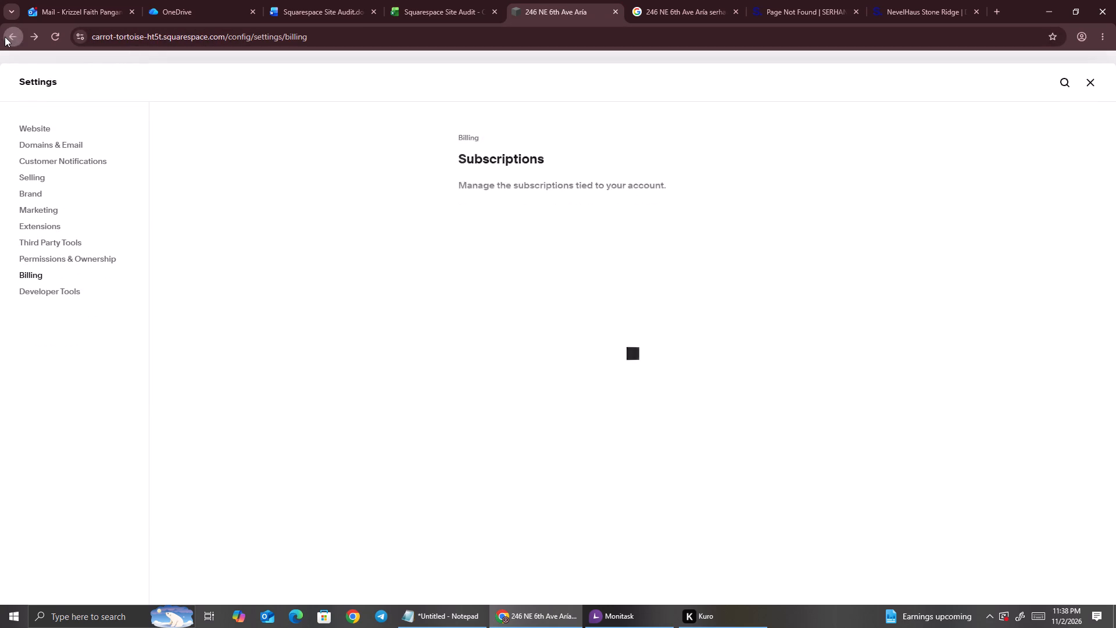
left_click(5, 37)
triple_click(5, 37)
double_click(5, 37)
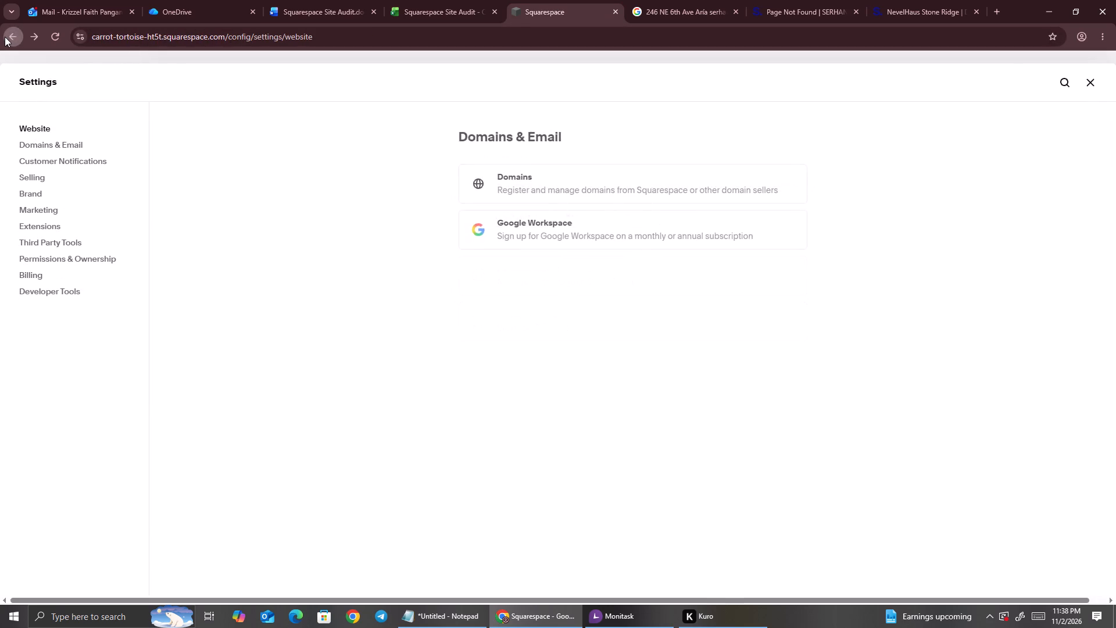
left_click(410, 329)
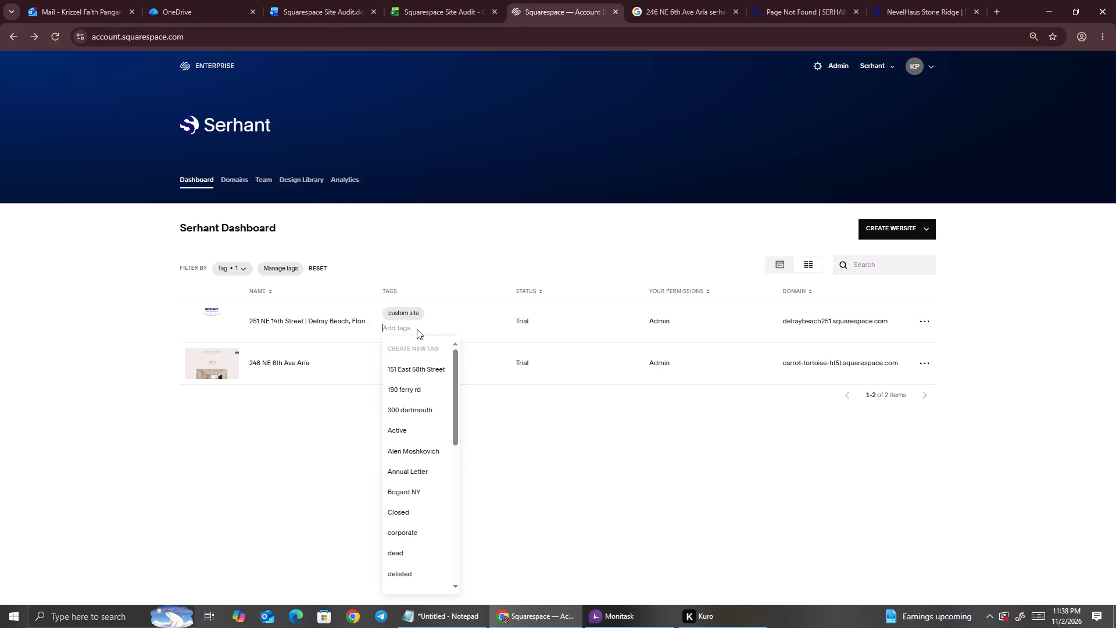
key("alt+Tab")
key("alt+Tab")
left_click(438, 0)
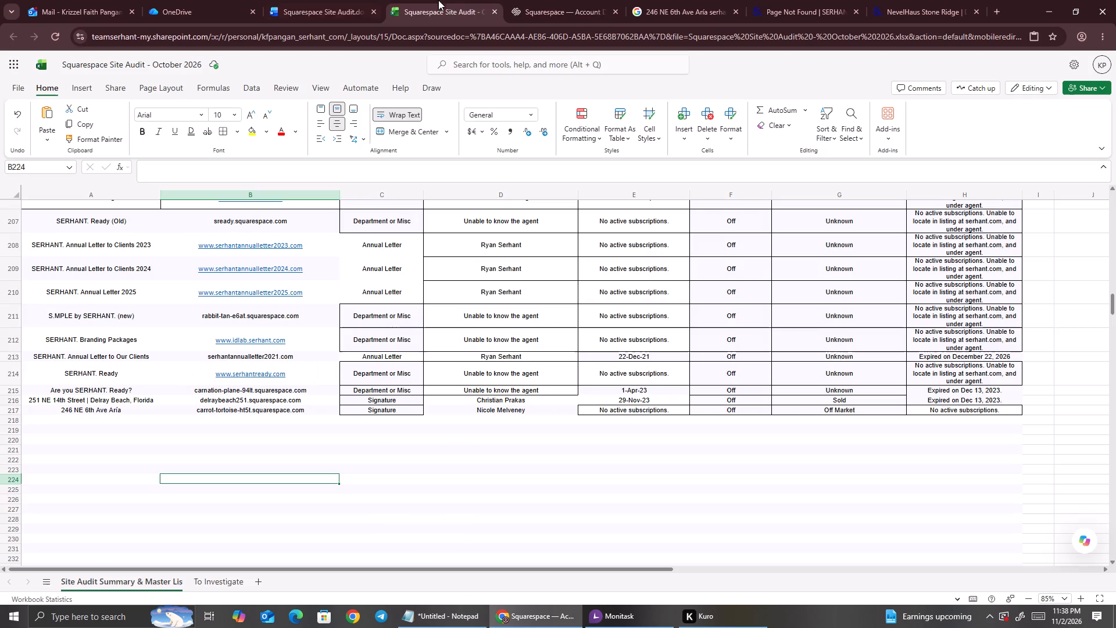
left_click(827, 399)
left_click(327, 0)
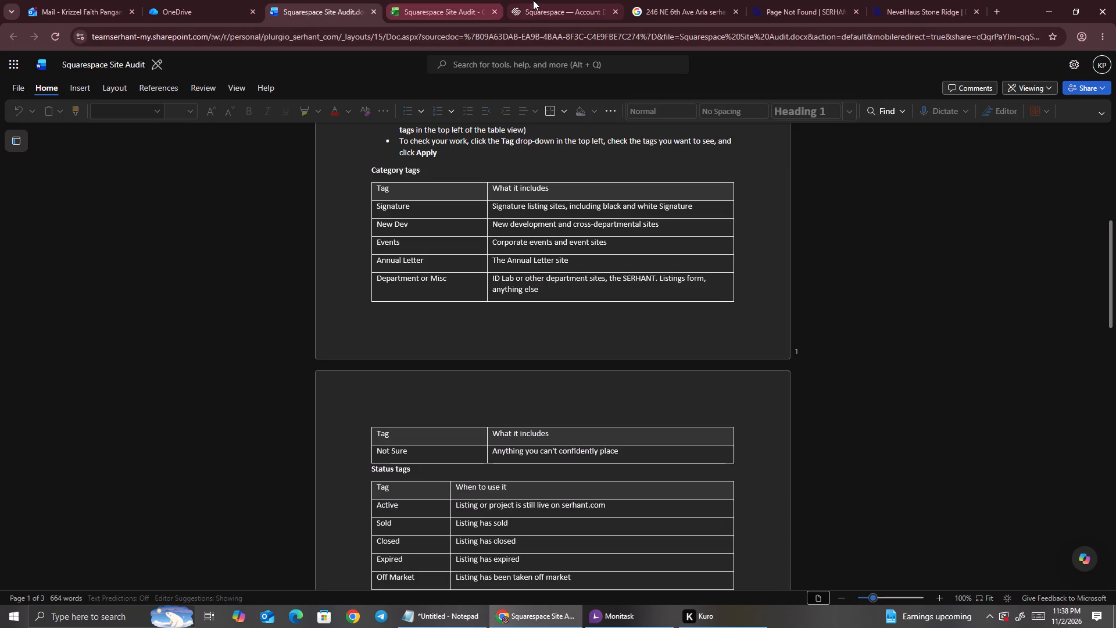
left_click(533, 0)
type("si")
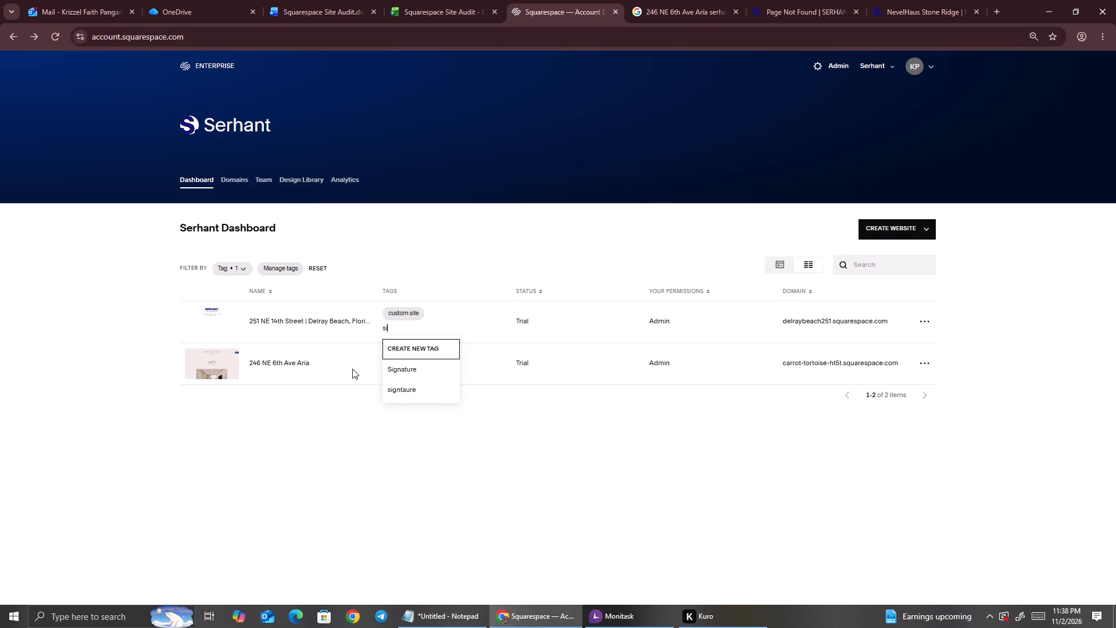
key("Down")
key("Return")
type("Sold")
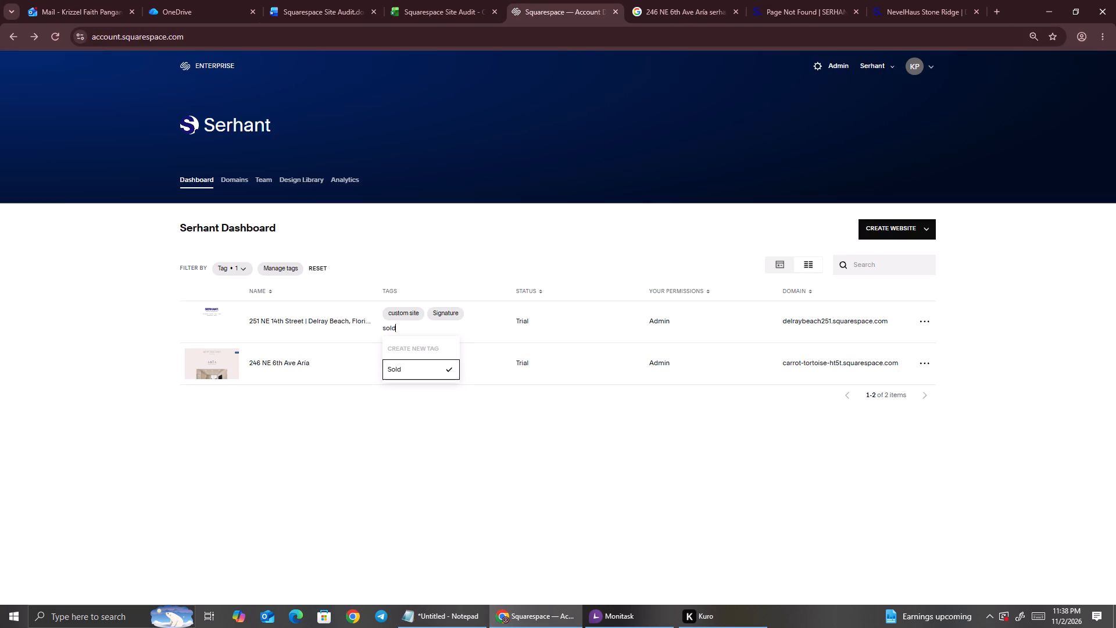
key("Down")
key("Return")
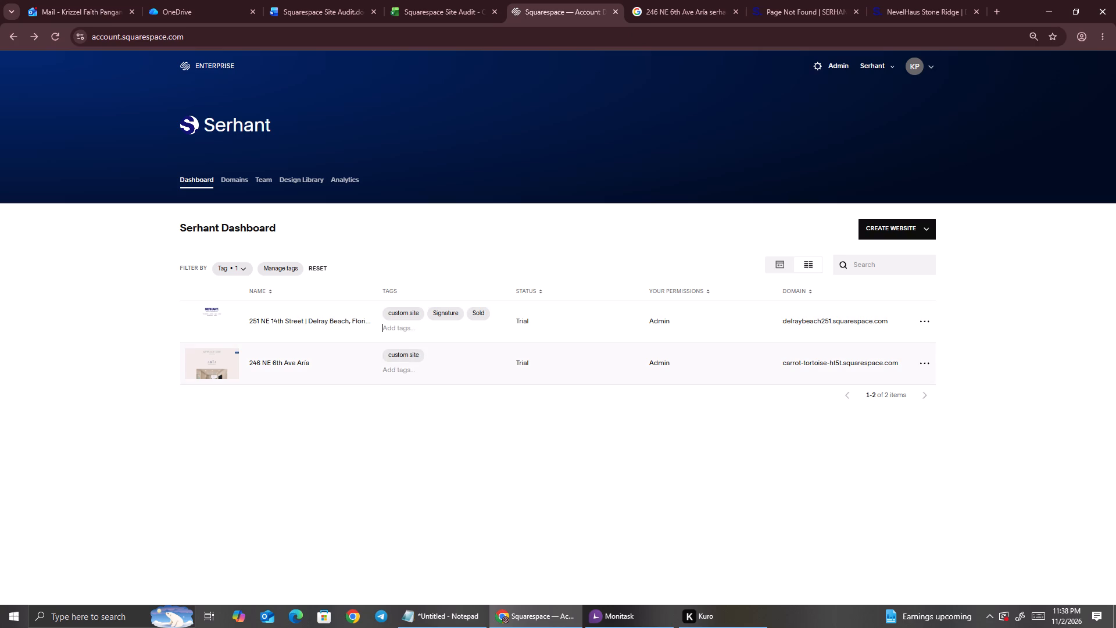
Add the tags Signature and Off Market to the 246 NE 6th Ave Aría site.
left_click(399, 371)
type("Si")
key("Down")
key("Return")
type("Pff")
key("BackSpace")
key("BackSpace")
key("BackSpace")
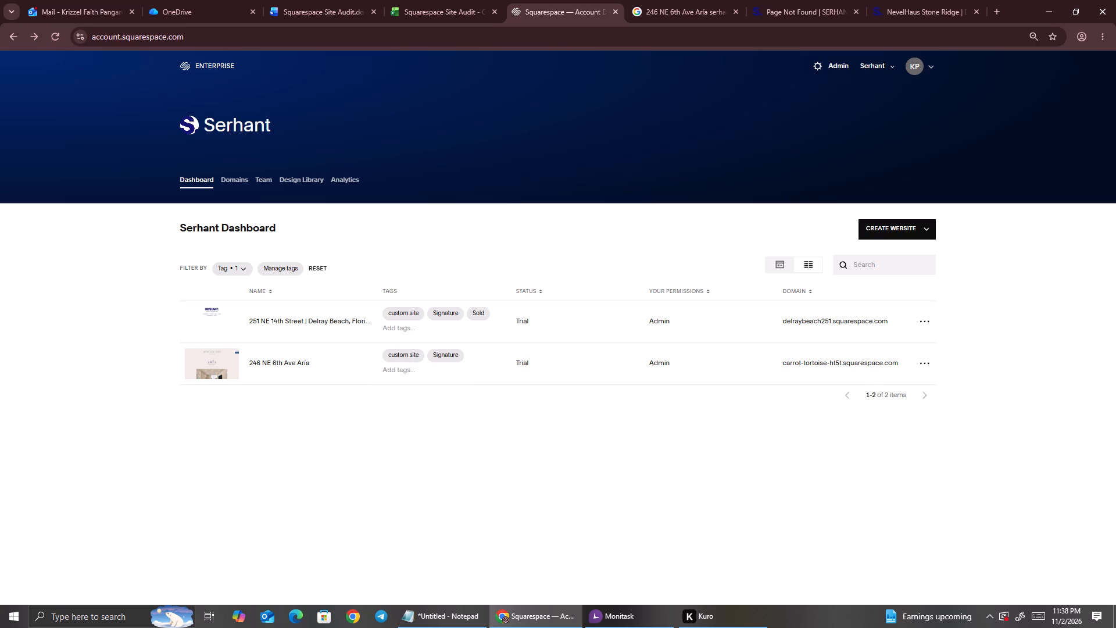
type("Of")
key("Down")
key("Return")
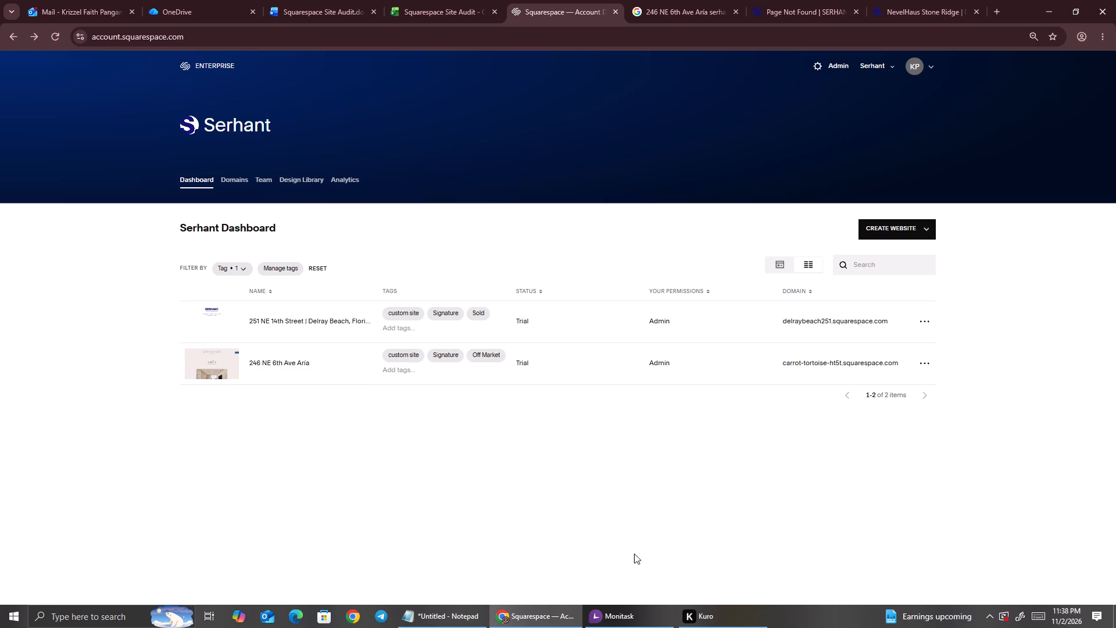
left_click(603, 483)
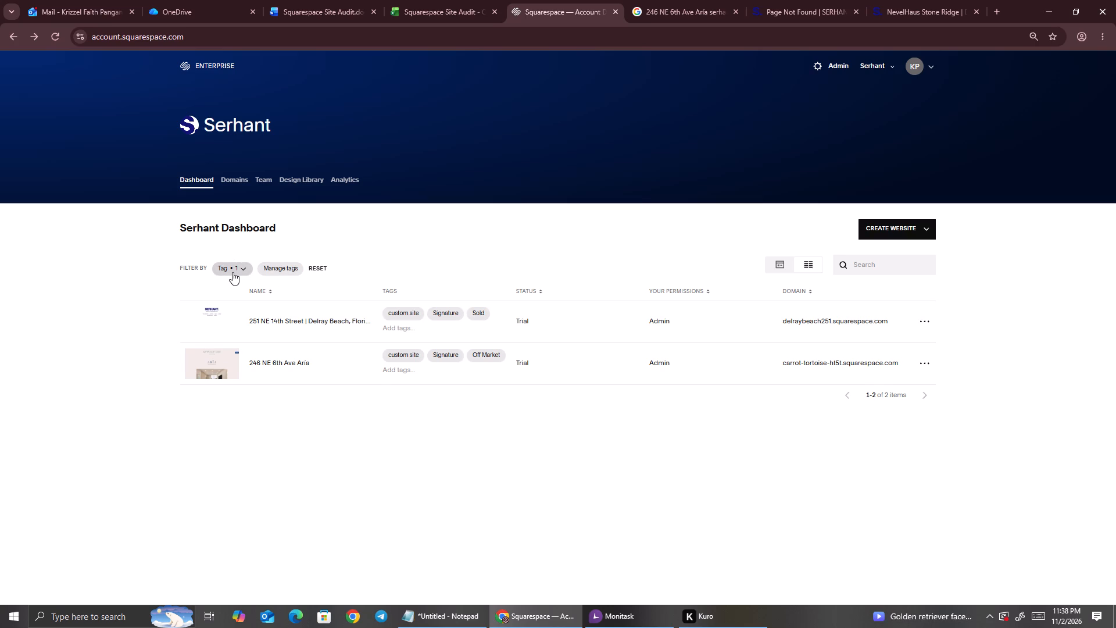
Filter the dashboard's site list by the dead tag instead of custom site.
left_click(233, 272)
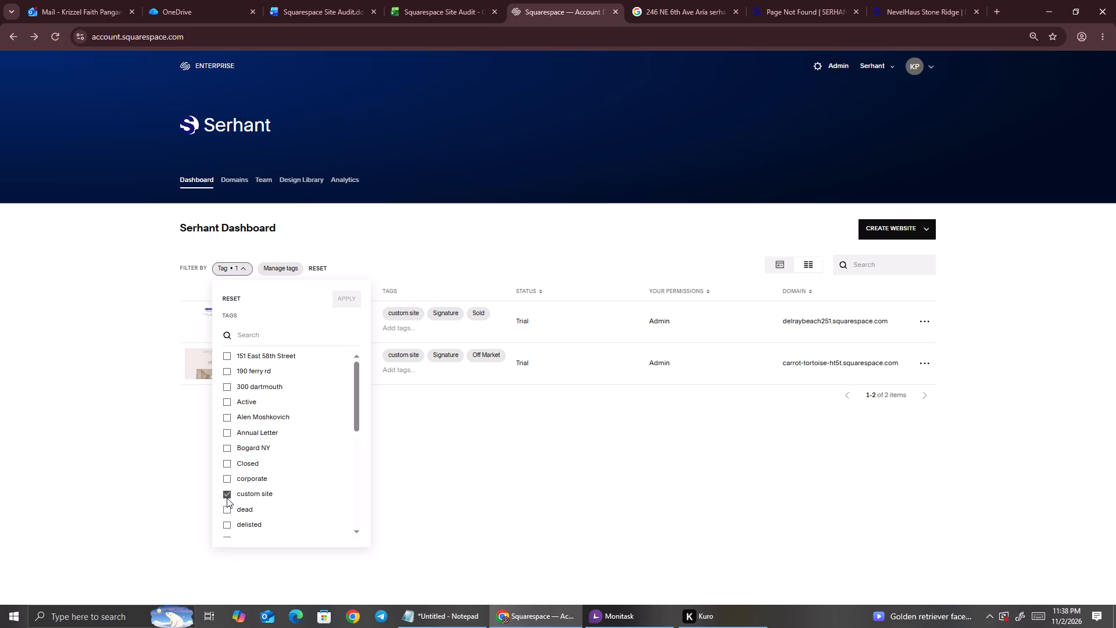
left_click(227, 498)
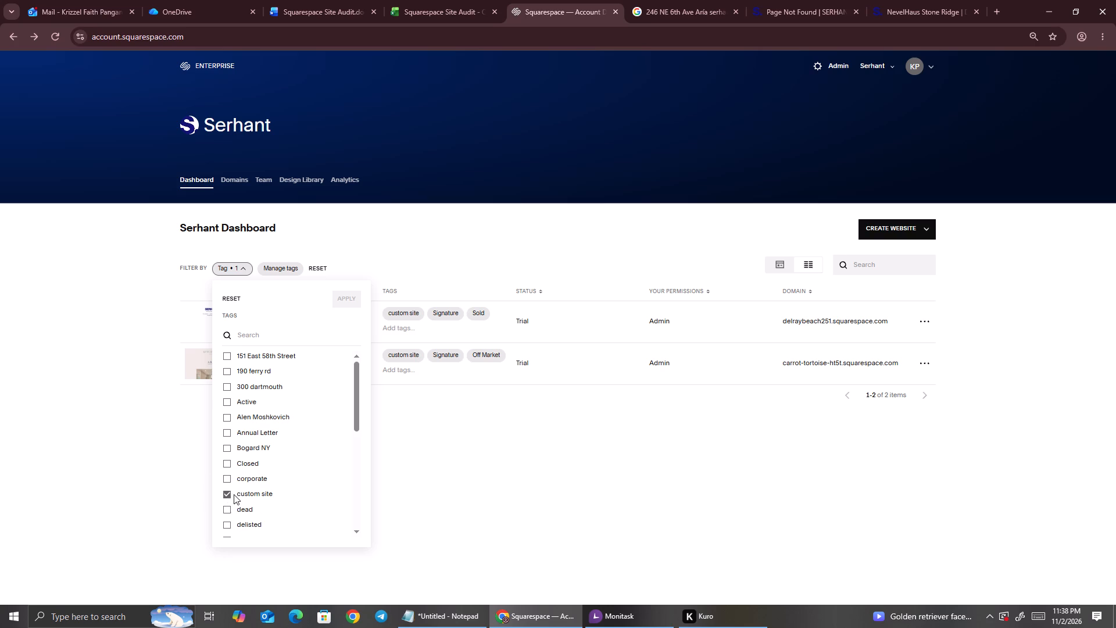
left_click(228, 495)
left_click(227, 510)
left_click(354, 294)
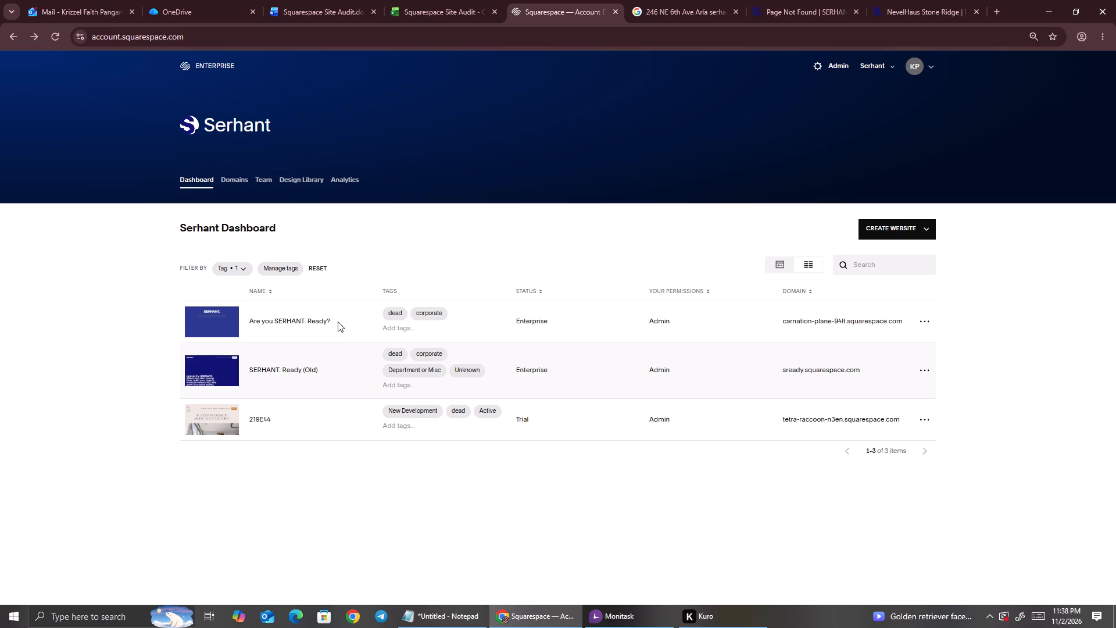
Copy the site name Are you SERHANT. Ready? and search the audit workbook for carnation to locate its row.
left_click_drag(338, 322, 237, 325)
key("ctrl+c")
key("ctrl+c")
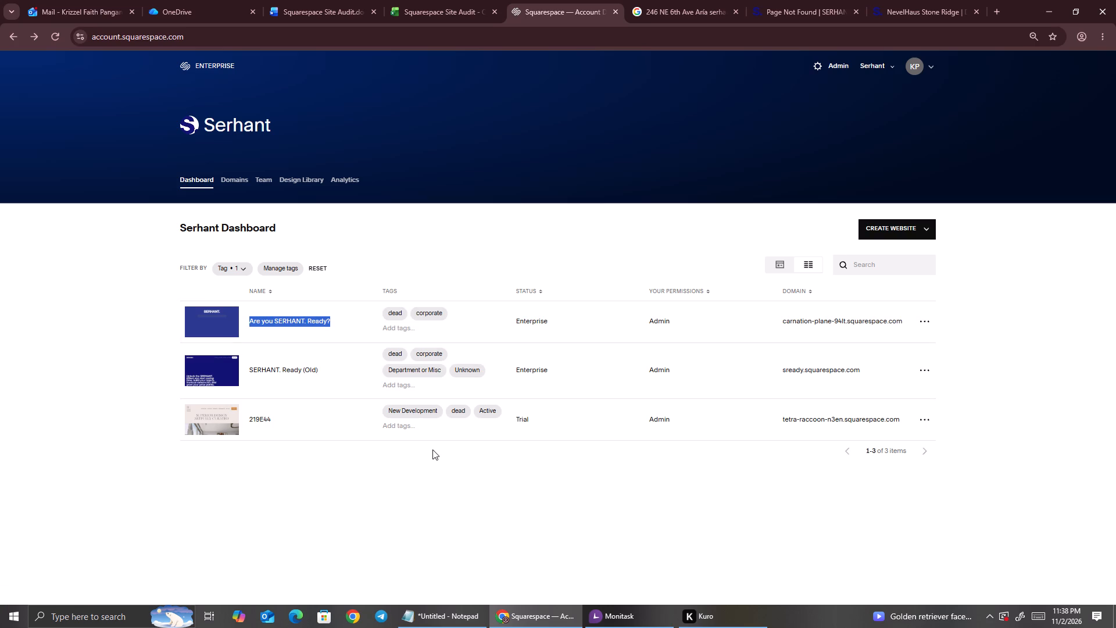
left_click(459, 0)
key("ctrl+f")
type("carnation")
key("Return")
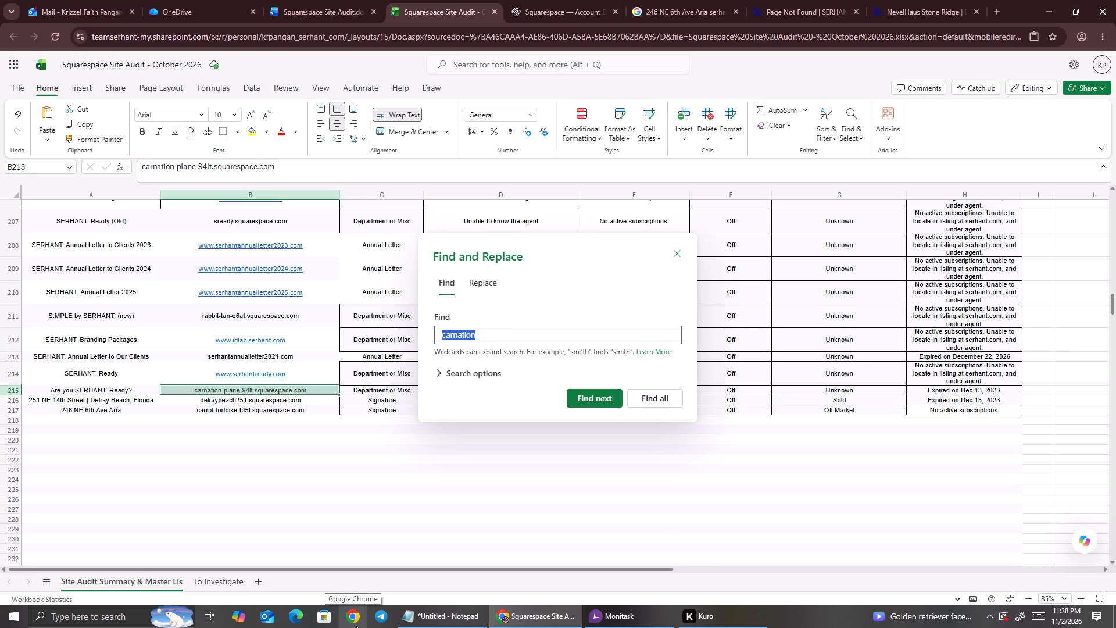
left_click(301, 483)
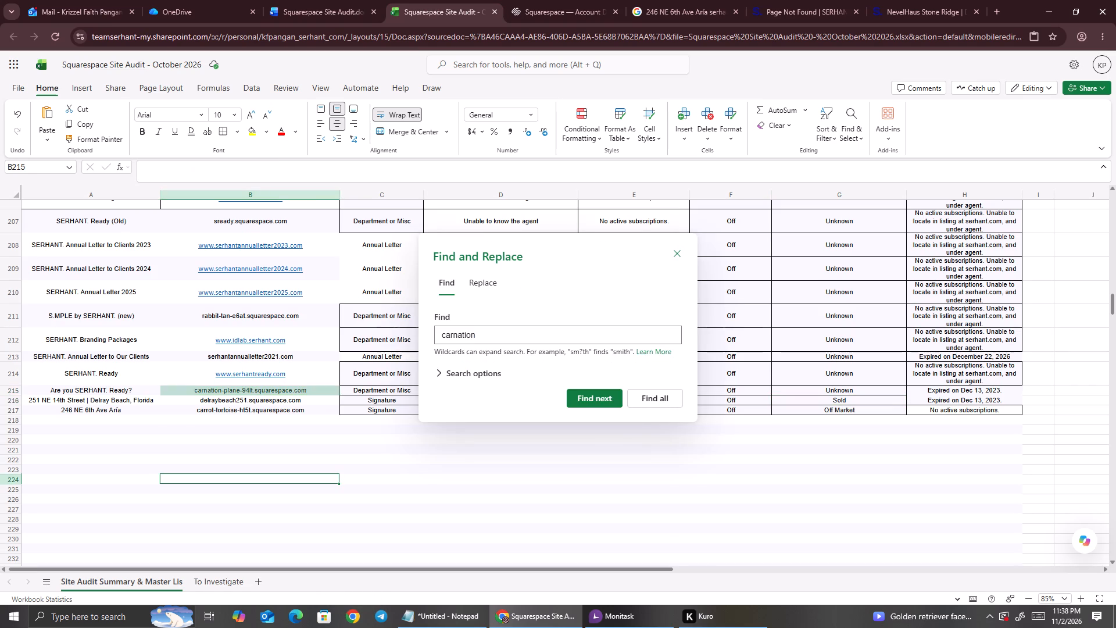
key("alt+Tab")
key("alt+Tab")
Add the tags Department or Misc and Unknown to the Are you SERHANT. Ready? site on the Squarespace dashboard.
left_click(552, 0)
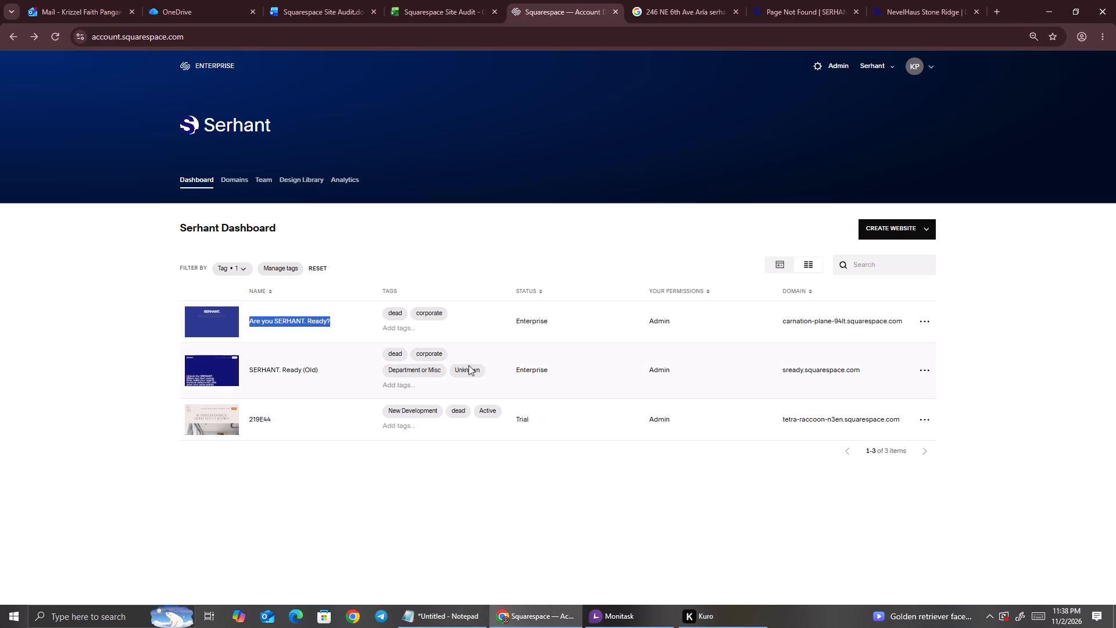
left_click(399, 326)
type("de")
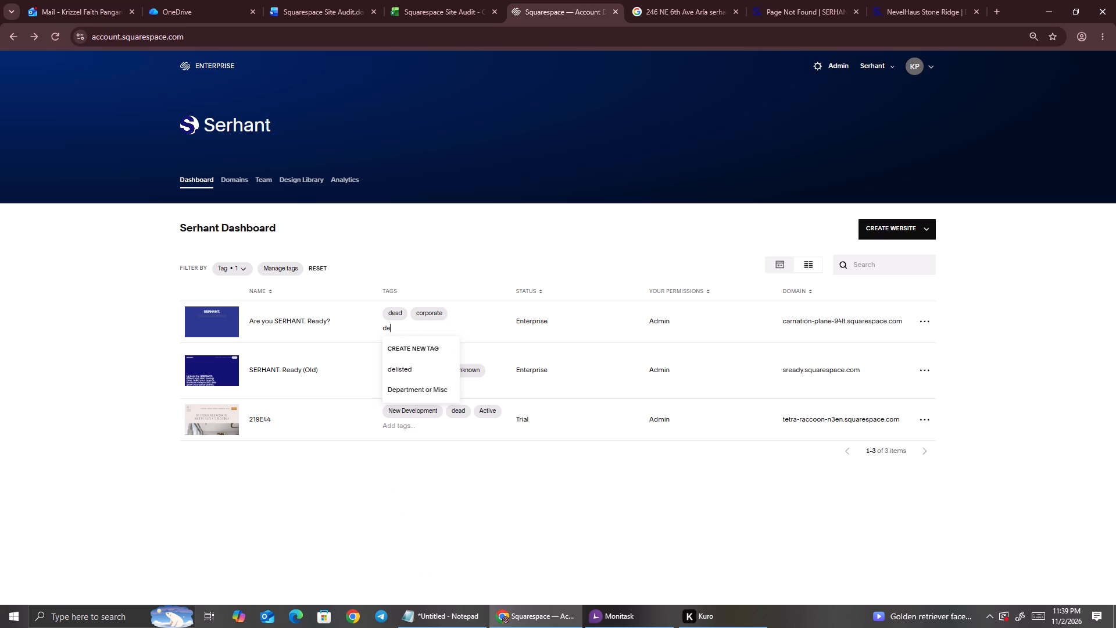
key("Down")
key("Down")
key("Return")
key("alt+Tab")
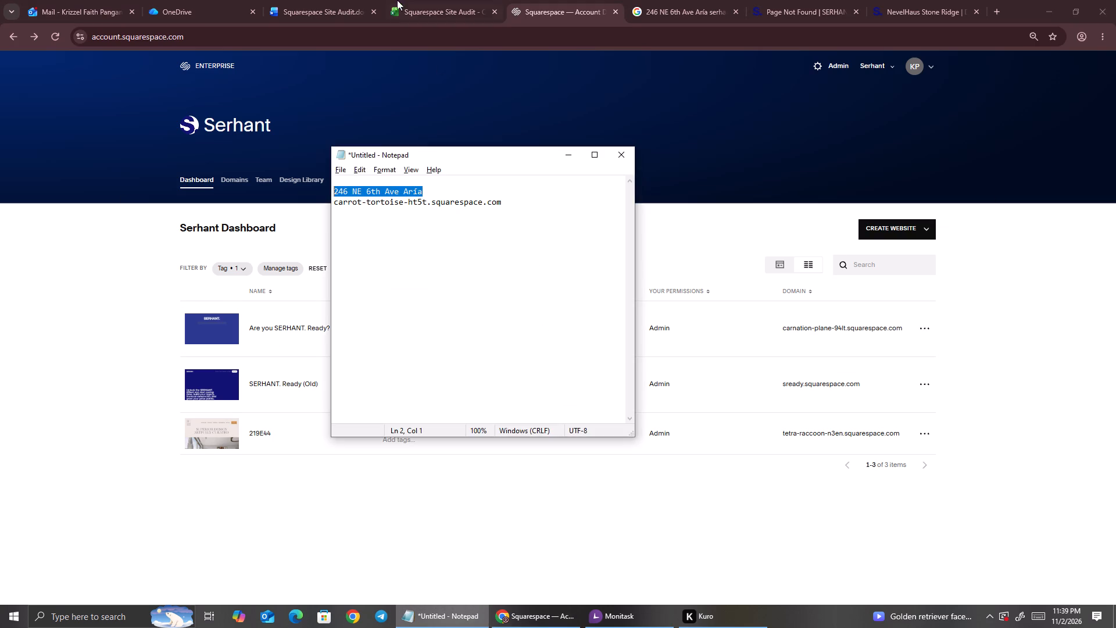
left_click(421, 0)
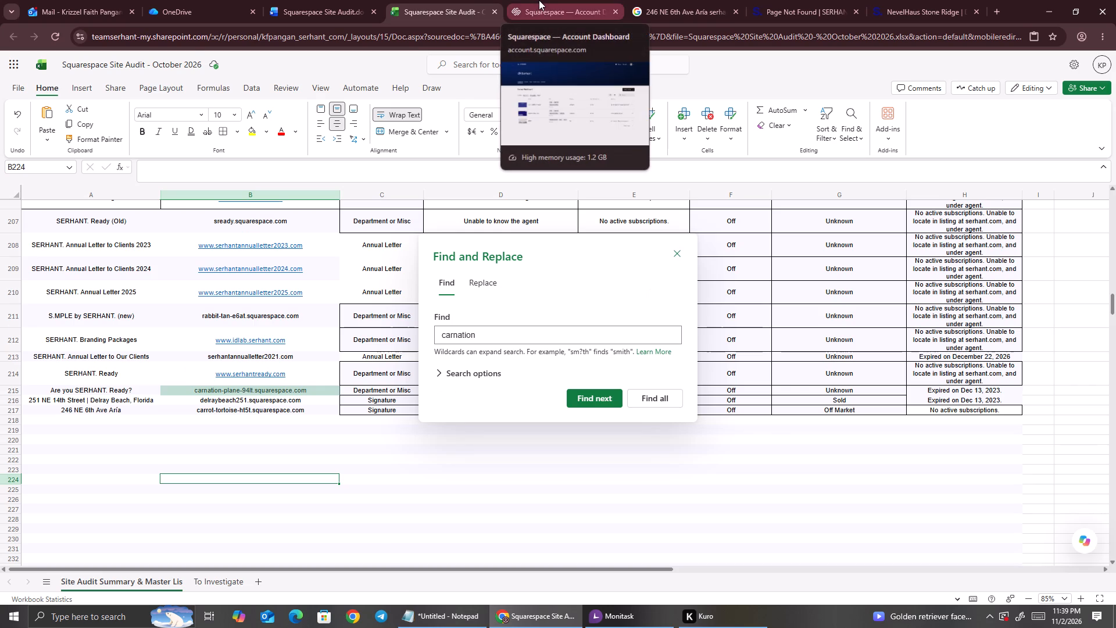
left_click(539, 0)
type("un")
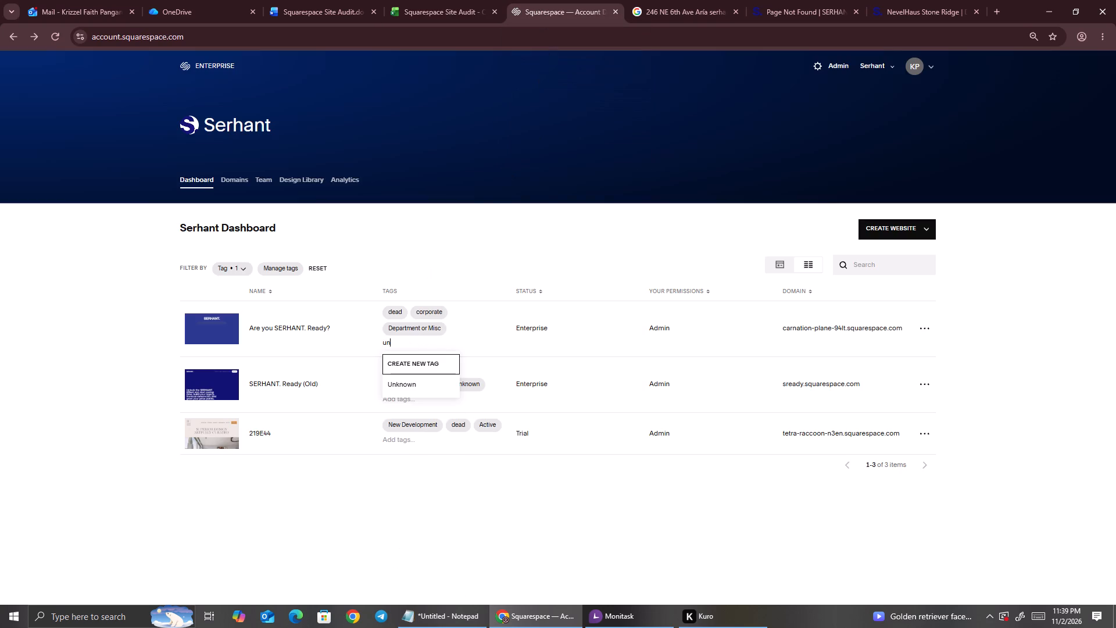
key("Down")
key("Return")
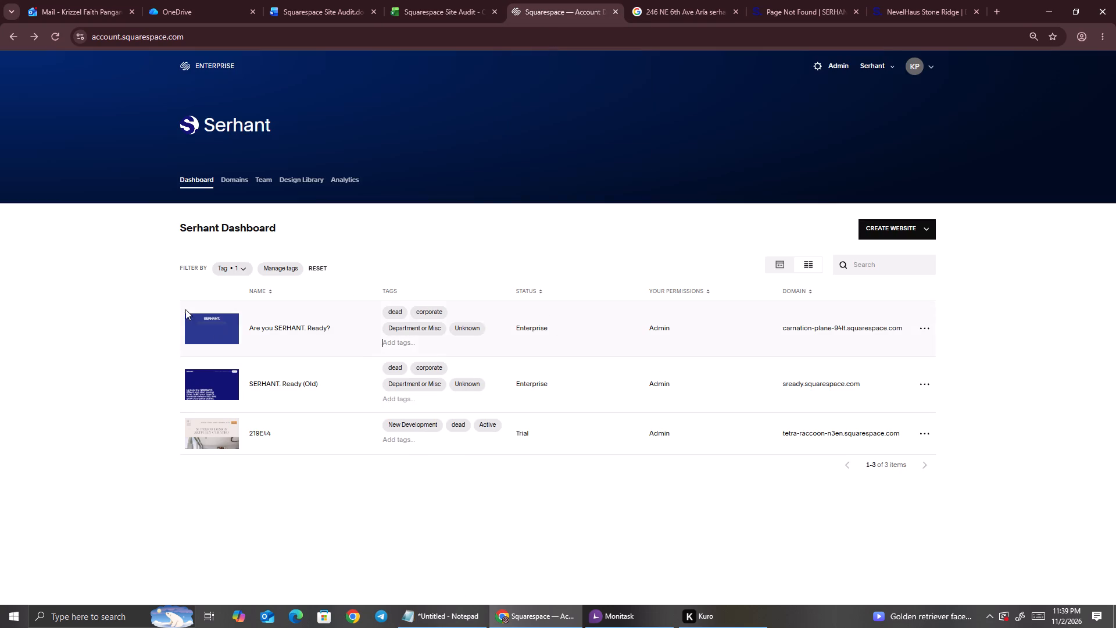
Filter the site list by the delisted tag instead of dead and copy the site name 48GH, 641 Fifth Ave.
left_click(220, 267)
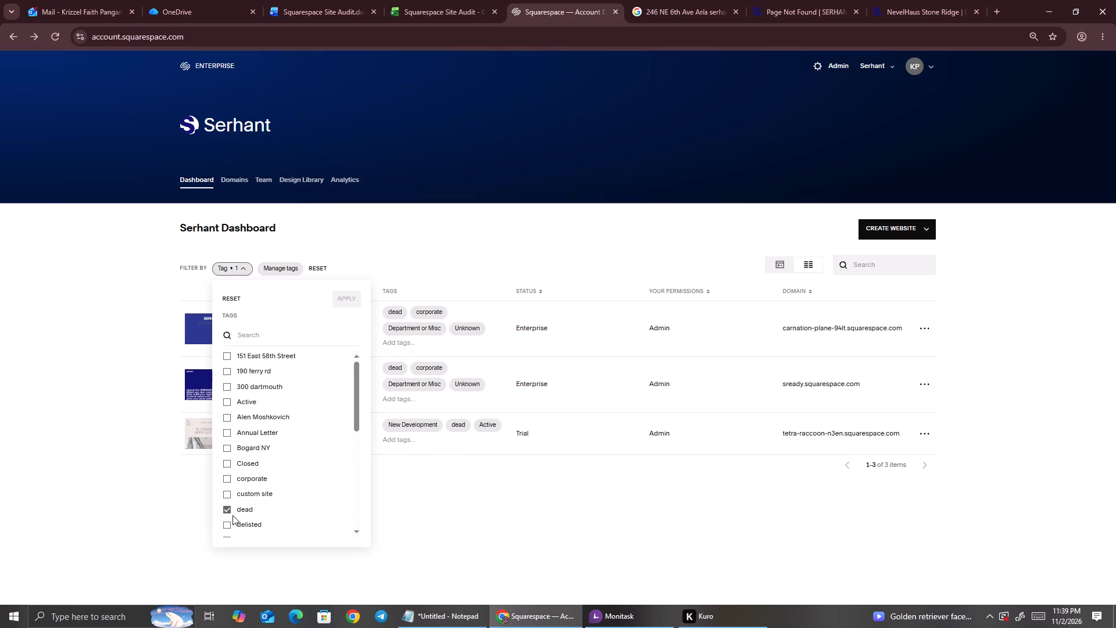
left_click(224, 510)
scroll(243, 497, "down", 1)
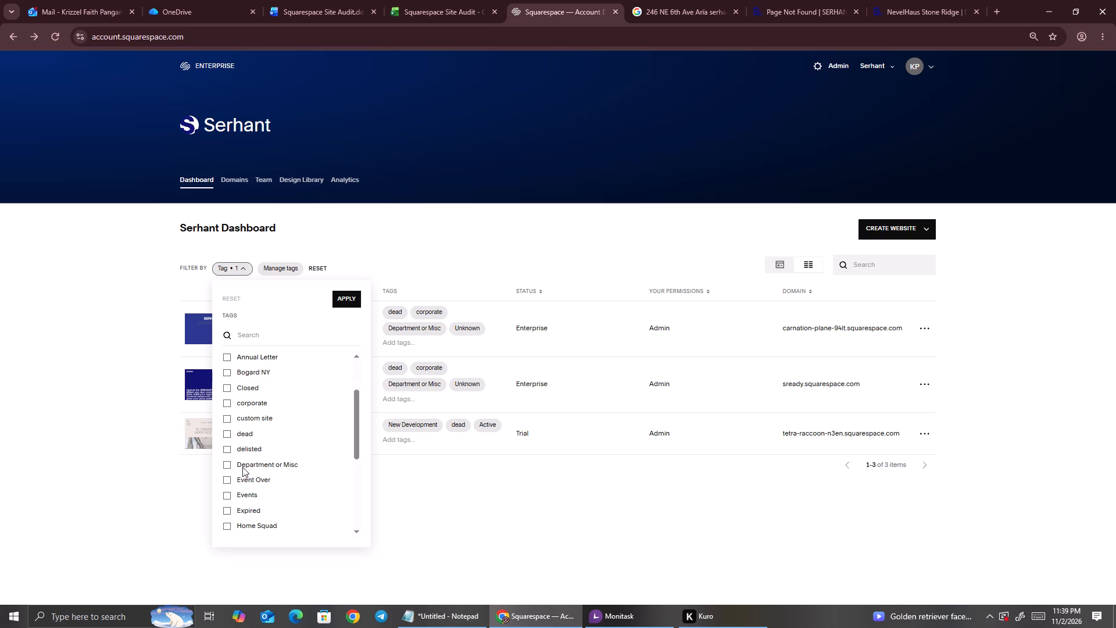
left_click(227, 449)
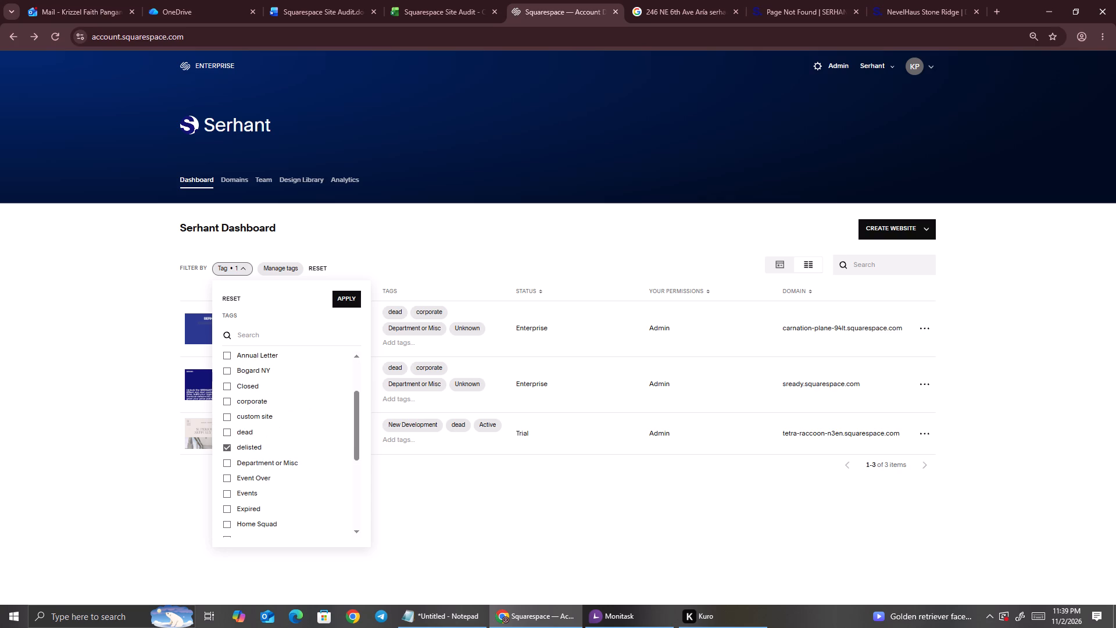
left_click(350, 299)
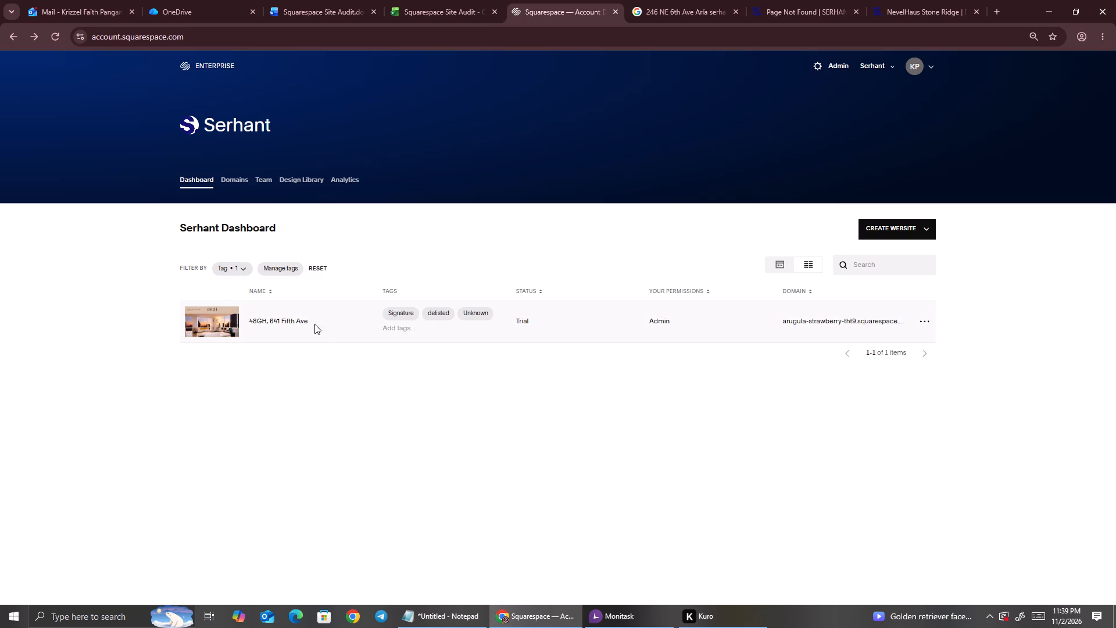
left_click_drag(327, 326, 241, 320)
key("ctrl+c")
key("ctrl+c")
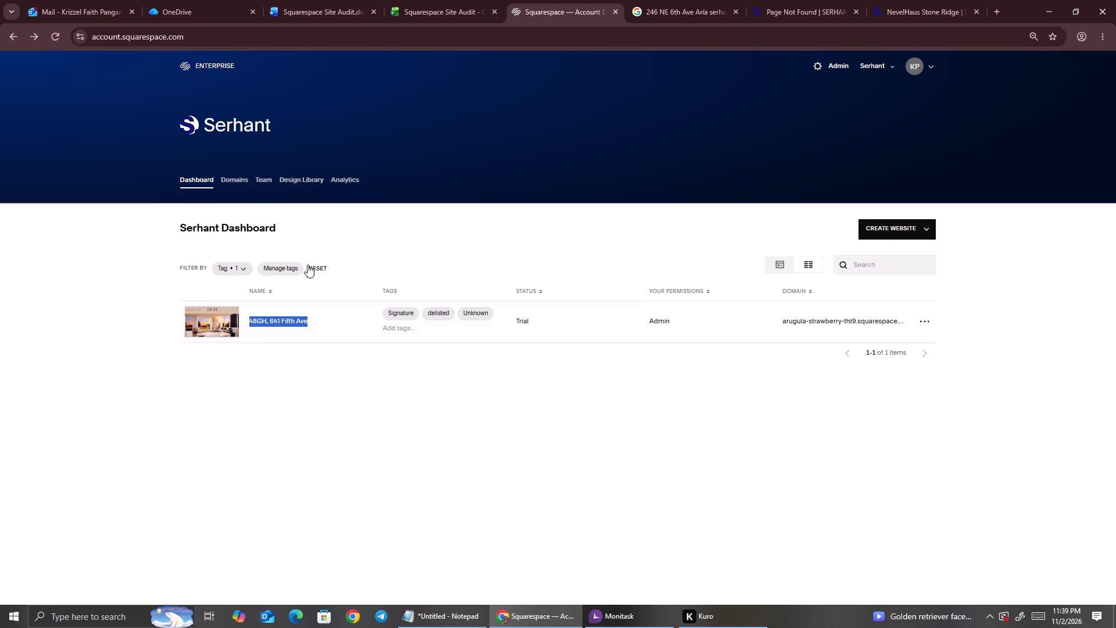
Filter the dashboard's site list by the Home Squad tag instead of delisted.
left_click(241, 269)
scroll(255, 424, "down", 1)
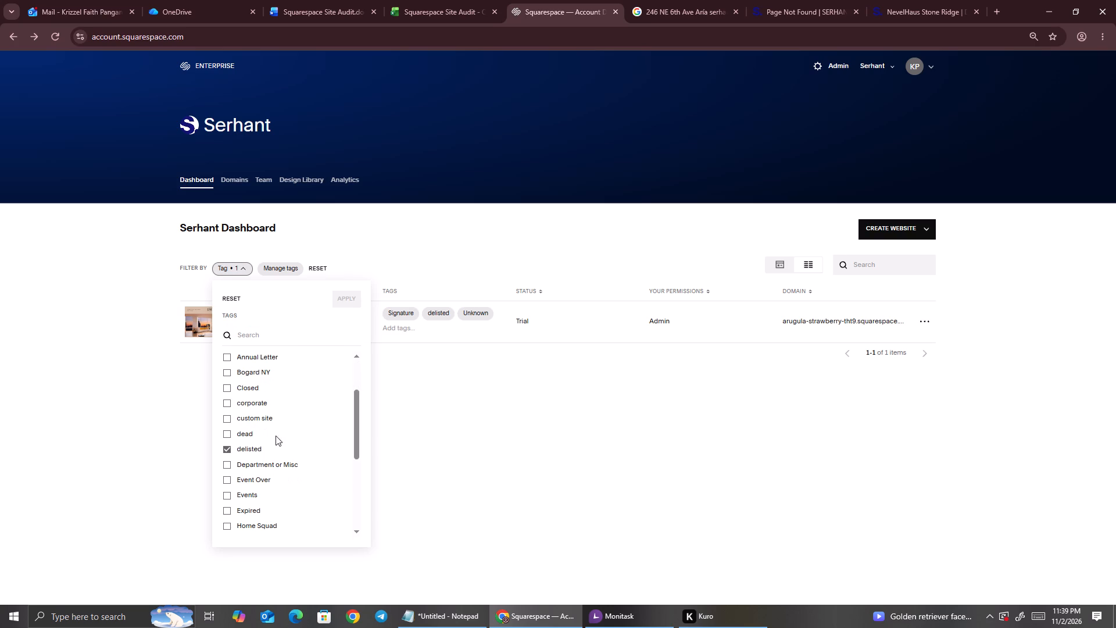
scroll(313, 474, "down", 2)
scroll(277, 486, "up", 1)
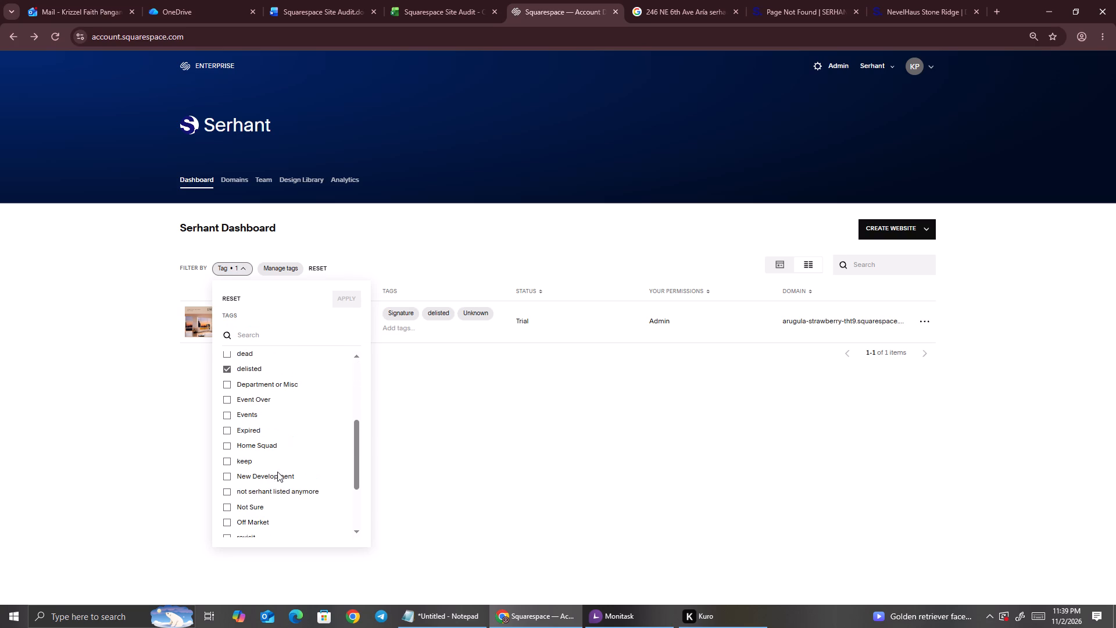
left_click(228, 448)
left_click(225, 370)
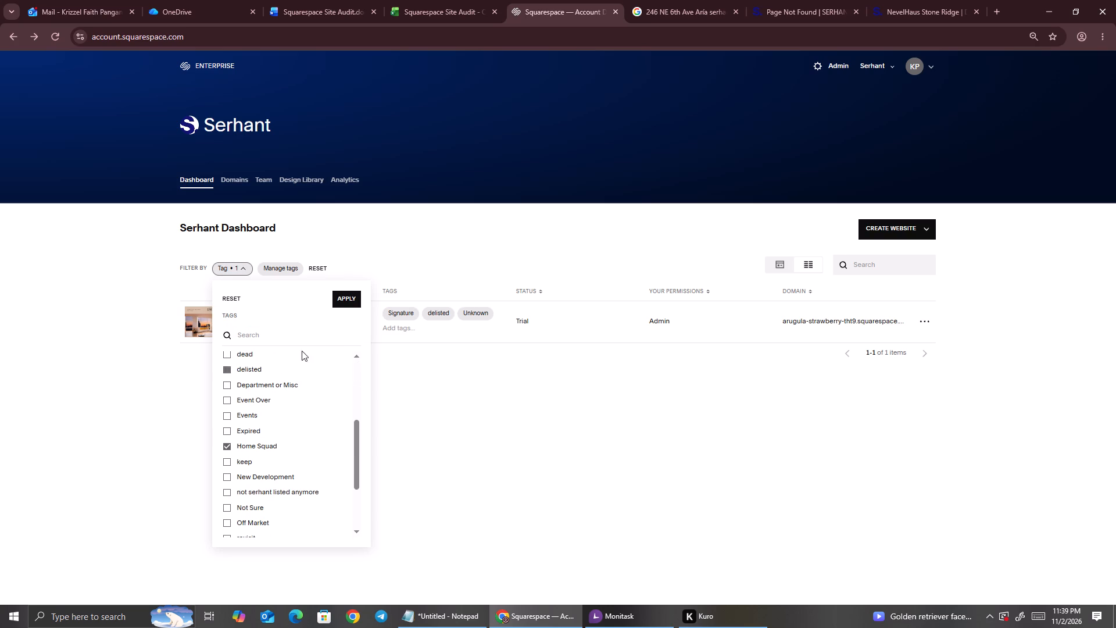
left_click(344, 302)
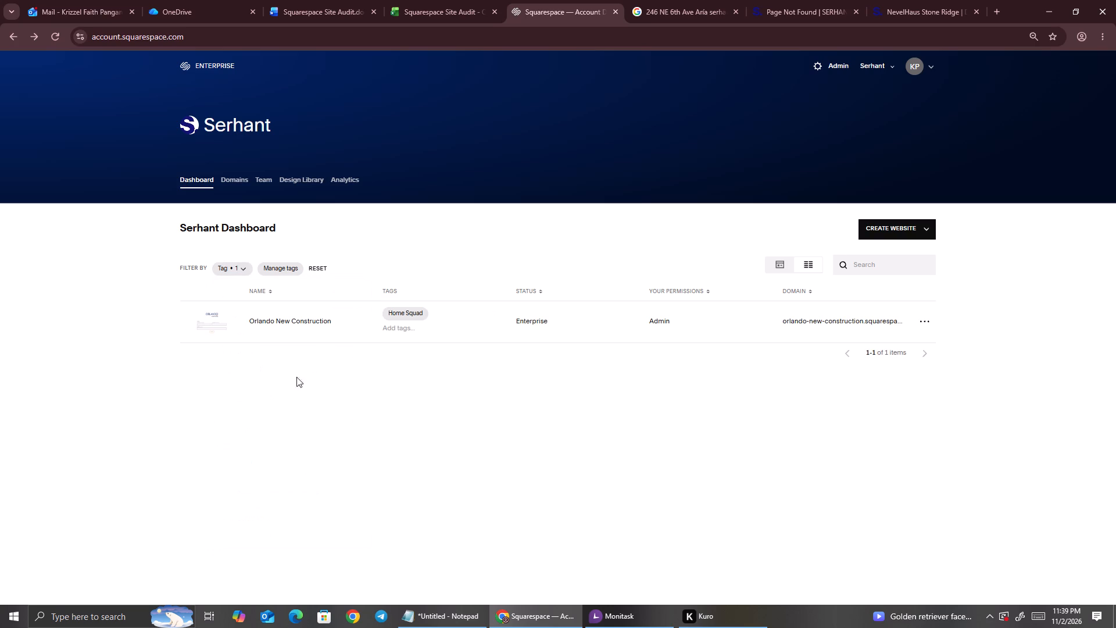
Replace the Notepad notes with the site name Orlando New Construction copied from the dashboard.
left_click_drag(352, 320, 249, 321)
key("ctrl+c")
key("ctrl+c")
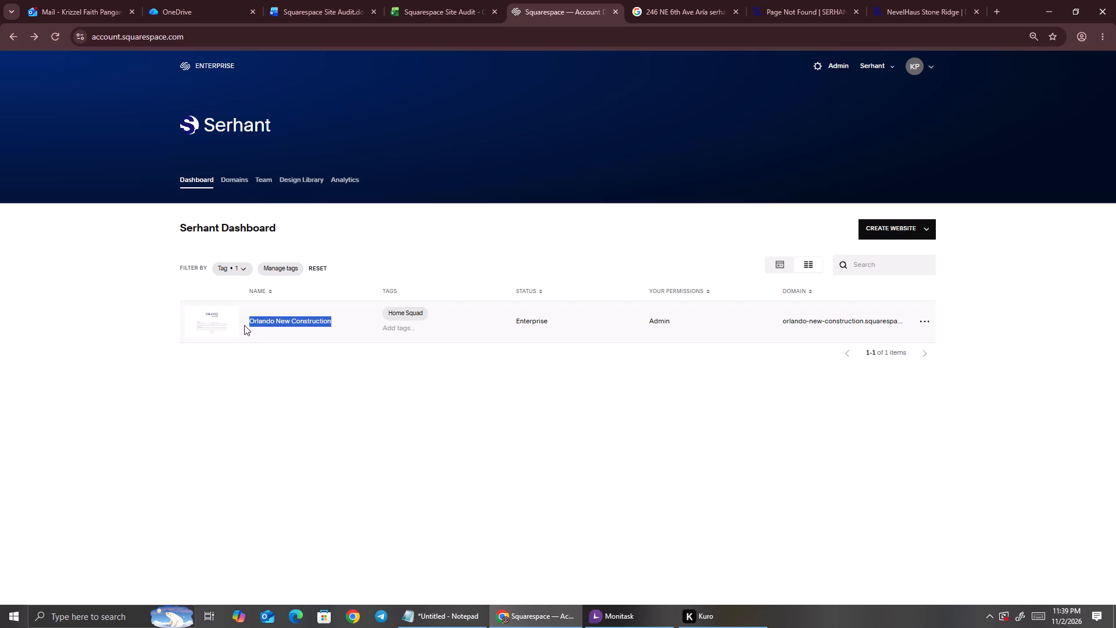
key("alt+Tab")
key("ctrl+a")
key("ctrl+v")
Copy the site address orlando-new-construction.squarespace from the dashboard onto the line below the site name in Notepad.
left_click(899, 393)
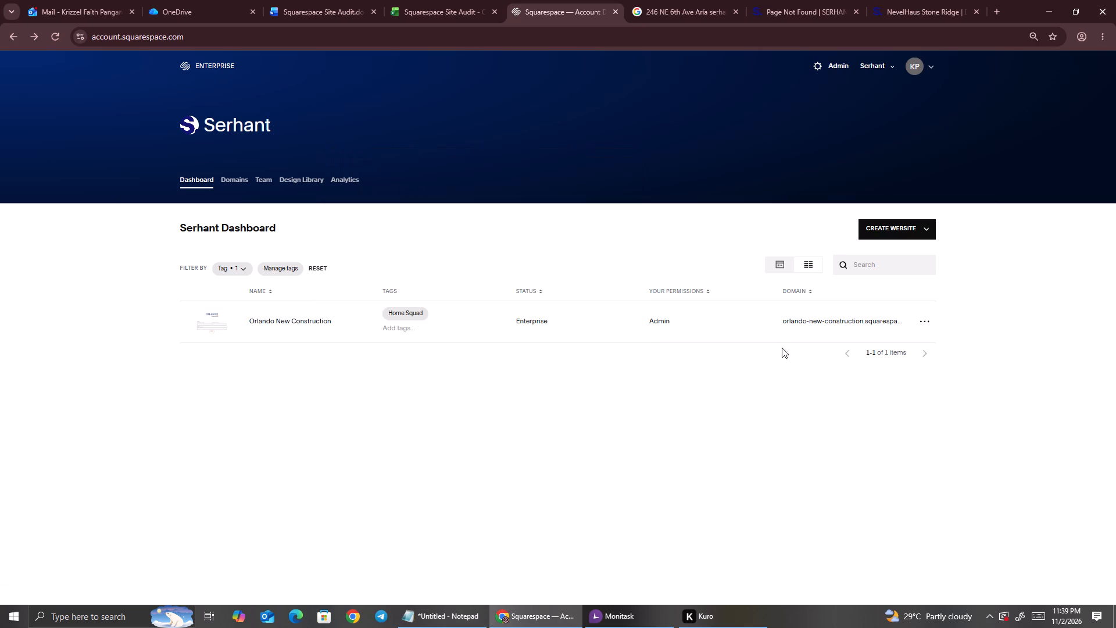
left_click_drag(771, 332, 906, 322)
key("ctrl+c")
key("alt+Tab")
key("Return")
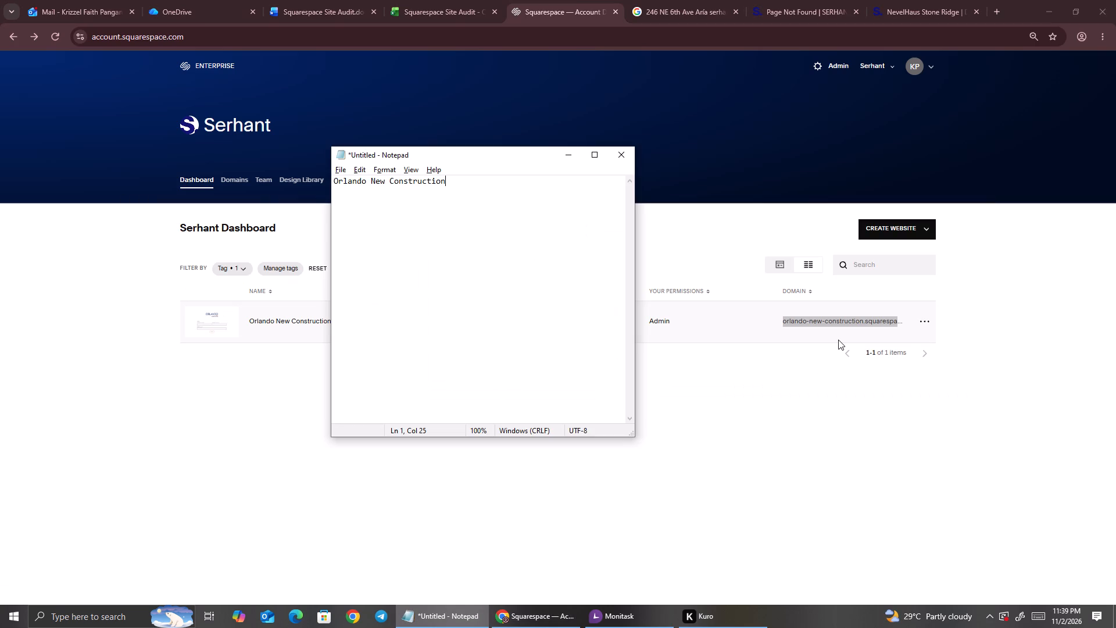
key("ctrl+v")
left_click(361, 191)
key("BackSpace")
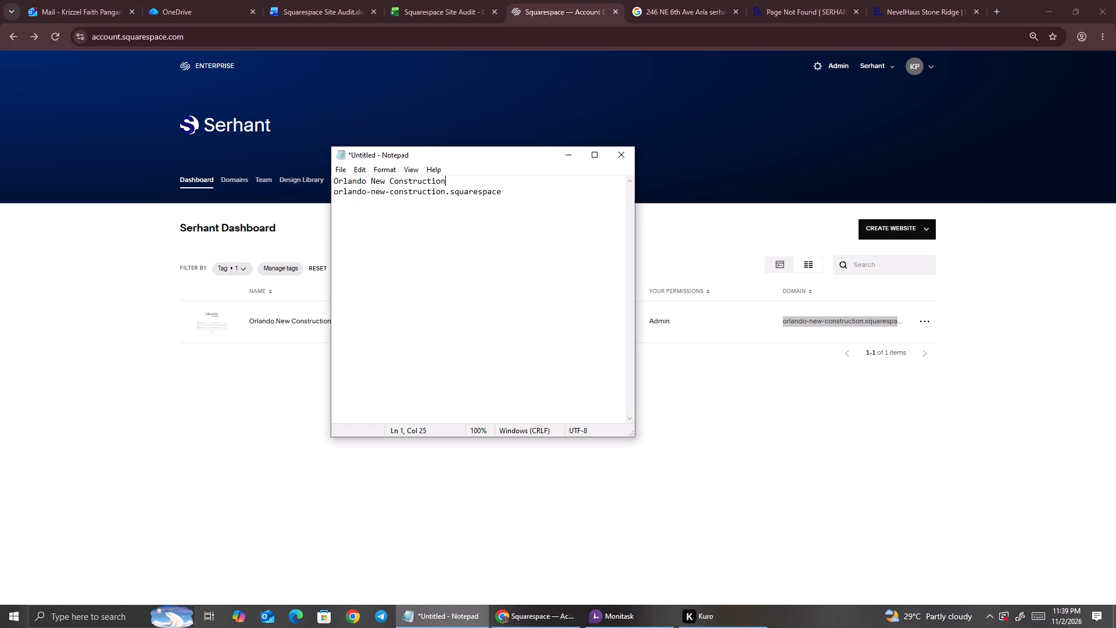
Complete the site address in Notepad by adding .com after orlando-new-construction.squarespace.
left_click(516, 192)
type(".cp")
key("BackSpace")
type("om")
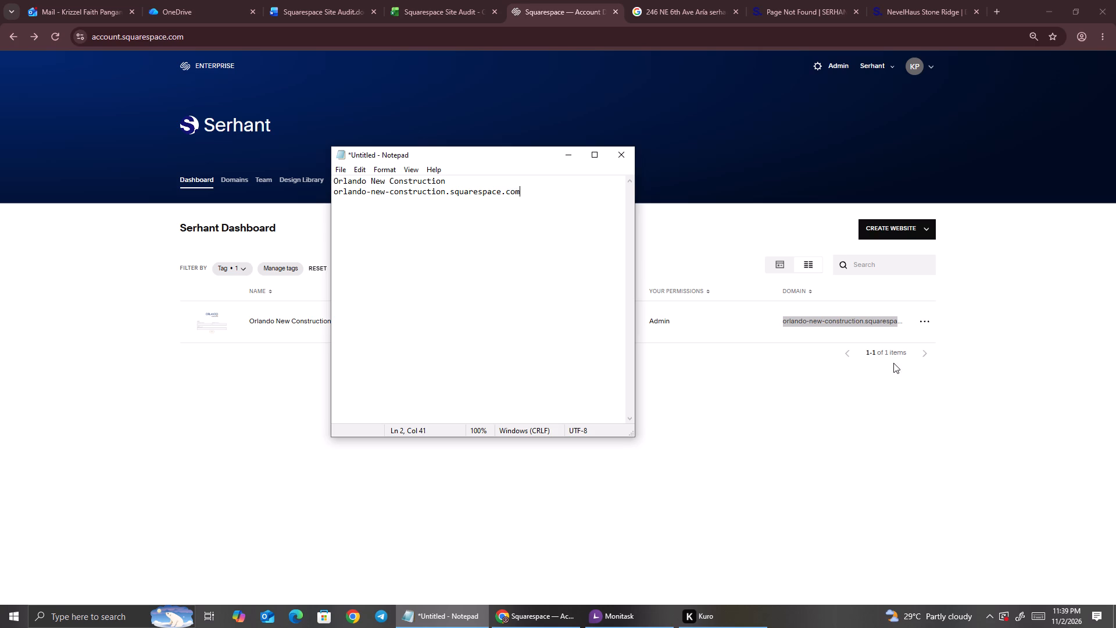
Open the website settings of the Orlando New Construction site from the Serhant dashboard in Chrome.
left_click(893, 363)
left_click(931, 320)
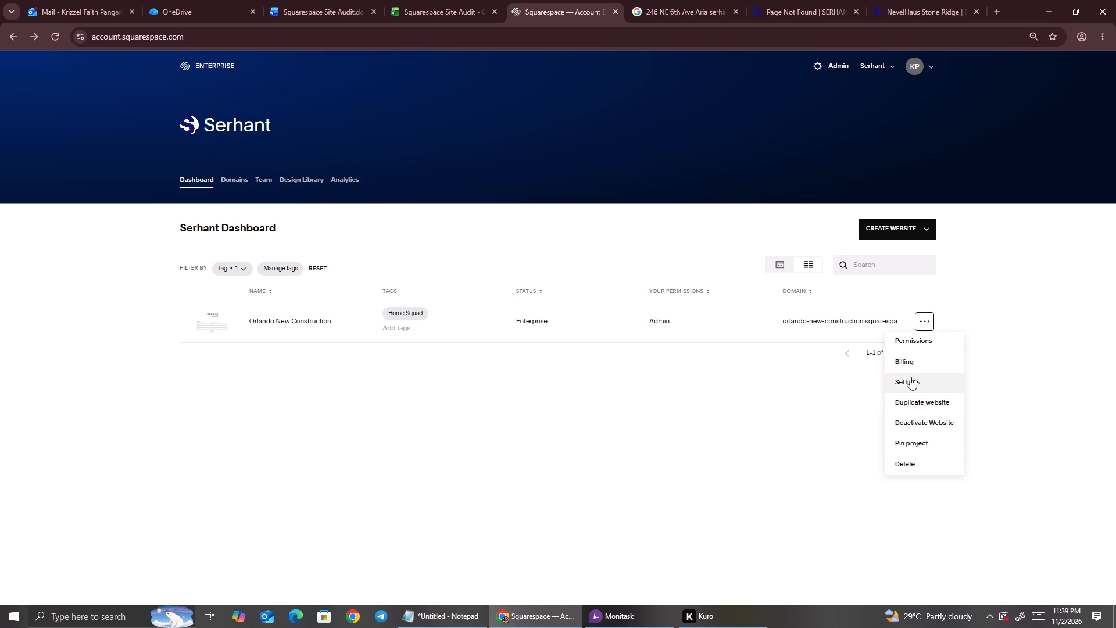
left_click(910, 383)
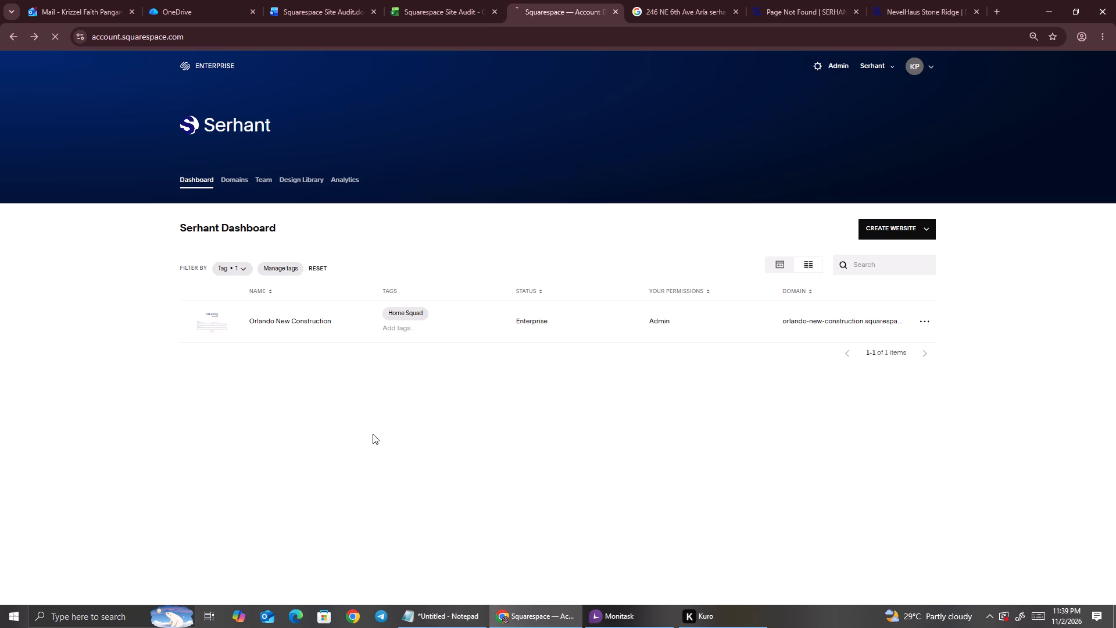
Search Google for "Orlando New Construction serhant" using the site name copied from Notepad, and look through the results for SERHANT. pages.
key("alt+Tab")
left_click_drag(459, 178, 275, 184)
key("ctrl+c")
left_click(681, 0)
left_click_drag(315, 83, 171, 84)
key("ctrl+v")
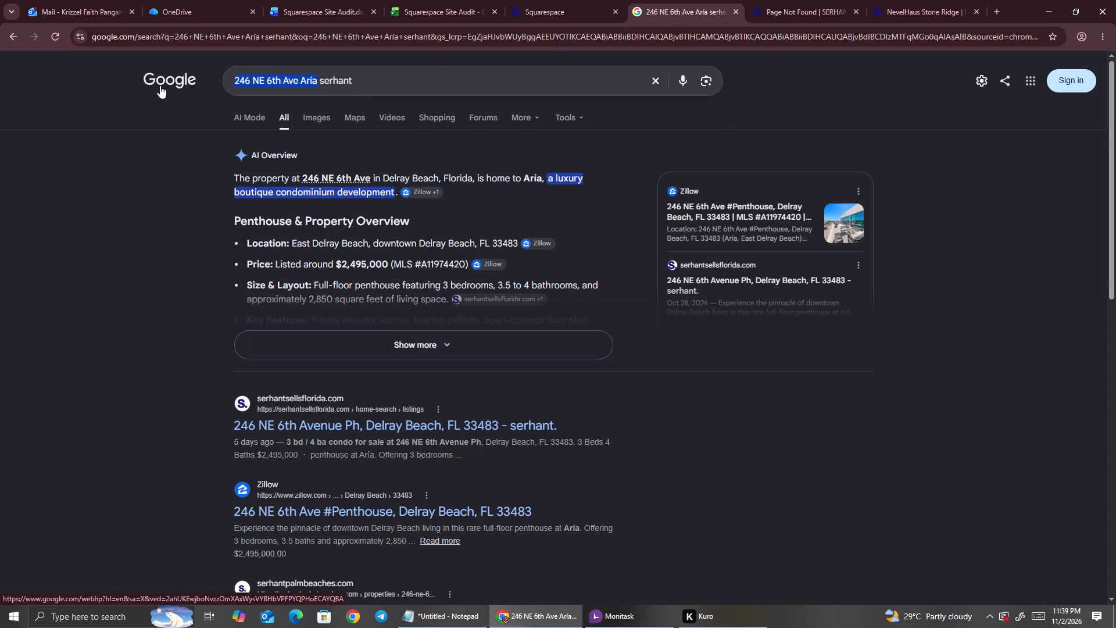
key("Return")
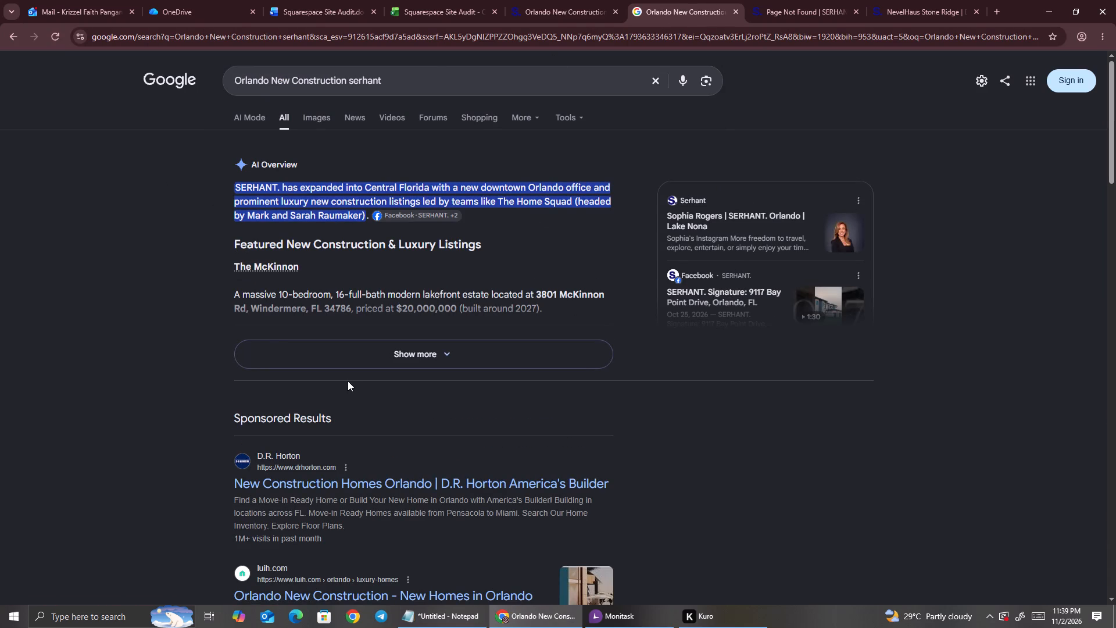
scroll(348, 381, "down", 4)
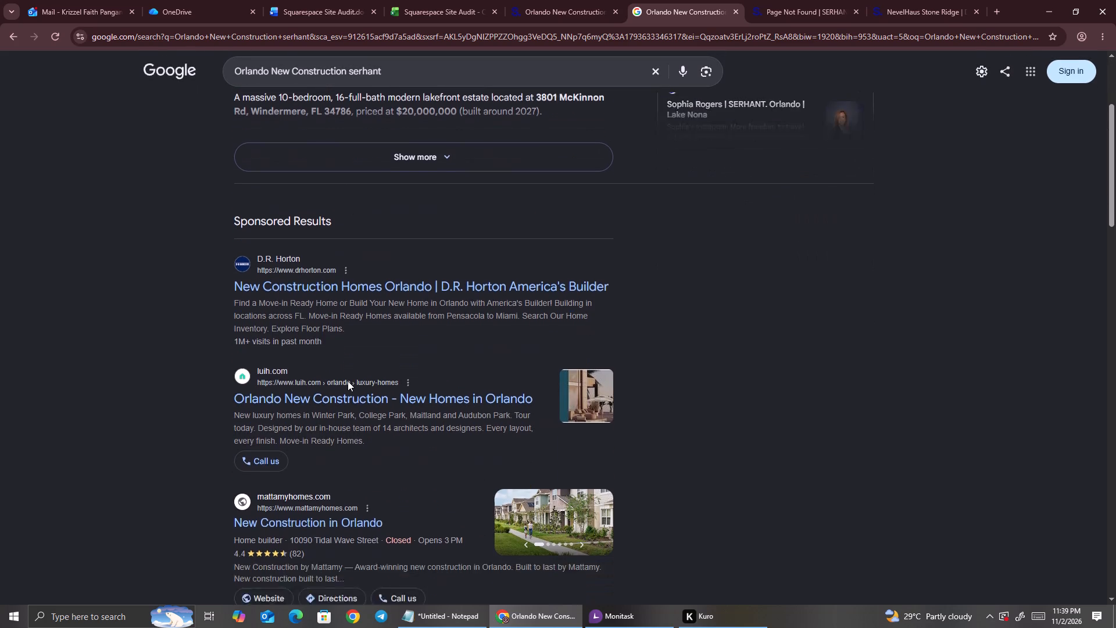
scroll(348, 381, "down", 4)
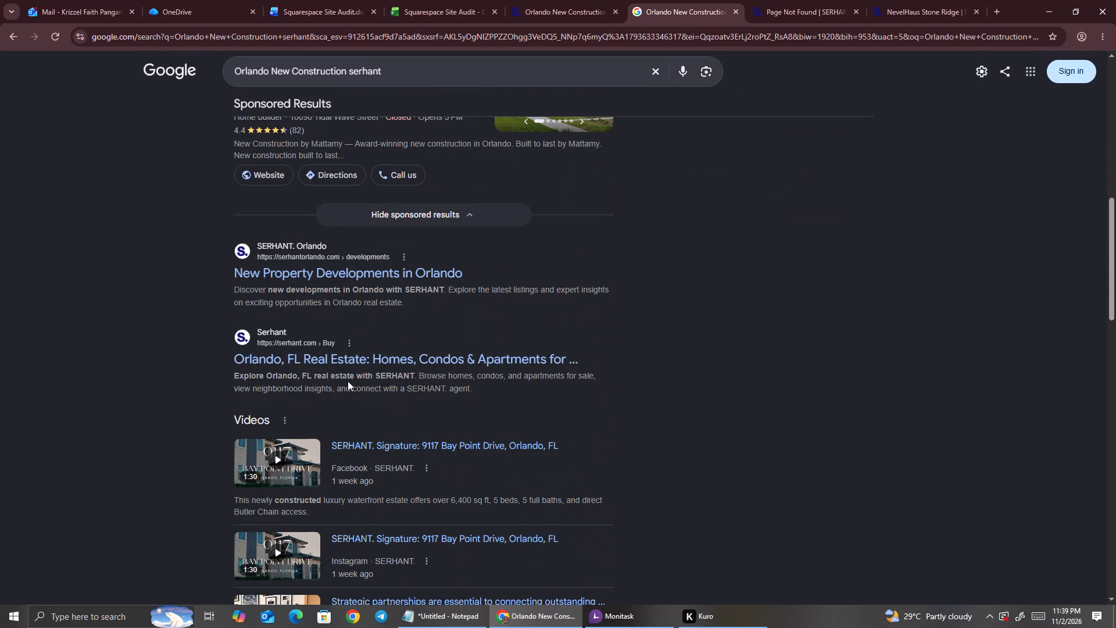
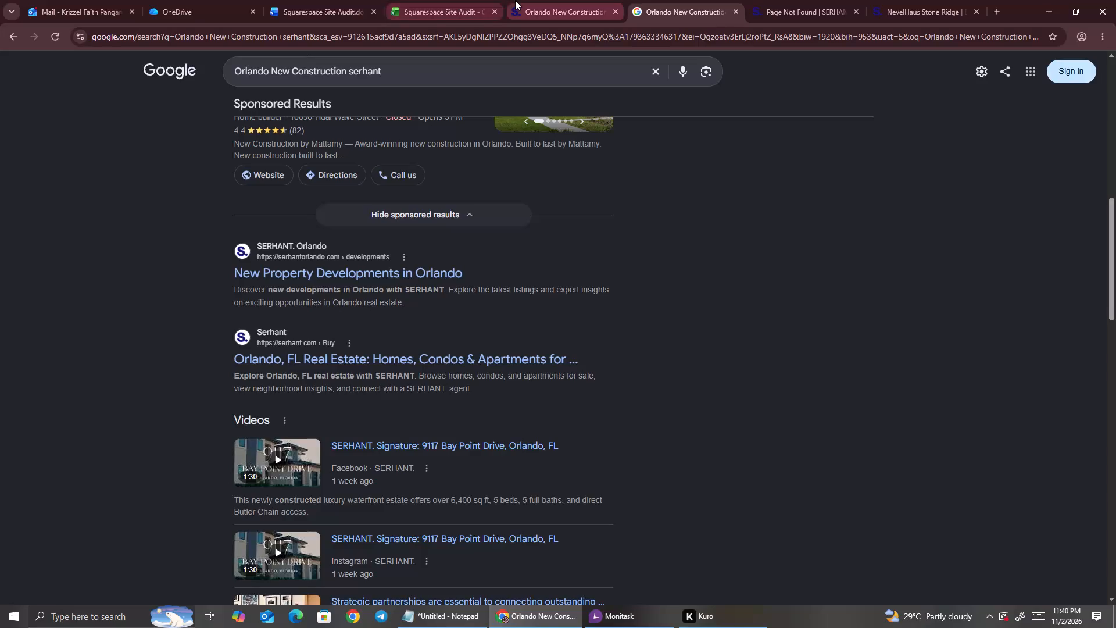
Check the Orlando New Construction site's domains, invoices and subscriptions in its Squarespace settings, and look over its landing page.
left_click(515, 0)
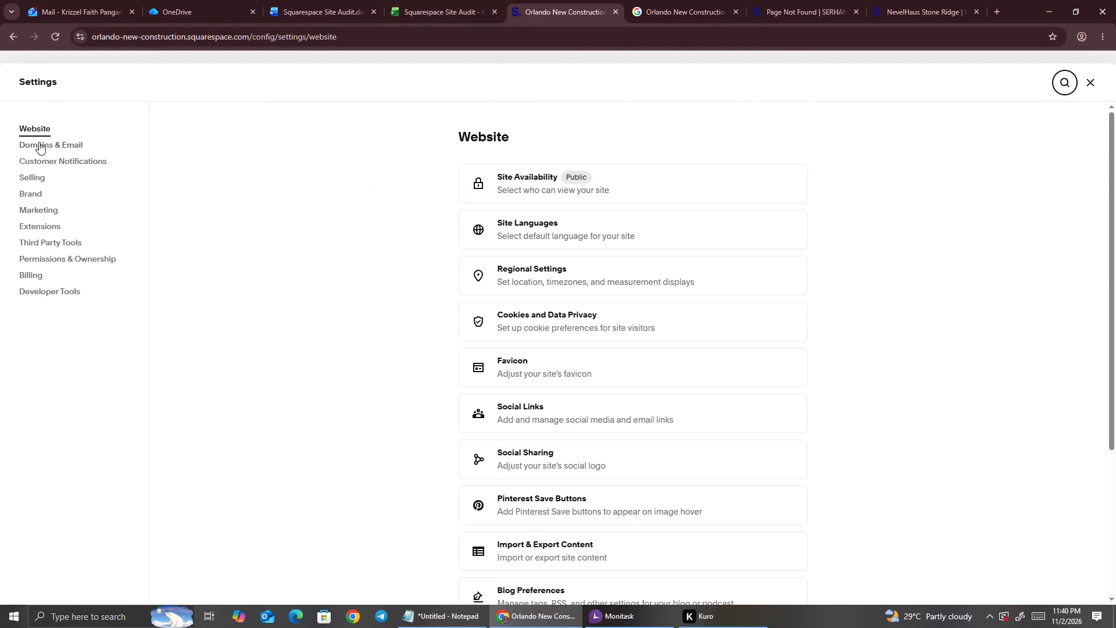
left_click(39, 143)
left_click(607, 183)
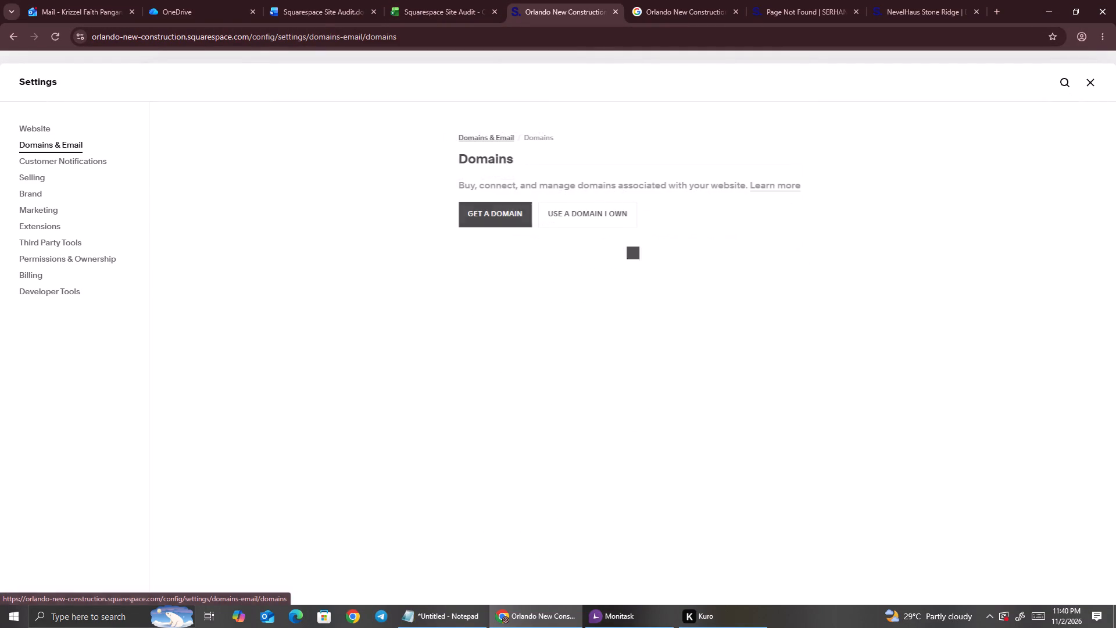
left_click(27, 277)
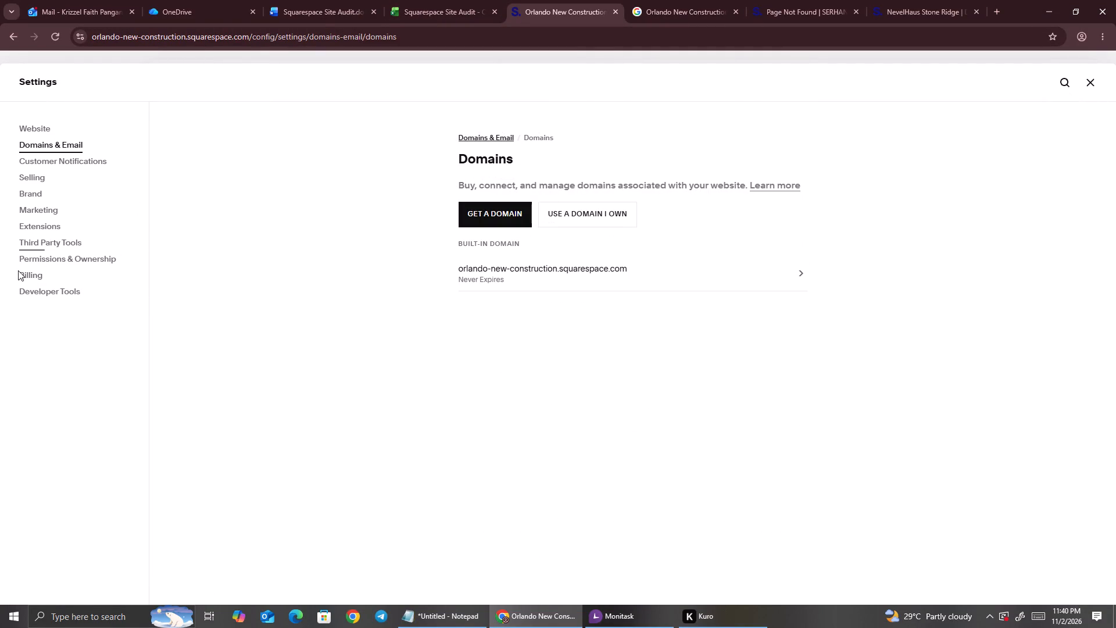
left_click(31, 277)
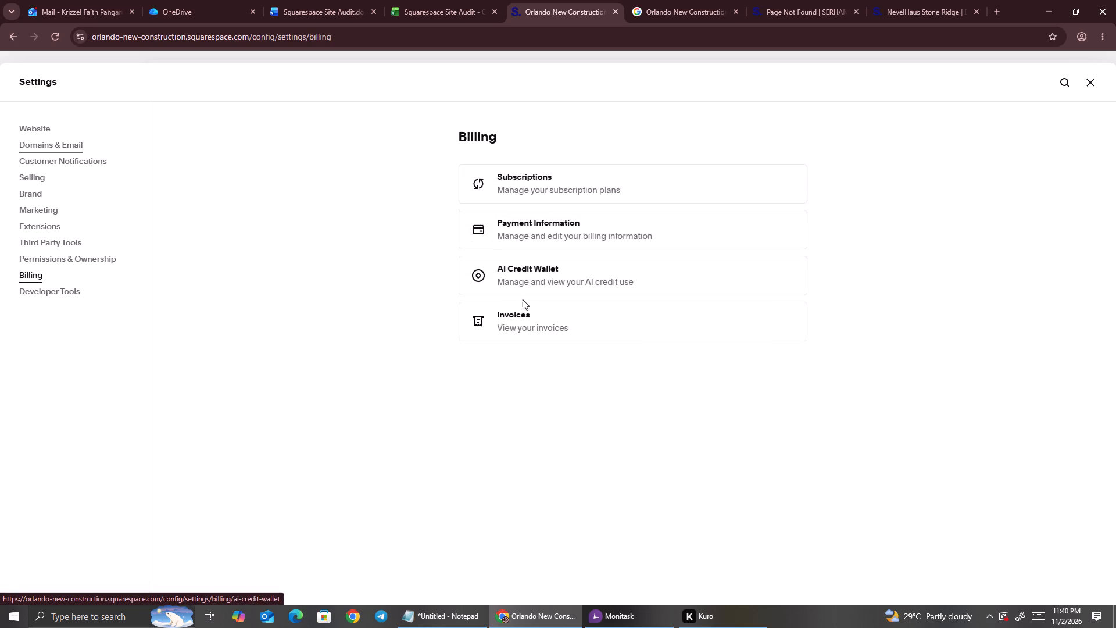
left_click(524, 321)
left_click(465, 140)
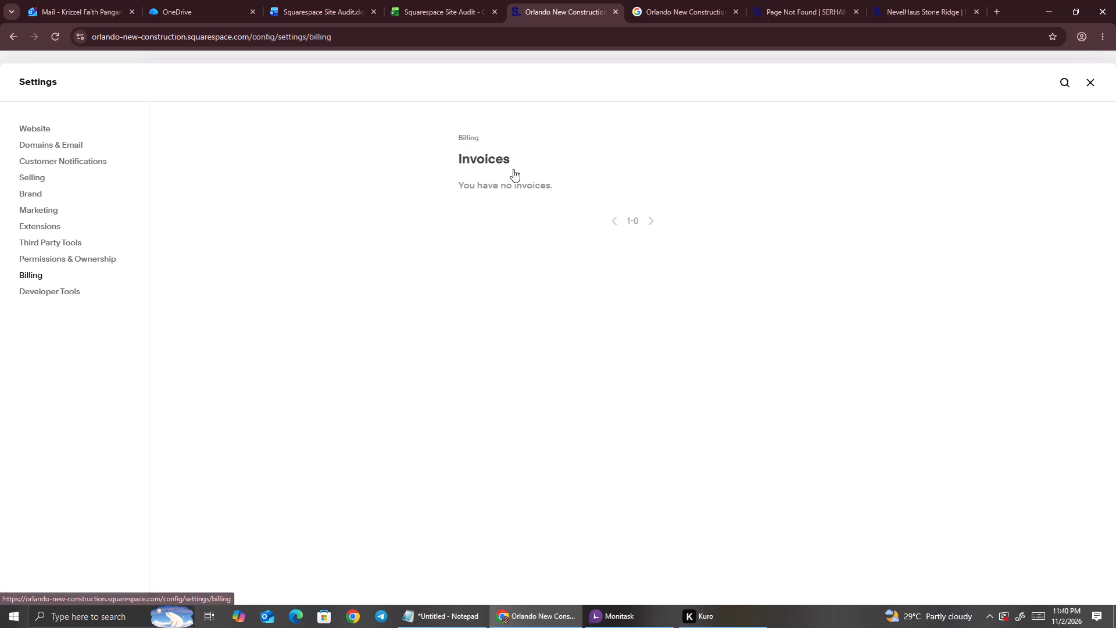
left_click(525, 172)
left_click(1098, 88)
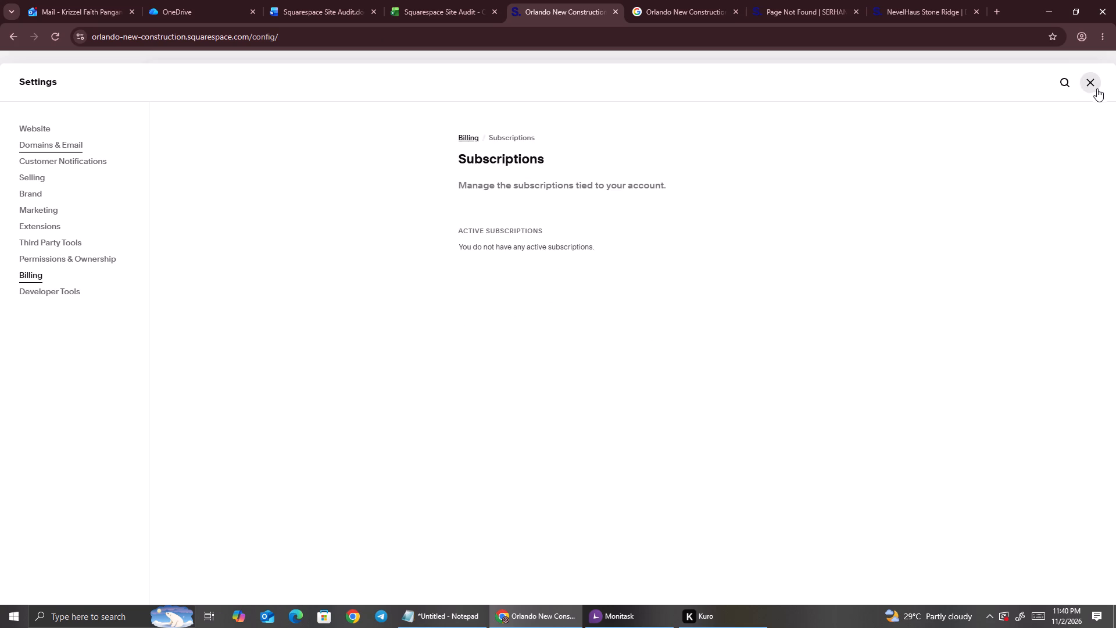
scroll(488, 316, "down", 5)
scroll(497, 318, "up", 5)
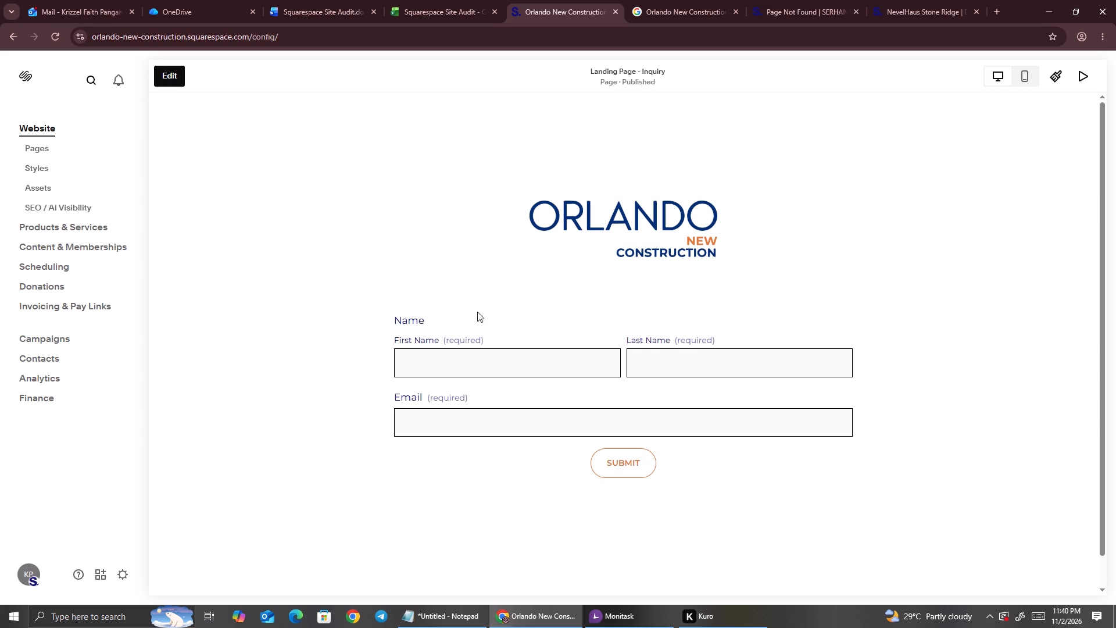
Copy the site name Orlando New Construction from Notepad into cell A218, the first empty row of the audit workbook.
left_click(432, 0)
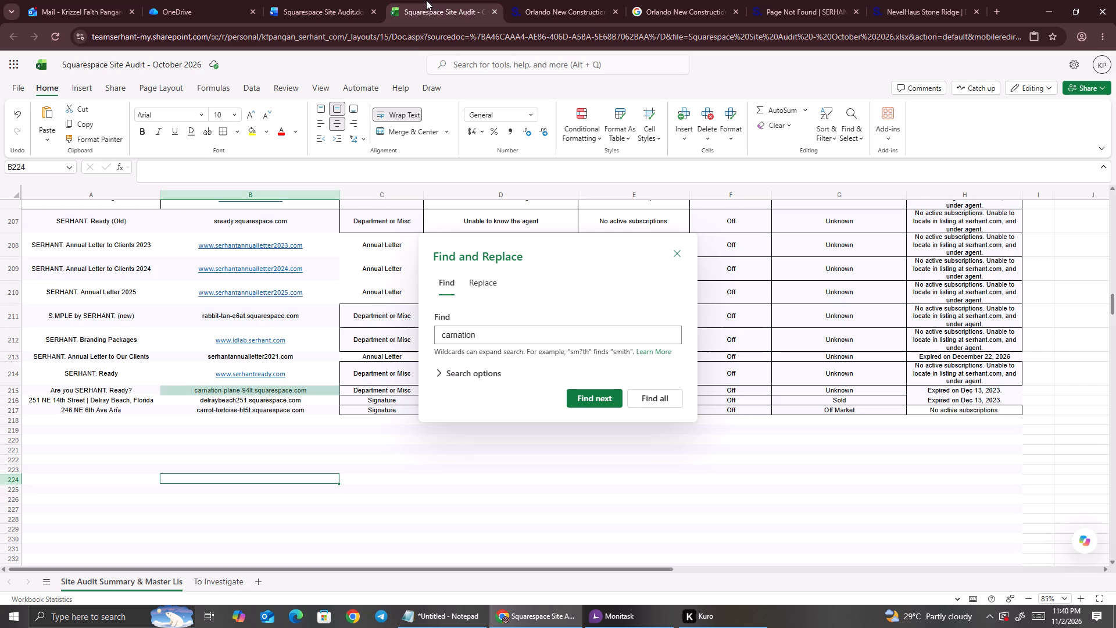
left_click(670, 253)
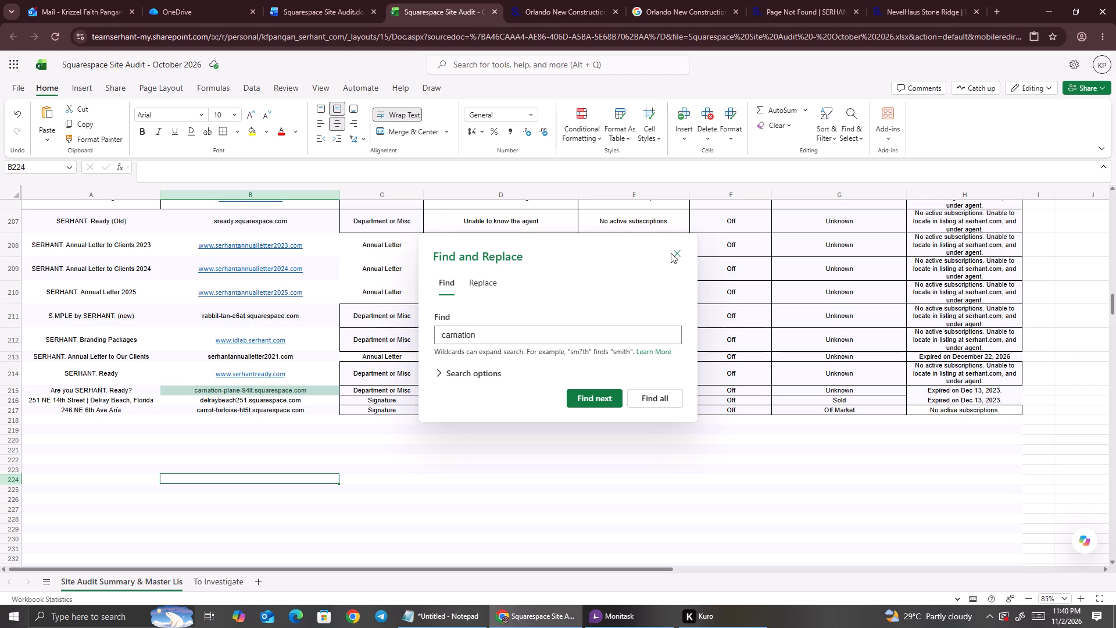
left_click(673, 252)
left_click(516, 459)
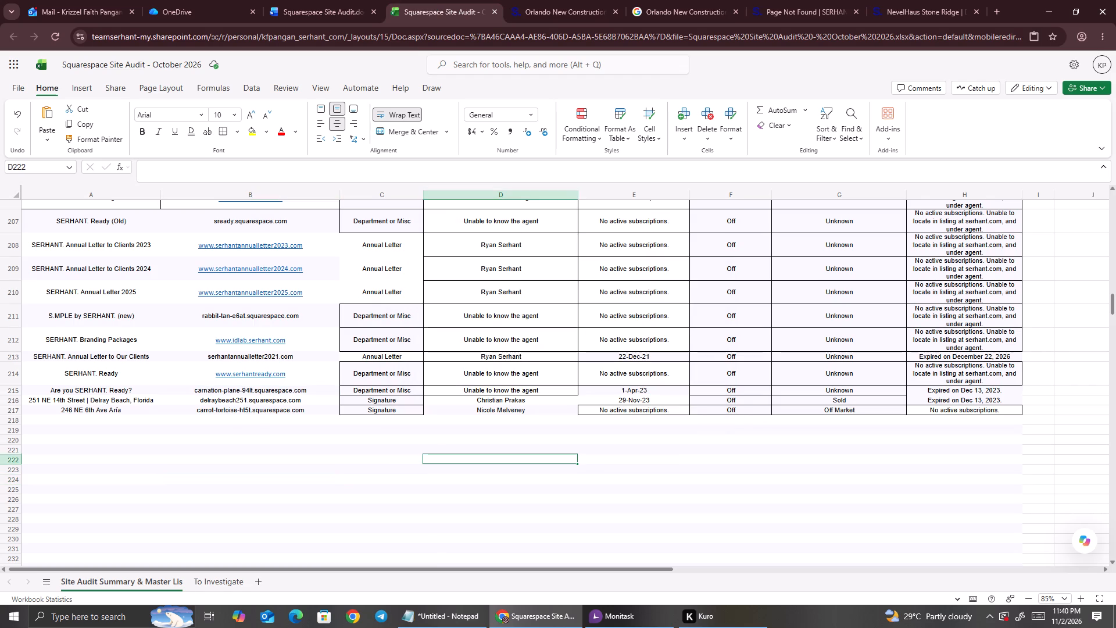
key("alt+Tab")
left_click(458, 179)
left_click_drag(458, 179, 271, 185)
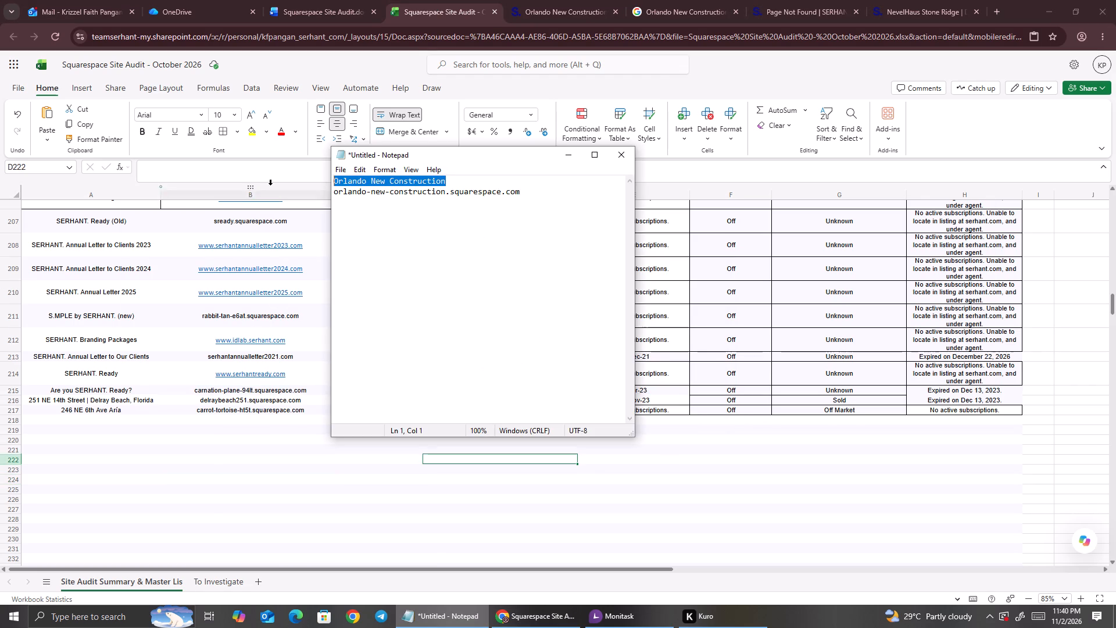
key("ctrl+c")
left_click(135, 463)
left_click(104, 417)
key("ctrl+v")
Copy the address orlando-new-construction.squarespace.com from Notepad into cell B218 beside the site name.
key("alt+Tab")
left_click(610, 295)
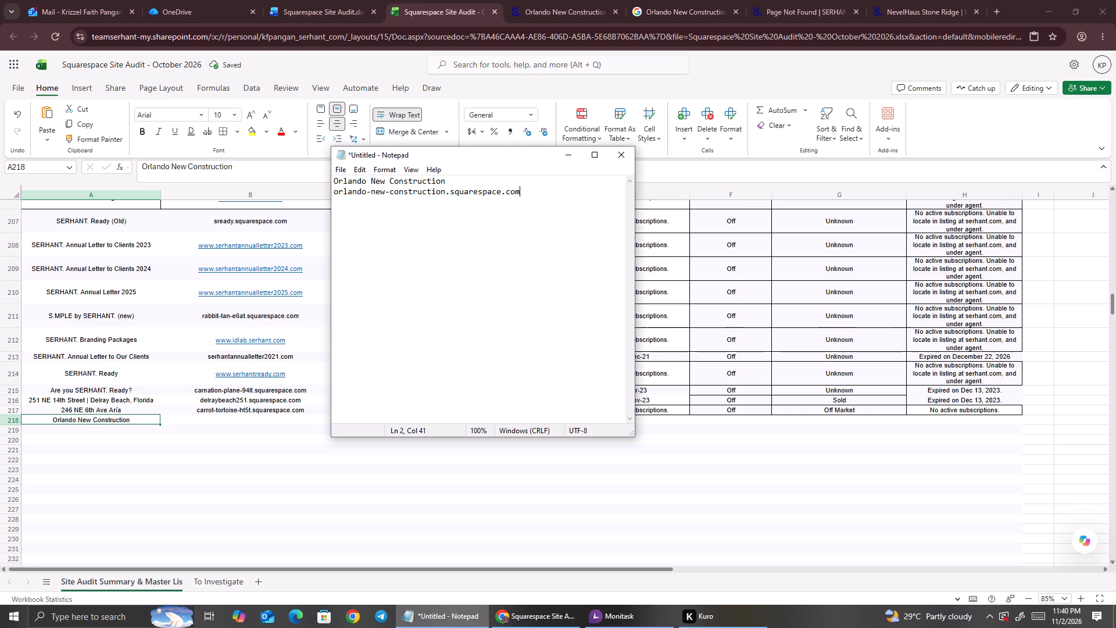
left_click_drag(540, 192, 303, 199)
key("ctrl+c")
left_click(239, 413)
left_click(240, 419)
key("ctrl+v")
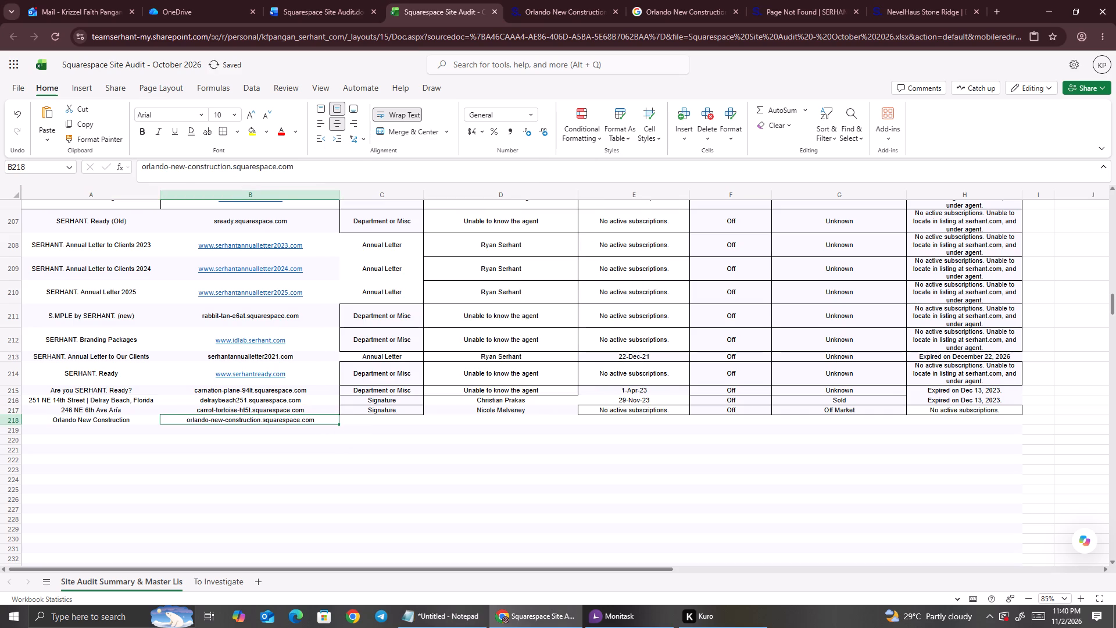
Set the Orlando New Construction category in cell C218 to Not Sure, reusing the dropdown cell from the row above.
key("alt+Tab")
key("alt+Tab")
left_click(373, 421)
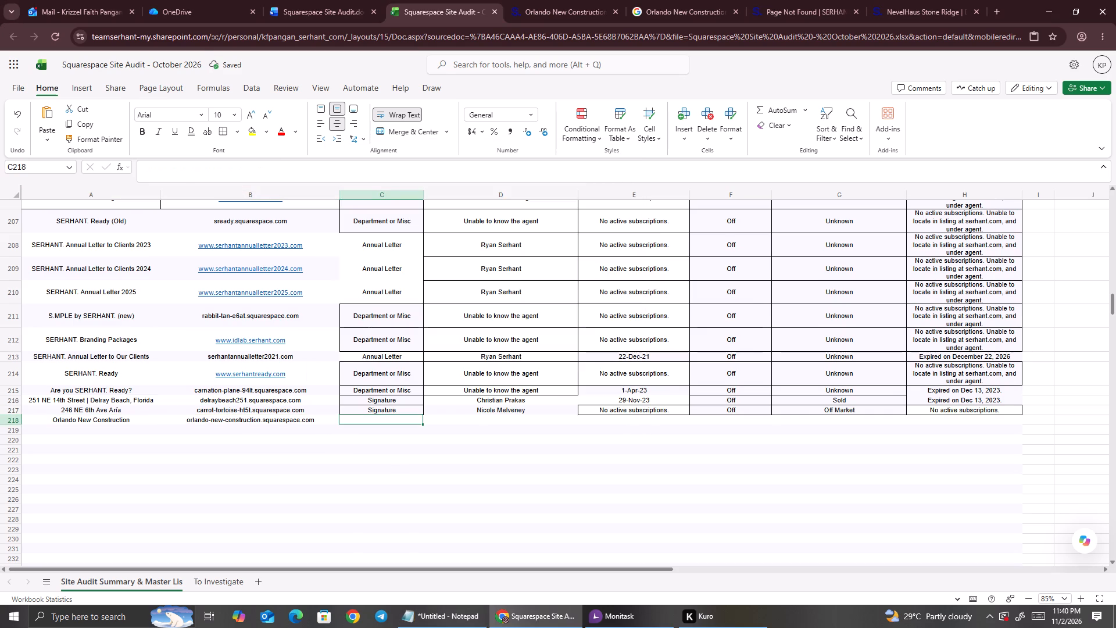
left_click(389, 413)
left_click(392, 411)
key("ctrl+c")
left_click(387, 418)
key("ctrl+v")
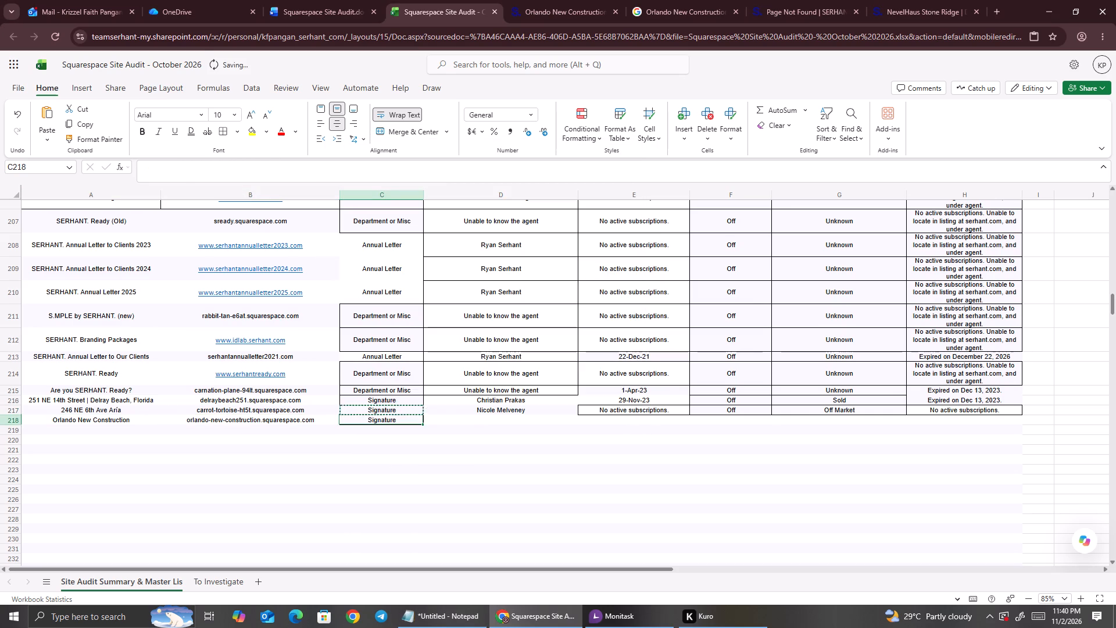
key("shift+Menu")
type("Not")
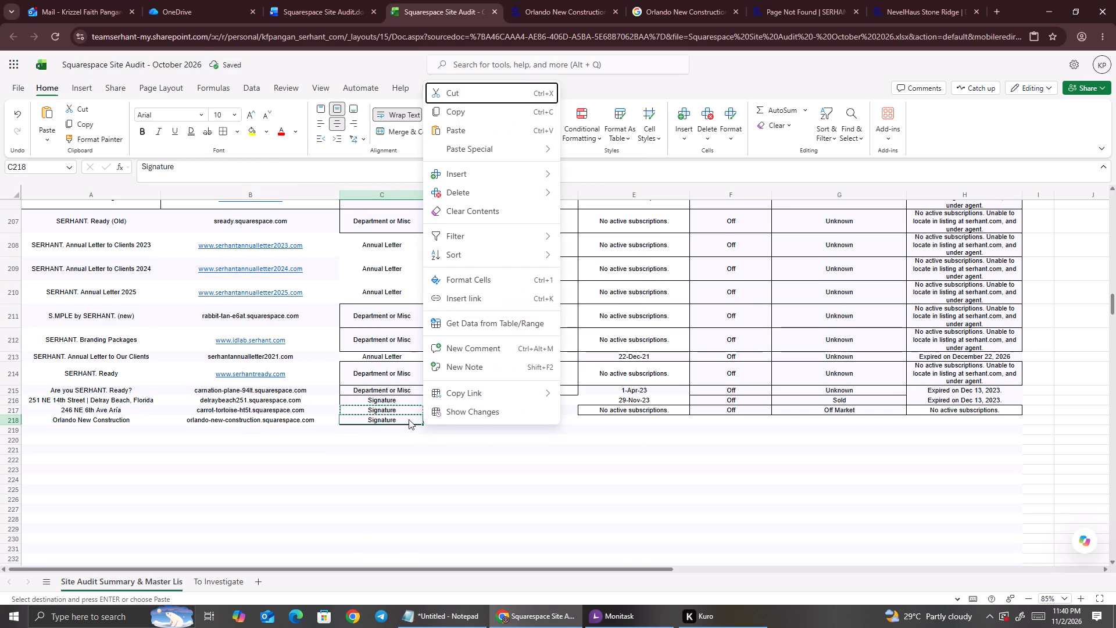
left_click_drag(384, 510, 385, 501)
left_click(380, 423)
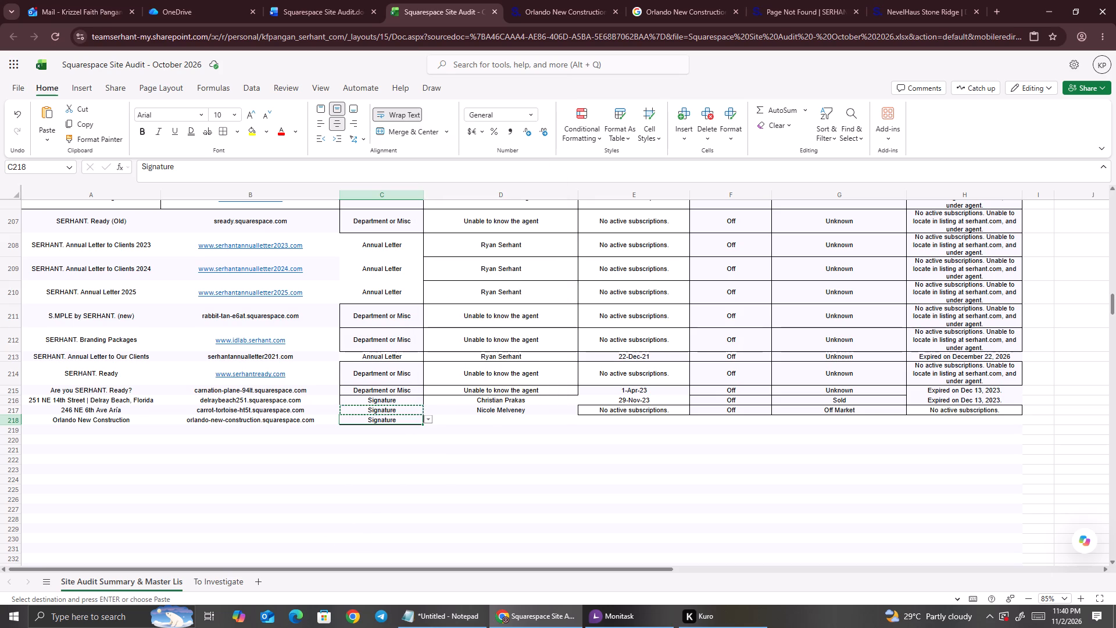
type("Not")
key("Return")
left_click(614, 466)
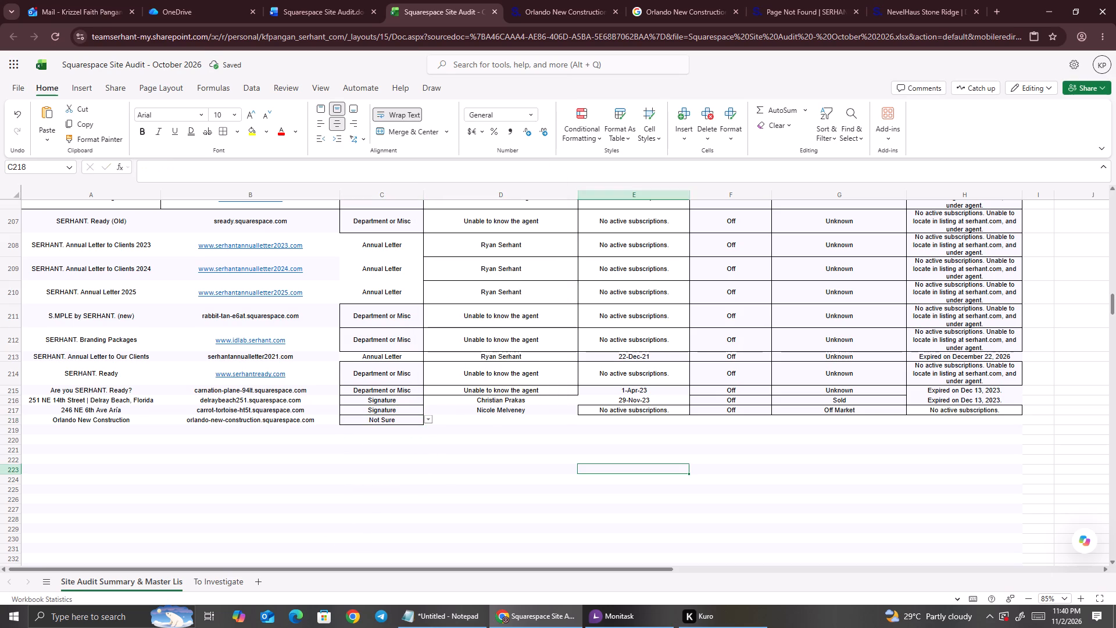
Fill the agent cell D218 for Orlando New Construction with "Unable to know the agent", copied from the SERHANT. Ready row.
key("alt+Tab")
key("alt+Tab")
left_click(459, 413)
left_click(470, 418)
key("alt+Tab")
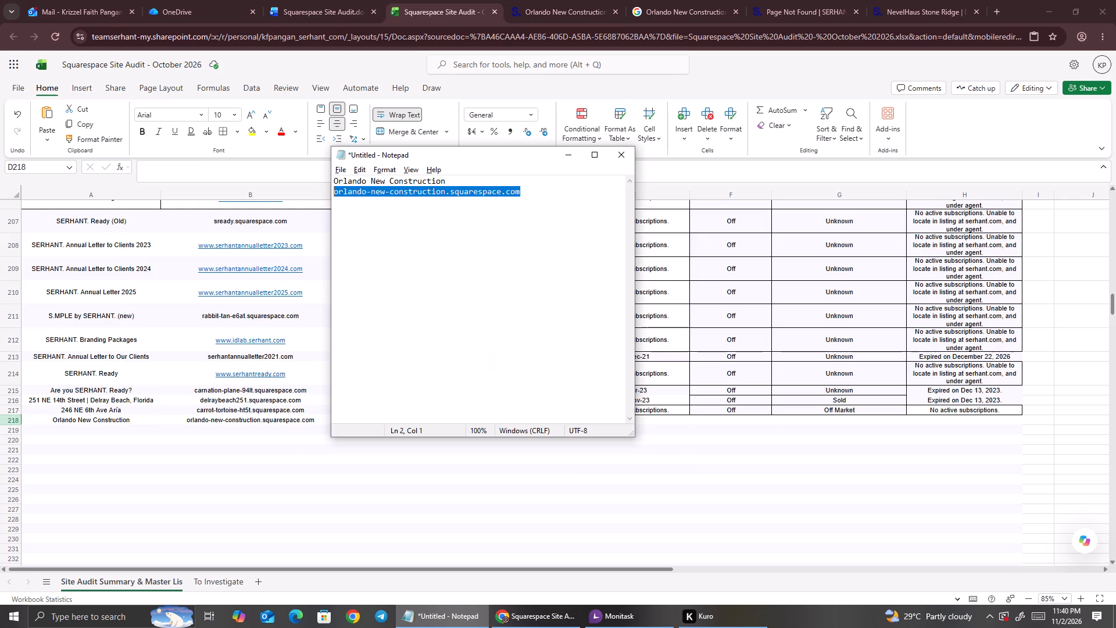
left_click(425, 231)
key("alt+Tab")
left_click(496, 379)
key("ctrl+c")
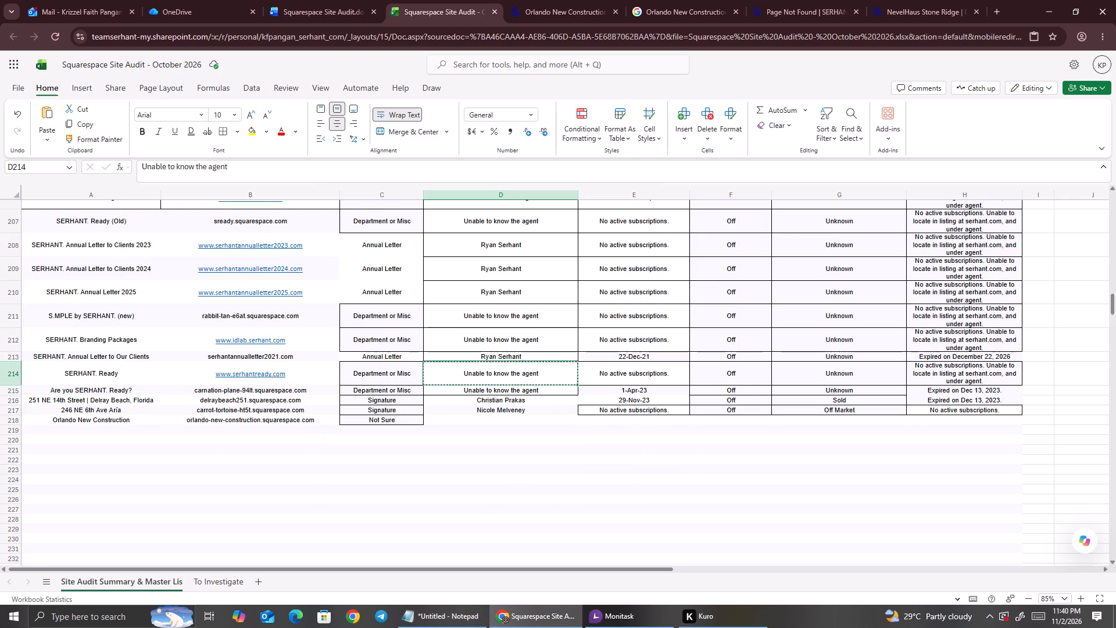
left_click(509, 423)
key("ctrl+v")
Fill cell E218 for Orlando New Construction with "No active subscriptions." copied from the row above.
left_click(617, 458)
left_click(636, 417)
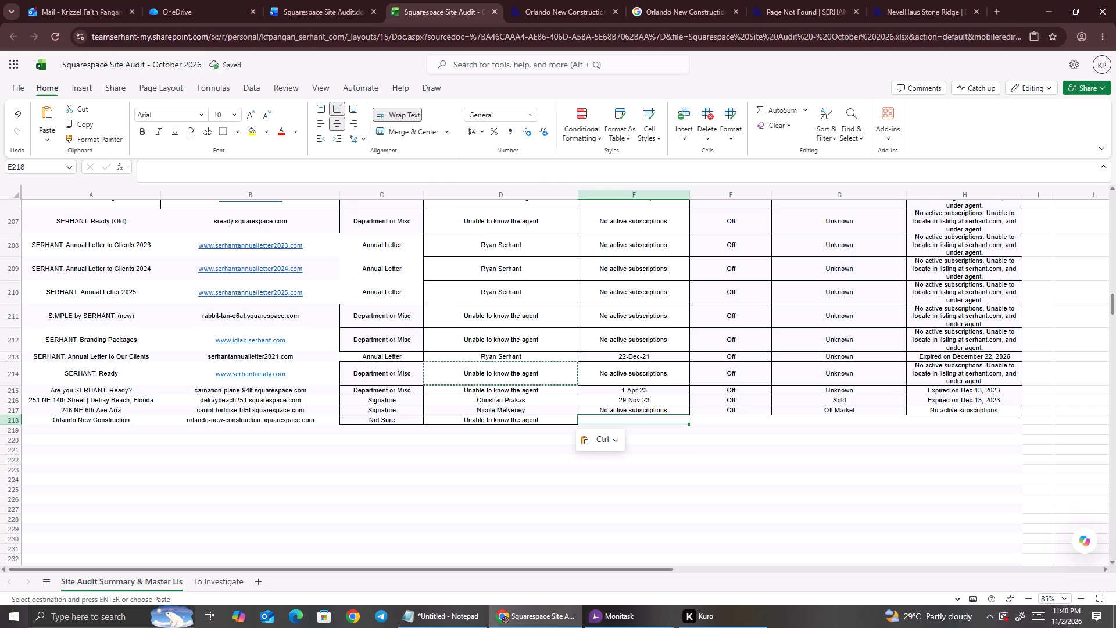
left_click(635, 412)
key("ctrl+c")
left_click(634, 422)
key("ctrl+v")
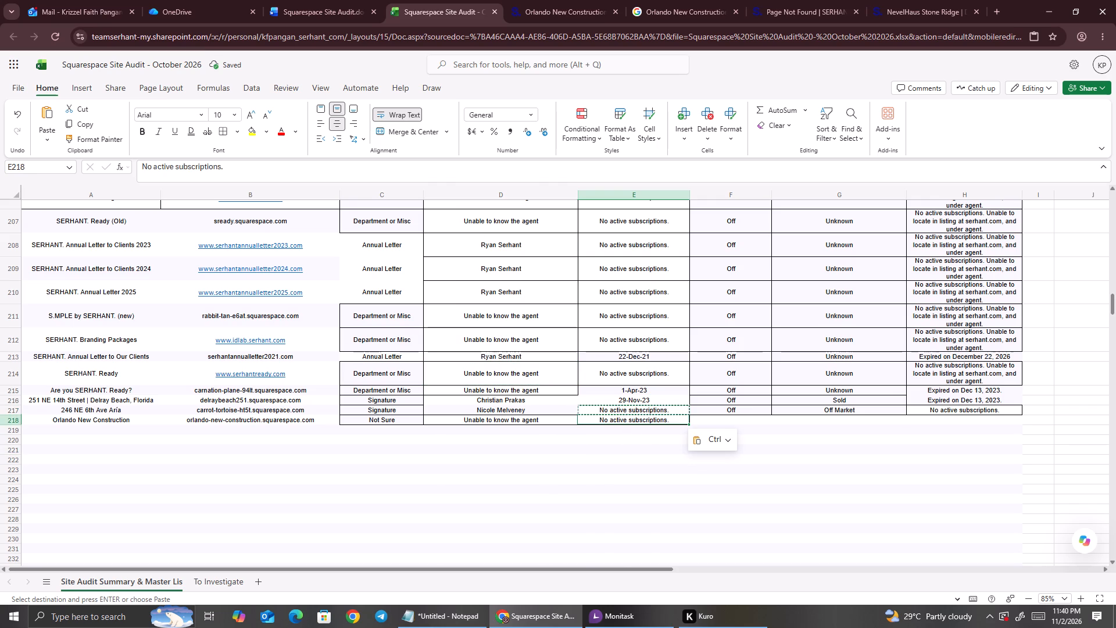
Copy the note "No active subscriptions. Unable to locate in listing at serhant.com, and under agent." from H210 into H218.
left_click(982, 424)
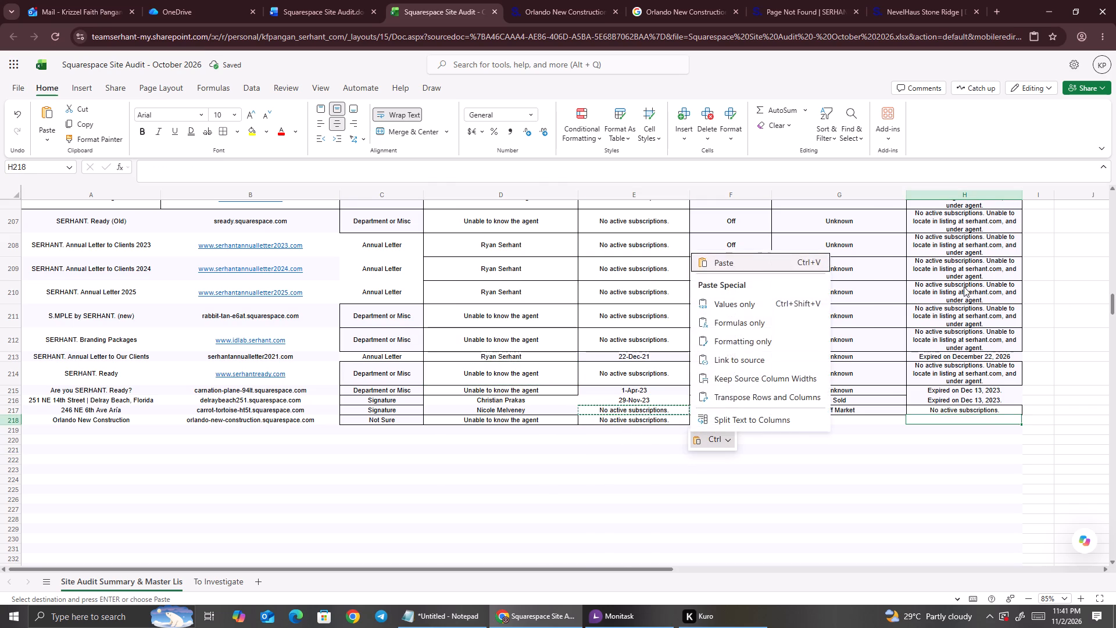
left_click(964, 287)
left_click(965, 287)
key("ctrl+c")
left_click(942, 454)
left_click(954, 288)
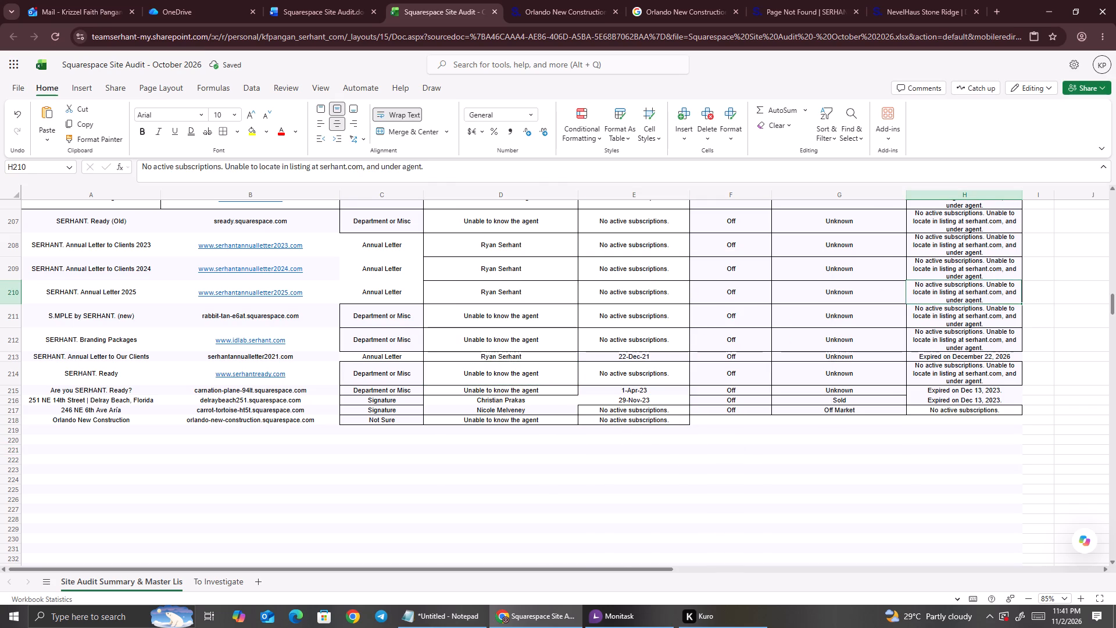
key("ctrl+c")
left_click(974, 418)
key("ctrl+v")
Fill cells F218 and G218 for Orlando New Construction with Off and Unknown, copied from row 215.
left_click(823, 466)
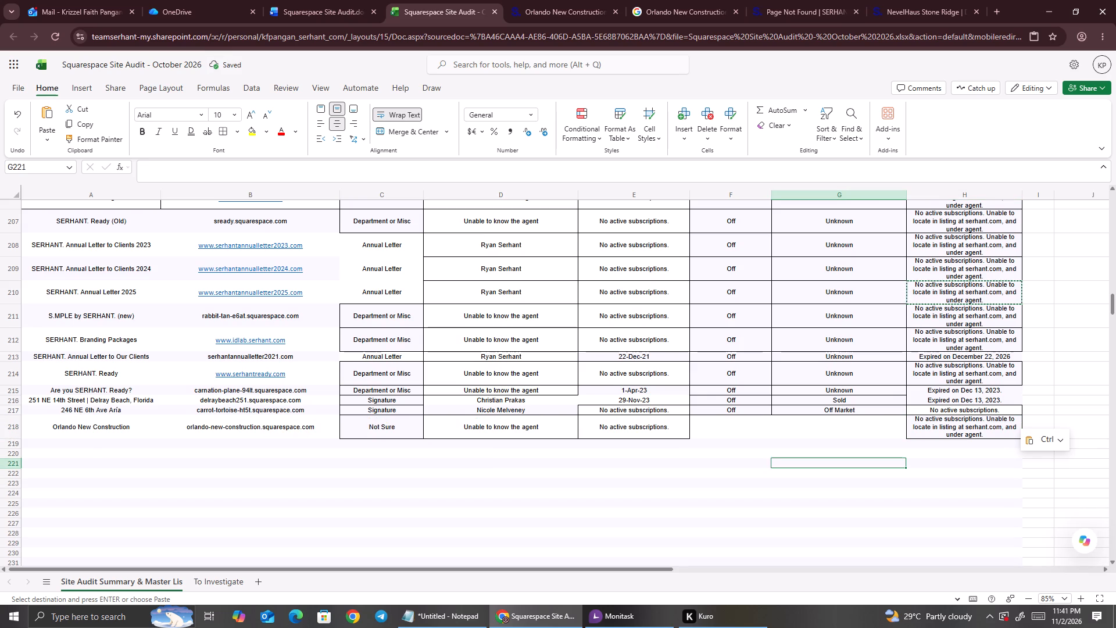
left_click(749, 408)
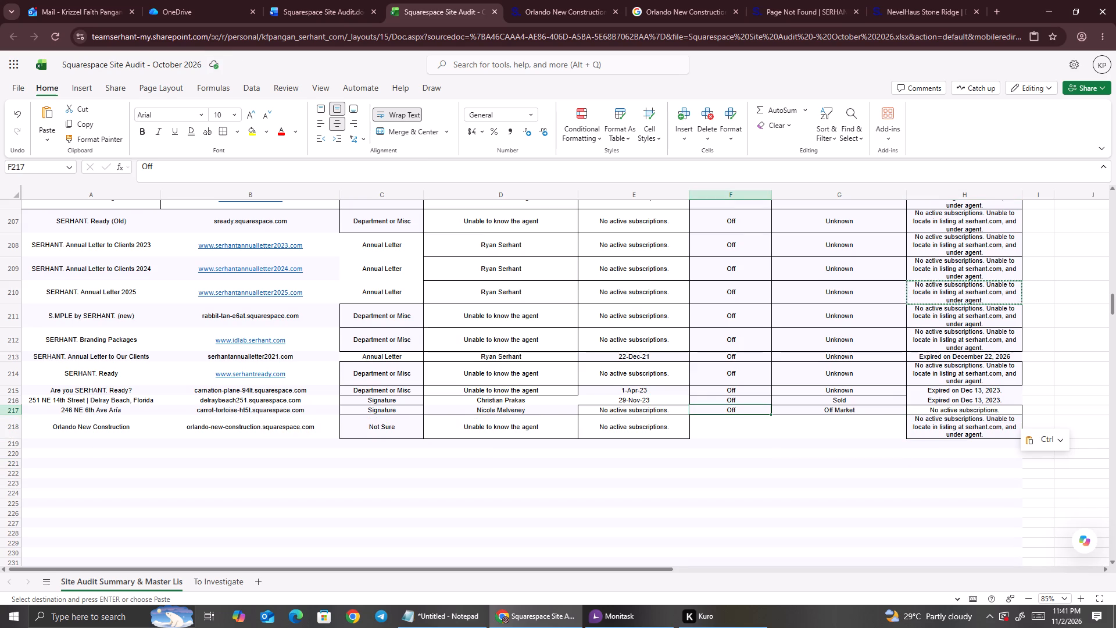
left_click_drag(746, 395, 827, 387)
left_click(746, 394)
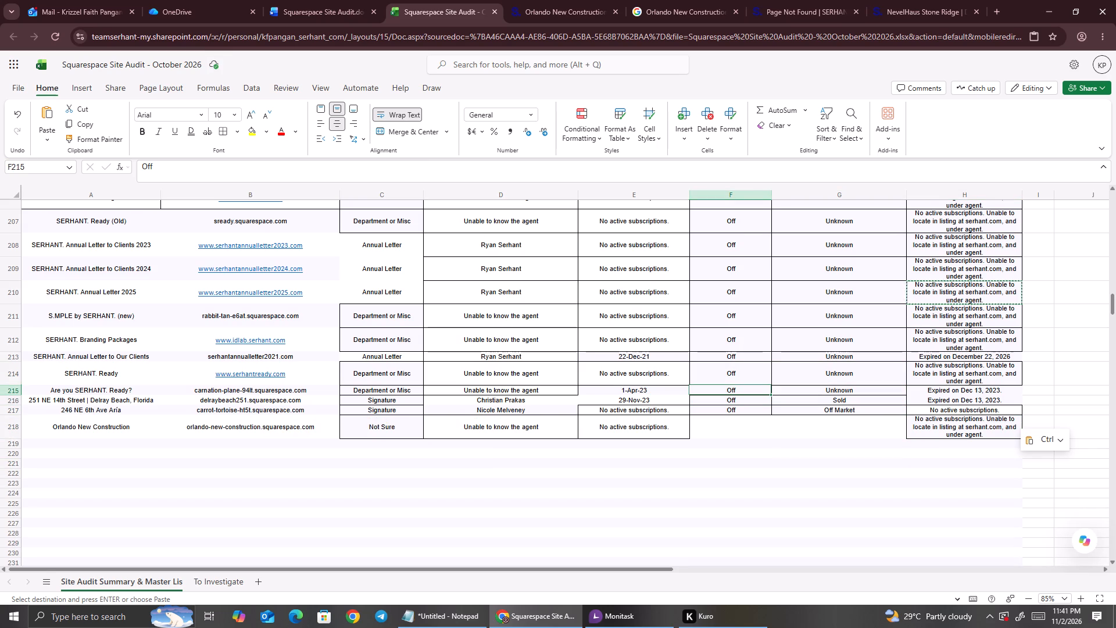
left_click_drag(749, 389, 840, 387)
key("ctrl+c")
left_click(753, 426)
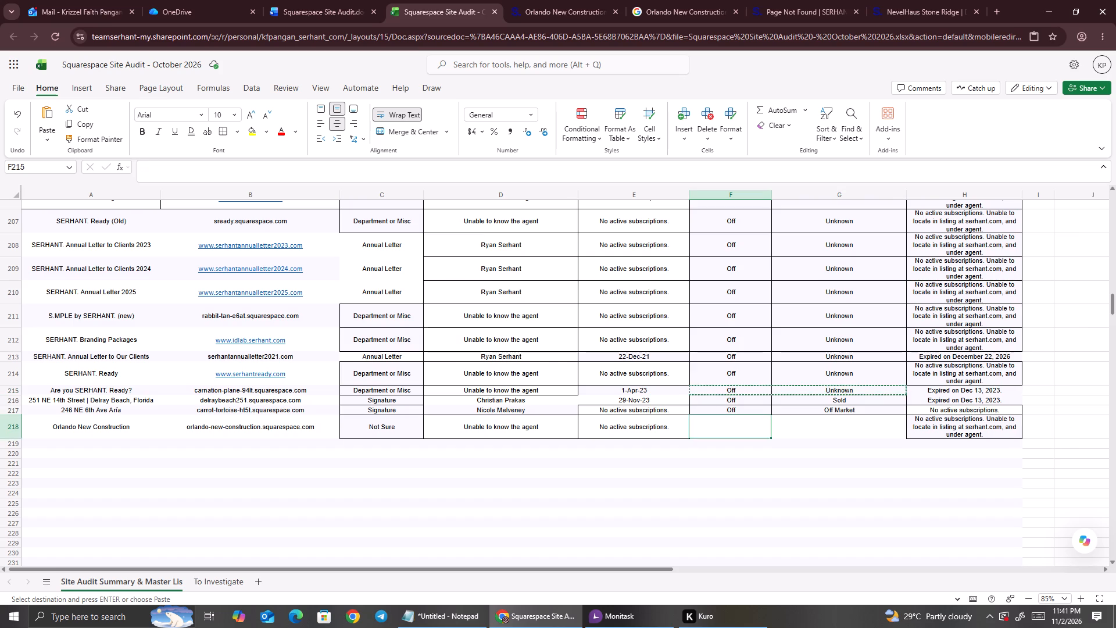
key("ctrl+v")
left_click(791, 515)
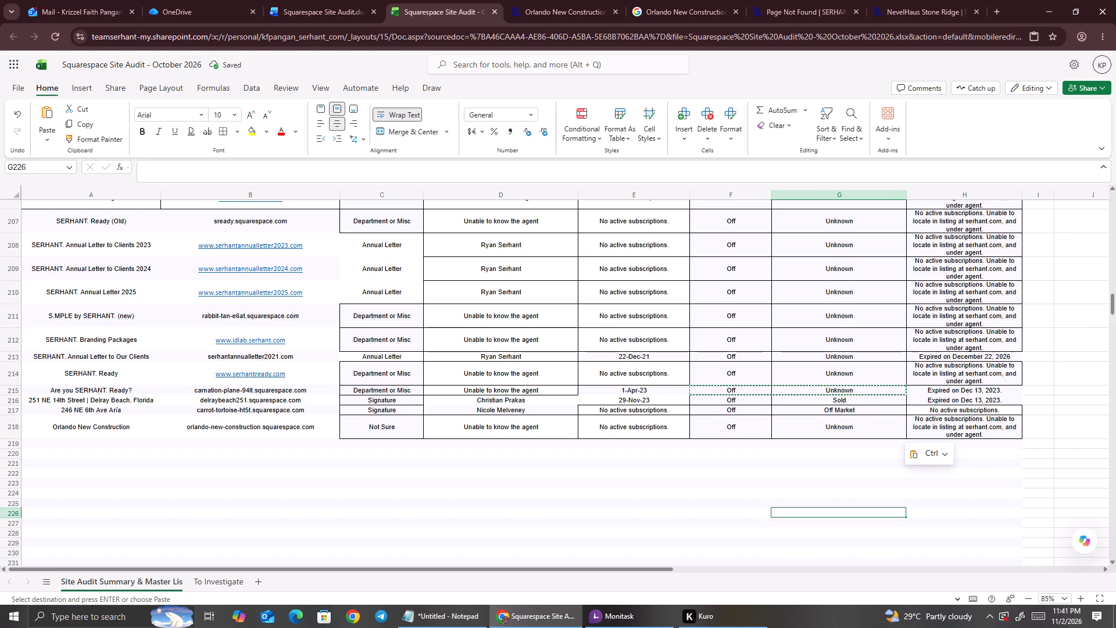
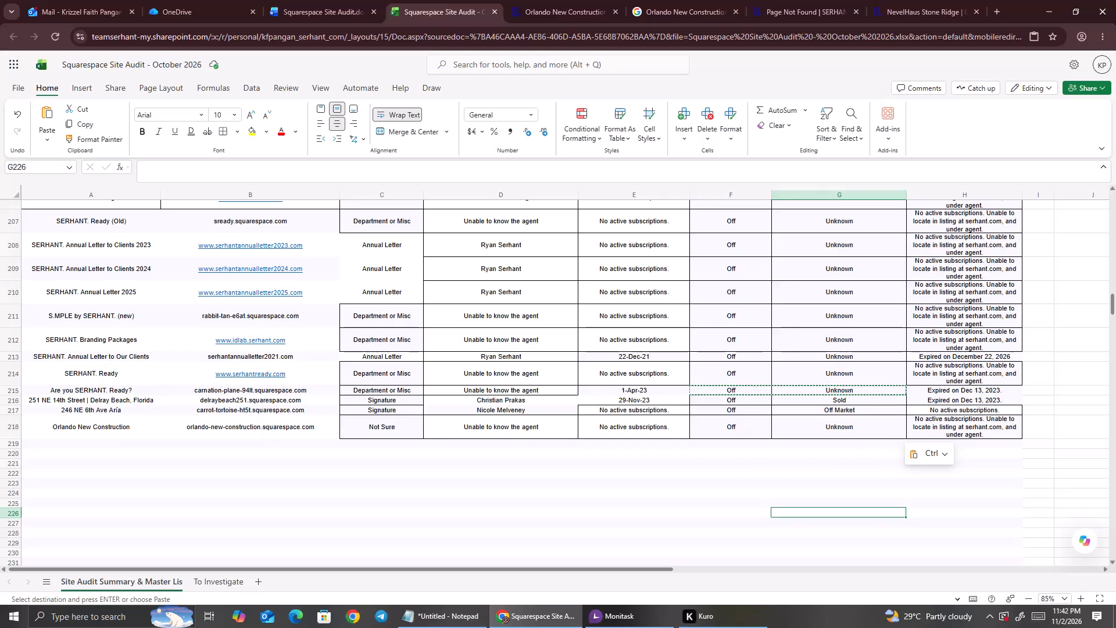
Return to the Serhant dashboard and add the Not Sure and Unknown tags to Orlando New Construction.
left_click(586, 482)
key("alt+Tab")
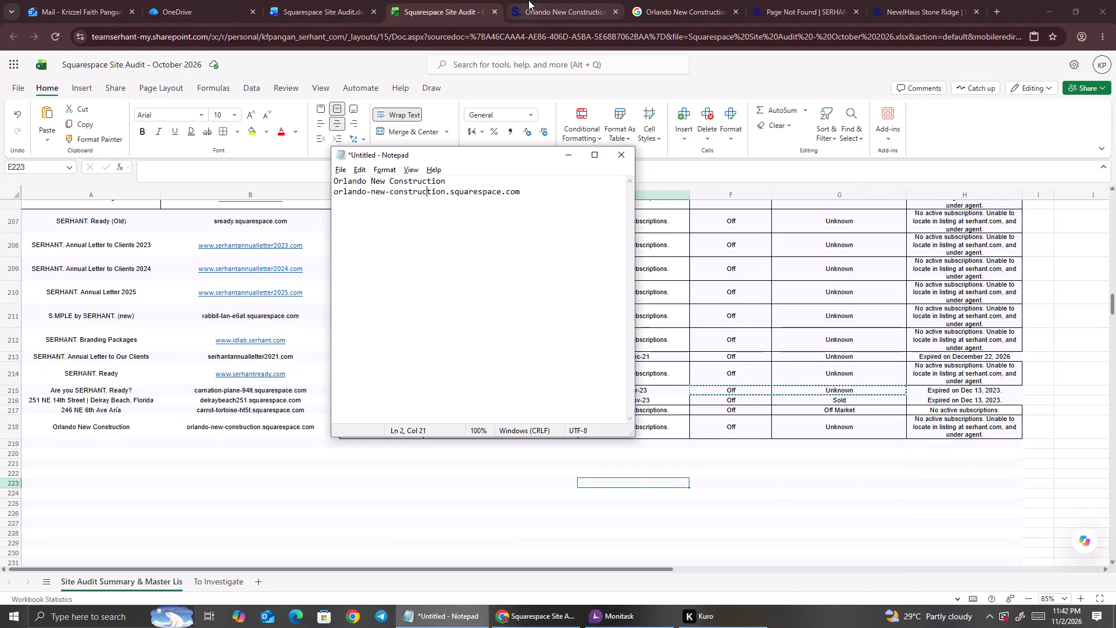
left_click(528, 0)
left_click(466, 0)
left_click(610, 0)
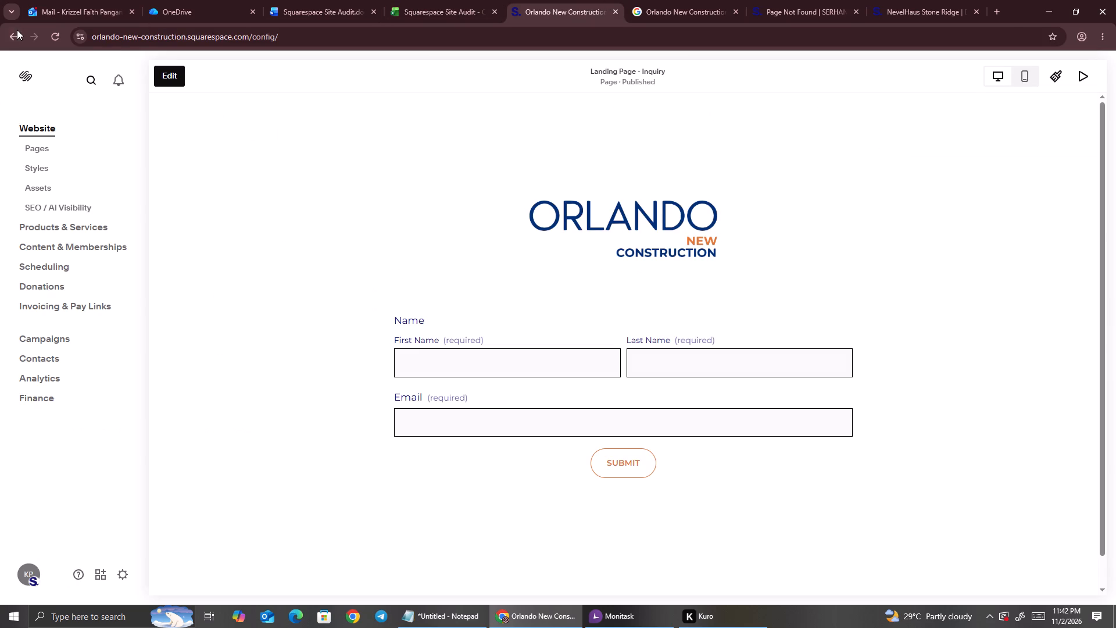
triple_click(17, 30)
triple_click(17, 30)
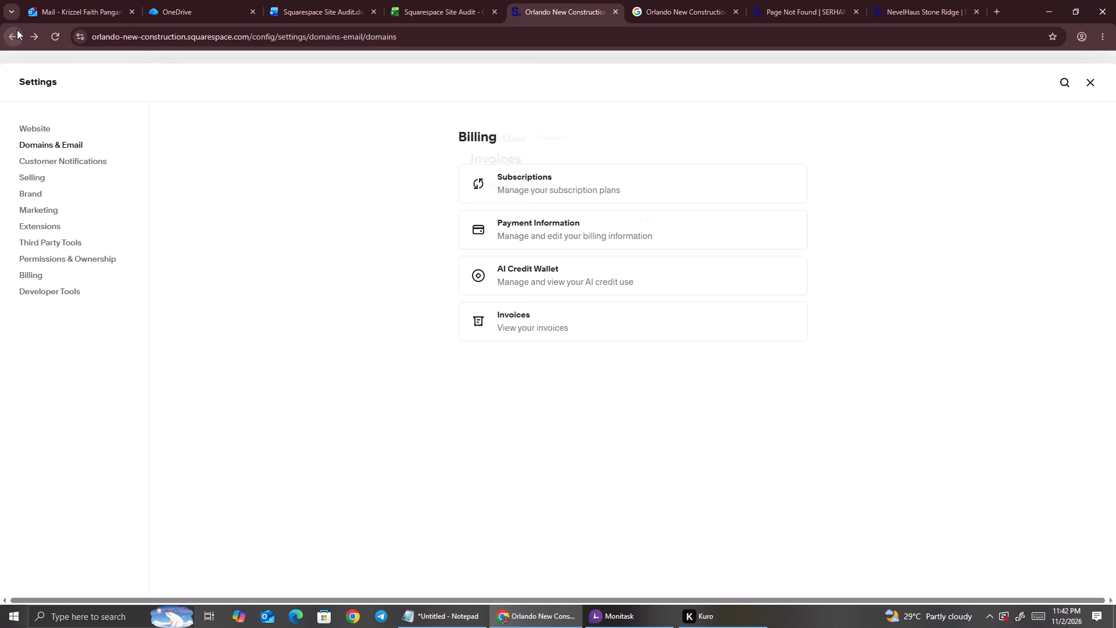
double_click(17, 30)
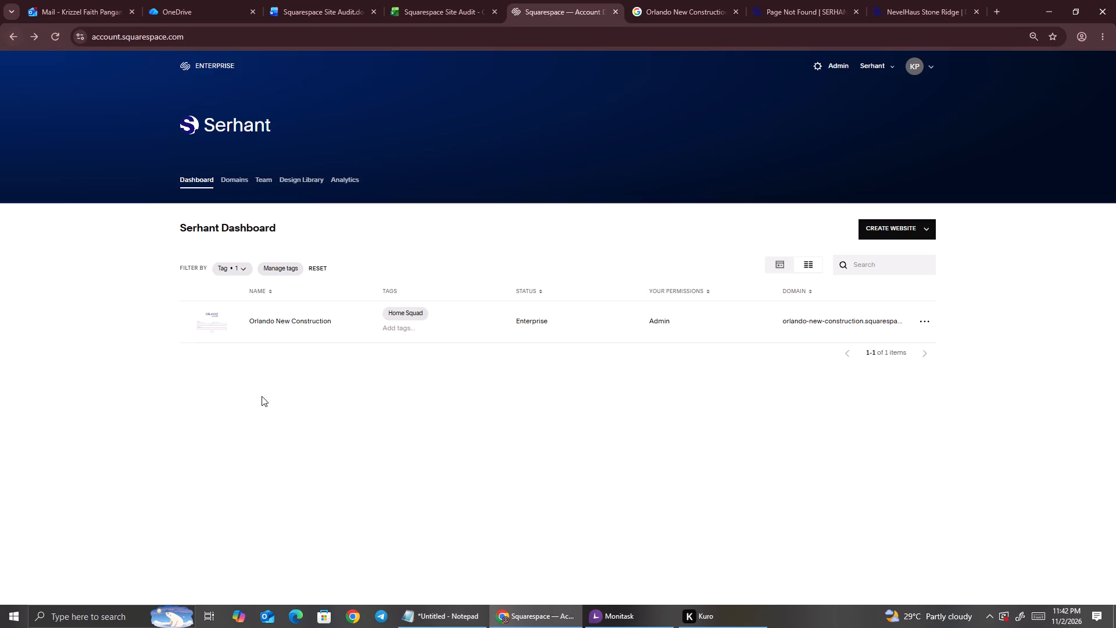
left_click(358, 407)
left_click(384, 327)
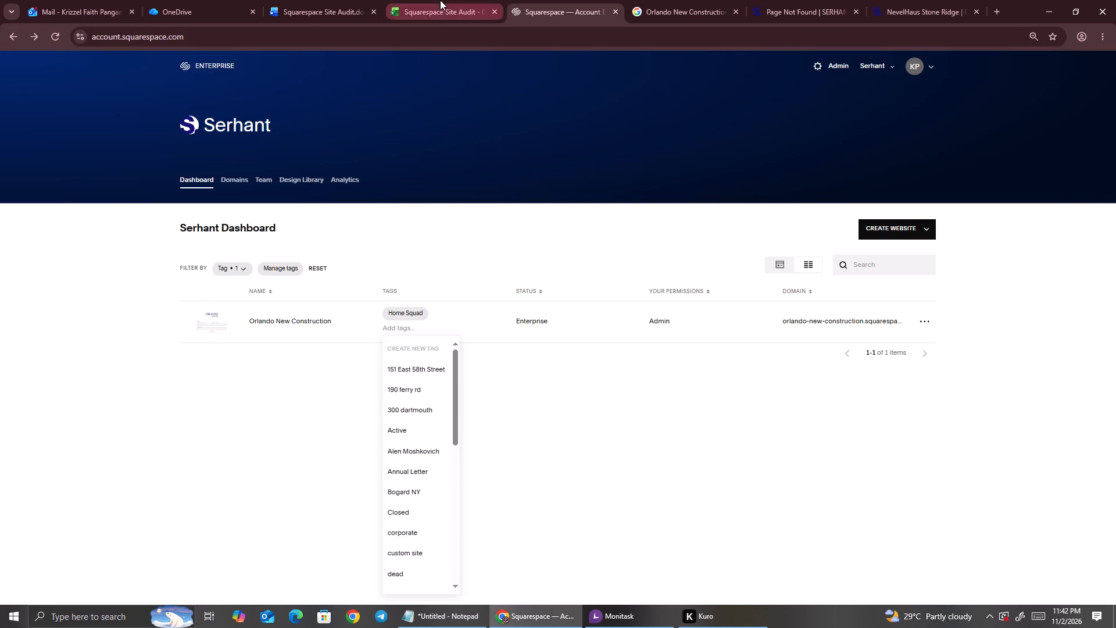
left_click(440, 0)
left_click(535, 2)
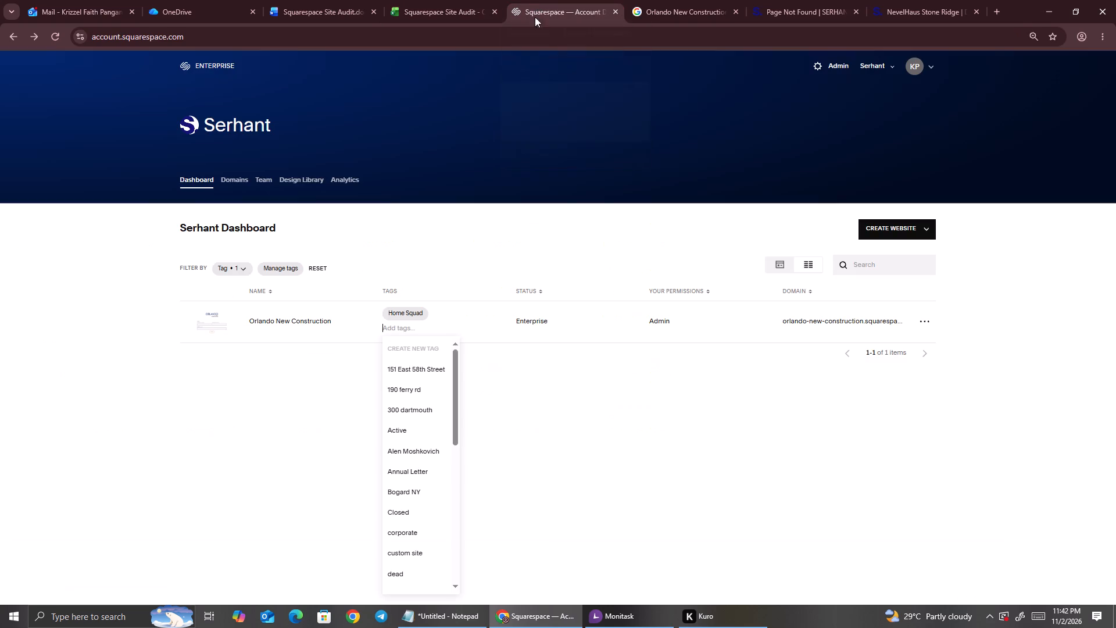
type("not")
key("Down")
key("Down")
key("Return")
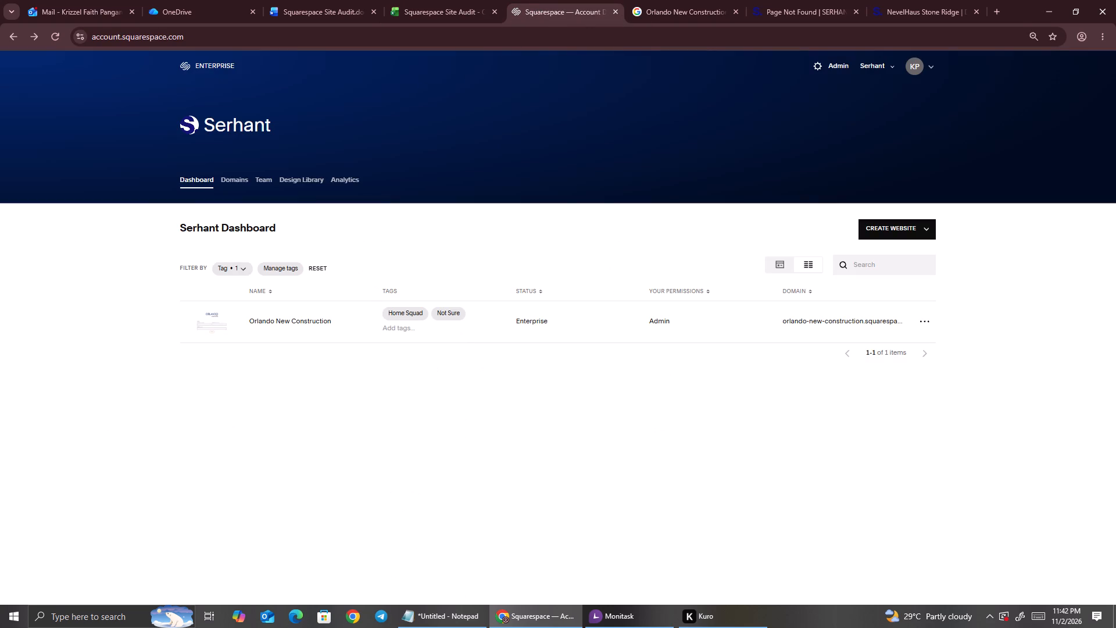
type("Unk")
key("Down")
key("Return")
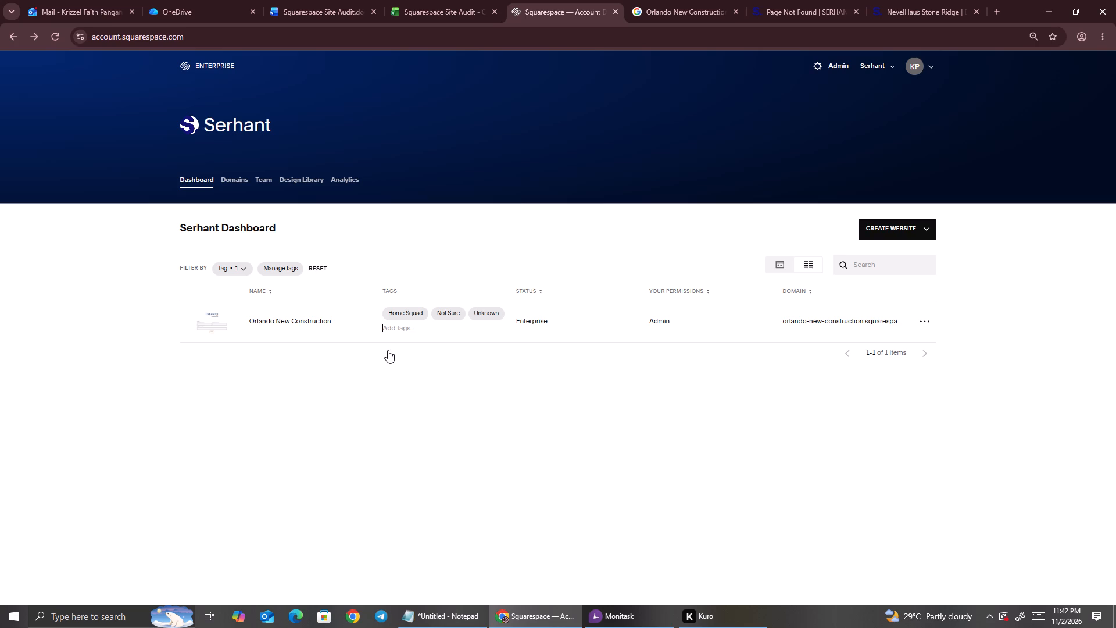
left_click(670, 422)
Cross-check Orlando New Construction's dashboard tags against its row 218 in the audit workbook.
left_click(467, 0)
left_click(559, 0)
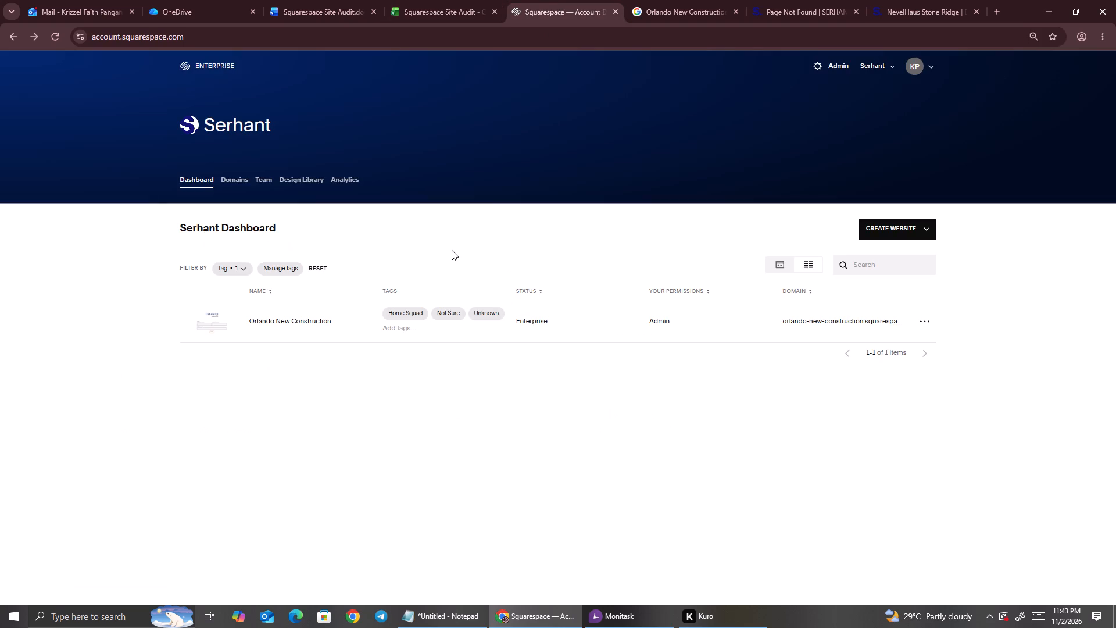
left_click(451, 250)
left_click(457, 0)
left_click(534, 0)
left_click(457, 0)
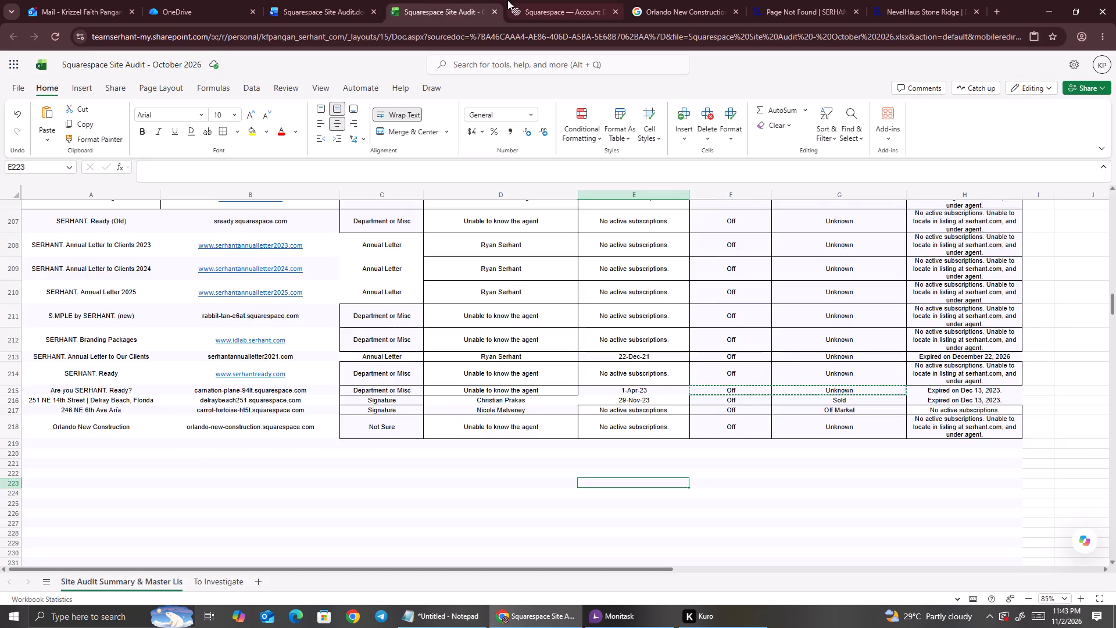
left_click(507, 0)
left_click(432, 404)
left_click(433, 0)
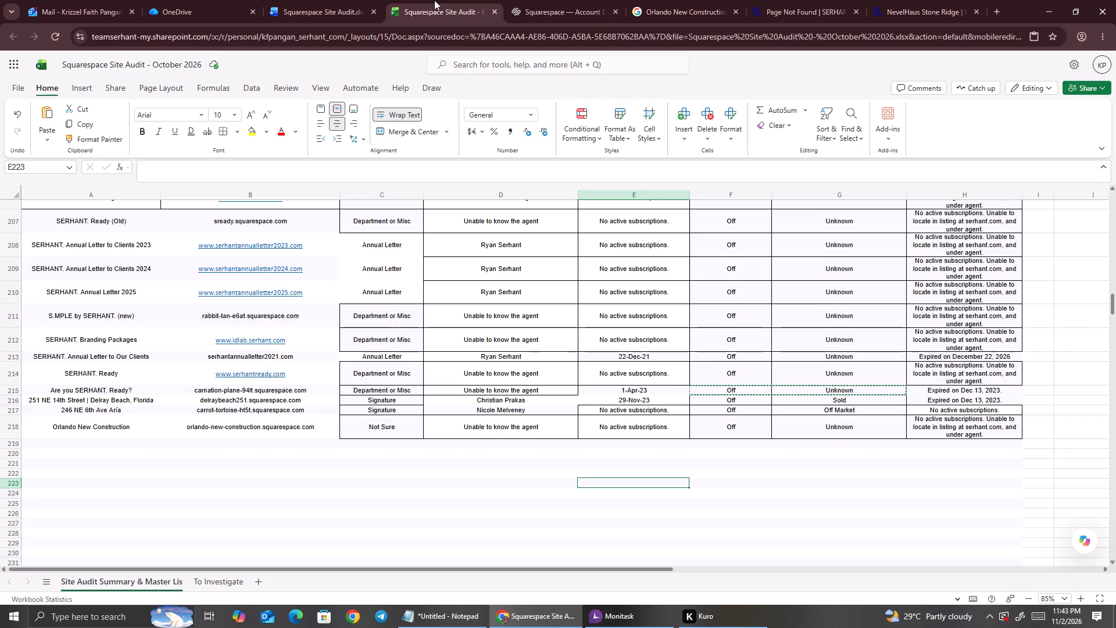
left_click(527, 0)
left_click(444, 0)
left_click(302, 0)
left_click(401, 0)
left_click(526, 0)
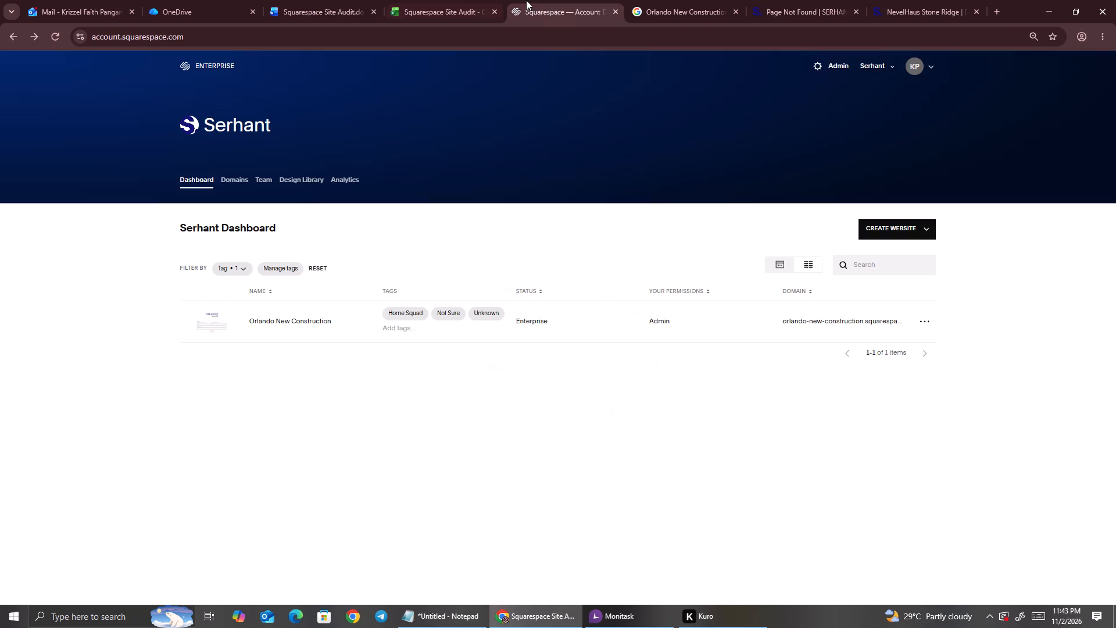
Change the dashboard's tag filter from Home Squad to keep and apply it.
left_click(235, 268)
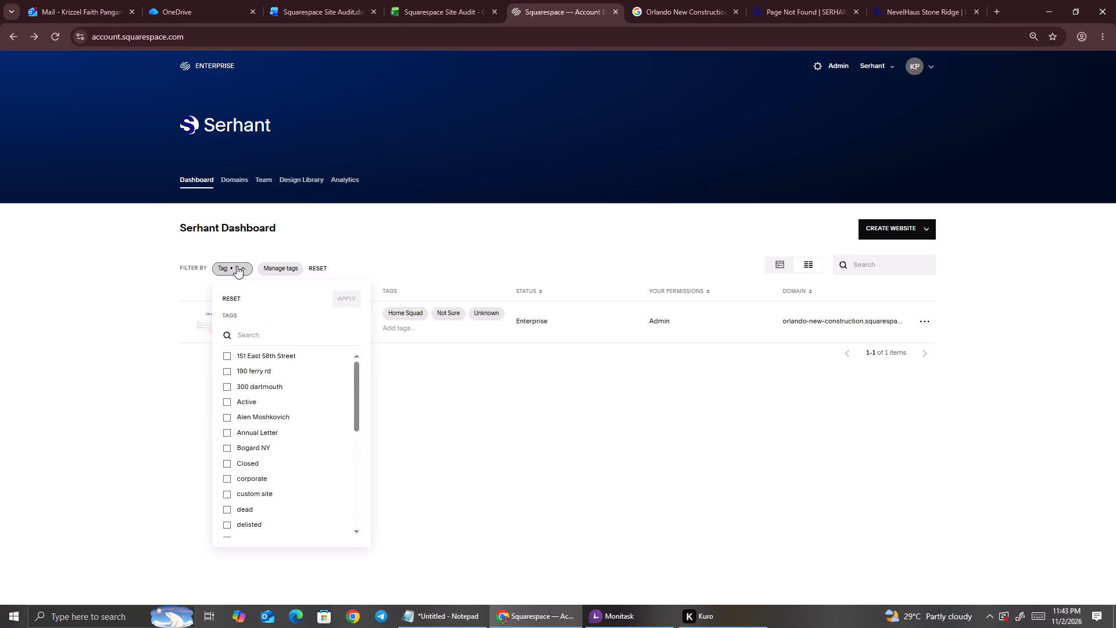
scroll(253, 469, "down", 3)
left_click(227, 367)
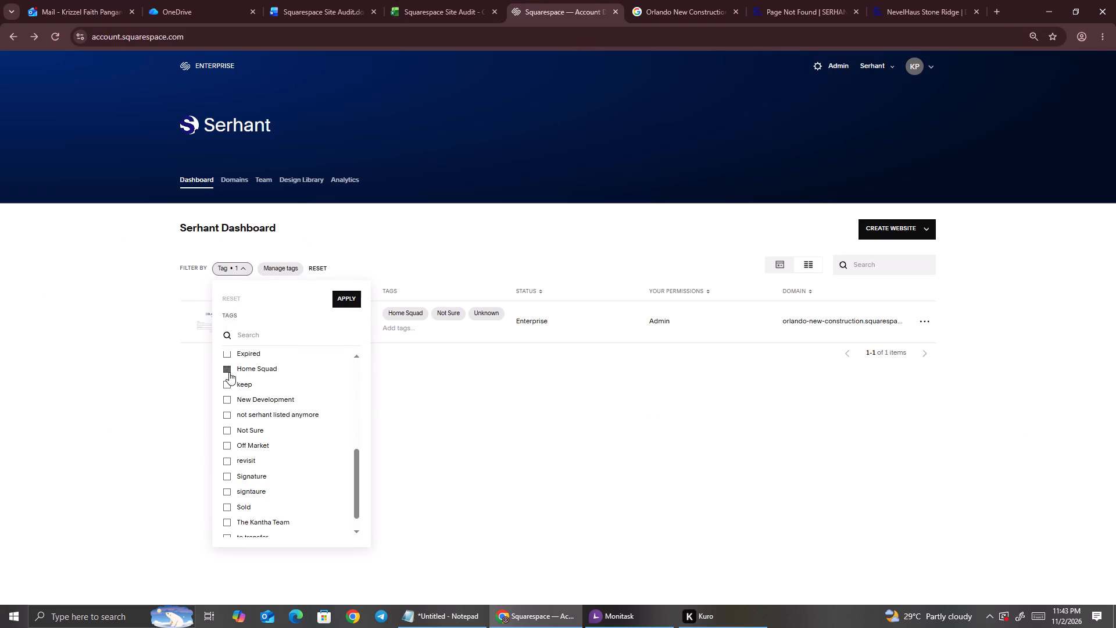
left_click(230, 384)
left_click(348, 298)
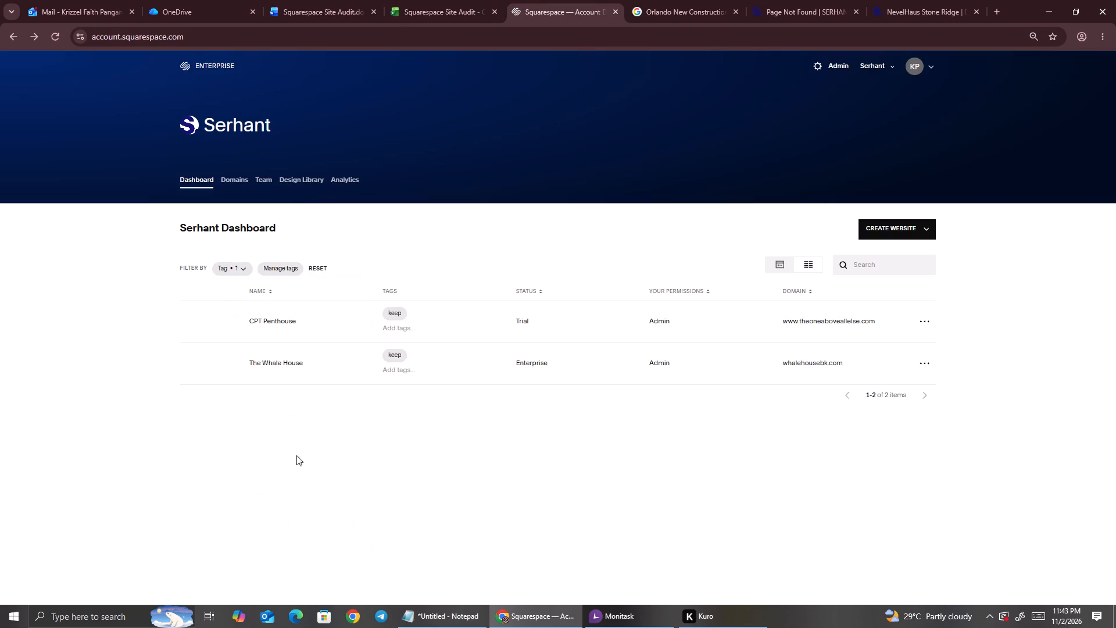
left_click_drag(321, 319, 245, 308)
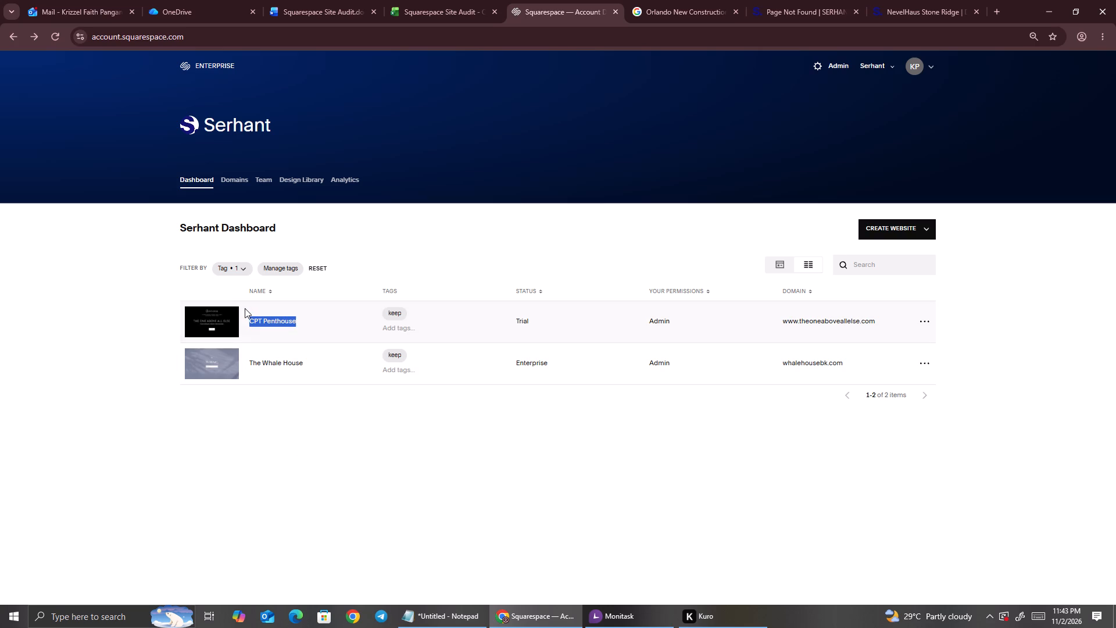
key("ctrl+c")
key("alt+Tab")
key("ctrl+a")
key("ctrl+v")
left_click_drag(274, 508, 284, 507)
left_click_drag(774, 315, 897, 317)
key("ctrl+c")
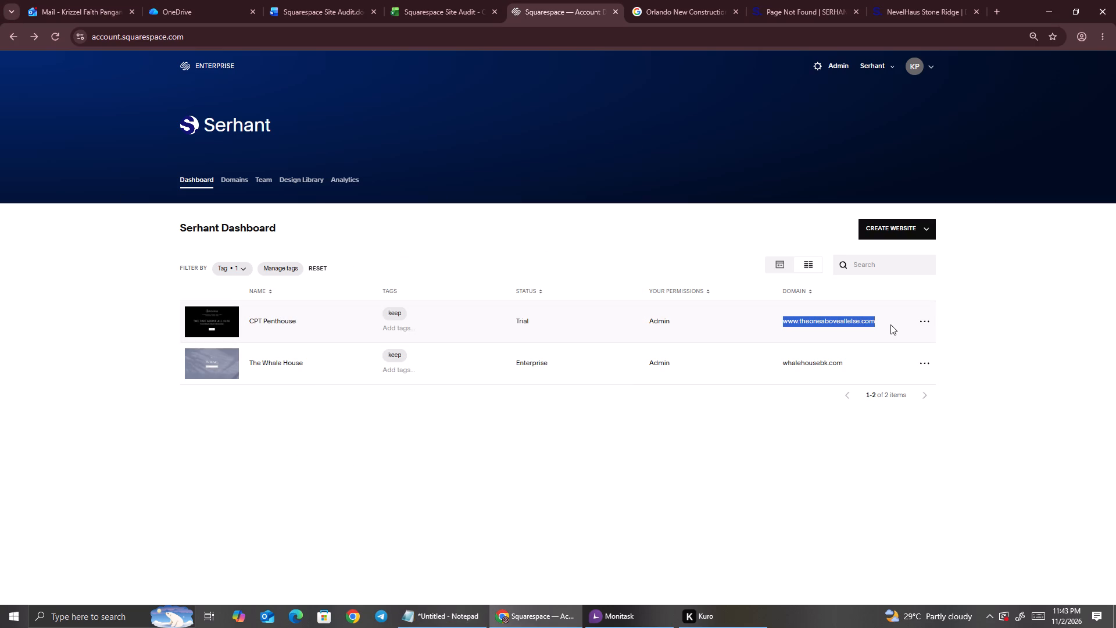
key("alt+Tab")
key("Return")
key("ctrl+v")
key("alt+Tab")
Open the CPT Penthouse site's settings and view the domain overview for theoneaboveallelse.com.
left_click(921, 320)
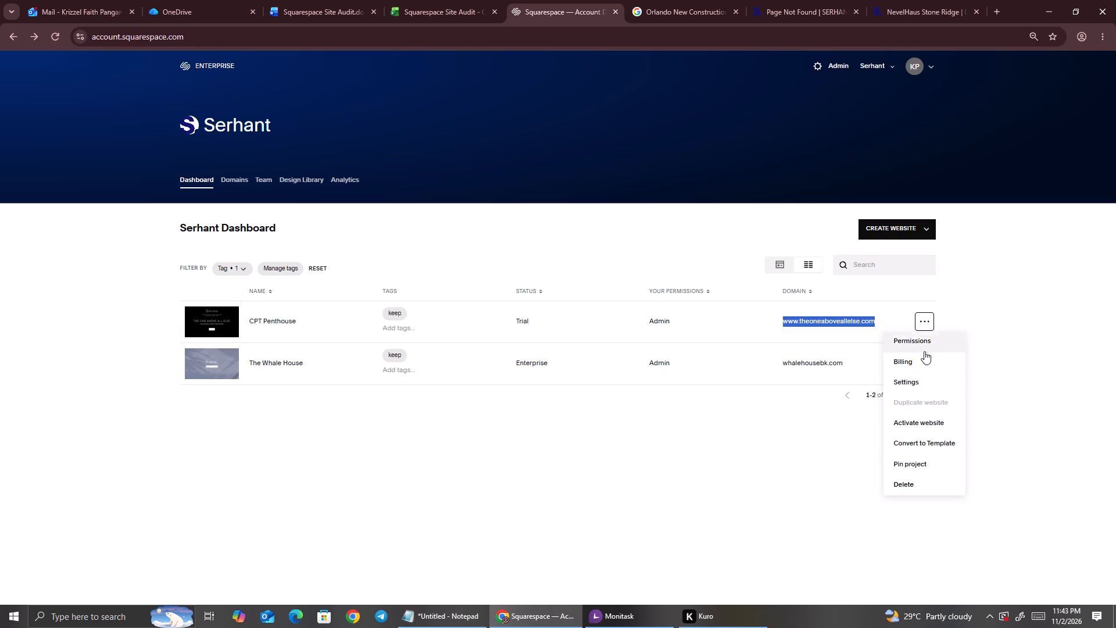
left_click(921, 386)
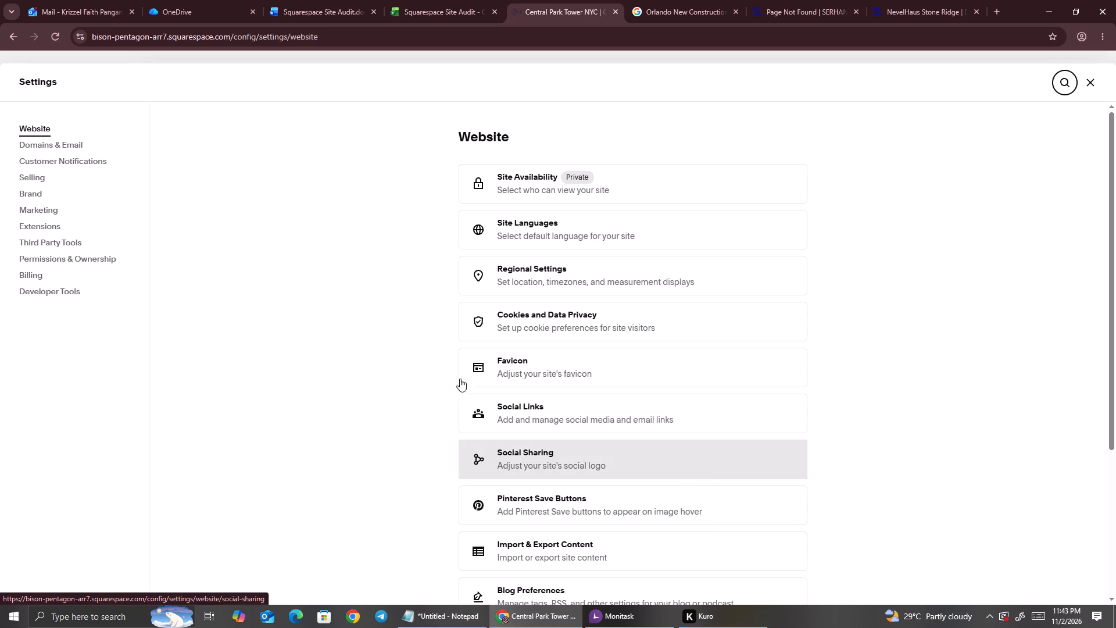
left_click(68, 149)
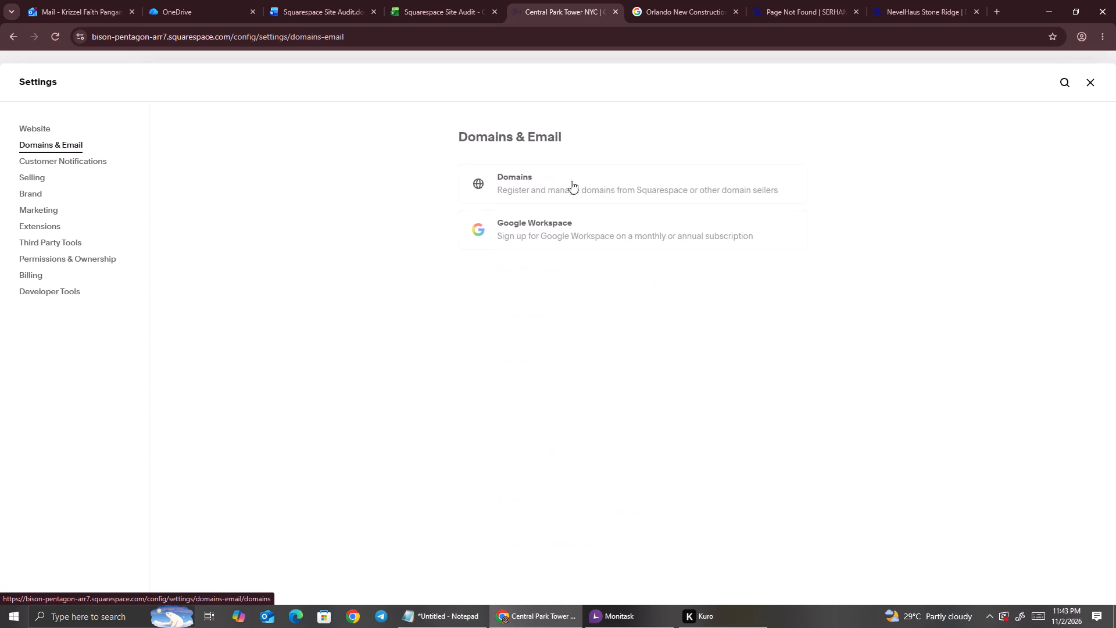
left_click(566, 191)
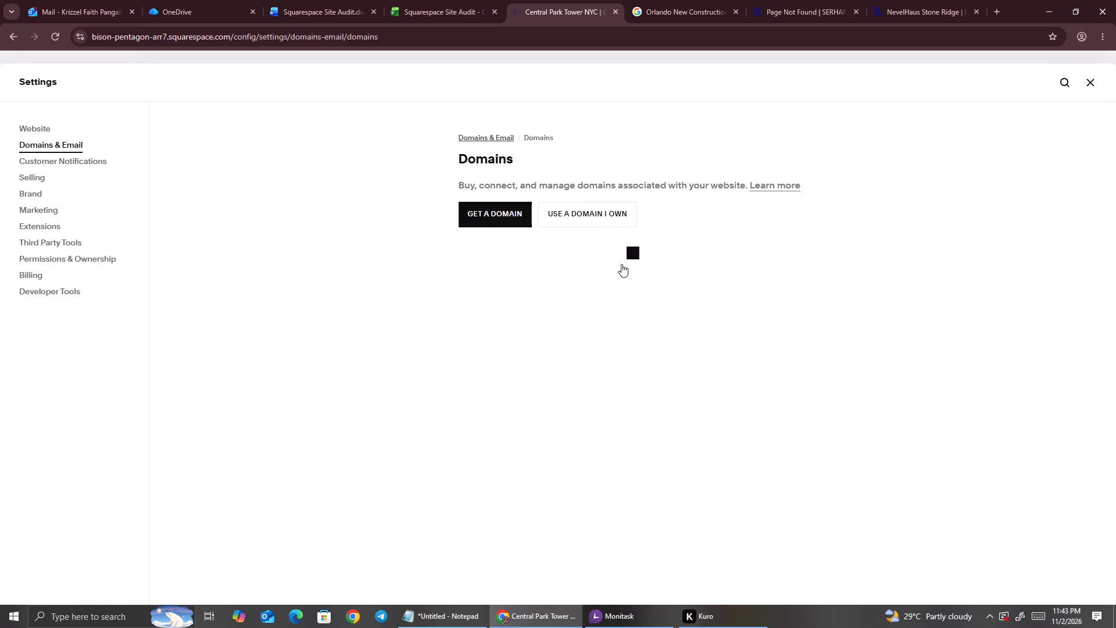
left_click(538, 279)
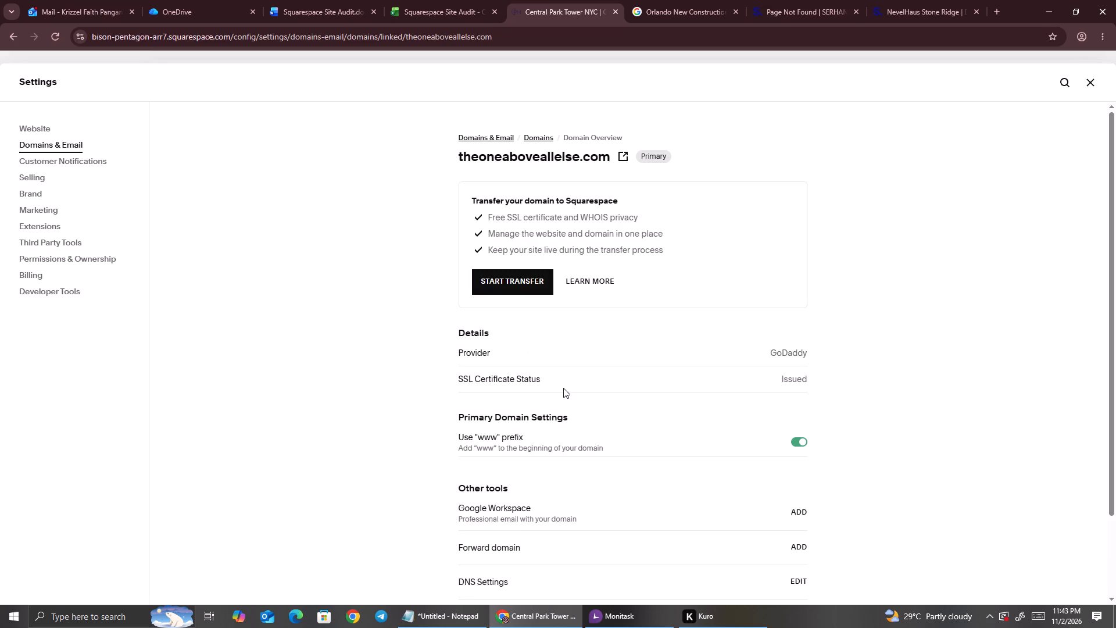
Copy the oldest invoice date, September 15, 2022, from CPT Penthouse's billing invoices onto a new line in the Notepad notes.
left_click(26, 273)
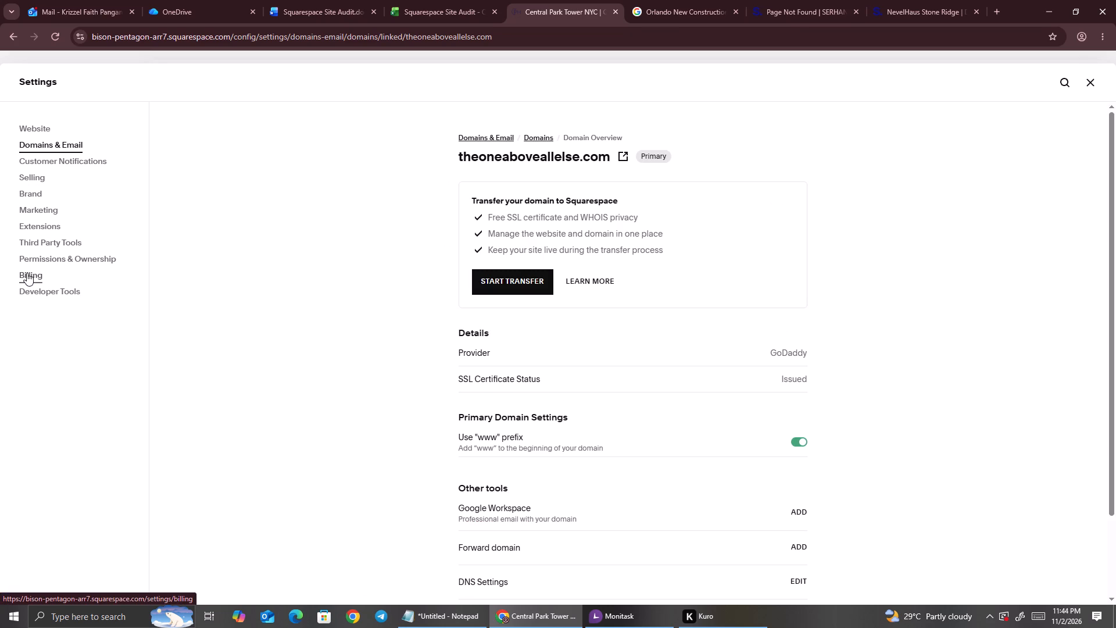
left_click(532, 313)
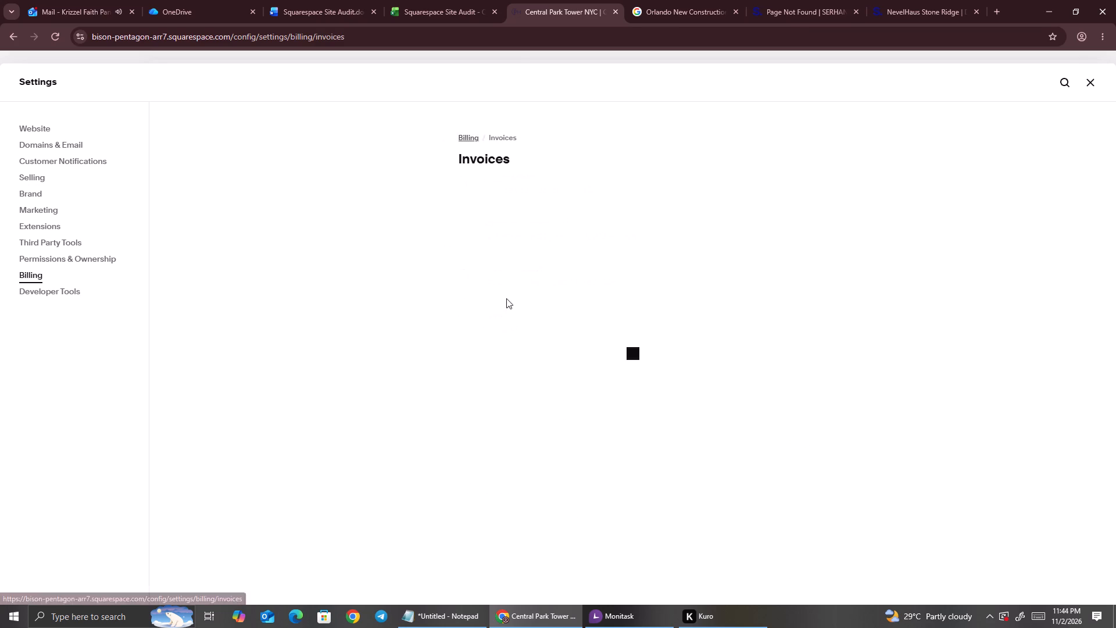
scroll(563, 332, "down", 10)
left_click_drag(434, 529, 600, 531)
left_click(367, 517)
left_click_drag(411, 515, 596, 522)
key("ctrl+c")
key("alt+Tab")
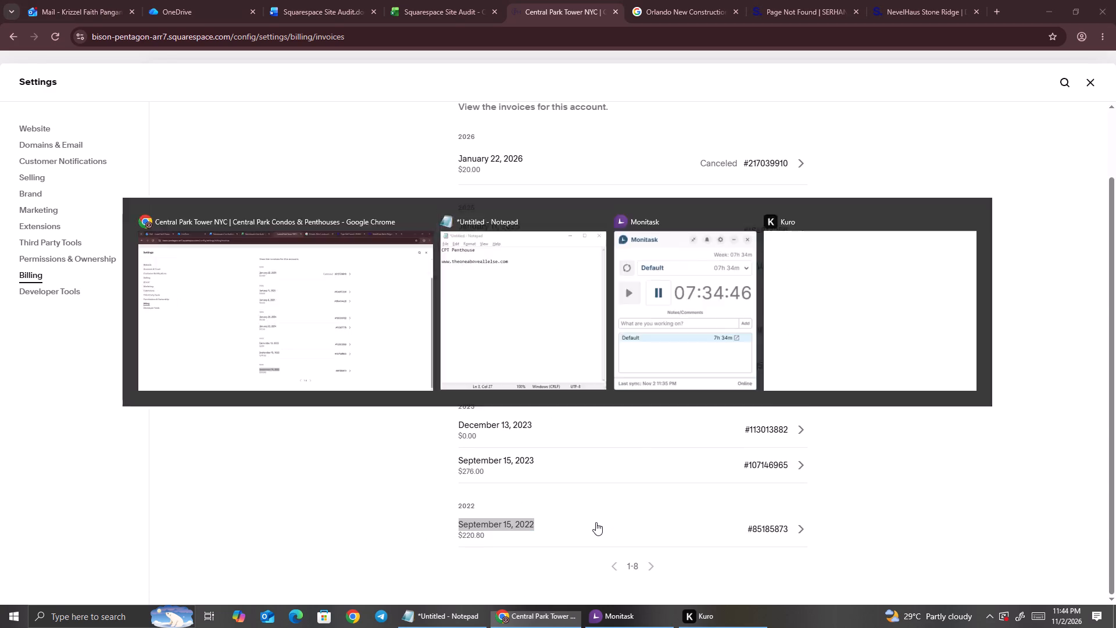
key("Return")
key("ctrl+v")
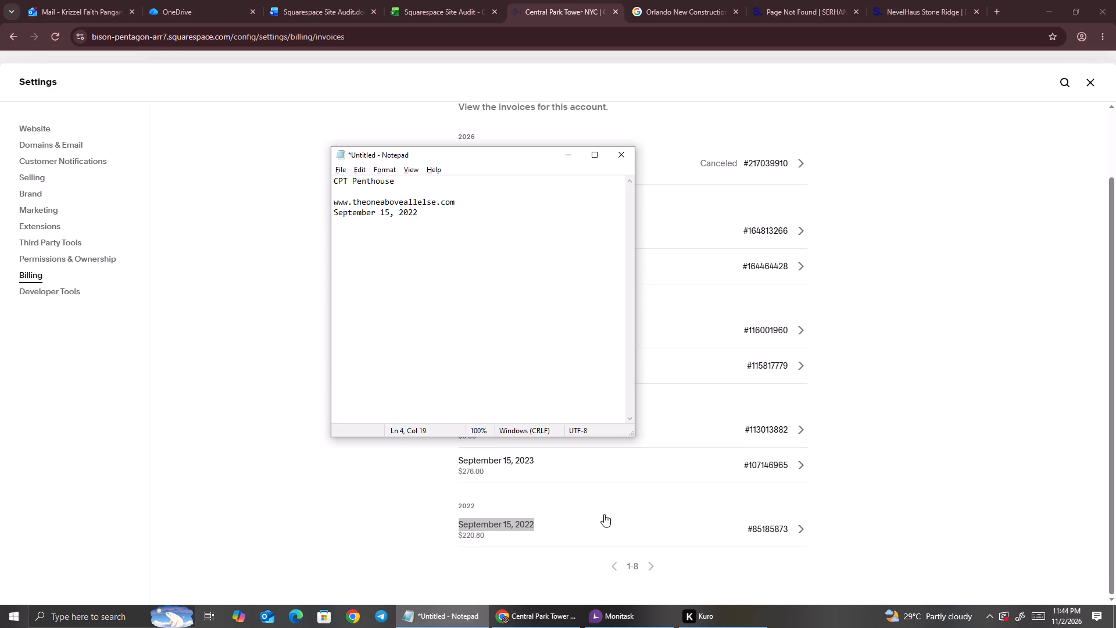
Copy the website subscription text "Expired on Dec 13, 2023." from CPT Penthouse's subscriptions onto a new line in Notepad.
key("alt+Tab")
scroll(275, 352, "up", 5)
left_click(475, 142)
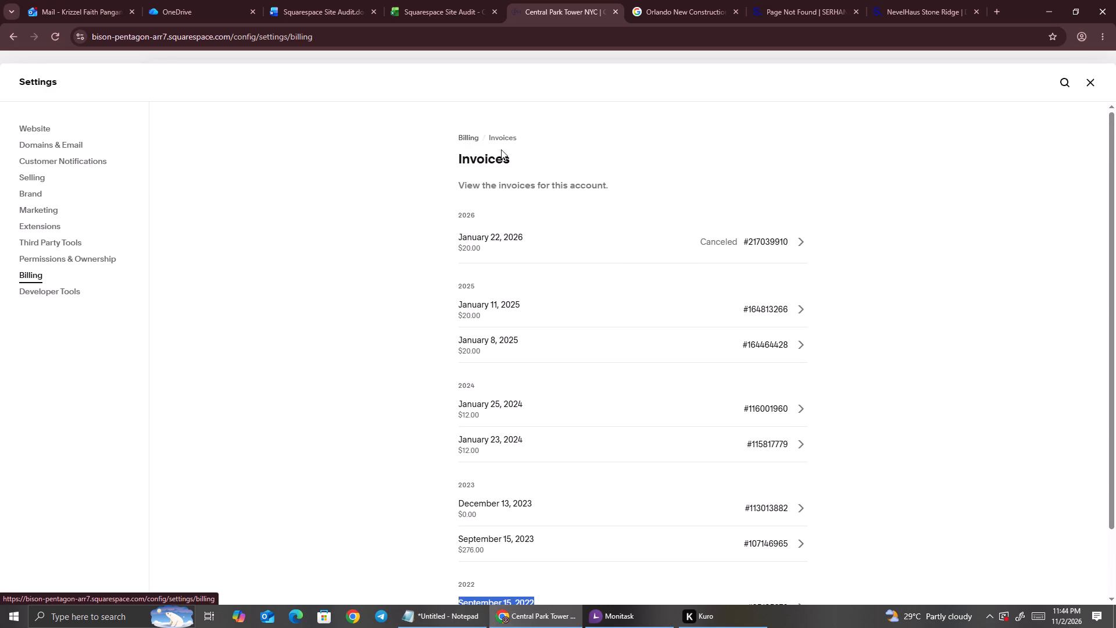
left_click(521, 174)
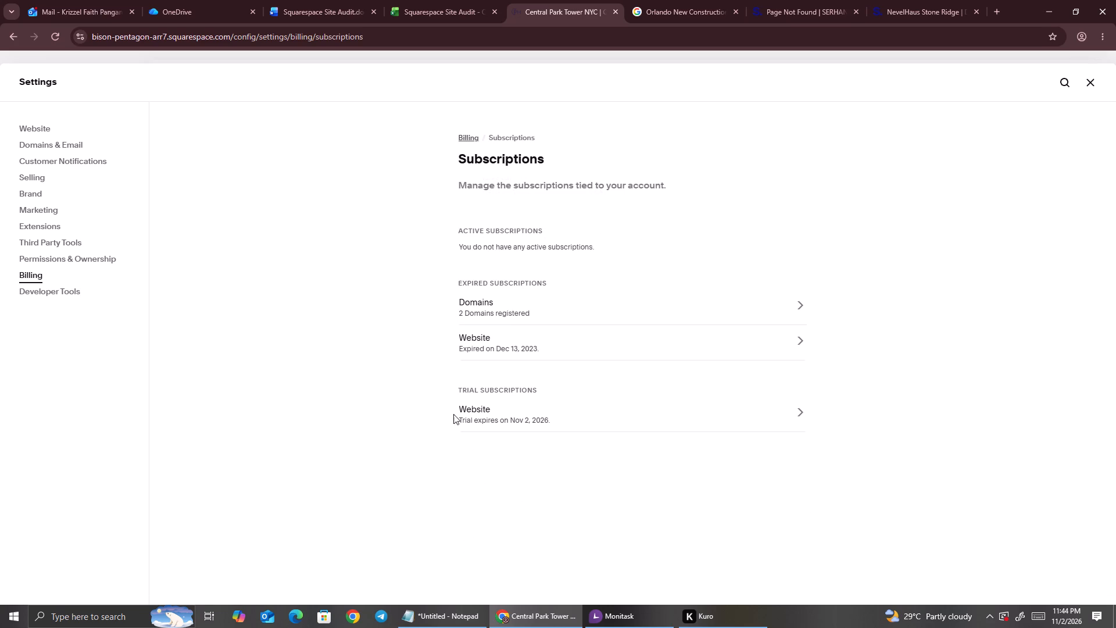
left_click_drag(443, 342, 558, 349)
left_click(323, 394)
left_click_drag(453, 359, 573, 350)
key("ctrl+c")
key("alt+Tab")
key("Return")
key("ctrl+v")
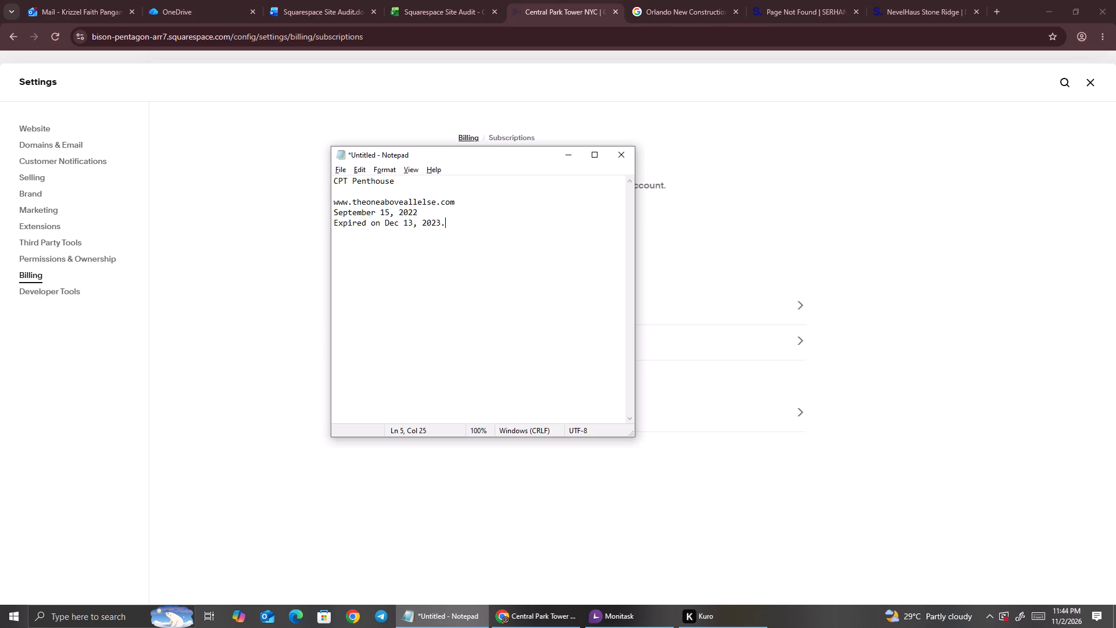
Close the CPT Penthouse site's settings and review its home page from the hero banner down to the footer.
key("alt+Tab")
left_click(1089, 85)
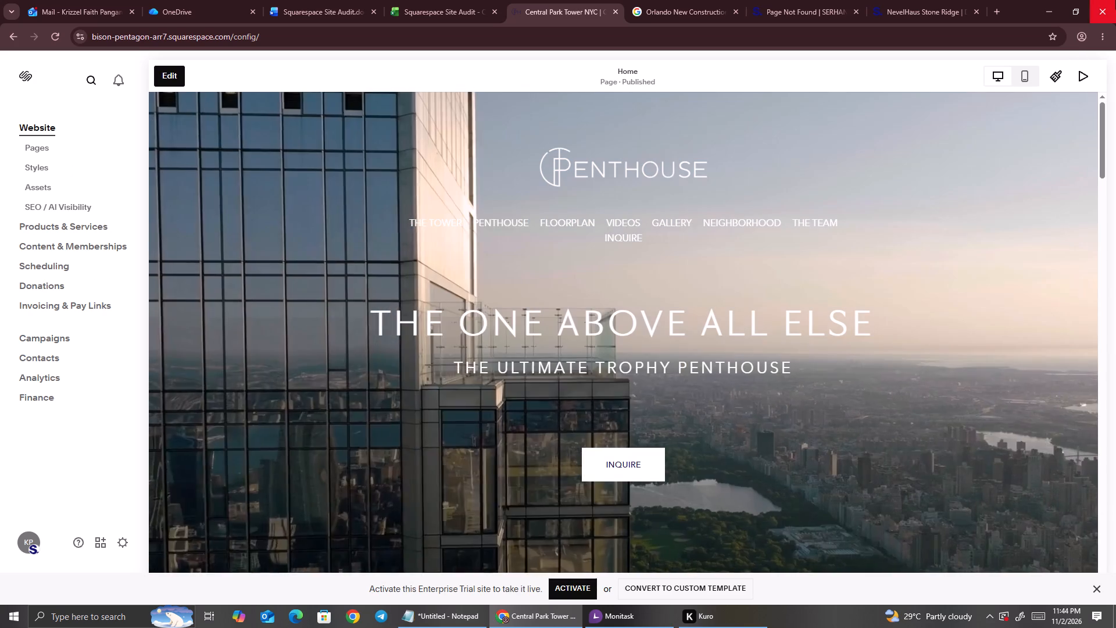
scroll(1070, 283, "down", 2)
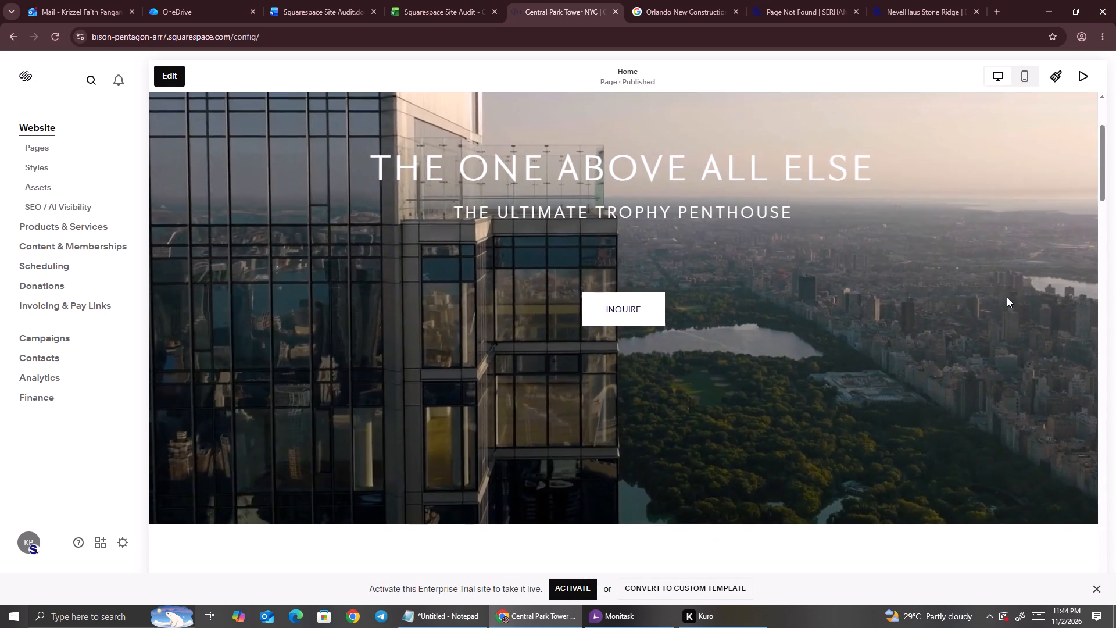
scroll(991, 309, "down", 3)
scroll(924, 370, "down", 13)
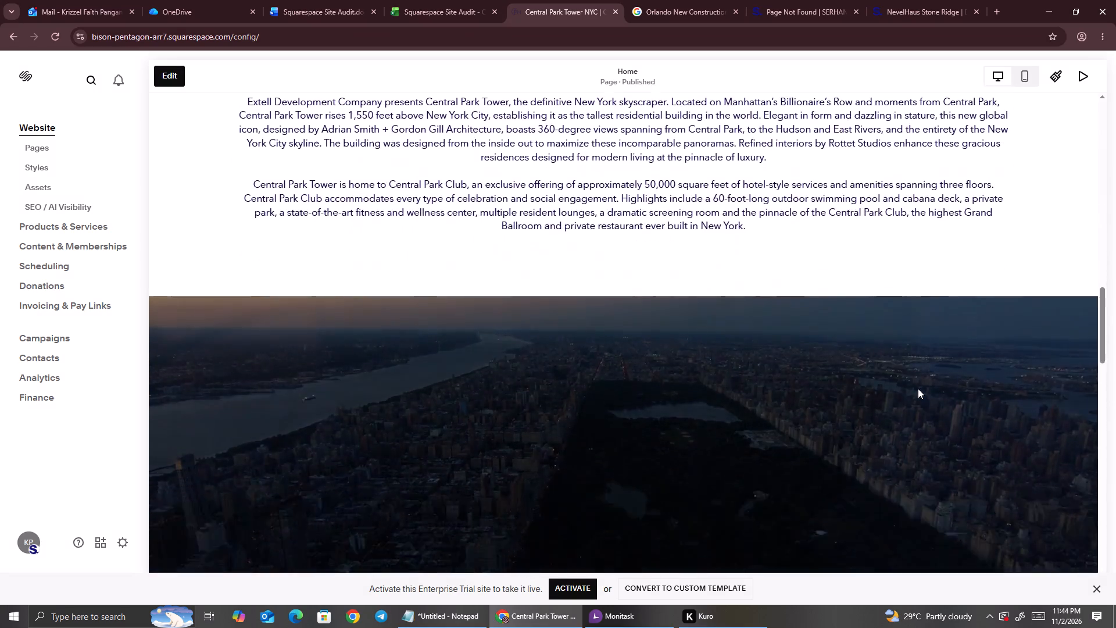
scroll(918, 388, "down", 8)
scroll(908, 399, "up", 2)
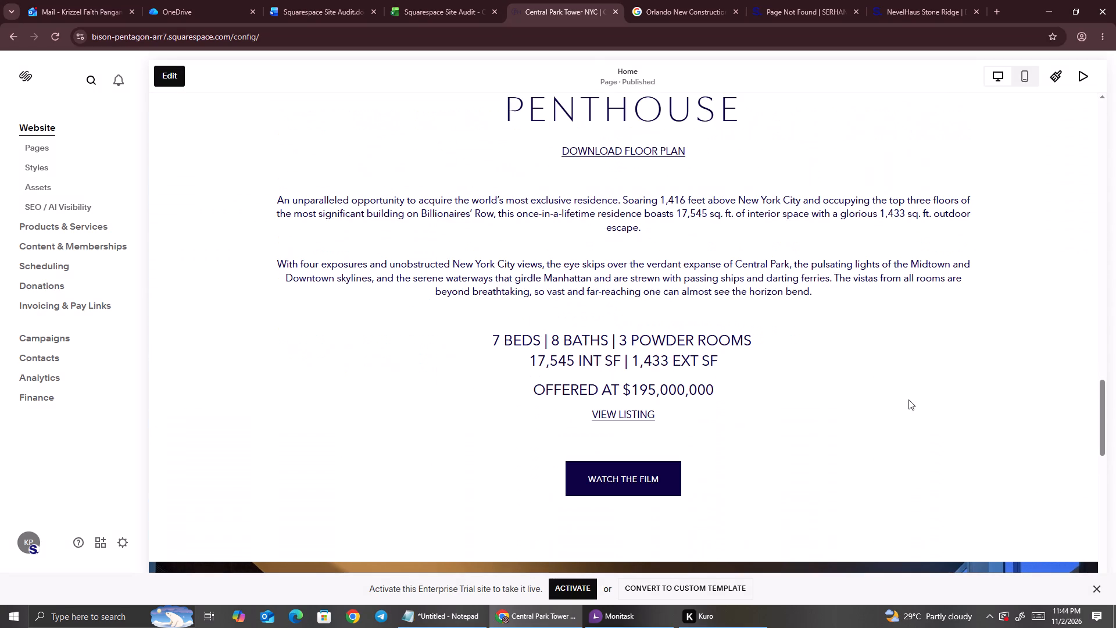
scroll(915, 399, "down", 4)
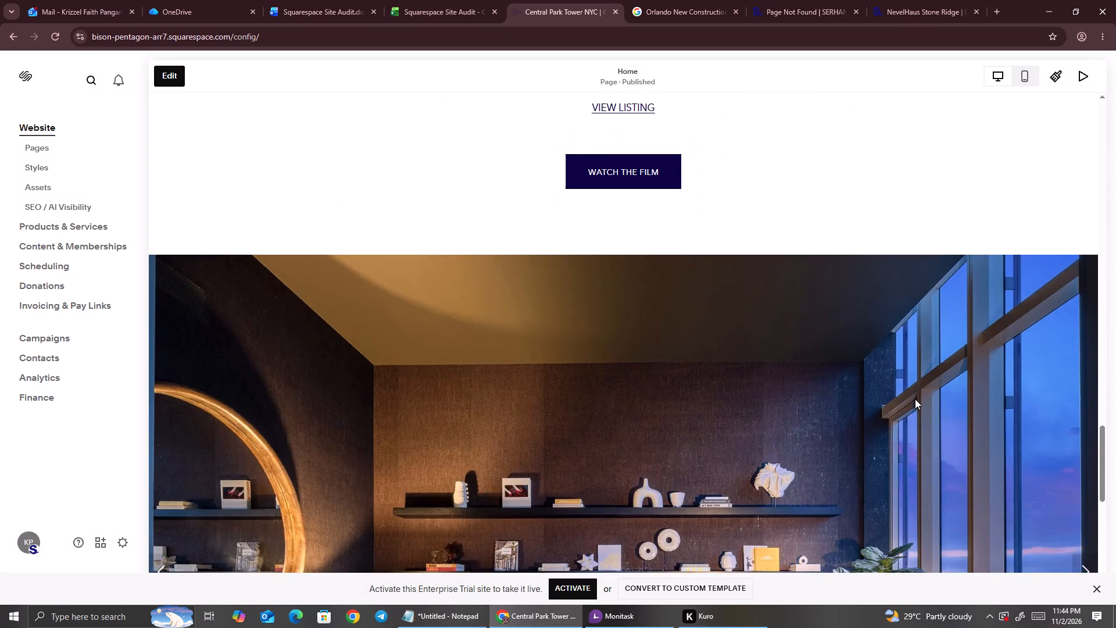
scroll(915, 399, "down", 11)
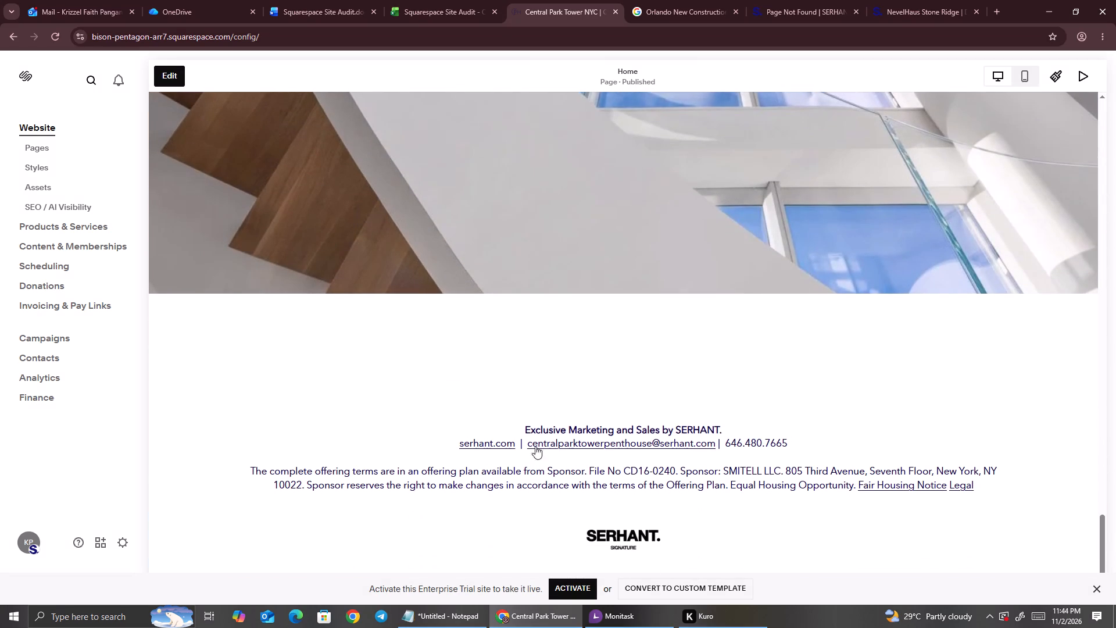
scroll(651, 459, "down", 2)
Search Google for "CPT Penthouse serhant", reusing the site name from the Notepad notes, and look through the results.
key("alt+Tab")
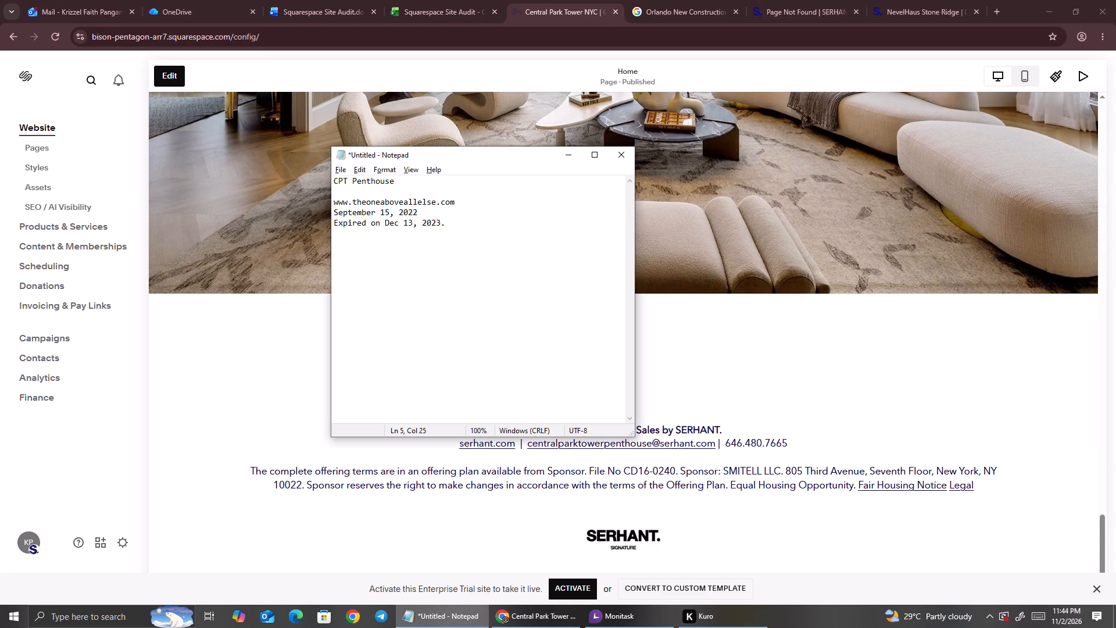
left_click_drag(400, 180, 297, 179)
key("ctrl+c")
left_click(697, 0)
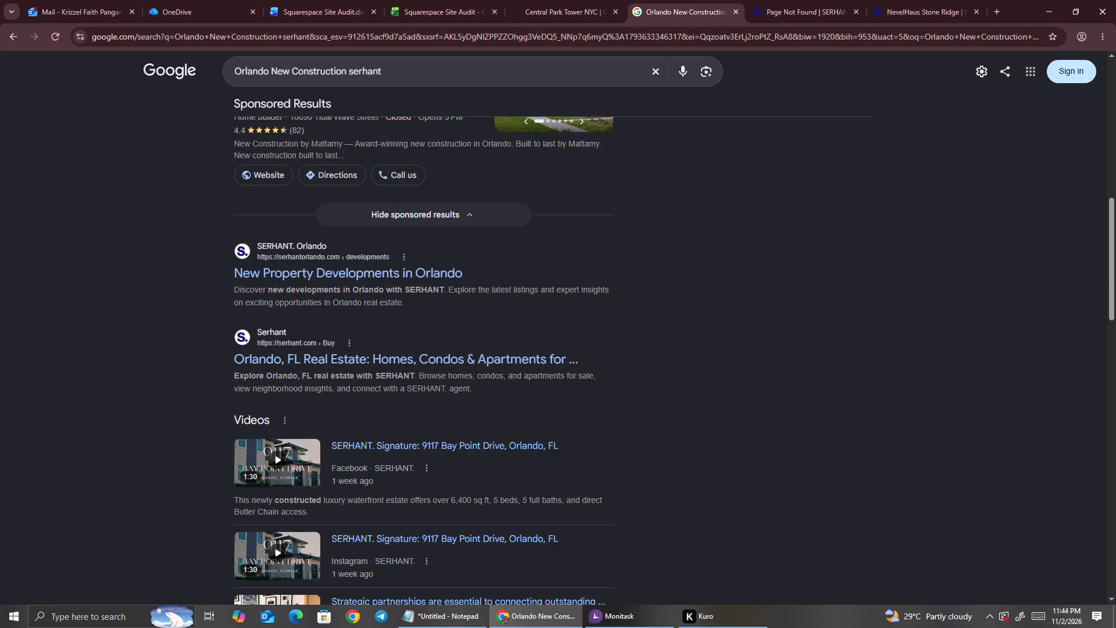
left_click_drag(346, 74, 67, 78)
key("ctrl+v")
key("Return")
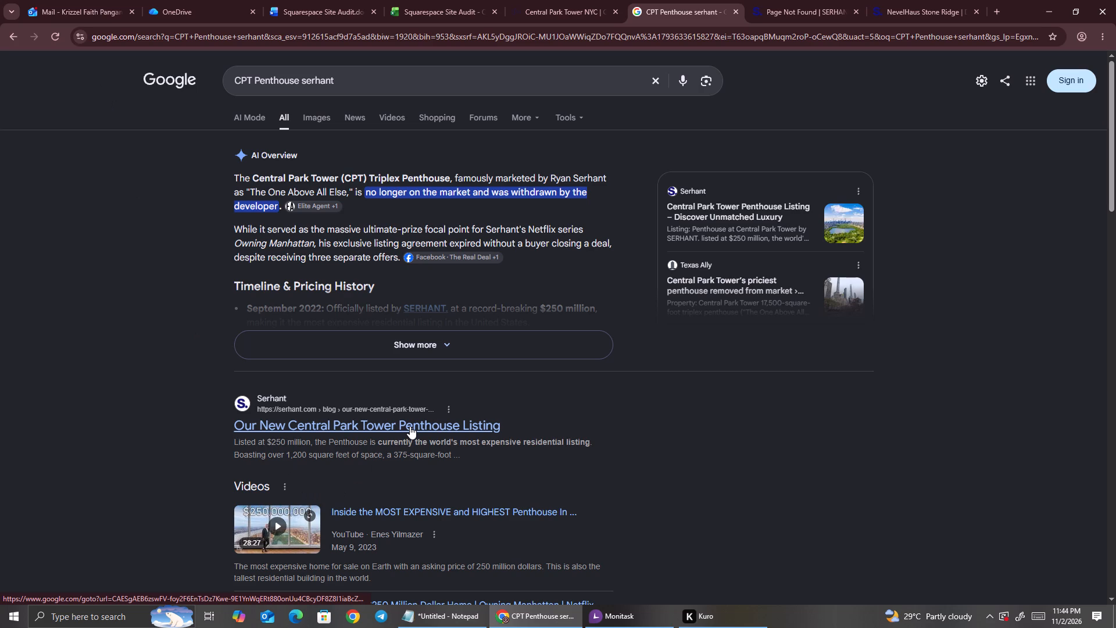
scroll(416, 449, "down", 6)
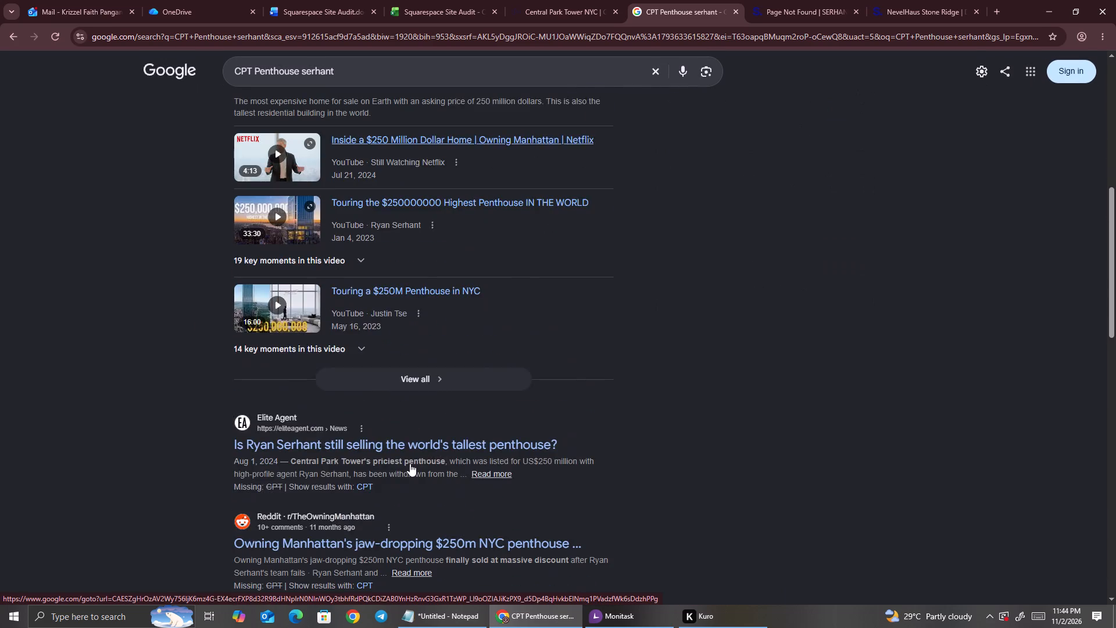
scroll(404, 480, "up", 10)
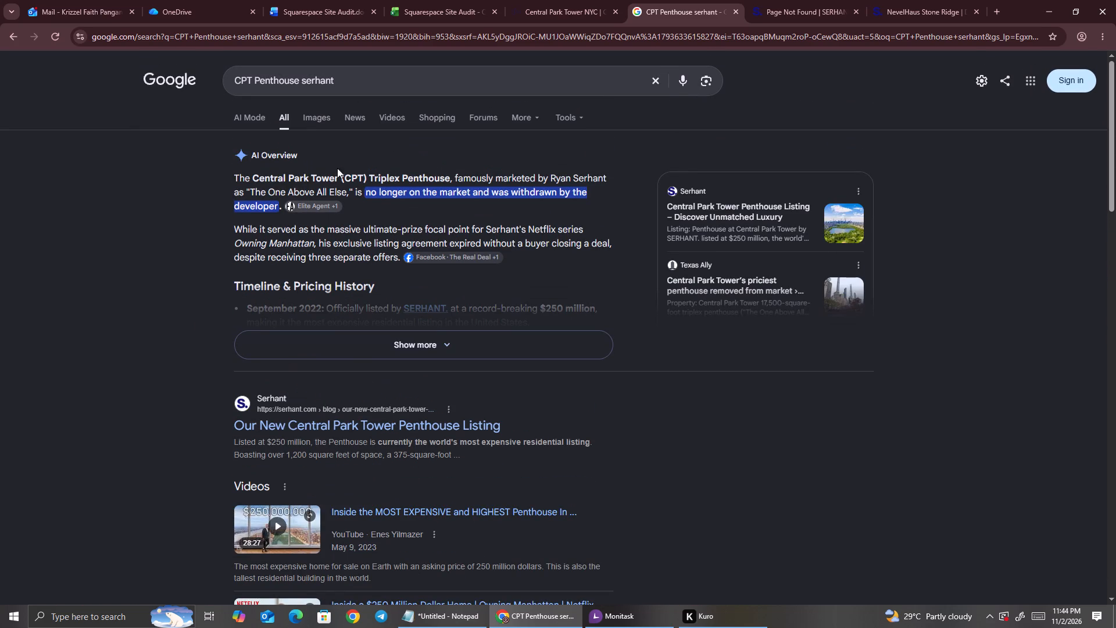
Replace CPT with Central Park Tower in the Google query and search for "Central Park Tower Penthouse serhant".
left_click_drag(256, 179, 346, 178)
key("ctrl+c")
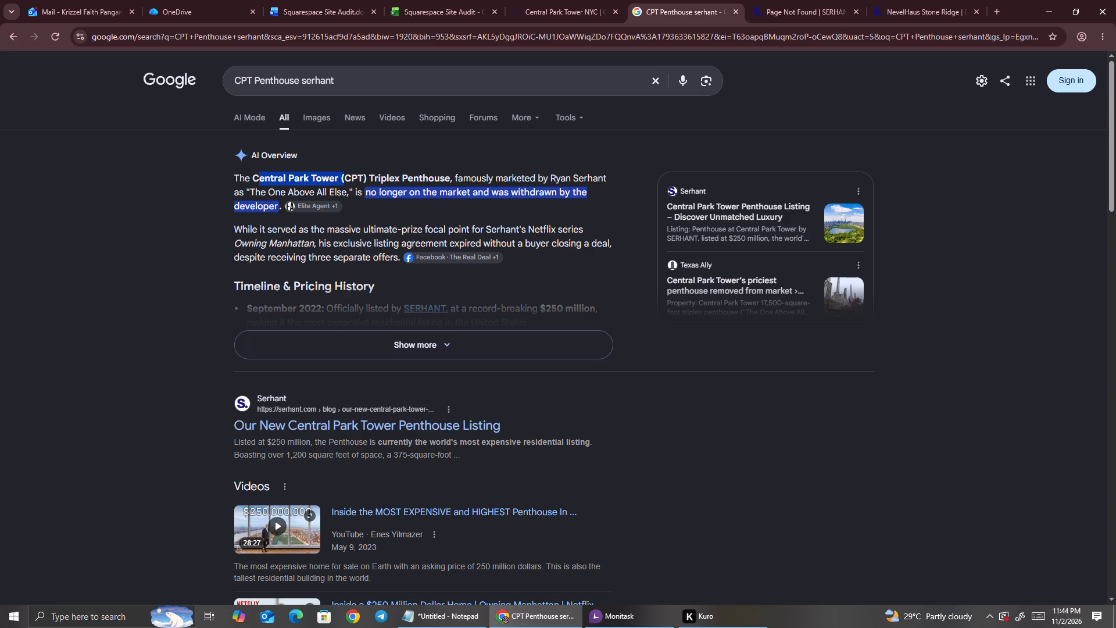
left_click(245, 81)
left_click(251, 81)
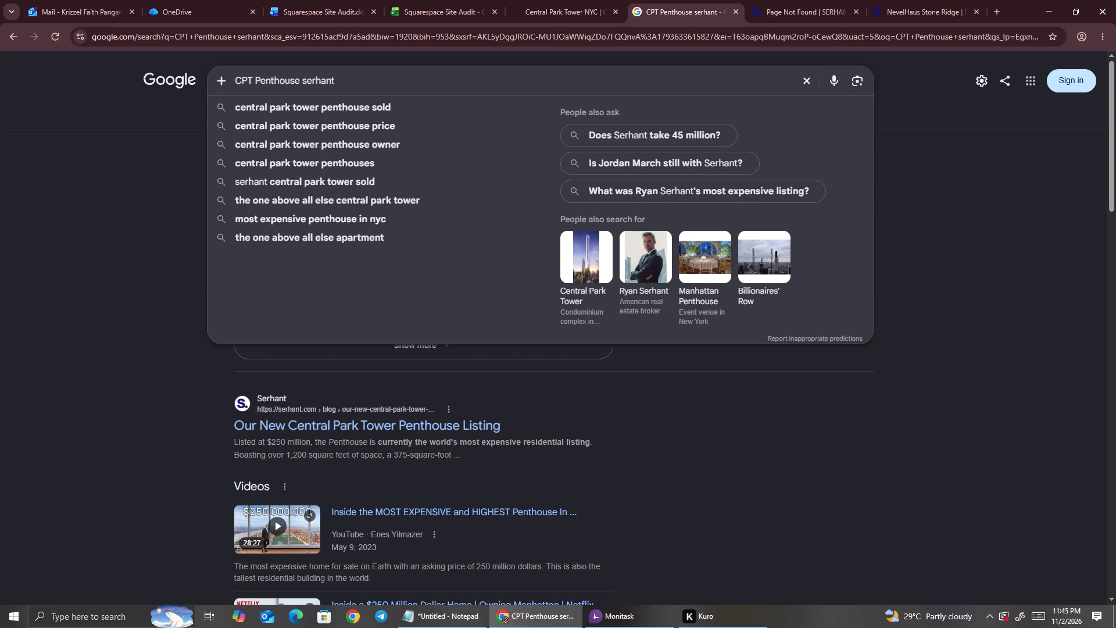
key("BackSpace")
key("BackSpace")
key("ctrl+v")
key("BackSpace")
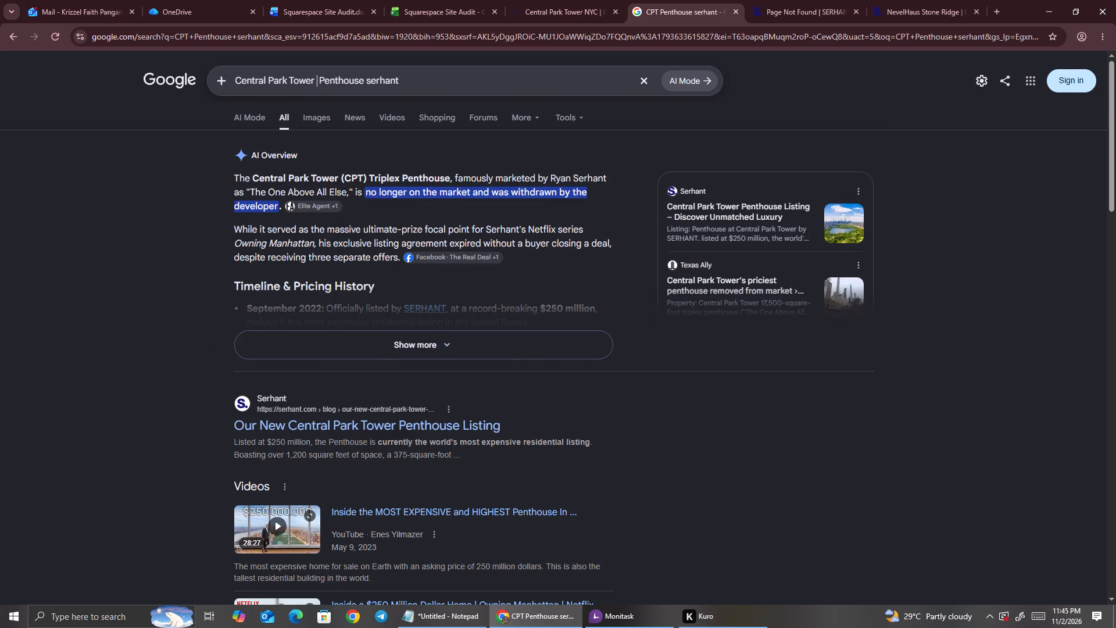
key("BackSpace")
key("Return")
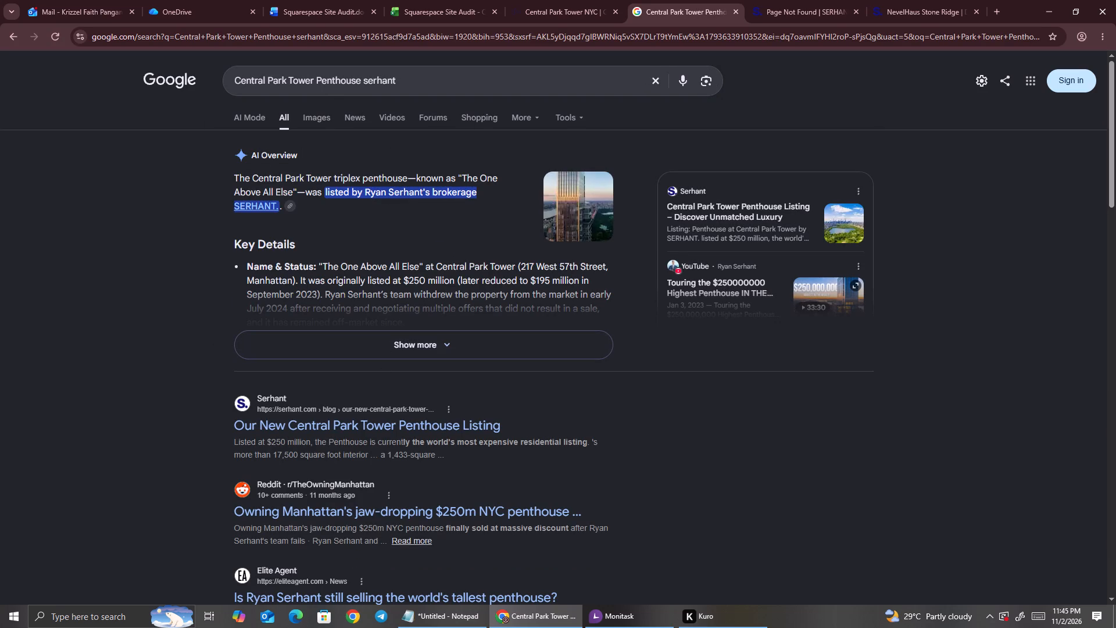
Go back to the serhant.com home page and search its listings for "Central Park Tower Penthouse".
left_click_drag(361, 80, 185, 83)
key("ctrl+c")
left_click(783, 12)
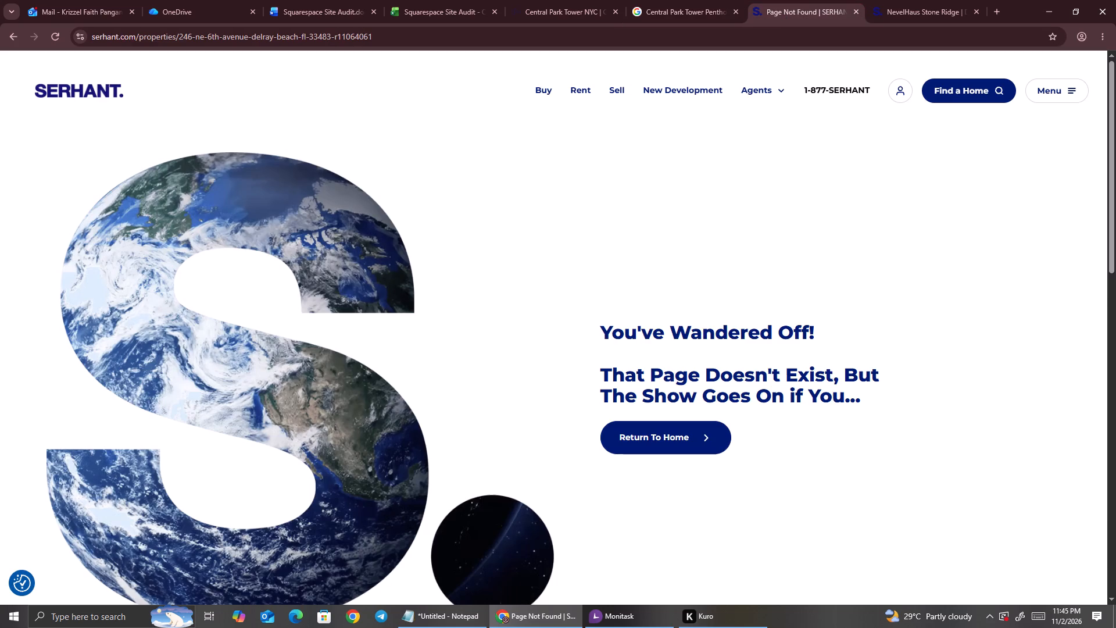
left_click(18, 38)
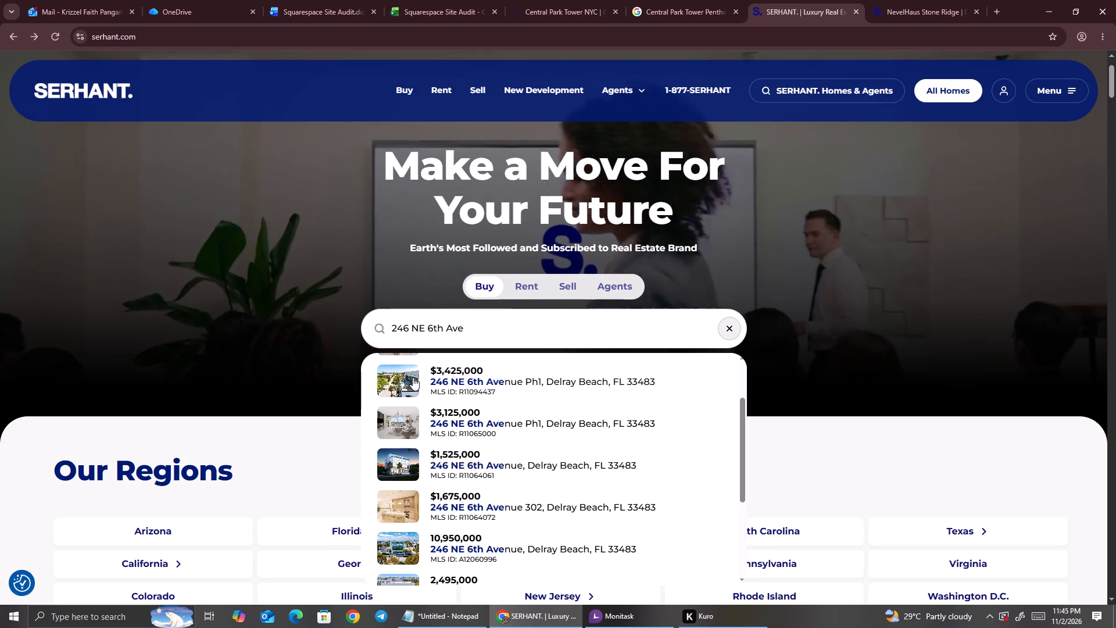
left_click(434, 327)
key("ctrl+a")
key("ctrl+v")
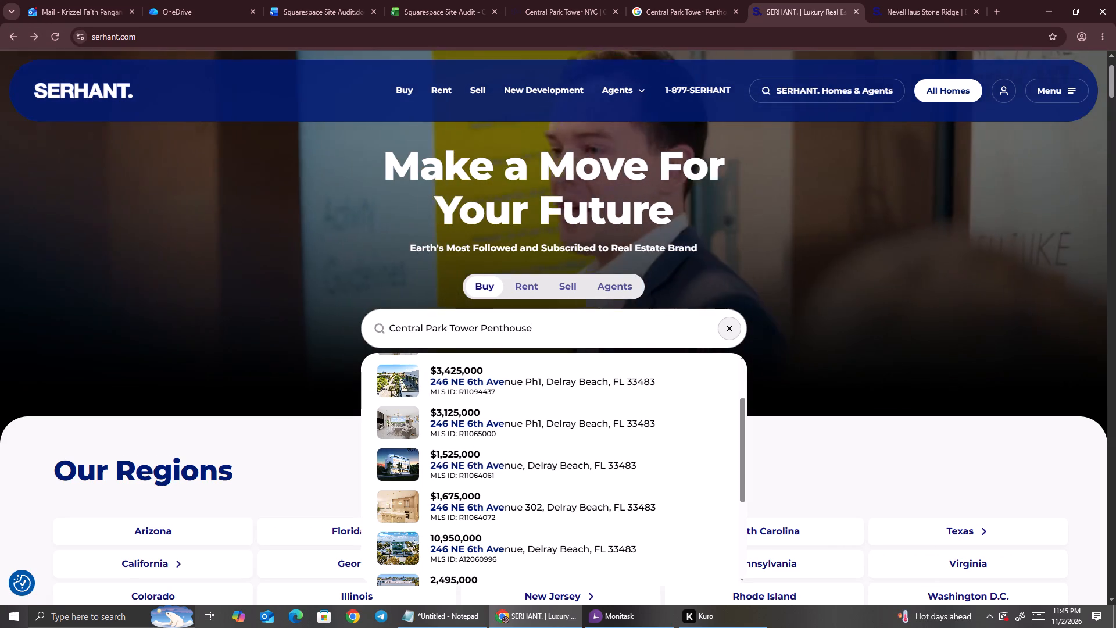
key("Return")
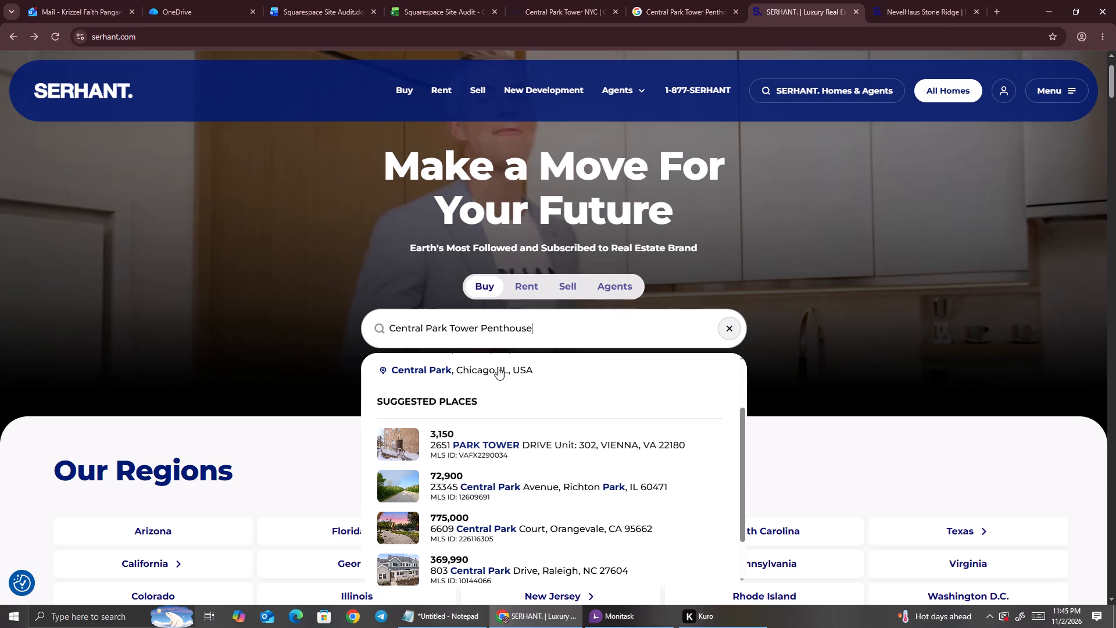
scroll(509, 416, "up", 2)
Shorten the serhant.com listing search to "Central Park Tower" and look through the suggested places.
double_click(510, 330)
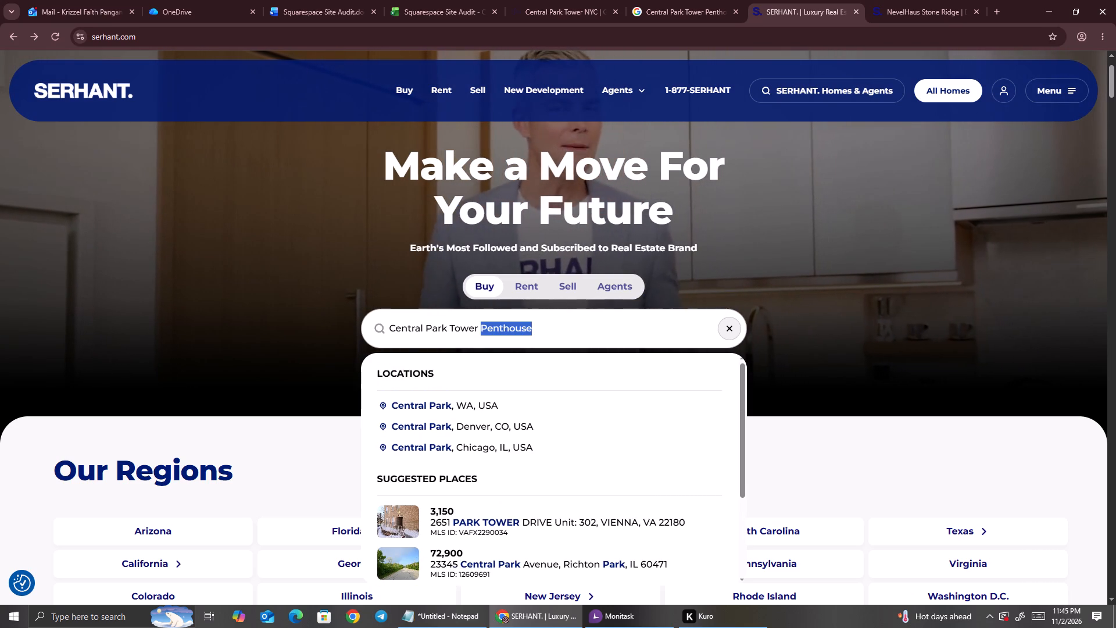
key("BackSpace")
key("BackSpace")
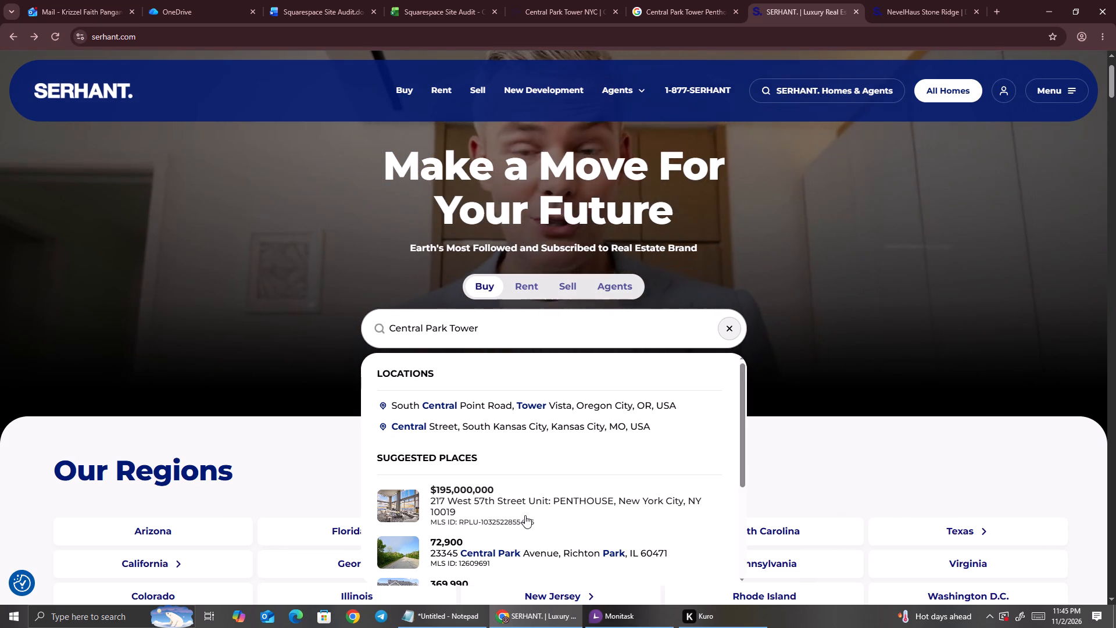
scroll(525, 515, "down", 2)
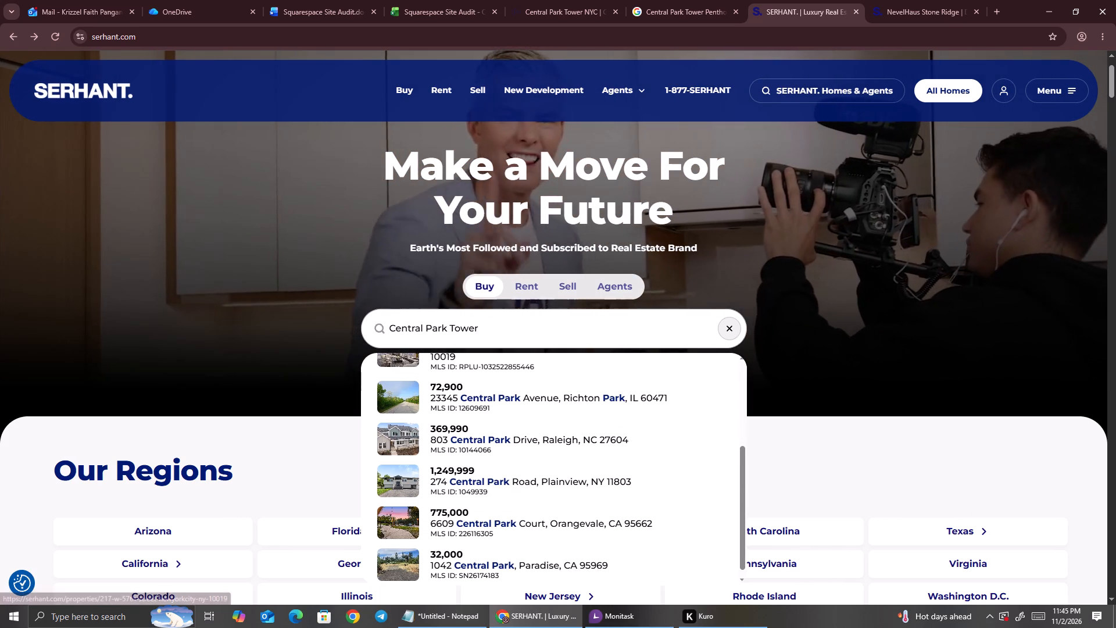
Search the serhant.com listings for "cpt" and check the suggestions.
key("ctrl+a")
key("BackSpace")
type("cpt")
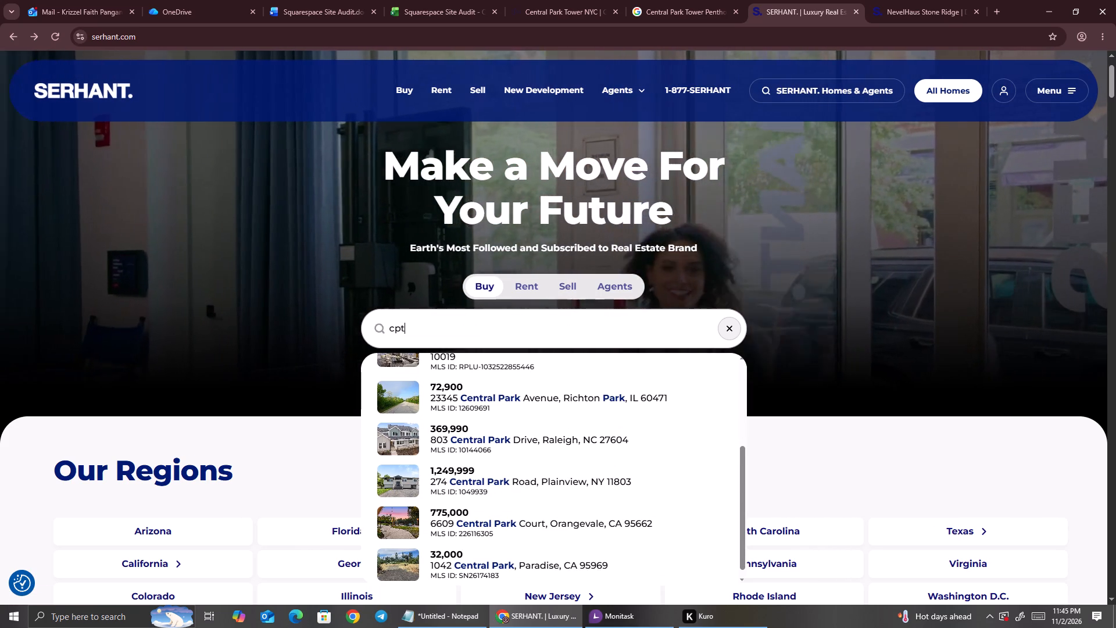
key("Return")
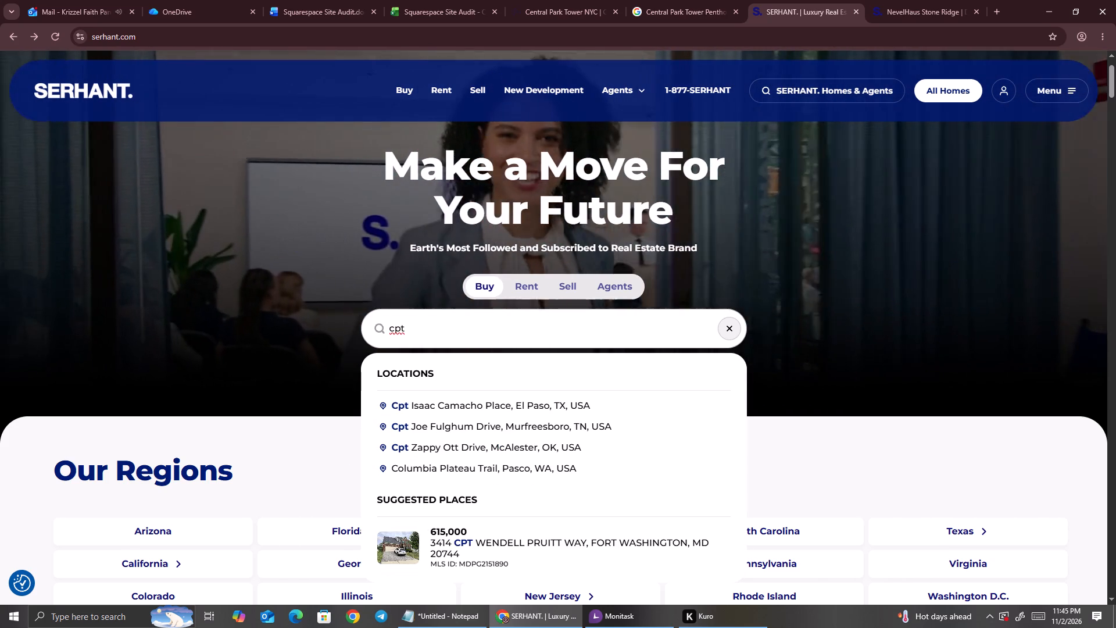
scroll(578, 461, "down", 1)
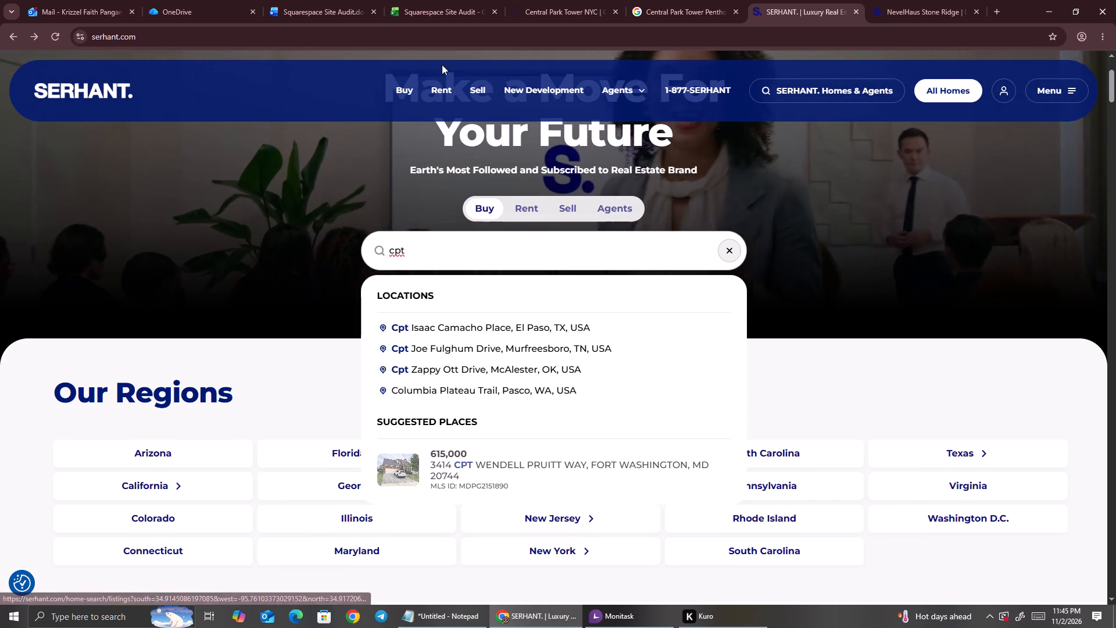
Open SERHANT.'s blog article "Our New Central Park Tower Penthouse Listing" from the Google results and read it through to the end.
left_click(646, 0)
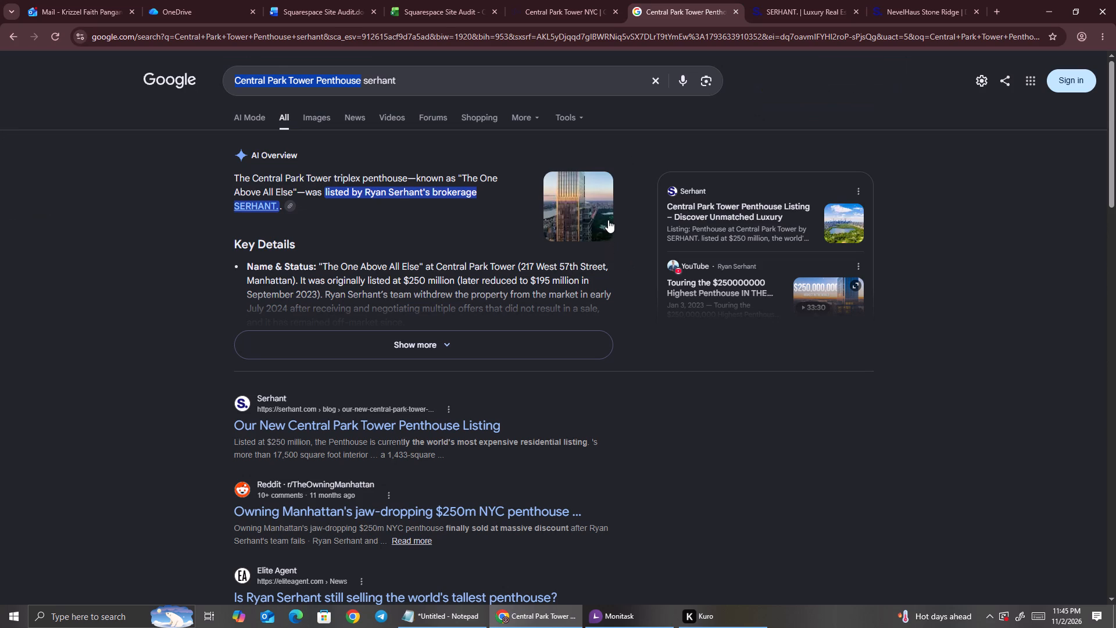
left_click(386, 422)
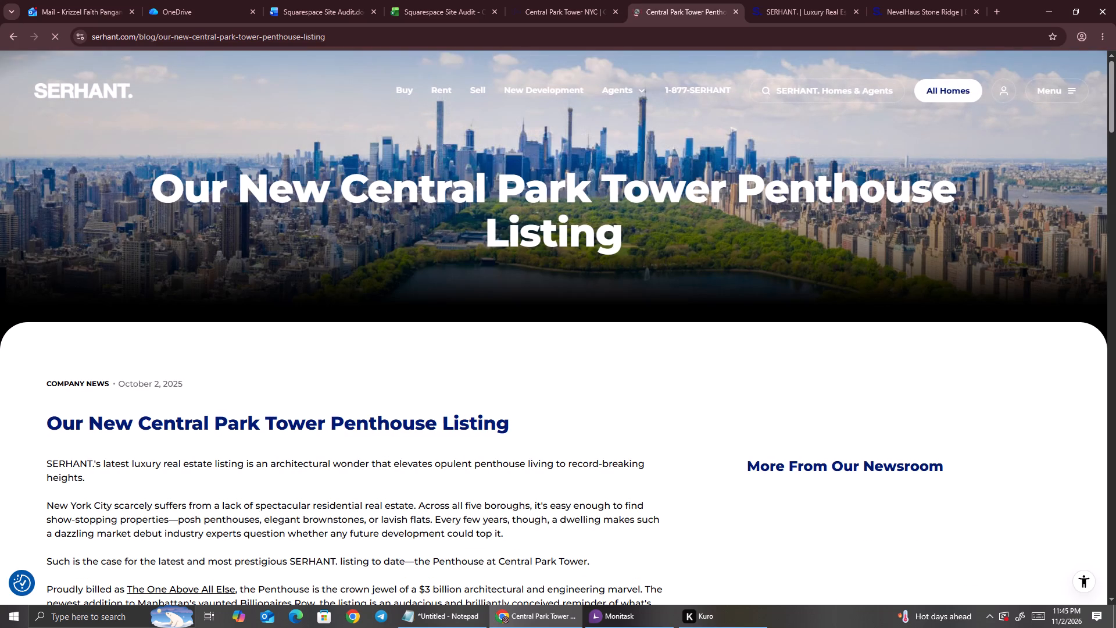
scroll(421, 403, "down", 3)
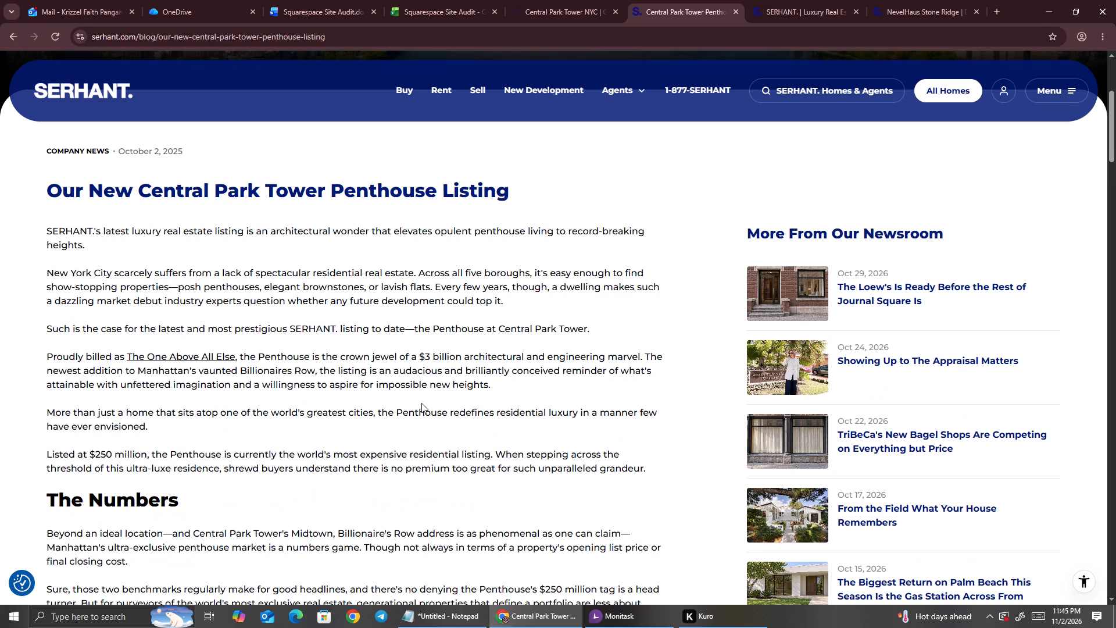
scroll(421, 403, "down", 3)
scroll(425, 398, "up", 2)
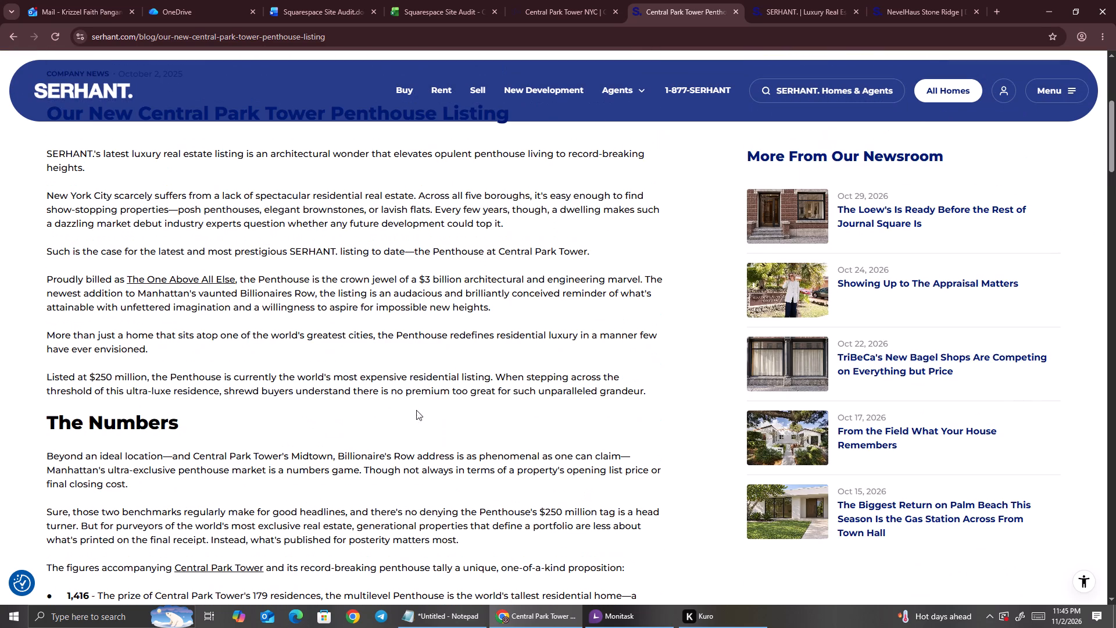
scroll(386, 434, "down", 2)
scroll(386, 434, "up", 4)
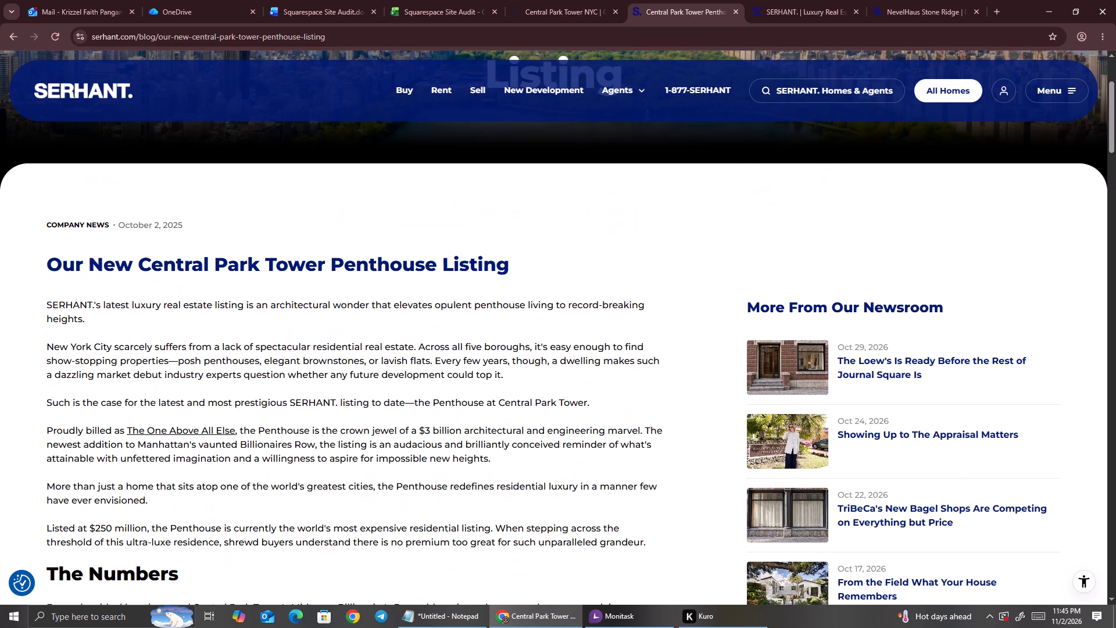
scroll(388, 366, "down", 3)
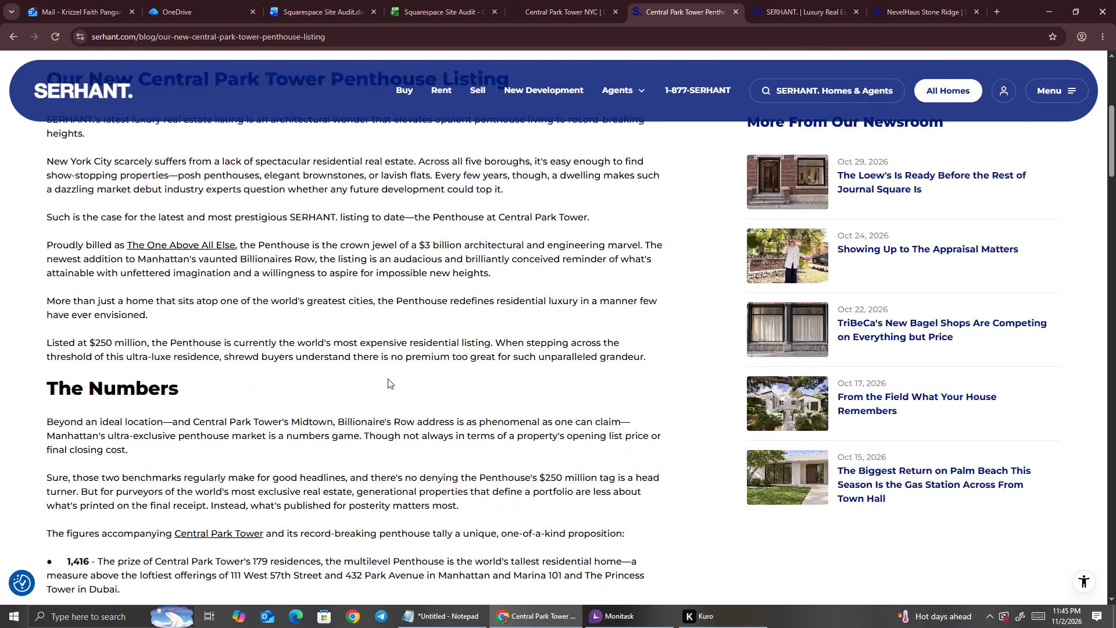
scroll(388, 379, "down", 8)
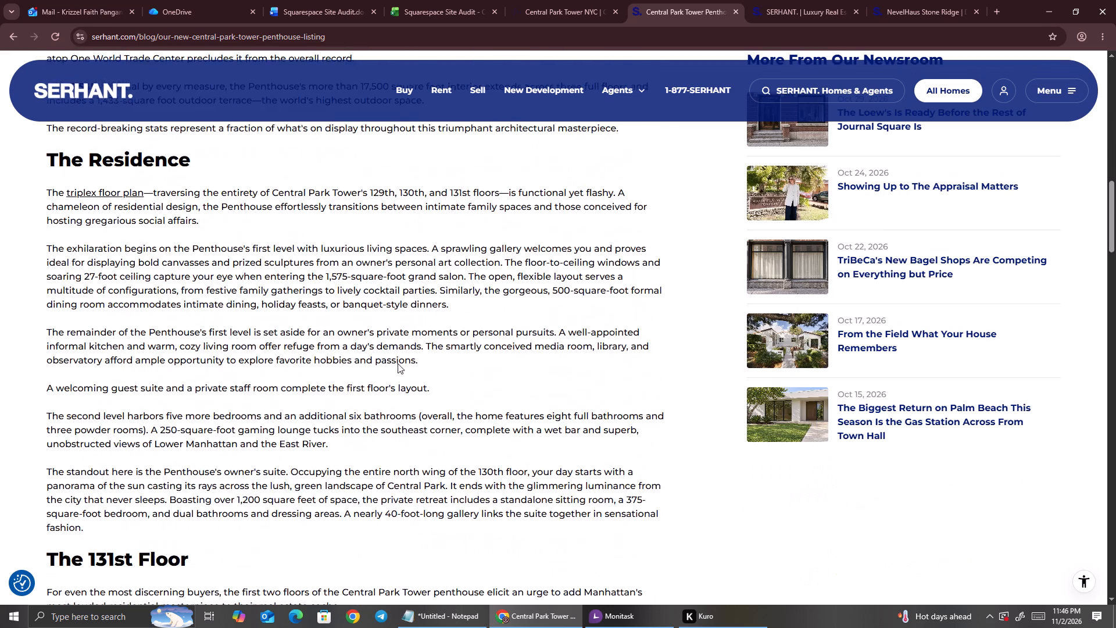
scroll(398, 363, "down", 3)
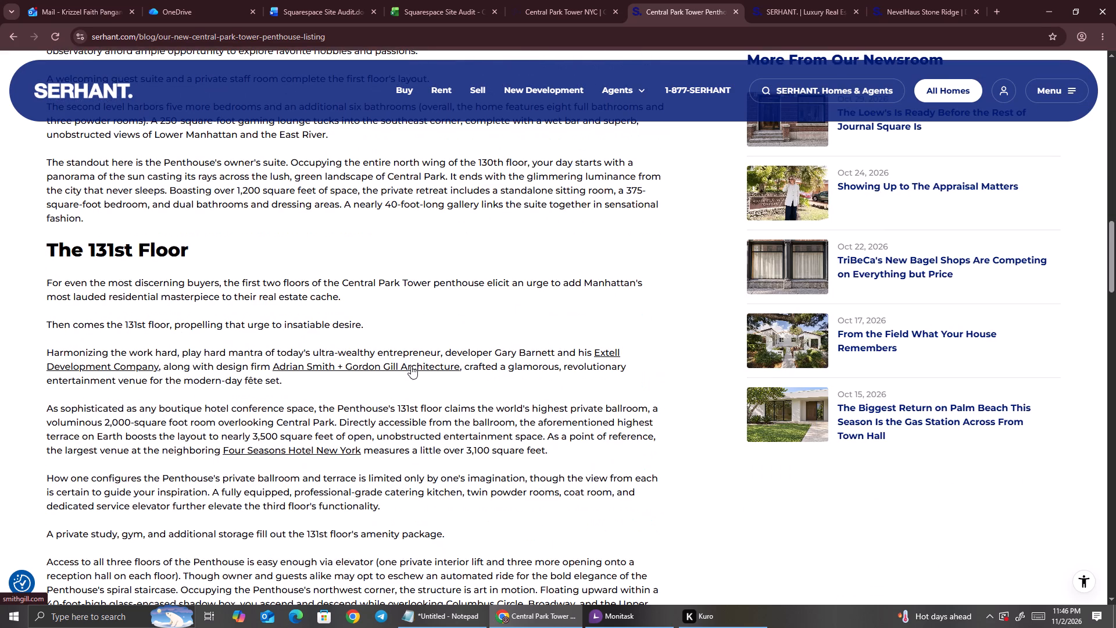
scroll(411, 366, "down", 14)
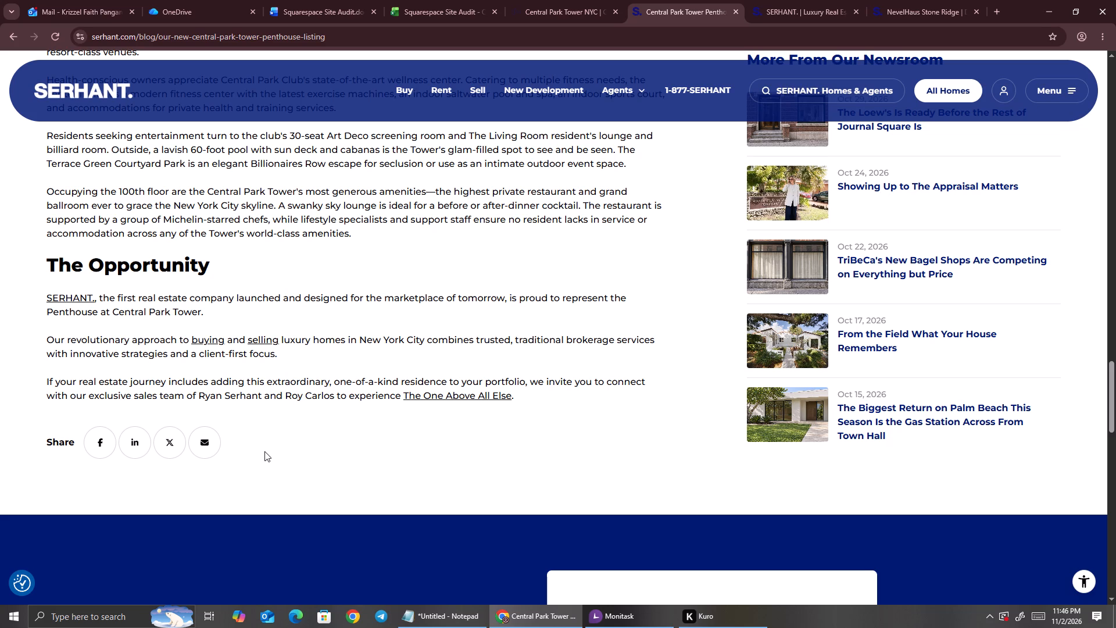
Copy the sponsor's address from the Squarespace site's footer, search Google for it together with "serhant", and skim the results.
left_click(587, 0)
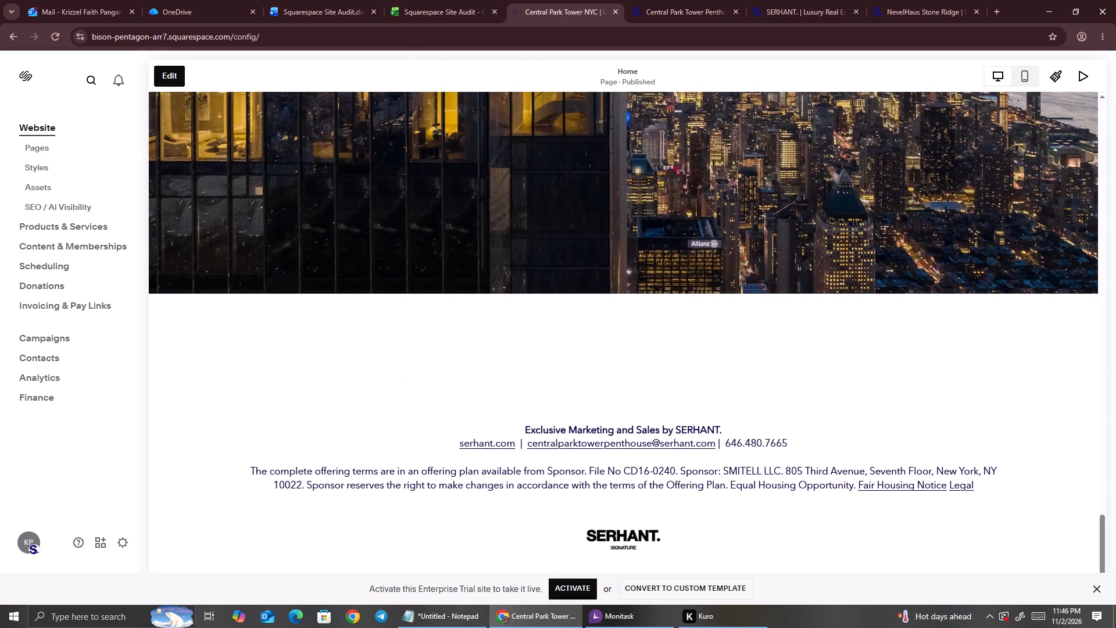
left_click_drag(787, 471, 326, 502)
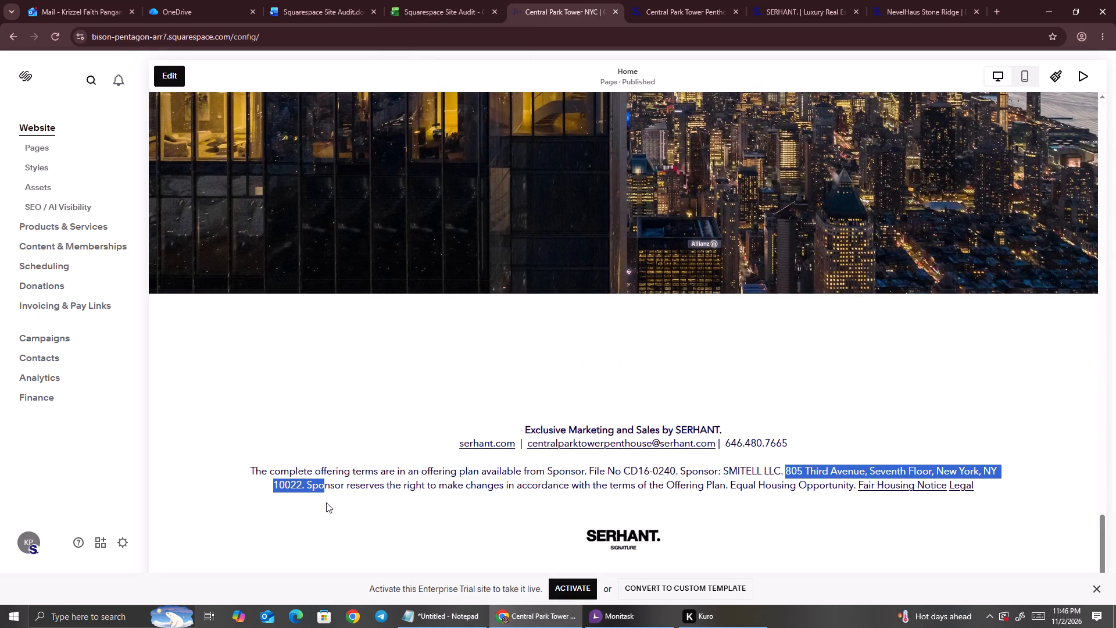
left_click_drag(326, 502, 302, 486)
key("ctrl+c")
left_click(670, 0)
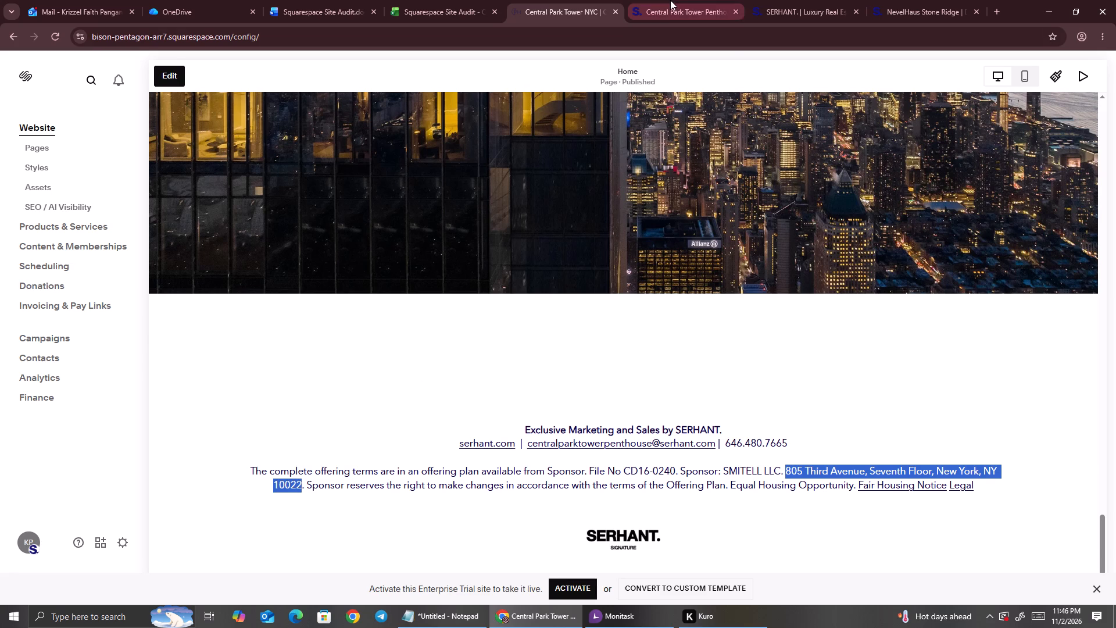
left_click(181, 35)
key("ctrl+v")
key("space")
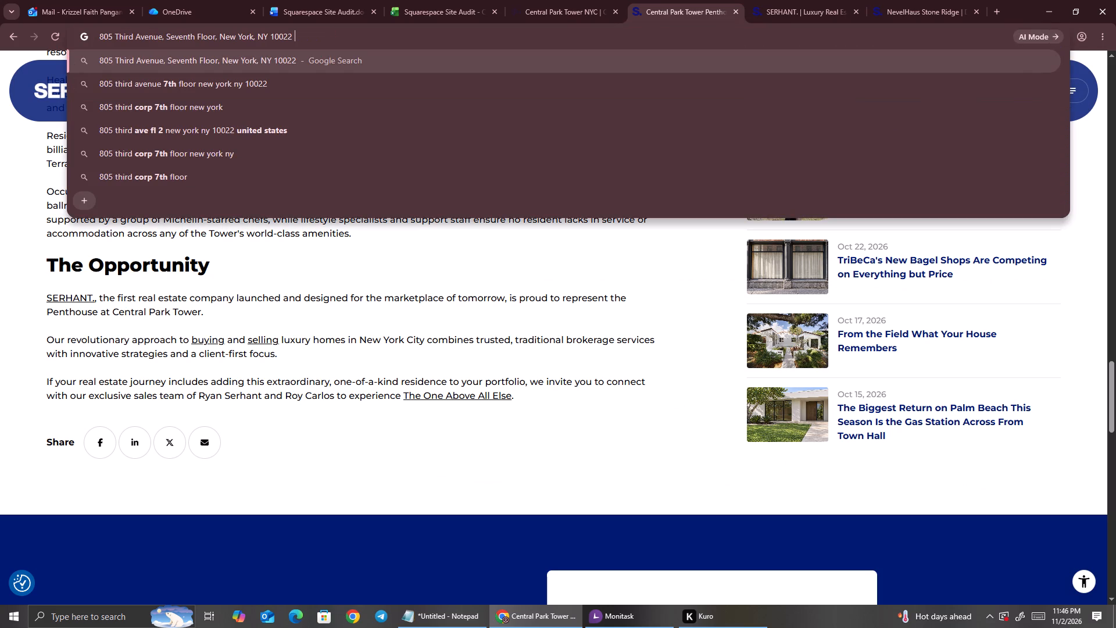
type("serhant")
key("Return")
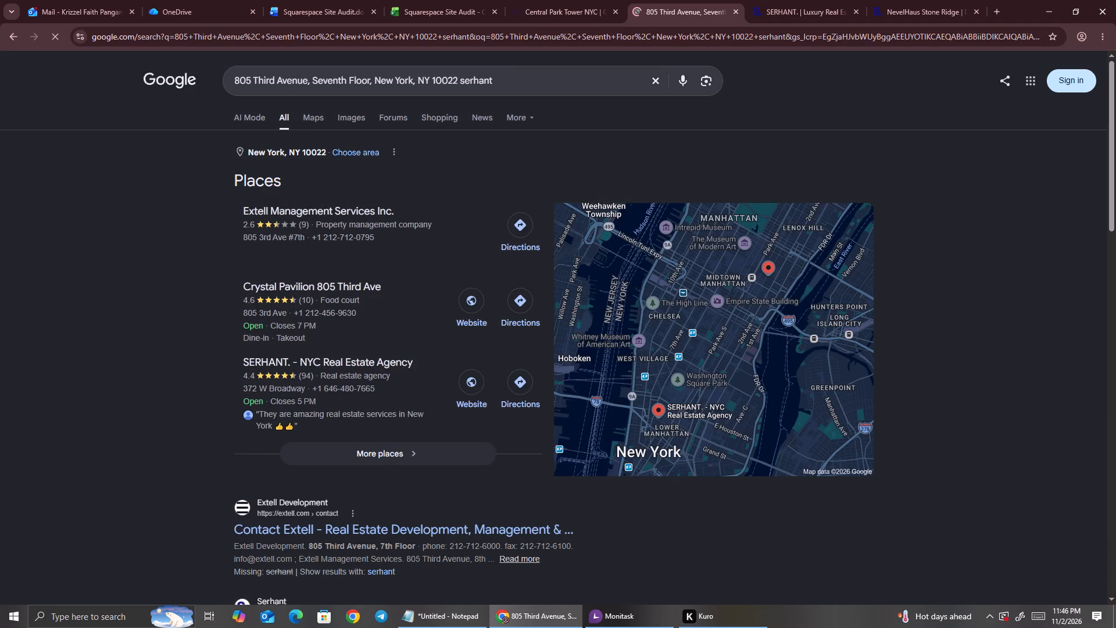
scroll(95, 410, "down", 3)
scroll(95, 410, "up", 2)
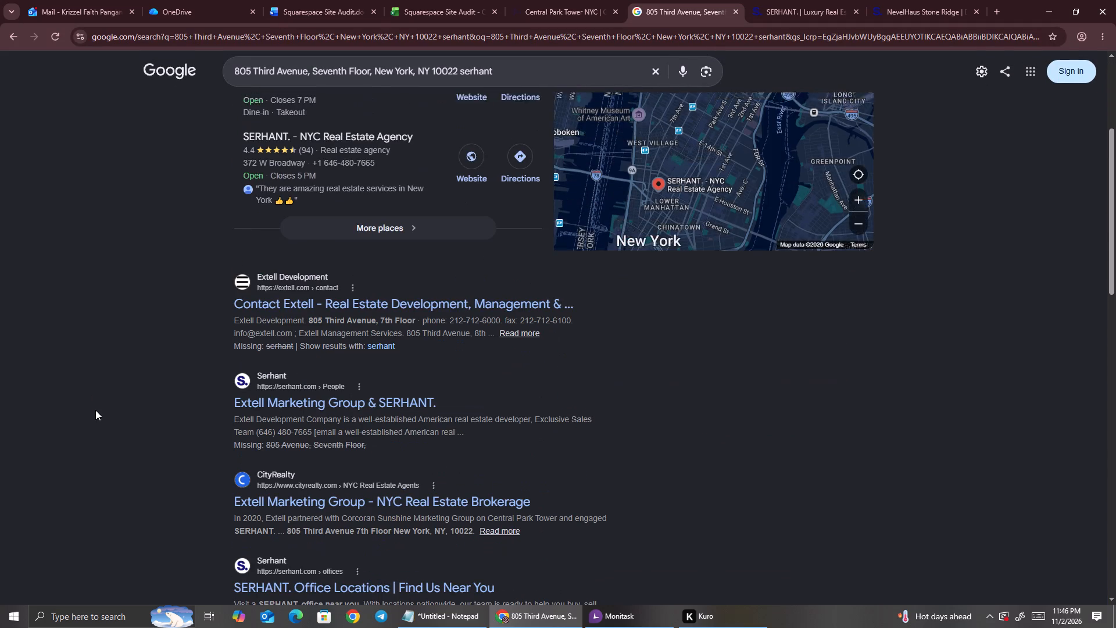
scroll(95, 410, "up", 1)
Check the penthouse's offering details on the Squarespace home page, and search the serhant.com listings for "central park tower".
left_click(560, 0)
scroll(673, 385, "up", 3)
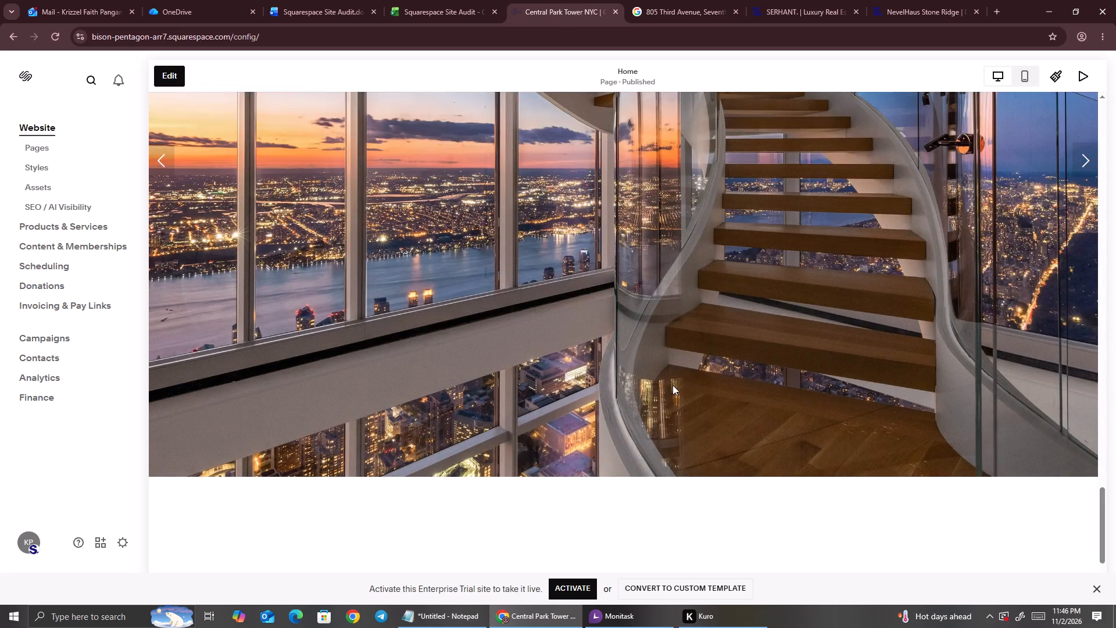
scroll(673, 385, "up", 7)
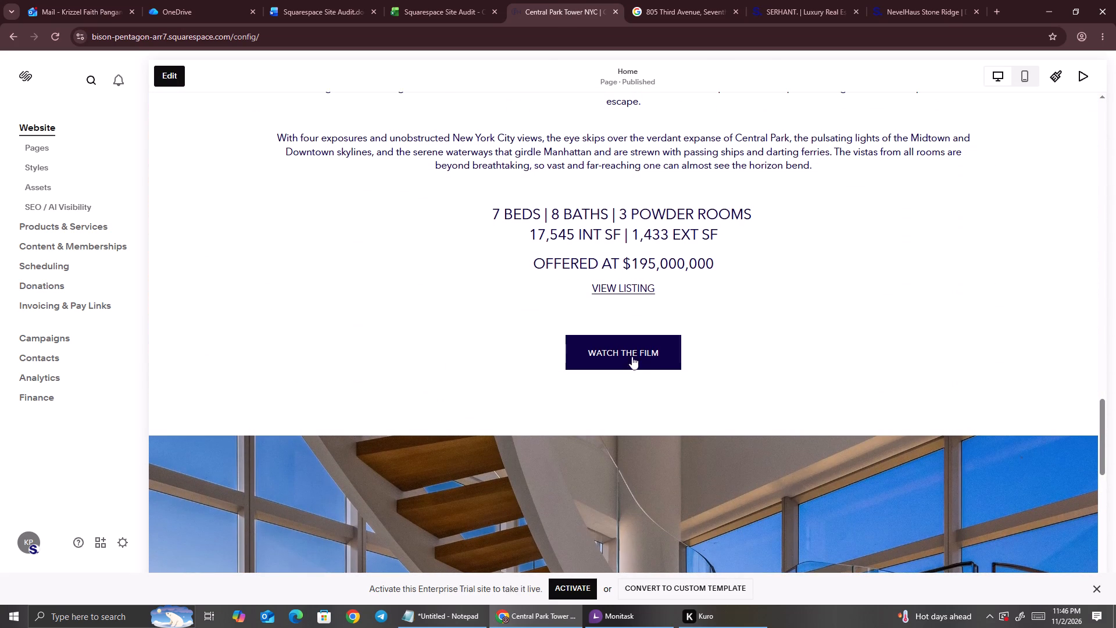
left_click(726, 0)
left_click(800, 0)
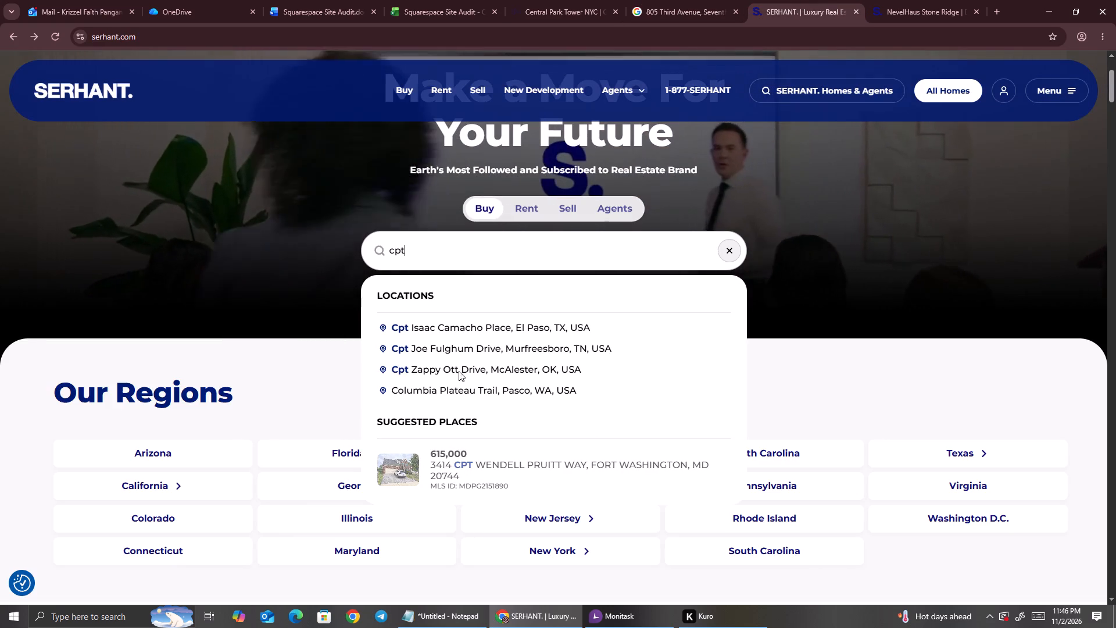
key("BackSpace")
key("BackSpace")
type("entral park tower")
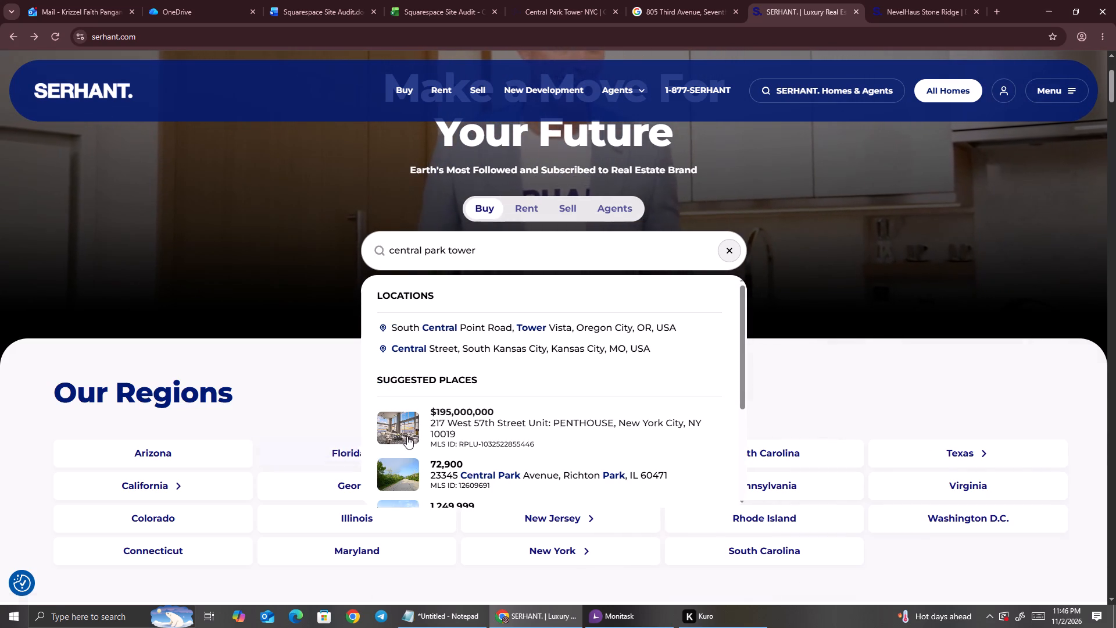
Open the $195,000,000 New York City penthouse from the suggested places and look through its page from top to bottom.
left_click(408, 431)
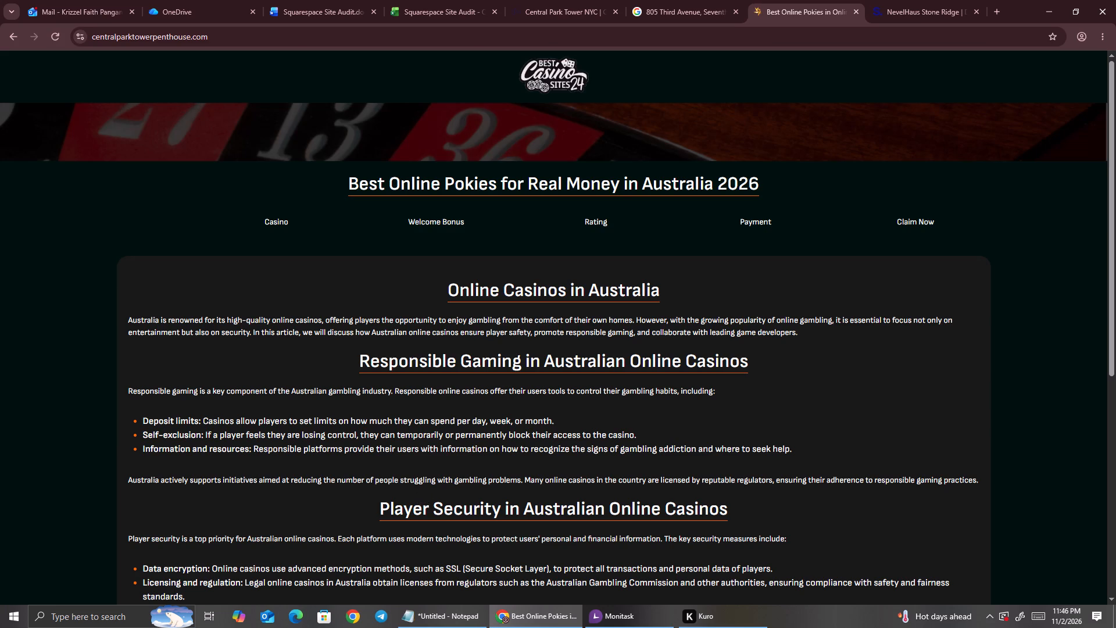
scroll(488, 388, "up", 2)
scroll(580, 267, "down", 9)
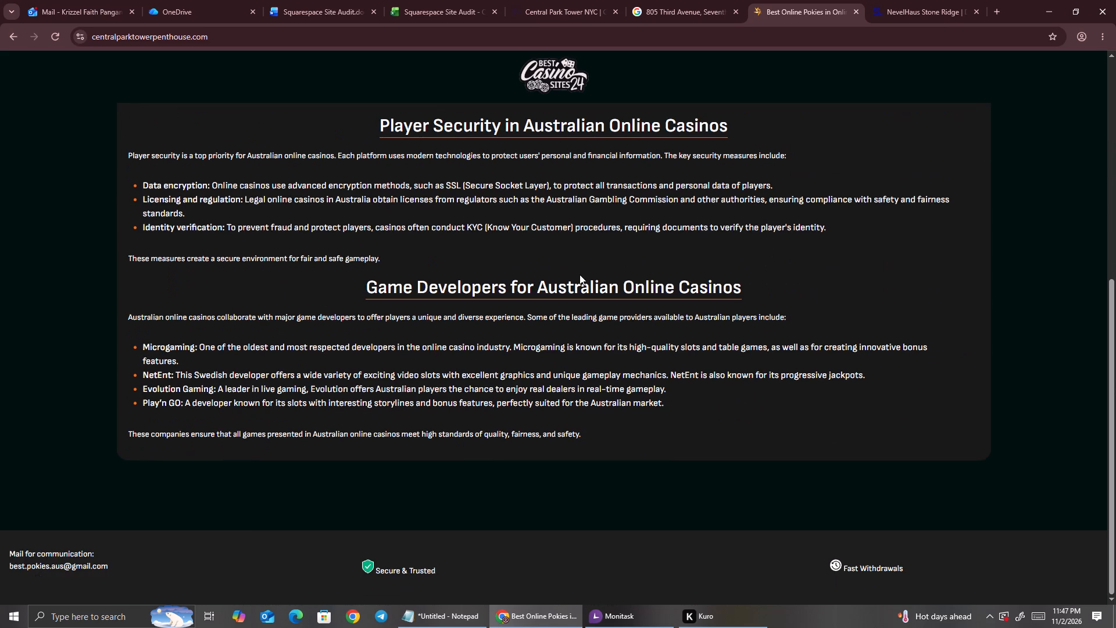
scroll(581, 274, "up", 7)
scroll(40, 209, "up", 2)
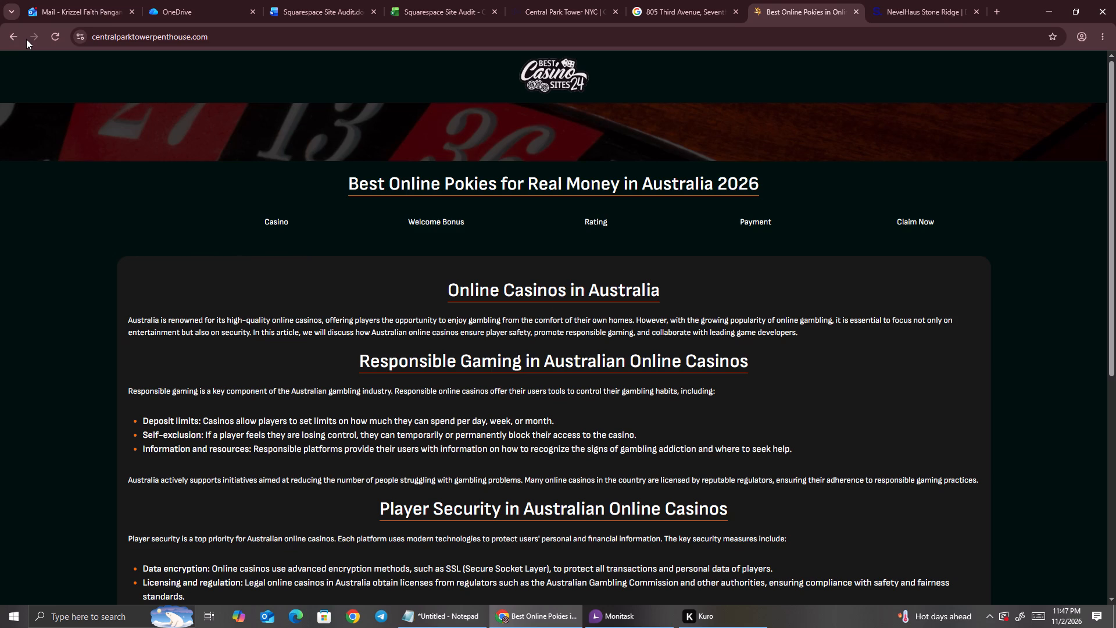
Go back to the serhant.com search, reopen the same $195,000,000 penthouse suggestion, and look through its page again.
left_click(10, 34)
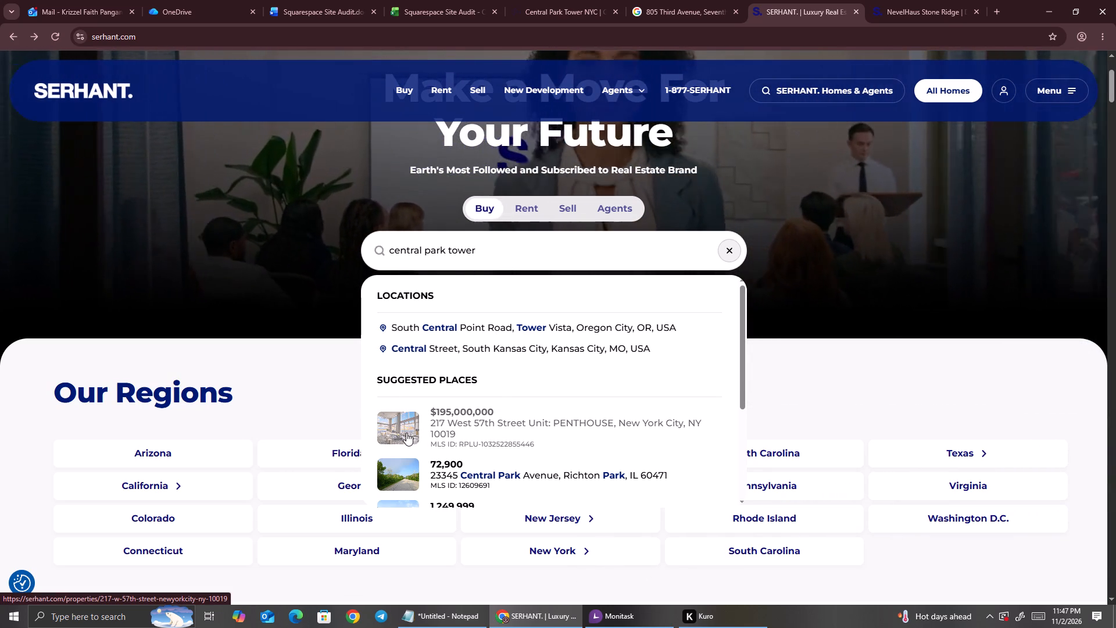
left_click(406, 430)
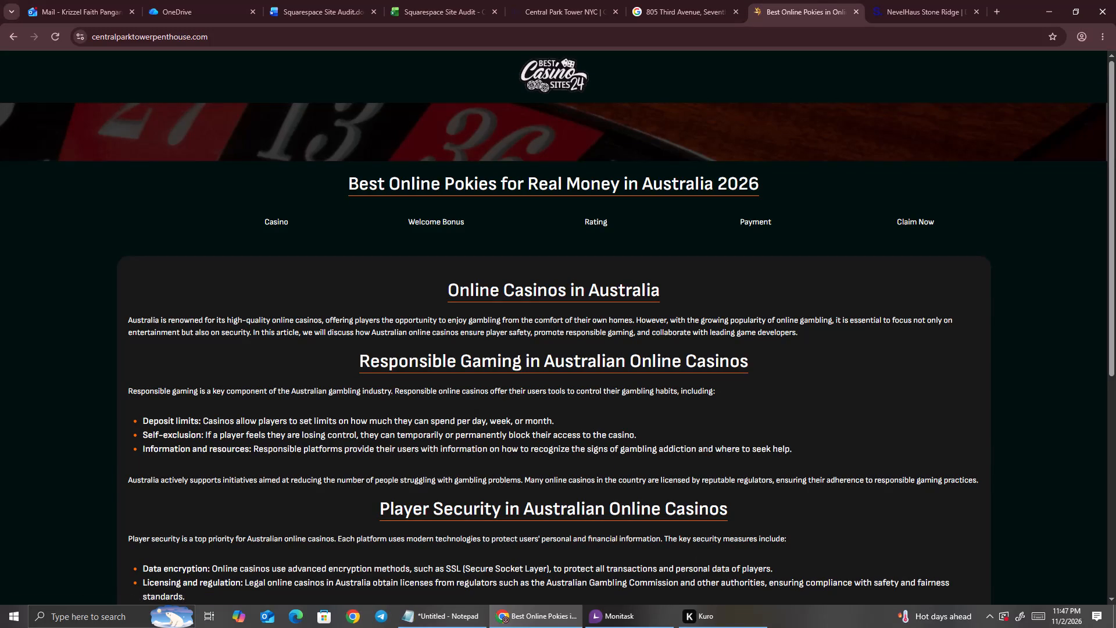
scroll(620, 365, "down", 9)
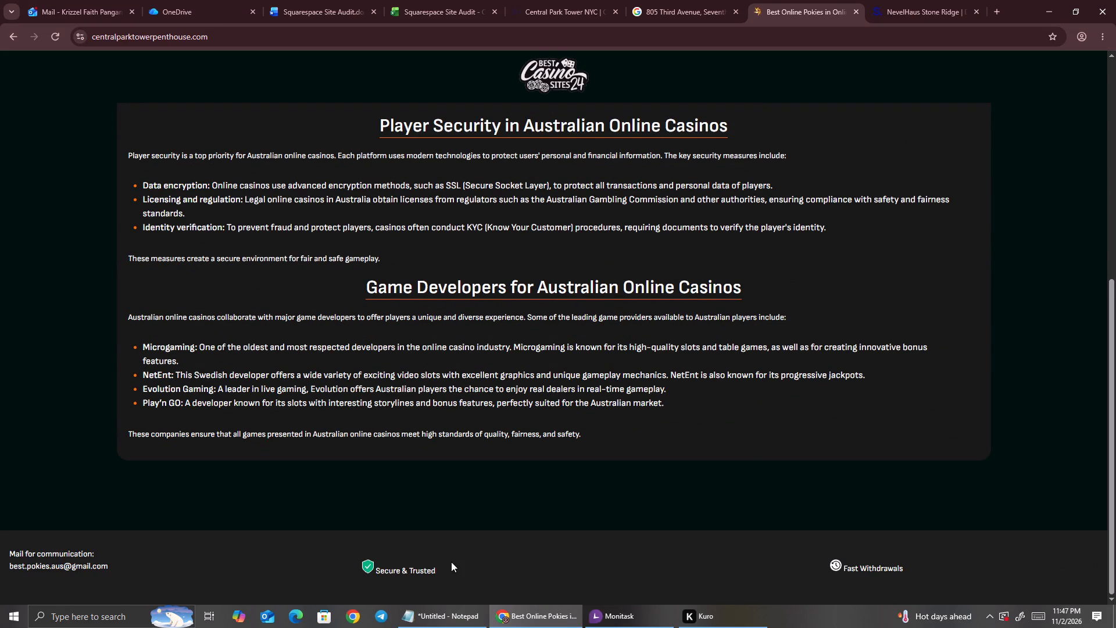
scroll(226, 506, "up", 6)
scroll(187, 330, "up", 4)
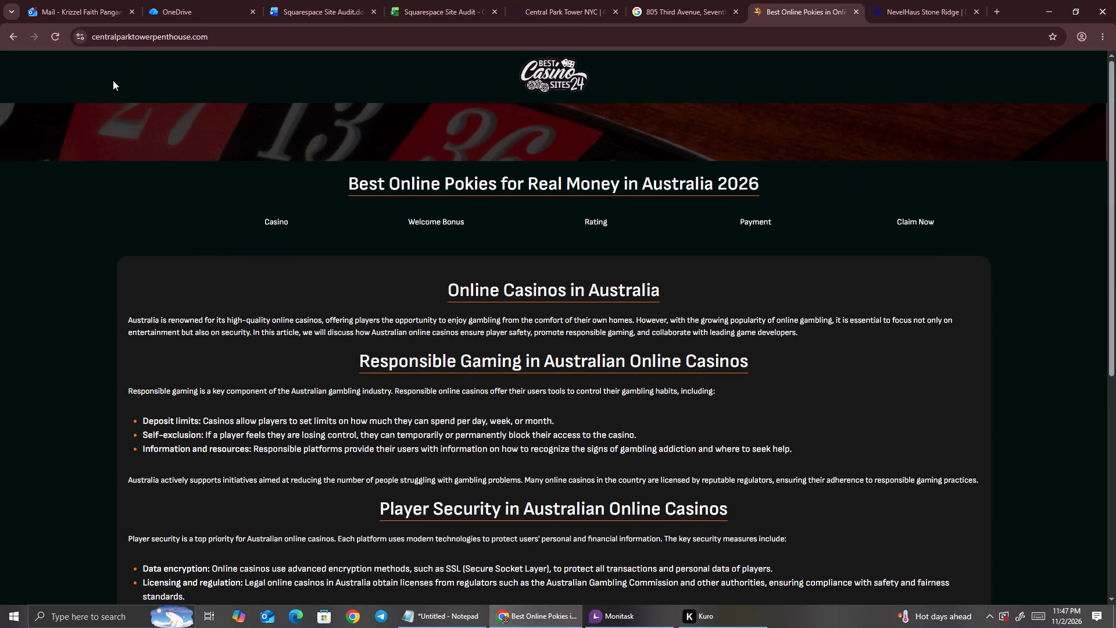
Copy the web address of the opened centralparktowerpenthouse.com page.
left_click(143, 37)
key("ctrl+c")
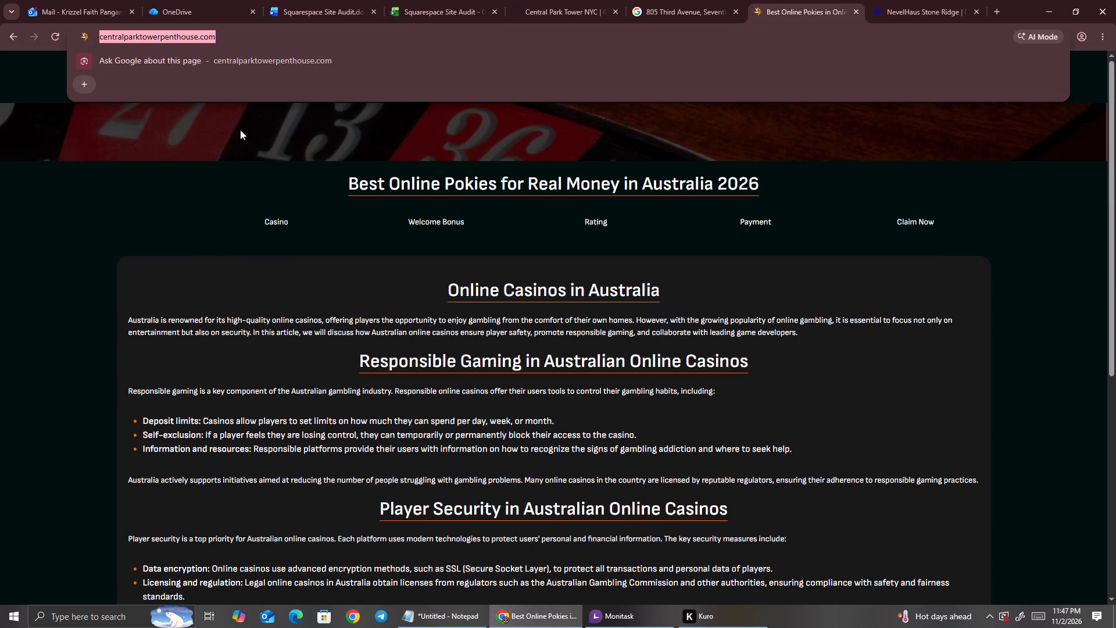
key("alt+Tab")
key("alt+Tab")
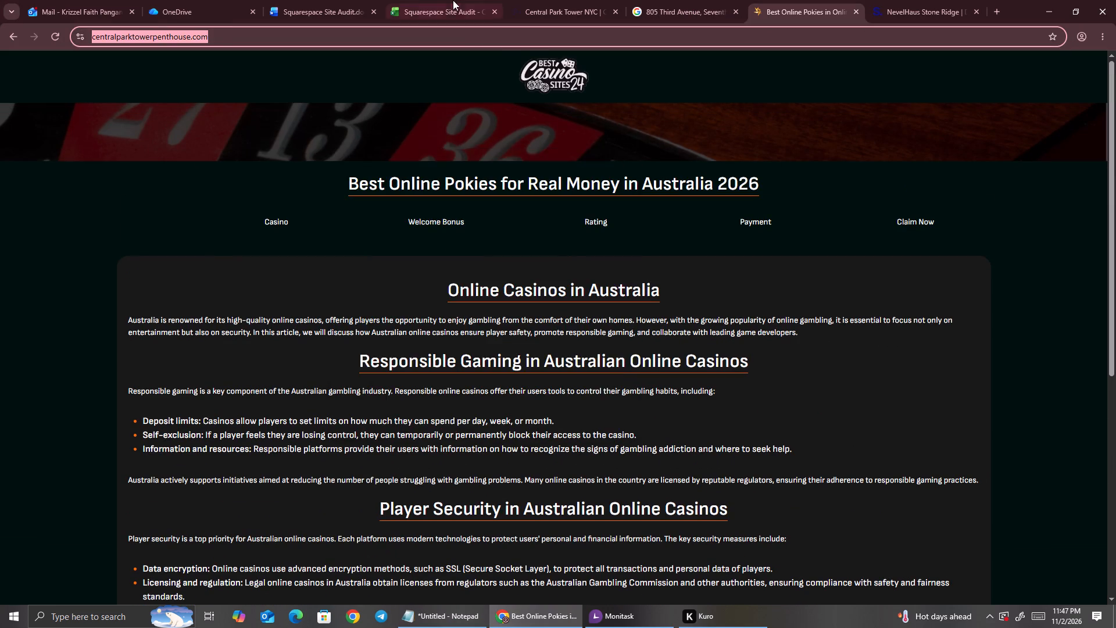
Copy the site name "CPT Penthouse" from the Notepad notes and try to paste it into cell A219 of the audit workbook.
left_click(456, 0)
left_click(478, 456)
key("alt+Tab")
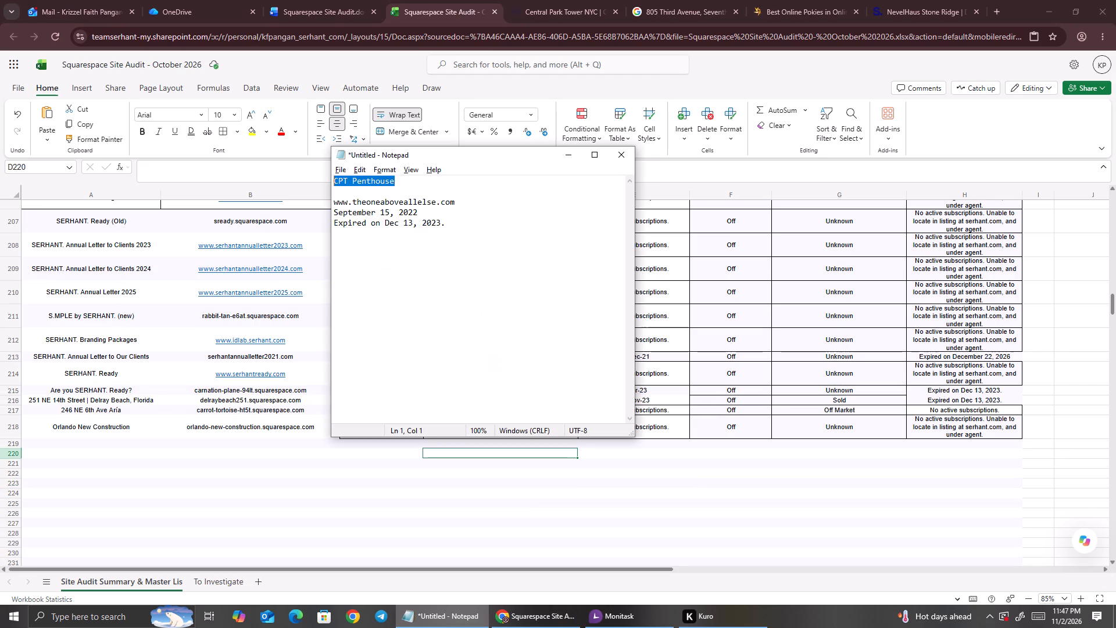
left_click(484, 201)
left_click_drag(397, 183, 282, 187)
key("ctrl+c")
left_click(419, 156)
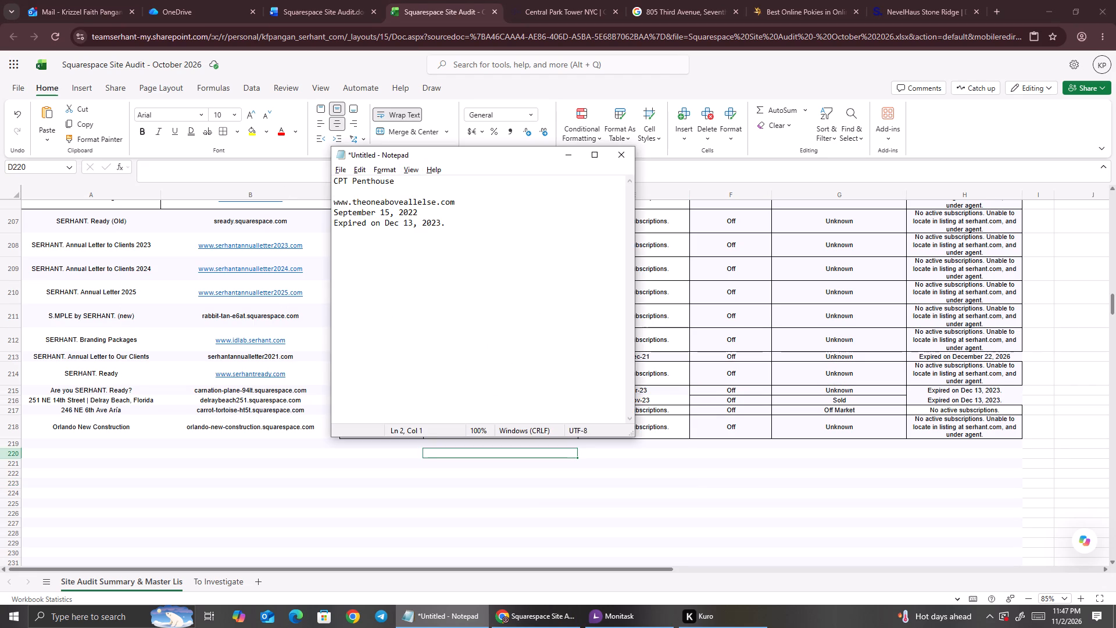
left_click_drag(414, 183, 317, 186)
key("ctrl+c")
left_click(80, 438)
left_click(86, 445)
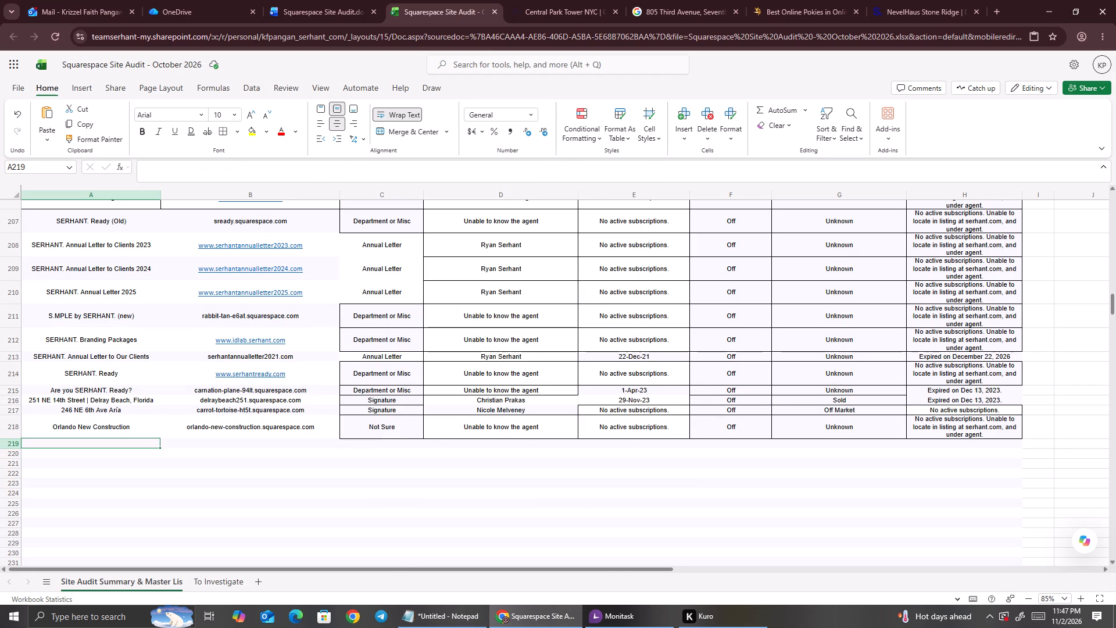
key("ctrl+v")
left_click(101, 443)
Copy "CPT Penthouse" from the Notepad notes again and paste it as the site name into cell A219 of the audit workbook.
key("alt+Tab")
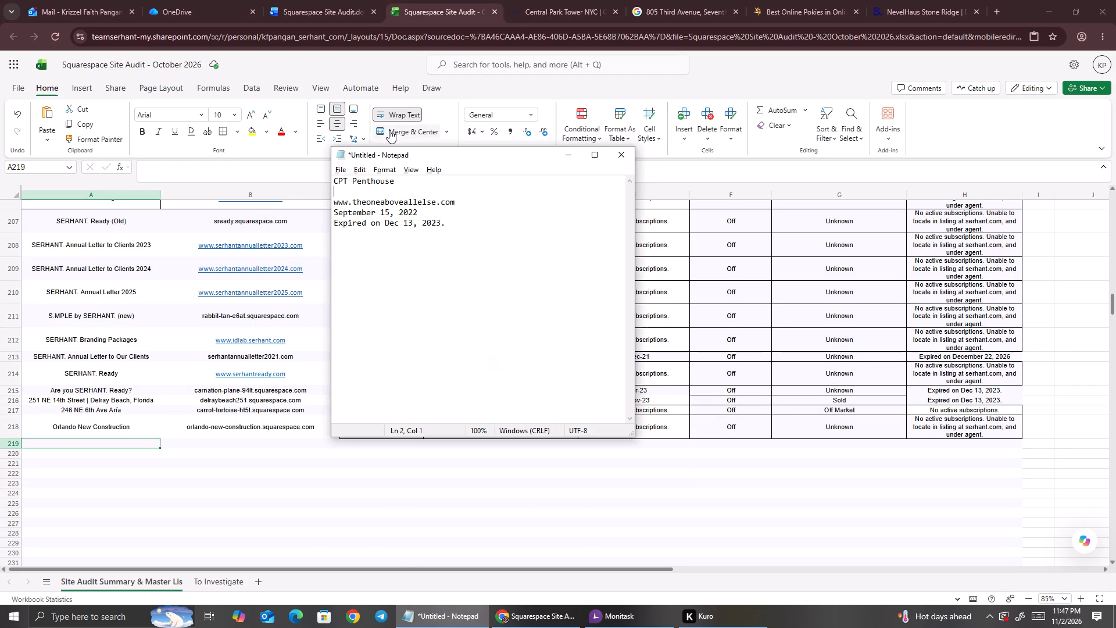
left_click_drag(397, 185, 323, 184)
key("ctrl+c")
left_click(160, 427)
left_click(150, 461)
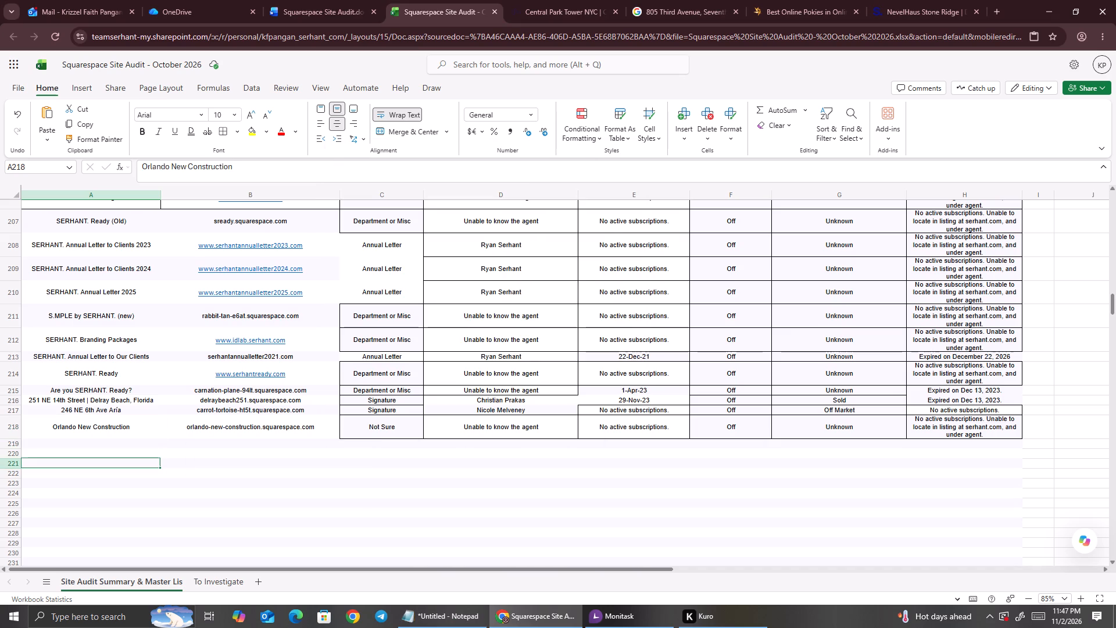
left_click(143, 443)
key("ctrl+v")
Return to the Central Park Tower site in Squarespace and review its home page from the top through the penthouse offering details.
left_click(598, 0)
left_click(692, 0)
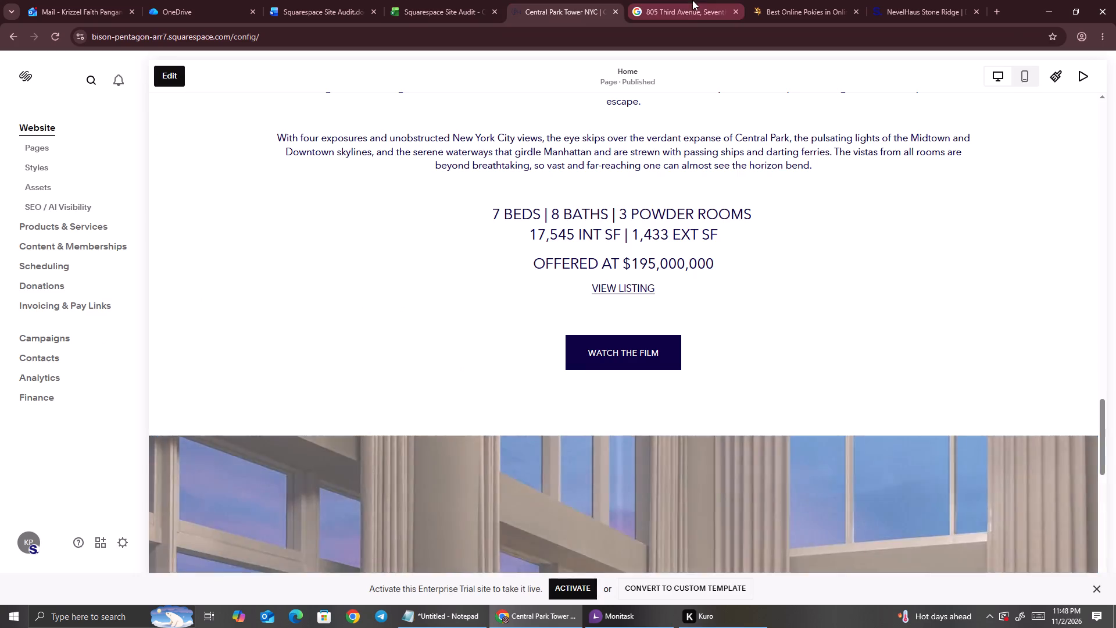
left_click(579, 0)
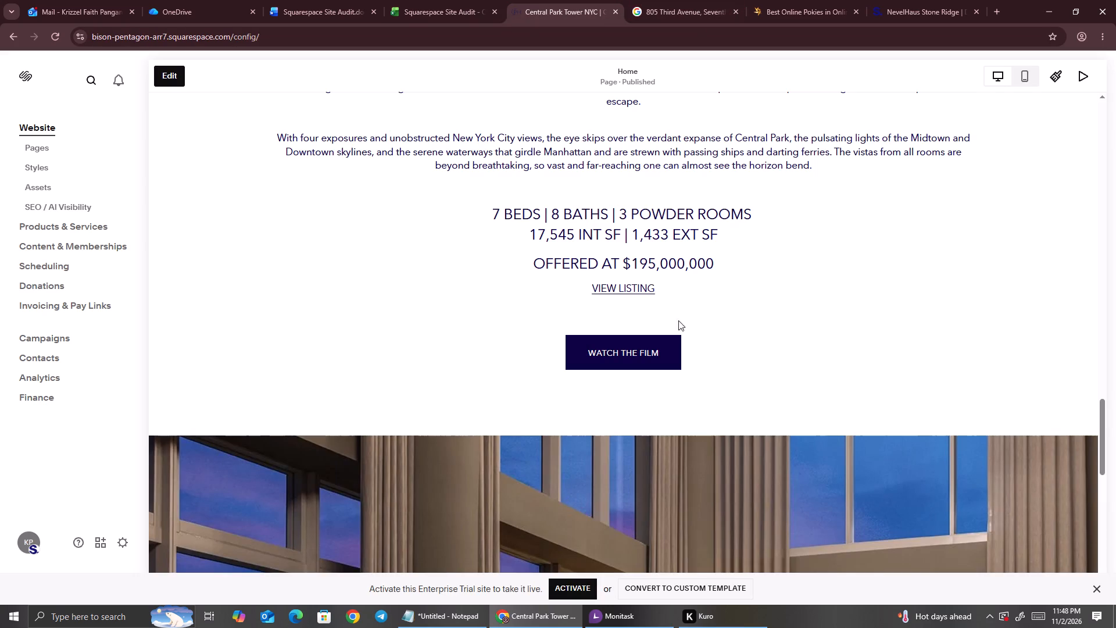
scroll(682, 328, "up", 11)
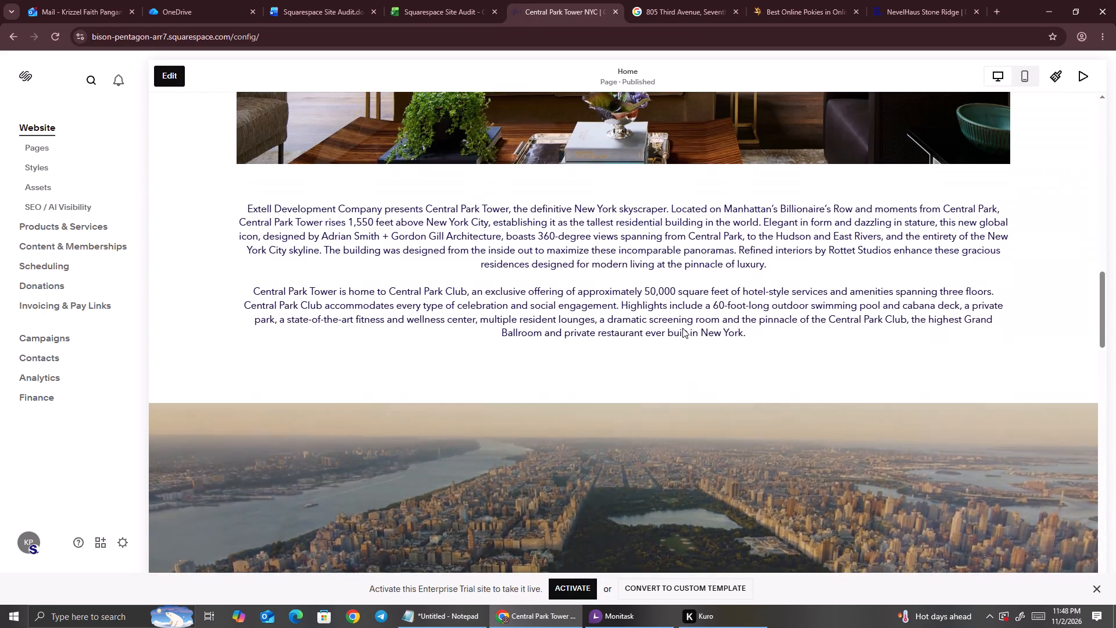
scroll(682, 327, "up", 11)
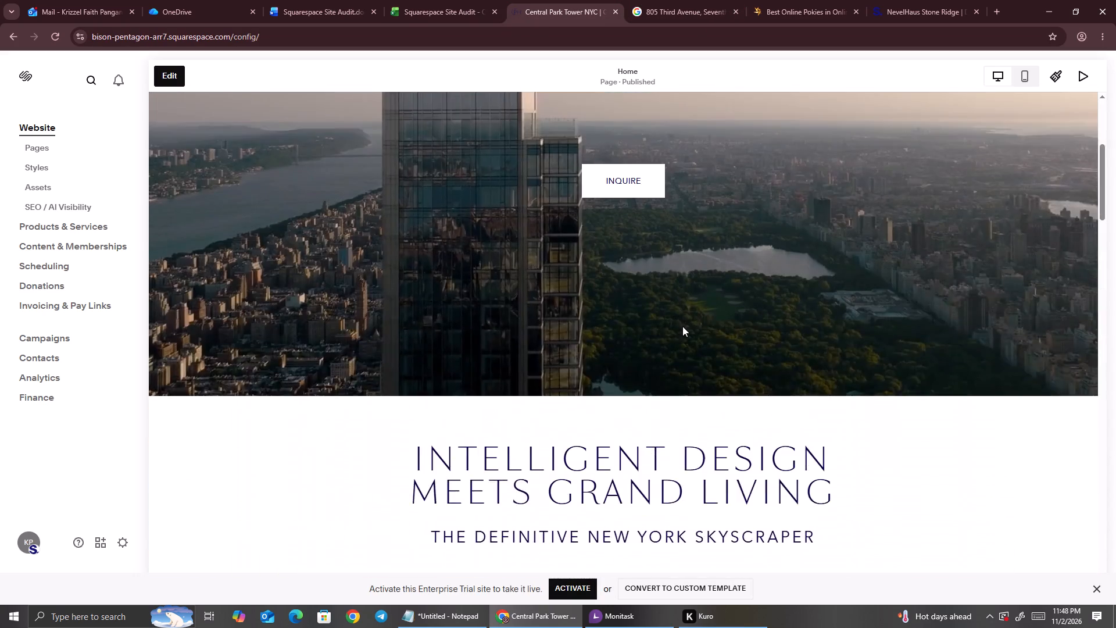
scroll(682, 326, "up", 4)
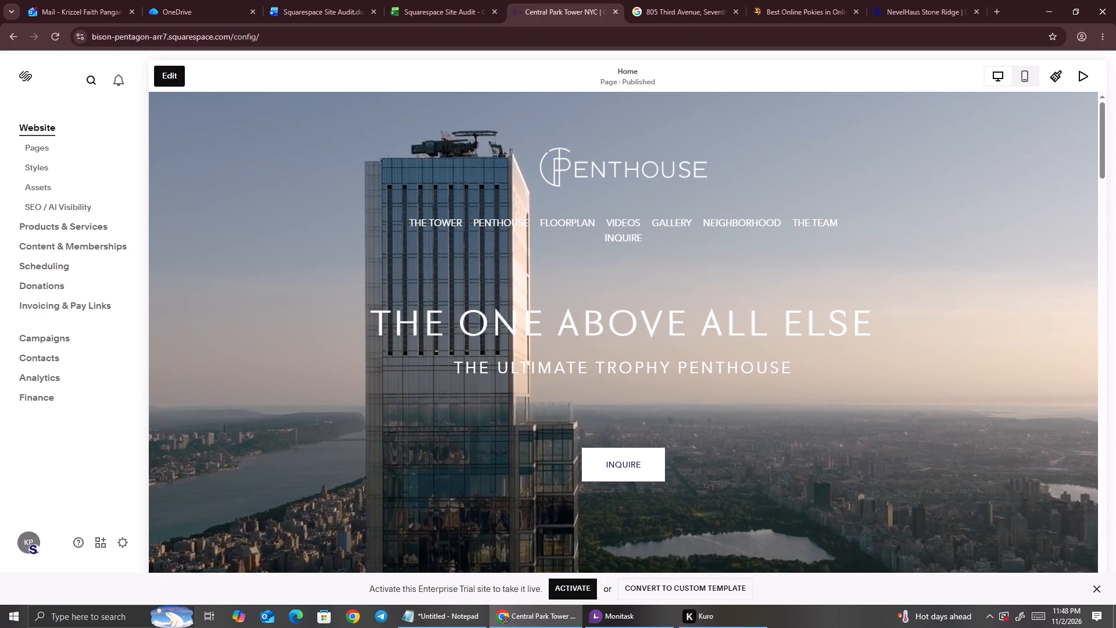
scroll(685, 384, "down", 2)
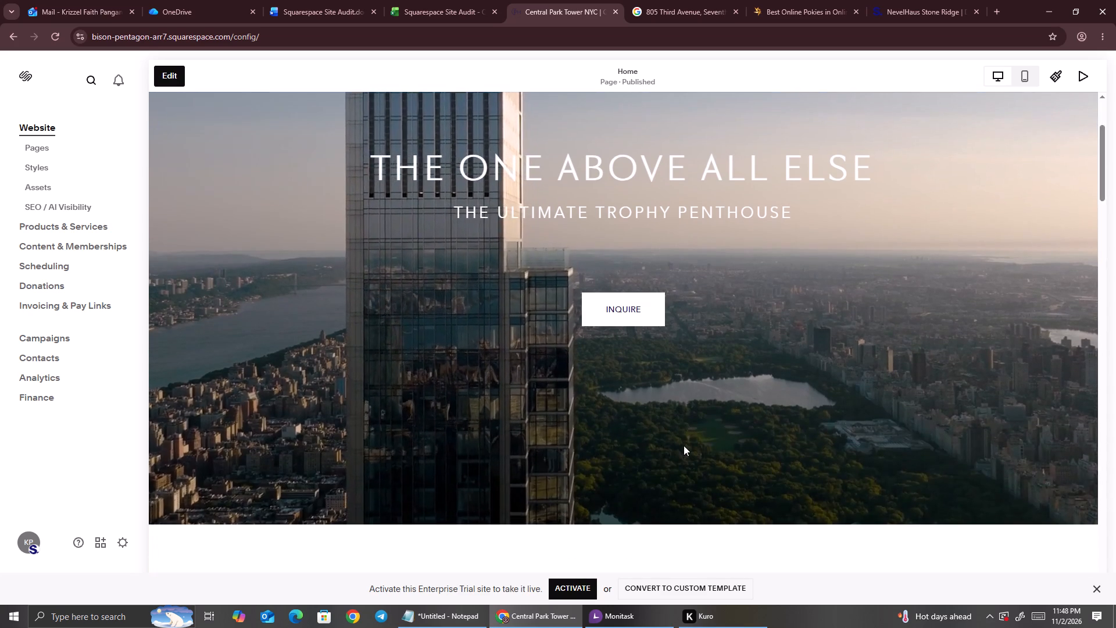
scroll(713, 426, "down", 7)
scroll(725, 362, "down", 5)
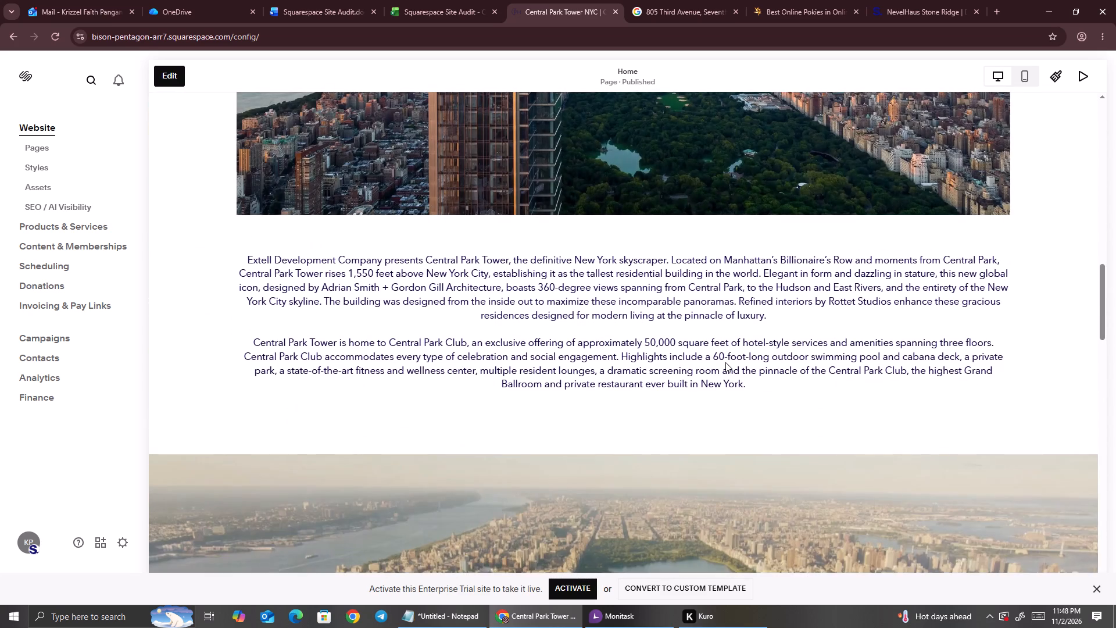
scroll(725, 362, "down", 8)
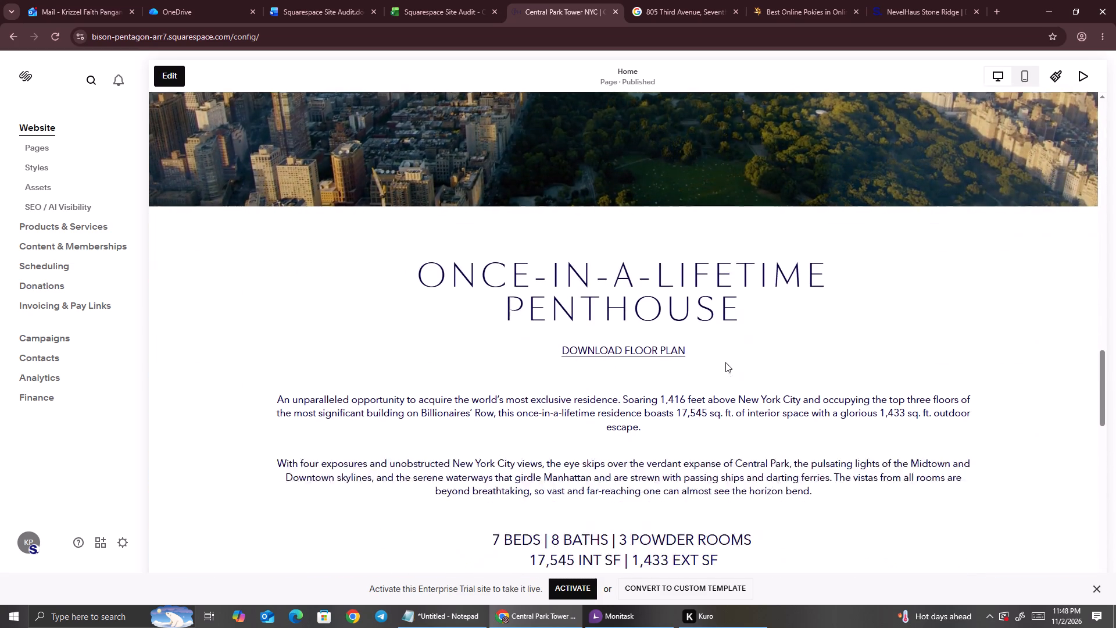
scroll(725, 362, "down", 8)
scroll(725, 362, "up", 4)
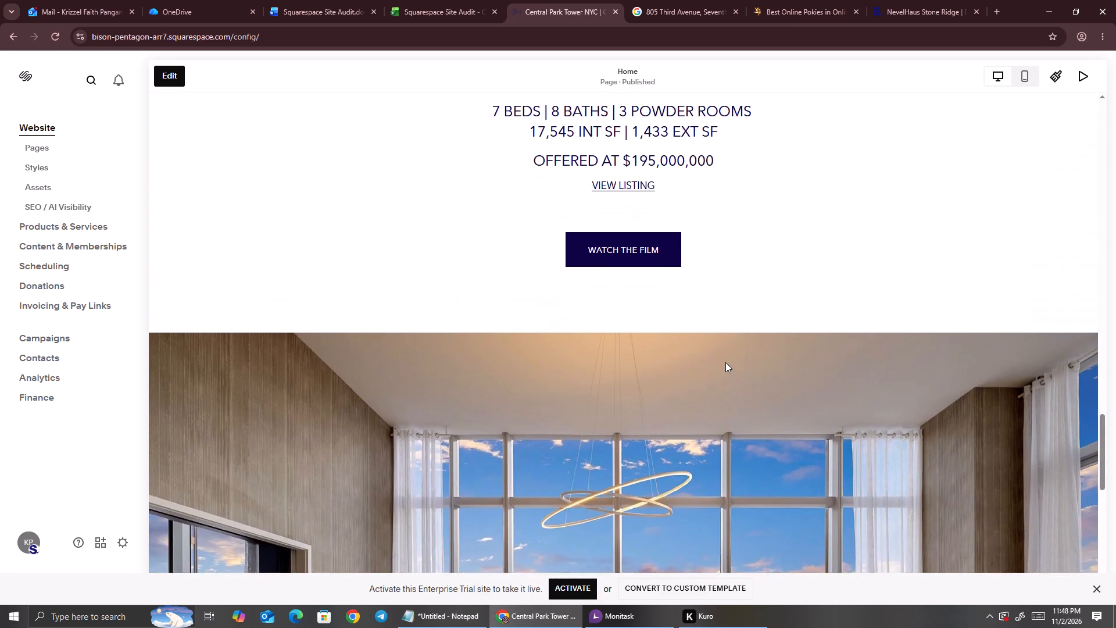
scroll(725, 362, "up", 2)
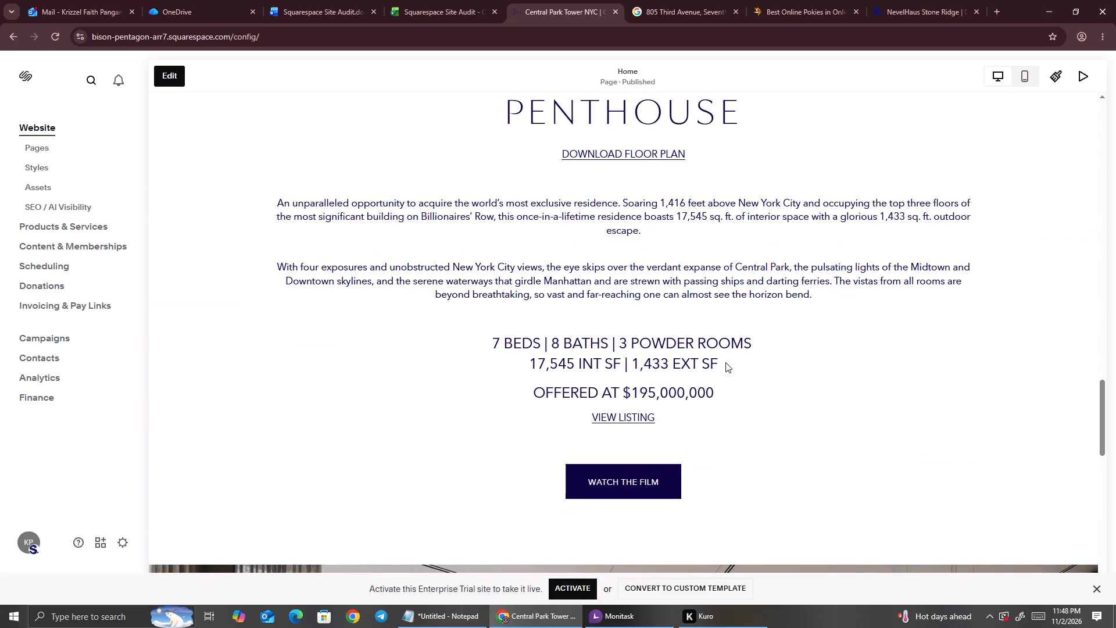
Examine the rest of the Central Park Tower home page down to its footer, check the address search, and recheck the page's top.
scroll(725, 362, "down", 7)
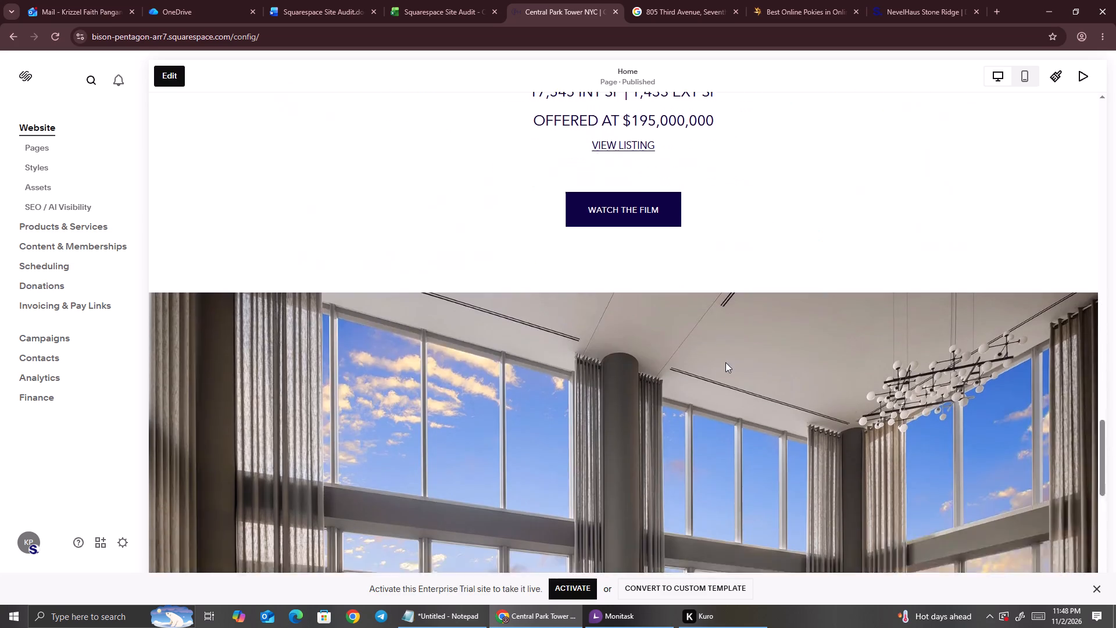
scroll(725, 362, "down", 5)
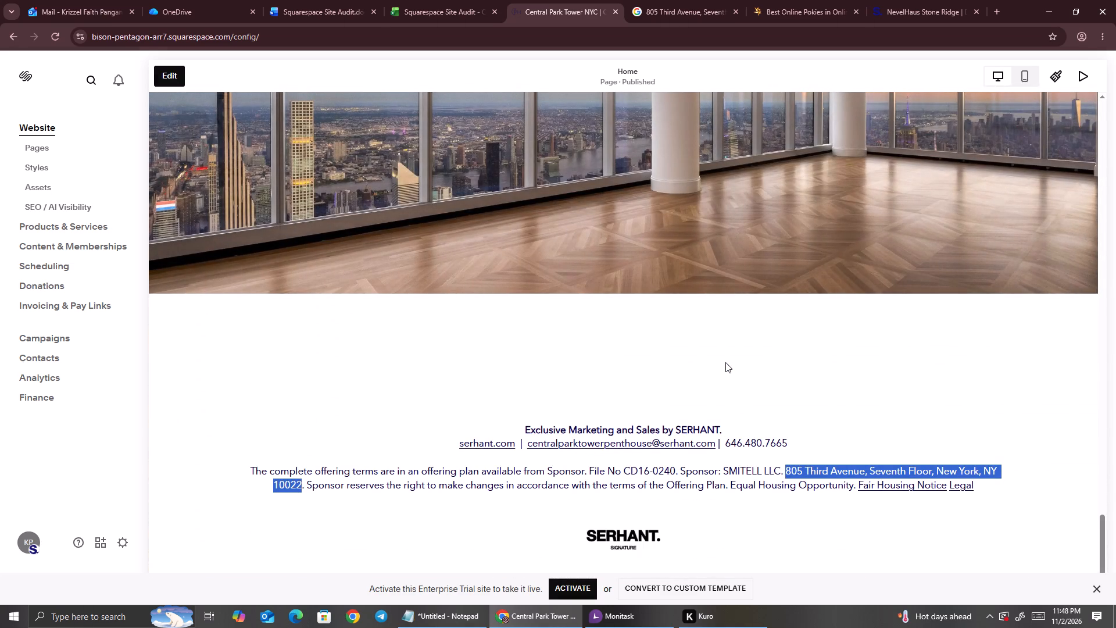
scroll(725, 362, "down", 3)
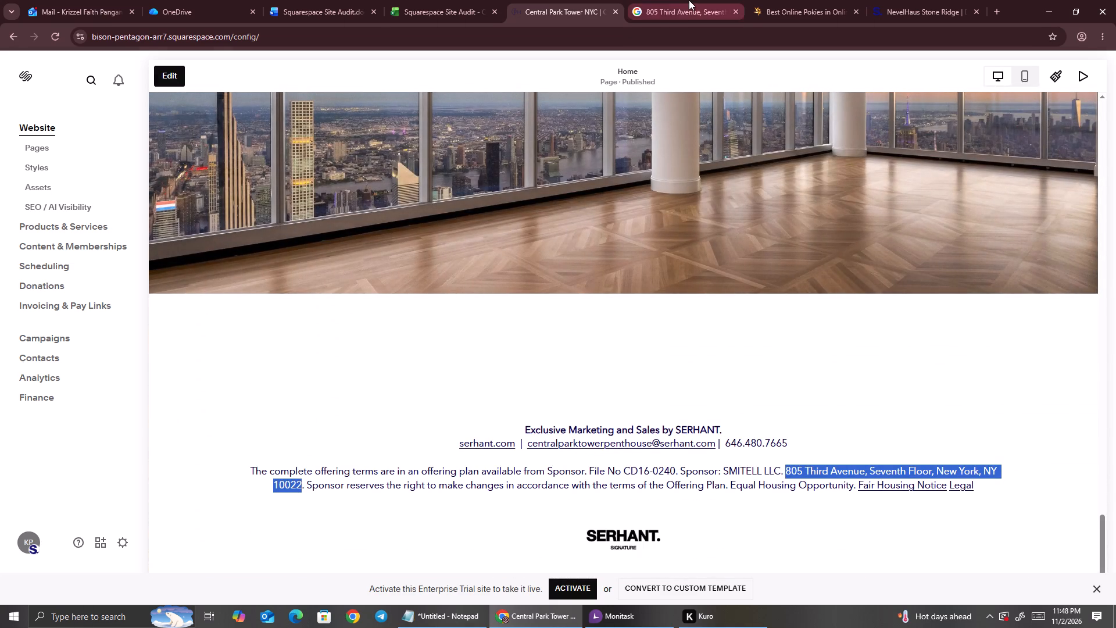
left_click(693, 0)
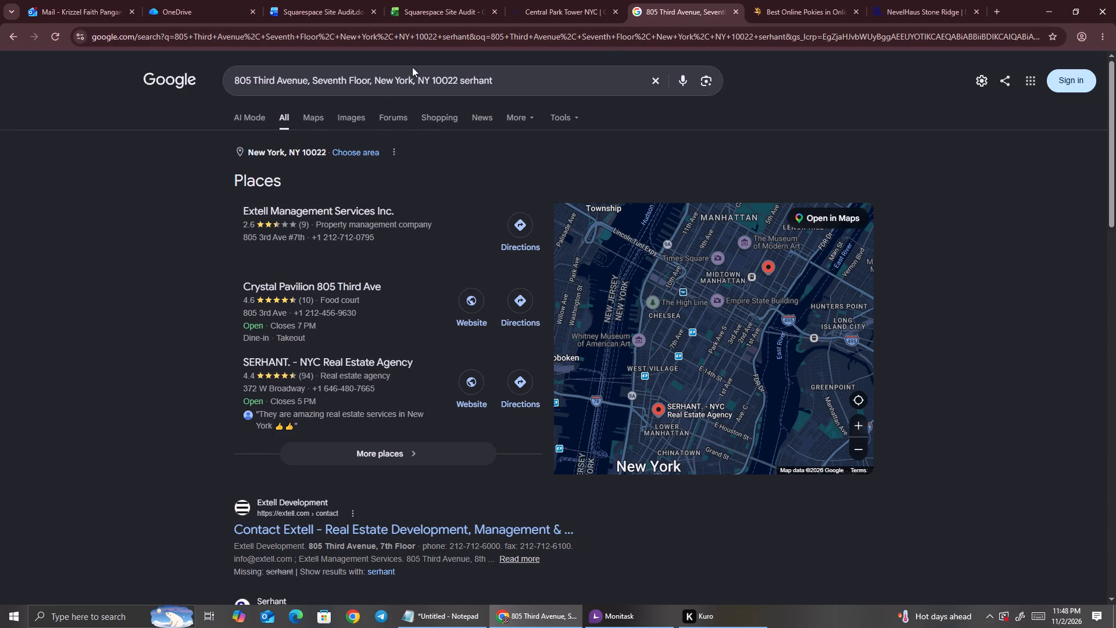
left_click(562, 0)
scroll(566, 351, "up", 20)
scroll(566, 351, "up", 4)
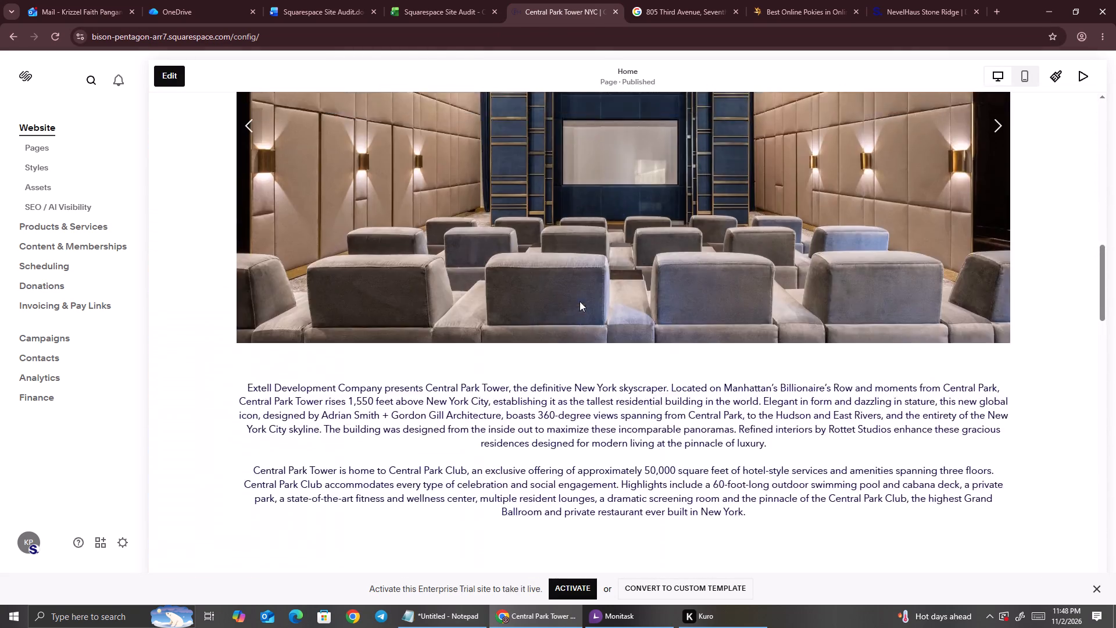
scroll(580, 301, "up", 14)
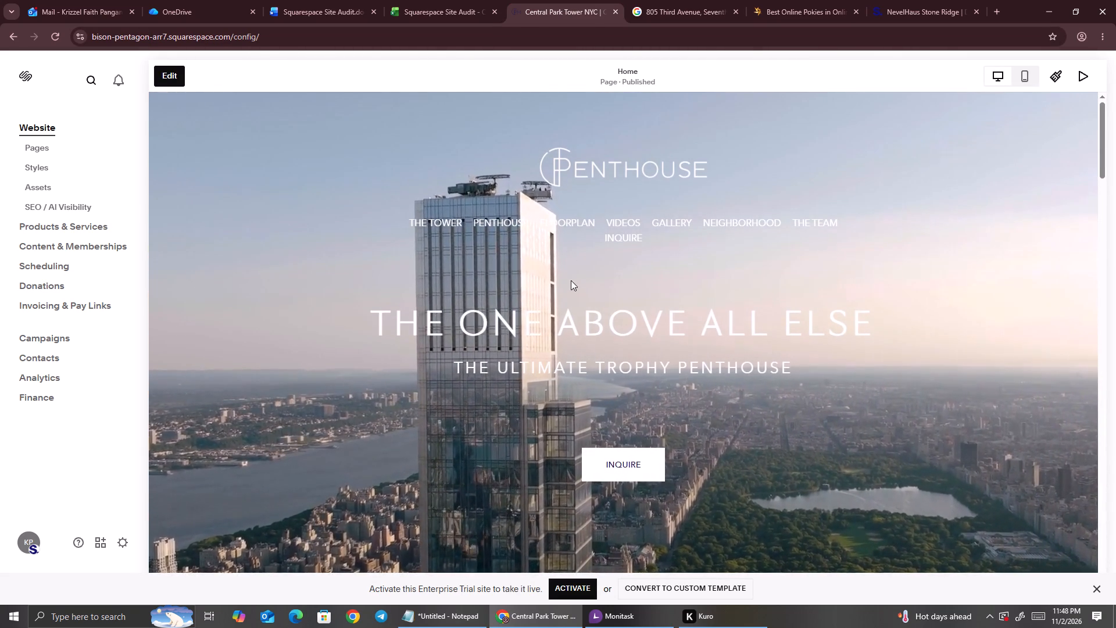
scroll(571, 286, "down", 6)
Examine the content of the opened centralparktowerpenthouse.com page through to its footer.
left_click(687, 0)
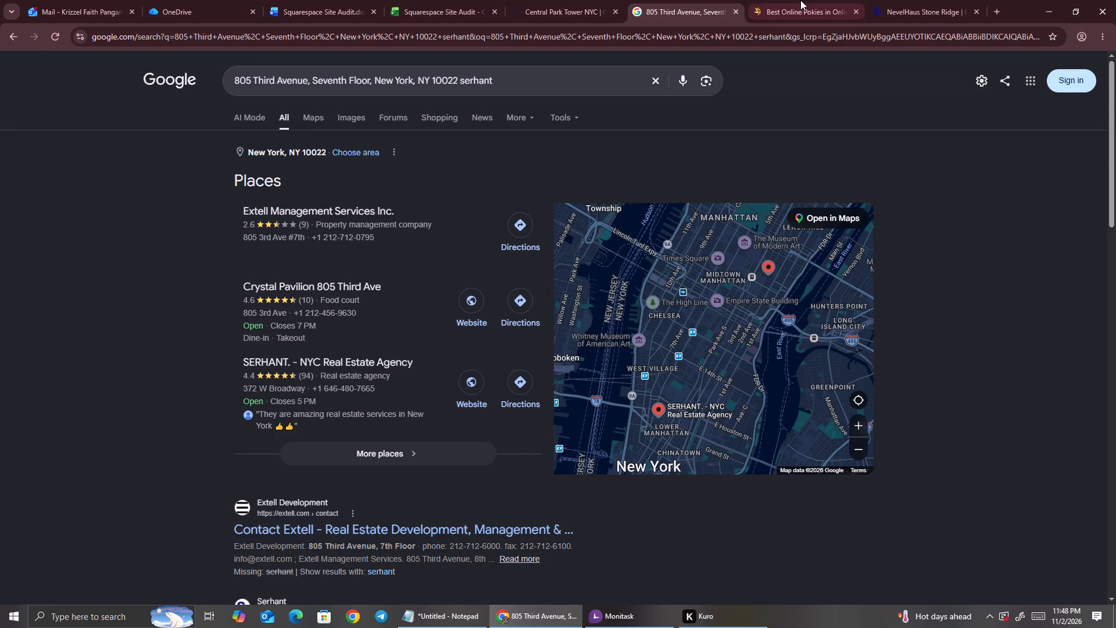
left_click(800, 0)
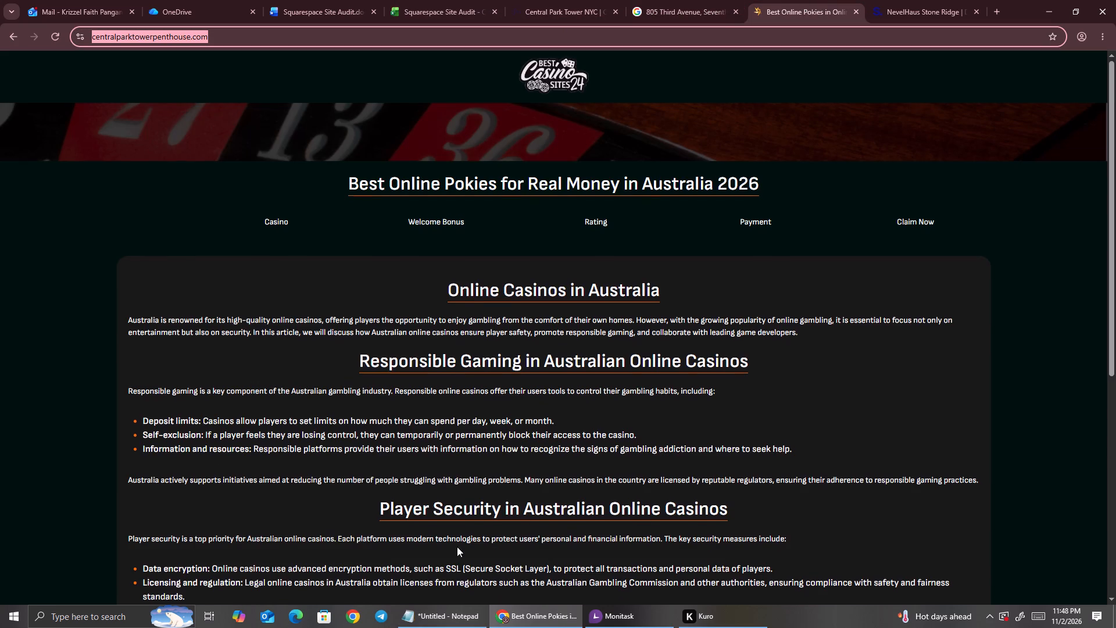
scroll(457, 547, "down", 8)
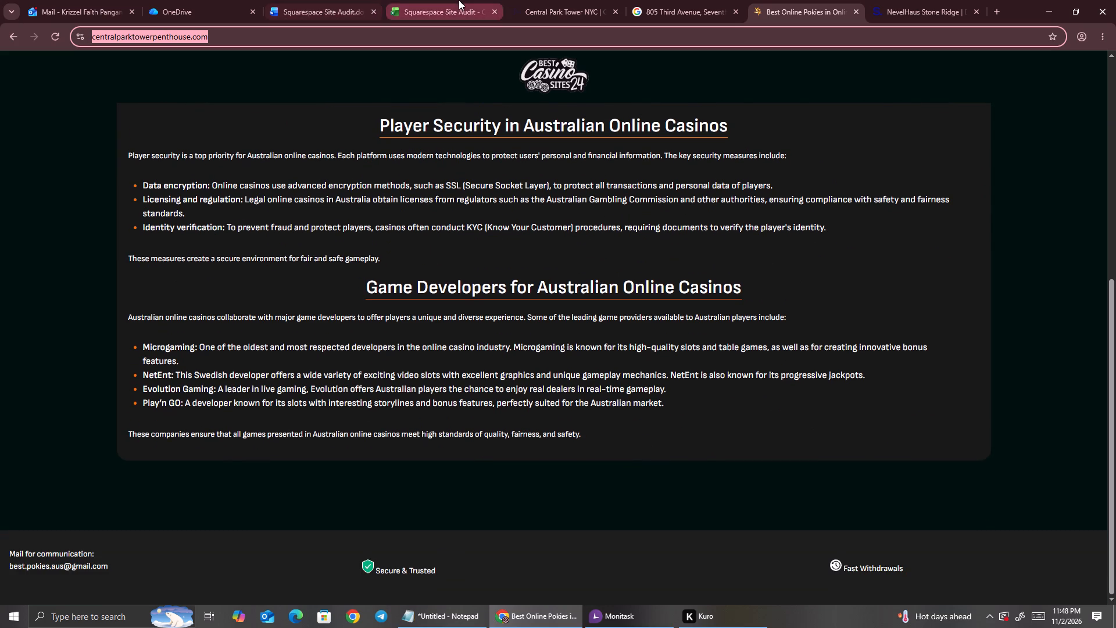
left_click(459, 0)
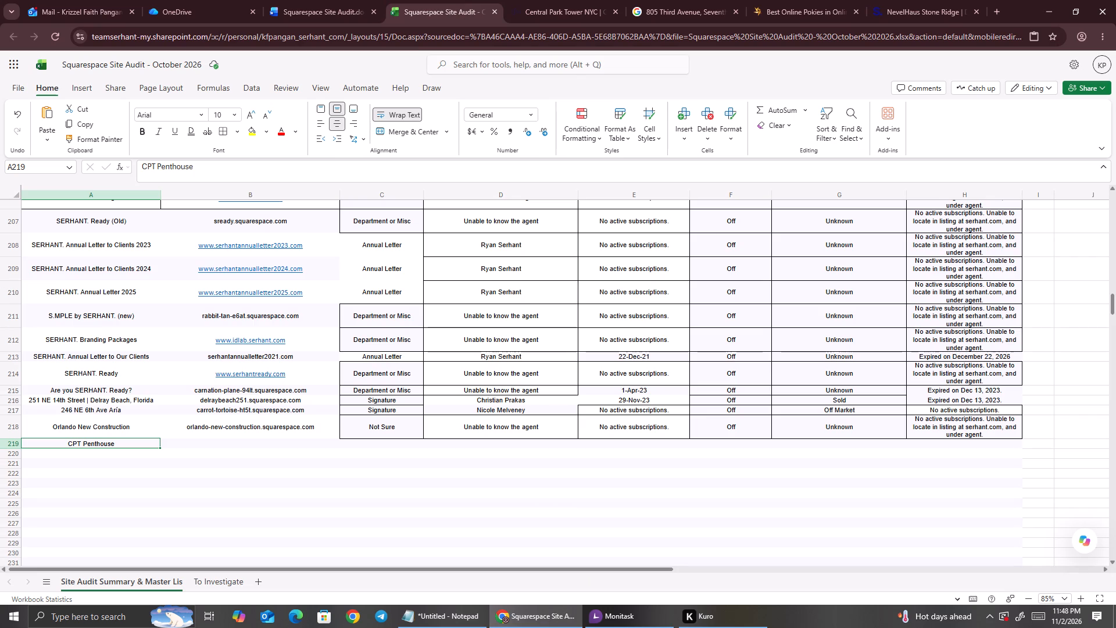
key("alt+Tab")
left_click(481, 234)
left_click_drag(466, 202, 343, 200)
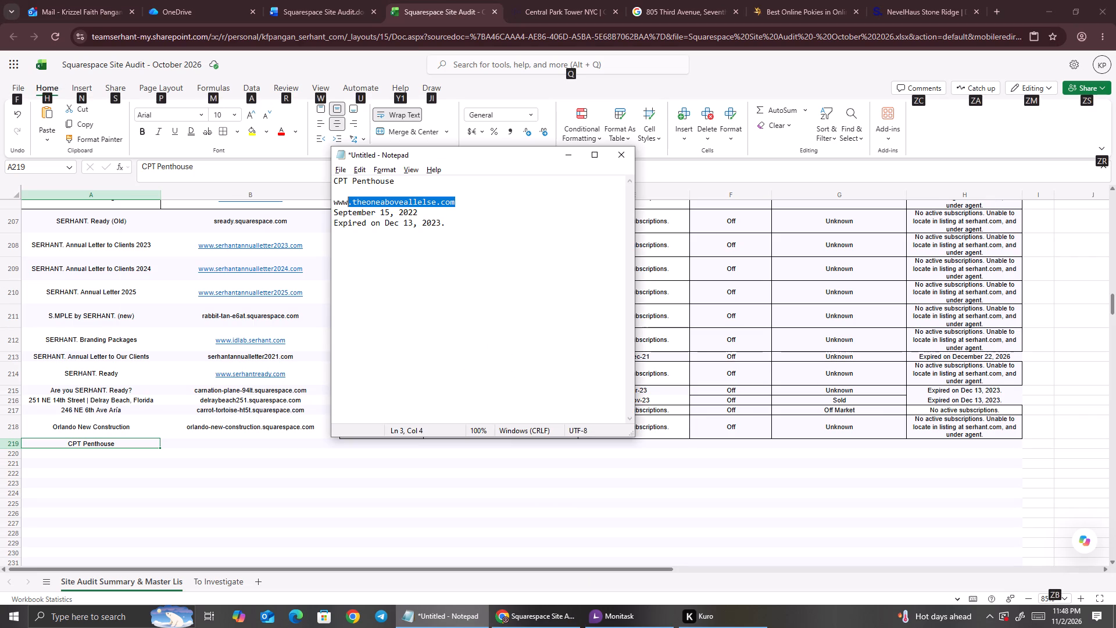
left_click_drag(343, 200, 314, 200)
key("ctrl+c")
left_click(215, 457)
left_click(228, 440)
key("ctrl+v")
Fill the CPT Penthouse category in cell C219 with "Signature", copied from the 246 NE 6th Ave Aria row.
key("alt+Tab")
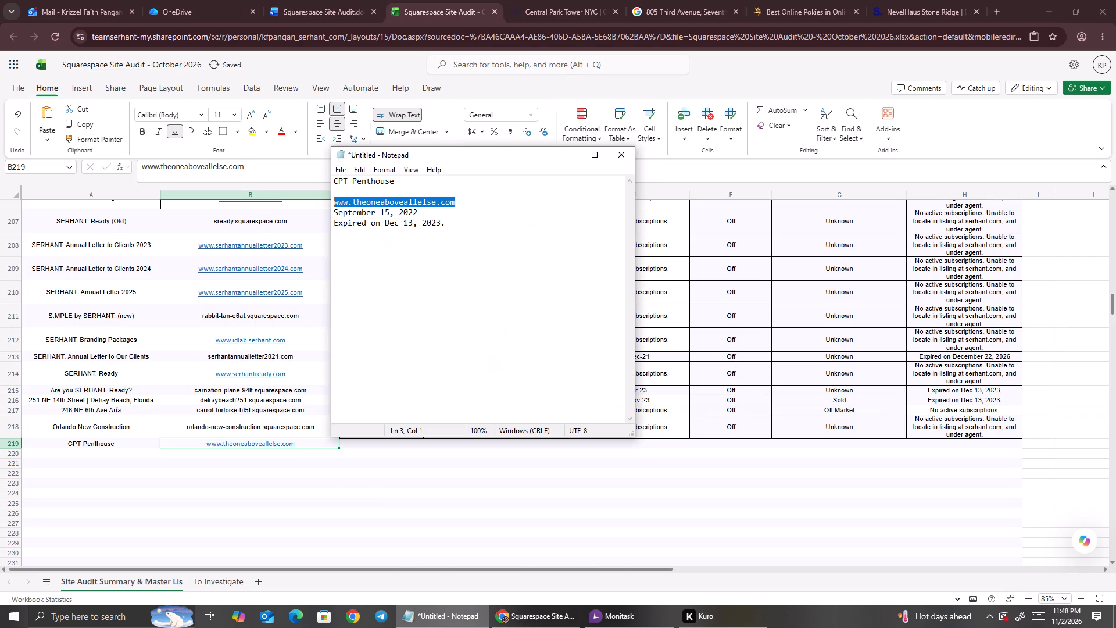
left_click(320, 473)
left_click(377, 447)
left_click(385, 413)
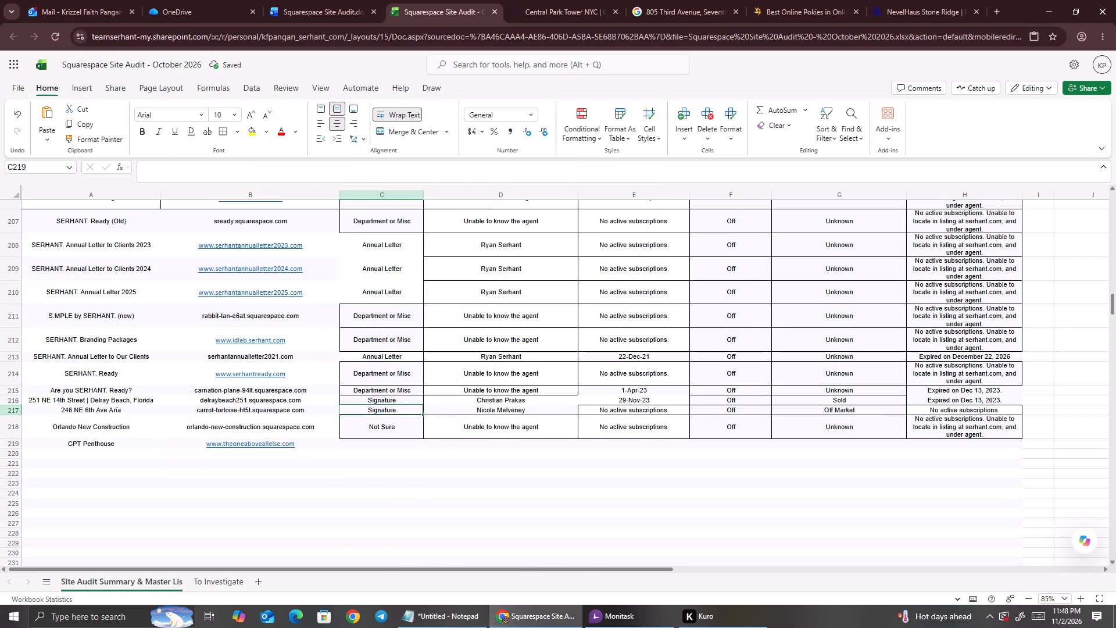
key("ctrl+c")
left_click(384, 447)
key("ctrl+v")
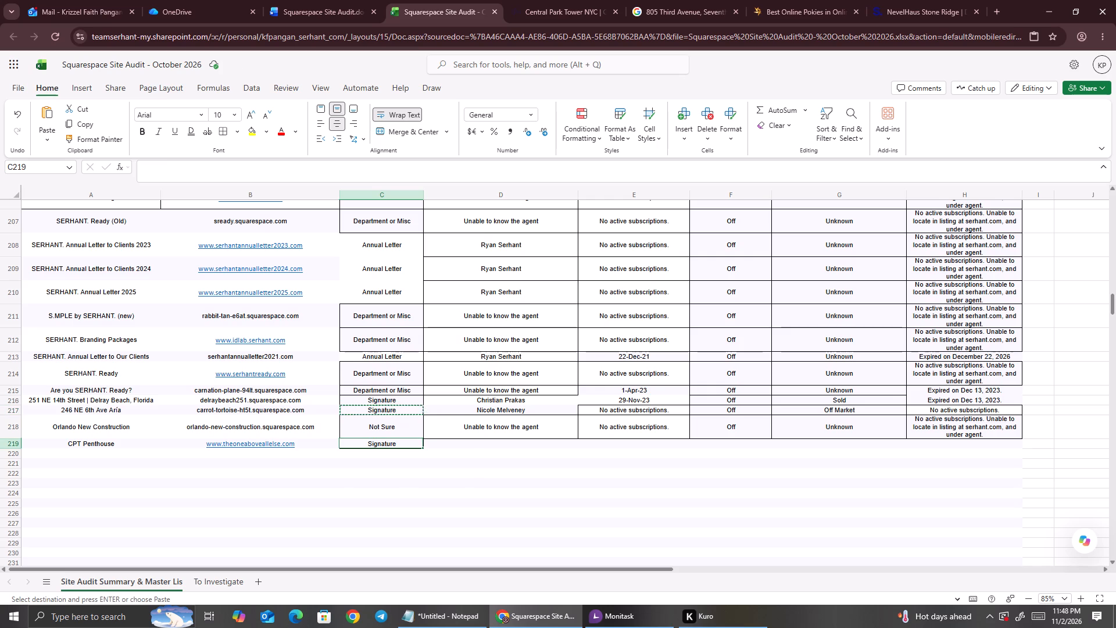
Search Google, using the site name from Notepad, for whether CPT Penthouse is a signature or new development of SERHANT.
left_click(643, 0)
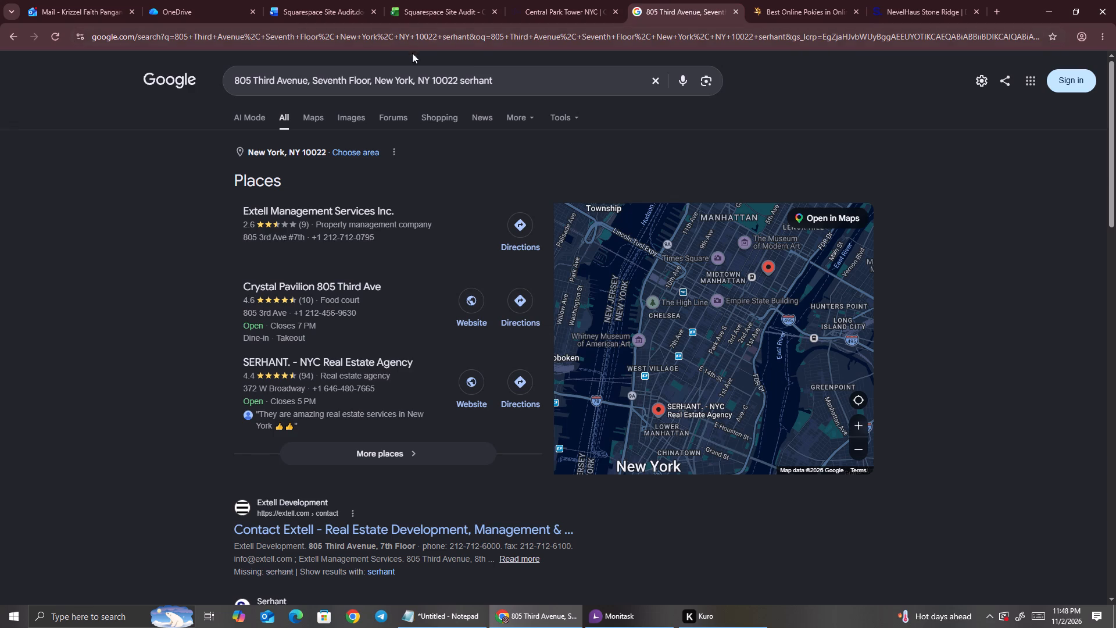
left_click(434, 80)
key("ctrl+a")
key("alt+Tab")
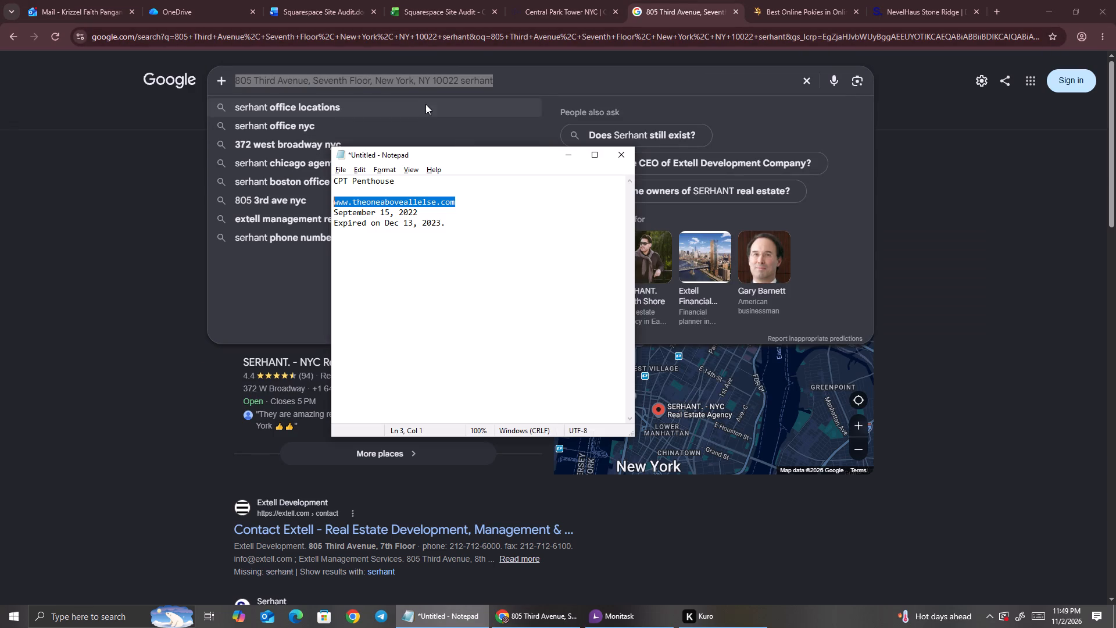
left_click_drag(396, 184, 255, 184)
key("ctrl+c")
left_click(345, 87)
key("ctrl+a")
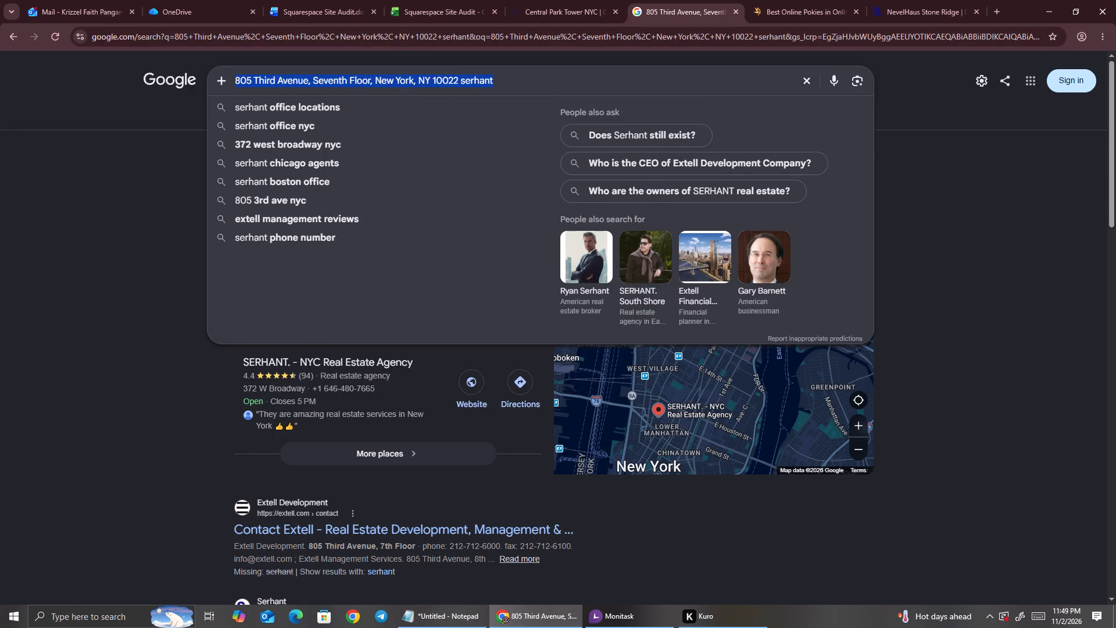
key("ctrl+v")
key("space")
type("is this a signature or new developemnt o")
key("space")
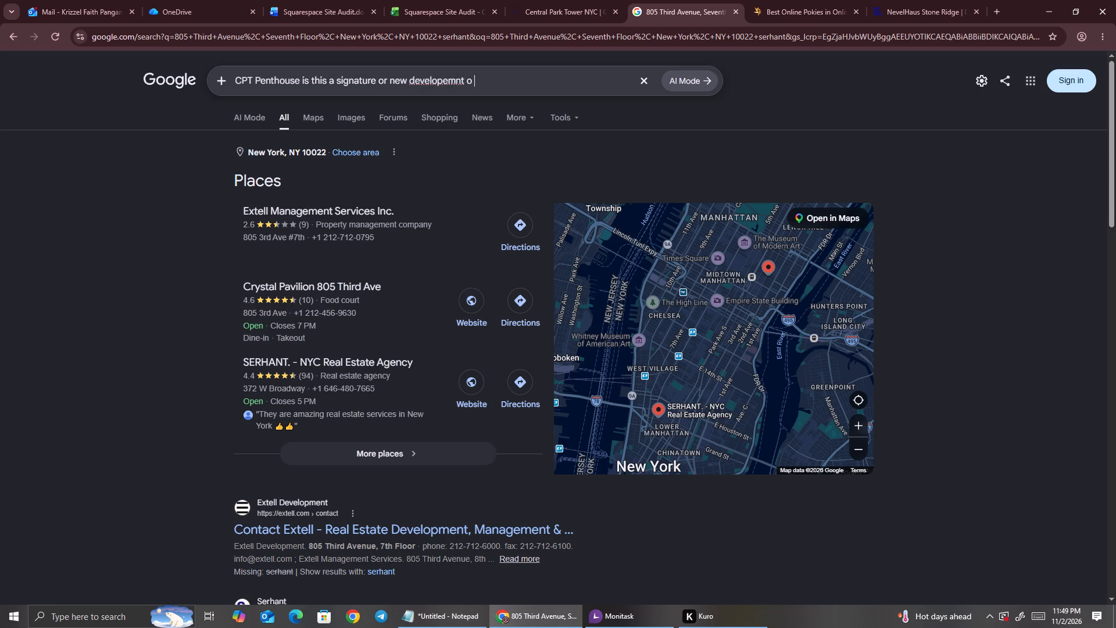
key("BackSpace")
type("f serhant")
key("Return")
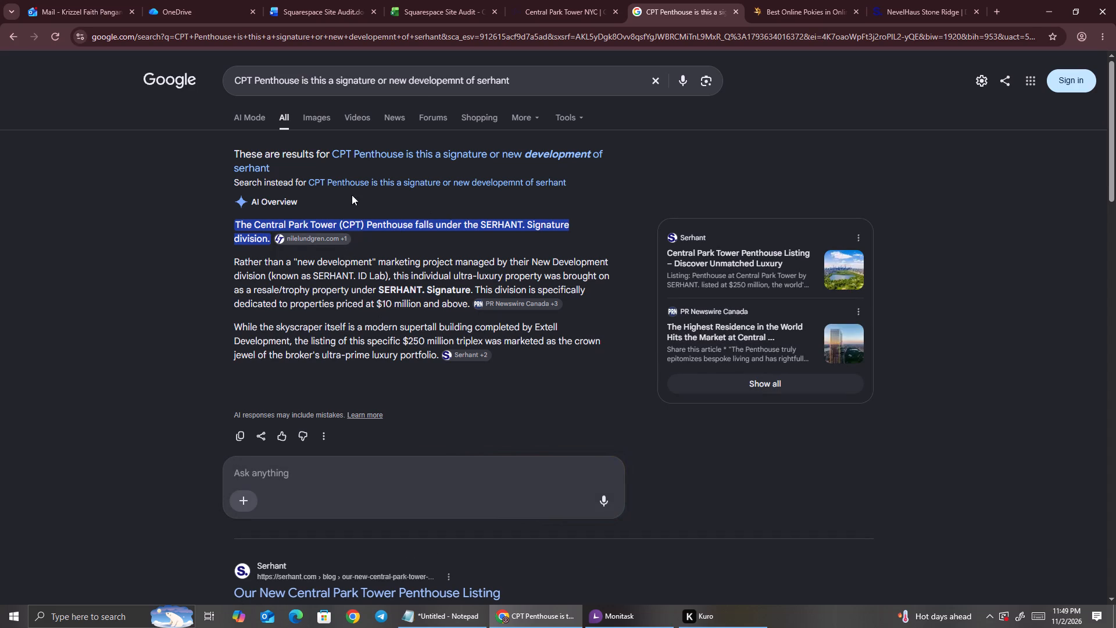
left_click(580, 0)
Fill the CPT Penthouse agent in cell D219 of the audit workbook with "Unable to know the agent", copied from the row above.
left_click(460, 0)
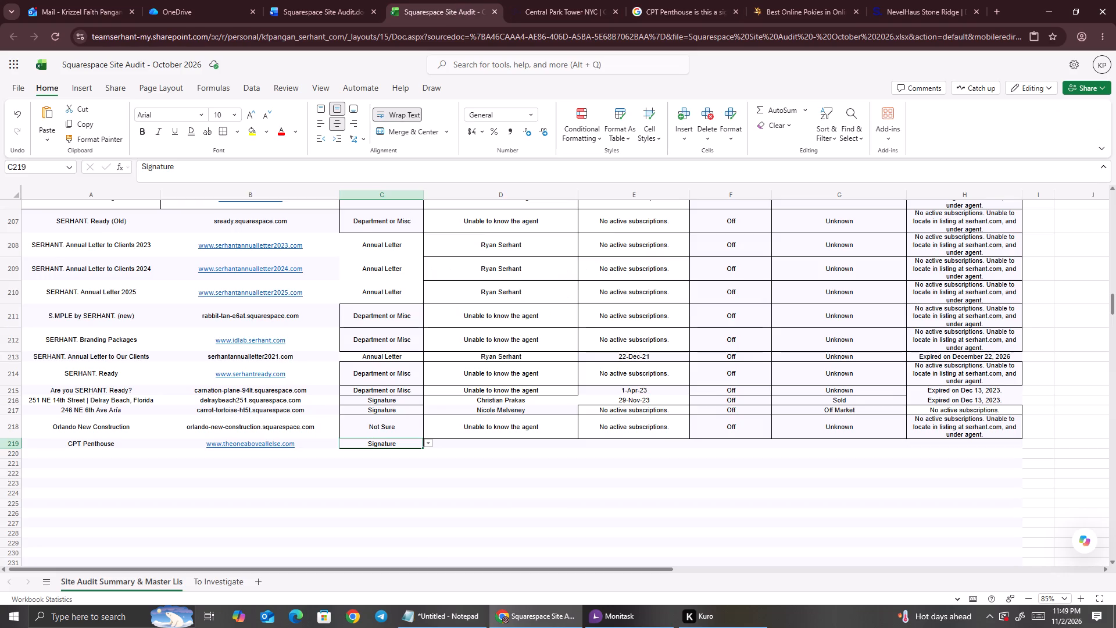
left_click(387, 483)
left_click(491, 440)
left_click(517, 429)
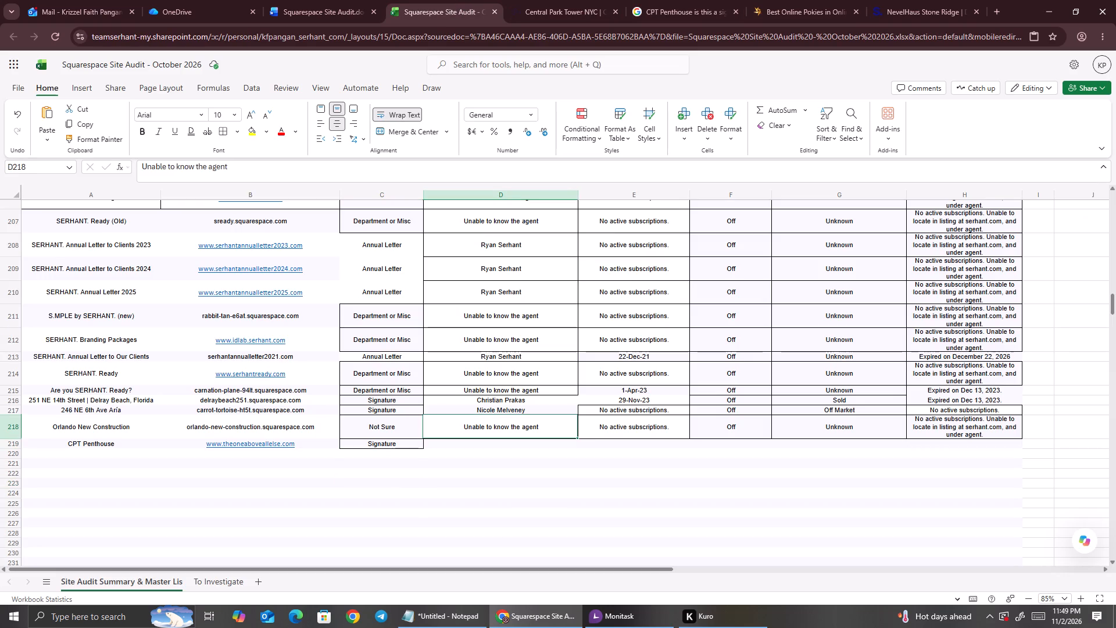
key("ctrl+c")
left_click(513, 444)
key("ctrl+v")
Copy the date "September 15, 2022" from the Notepad notes into cell E219 for CPT Penthouse.
left_click(636, 437)
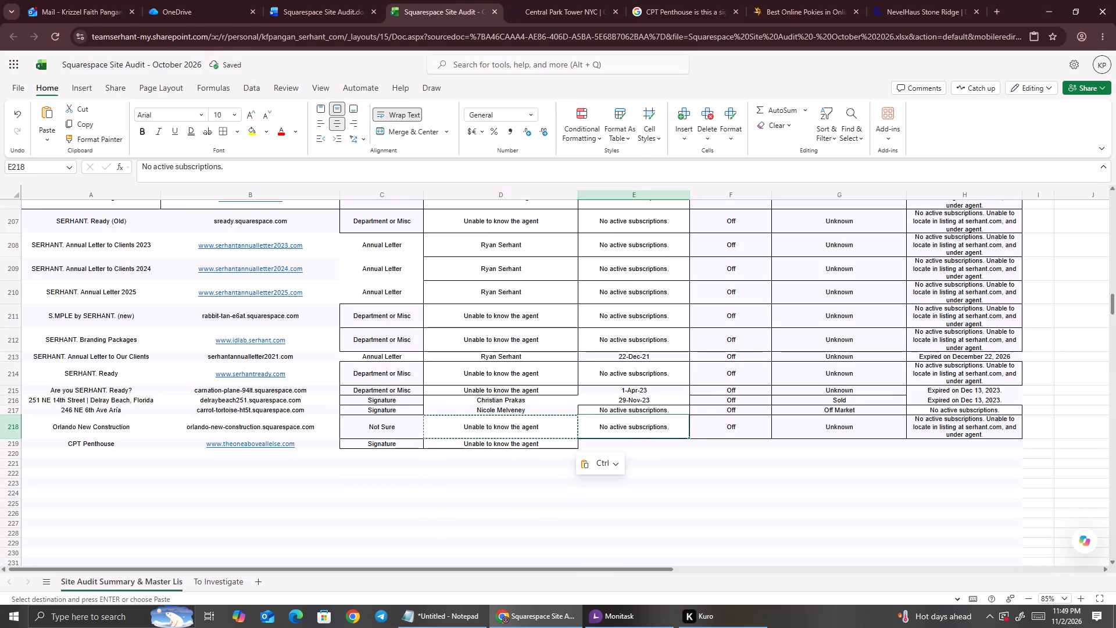
key("alt+Tab")
left_click_drag(424, 209, 298, 216)
key("ctrl+c")
left_click(686, 464)
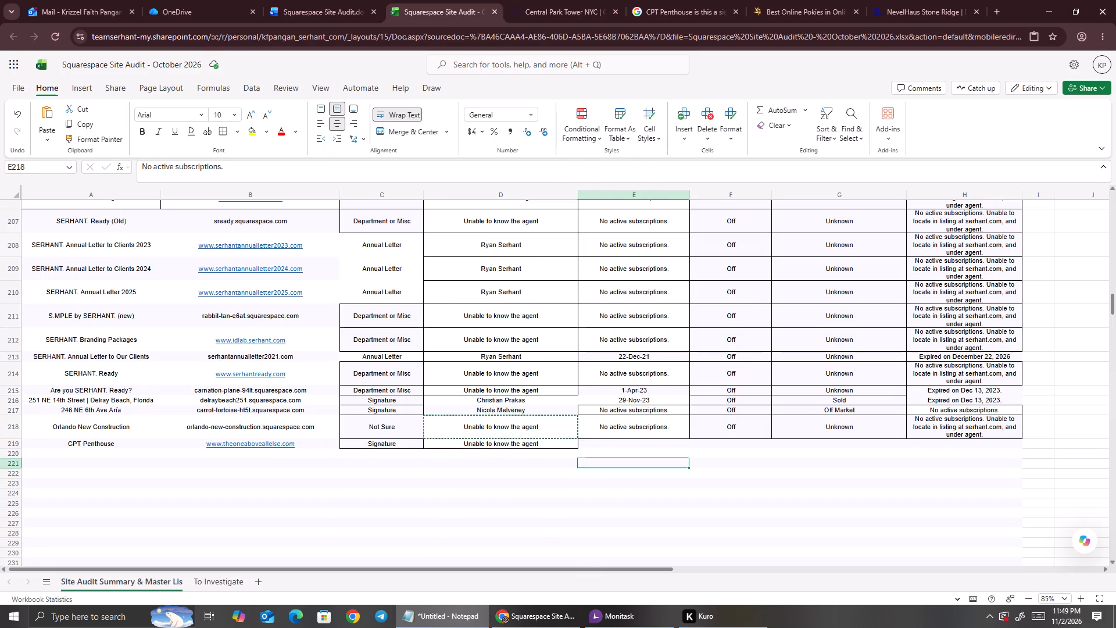
left_click(663, 444)
key("ctrl+v")
Fill cell F219 for CPT Penthouse with "Off", copied from the Orlando New Construction row.
left_click(722, 427)
key("ctrl+c")
left_click(724, 443)
key("ctrl+v")
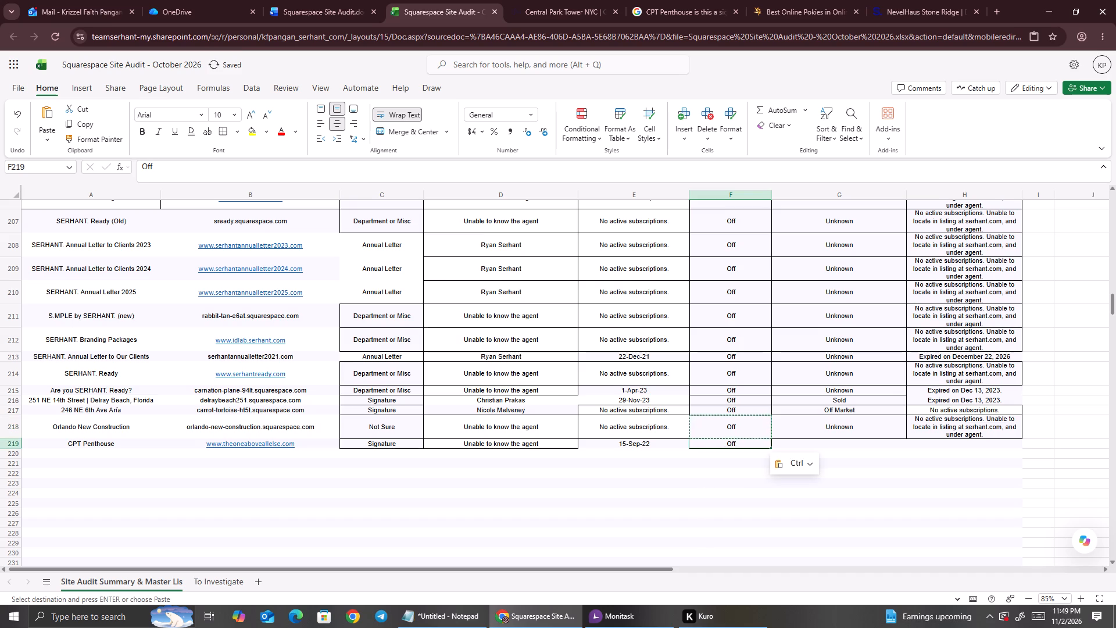
Fill cell G219 for CPT Penthouse with "Unknown", copied from the Orlando New Construction row.
left_click(842, 431)
left_click(886, 505)
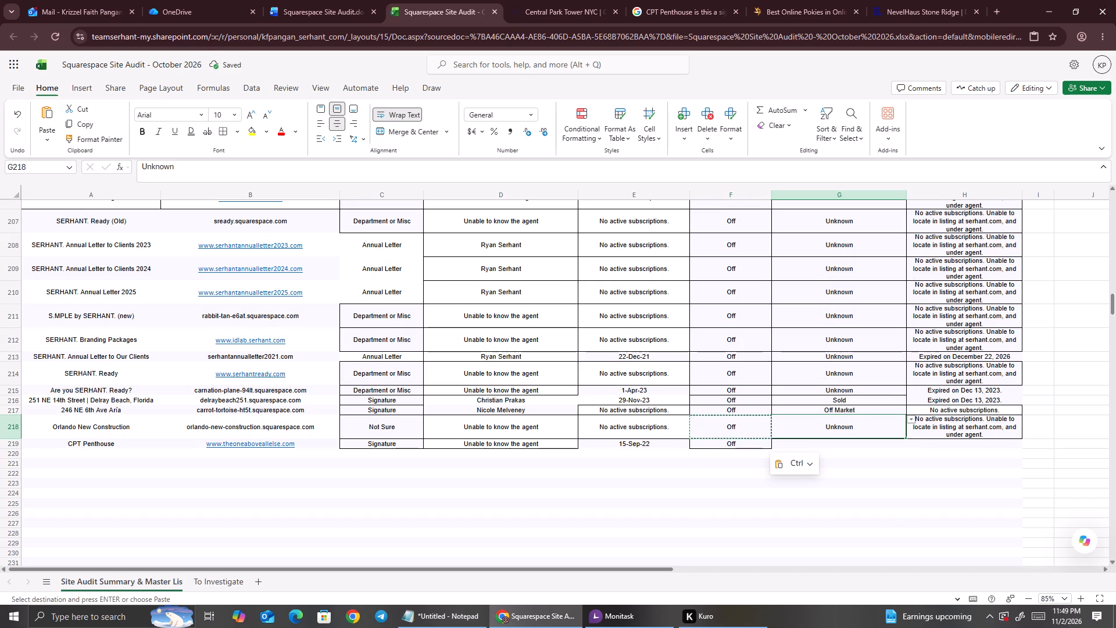
left_click(861, 435)
left_click(849, 437)
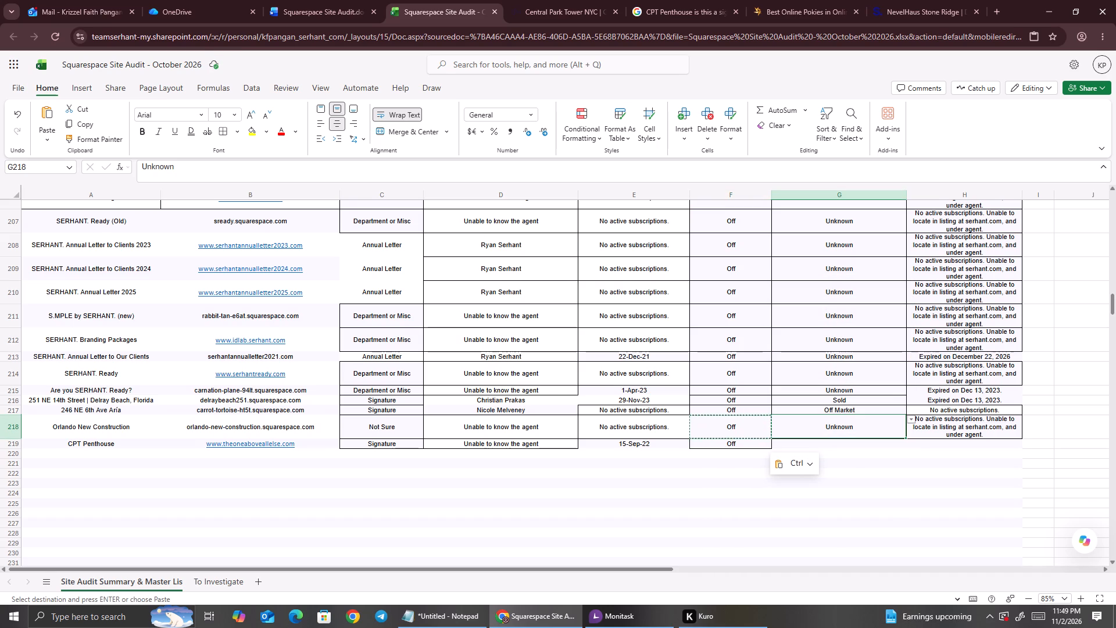
key("ctrl+c")
left_click(847, 445)
key("ctrl+v")
In the Notepad notes, add after the expiry date: "Upon clicking the listing in the serhant.com, it redirected me to a casino link".
key("alt+Tab")
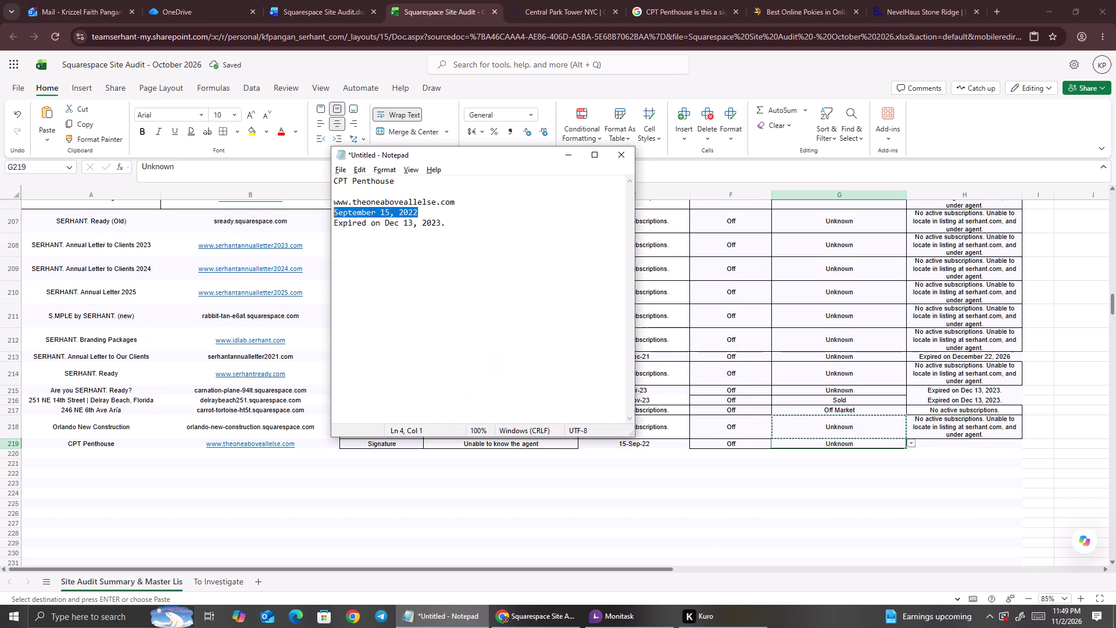
left_click_drag(457, 229, 378, 229)
left_click(506, 228)
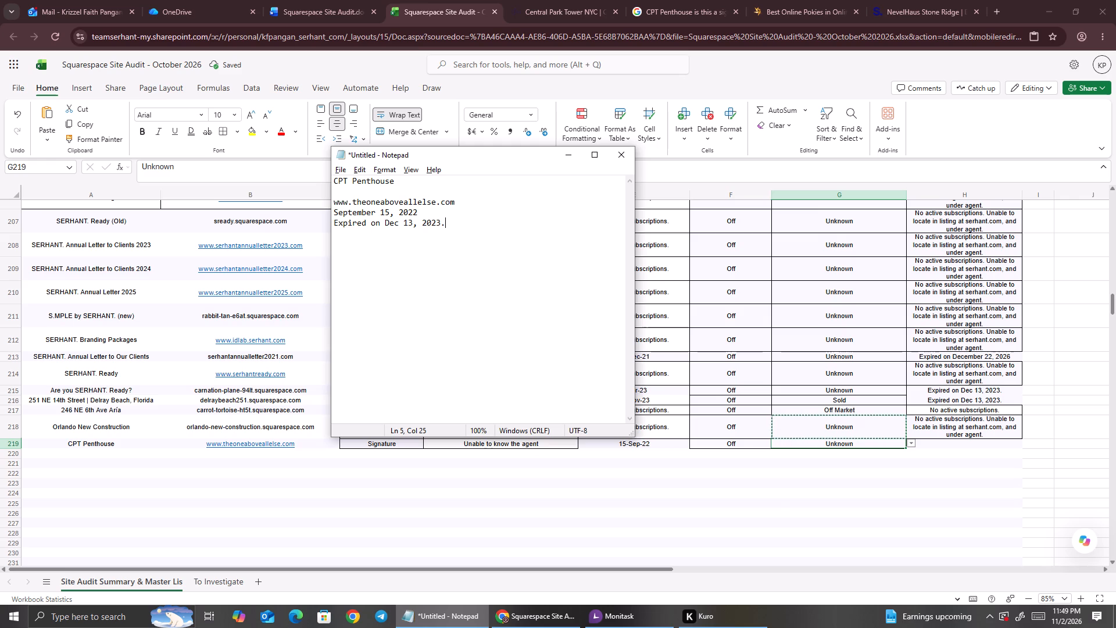
key("space")
type("Upon clicking the web")
key("BackSpace")
key("BackSpace")
key("BackSpace")
key("l")
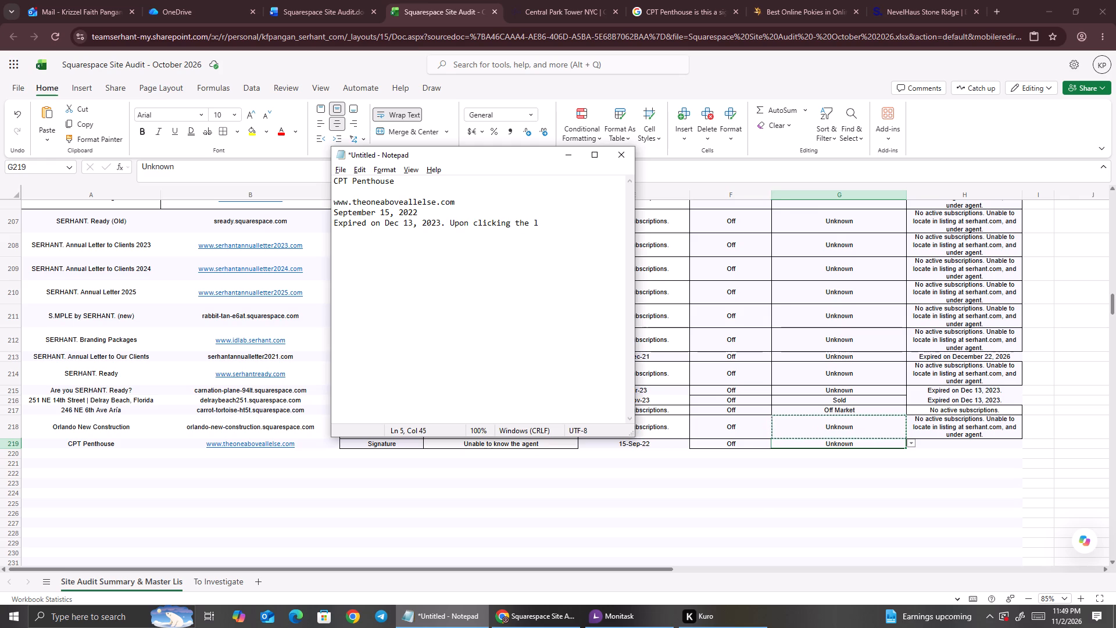
type("ink")
key("BackSpace")
key("BackSpace")
key("BackSpace")
key("BackSpace")
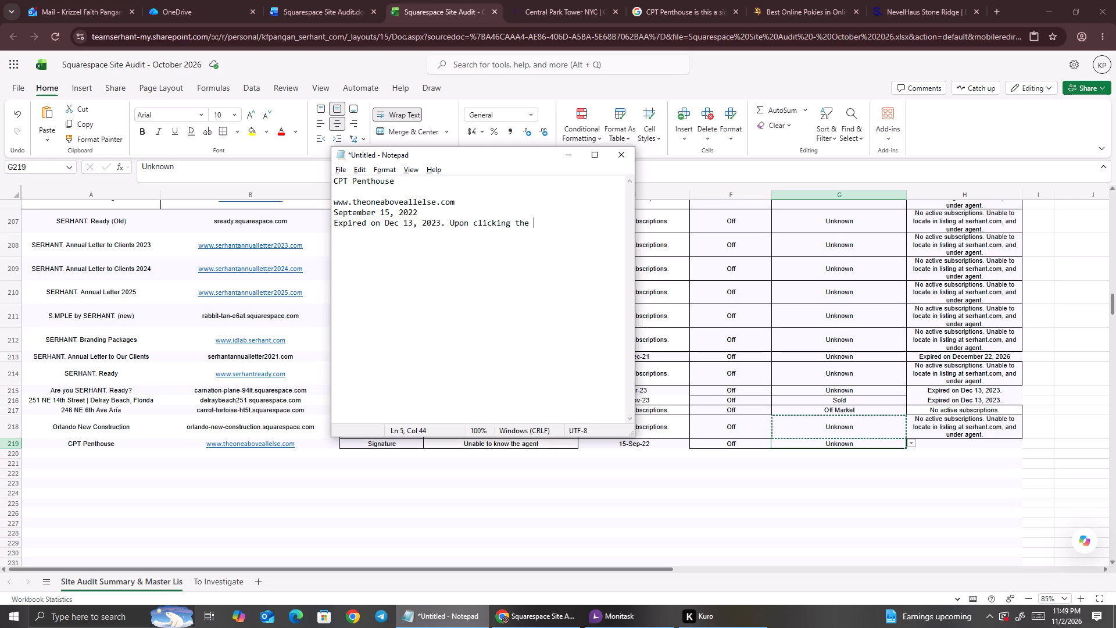
type("listing")
key("space")
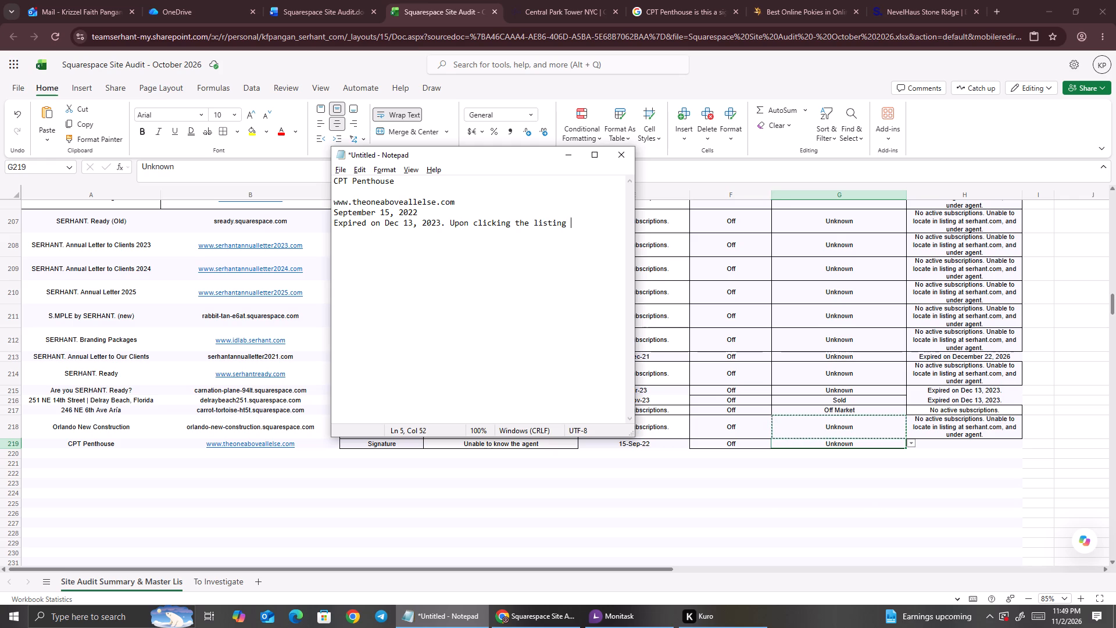
key("o")
key("BackSpace")
type("in the serhant.com, it s")
key("BackSpace")
type("le;ad")
key("BackSpace")
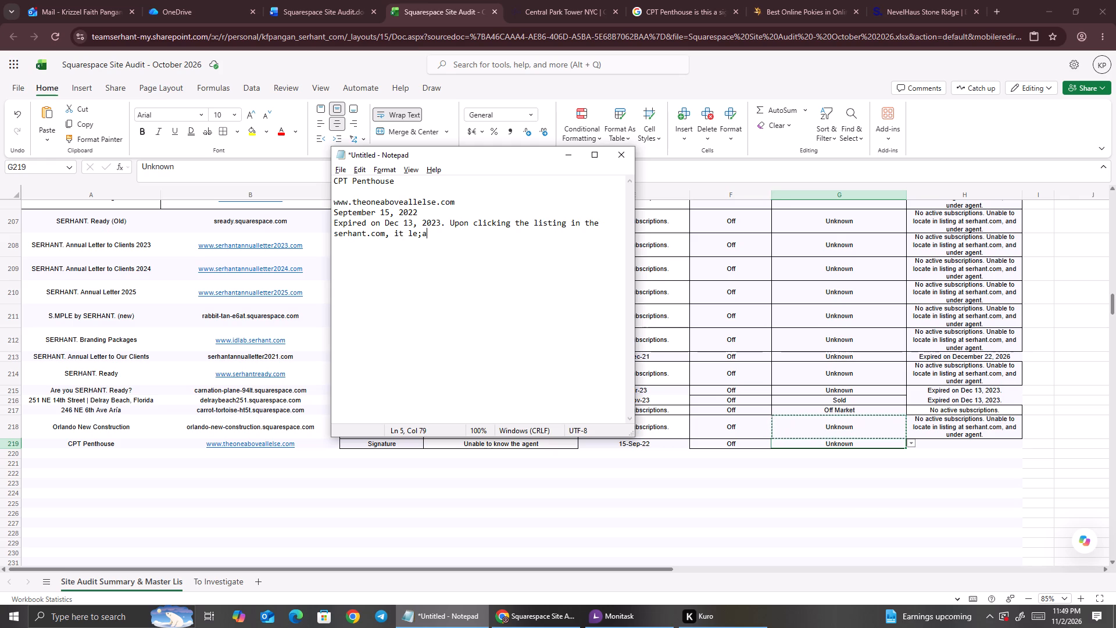
key("BackSpace")
key("BackSpace")
type("ad")
key("BackSpace")
key("BackSpace")
key("BackSpace")
key("BackSpace")
type("redirecye")
key("BackSpace")
key("BackSpace")
type("ted me to a casino")
key("space")
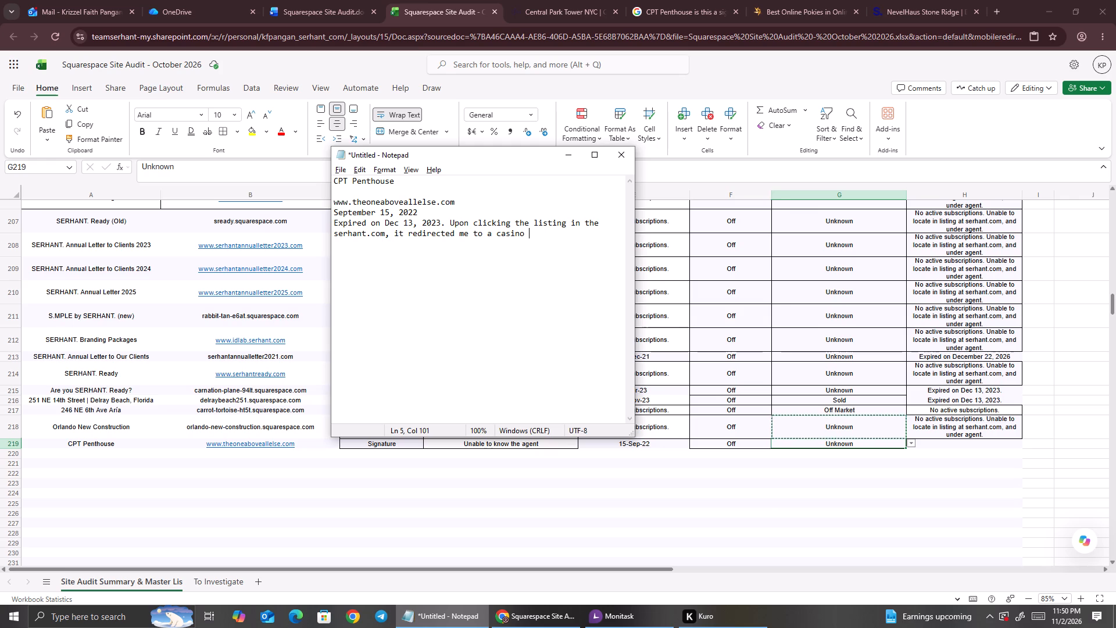
key("l")
type("ink")
key("slash")
key("BackSpace")
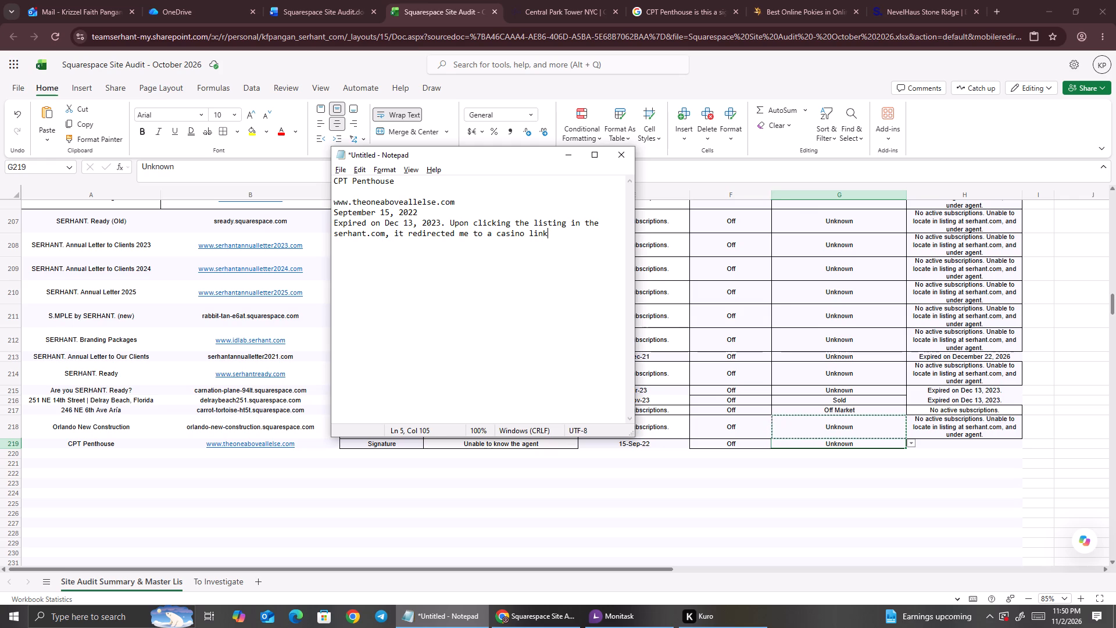
type(". Can we please check")
key("space")
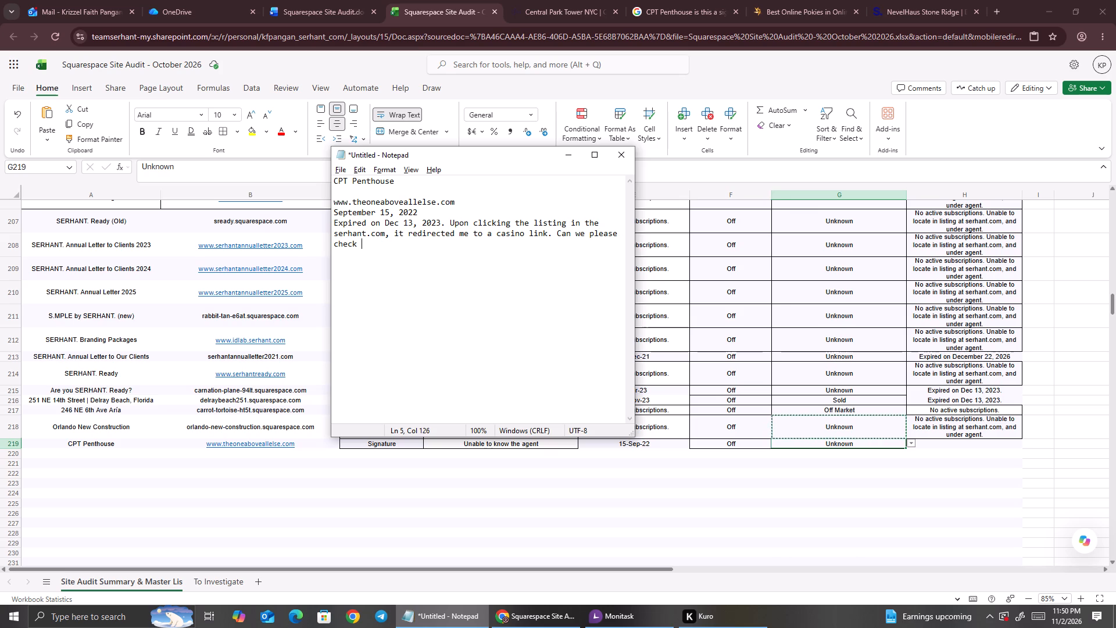
type("-")
key("space")
left_click(690, 0)
left_click(760, 0)
left_click(644, 0)
left_click(567, 0)
left_click(756, 0)
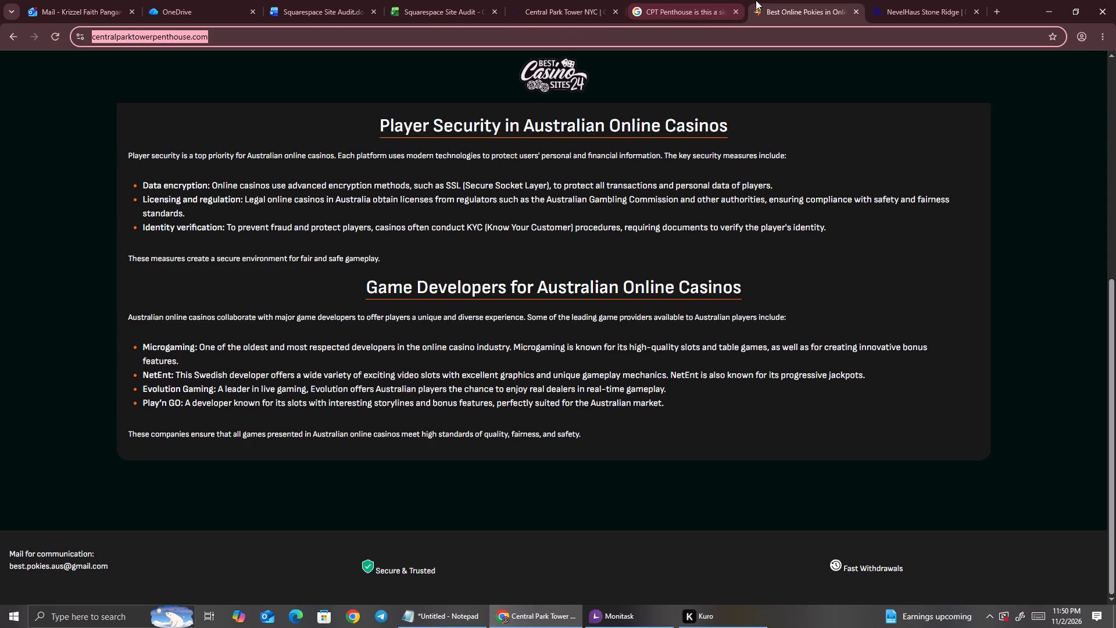
left_click(691, 4)
left_click(790, 0)
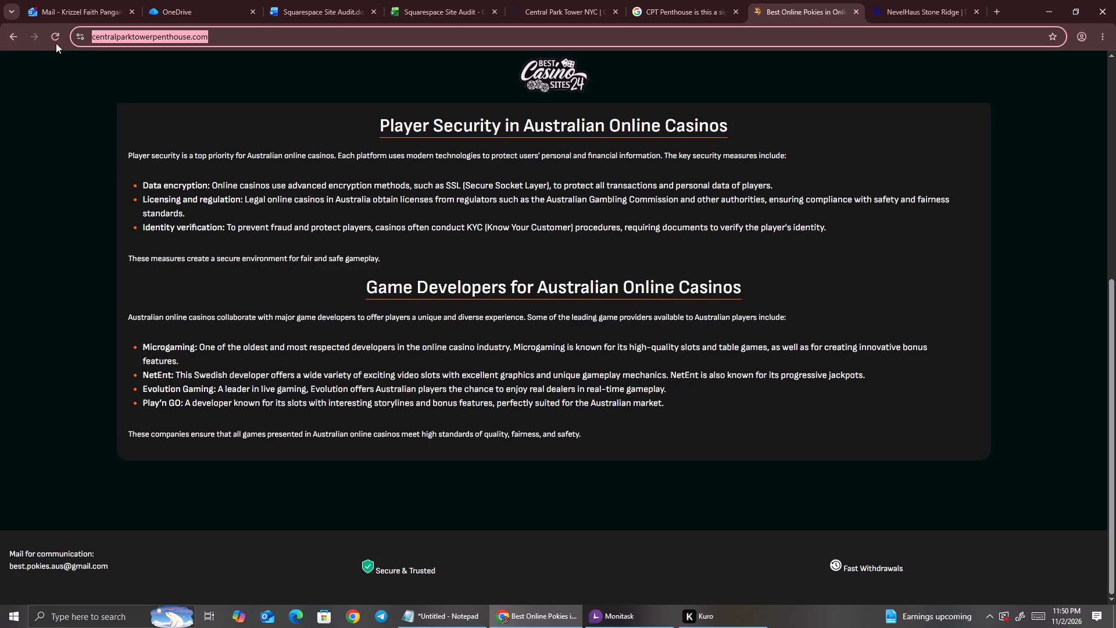
left_click(150, 38)
key("ctrl+a")
key("ctrl+c")
key("alt+Tab")
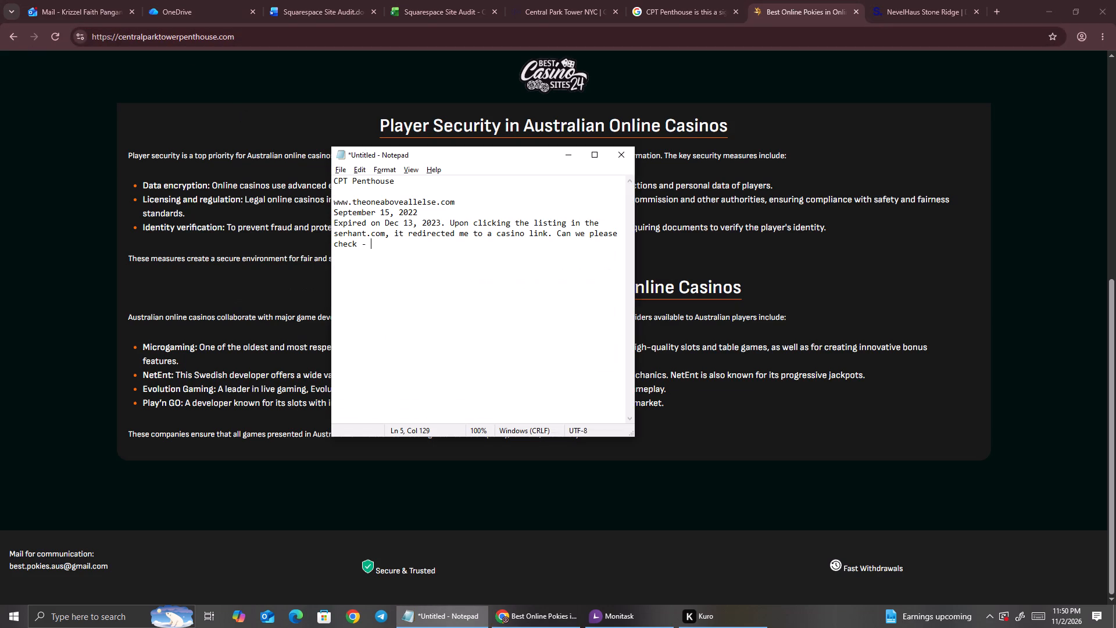
key("ctrl+v")
left_click_drag(552, 243, 338, 211)
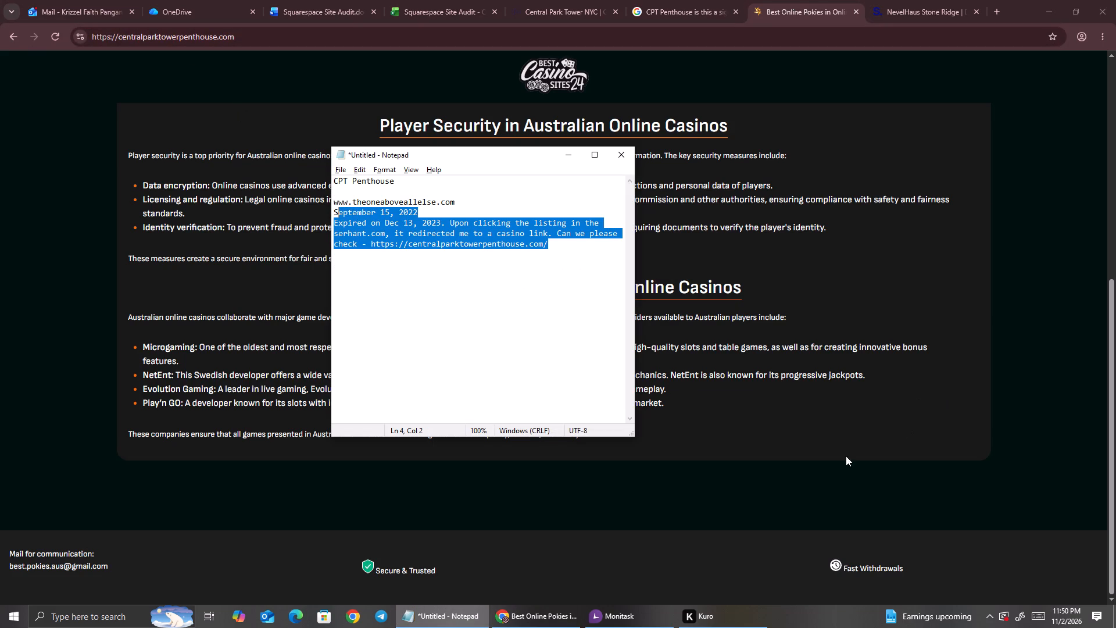
Look over the casino page at centralparktowerpenthouse.com and revisit the CPT Penthouse search results.
left_click(805, 509)
scroll(865, 452, "up", 5)
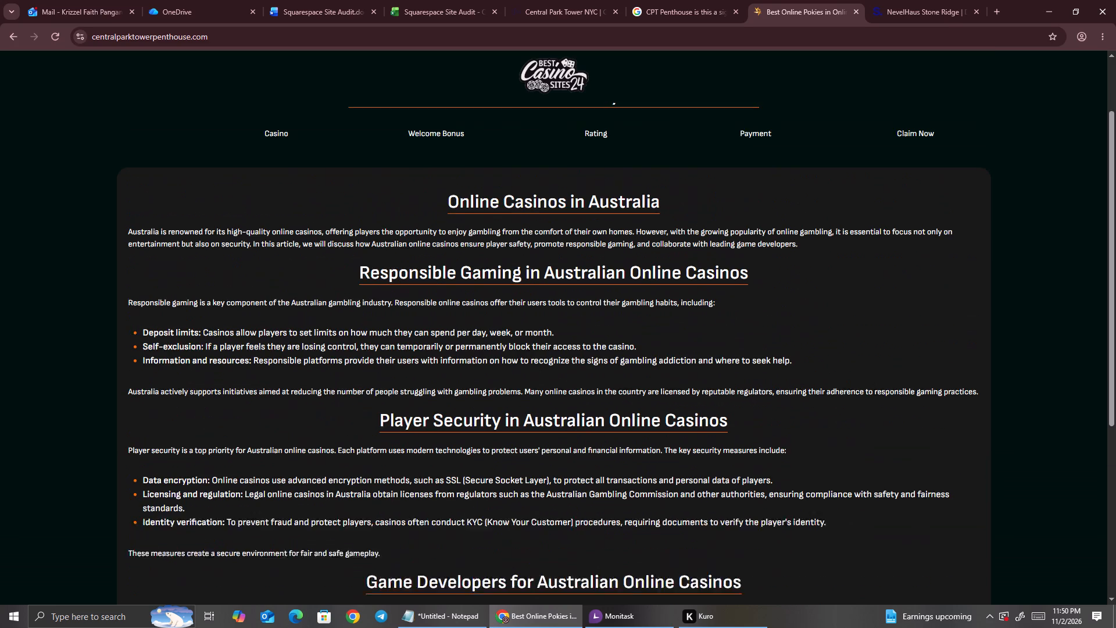
scroll(871, 433, "up", 4)
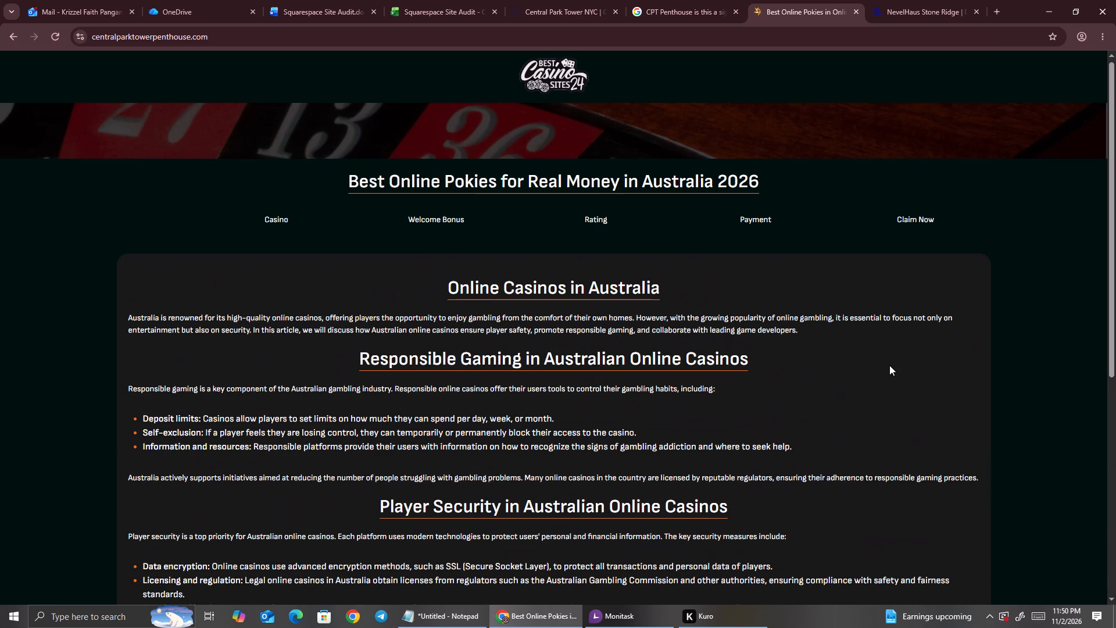
scroll(882, 362, "down", 11)
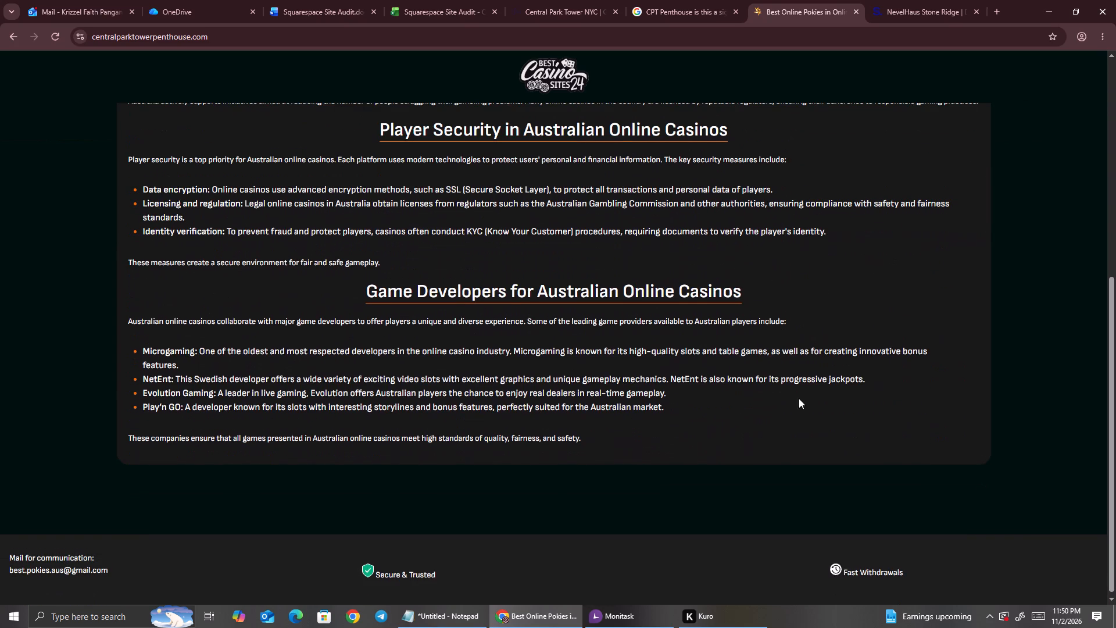
key("alt+Tab")
left_click(448, 313)
left_click(655, 0)
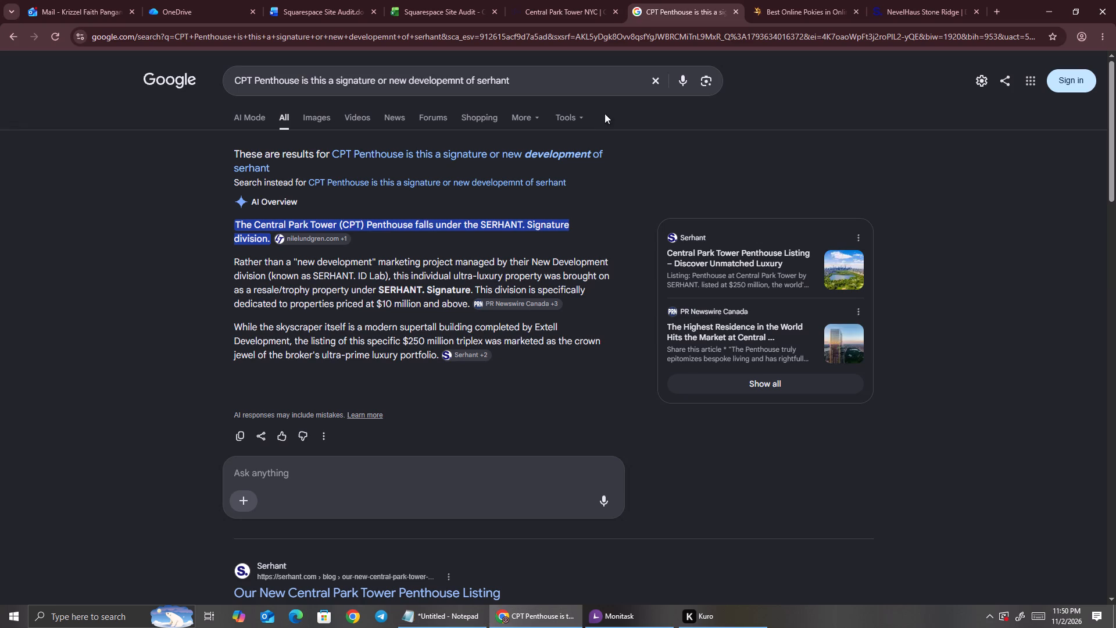
Copy the CPT Penthouse note, from "Expired on Dec 13, 2023." through the casino address, from Notepad into cell H219 of the audit workbook.
key("alt+Tab")
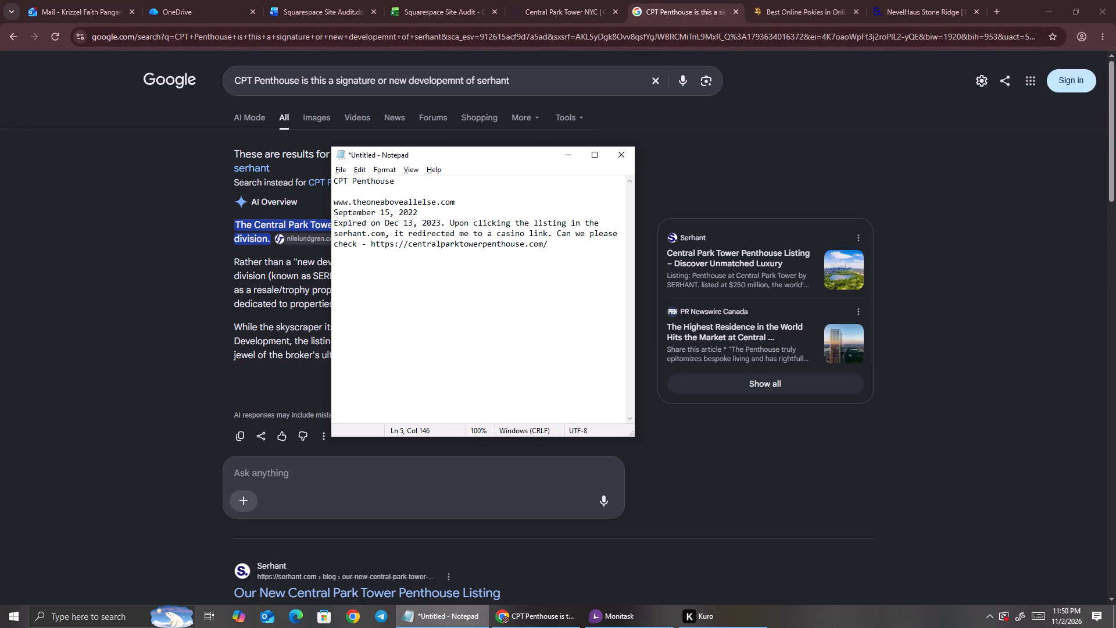
left_click_drag(568, 254, 326, 221)
key("ctrl+c")
left_click(399, 0)
left_click(320, 0)
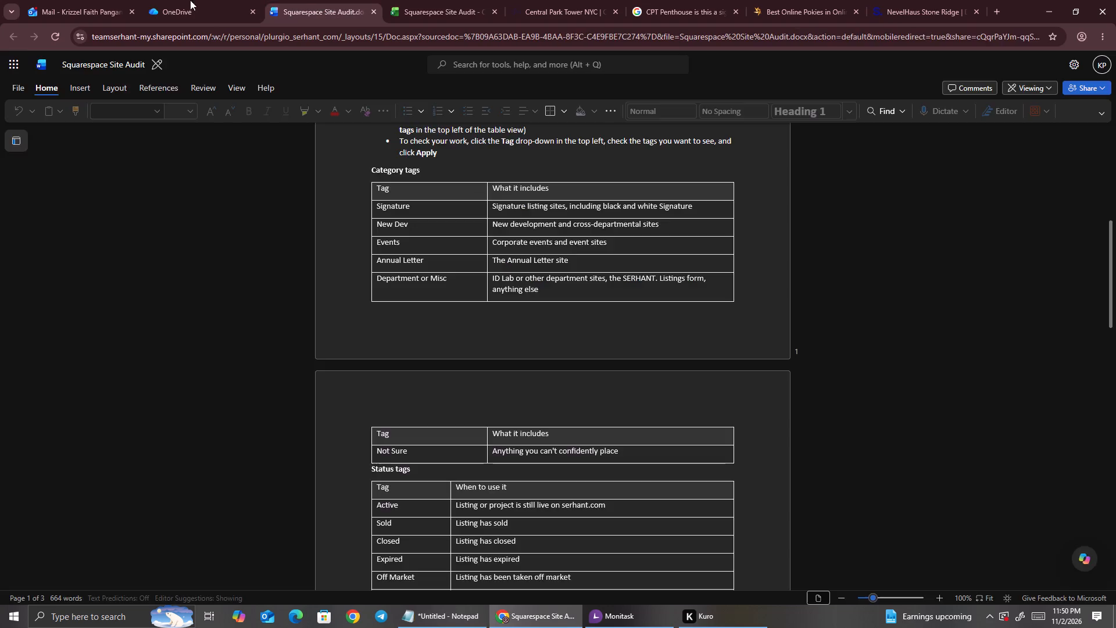
left_click(180, 0)
left_click(430, 0)
left_click(761, 503)
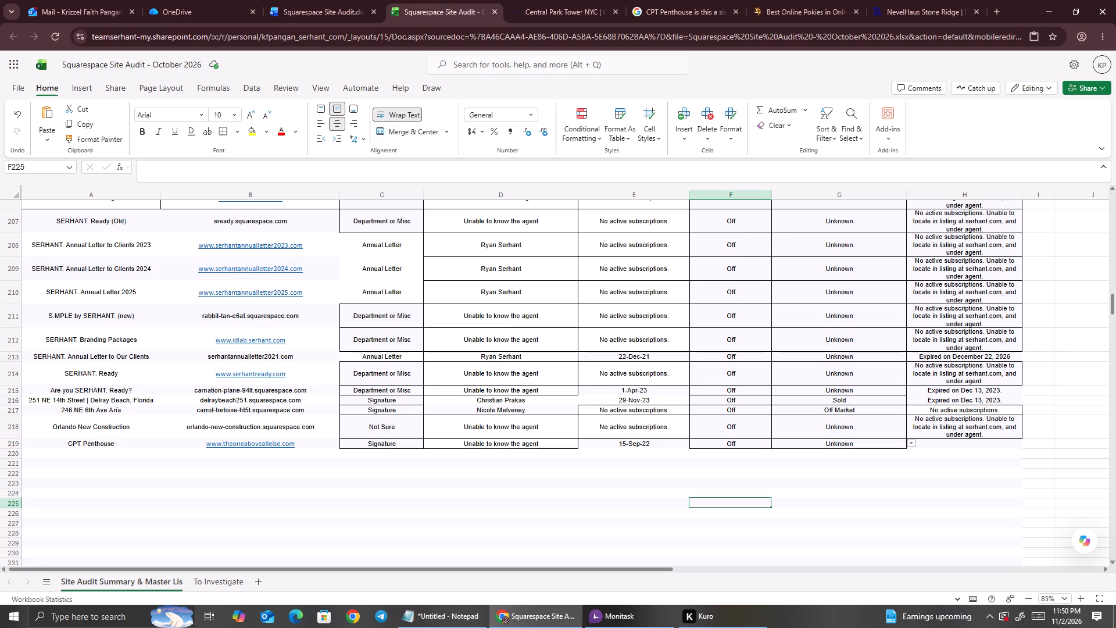
left_click(965, 443)
key("ctrl+v")
left_click(917, 513)
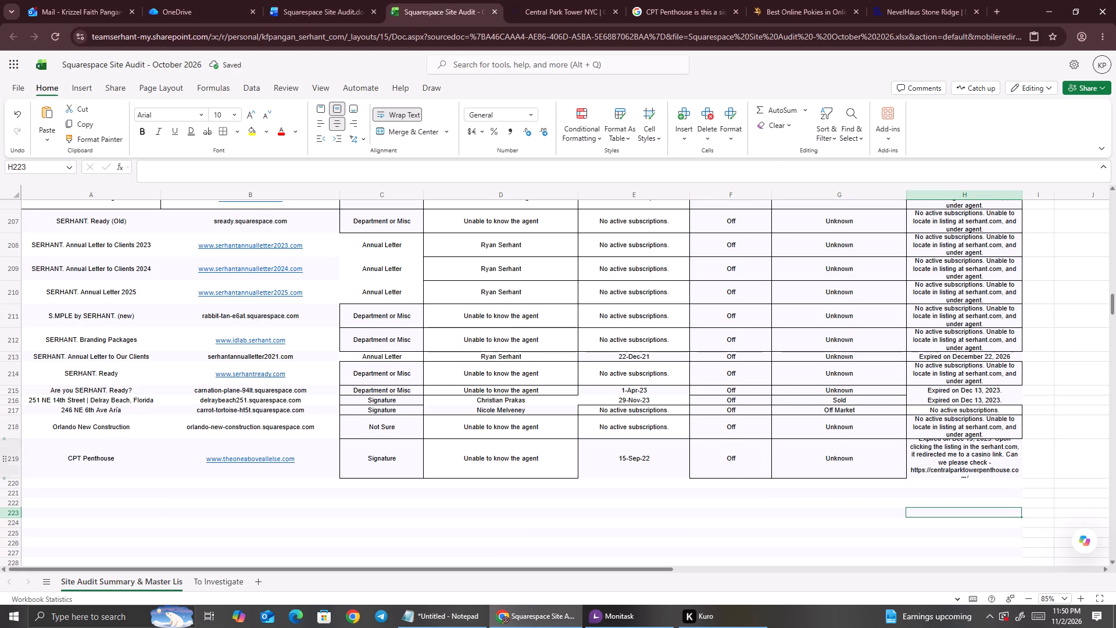
left_click(99, 506)
Go back from the Central Park Tower NYC site's invoices through its billing settings toward the Squarespace dashboard.
left_click(532, 0)
double_click(6, 35)
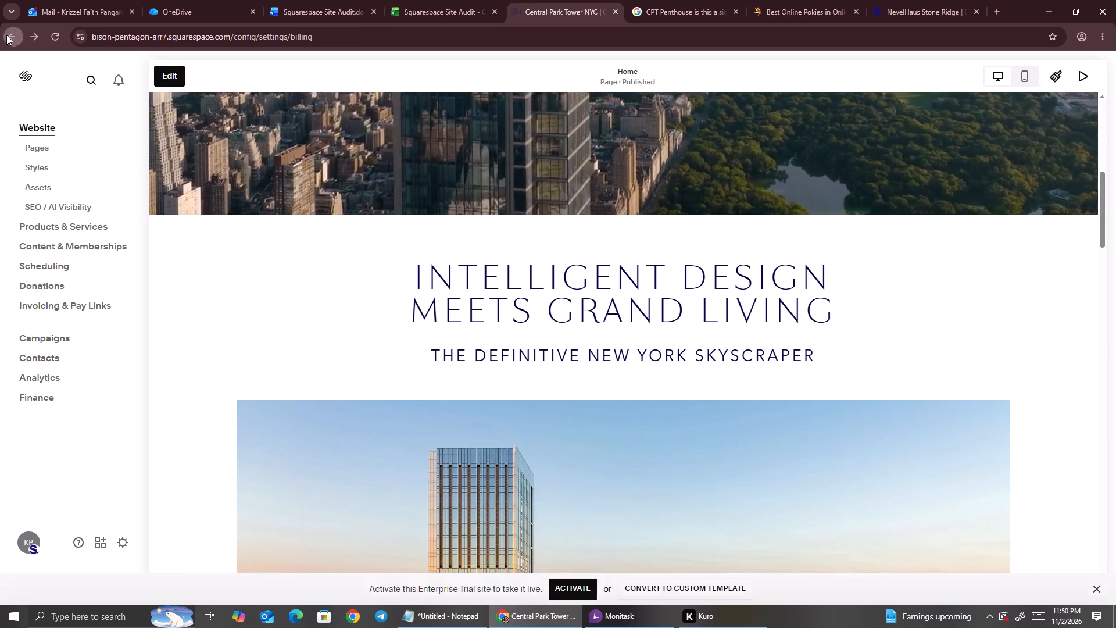
left_click(6, 35)
left_click(6, 35)
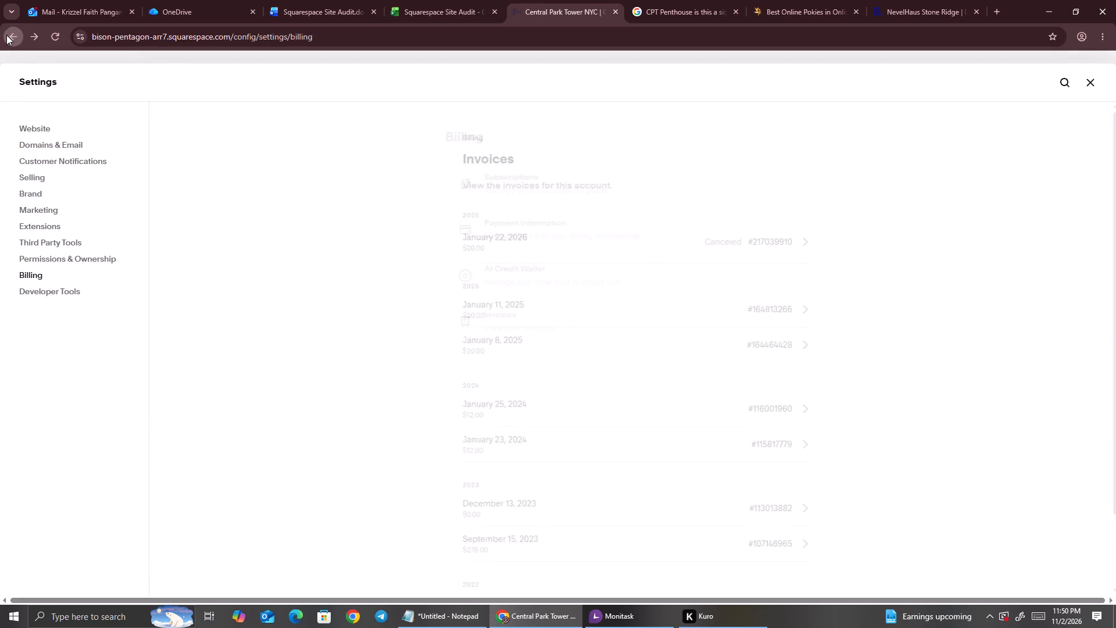
Return to the Serhant dashboard and add the tags Signature and Unknown to the CPT Penthouse site.
double_click(6, 35)
left_click(6, 35)
left_click(6, 35)
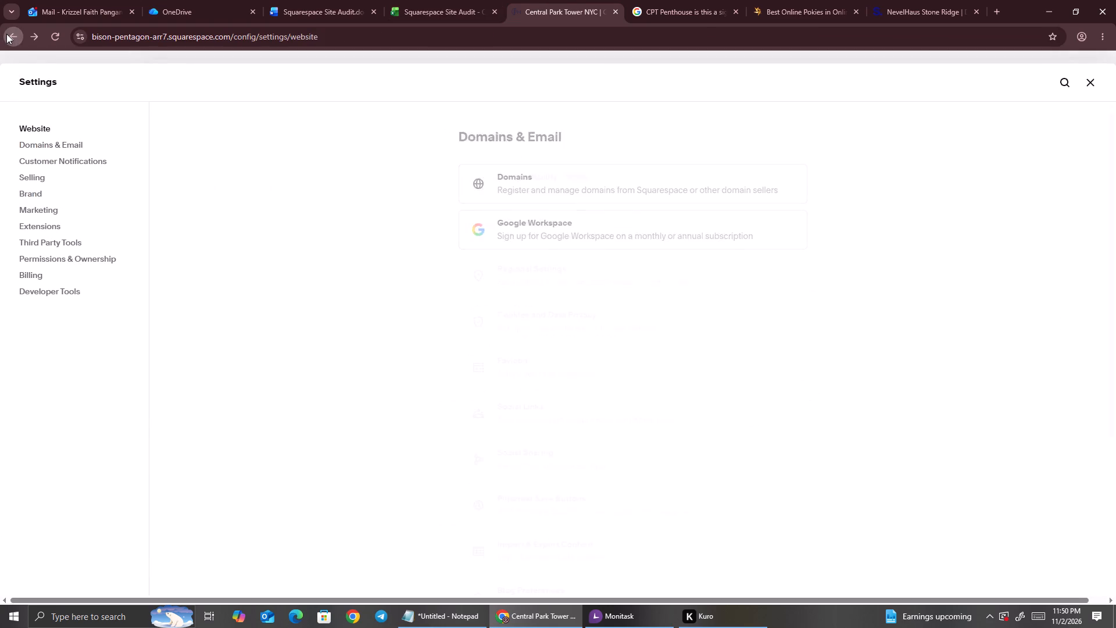
left_click(6, 34)
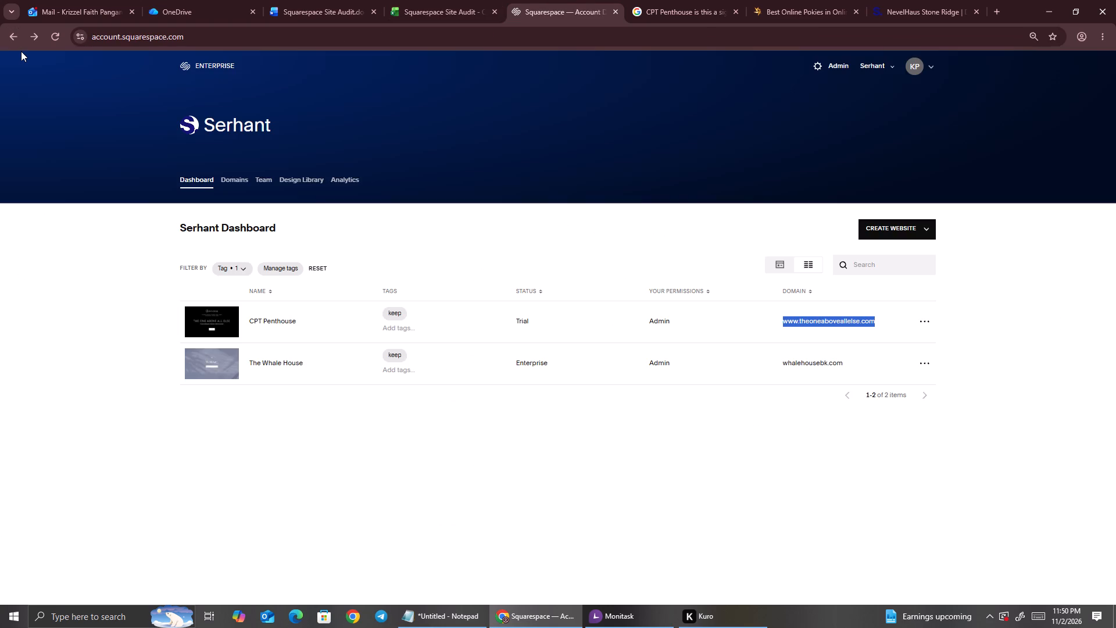
left_click(404, 329)
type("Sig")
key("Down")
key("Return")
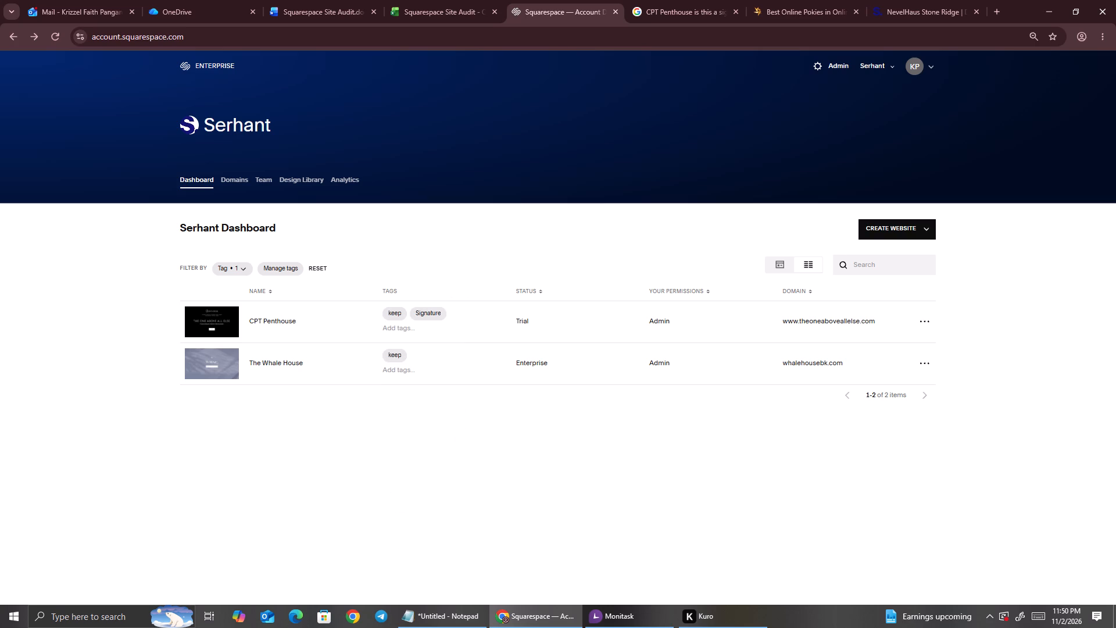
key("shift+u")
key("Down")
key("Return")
Replace the Notepad notes with the site name The Whale House and its domain whalehousebk.com, copied from the dashboard.
left_click_drag(345, 366, 244, 365)
key("ctrl+c")
key("alt+Tab")
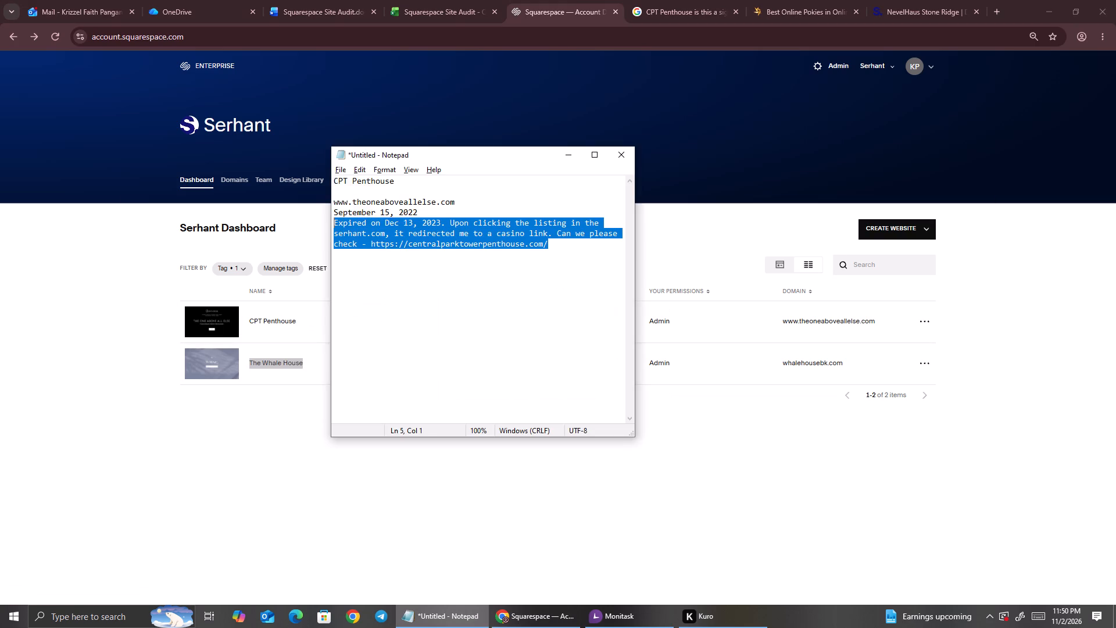
key("ctrl+a")
key("ctrl+v")
left_click_drag(773, 367, 865, 359)
key("ctrl+c")
key("alt+Tab")
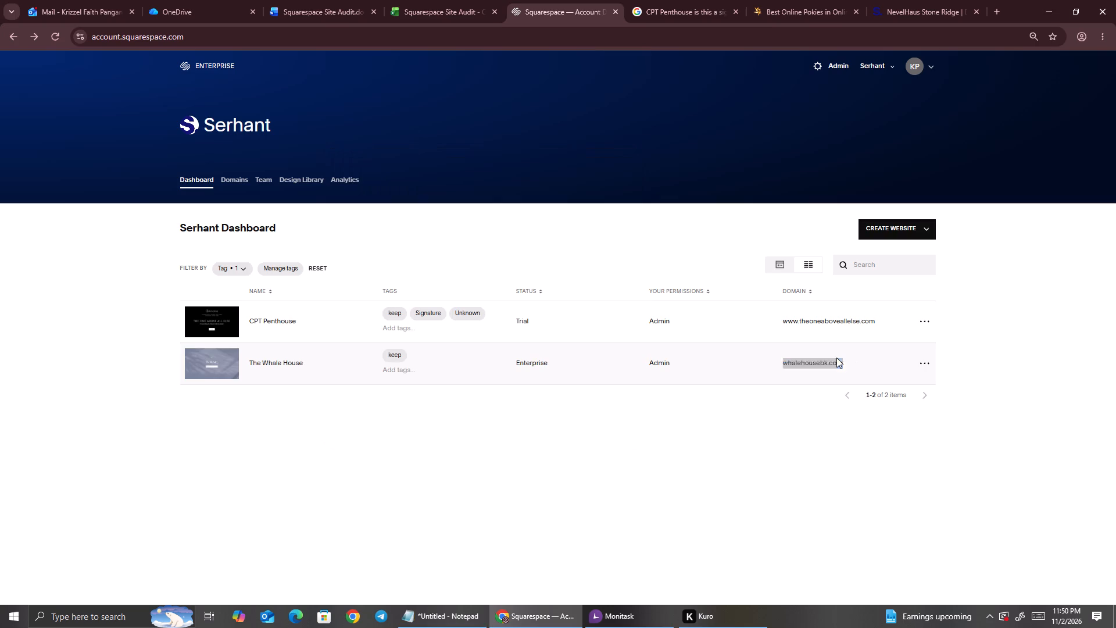
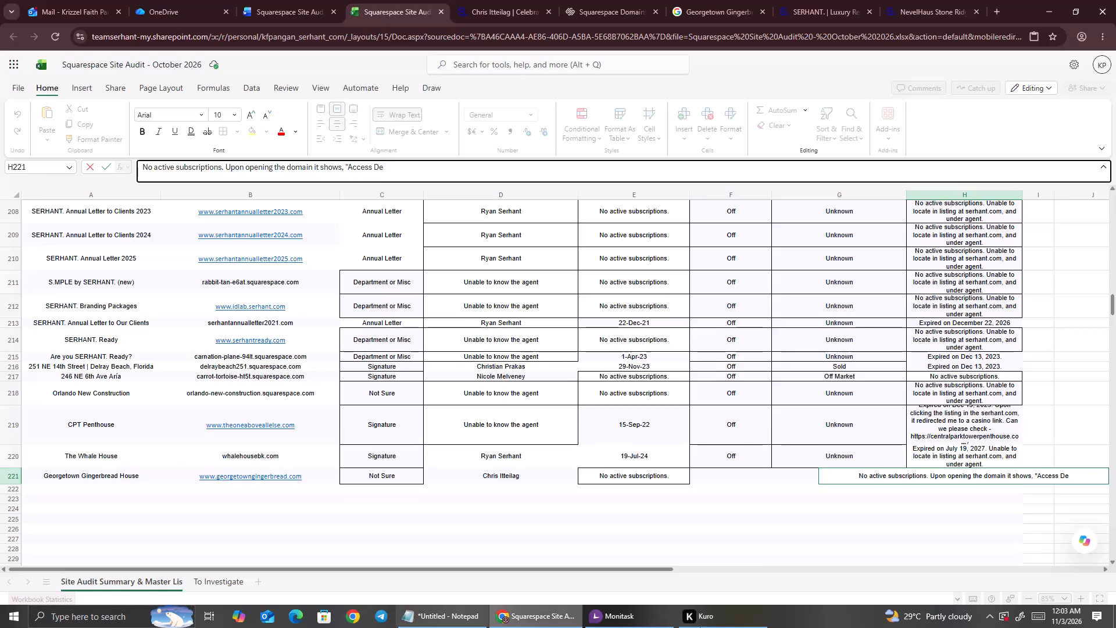
Copy the Off and Unknown values from F220:G220 into F221:G221 for Georgetown Gingerbread House.
left_click(682, 515)
left_click(651, 480)
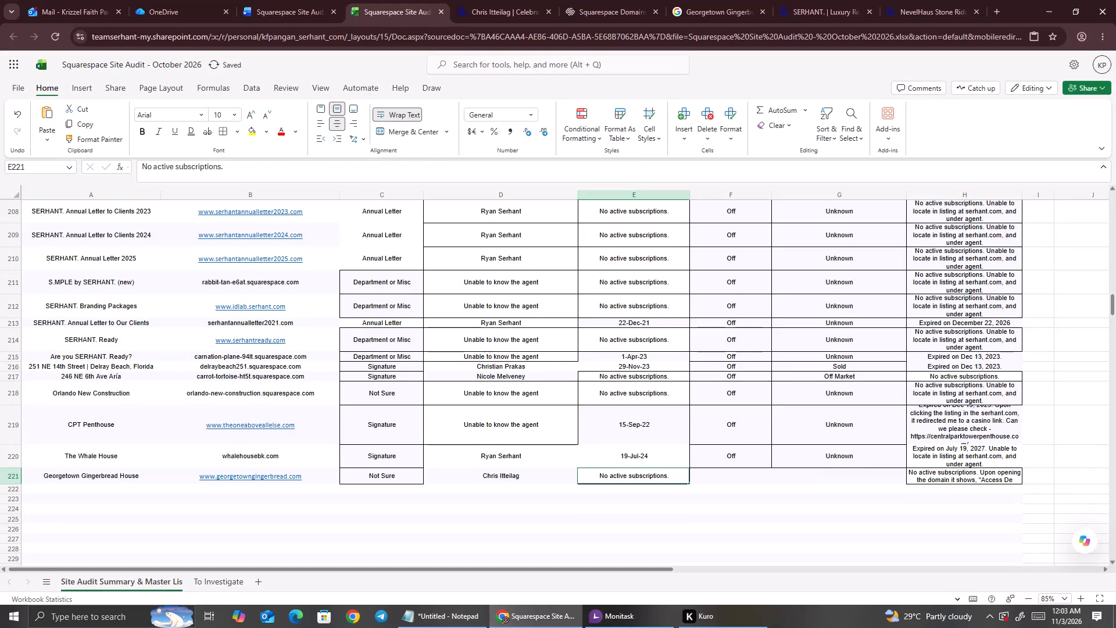
key("alt+Tab")
key("alt+Tab")
left_click(733, 479)
left_click_drag(735, 465, 835, 461)
key("ctrl+c")
left_click(756, 474)
key("ctrl+v")
left_click(750, 495)
Return from the Georgetown Gingerbread House site editor to the Serhant Dashboard's list of sites.
left_click(483, 0)
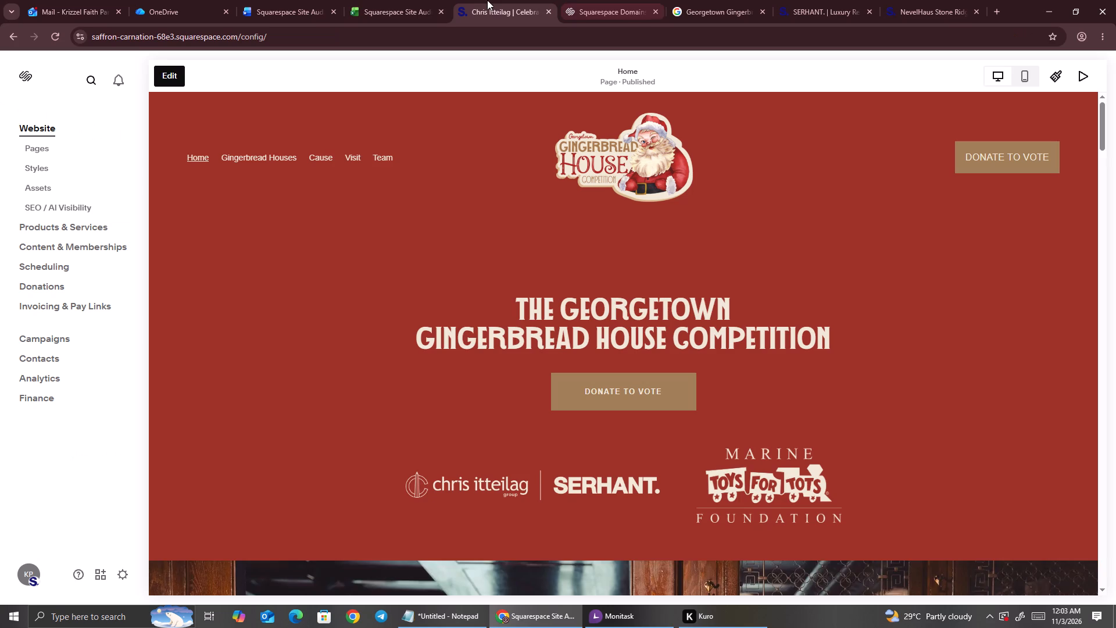
double_click(16, 31)
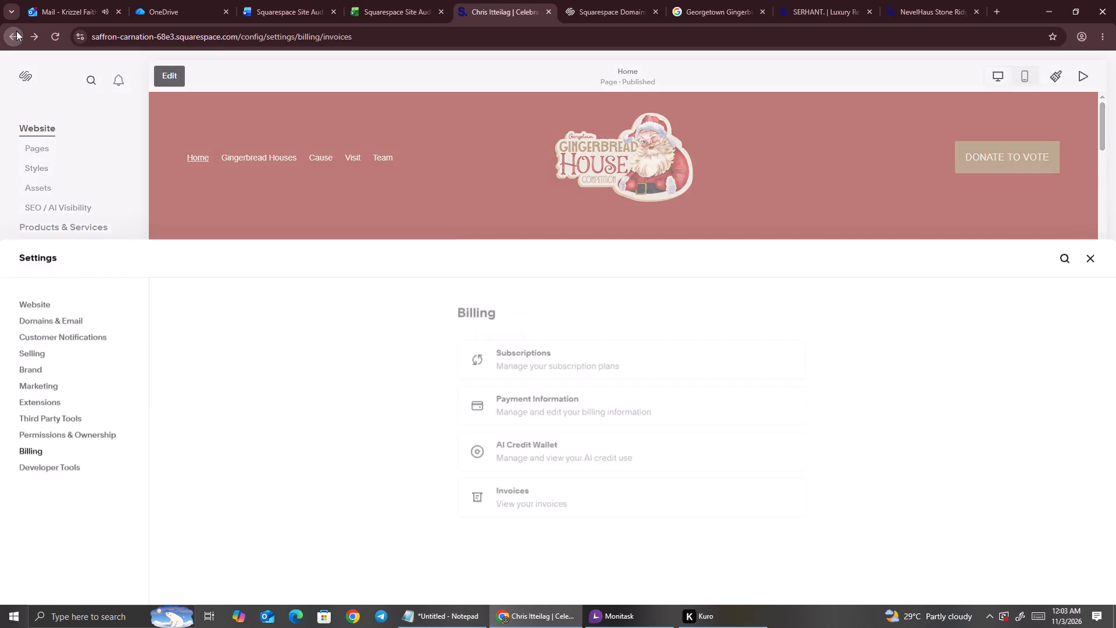
triple_click(16, 31)
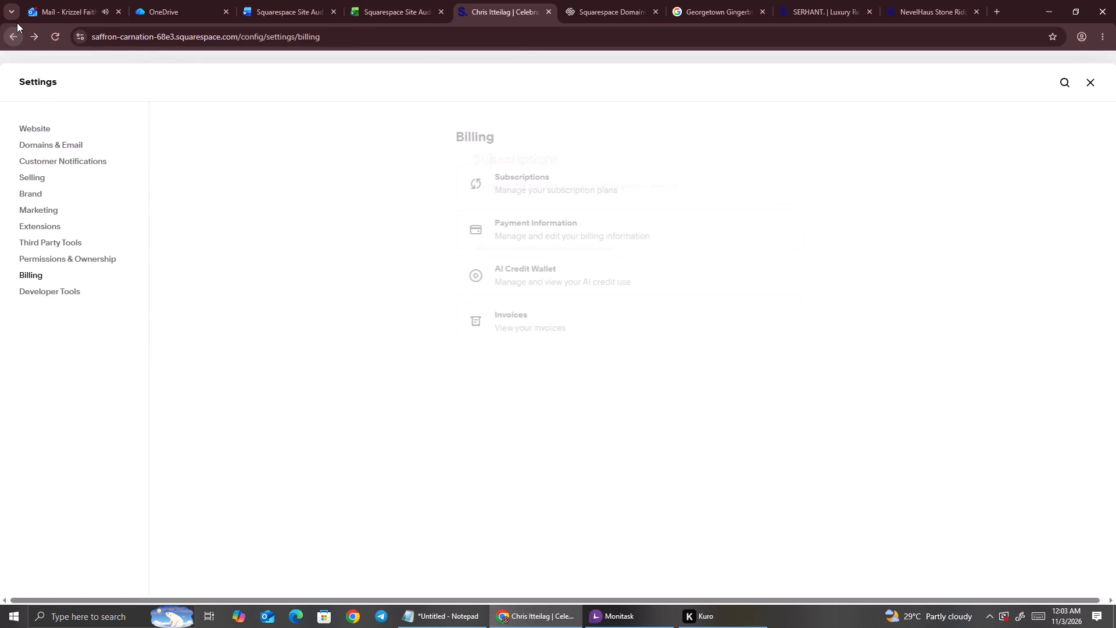
left_click(12, 35)
left_click(12, 35)
left_click(12, 34)
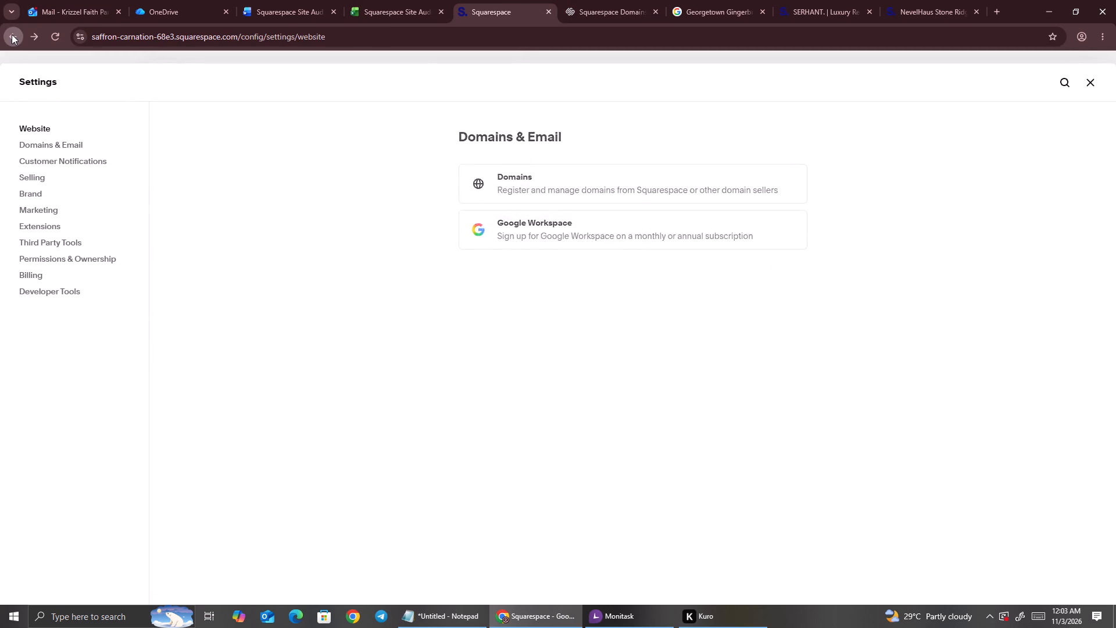
left_click(12, 34)
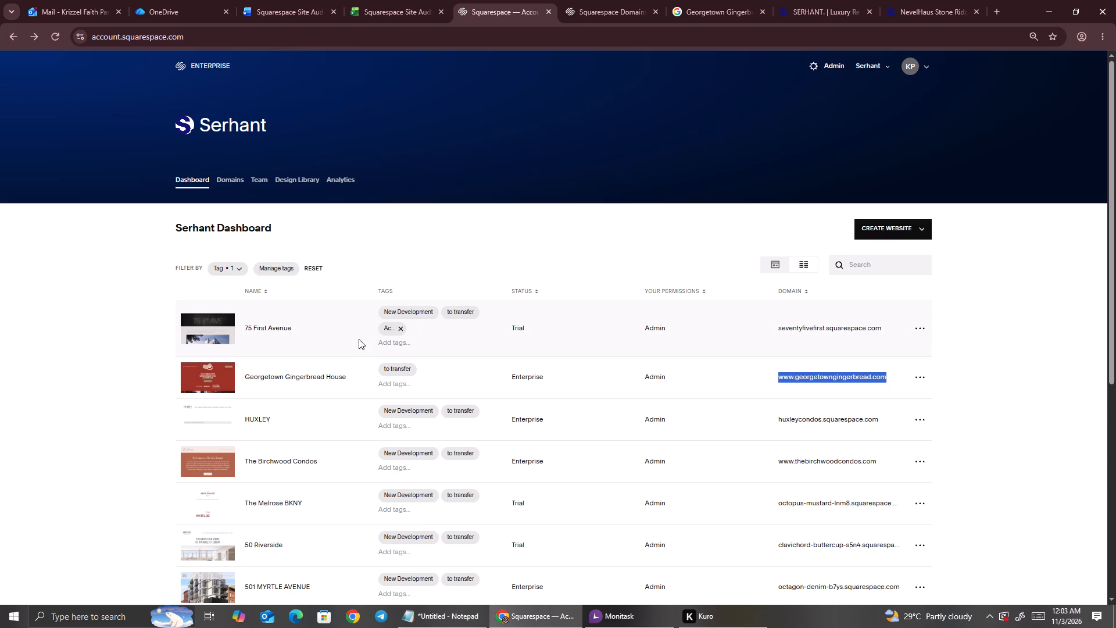
Add the existing tags Not Sure and Unknown to Georgetown Gingerbread House on the Serhant Dashboard.
left_click(392, 384)
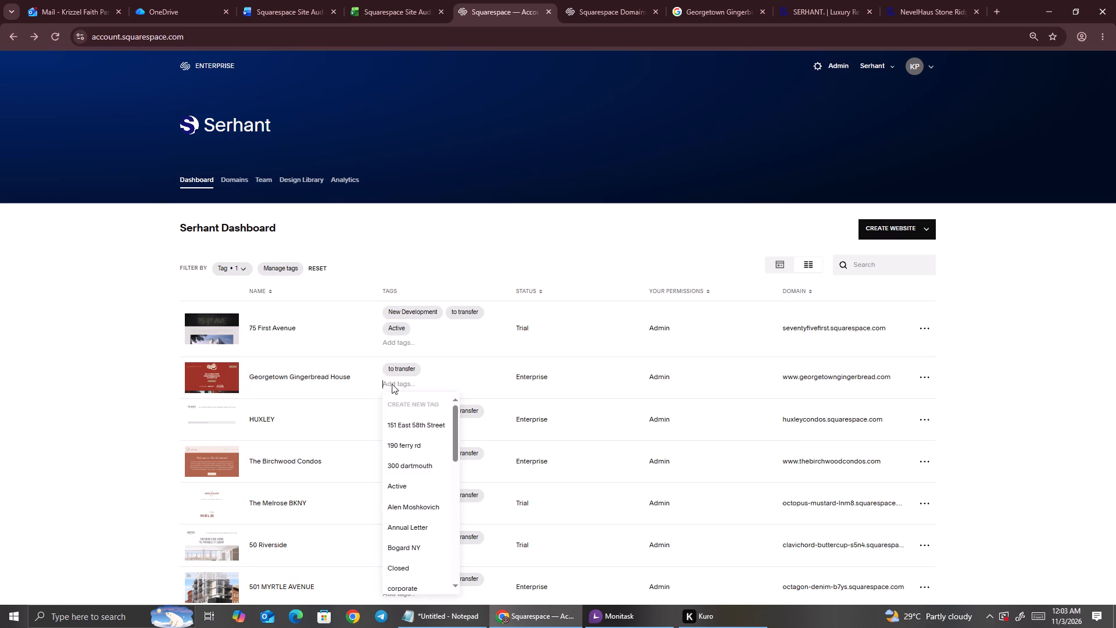
key("alt+Tab")
key("alt+Tab")
left_click(422, 0)
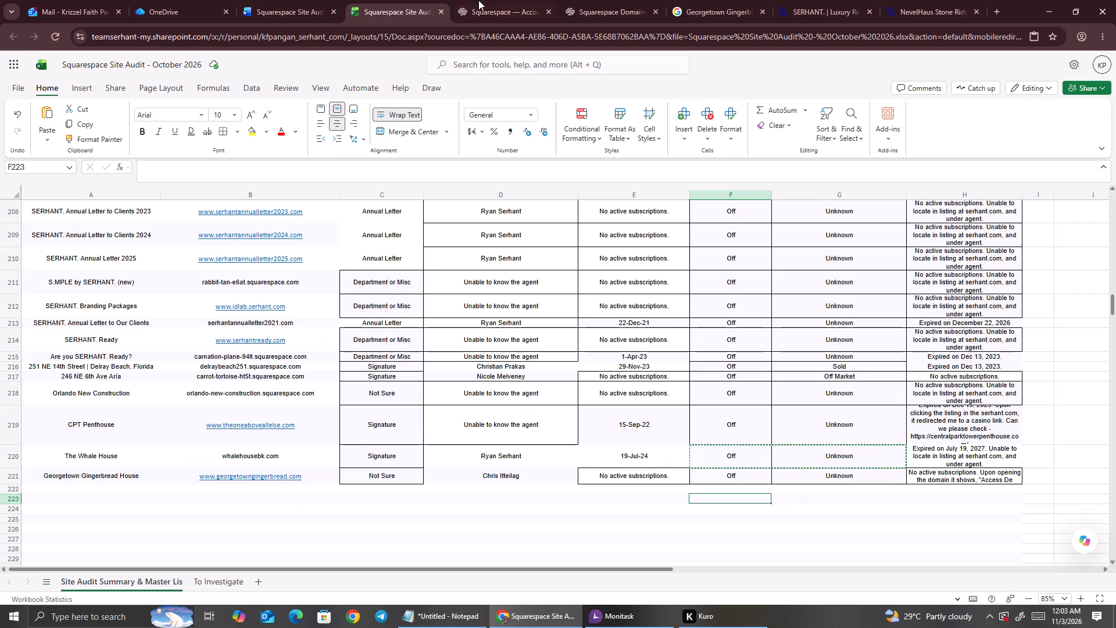
left_click(485, 0)
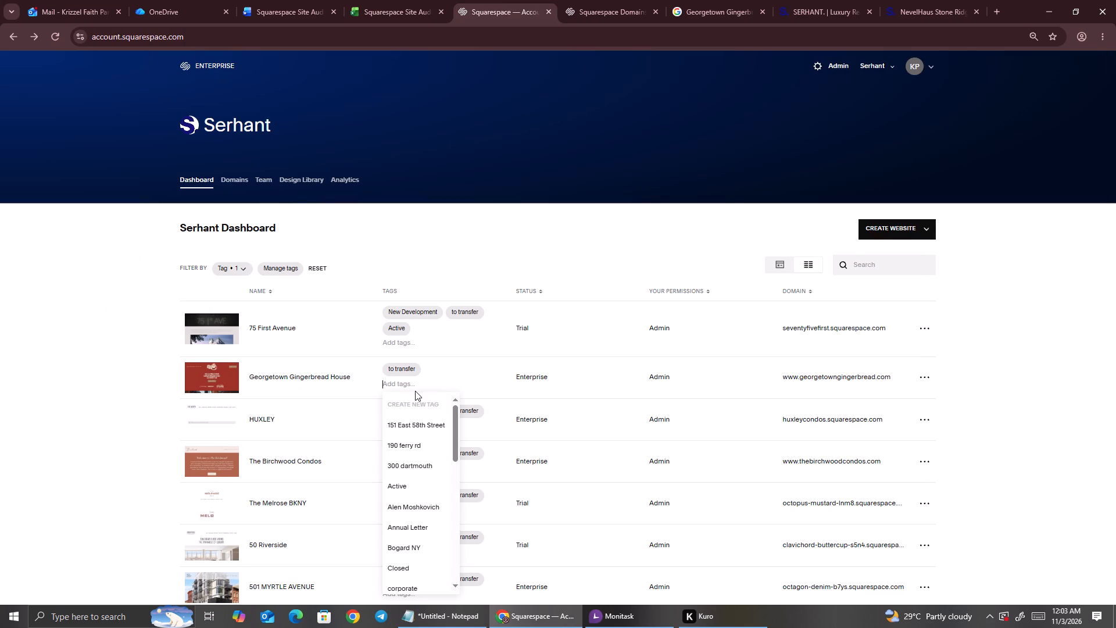
type("Not")
key("Down")
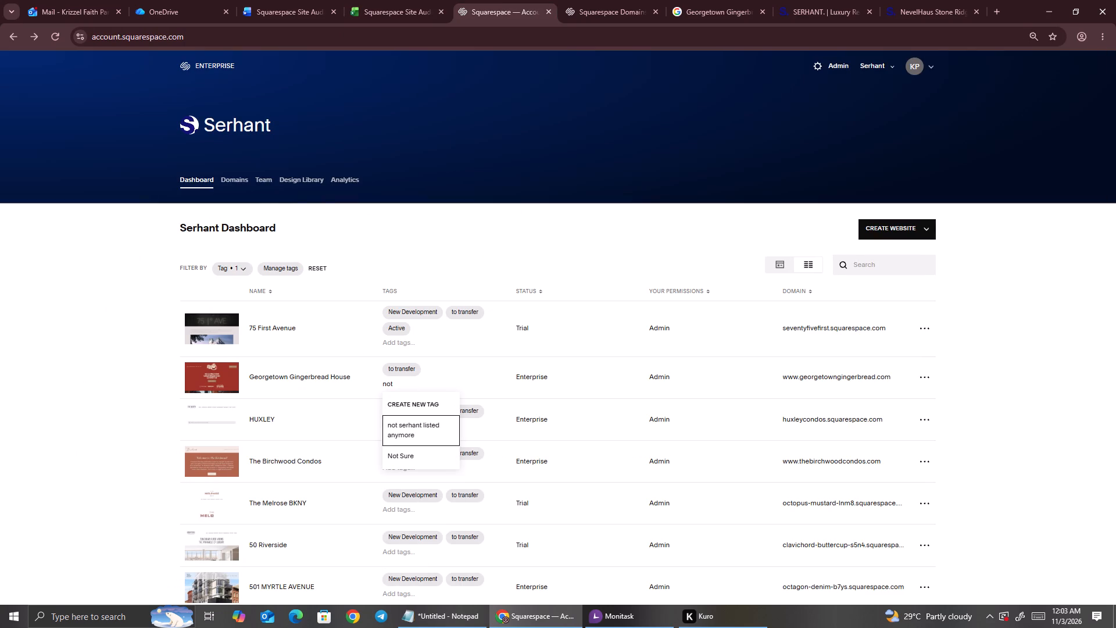
key("Down")
key("Return")
key("shift+i")
key("BackSpace")
type("Un")
key("Down")
key("Return")
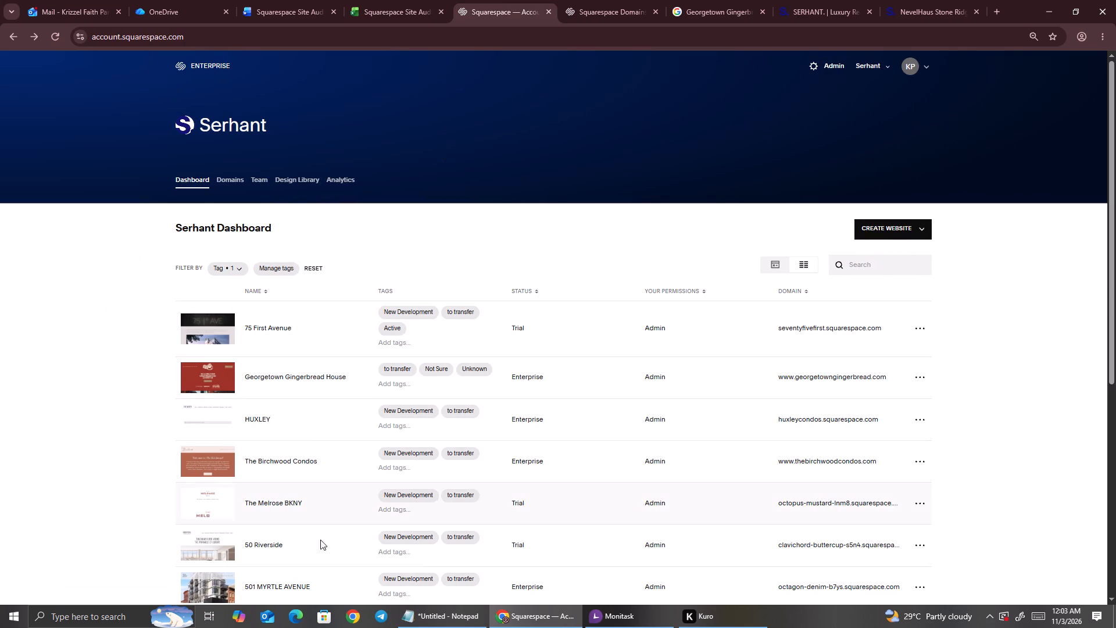
Copy the site name HUXLEY from the dashboard into Notepad, replacing all the previous notes.
scroll(262, 452, "down", 2)
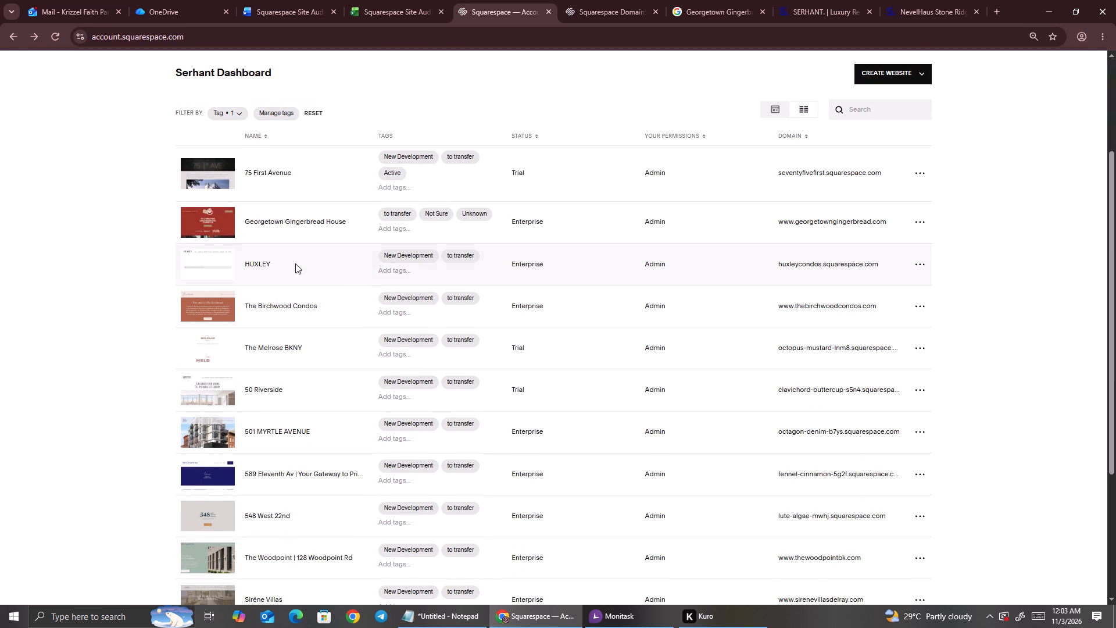
left_click_drag(295, 263, 206, 267)
left_click(71, 264)
scroll(248, 452, "down", 6)
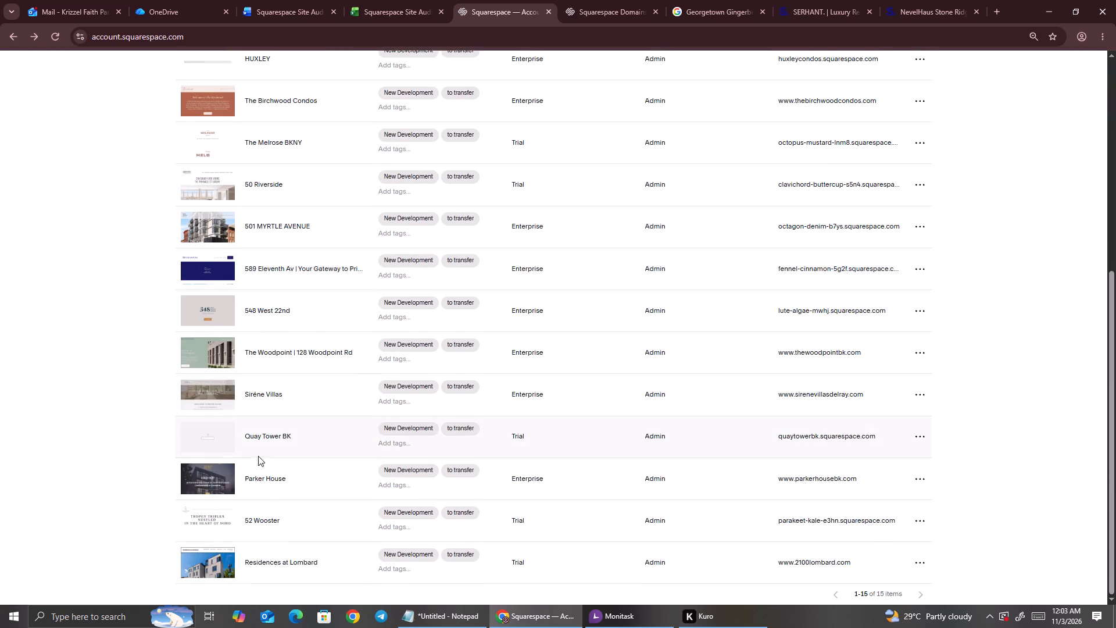
scroll(259, 455, "up", 3)
left_click_drag(291, 293, 238, 294)
key("ctrl+c")
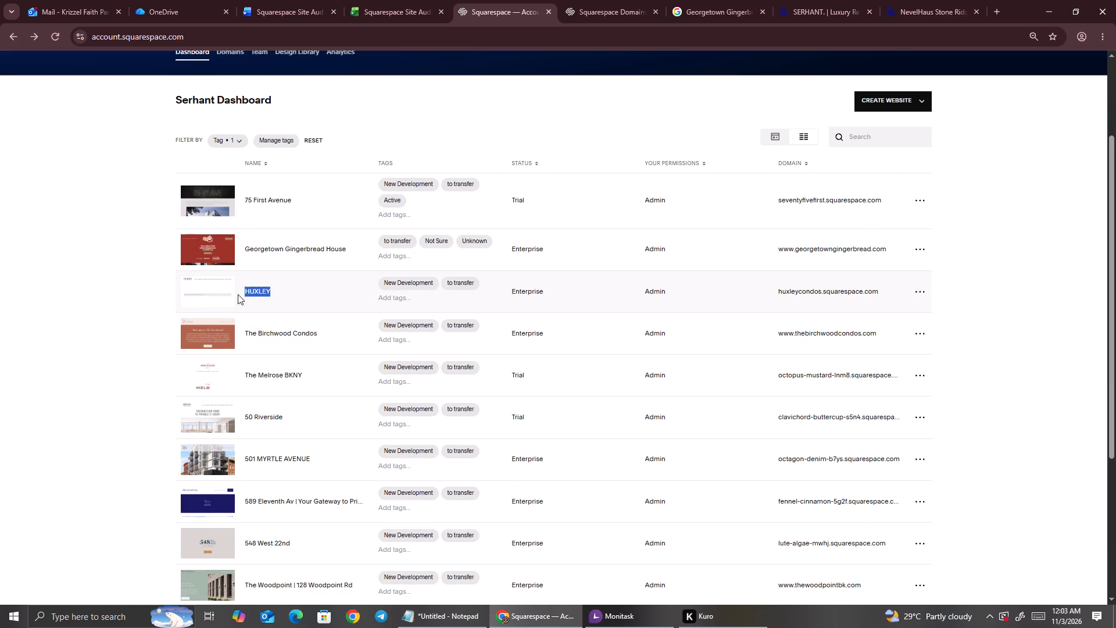
key("alt+Tab")
key("ctrl+a")
key("ctrl+v")
Copy HUXLEY's domain huxleycondos.squarespace.com from the dashboard into Notepad below the site name.
left_click_drag(754, 290, 890, 288)
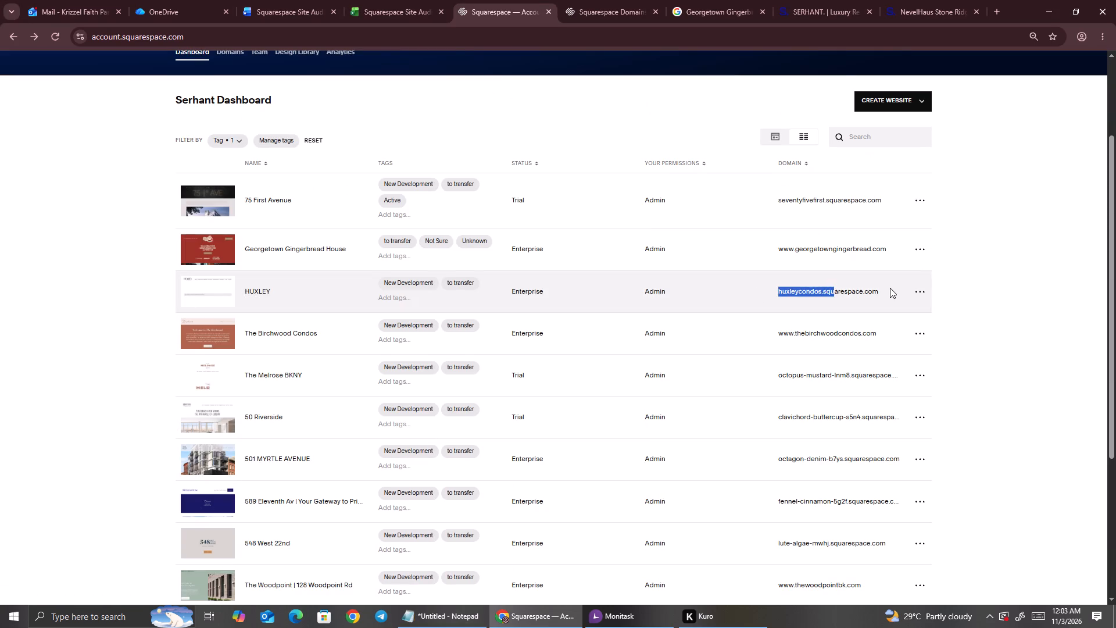
left_click_drag(890, 288, 894, 286)
key("ctrl+c")
key("alt+Tab")
key("Return")
key("ctrl+v")
key("alt+Tab")
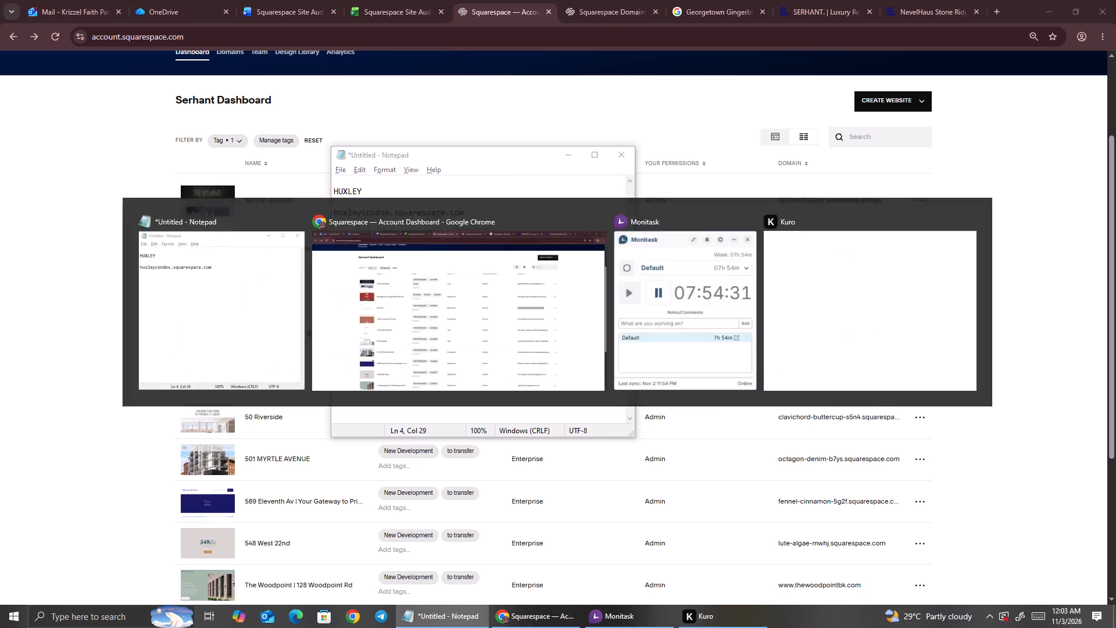
Open the site settings of HUXLEY from the dashboard.
left_click(929, 292)
left_click(917, 292)
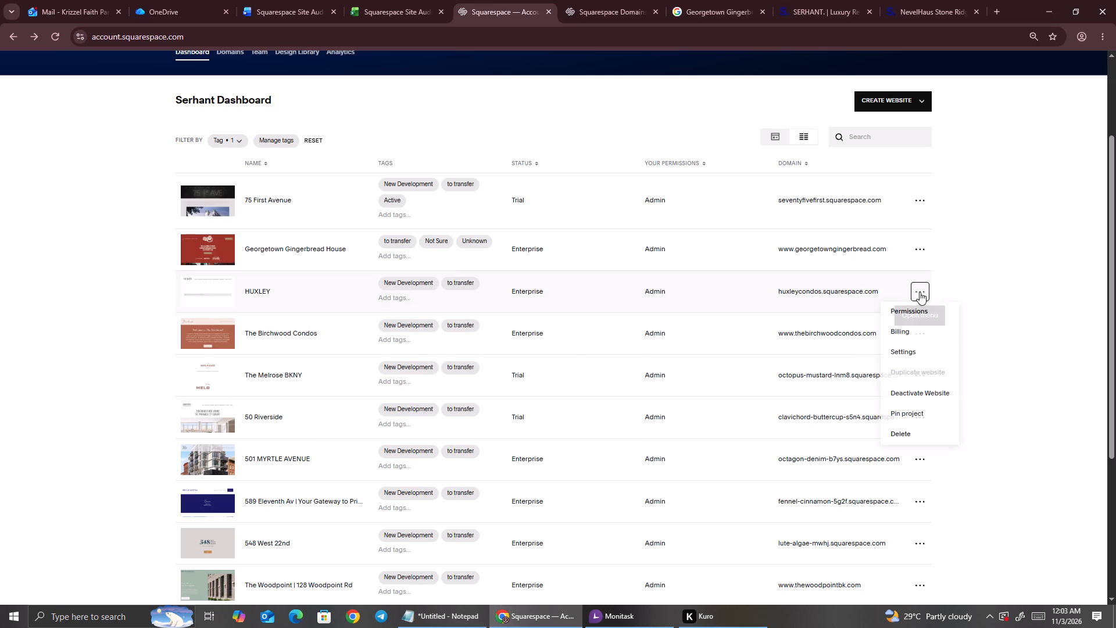
left_click(913, 350)
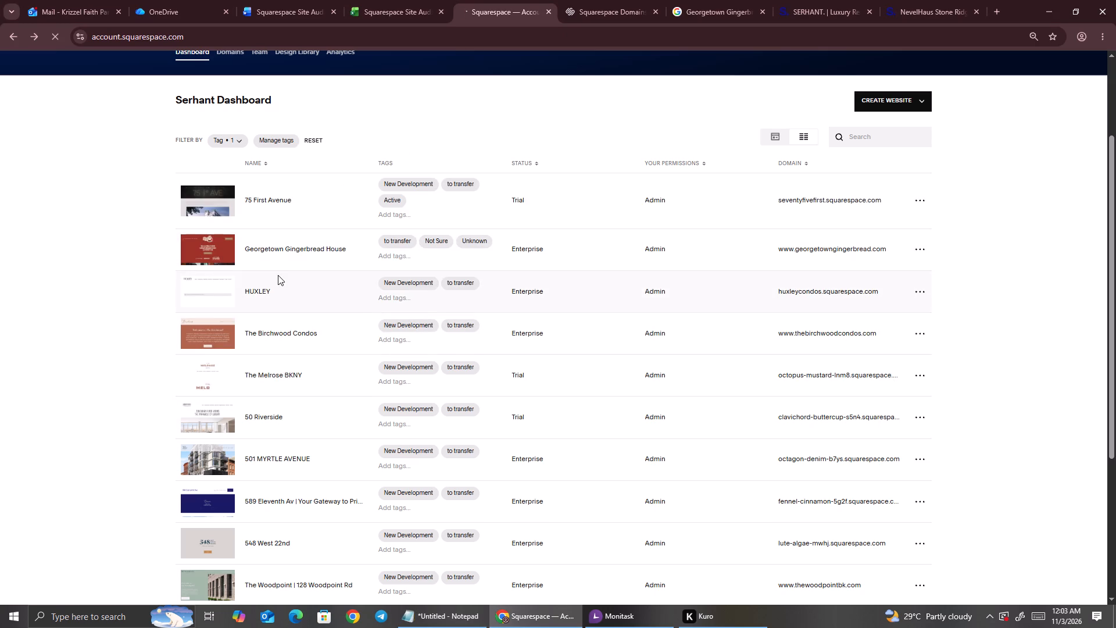
Remove the blank line between the HUXLEY name and its domain in Notepad.
key("alt+Tab")
left_click(340, 209)
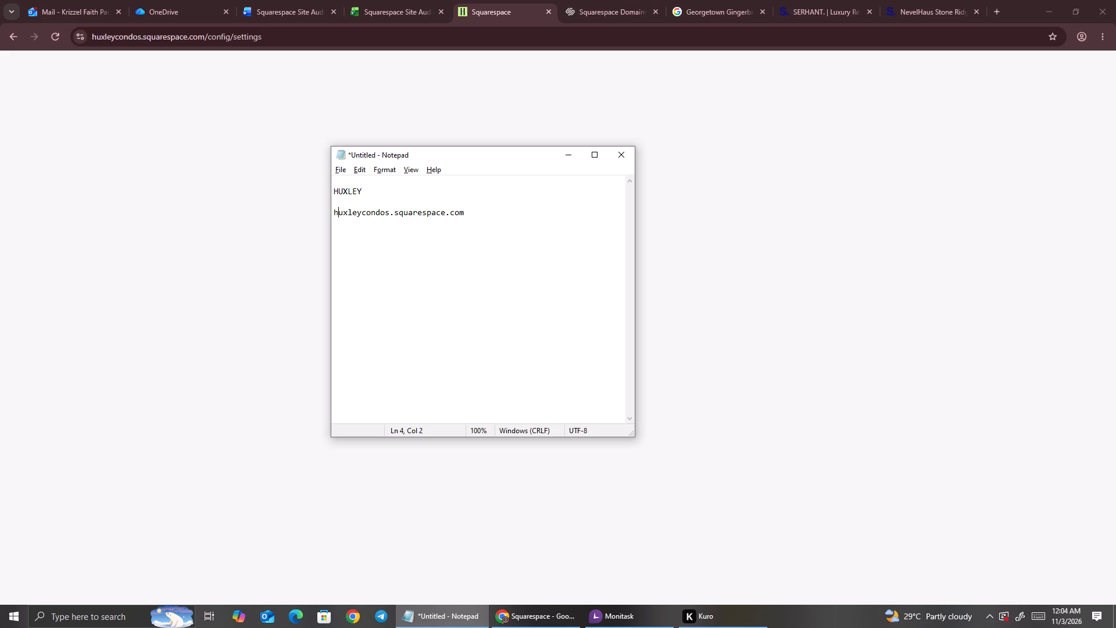
key("Left")
key("BackSpace")
key("alt+Tab")
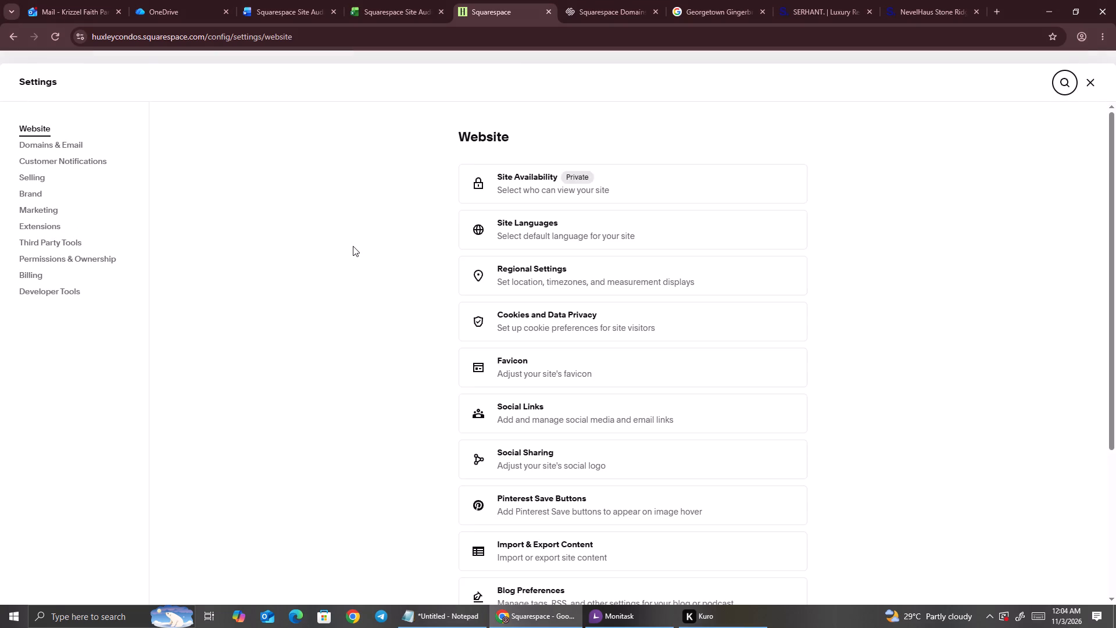
Copy the website subscription's "Expired on Dec 13, 2023." text from HUXLEY's billing subscriptions into Notepad below the domain.
left_click(39, 138)
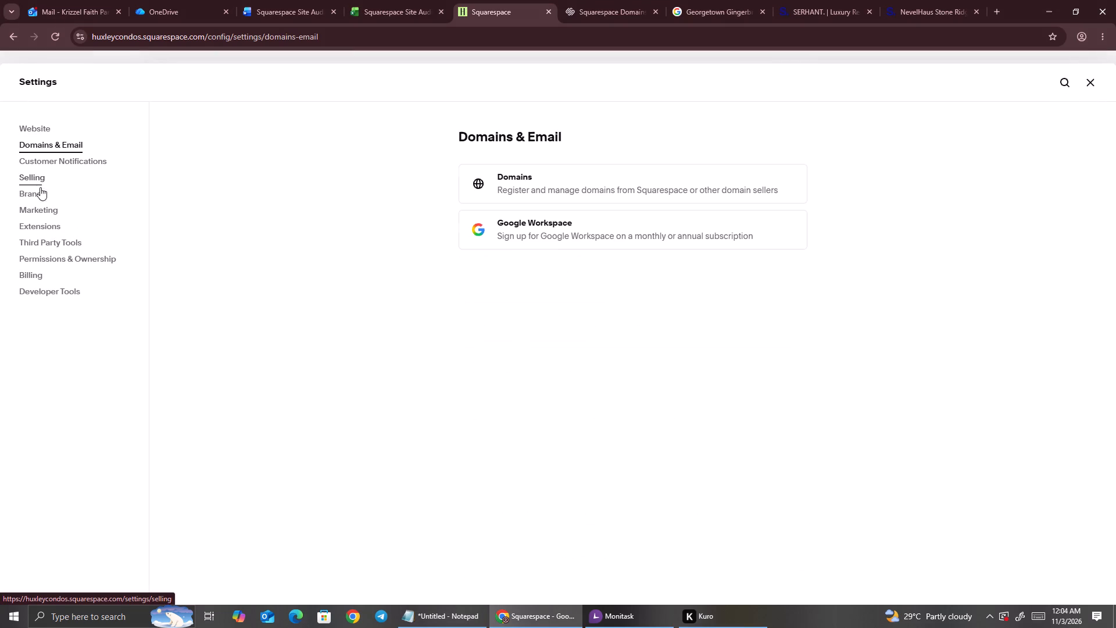
left_click(631, 194)
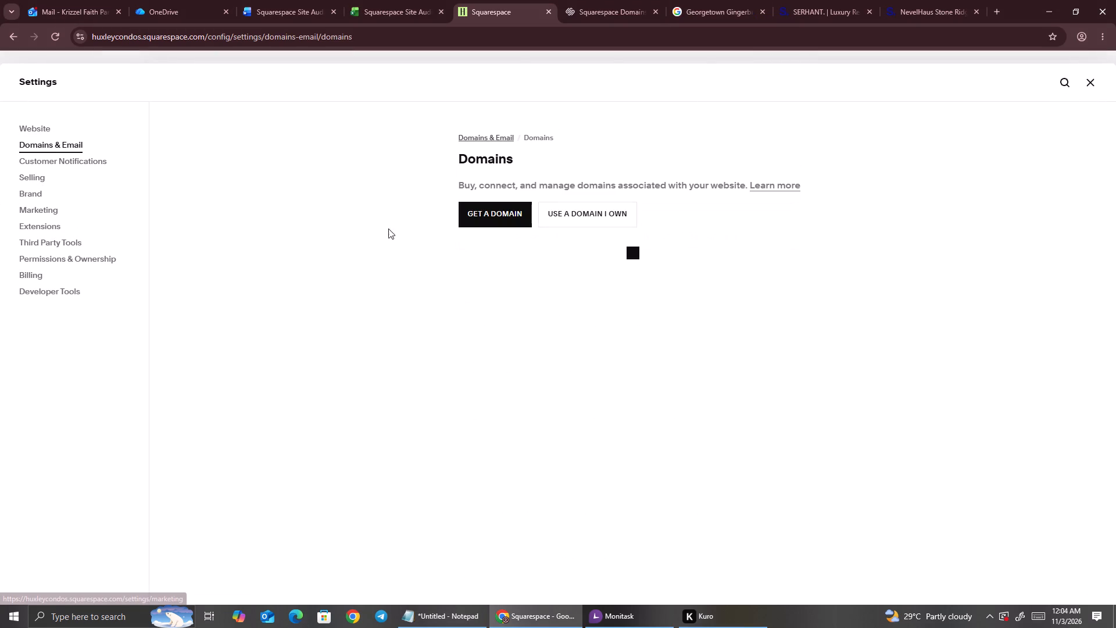
left_click(26, 273)
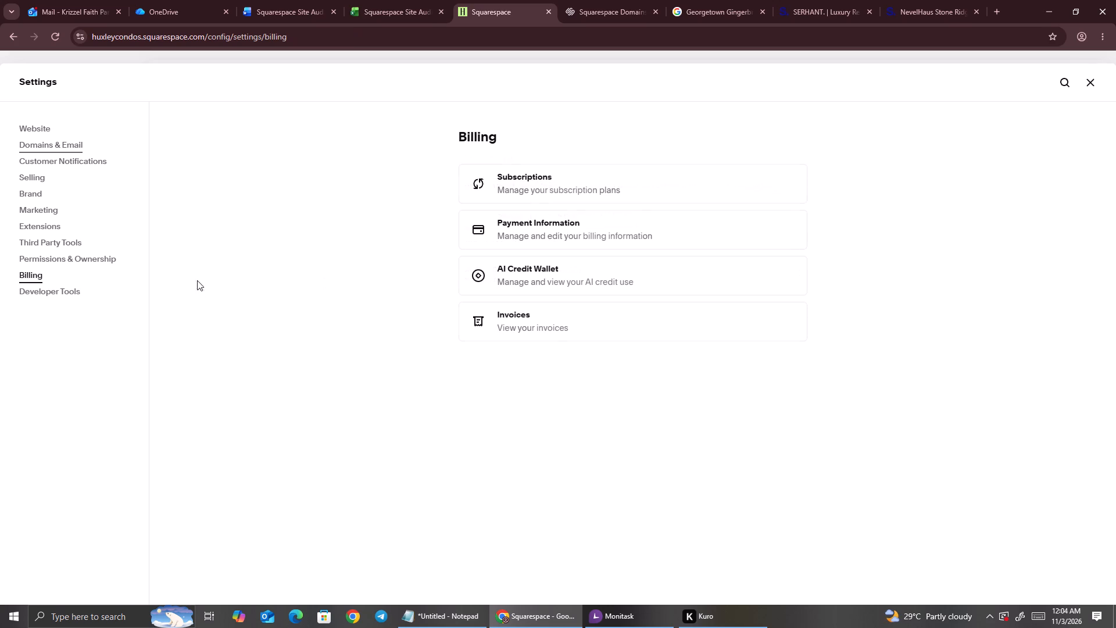
left_click(518, 184)
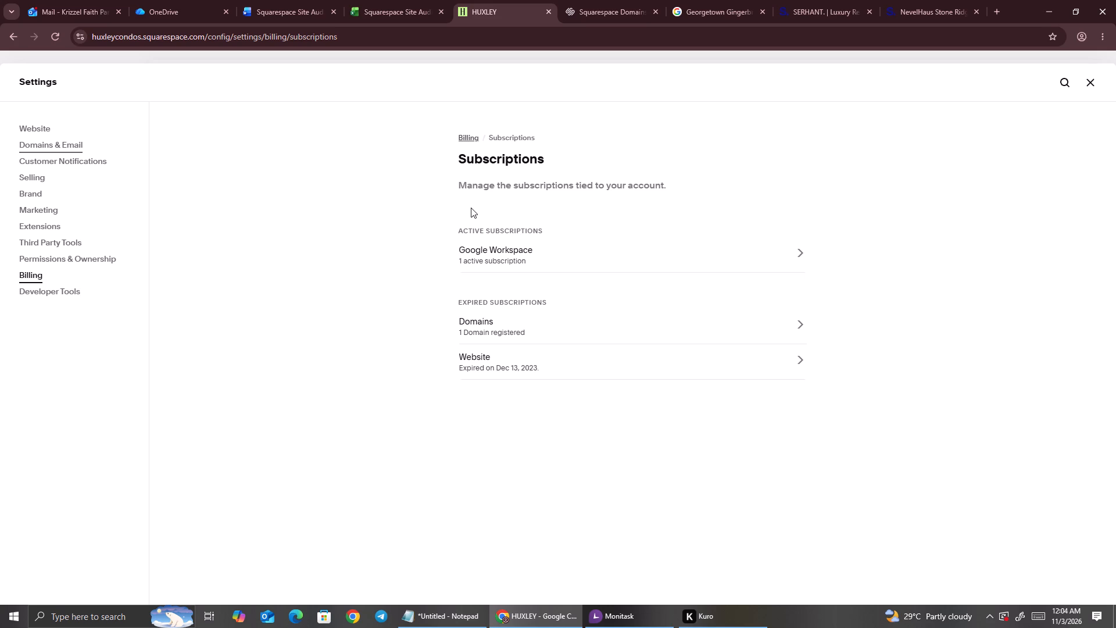
left_click_drag(441, 367, 553, 366)
key("ctrl+c")
key("alt+Tab")
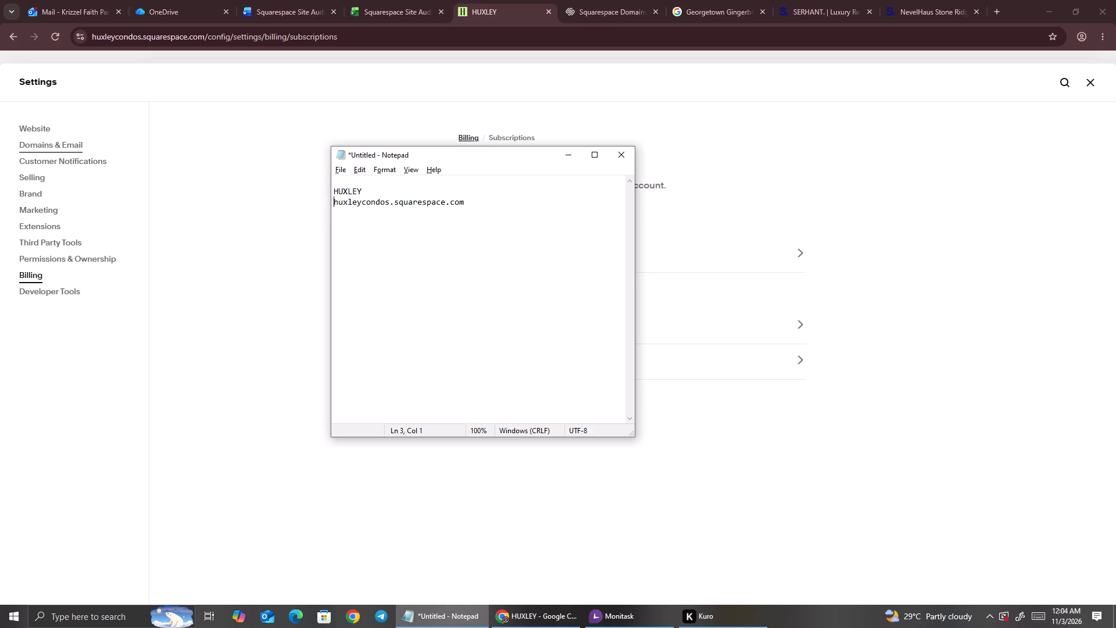
left_click(467, 205)
key("Return")
key("ctrl+v")
key("alt+Tab")
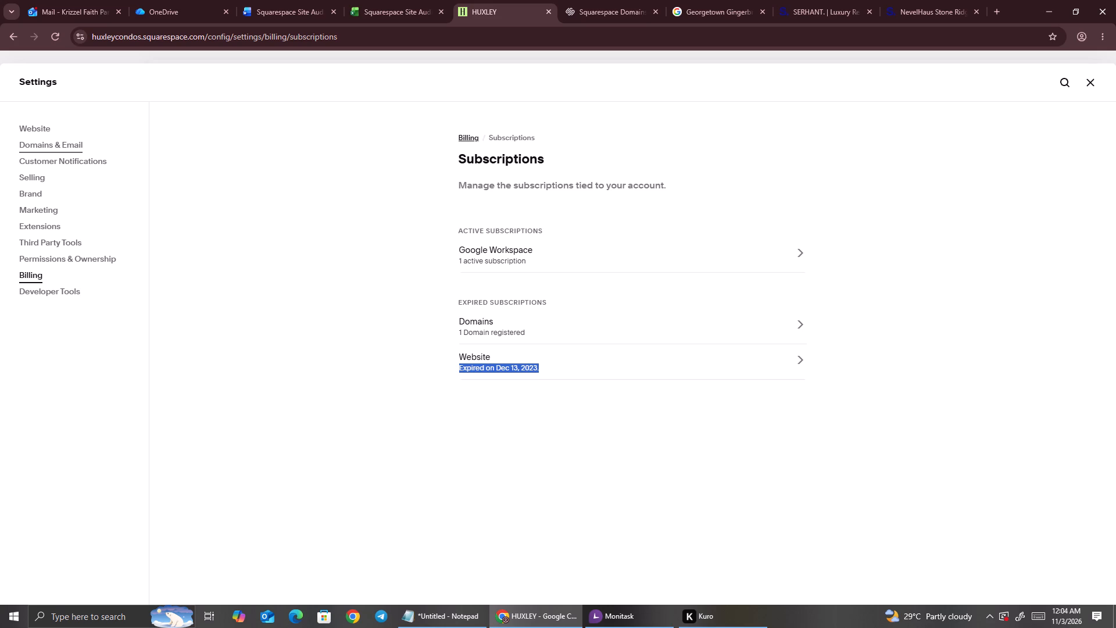
Copy the earliest invoice date, July 6, 2021, from HUXLEY's invoices into Notepad between the domain and the expiry line.
left_click(466, 140)
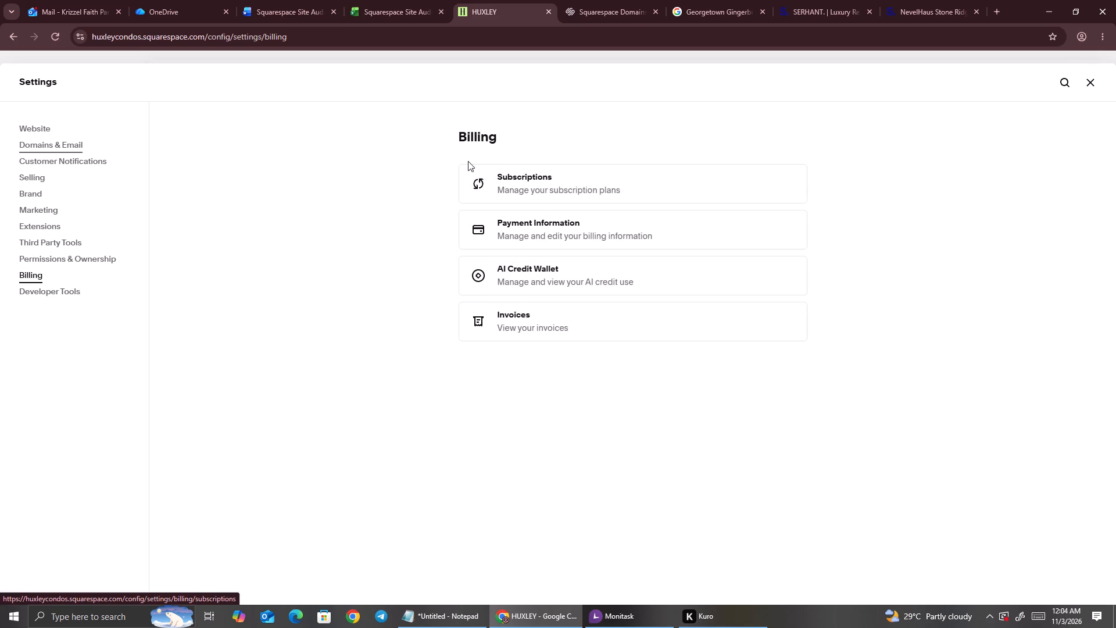
left_click(517, 330)
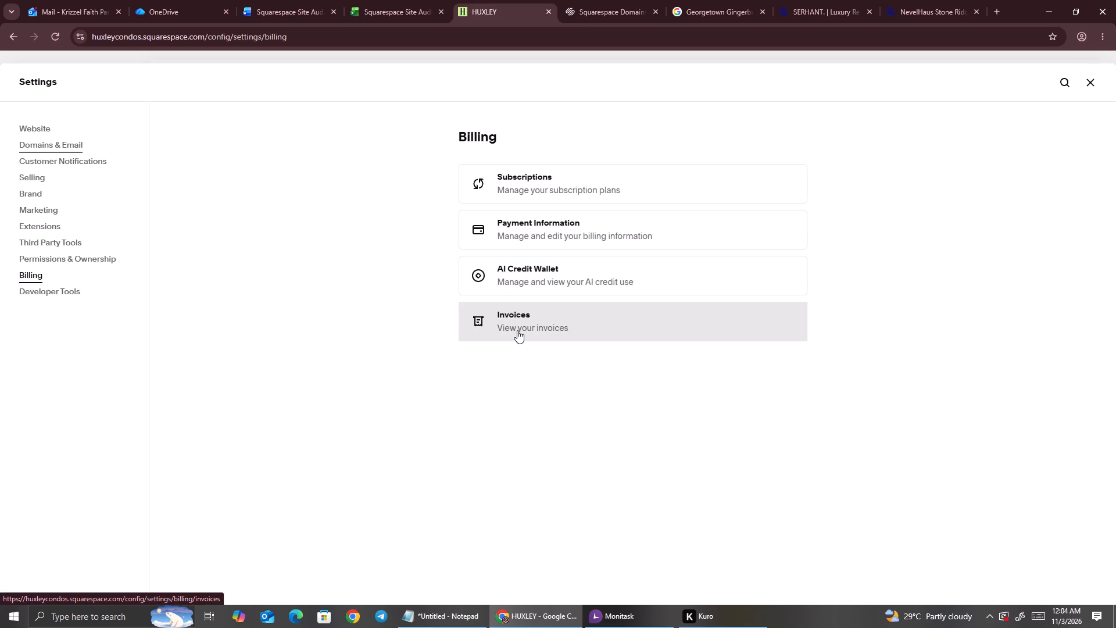
scroll(507, 440, "down", 2)
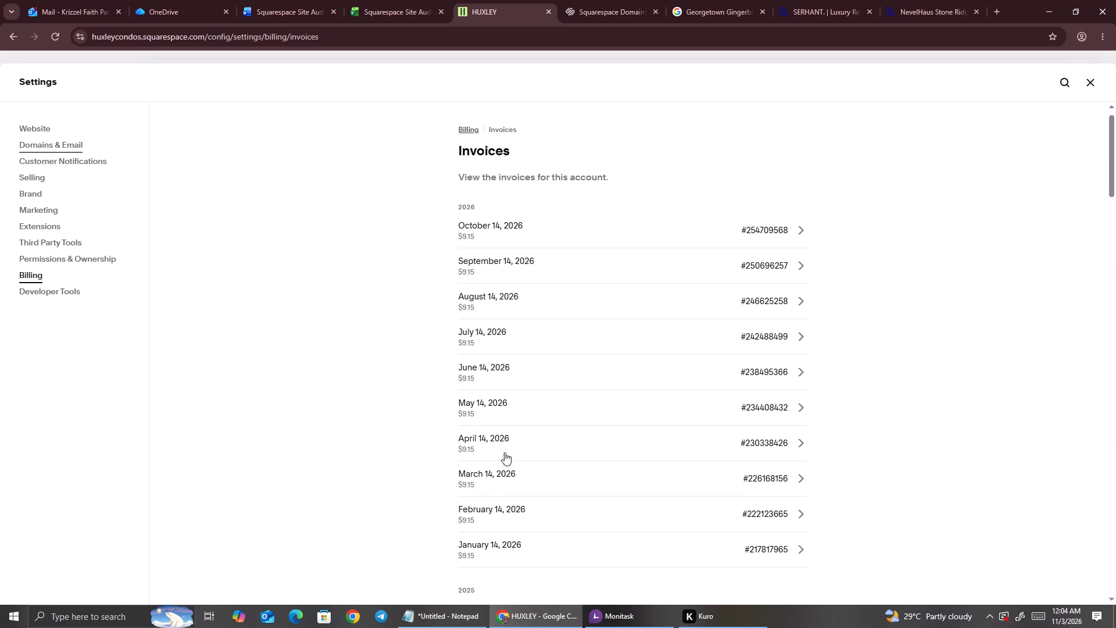
scroll(505, 452, "down", 20)
scroll(505, 452, "down", 11)
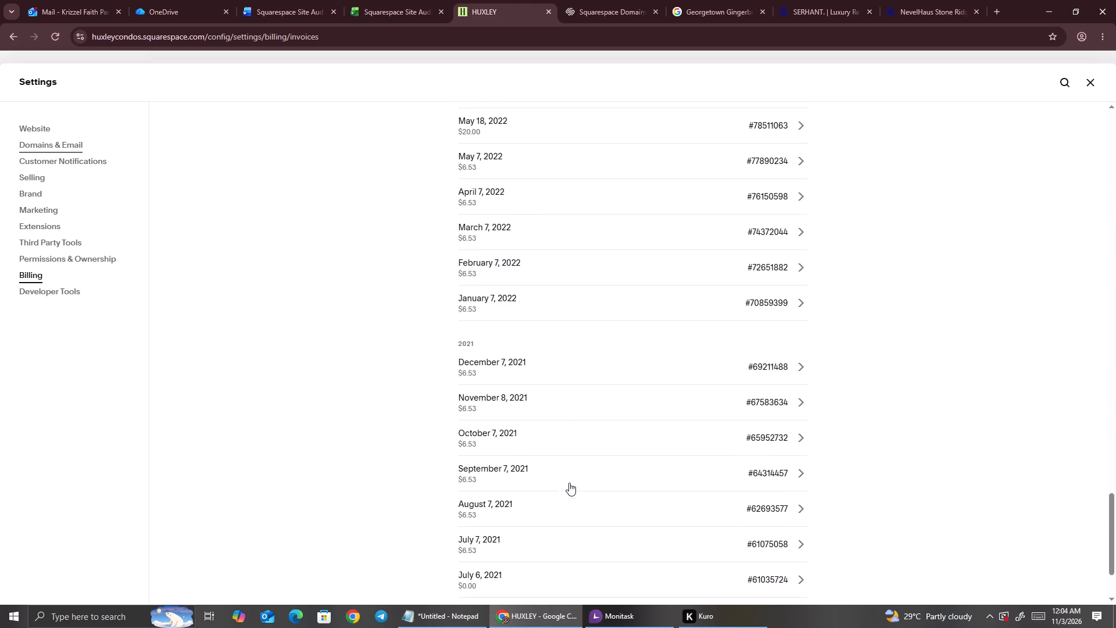
scroll(569, 483, "down", 9)
left_click_drag(449, 521, 532, 521)
key("ctrl+c")
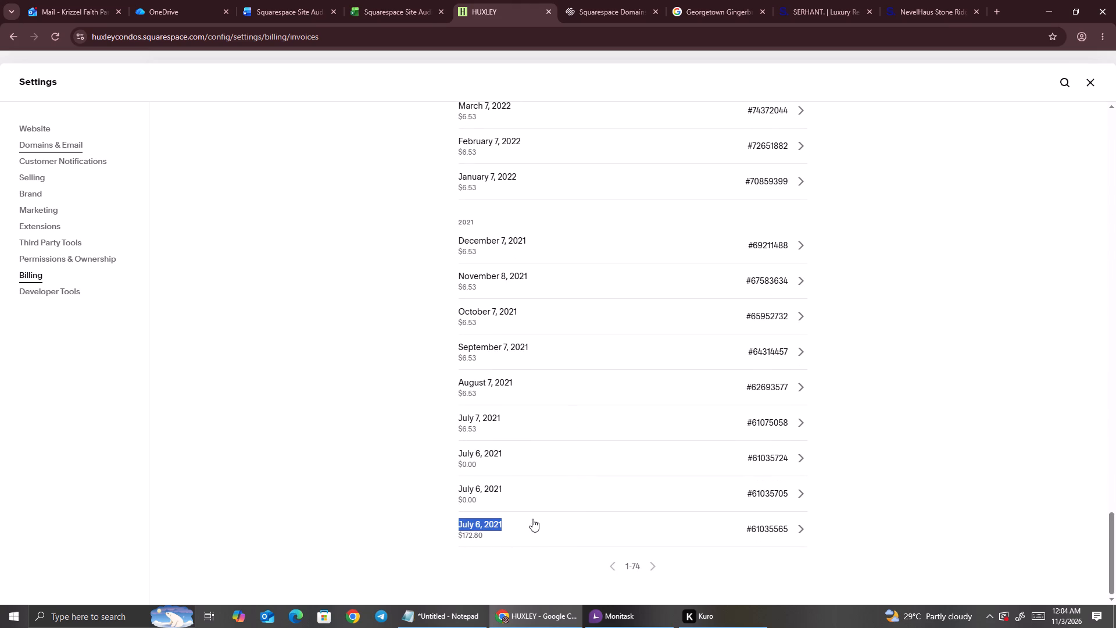
key("alt+Tab")
left_click(481, 201)
key("Return")
key("ctrl+v")
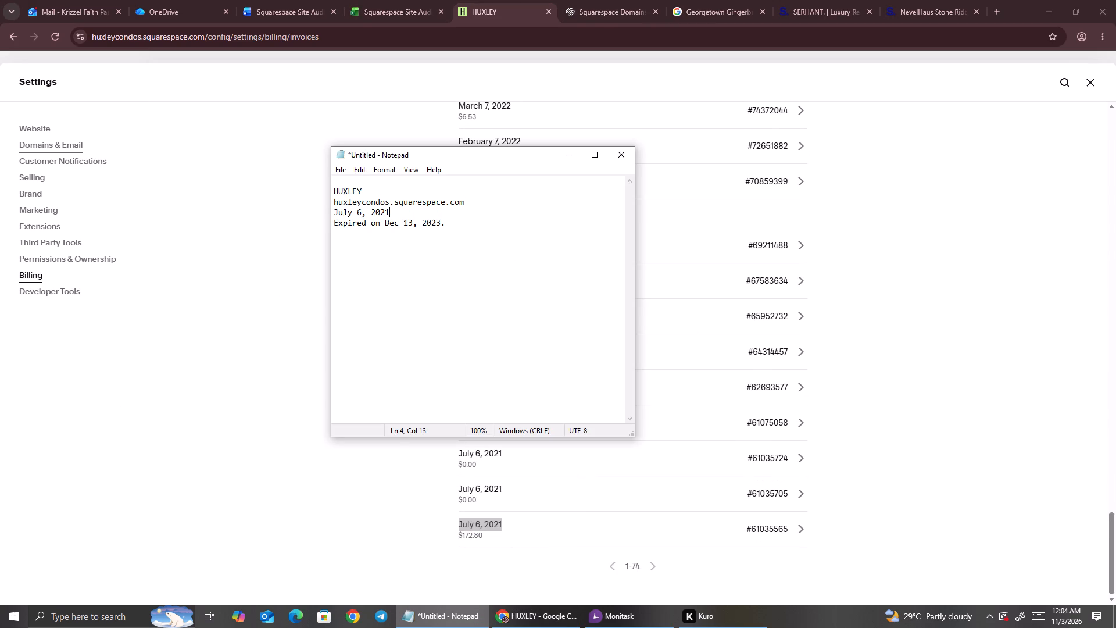
Close HUXLEY's settings and examine the content of its cover page from header to footer.
key("alt+Tab")
left_click(1092, 73)
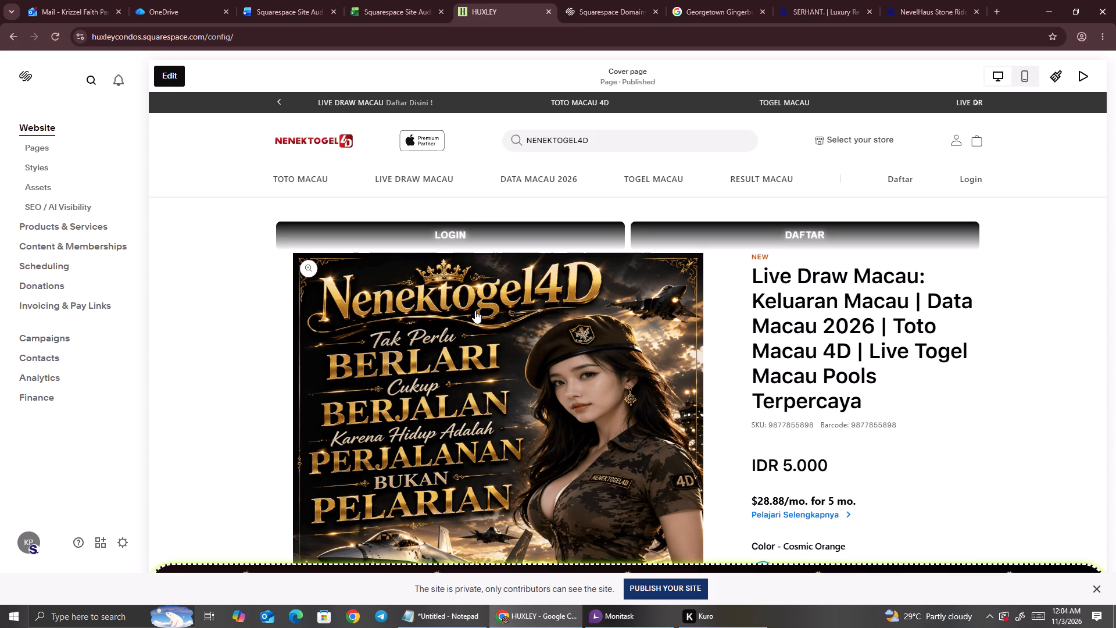
scroll(774, 372, "down", 5)
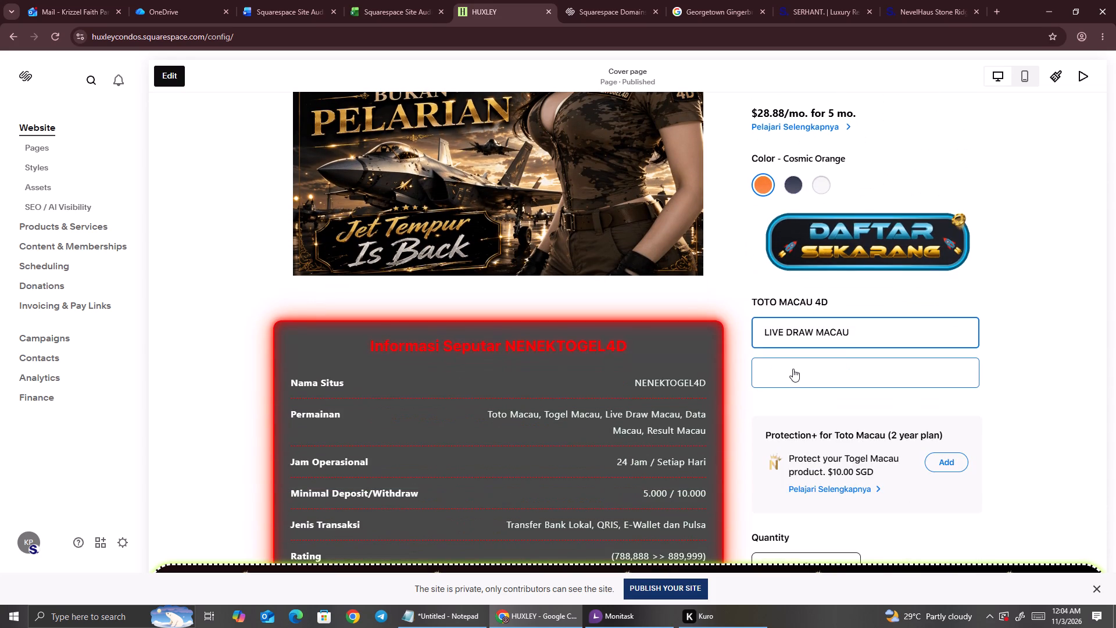
scroll(792, 367, "down", 10)
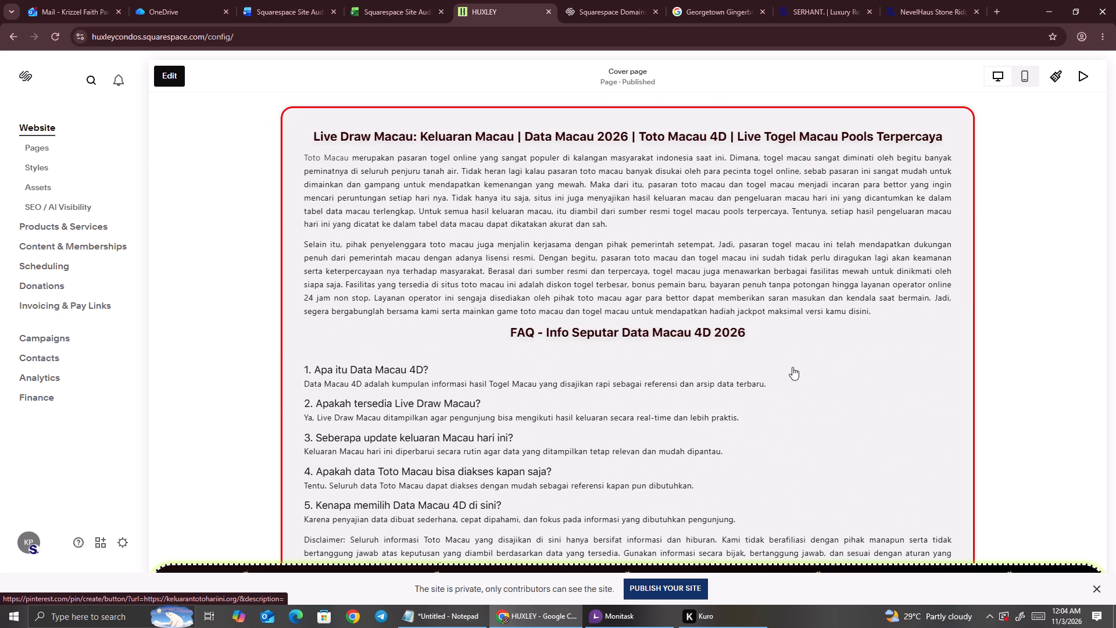
scroll(792, 367, "down", 13)
scroll(793, 367, "up", 6)
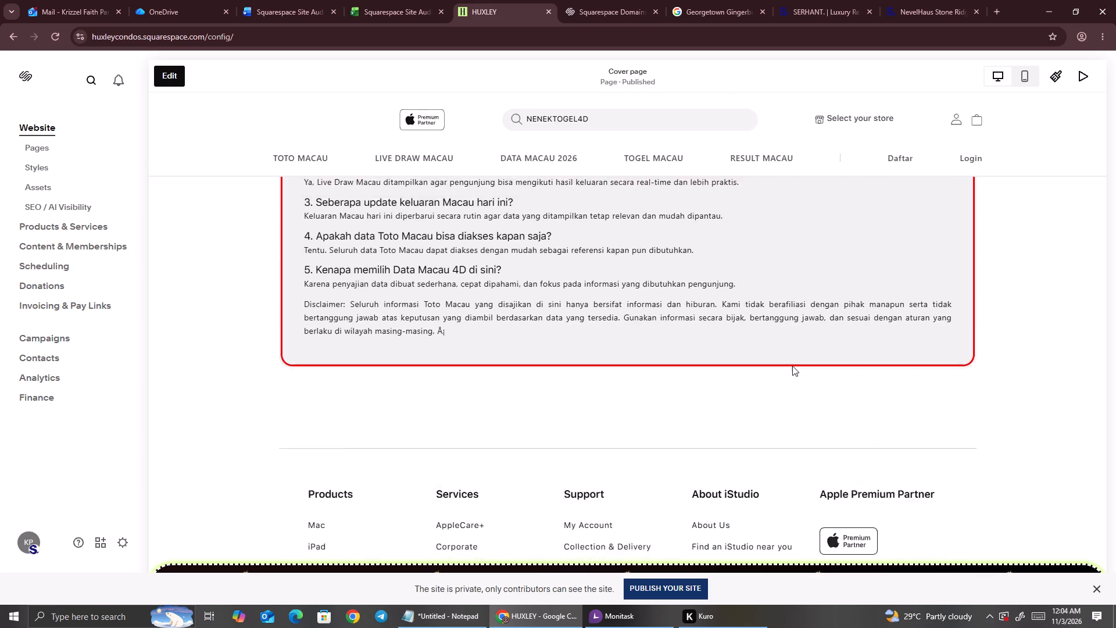
scroll(792, 366, "up", 20)
scroll(792, 366, "up", 1)
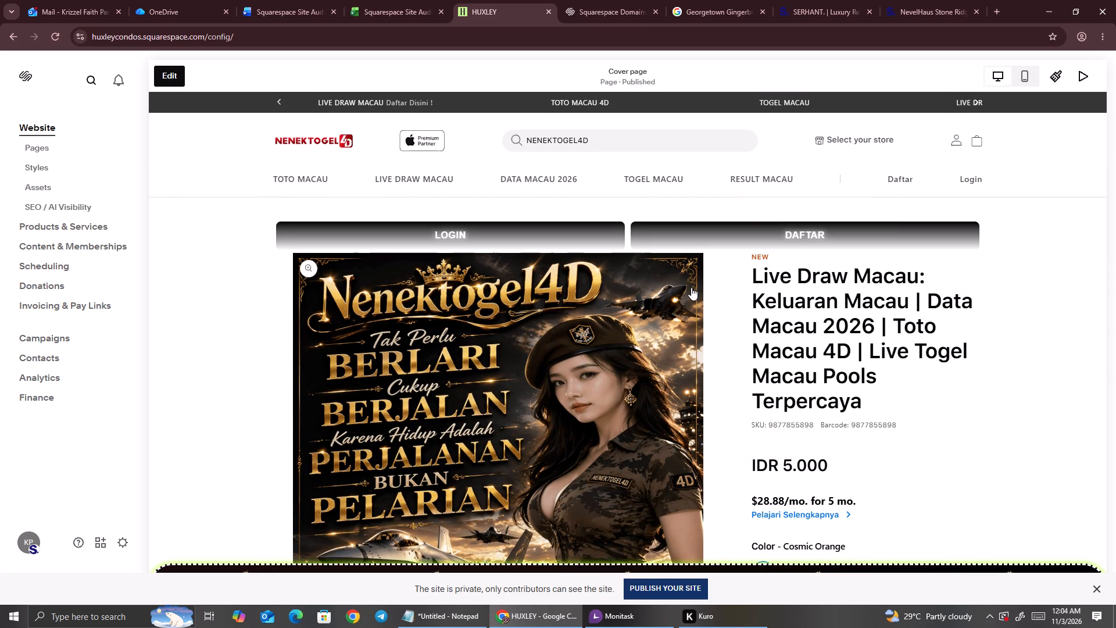
scroll(691, 286, "down", 2)
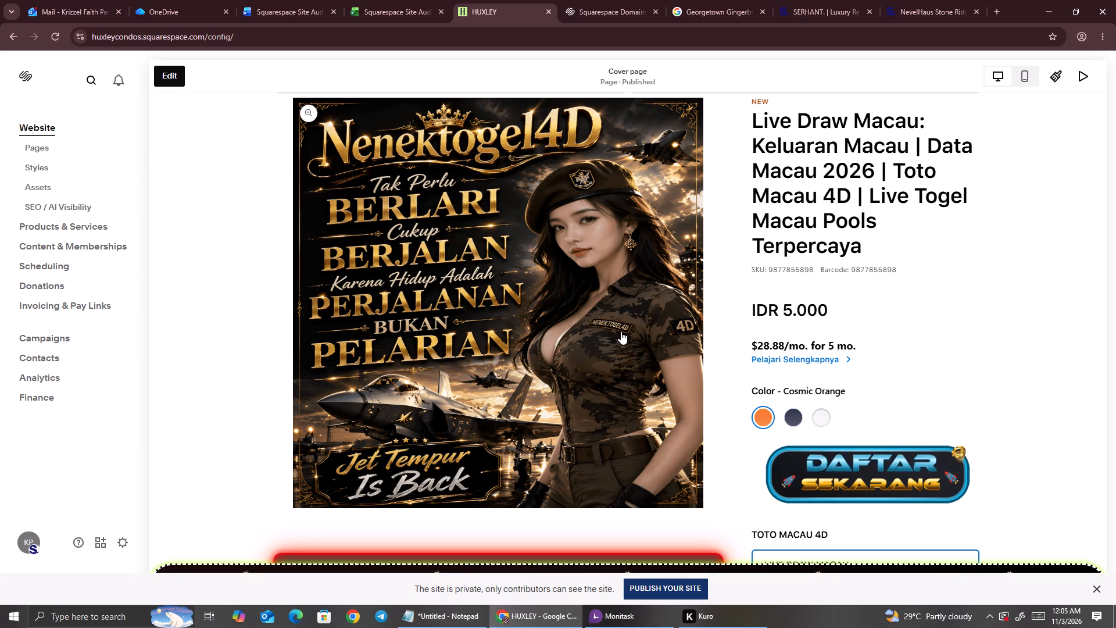
scroll(752, 404, "up", 4)
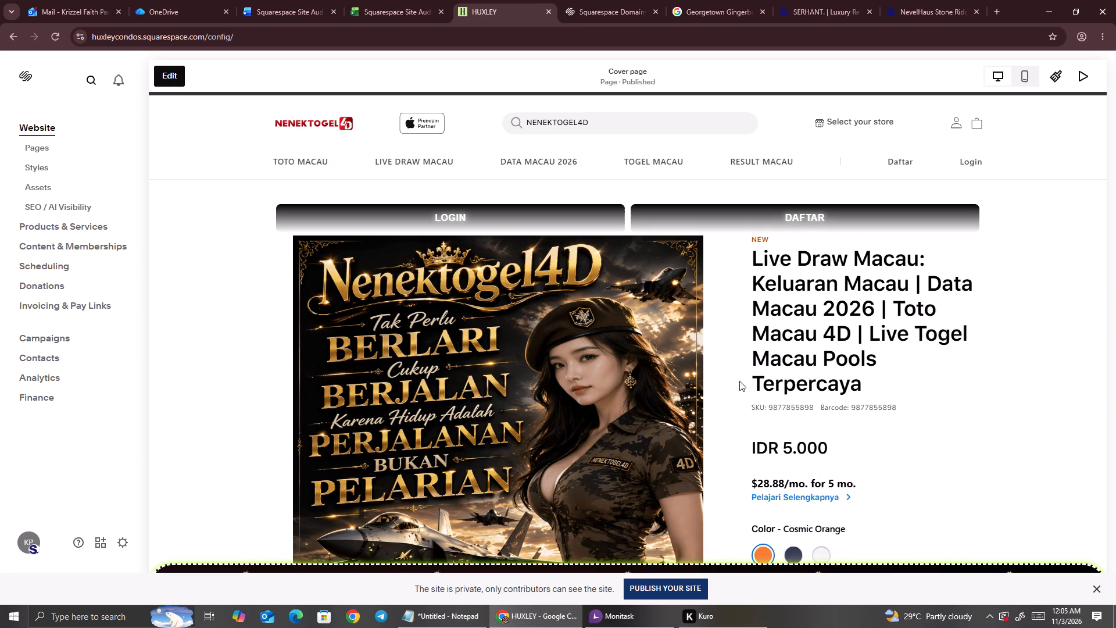
scroll(739, 377, "down", 3)
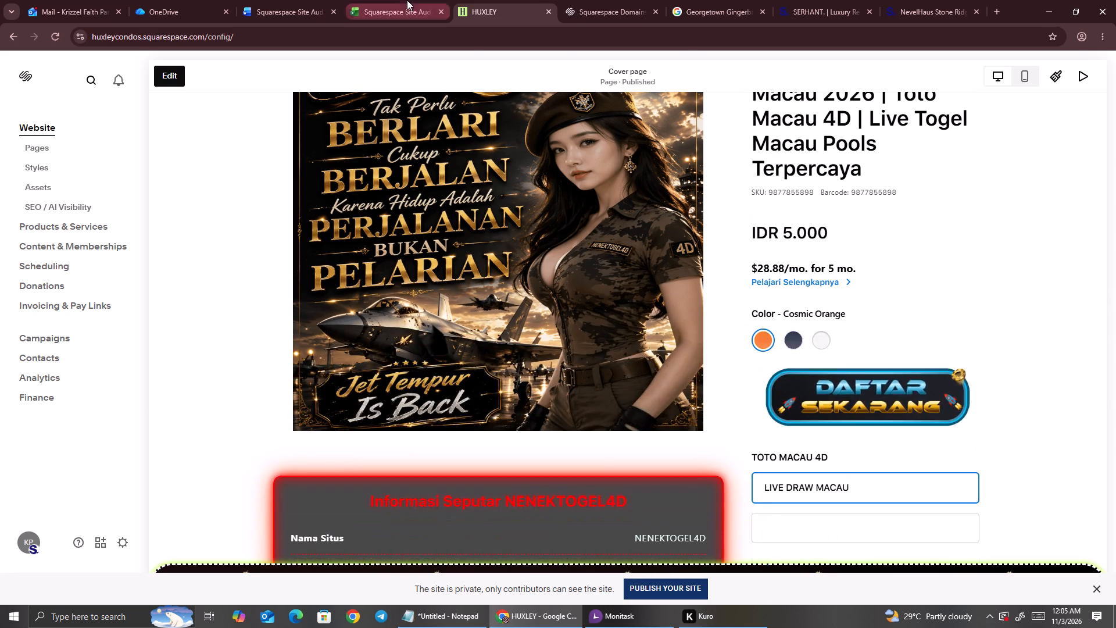
Copy the name HUXLEY and the domain huxleycondos.squarespace.com from Notepad into cells A222 and B222 of the audit workbook.
left_click(407, 0)
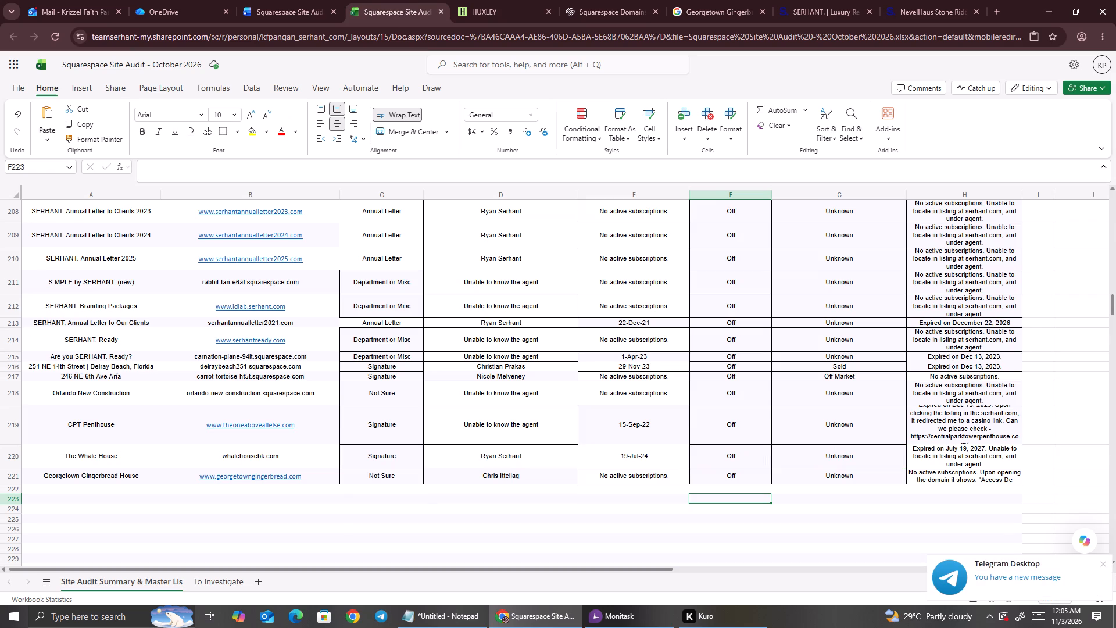
left_click(197, 512)
key("alt+Tab")
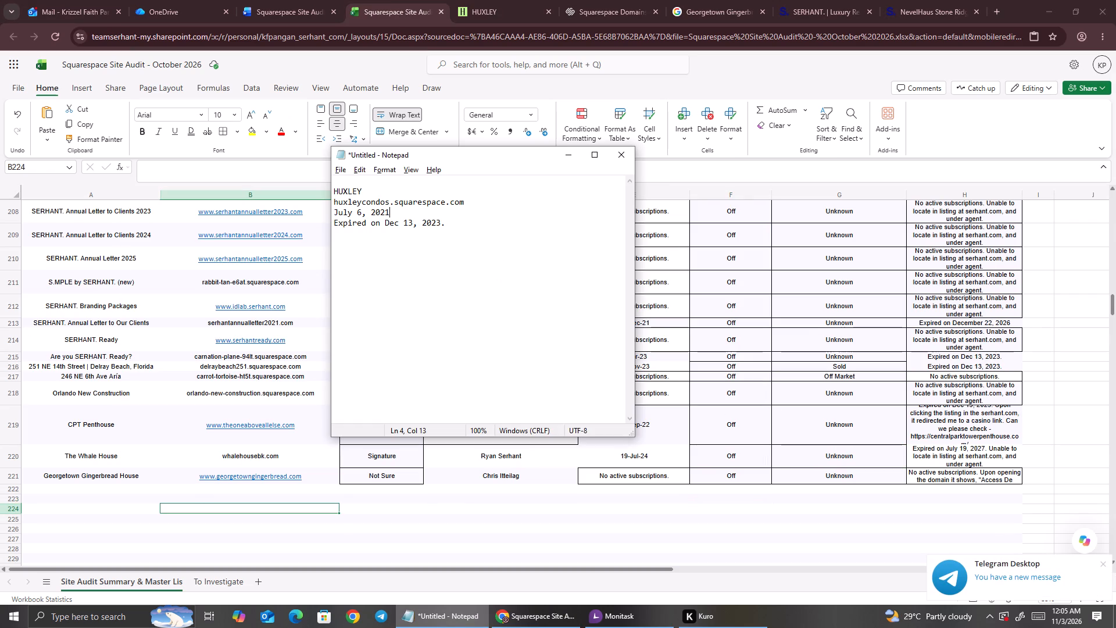
left_click_drag(365, 192, 308, 194)
key("ctrl+c")
left_click(85, 481)
left_click(78, 488)
key("ctrl+v")
key("alt+Tab")
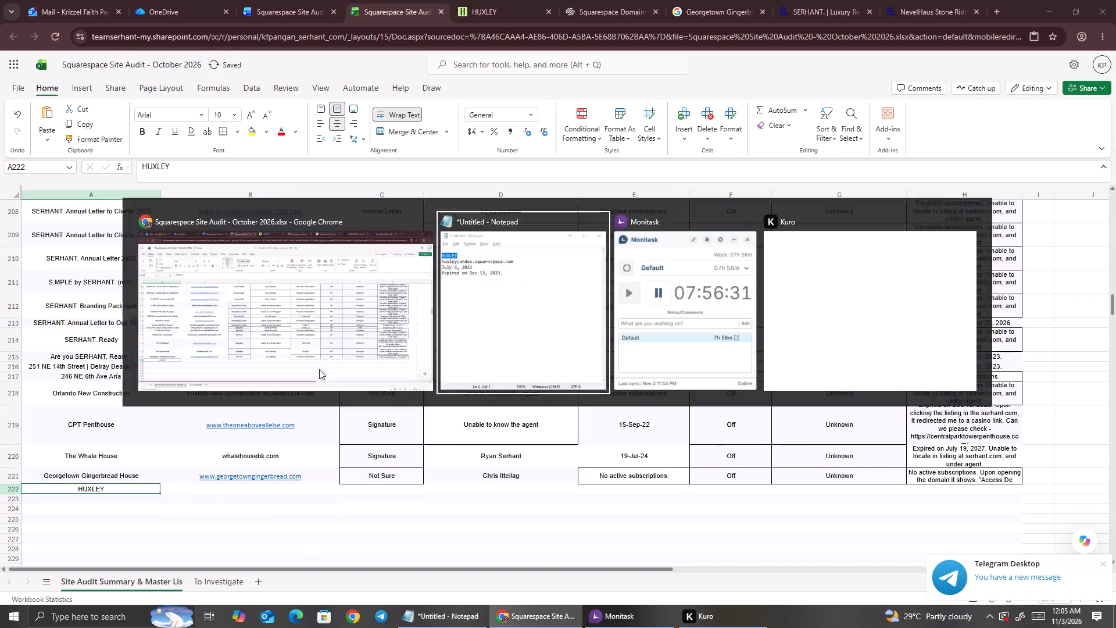
left_click_drag(480, 205, 317, 202)
key("ctrl+c")
left_click(235, 498)
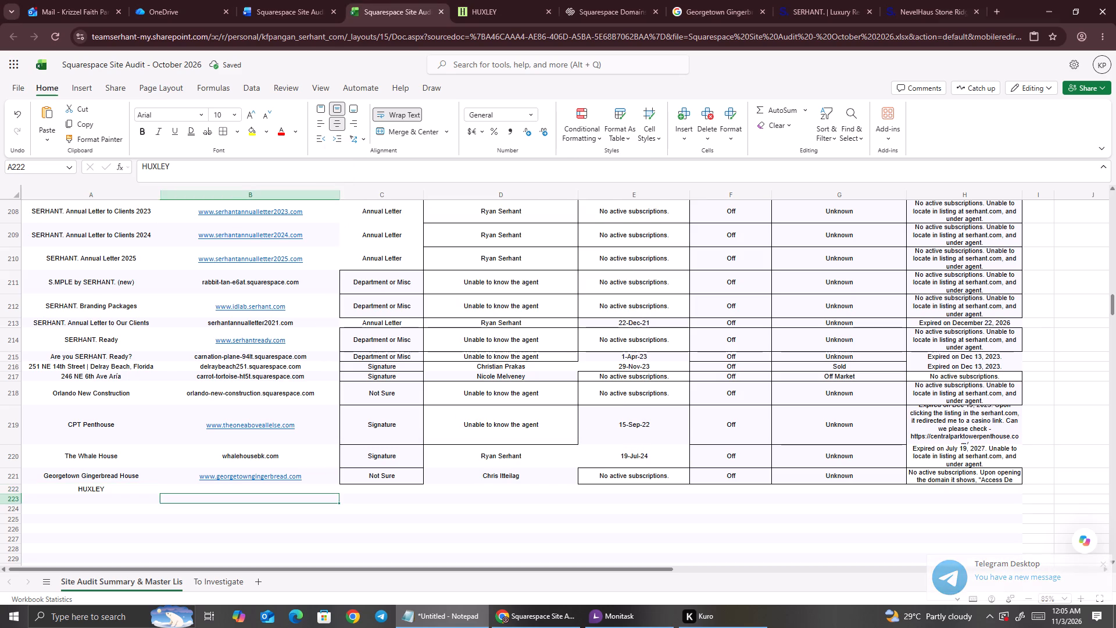
left_click(241, 492)
key("ctrl+v")
Copy the date July 6, 2021 from Notepad into cell E222 of the HUXLEY row.
key("alt+Tab")
left_click_drag(392, 214, 331, 214)
key("ctrl+c")
left_click(628, 498)
left_click(648, 490)
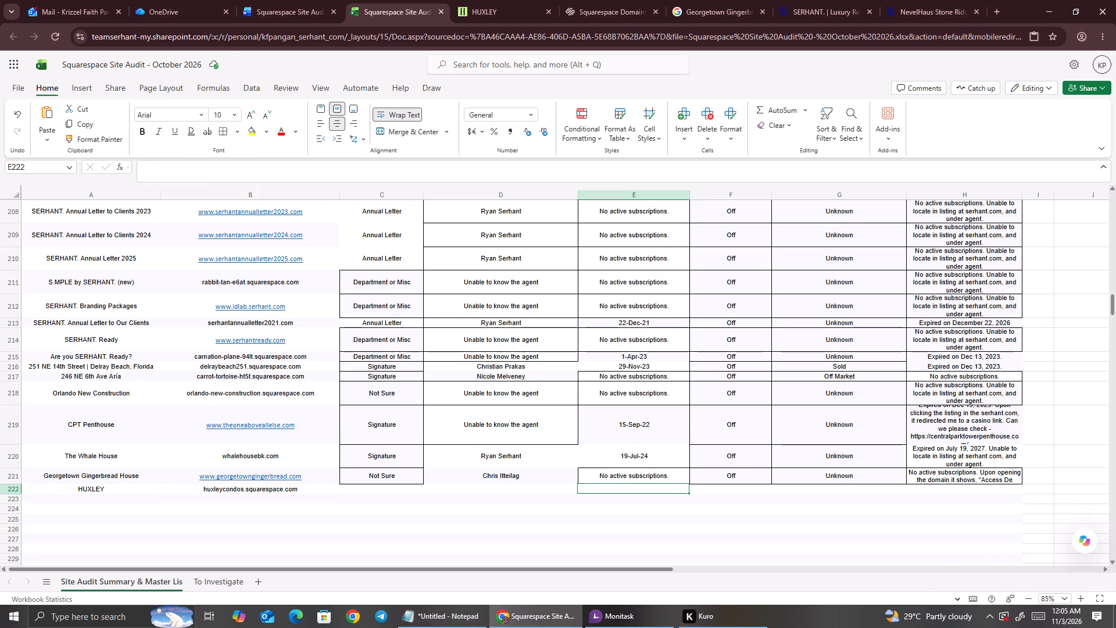
key("ctrl+v")
Append "Upon opening the website in Squarespace, it shows like it has been hacked" to the expiry line in Notepad.
key("alt+Tab")
left_click_drag(448, 225, 305, 226)
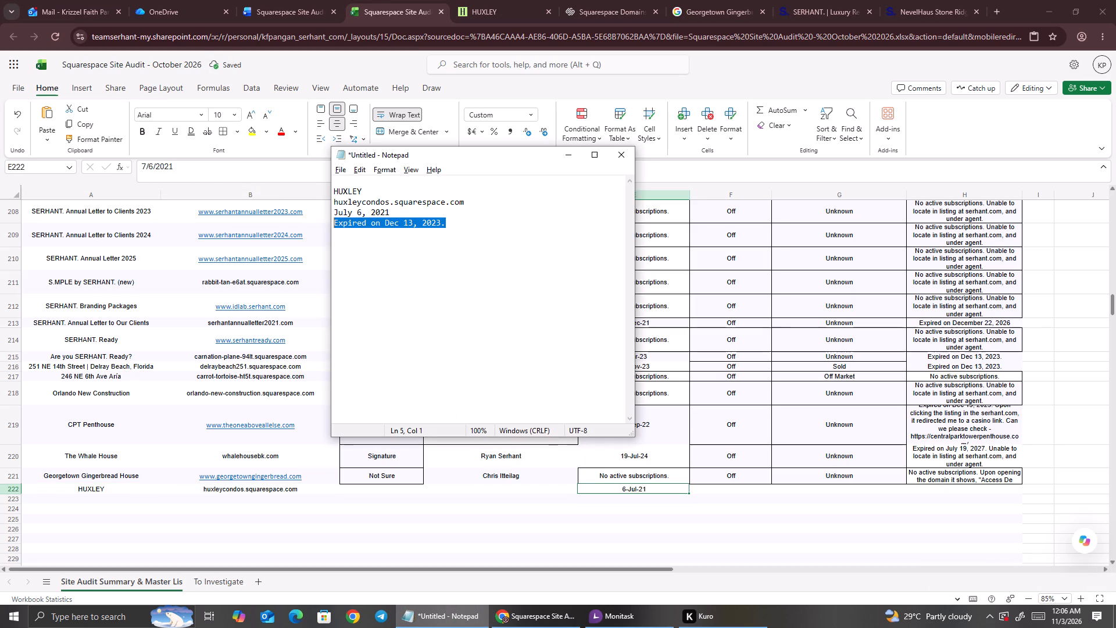
left_click(503, 221)
key("space")
type("Upon chec")
key("BackSpace")
key("BackSpace")
key("BackSpace")
key("BackSpace")
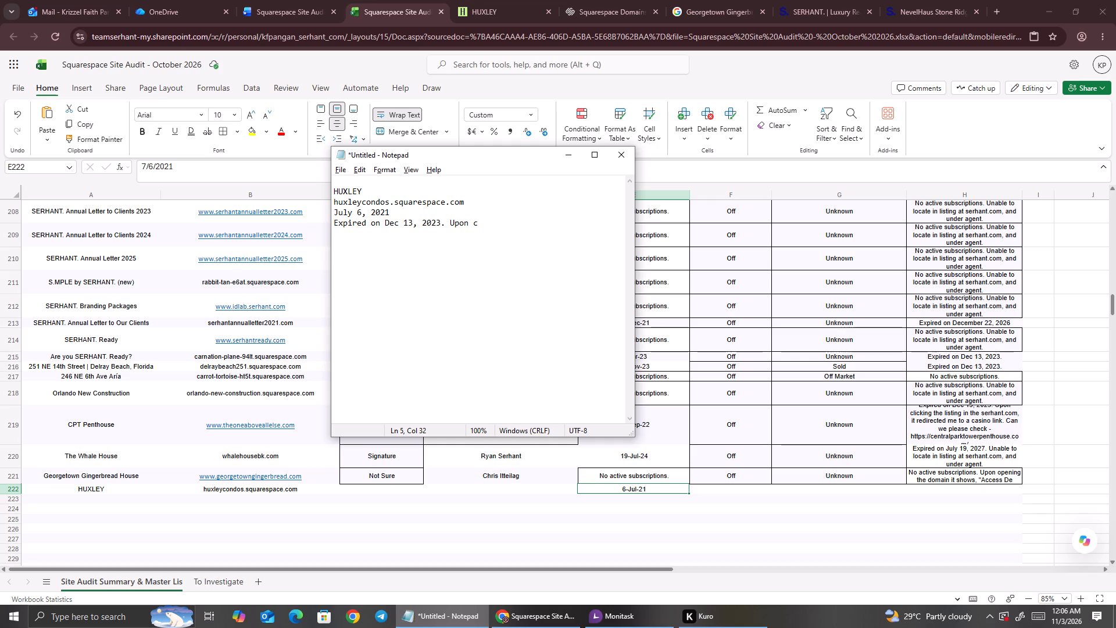
type("opei")
key("BackSpace")
type("ning the")
key("space")
left_click(593, 0)
left_click(469, 0)
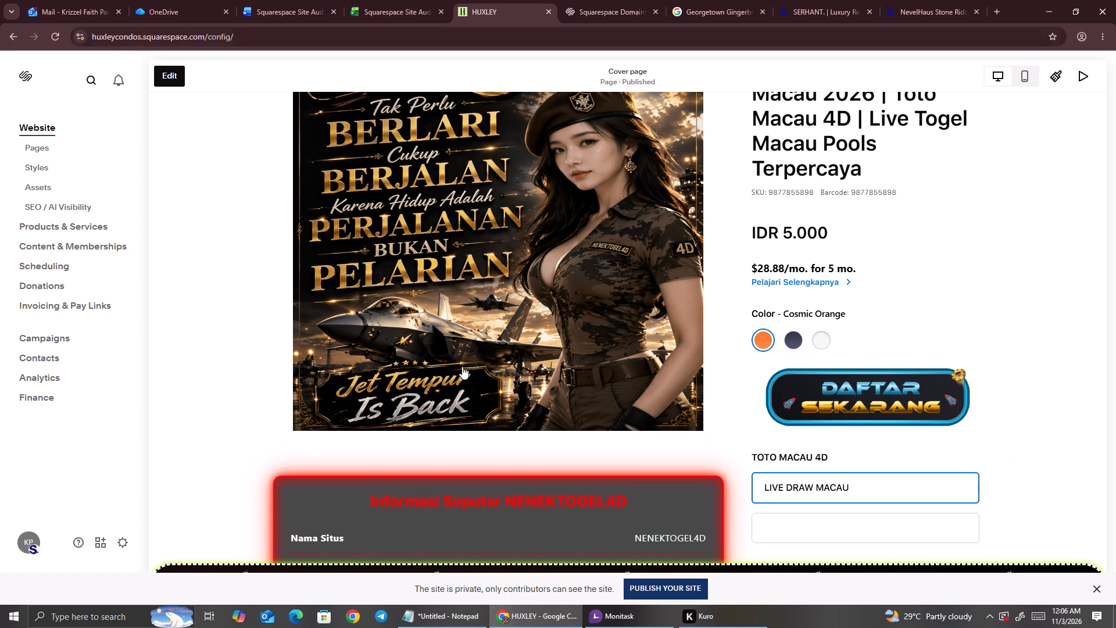
key("alt+Tab")
type("website in Squarespace, it")
key("space")
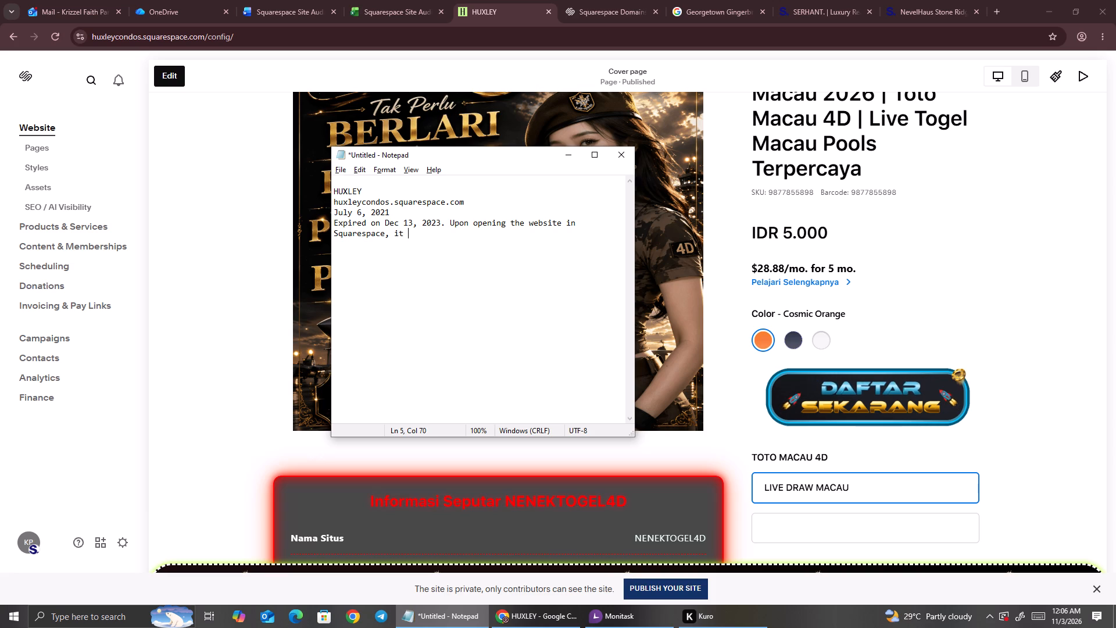
type("showsl")
key("BackSpace")
key("space")
type("like it has been")
key("space")
key("e")
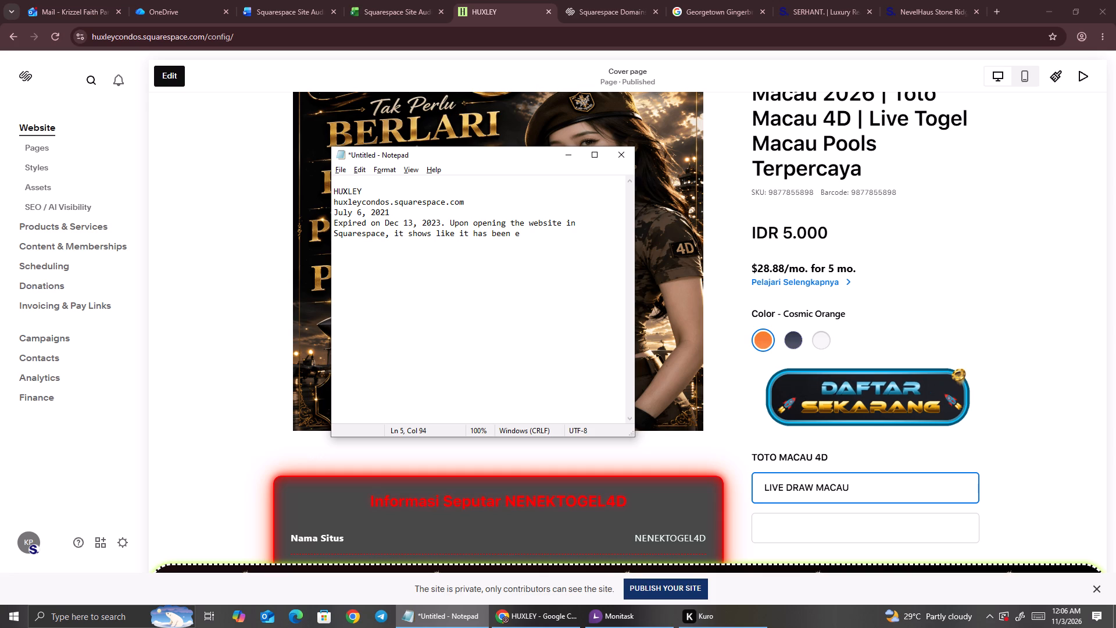
key("BackSpace")
type("hacke")
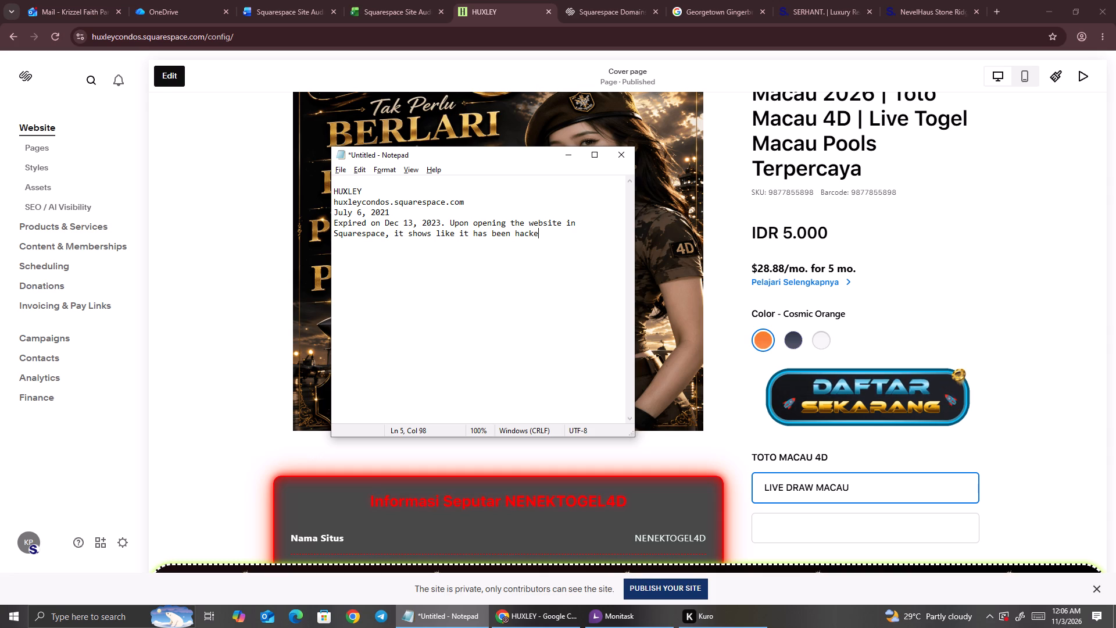
type("d")
key("space")
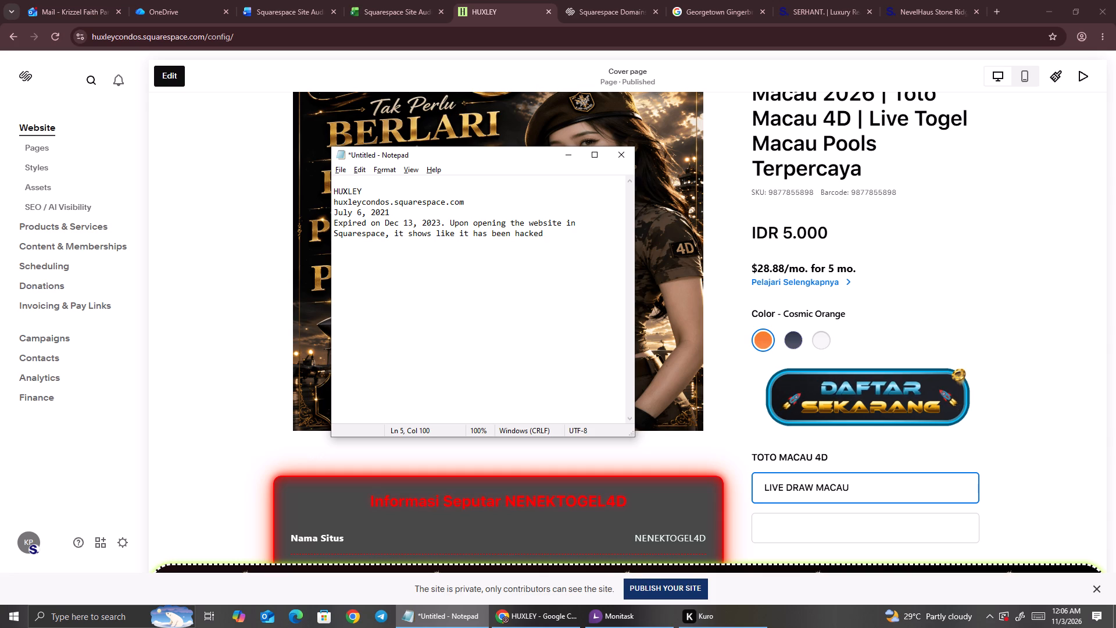
Recheck the cover page's content and append "by Malaysia" to the hacked-site note in Notepad.
scroll(942, 330, "down", 8)
scroll(935, 388, "down", 5)
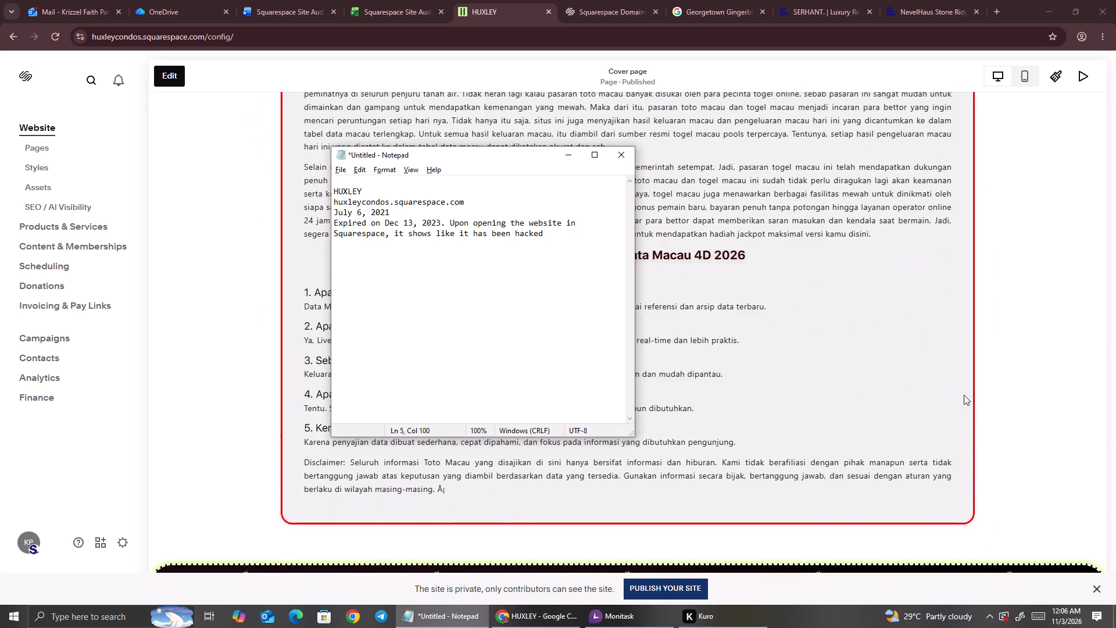
scroll(964, 395, "up", 19)
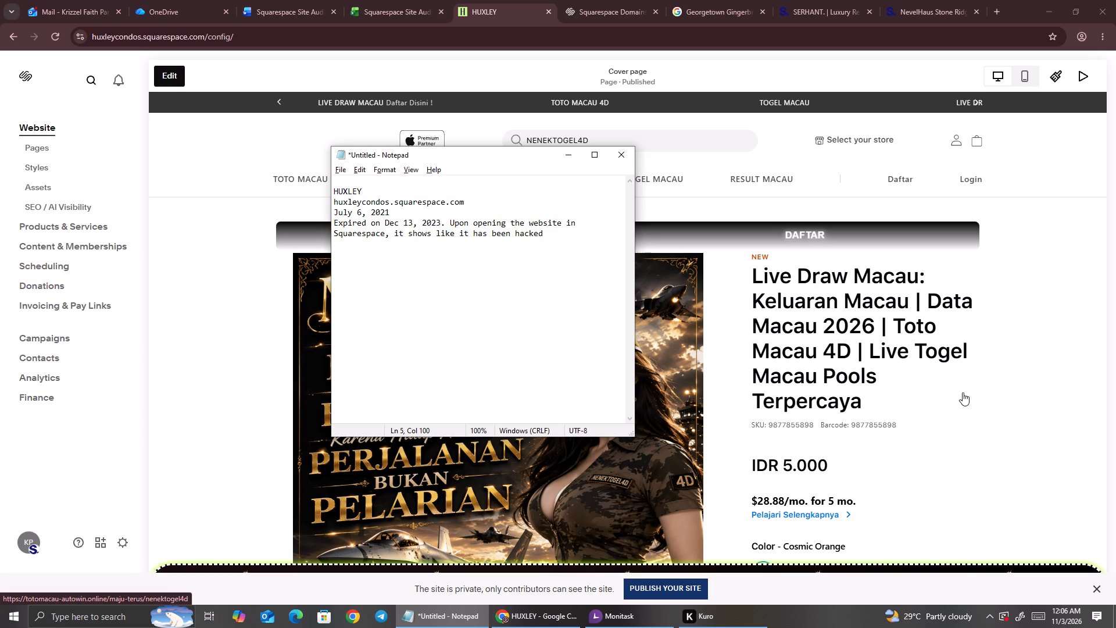
type("by Malan")
key("BackSpace")
type("ysia")
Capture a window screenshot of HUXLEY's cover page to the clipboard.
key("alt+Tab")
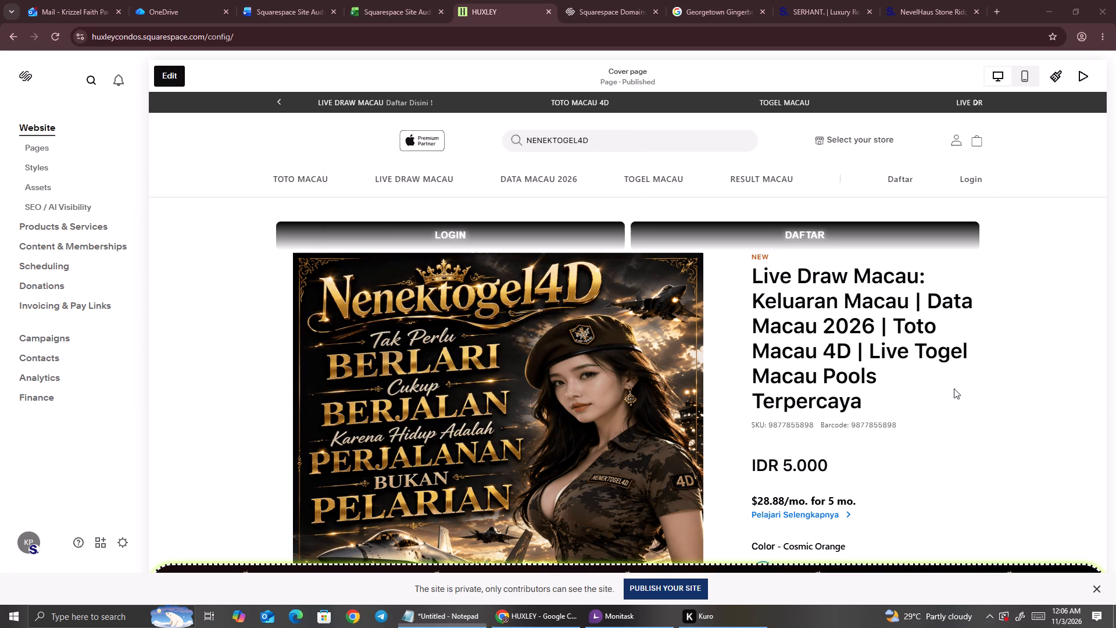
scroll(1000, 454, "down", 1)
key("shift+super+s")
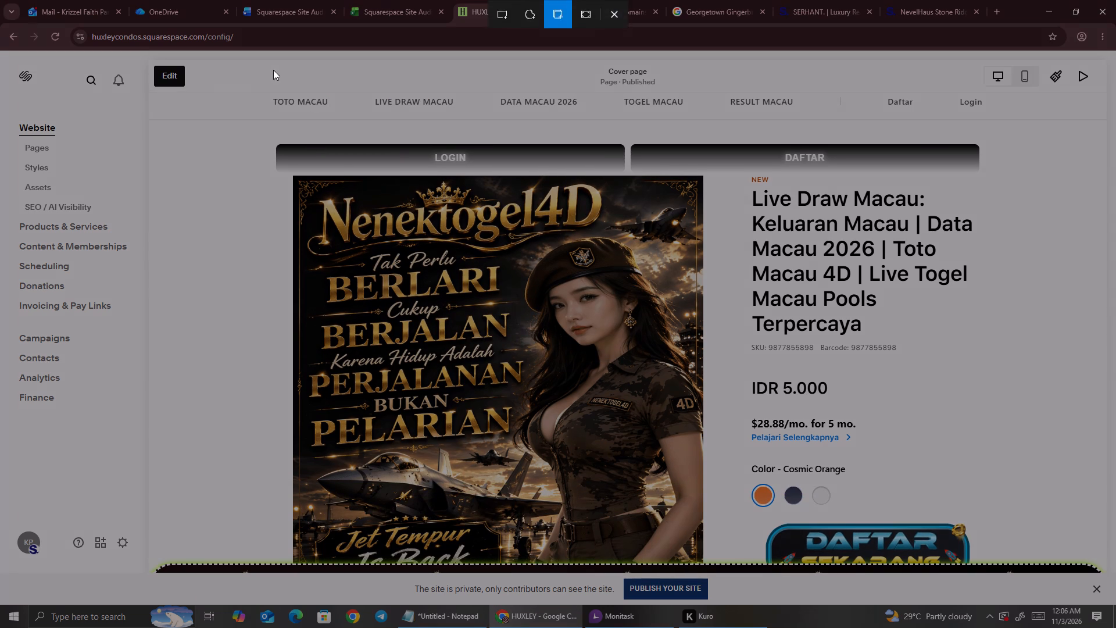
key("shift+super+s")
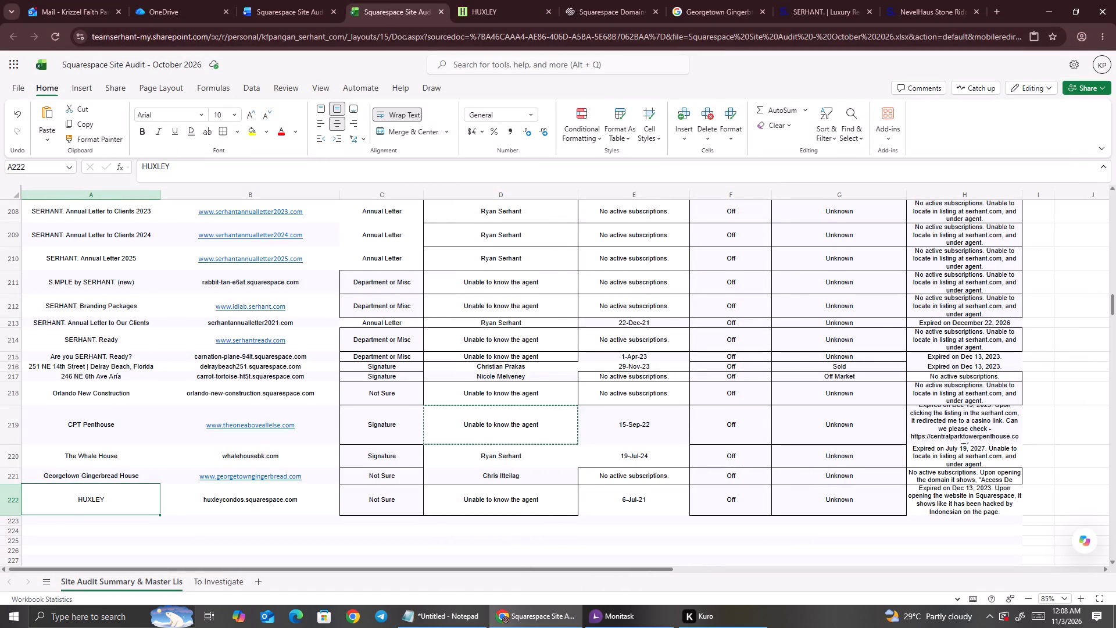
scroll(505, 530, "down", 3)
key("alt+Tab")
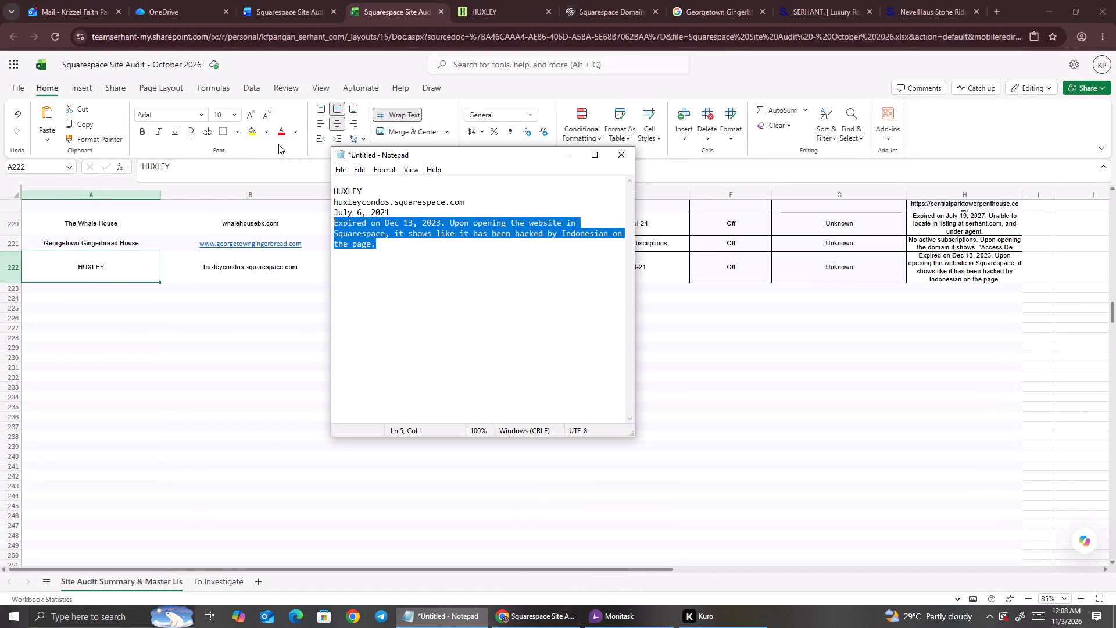
Return from HUXLEY's Squarespace site to the site list on the Serhant Dashboard.
left_click(506, 18)
triple_click(10, 37)
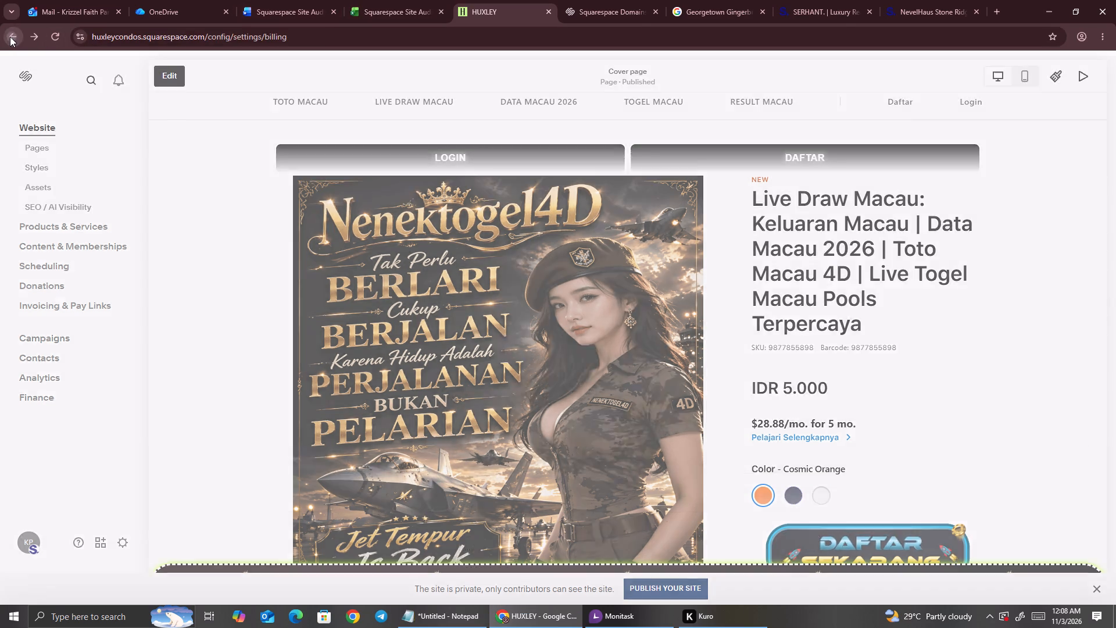
left_click(10, 37)
left_click(10, 37)
left_click(10, 37)
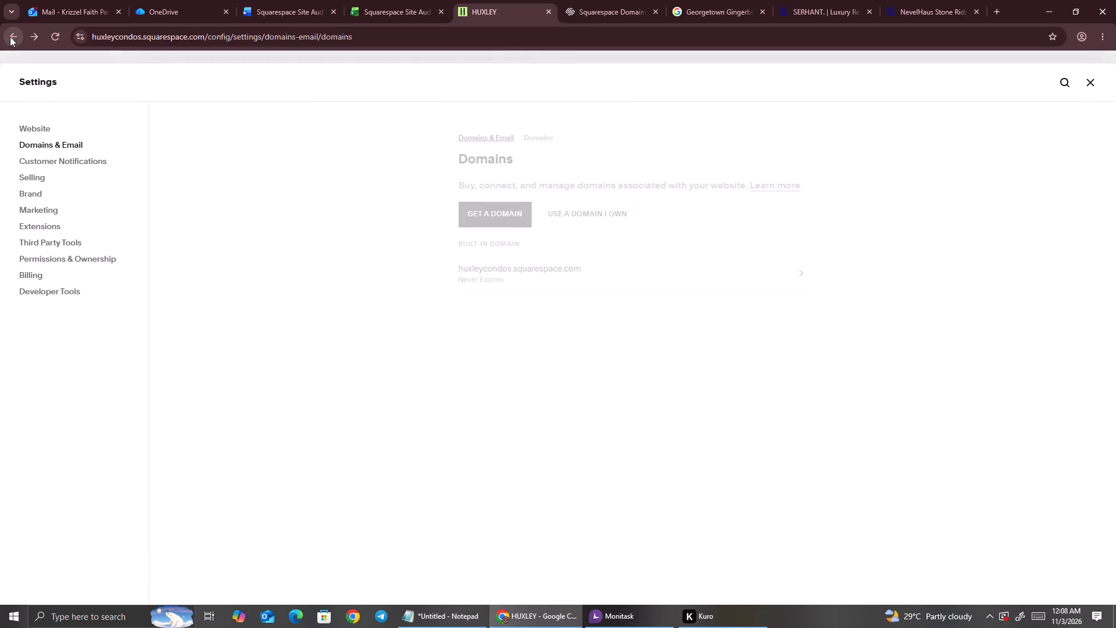
left_click(10, 37)
left_click(10, 37)
left_click(10, 37)
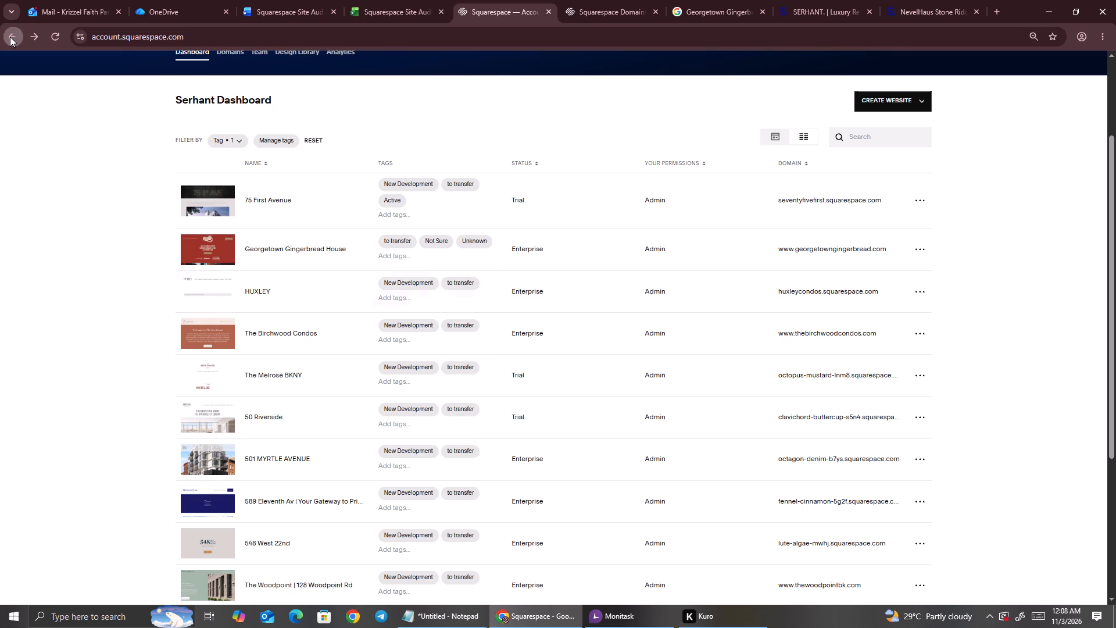
Add the tags "Not Sure" and "Unknown" to HUXLEY on the Serhant Dashboard.
left_click(406, 301)
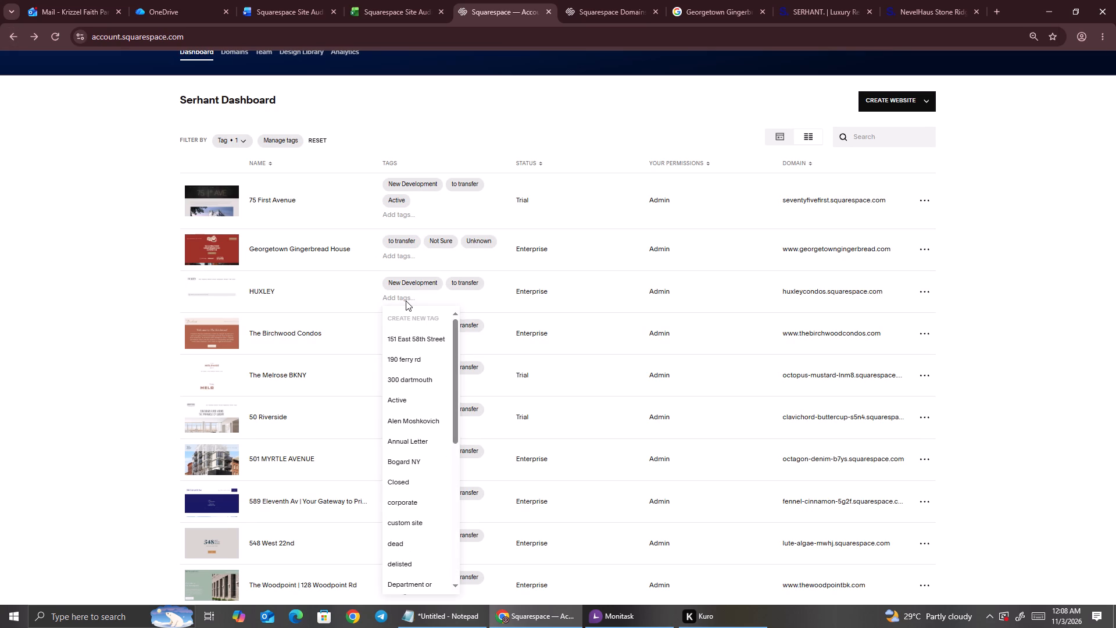
type("Not")
key("Down")
key("Down")
key("Return")
type("Un")
key("Down")
key("Return")
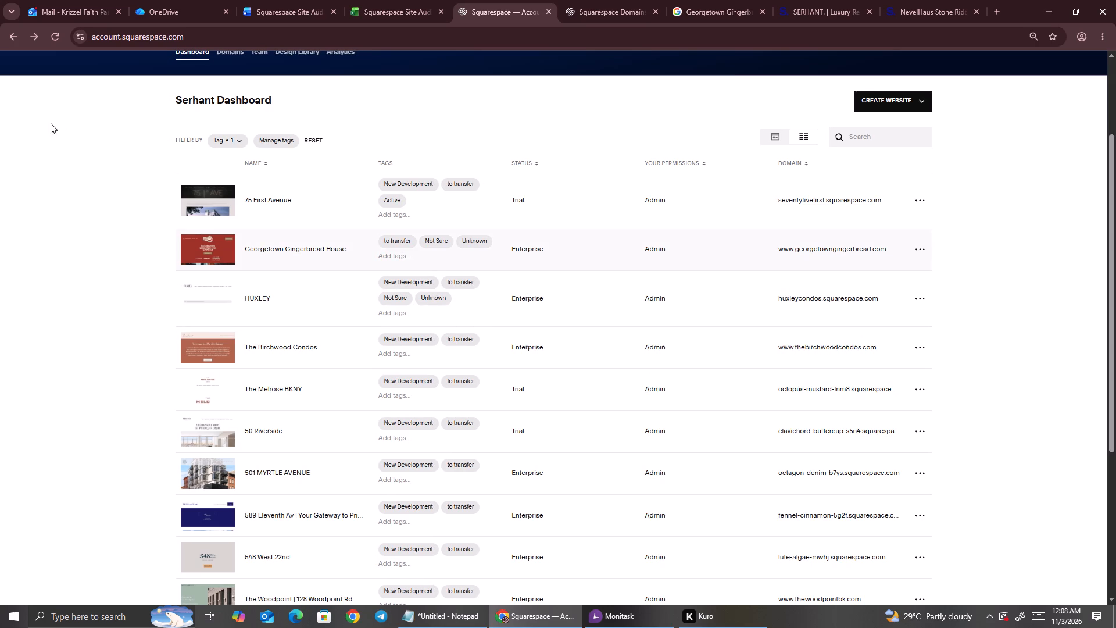
left_click(117, 227)
scroll(379, 423, "down", 2)
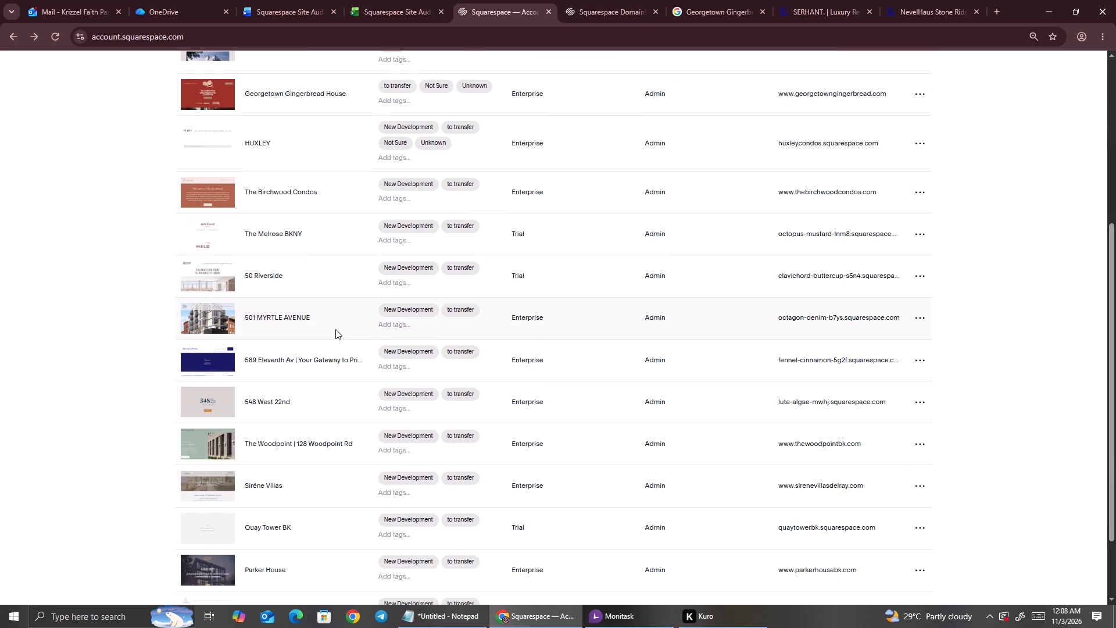
scroll(328, 326, "up", 2)
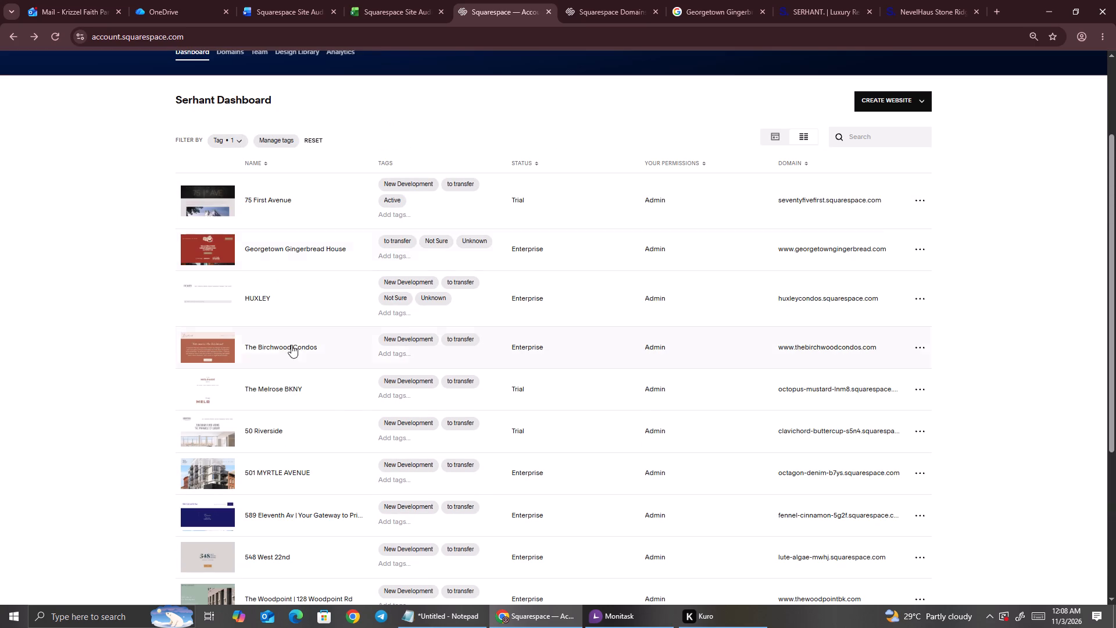
left_click_drag(339, 350, 221, 351)
key("ctrl+c")
key("alt+Tab")
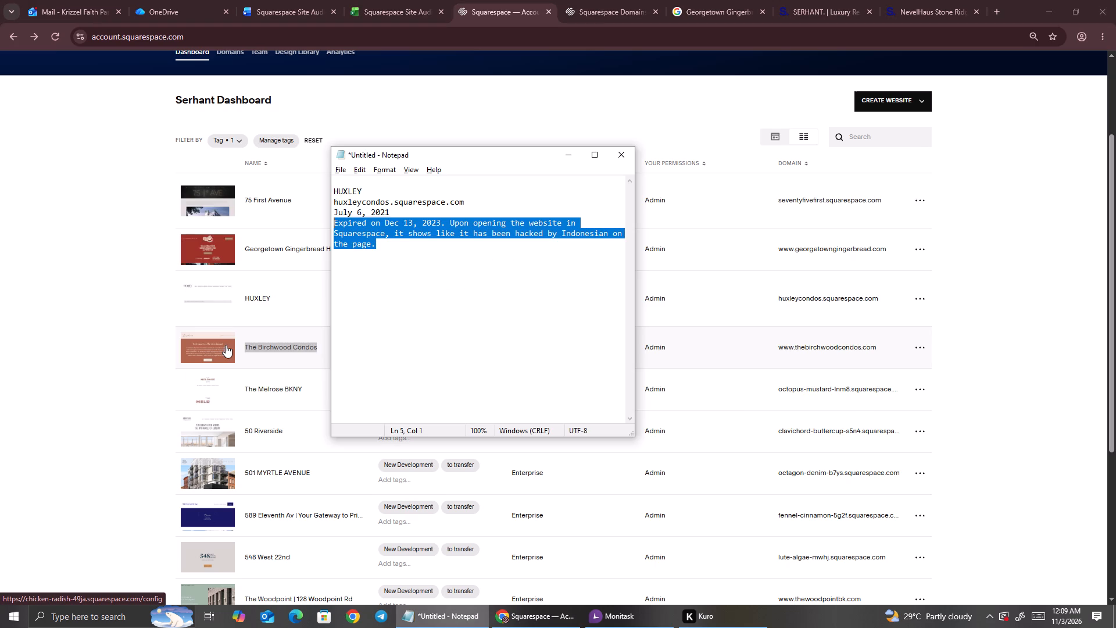
key("ctrl+a")
key("ctrl+v")
left_click_drag(760, 351, 871, 348)
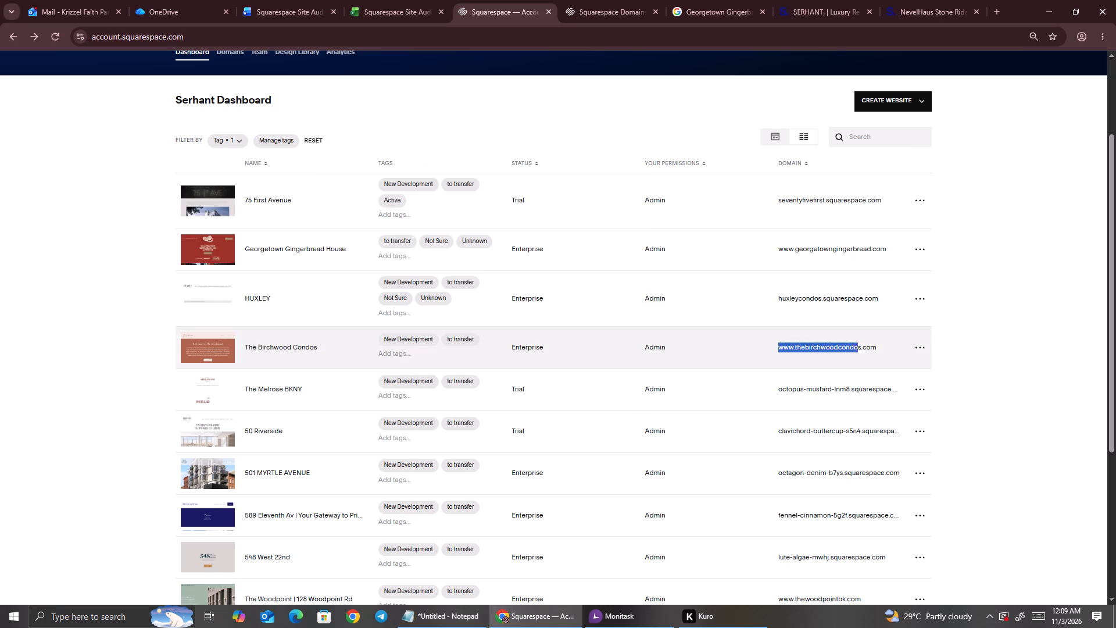
left_click_drag(871, 348, 885, 348)
key("ctrl+c")
key("alt+Tab")
key("Return")
key("ctrl+v")
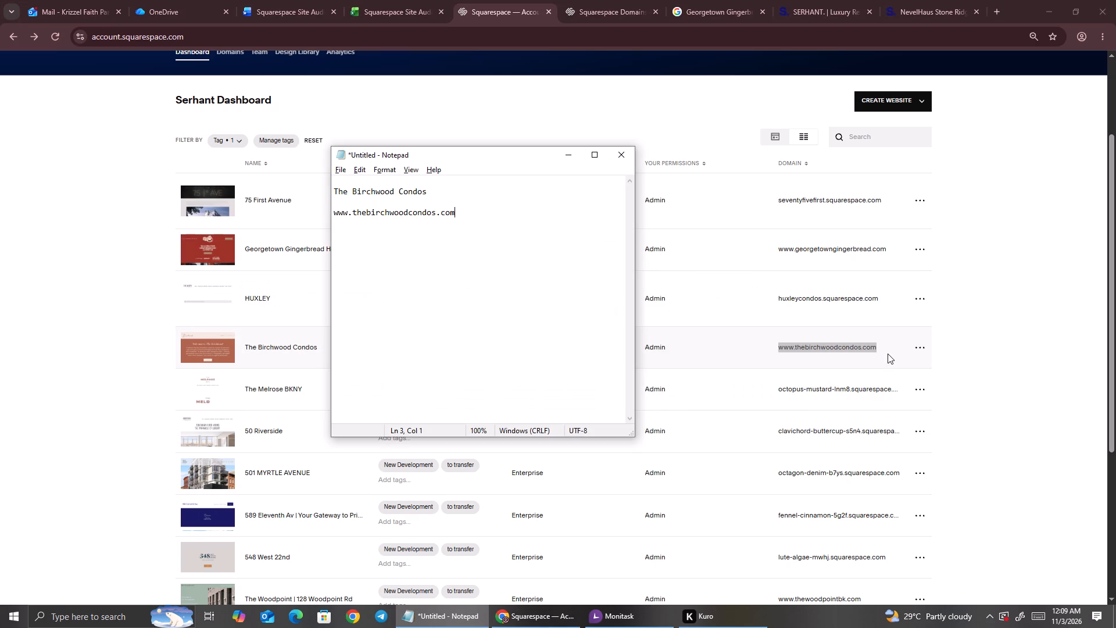
key("alt+Tab")
key("alt+Tab")
Open The Birchwood Condos' site settings and check its site availability and the details of its linked domain.
left_click(914, 347)
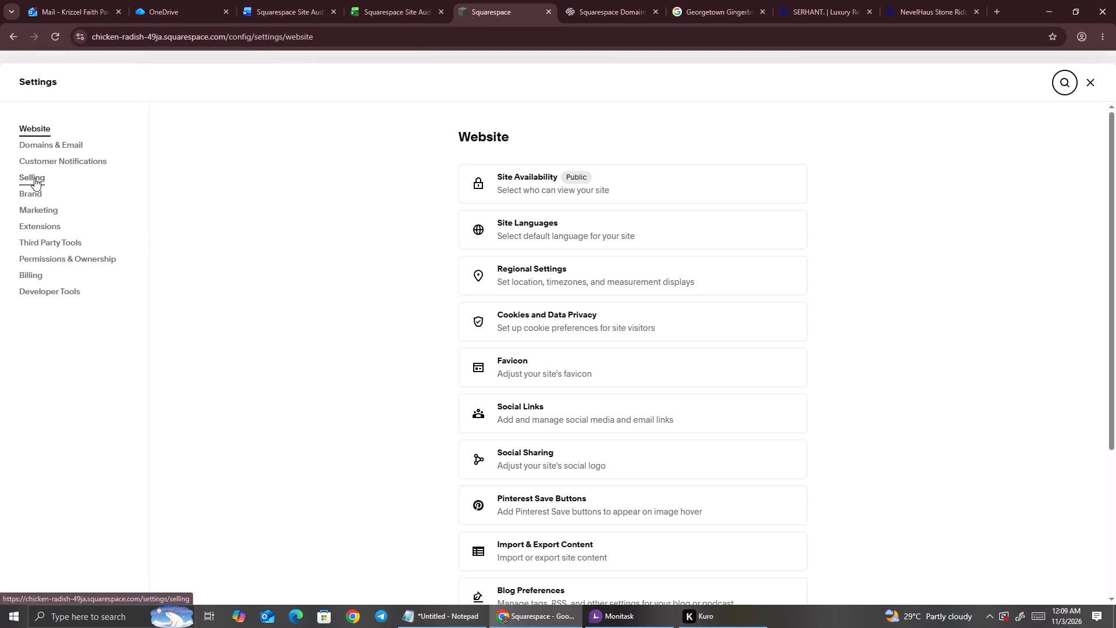
left_click(496, 186)
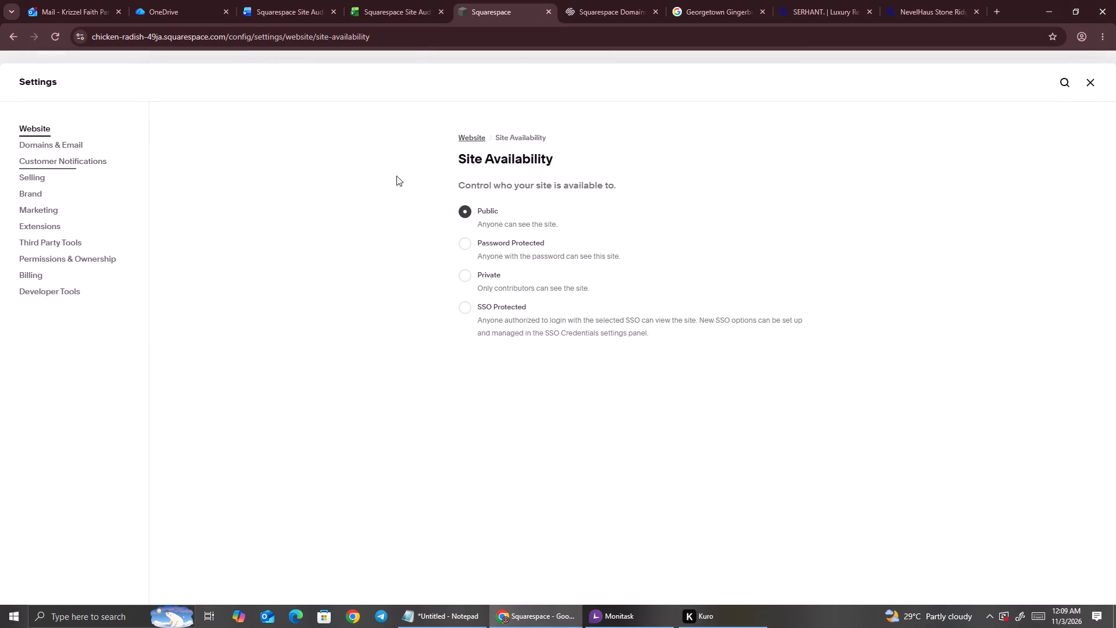
left_click(47, 147)
left_click(533, 182)
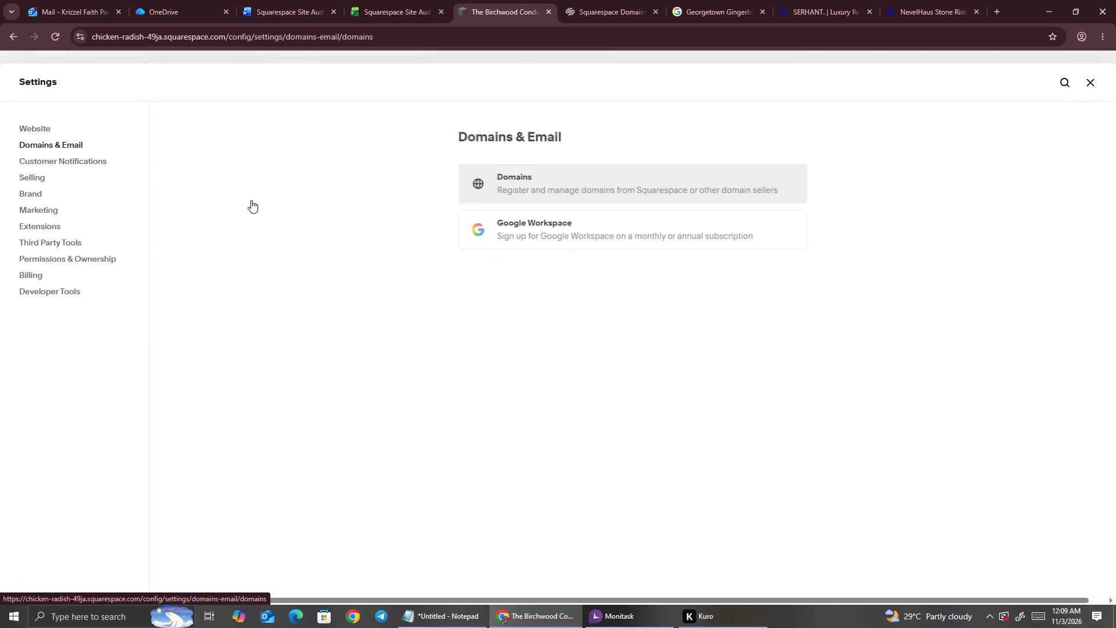
left_click(550, 269)
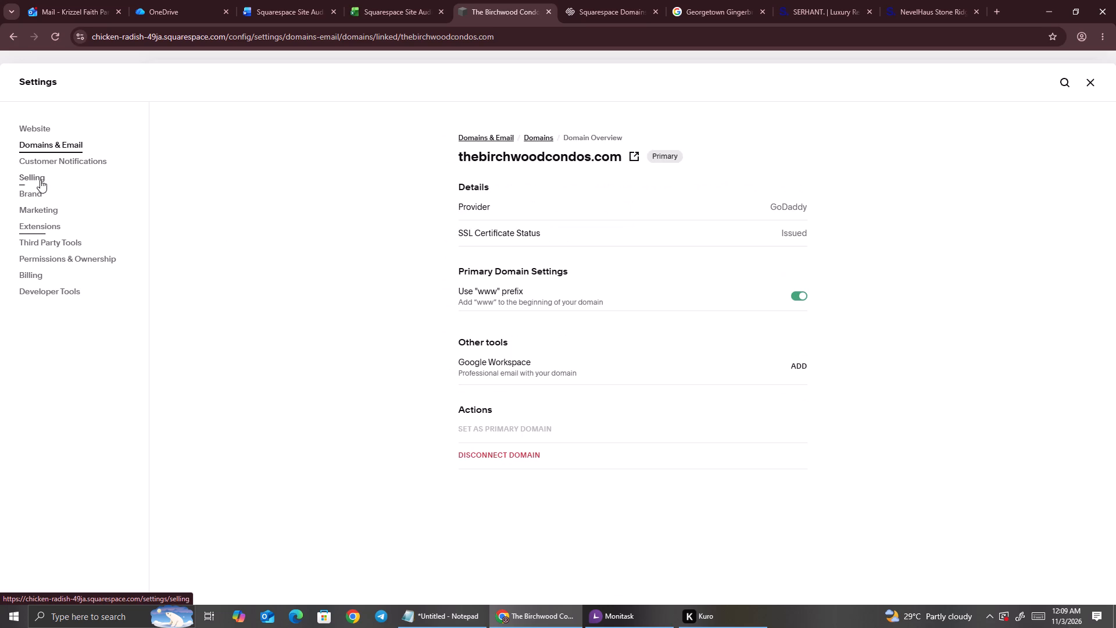
Copy "Expired on Dec 13, 2023." from The Birchwood Condos' subscriptions into the note below the domain.
left_click(30, 274)
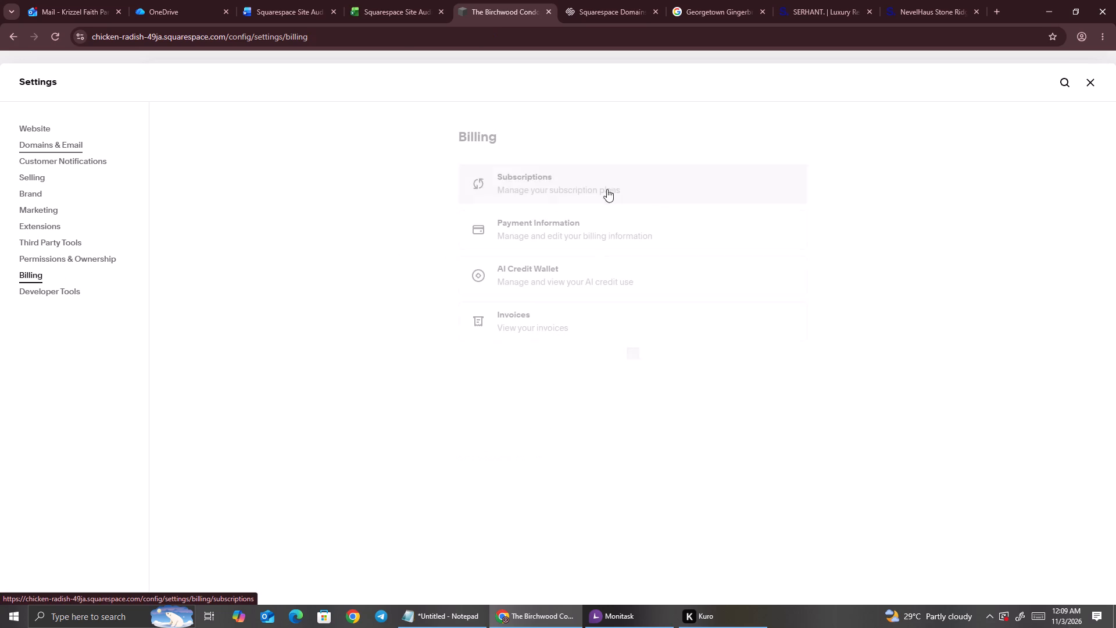
left_click(571, 184)
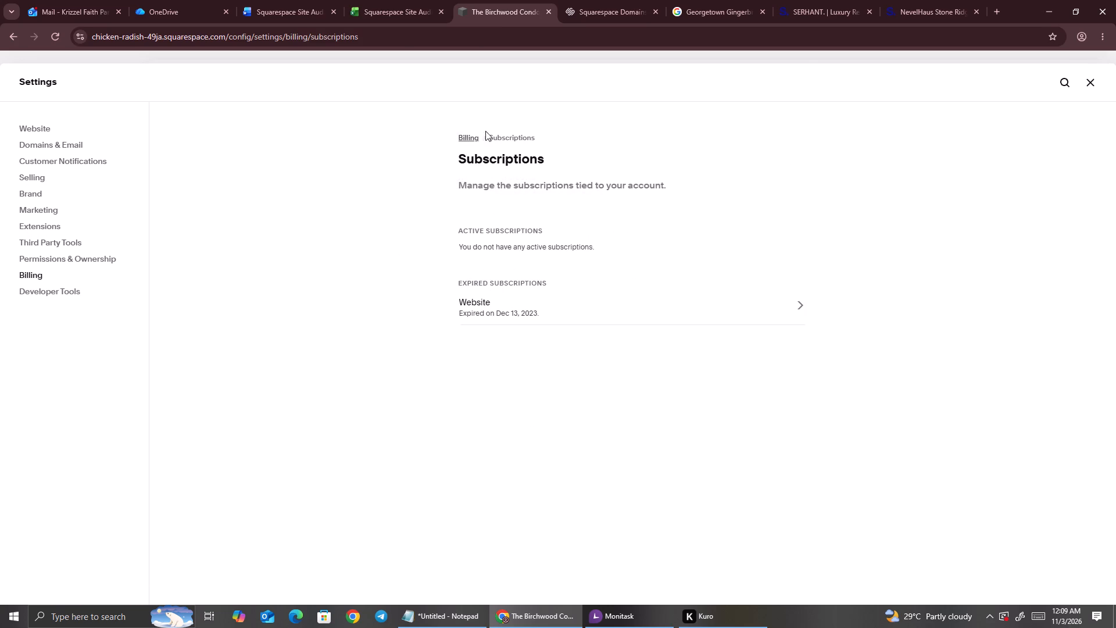
left_click_drag(441, 313, 561, 312)
key("ctrl+c")
key("alt+Tab")
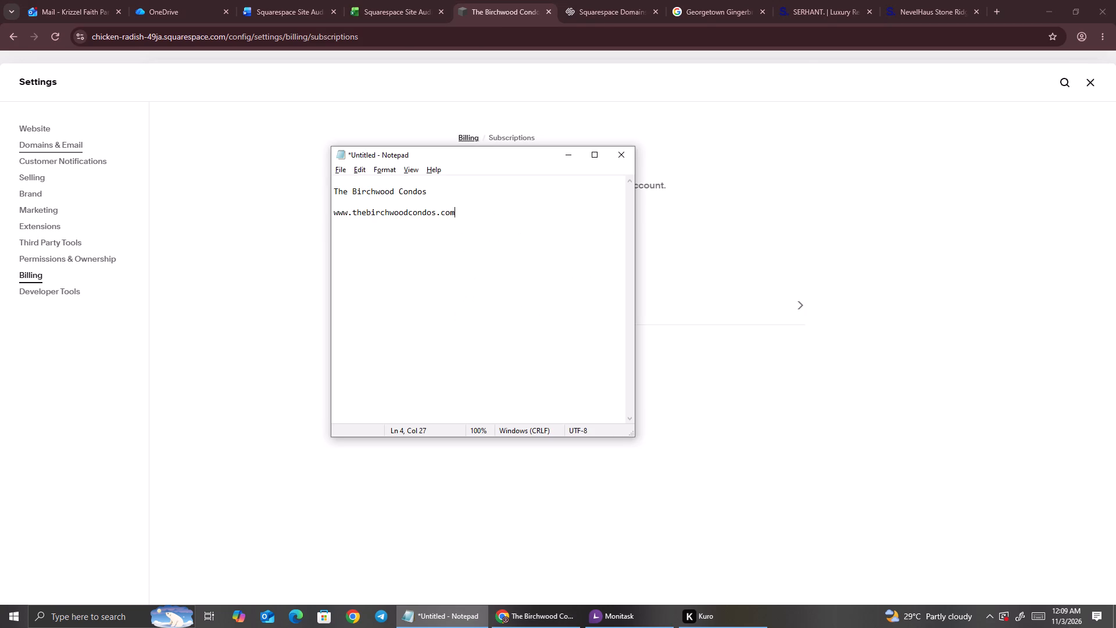
key("Return")
key("ctrl+v")
key("alt+Tab")
Copy the invoice date November 7, 2023 from The Birchwood Condos' invoices into the note, between the domain and the expiry remark.
left_click(460, 139)
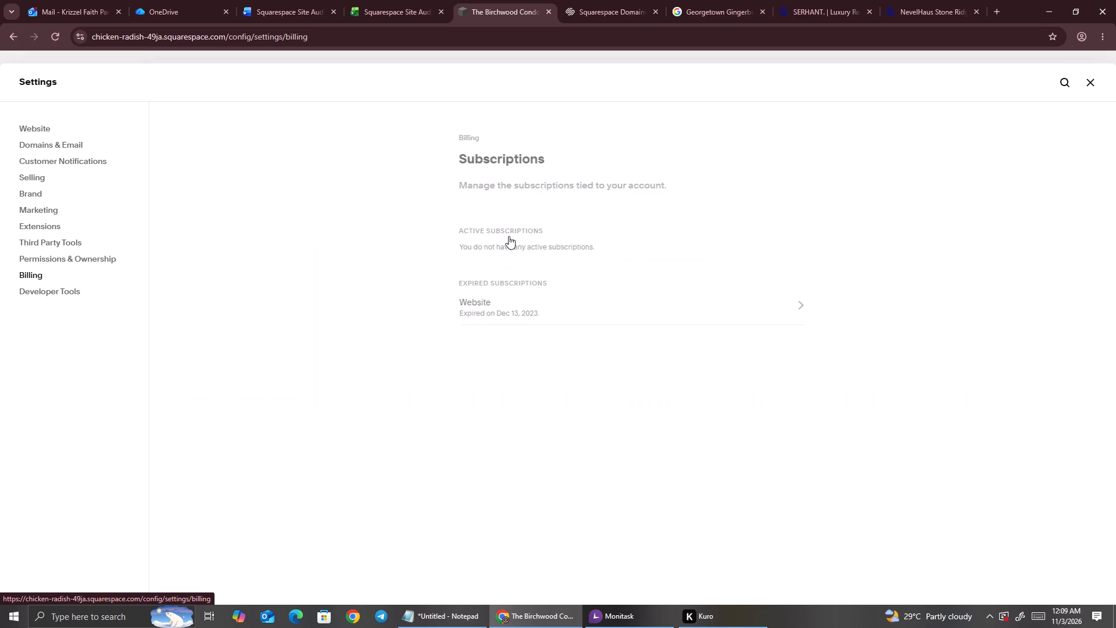
left_click(525, 321)
scroll(512, 448, "down", 3)
left_click_drag(431, 264, 463, 264)
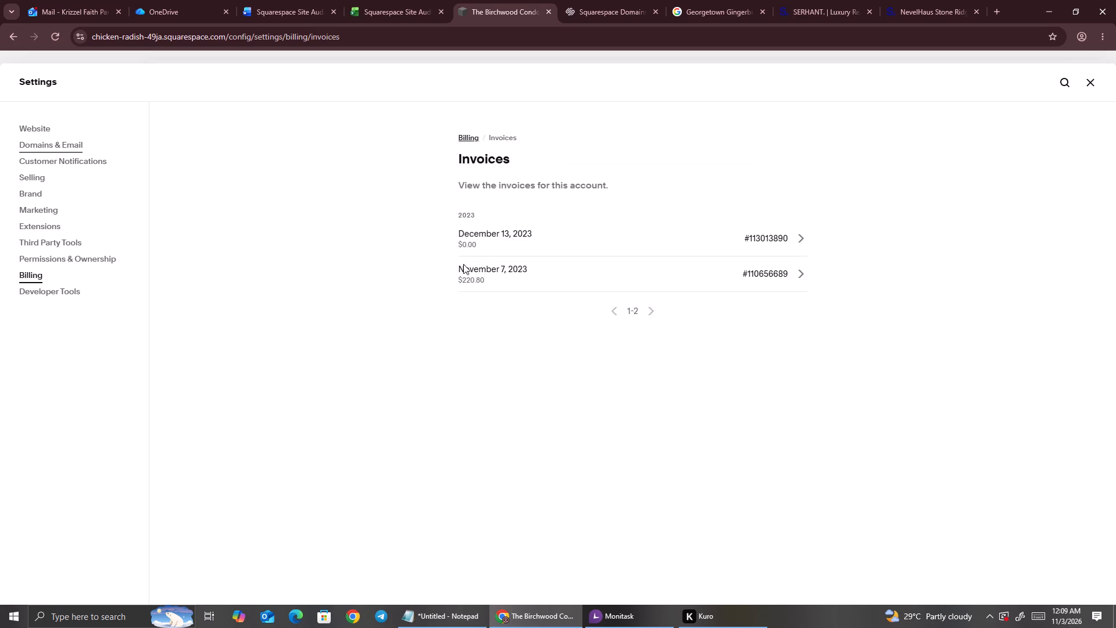
left_click_drag(463, 264, 554, 262)
key("ctrl+c")
key("alt+Tab")
left_click(495, 212)
key("Return")
key("ctrl+v")
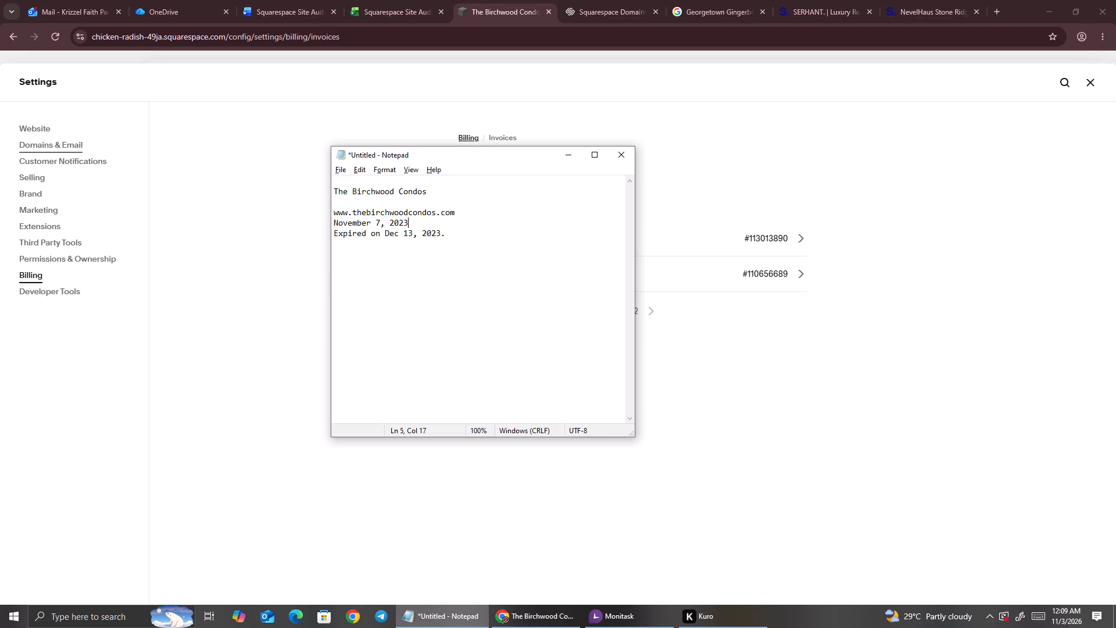
left_click(189, 273)
Leave the site settings and copy the building's address from the footer of The Birchwood Condos' page.
left_click(1092, 79)
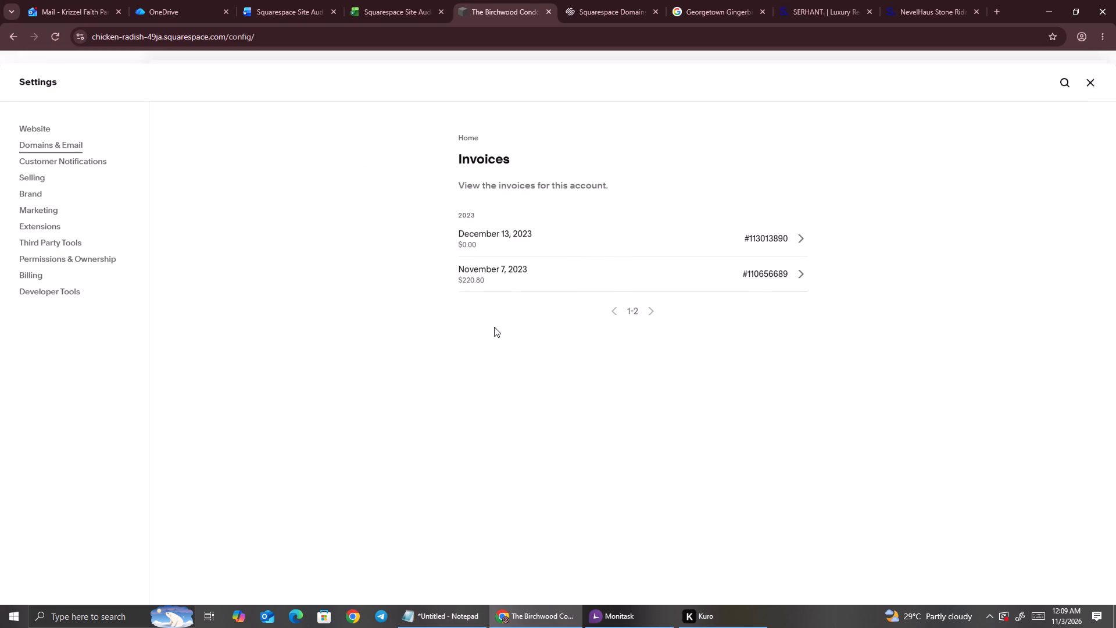
scroll(460, 322, "down", 18)
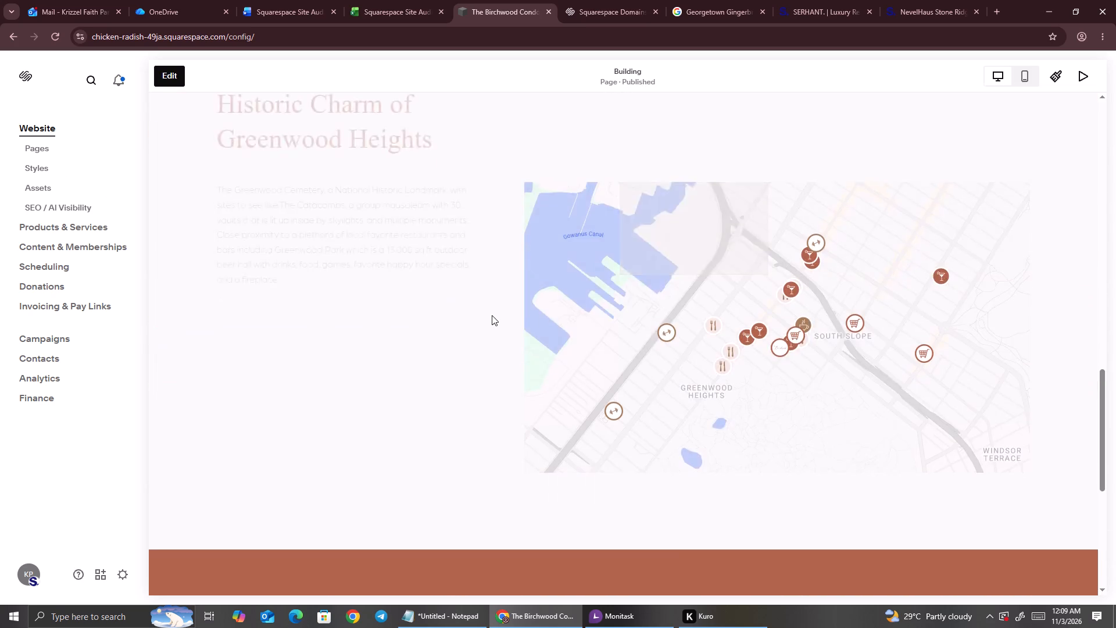
scroll(492, 315, "down", 9)
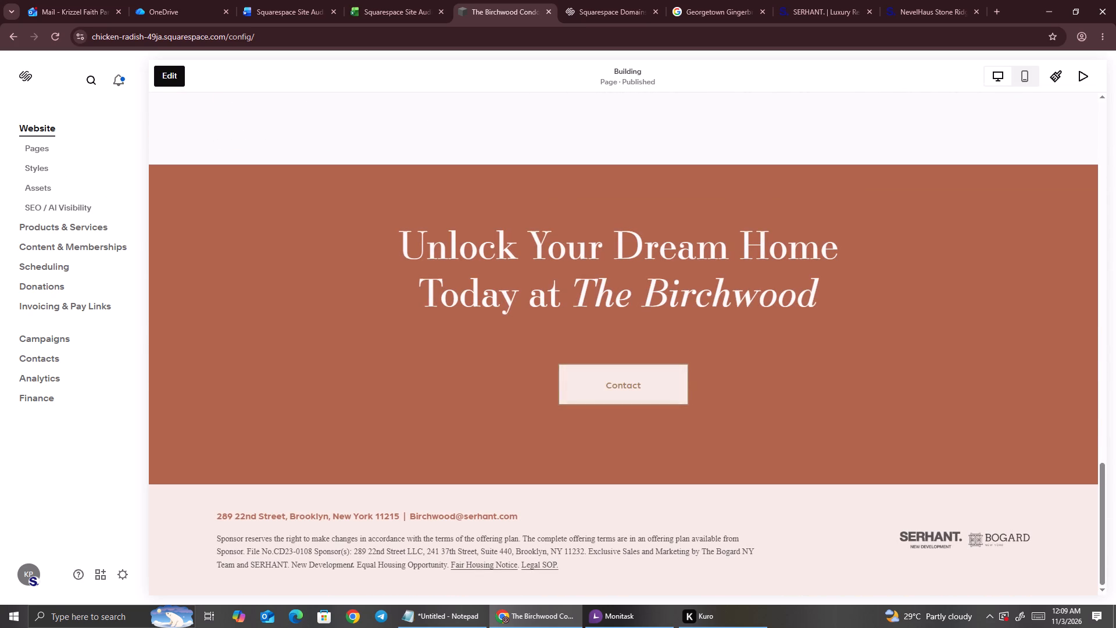
scroll(506, 315, "down", 2)
left_click_drag(210, 518, 383, 516)
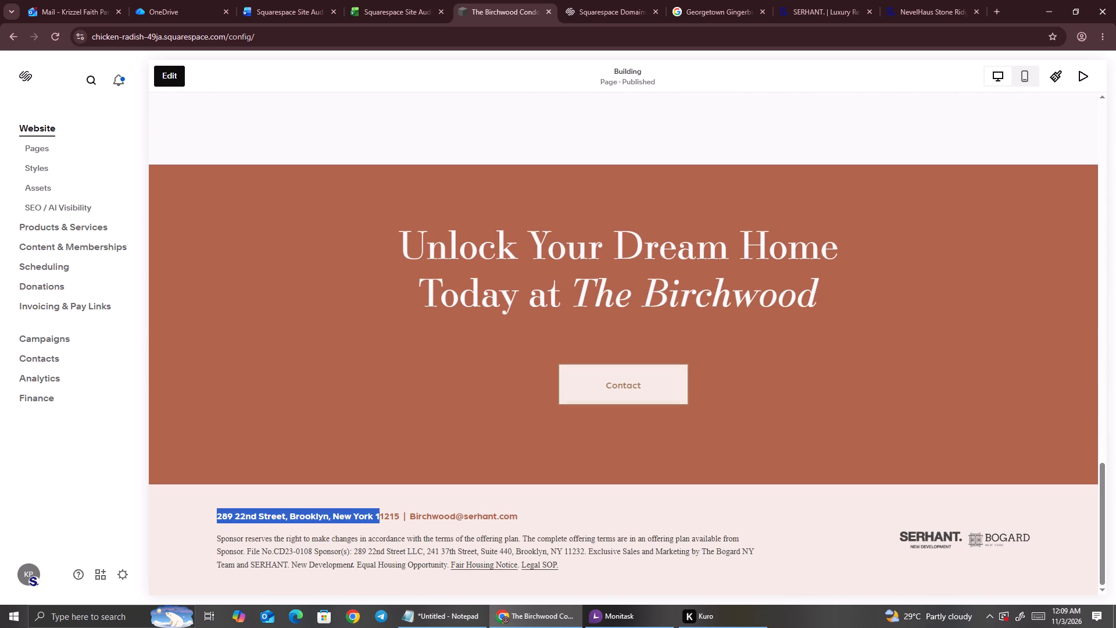
left_click_drag(383, 516, 405, 516)
key("ctrl+c")
Search Google for the copied Birchwood address followed by "serhant", using the browser tab that holds the NevelHaus Stone Ridge page.
left_click(888, 0)
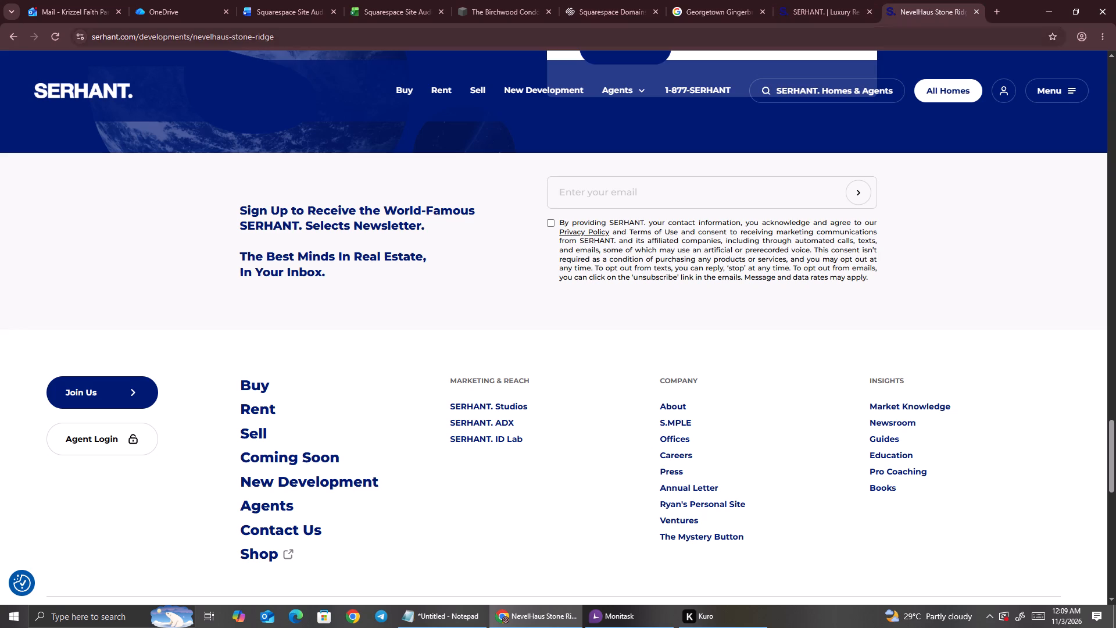
left_click(544, 37)
key("ctrl+v")
key("s")
key("BackSpace")
key("BackSpace")
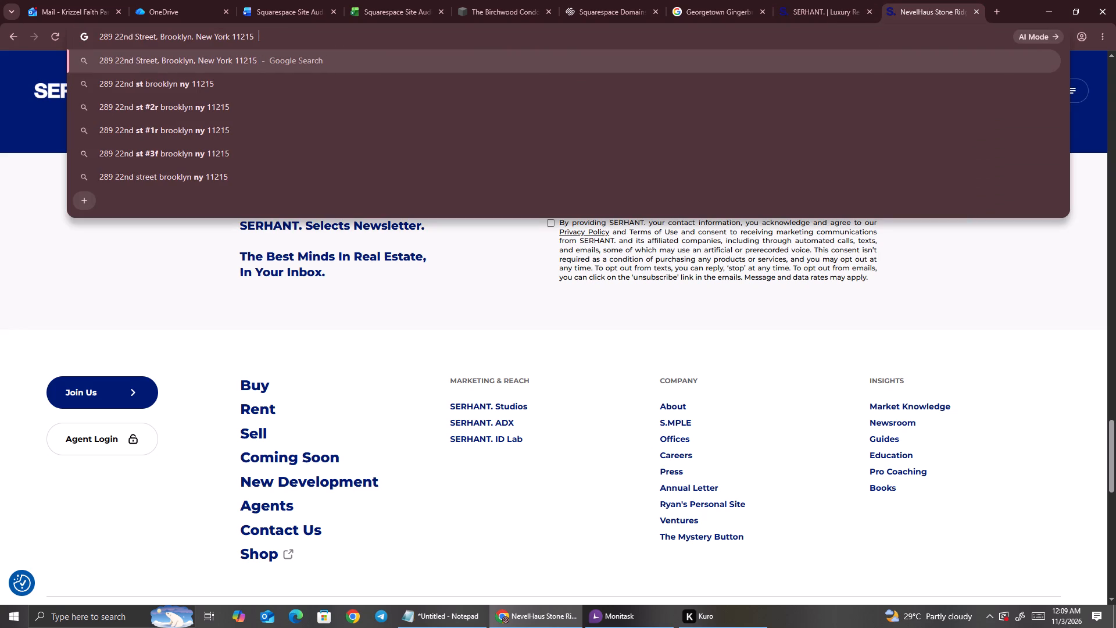
key("BackSpace")
key("space")
type("s")
key("BackSpace")
key("BackSpace")
type("sert")
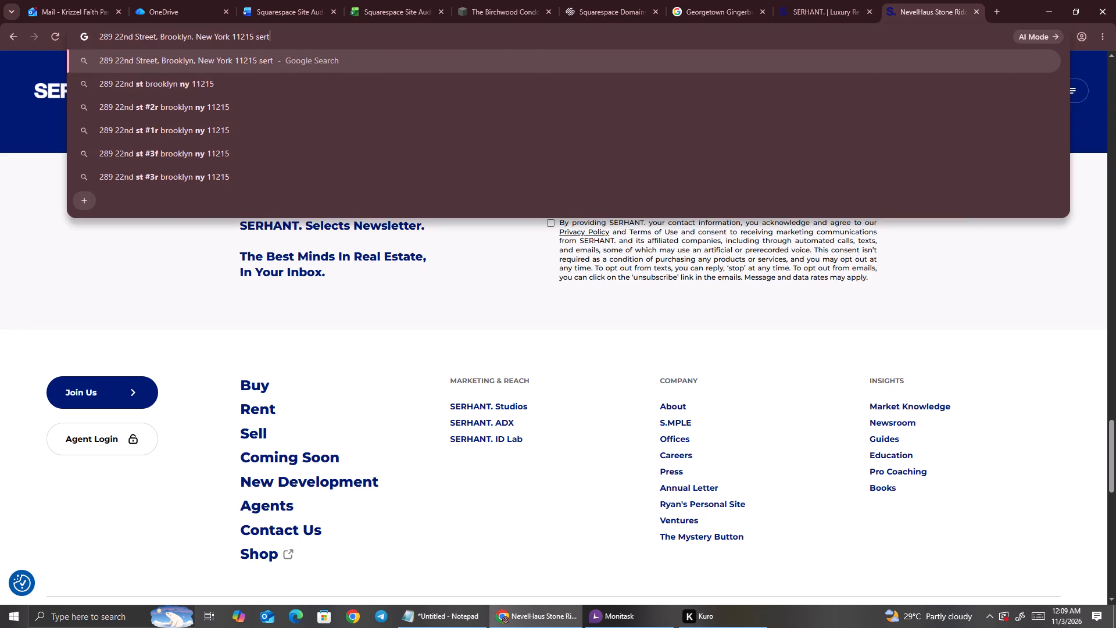
key("BackSpace")
type("hant")
key("Return")
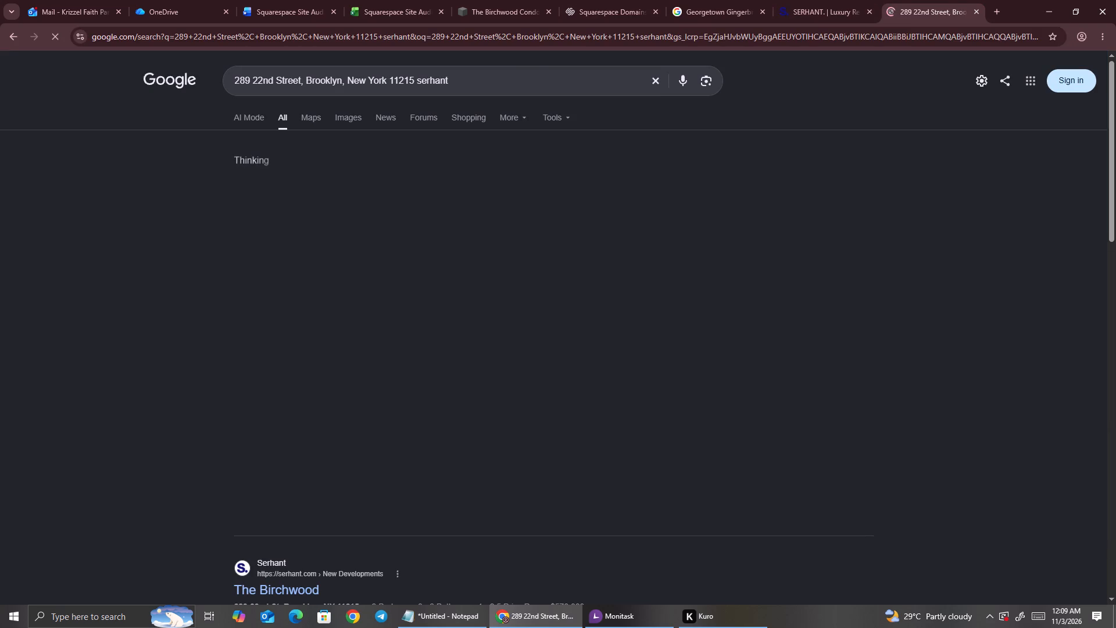
Open The Birchwood's development page on serhant.com and examine its description, features and residences.
scroll(342, 469, "down", 2)
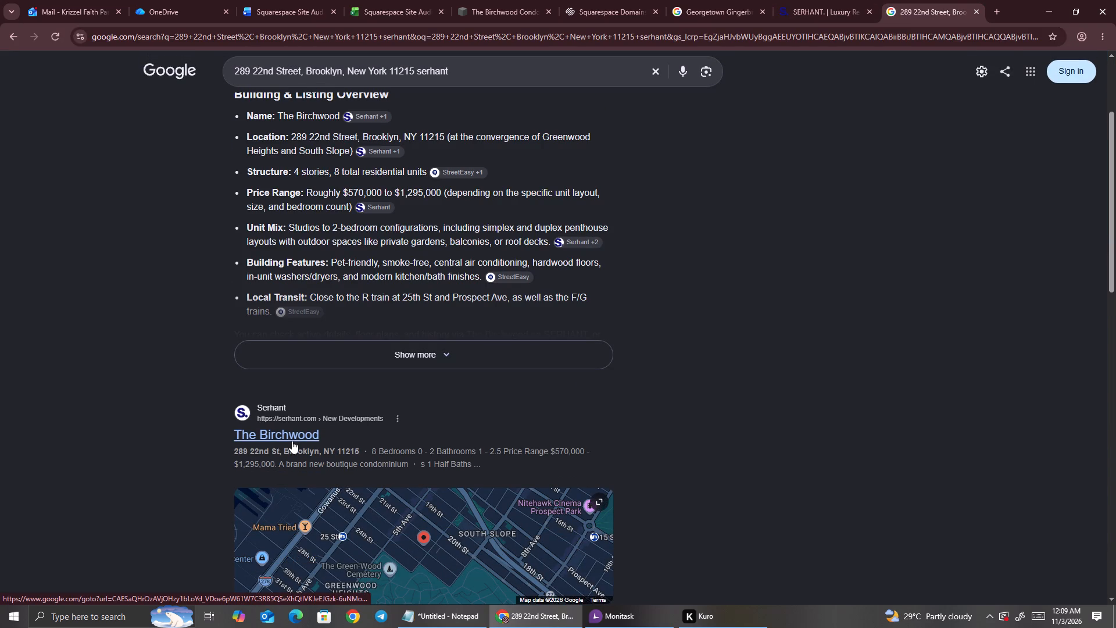
left_click(292, 441)
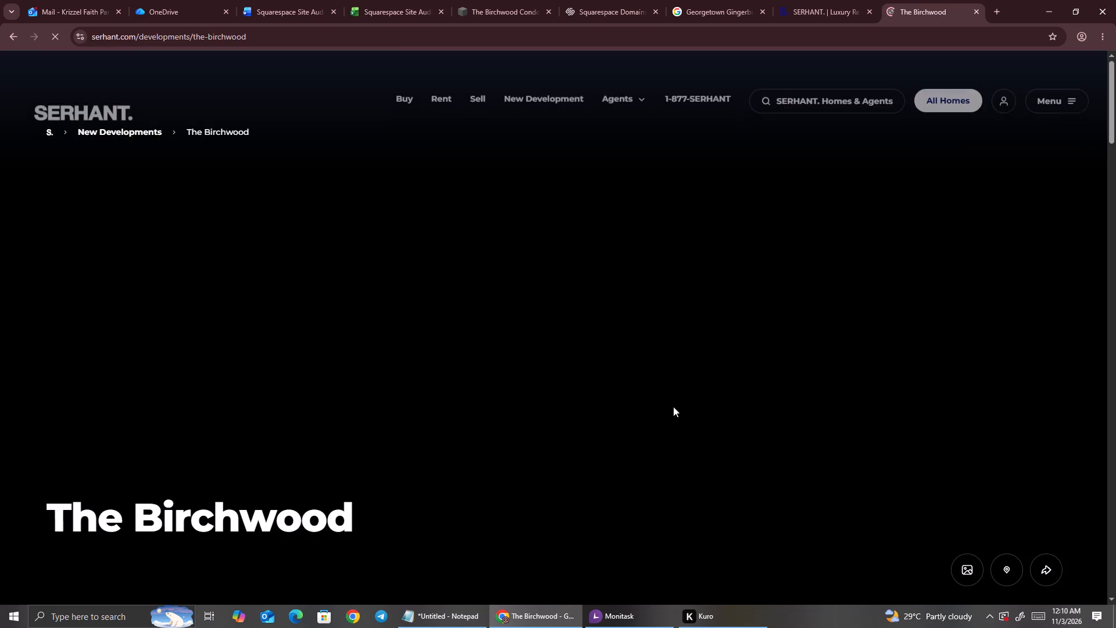
scroll(392, 491, "down", 7)
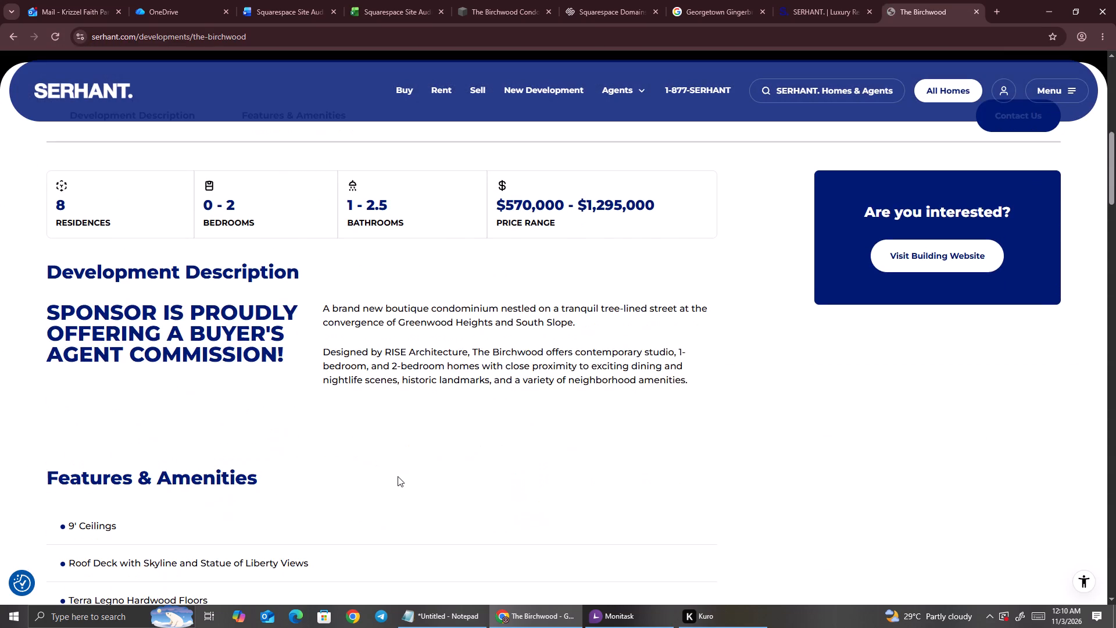
scroll(398, 476, "down", 10)
scroll(399, 473, "up", 5)
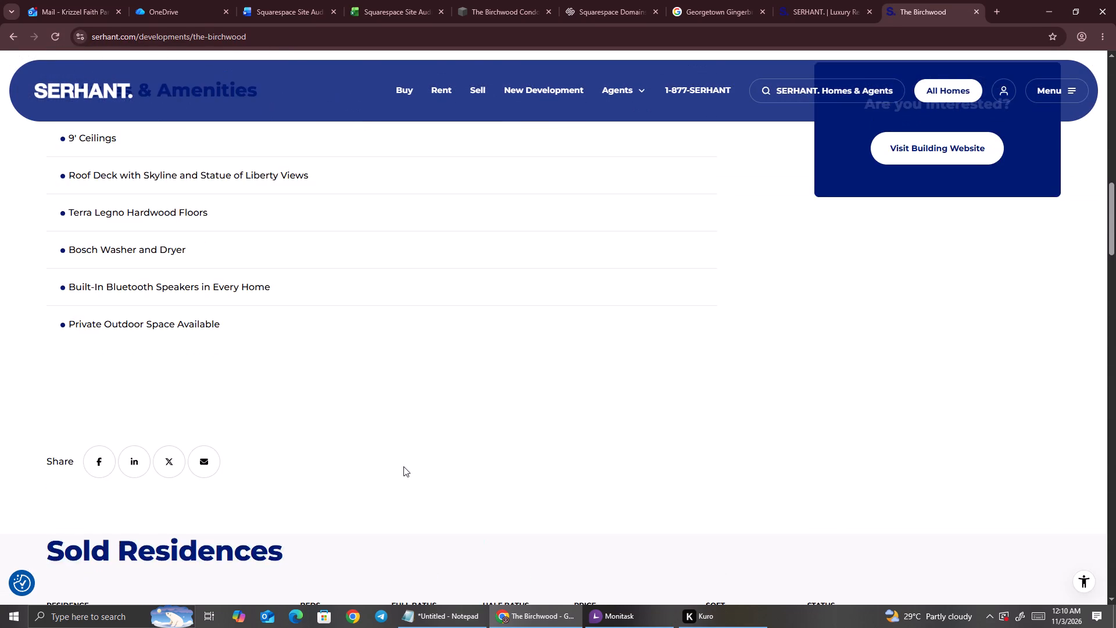
scroll(403, 466, "up", 13)
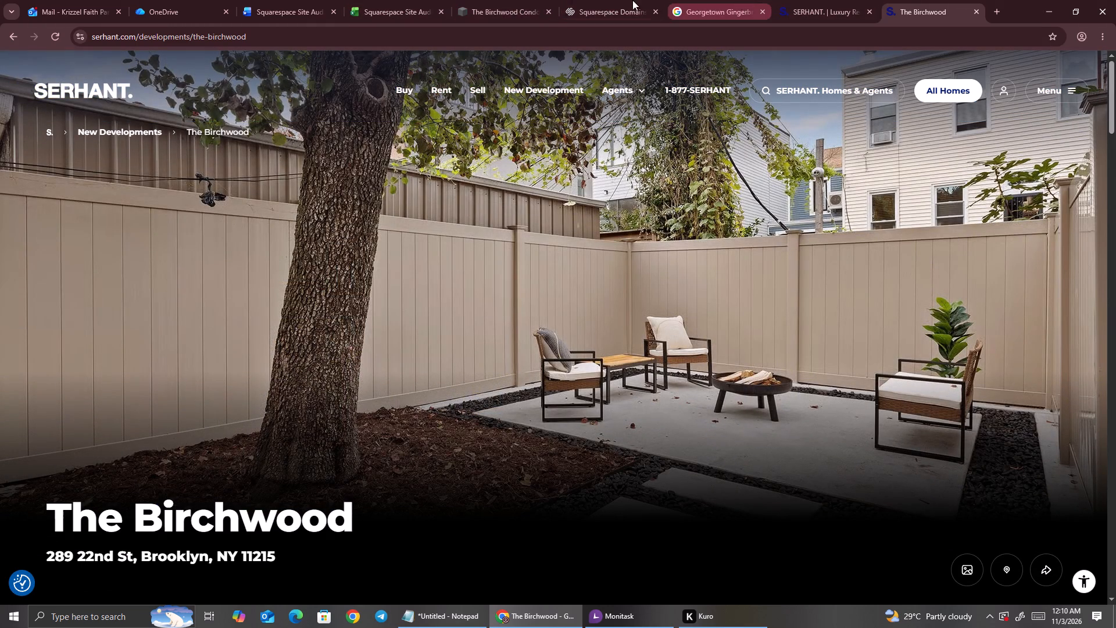
Look over The Birchwood Condos' Building page in Squarespace, from the footer back up through the neighborhood and video sections.
left_click(502, 0)
scroll(602, 472, "down", 3)
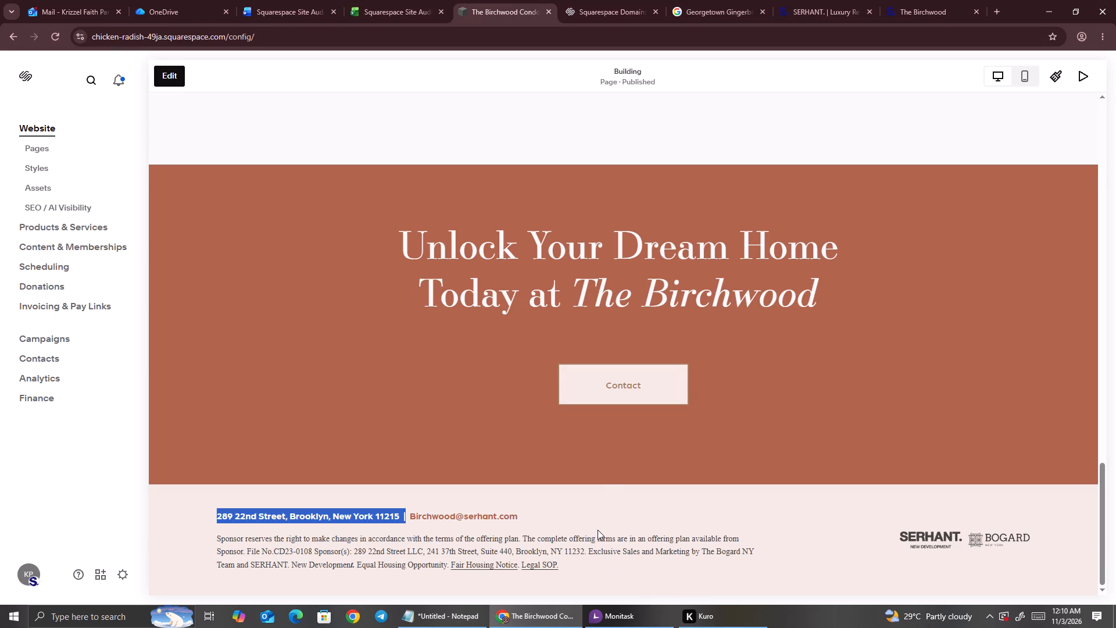
scroll(597, 521, "up", 5)
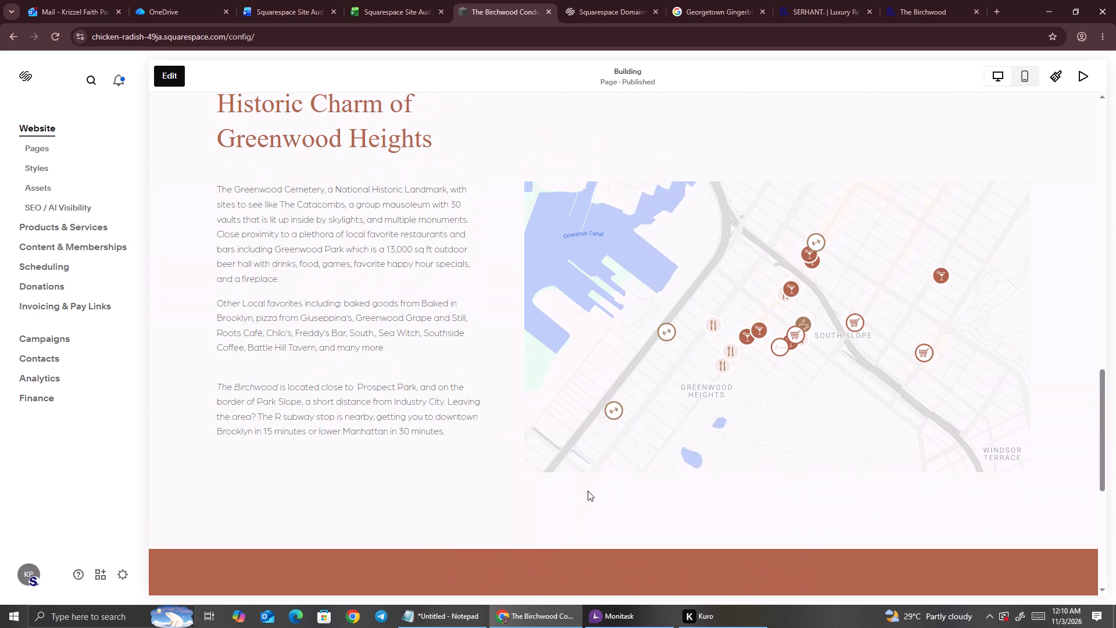
scroll(496, 472, "up", 2)
scroll(321, 439, "up", 6)
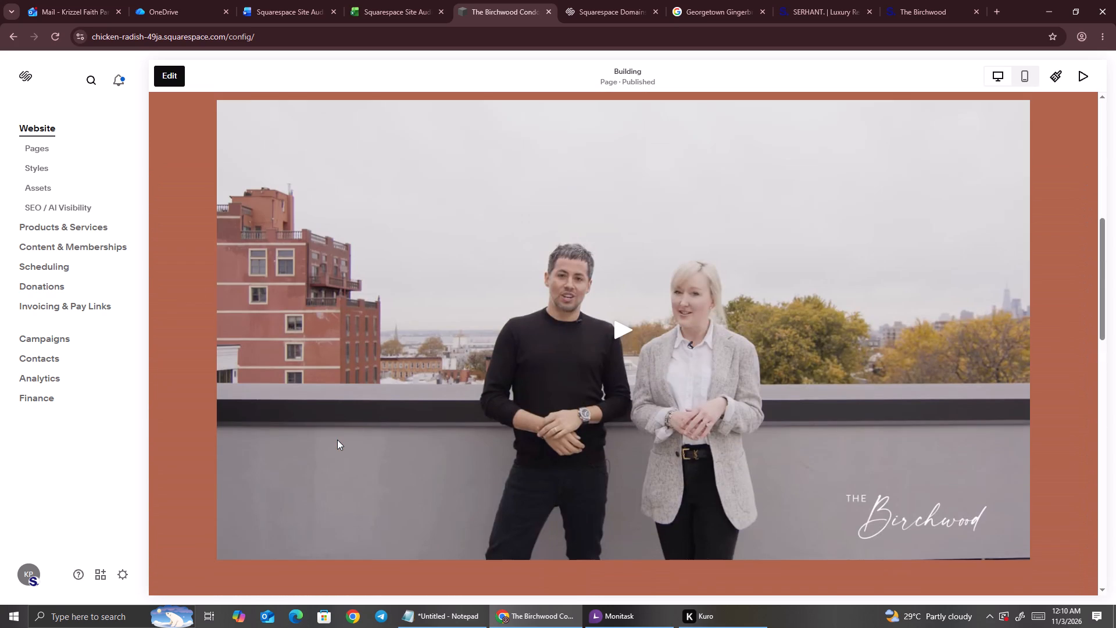
scroll(339, 440, "up", 3)
Copy the site name The Birchwood Condos from the note into the first empty row of the audit workbook, below HUXLEY.
left_click(376, 0)
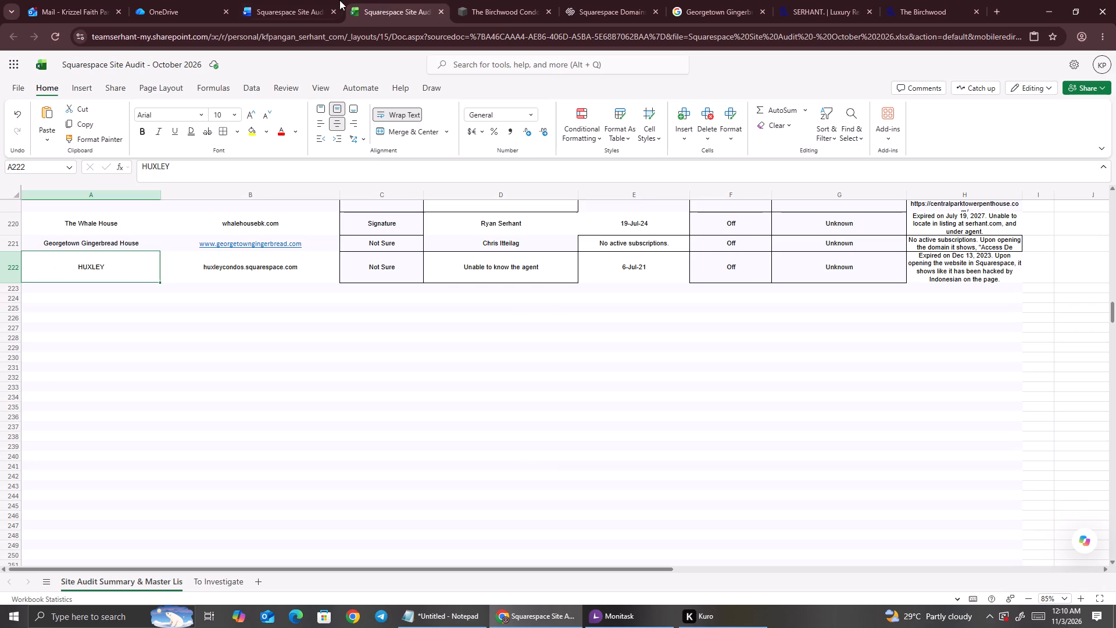
left_click_drag(233, 366, 216, 374)
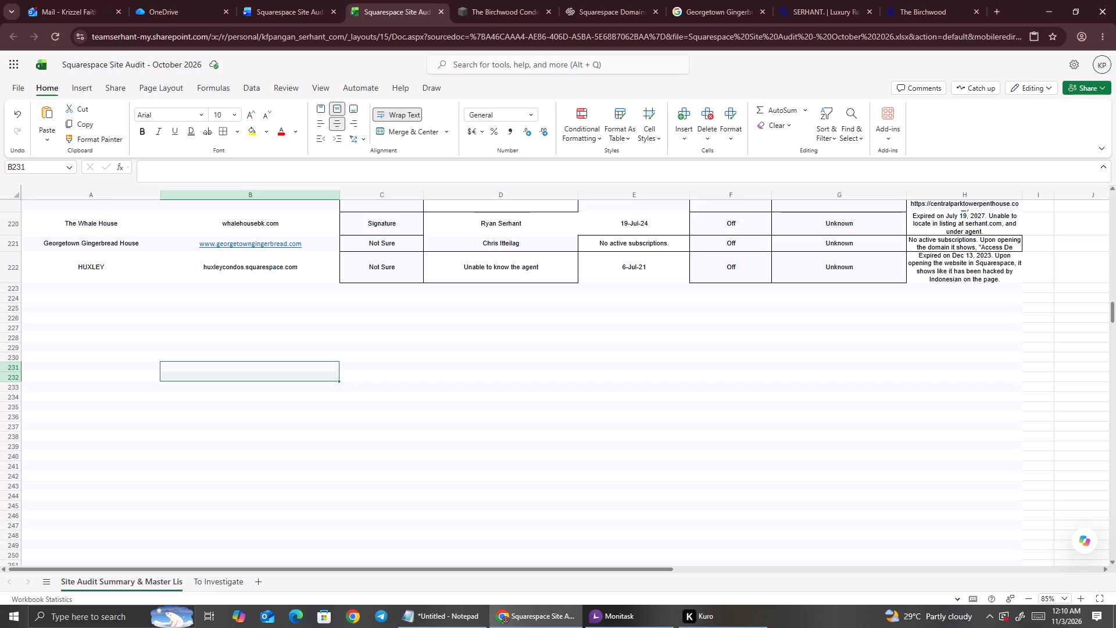
left_click(565, 516)
key("alt+Tab")
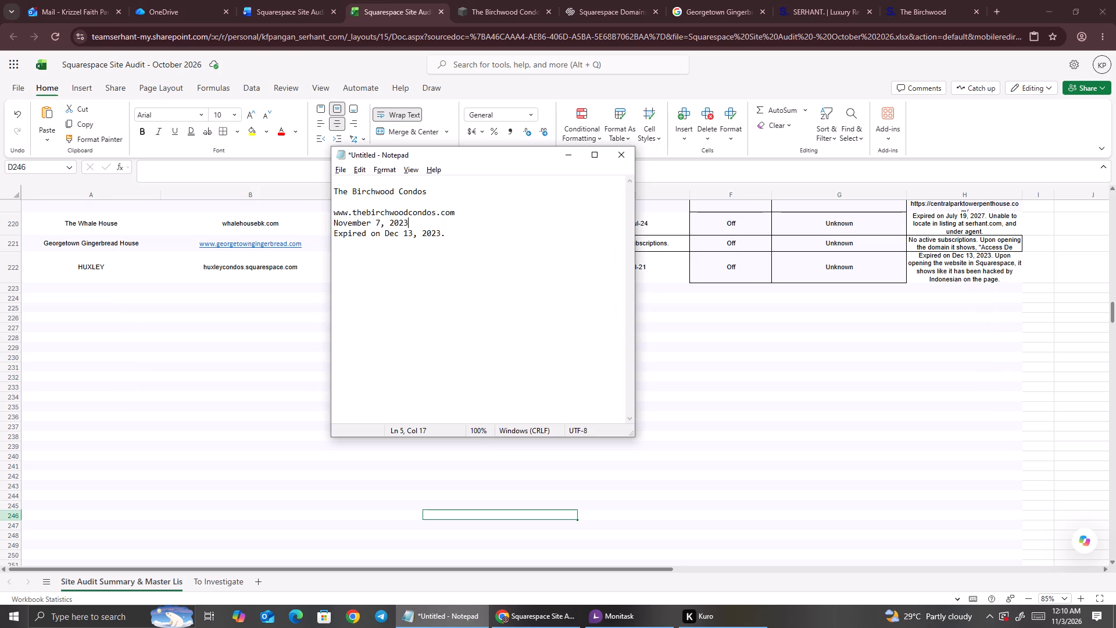
left_click_drag(431, 194, 224, 193)
key("ctrl+c")
left_click_drag(169, 315, 167, 306)
left_click(139, 281)
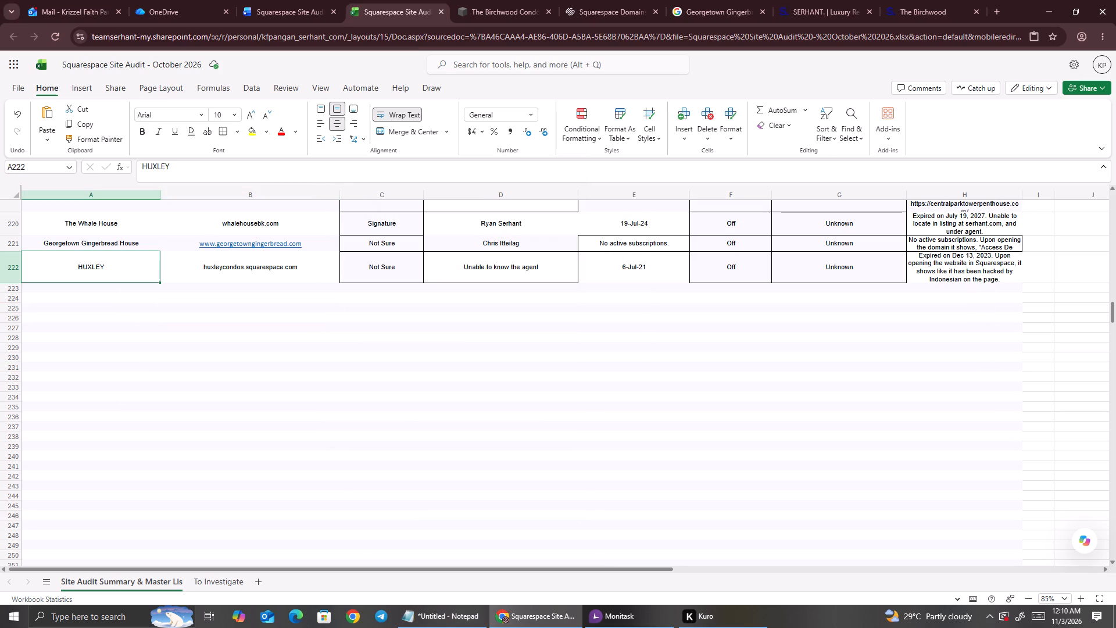
left_click(127, 289)
key("ctrl+v")
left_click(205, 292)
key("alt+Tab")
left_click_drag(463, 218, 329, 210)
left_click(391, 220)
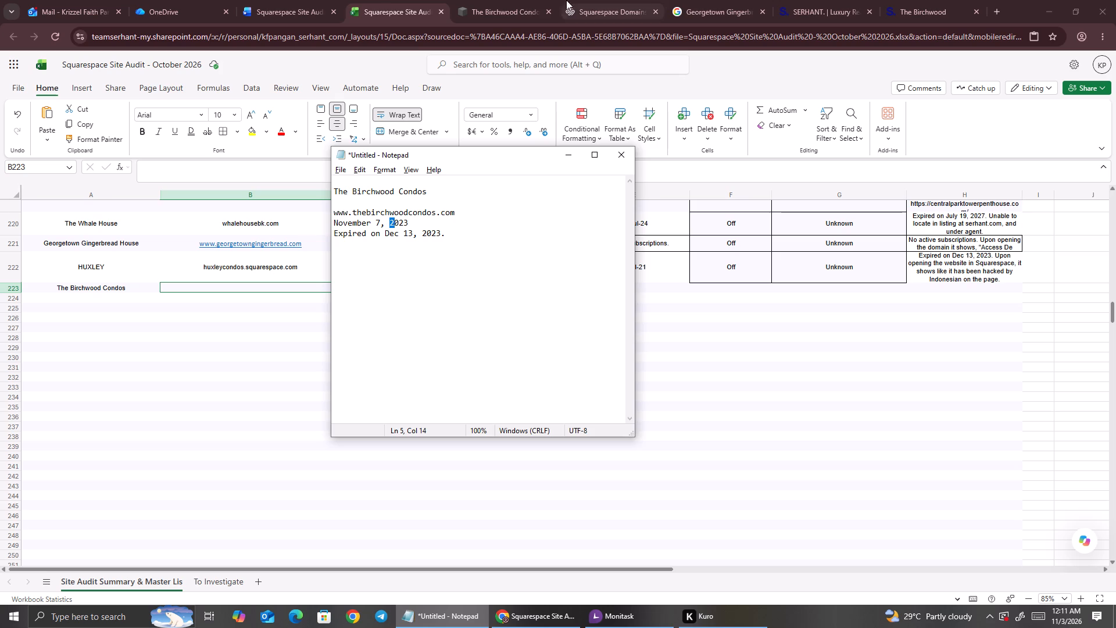
Open the New Development page on serhant.com and search the site's homes and agents for "birch wood".
left_click(839, 0)
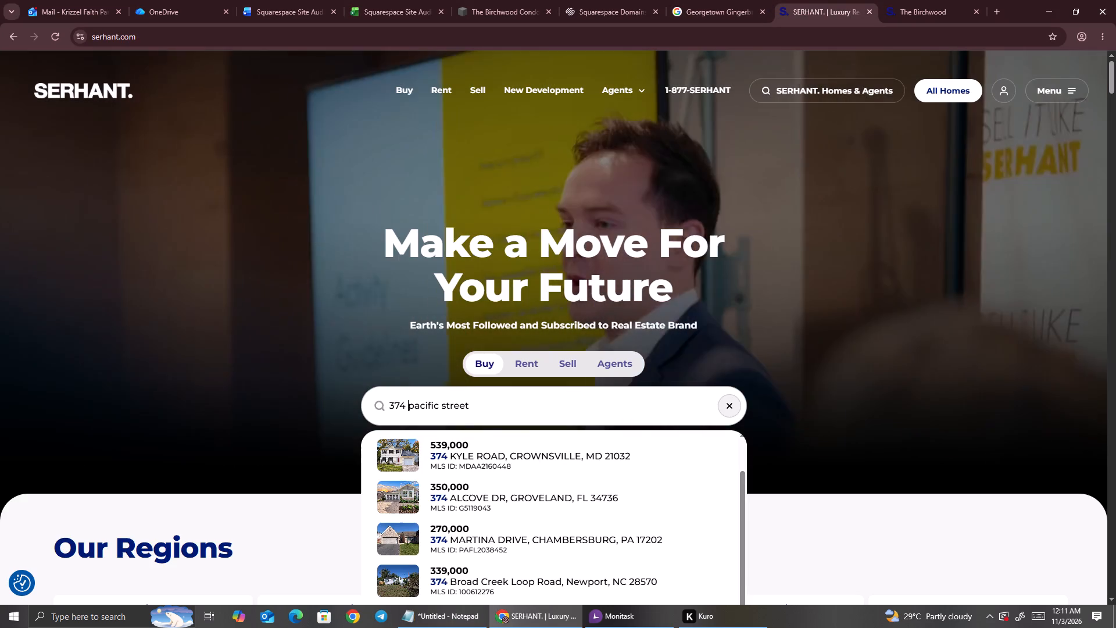
key("ctrl+a")
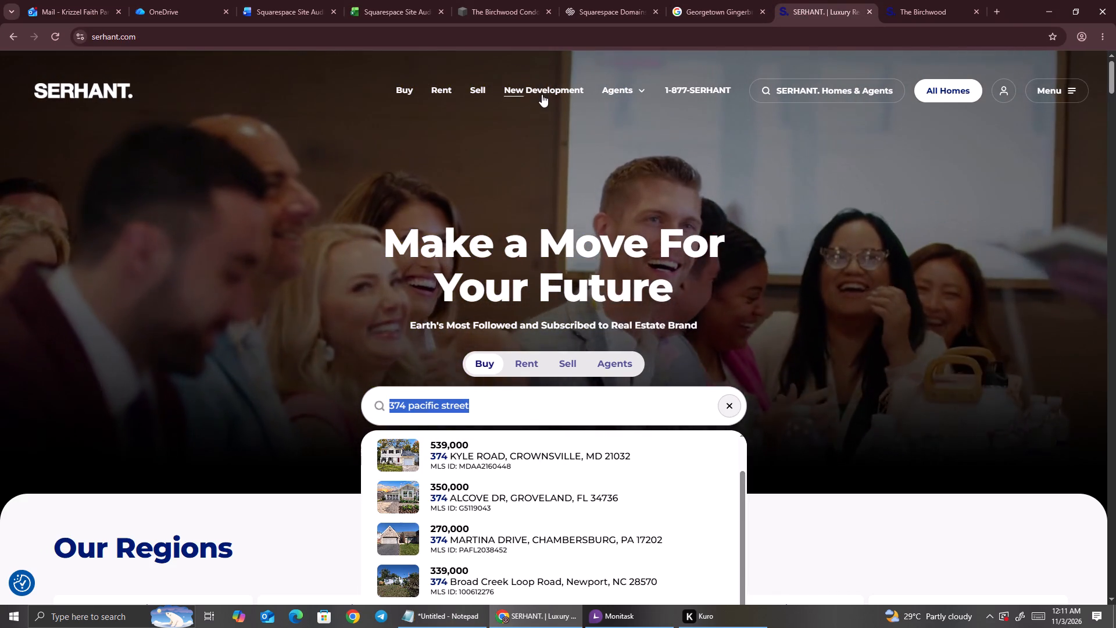
left_click(542, 94)
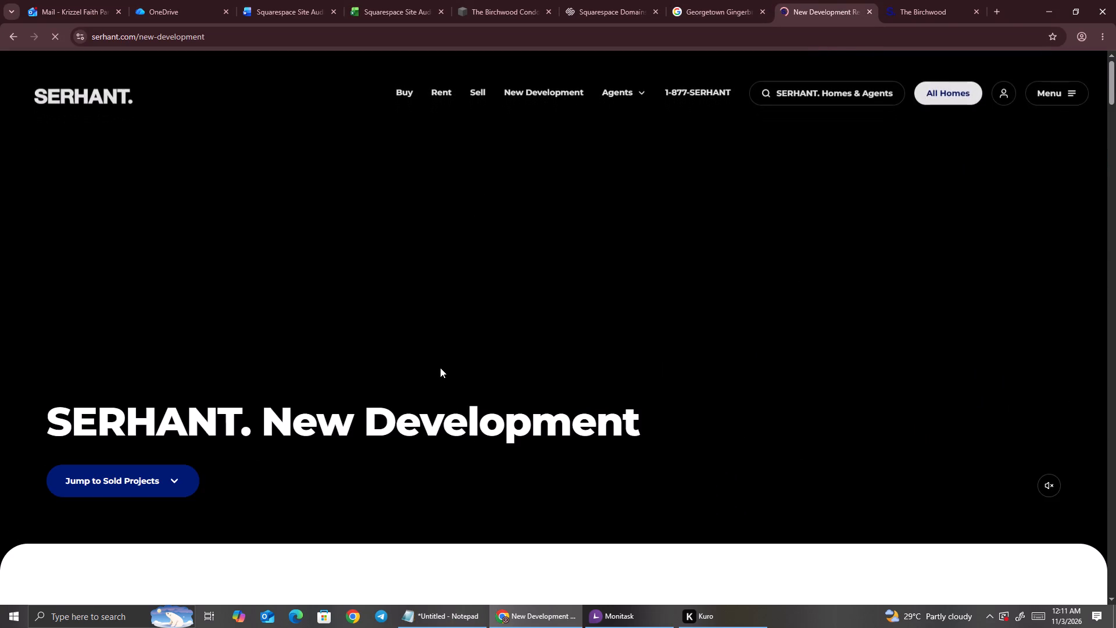
scroll(440, 367, "down", 5)
scroll(478, 377, "up", 5)
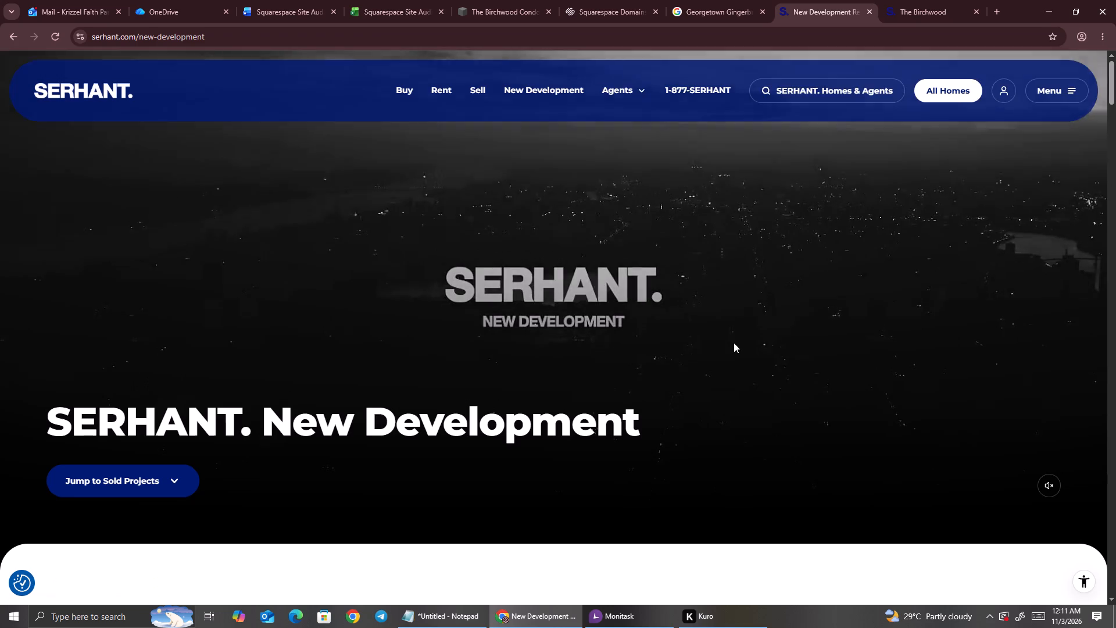
scroll(628, 382, "down", 2)
left_click(879, 93)
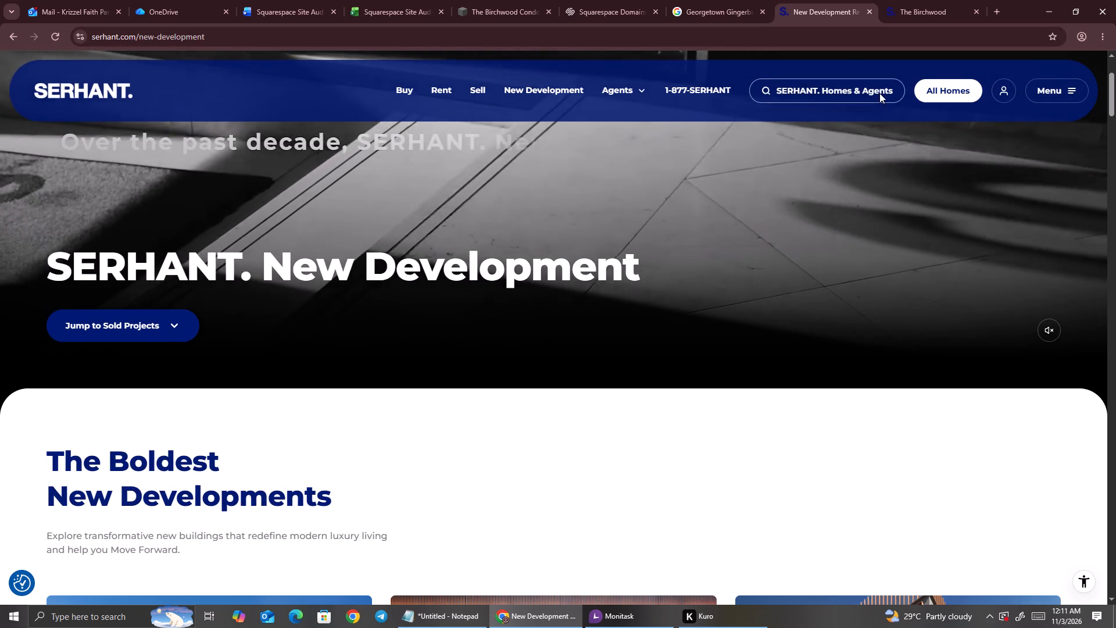
type("birch")
key("space")
key("w")
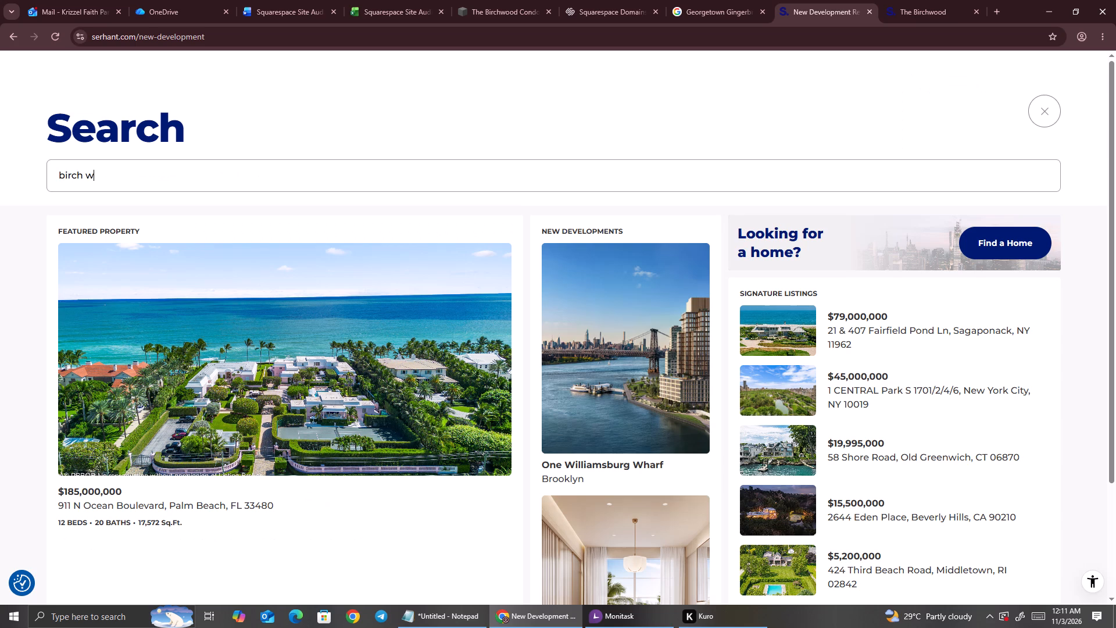
key("BackSpace")
type("wood")
key("Return")
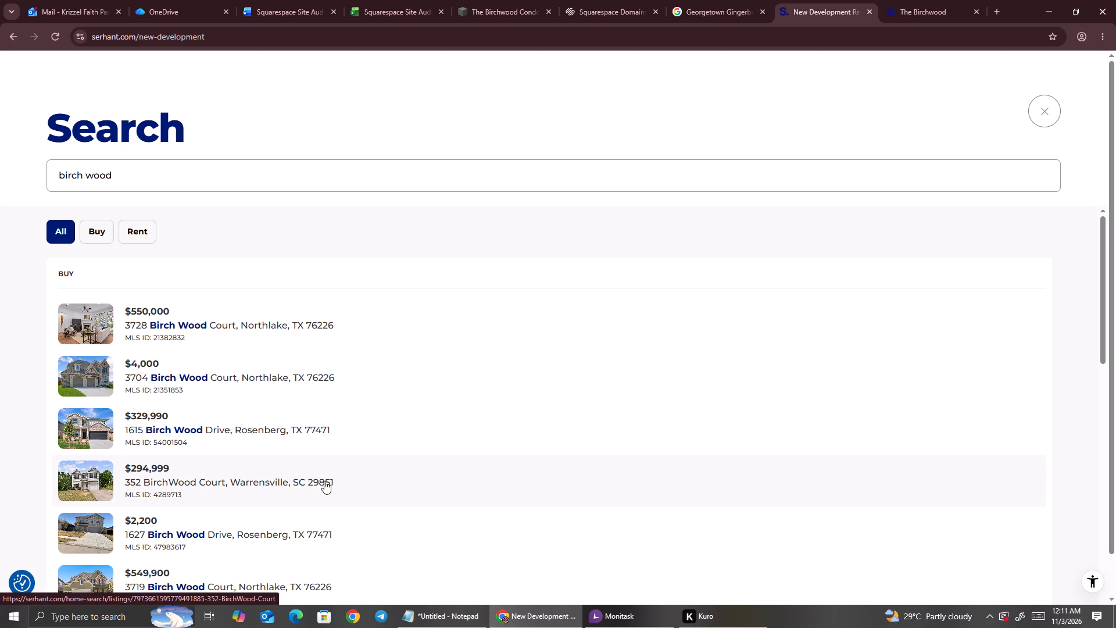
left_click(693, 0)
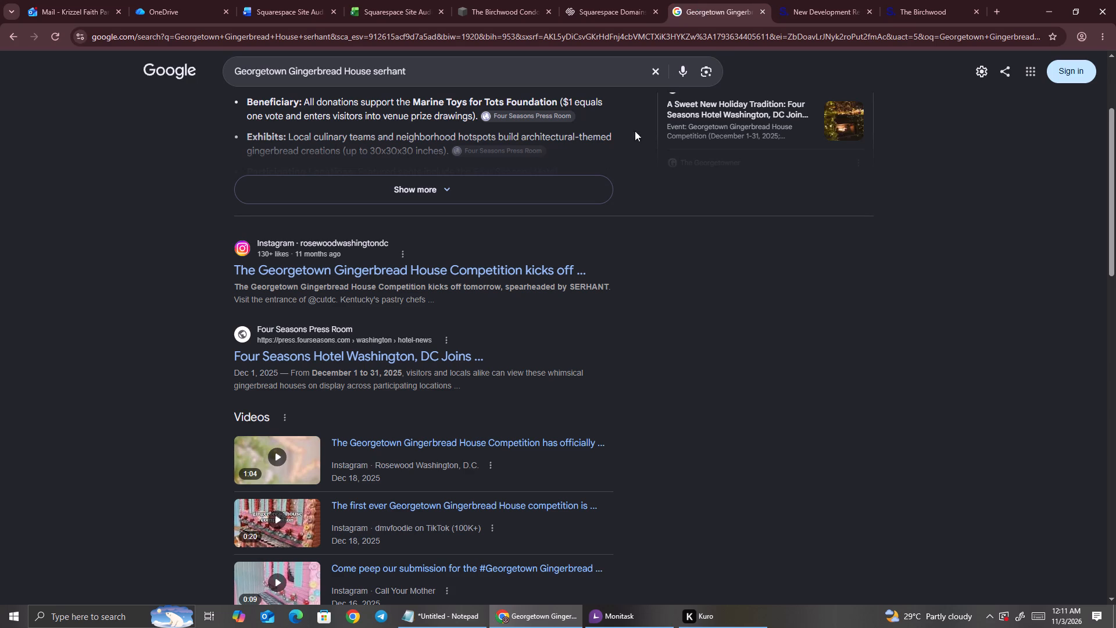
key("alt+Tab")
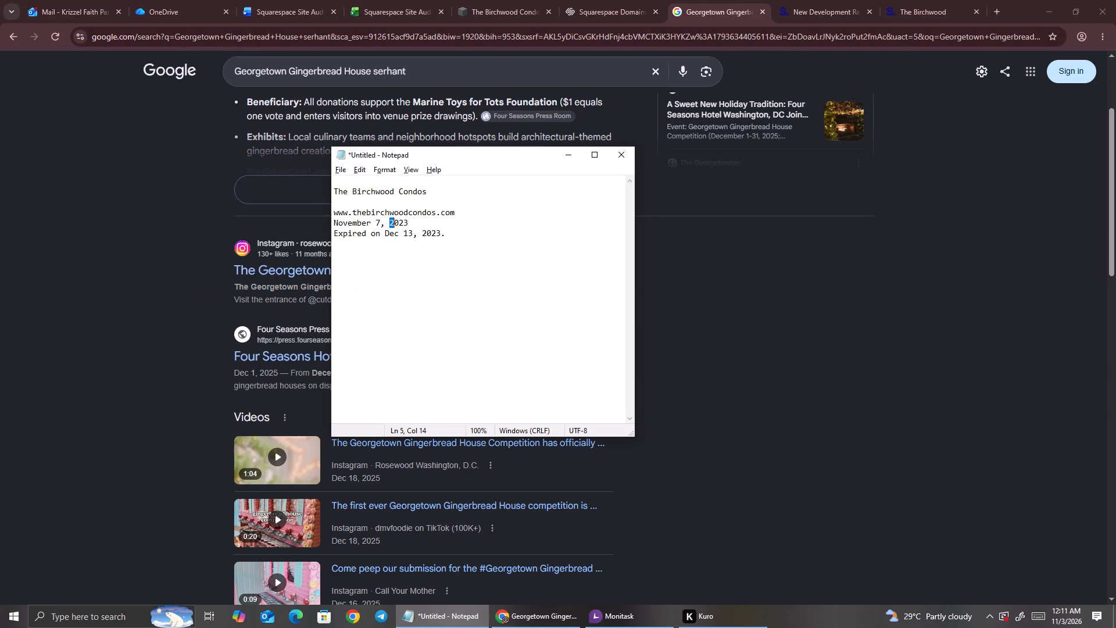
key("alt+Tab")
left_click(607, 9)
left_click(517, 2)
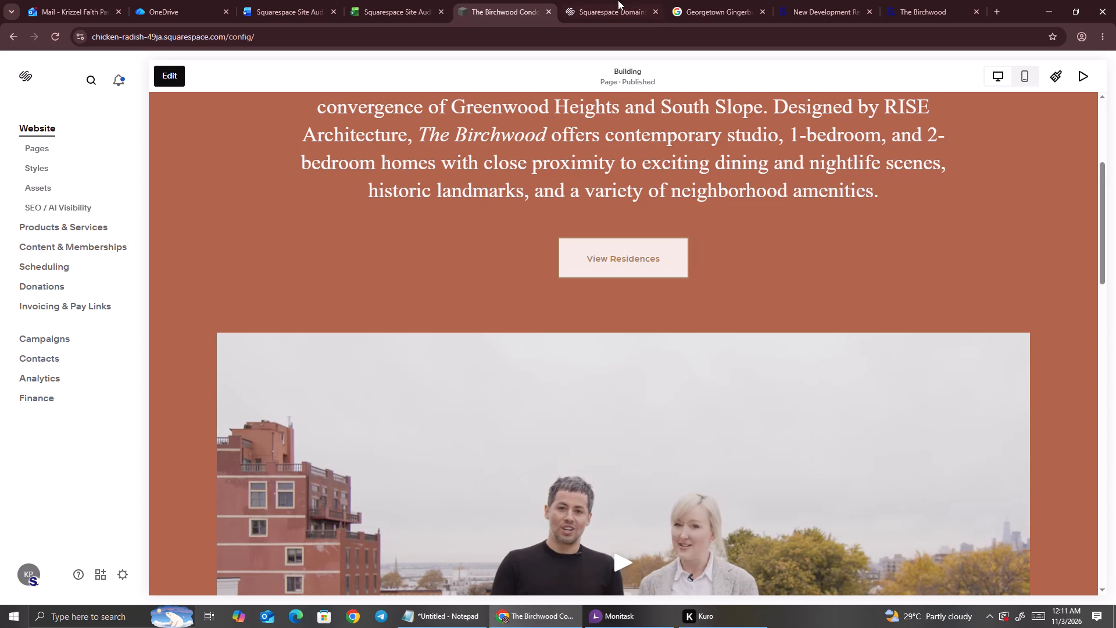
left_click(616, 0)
Copy the building's address from the footer of The Birchwood Condos' Squarespace page, without the separator that follows it.
left_click(542, 0)
scroll(457, 627, "down", 12)
scroll(210, 480, "down", 13)
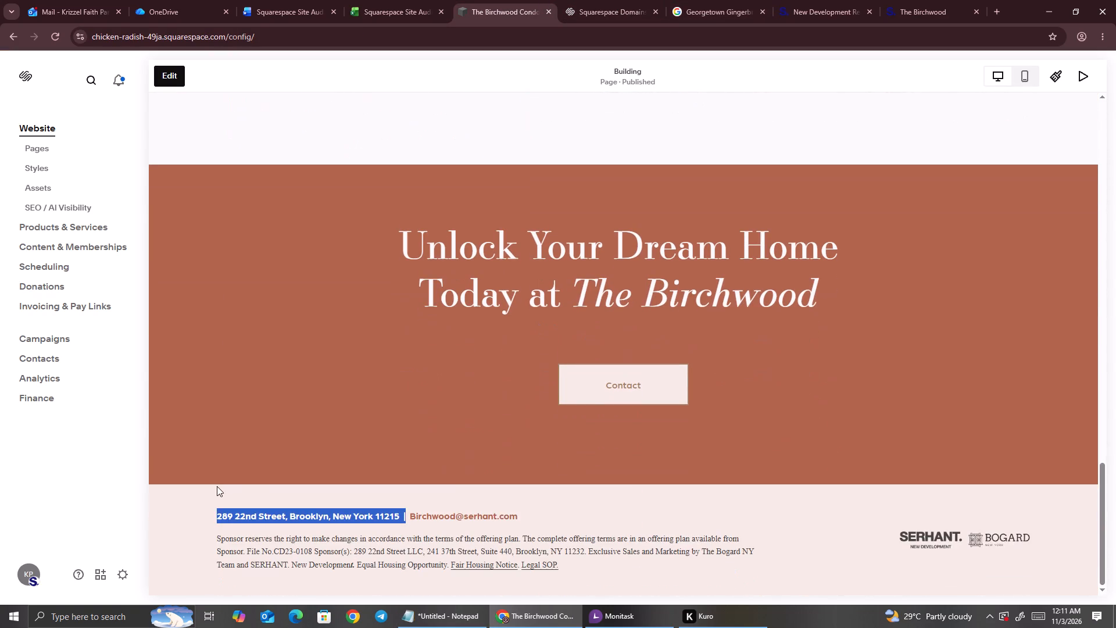
scroll(217, 486, "down", 3)
left_click(250, 519)
left_click_drag(210, 521, 346, 522)
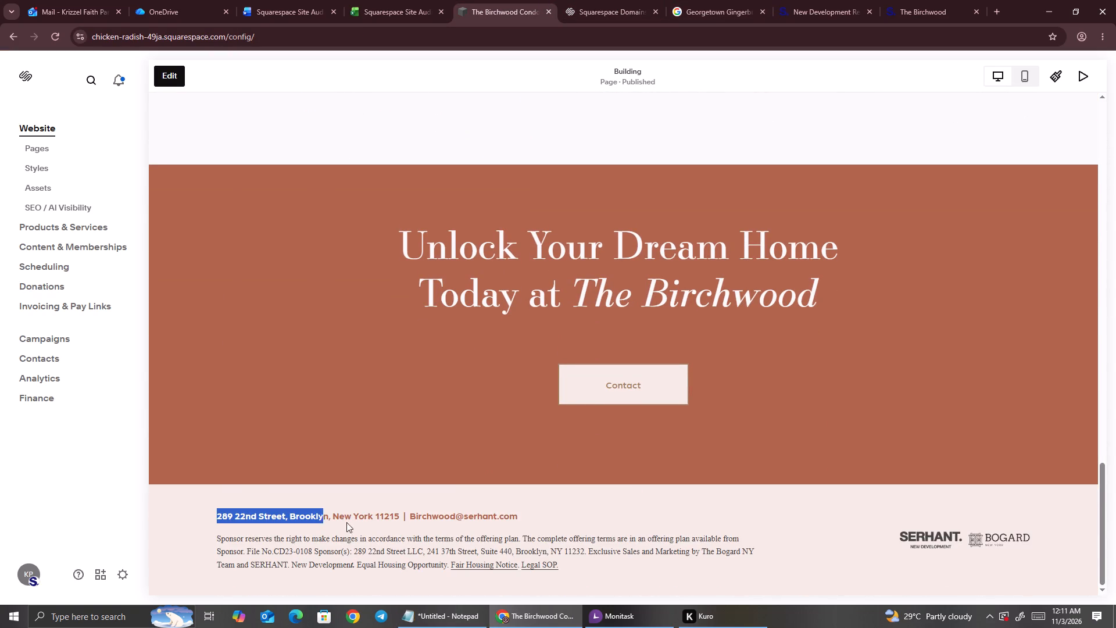
left_click_drag(346, 522, 402, 514)
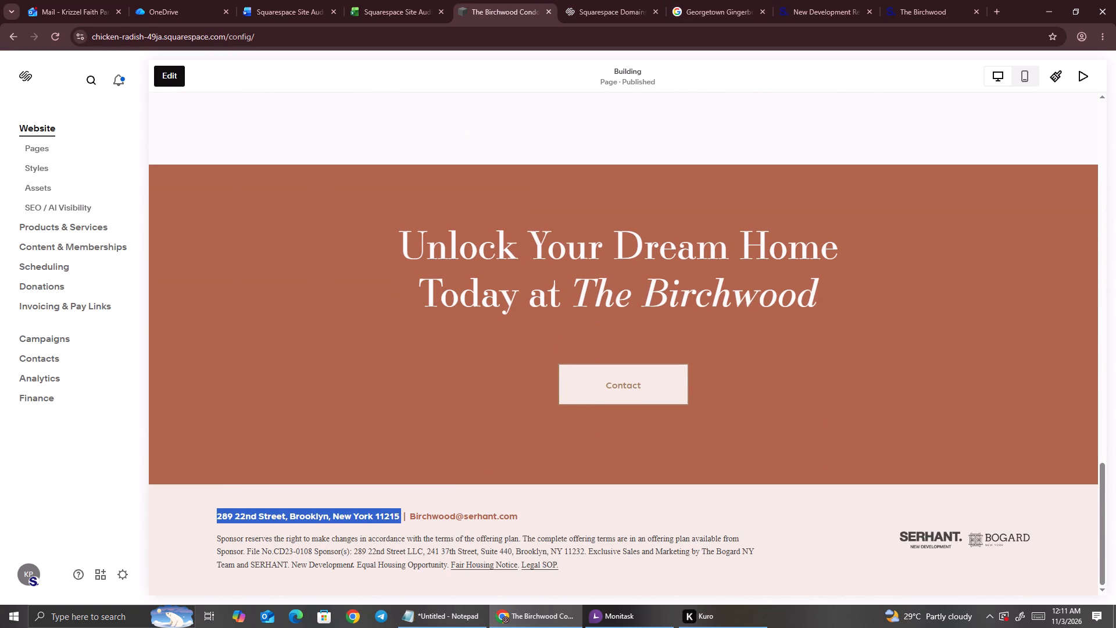
left_click_drag(402, 514, 402, 514)
key("ctrl+c")
key("ctrl+c")
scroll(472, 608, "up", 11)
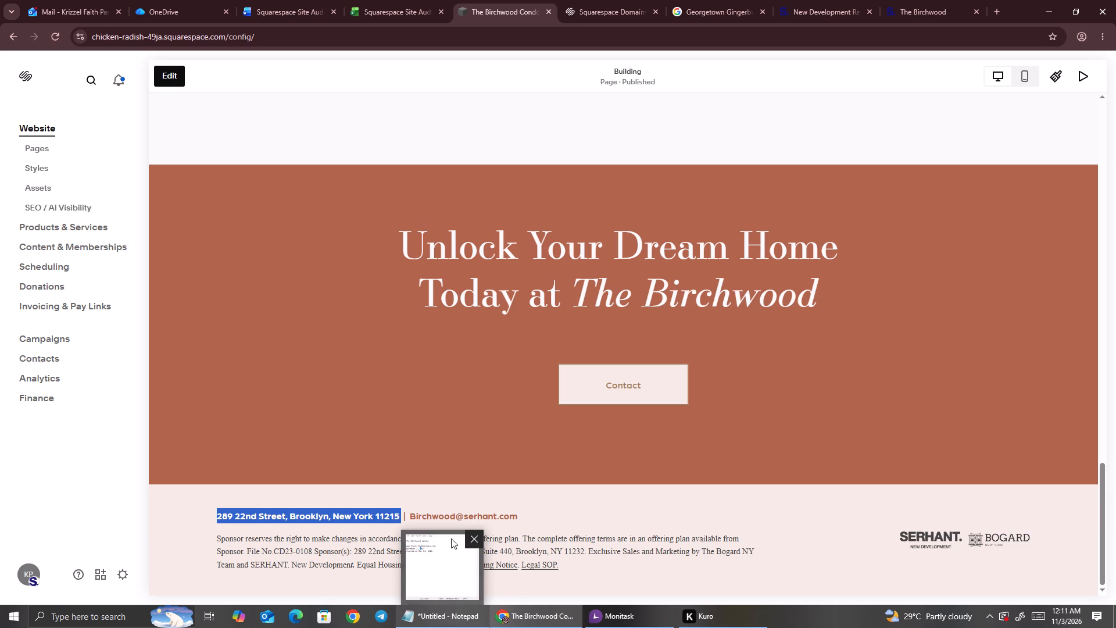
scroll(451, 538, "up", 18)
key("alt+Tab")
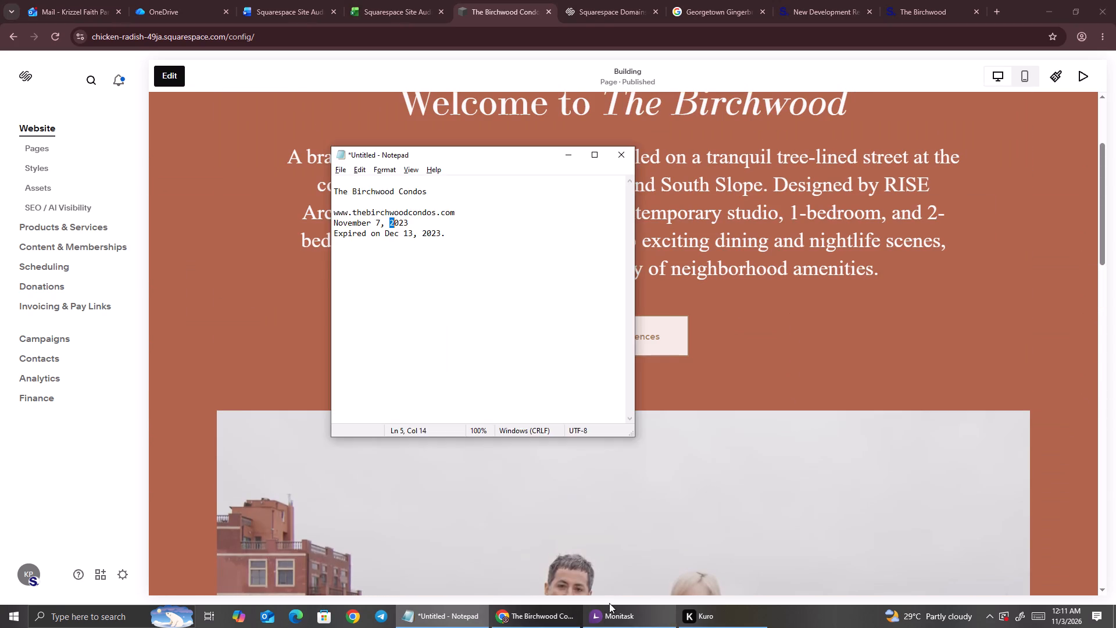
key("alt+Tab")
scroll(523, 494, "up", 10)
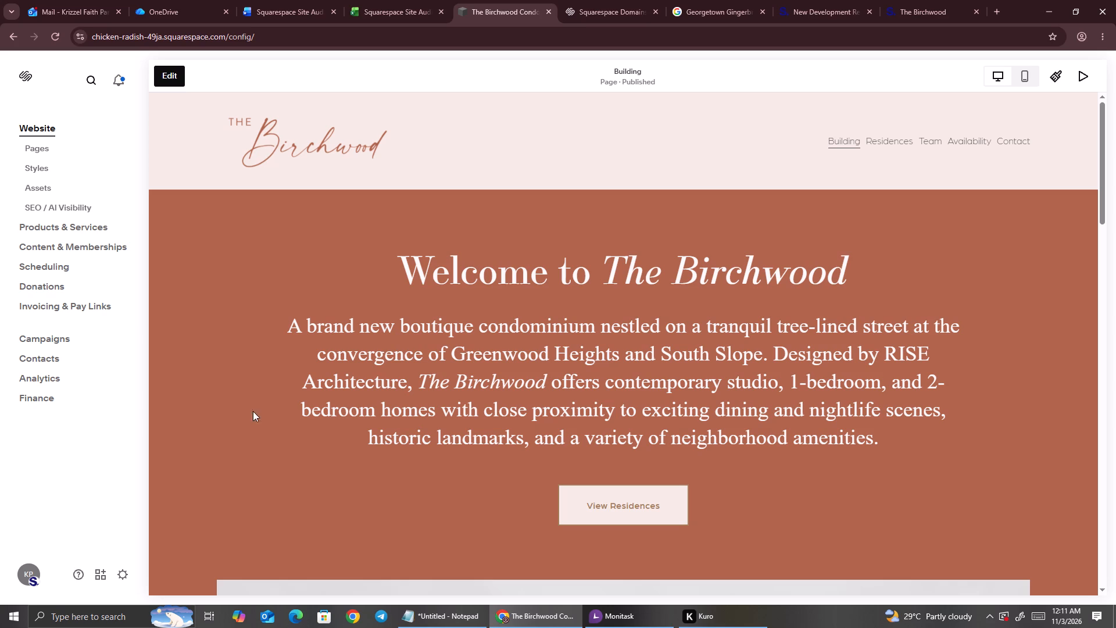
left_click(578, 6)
Search Google for "who is the agent of the birchwood in serhat" in the tab holding the Georgetown Gingerbread House results.
left_click(707, 1)
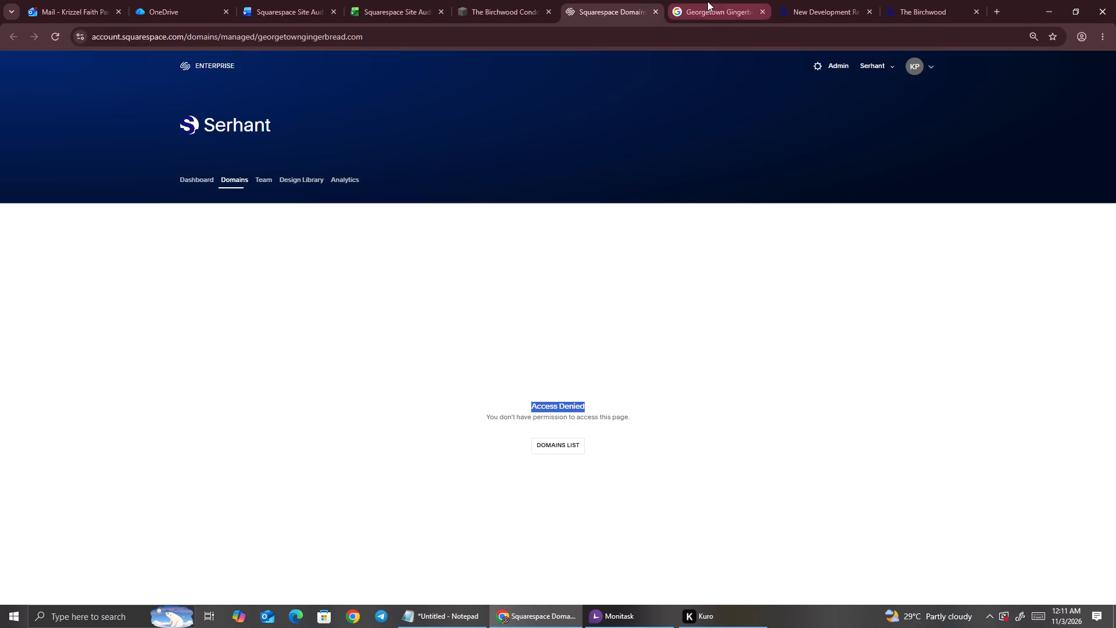
left_click(693, 27)
type("who is the agent of the birchwood")
key("space")
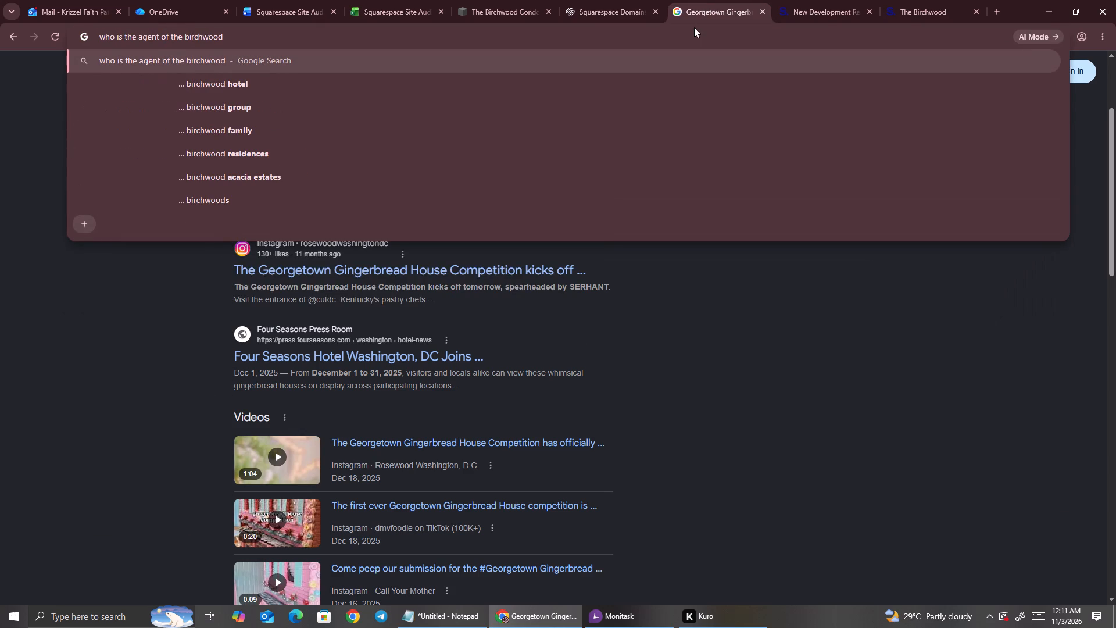
type("in serhat")
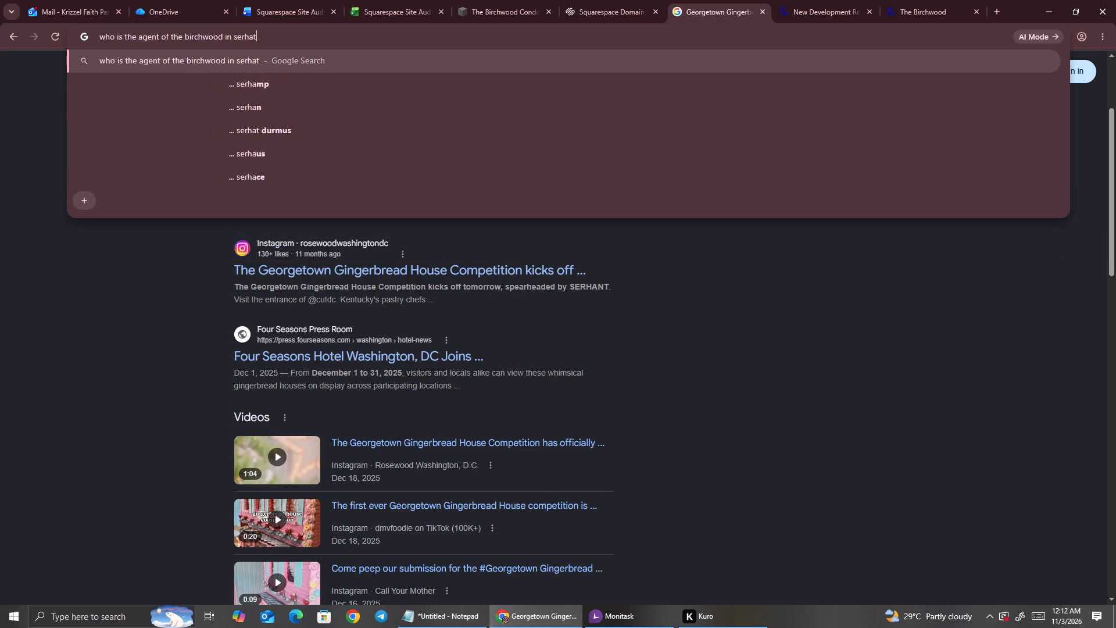
key("Return")
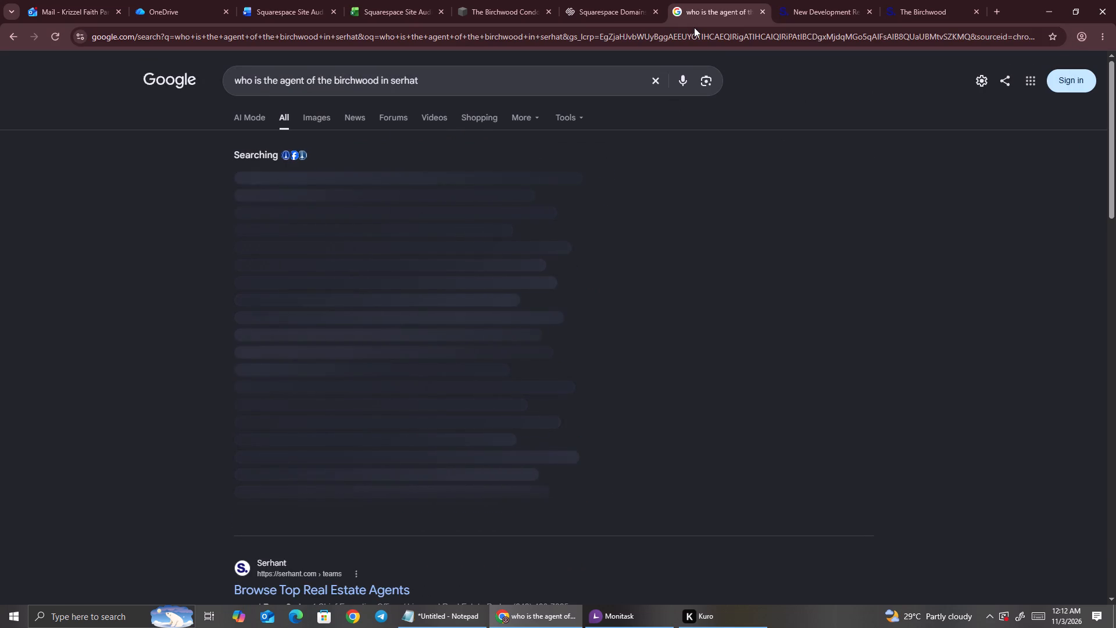
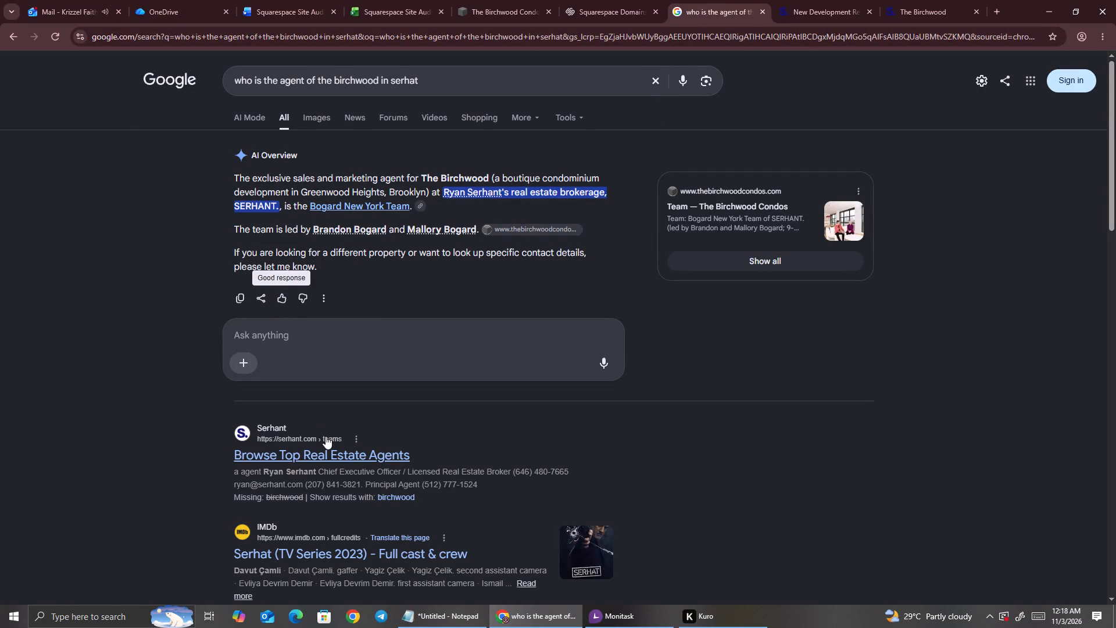
left_click(598, 0)
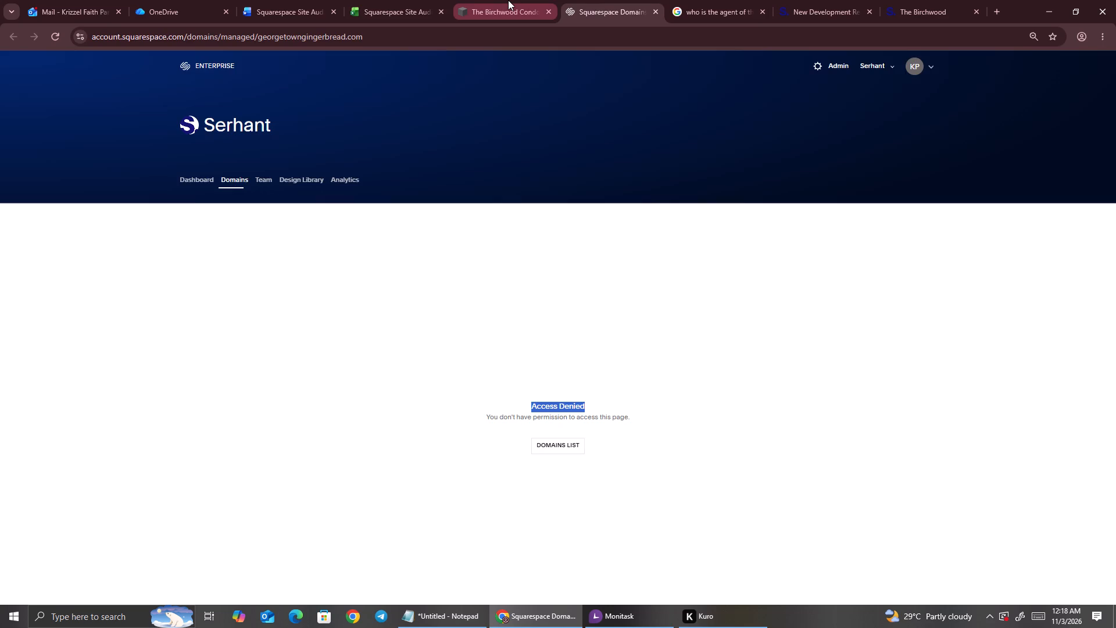
left_click(508, 0)
left_click(419, 0)
left_click(85, 374)
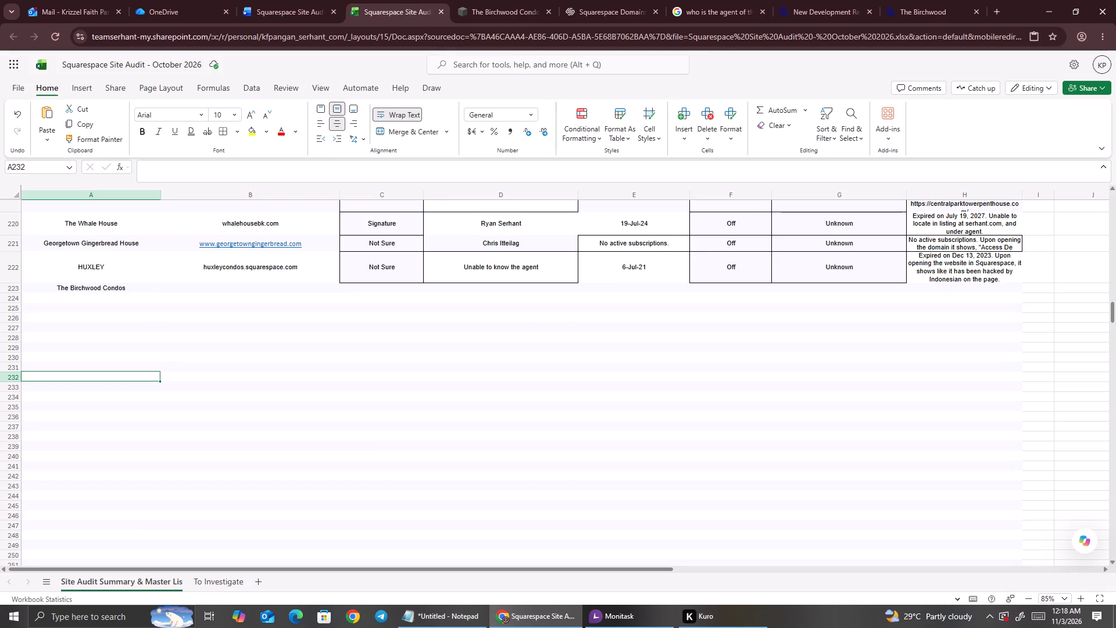
left_click(117, 289)
key("alt+Tab")
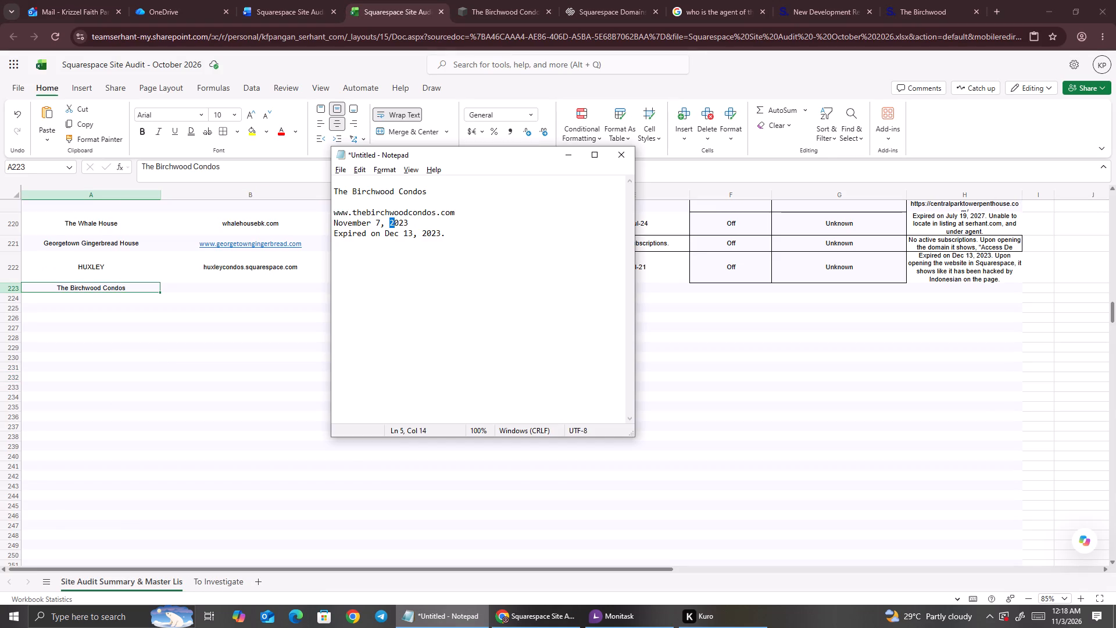
left_click_drag(458, 208, 316, 207)
key("ctrl+c")
left_click(235, 279)
left_click(234, 289)
key("ctrl+v")
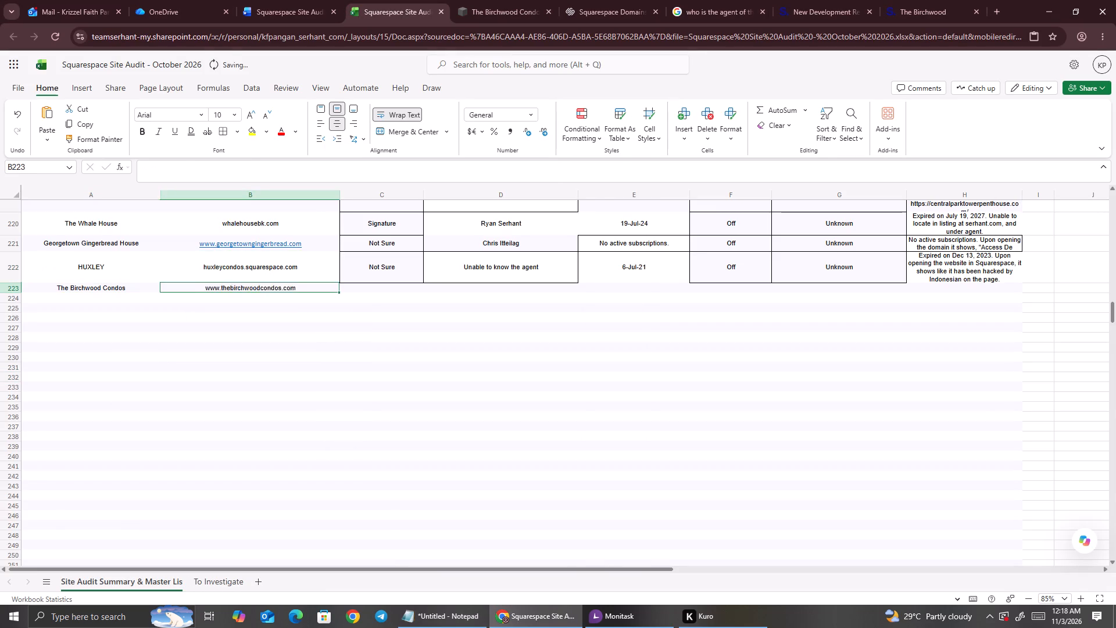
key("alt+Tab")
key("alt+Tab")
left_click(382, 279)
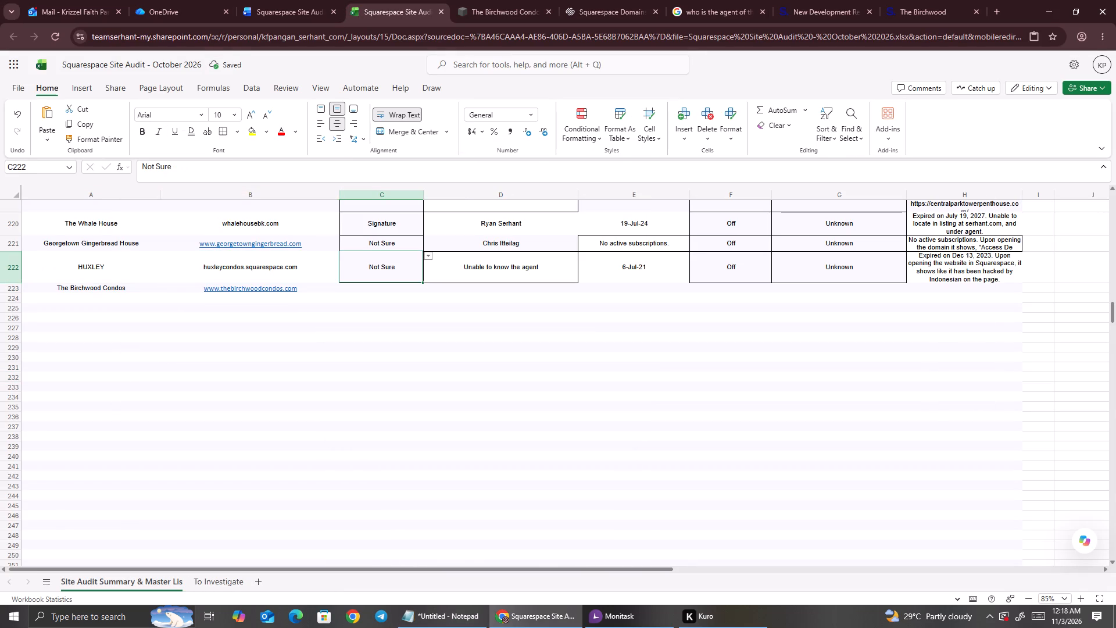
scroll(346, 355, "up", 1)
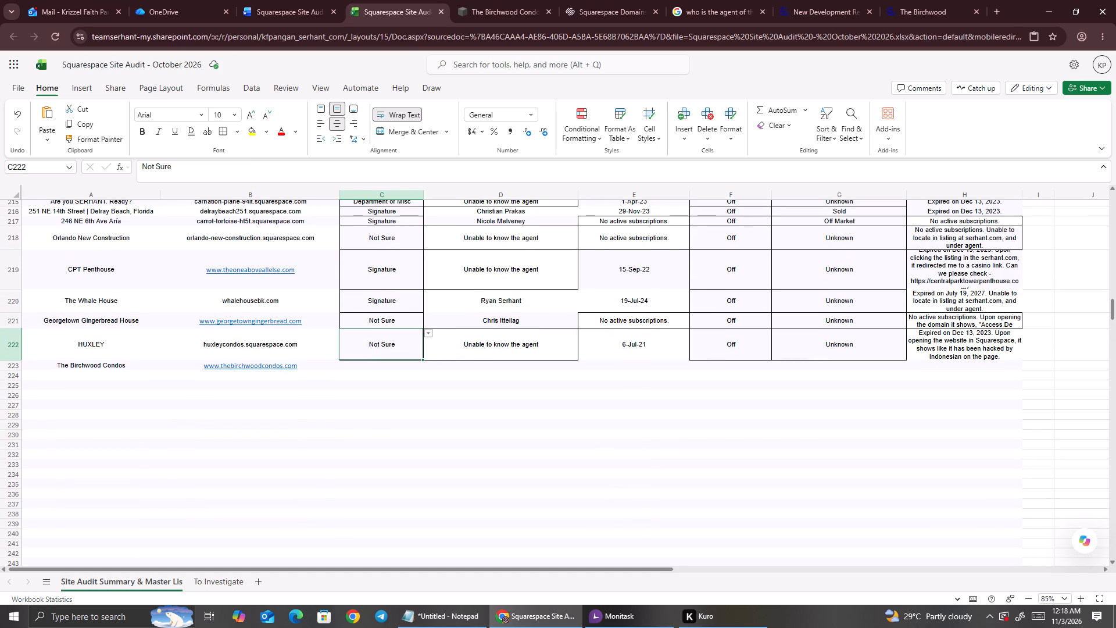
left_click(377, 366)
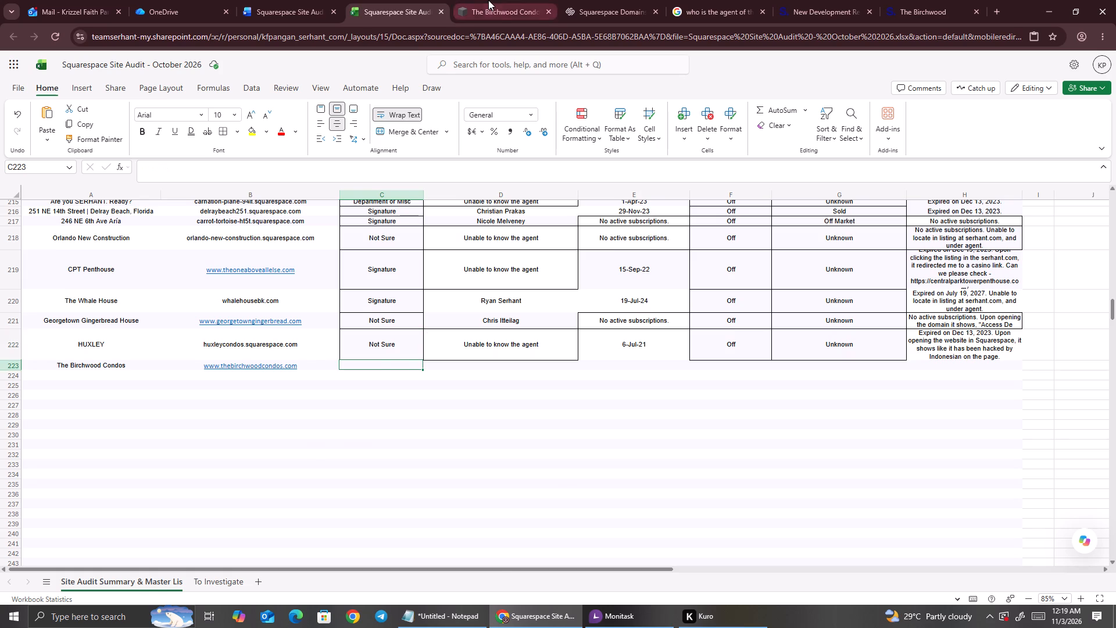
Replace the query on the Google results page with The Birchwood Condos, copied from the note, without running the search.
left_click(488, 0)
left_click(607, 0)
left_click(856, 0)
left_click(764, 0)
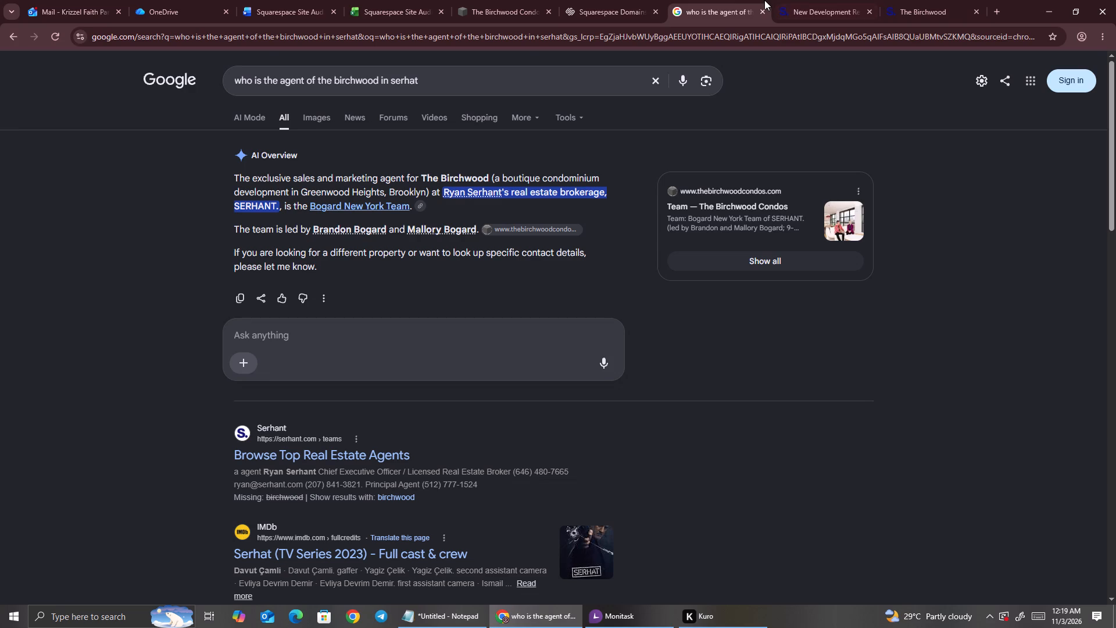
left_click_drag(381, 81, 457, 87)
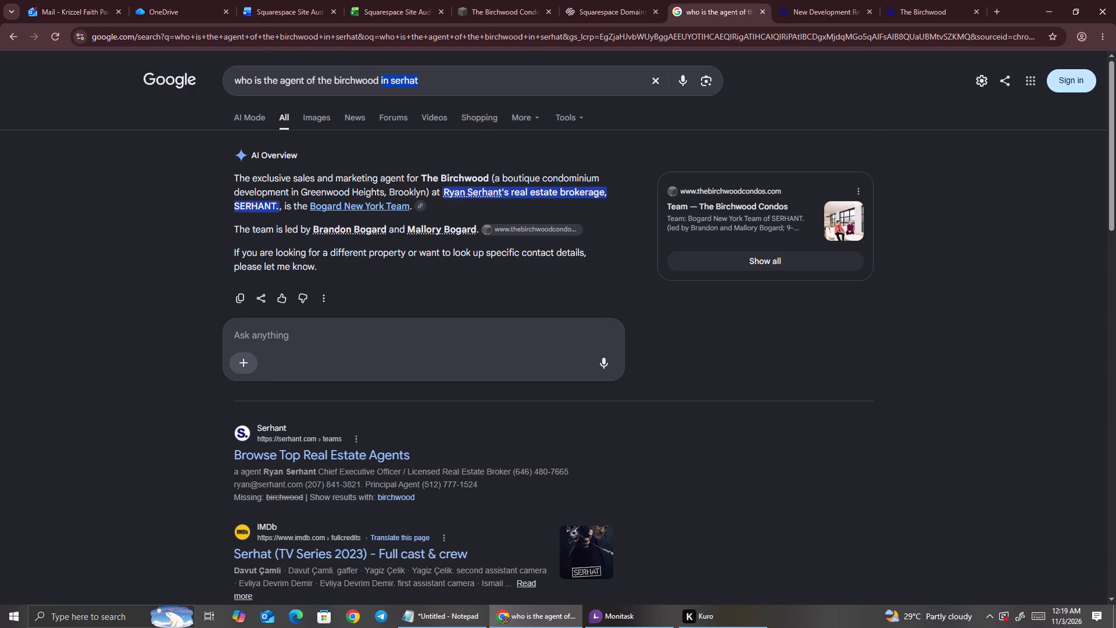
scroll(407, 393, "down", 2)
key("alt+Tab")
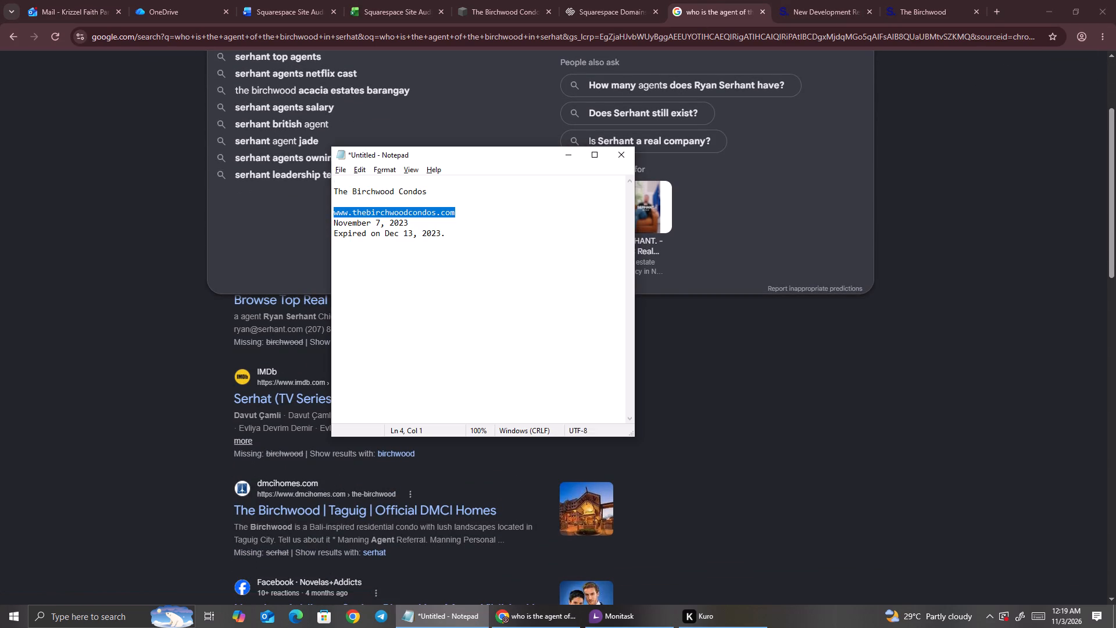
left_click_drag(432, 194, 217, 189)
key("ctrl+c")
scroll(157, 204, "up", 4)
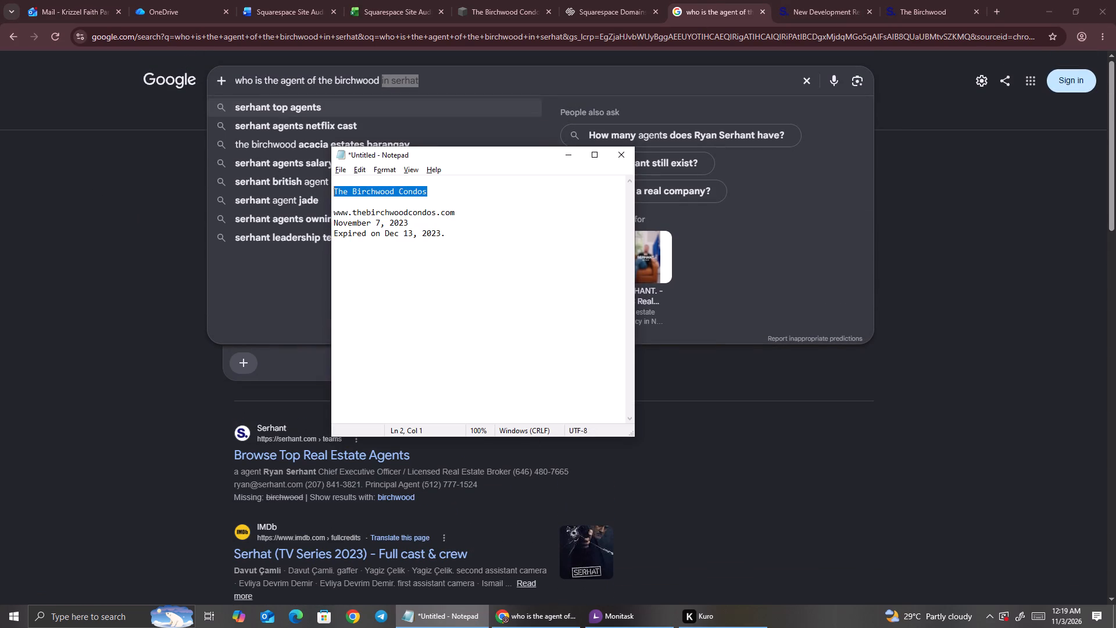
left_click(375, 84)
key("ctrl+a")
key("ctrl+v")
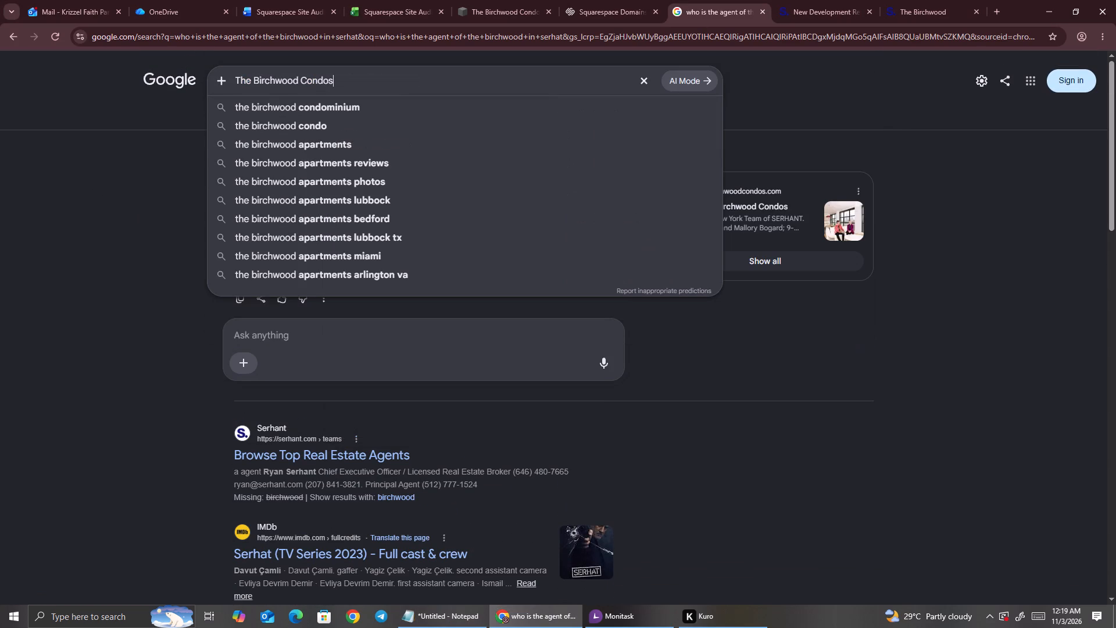
Copy only the street number and street name of the building's address from the footer of The Birchwood Condos' Squarespace page.
left_click(807, 0)
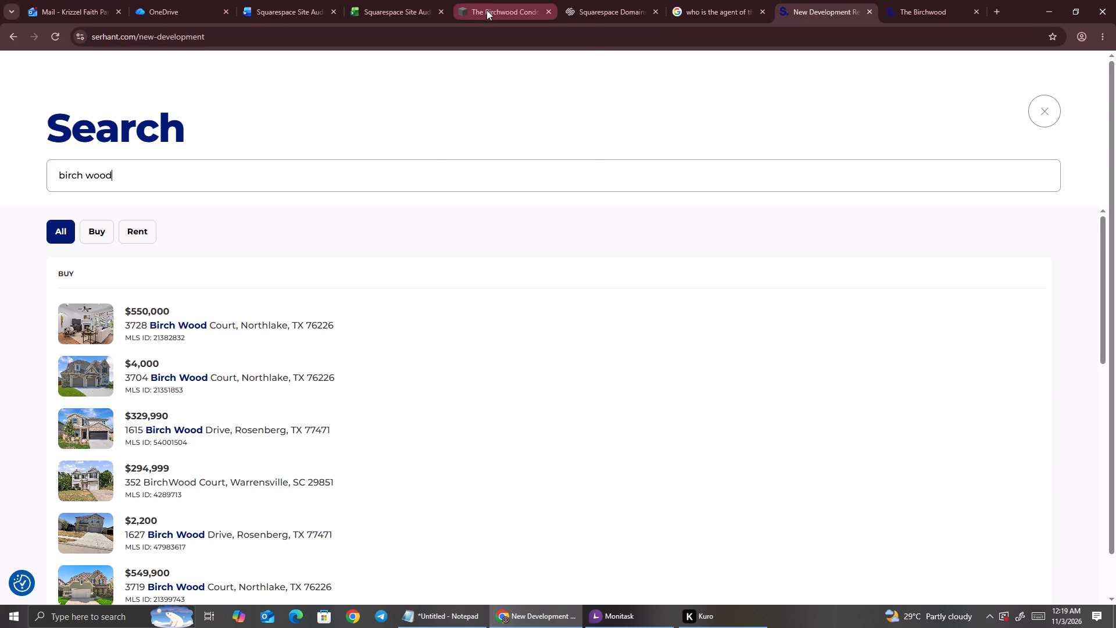
left_click(487, 9)
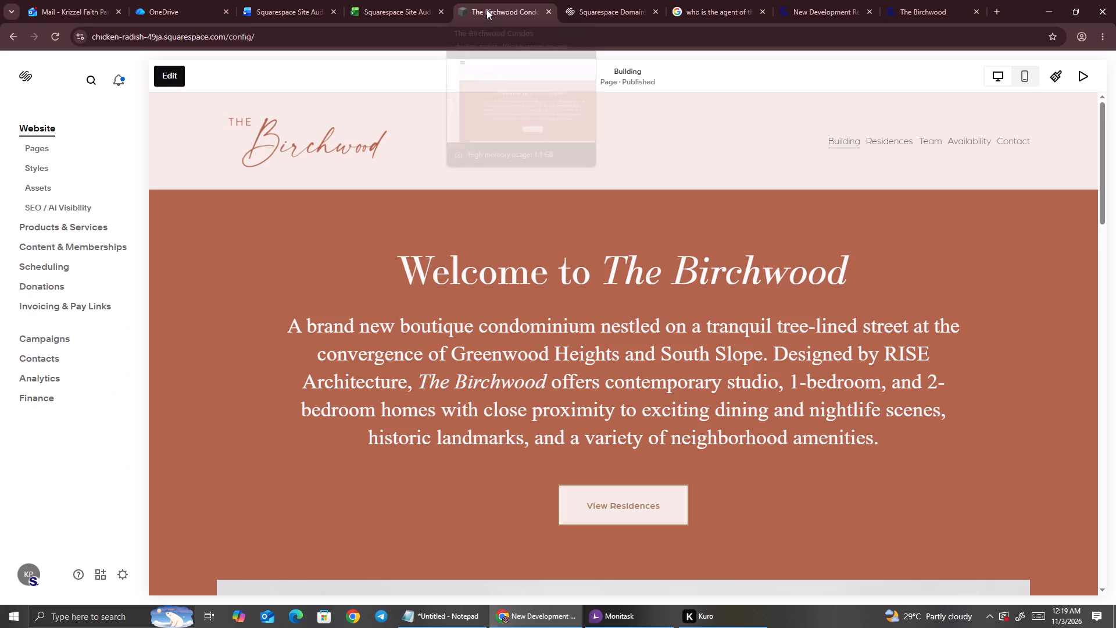
scroll(508, 471, "down", 11)
scroll(389, 421, "down", 5)
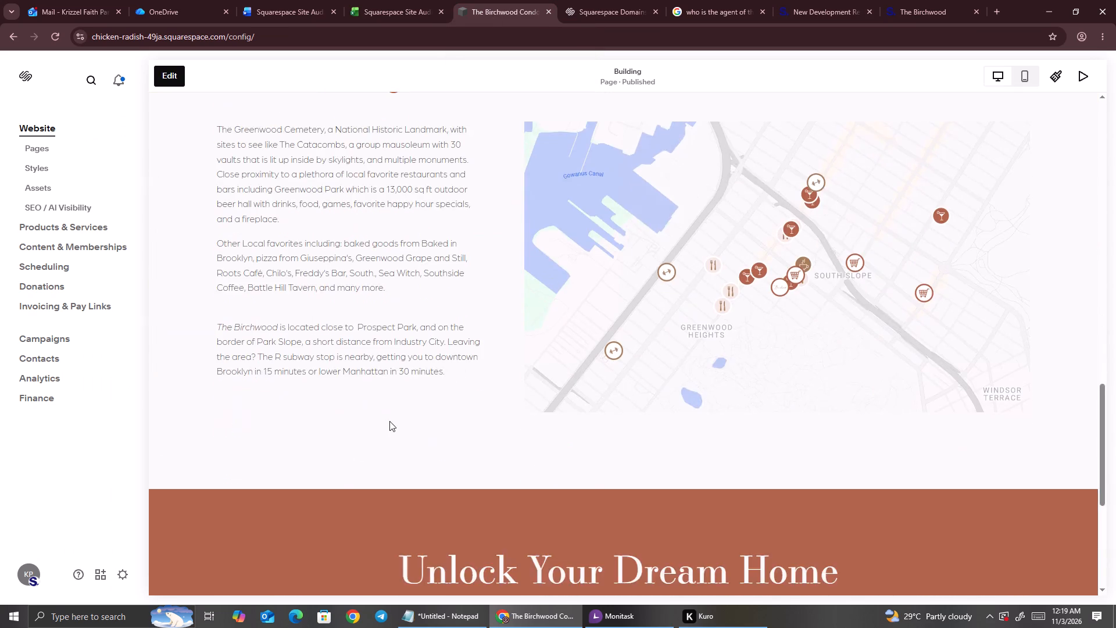
scroll(389, 421, "down", 7)
left_click(199, 515)
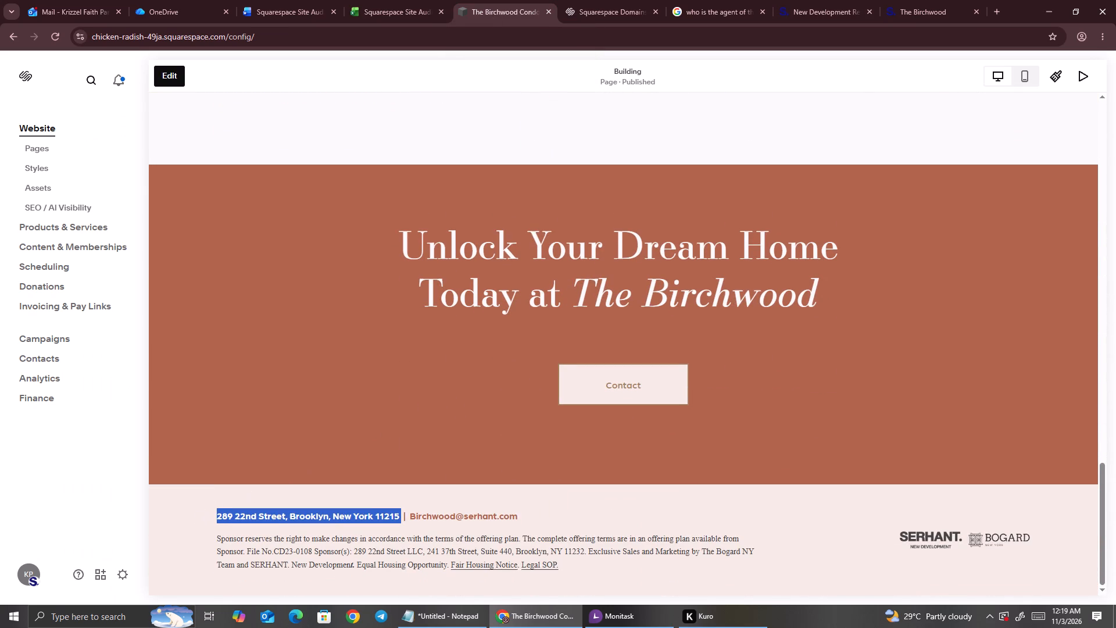
left_click(282, 520)
left_click_drag(284, 518, 210, 518)
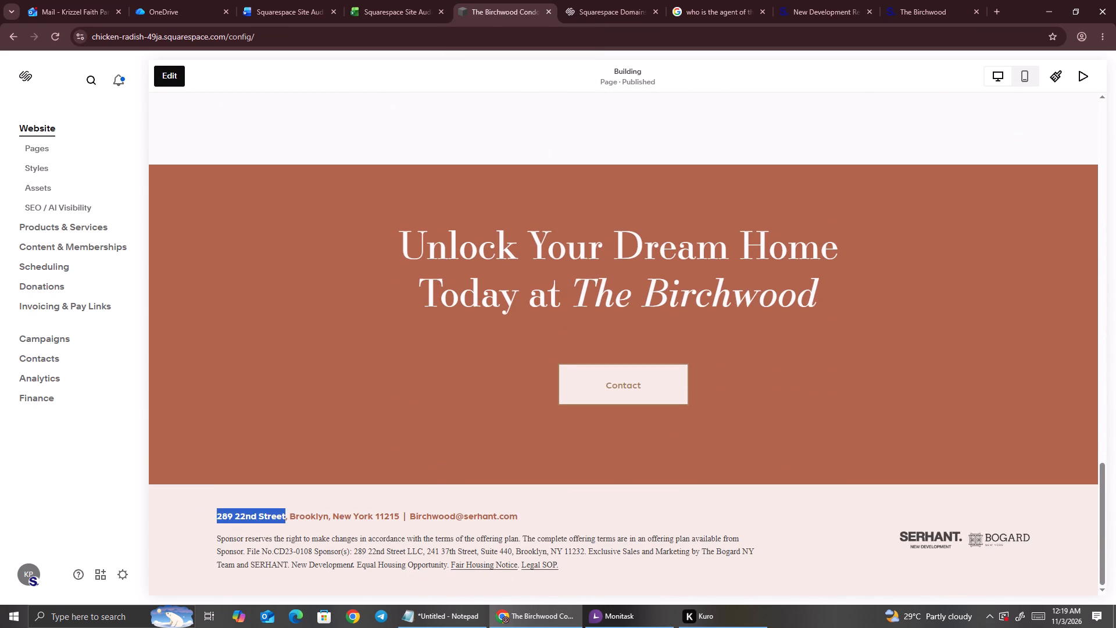
key("ctrl+c")
Open the serhant.com home page in the tab holding the New Development "birch wood" search.
left_click(850, 0)
key("ctrl+a")
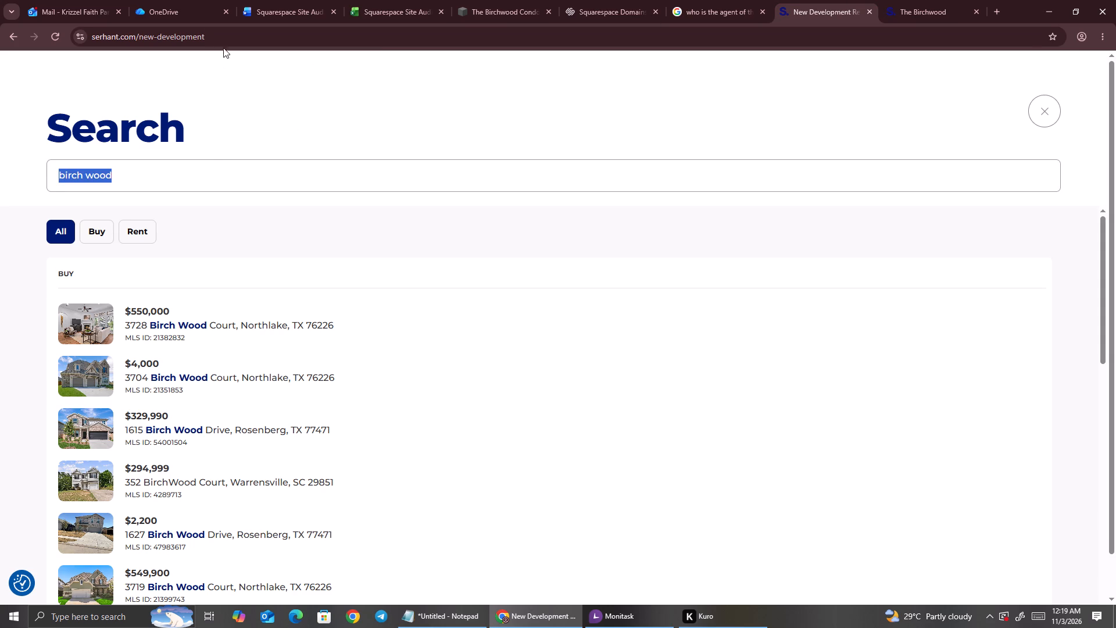
left_click(225, 35)
type("se")
key("Return")
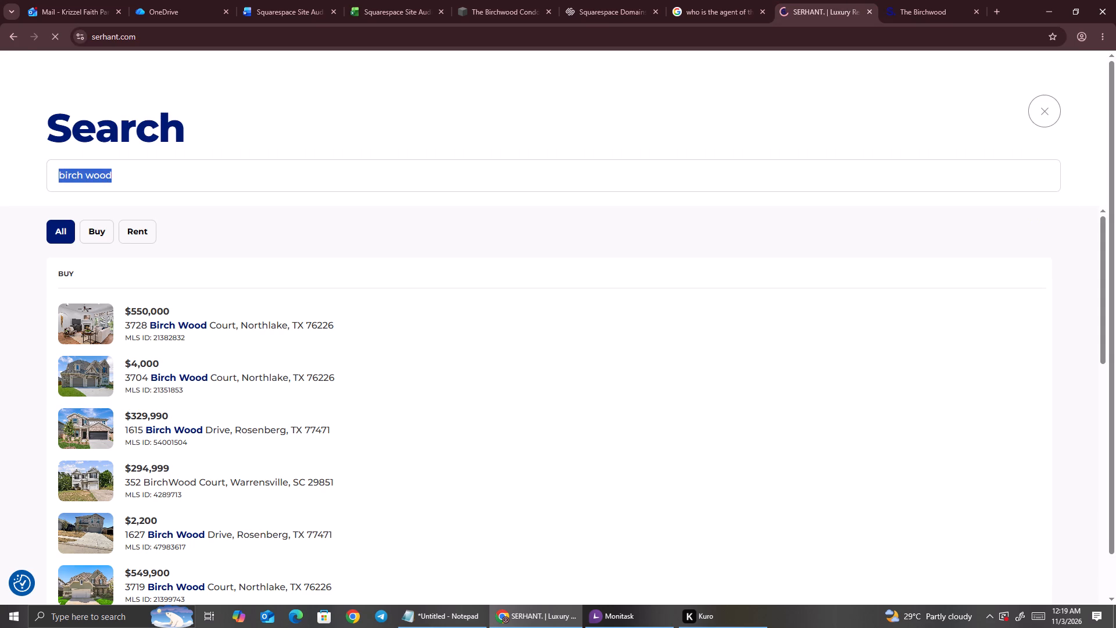
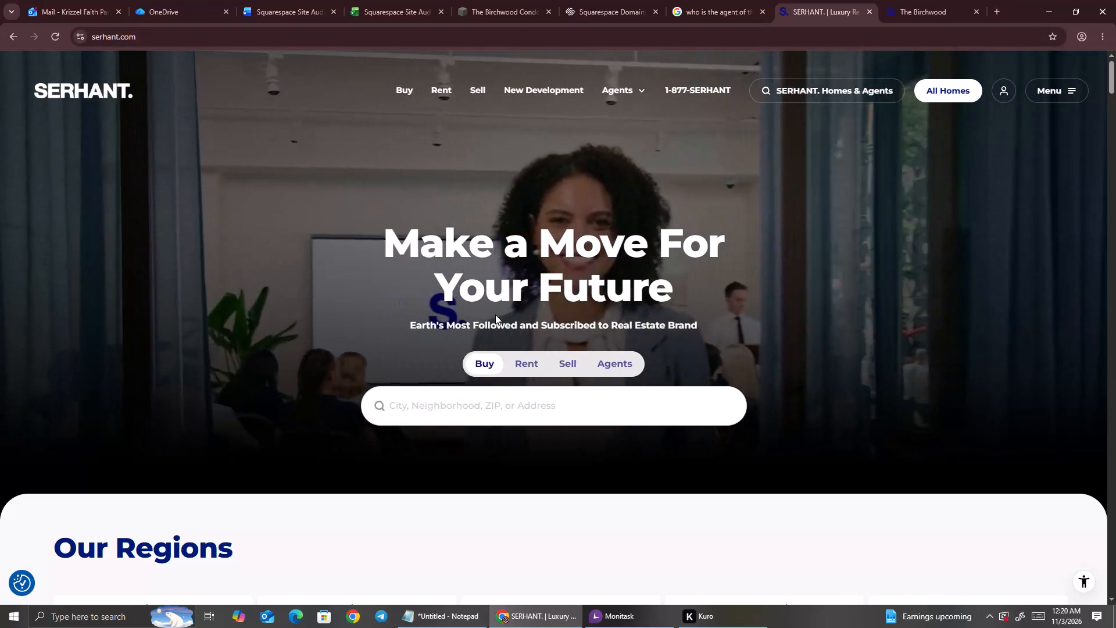
Search the serhant.com home page for 289 22nd Street and look through the suggested listings.
left_click(481, 402)
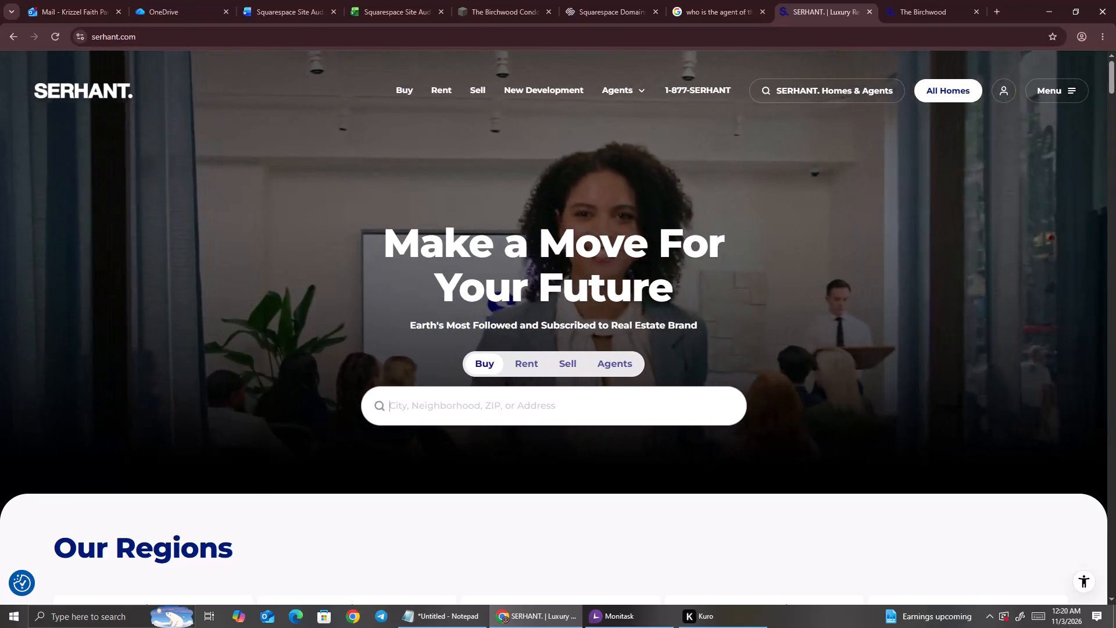
key("ctrl+v")
key("Return")
scroll(478, 378, "down", 2)
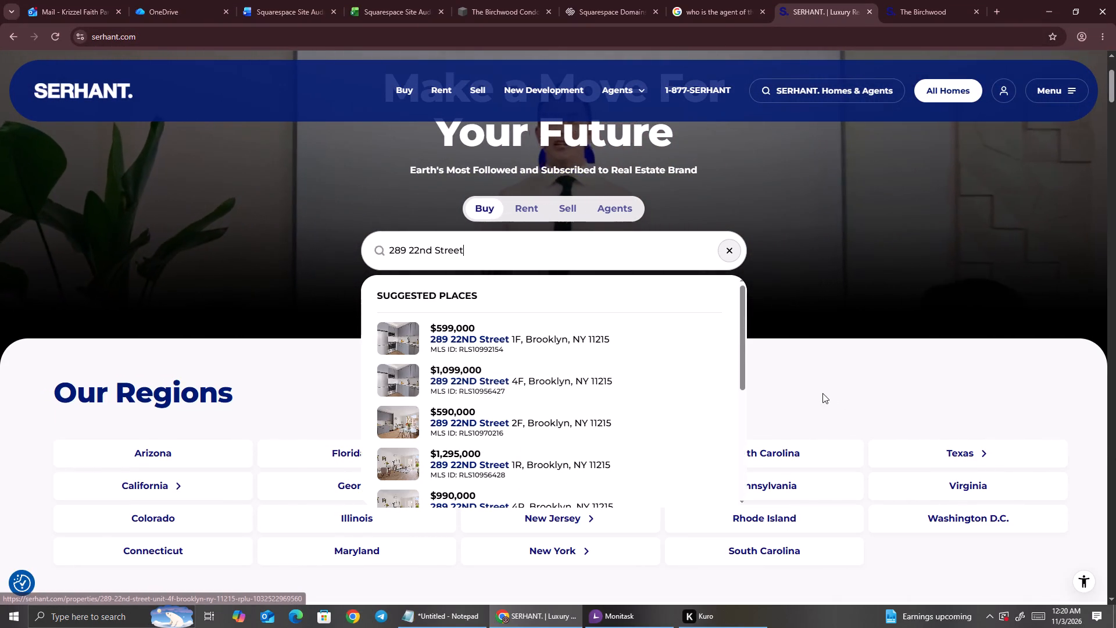
left_click(459, 0)
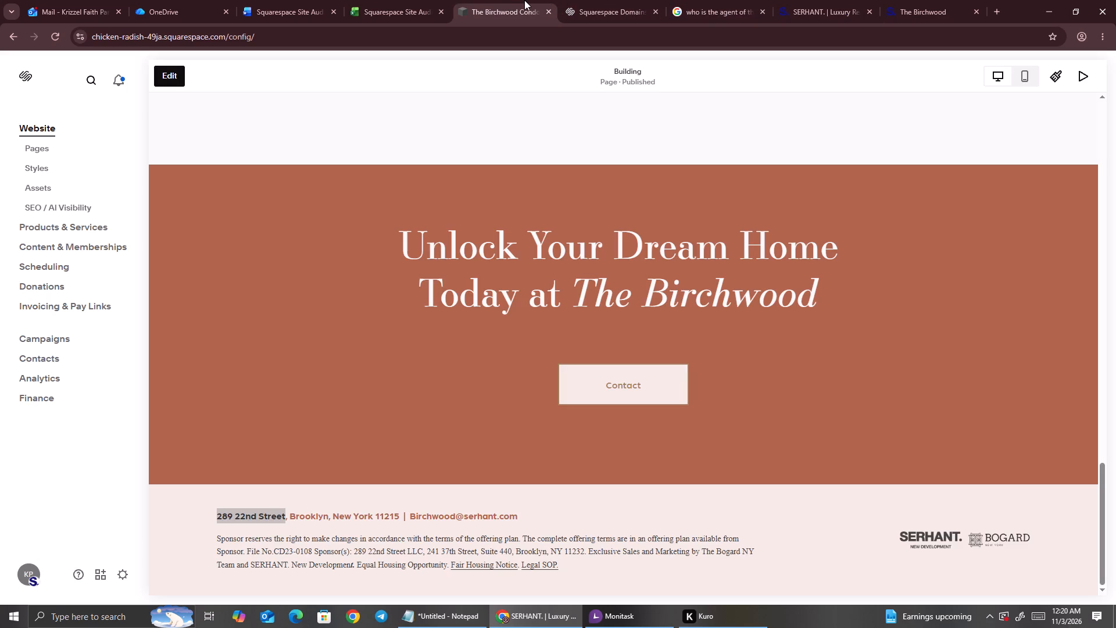
left_click(686, 0)
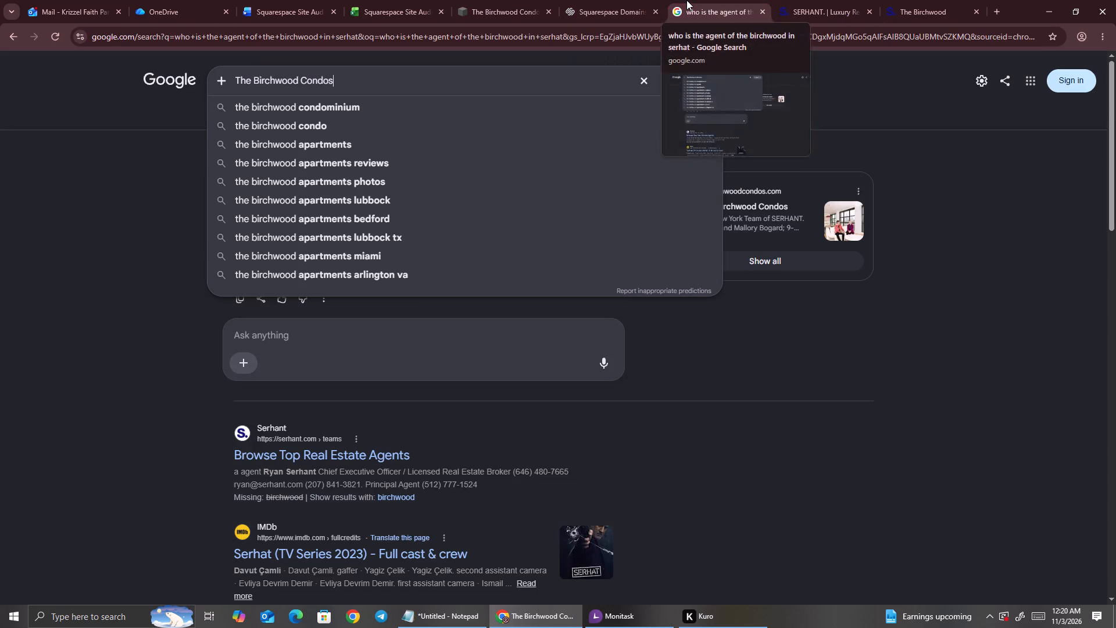
left_click(611, 0)
left_click(827, 0)
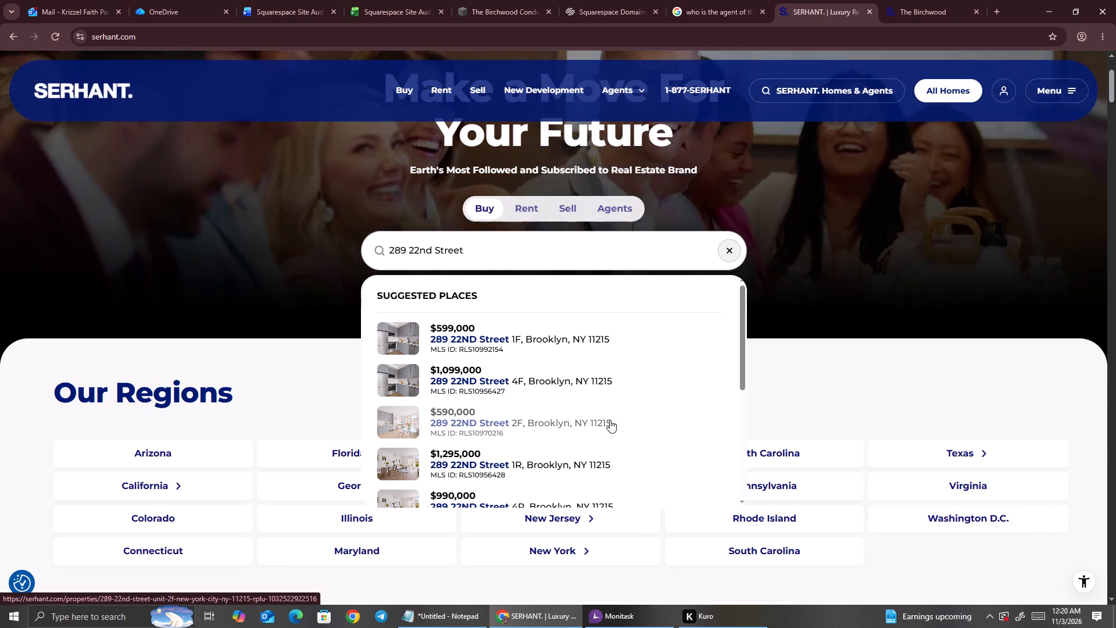
scroll(495, 446, "down", 1)
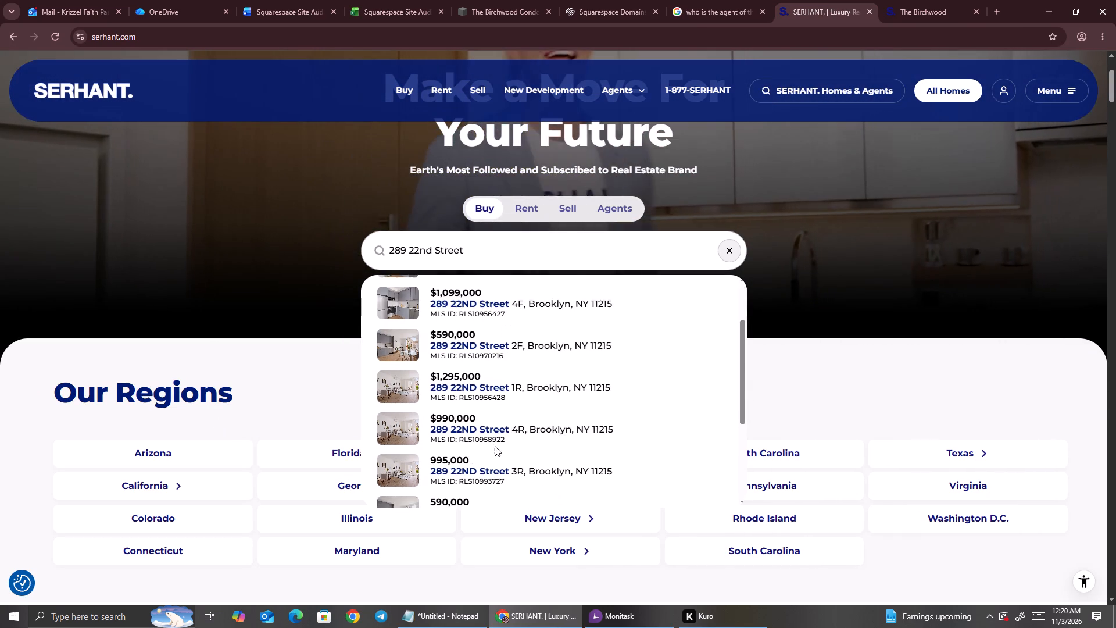
scroll(499, 445, "down", 5)
scroll(505, 440, "up", 4)
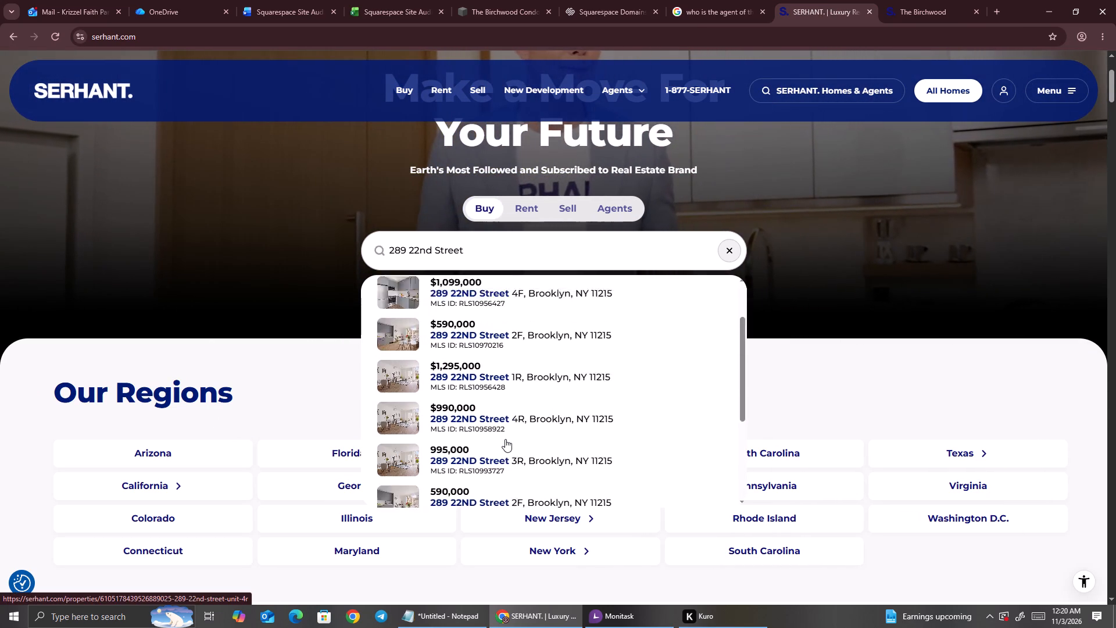
scroll(505, 439, "up", 2)
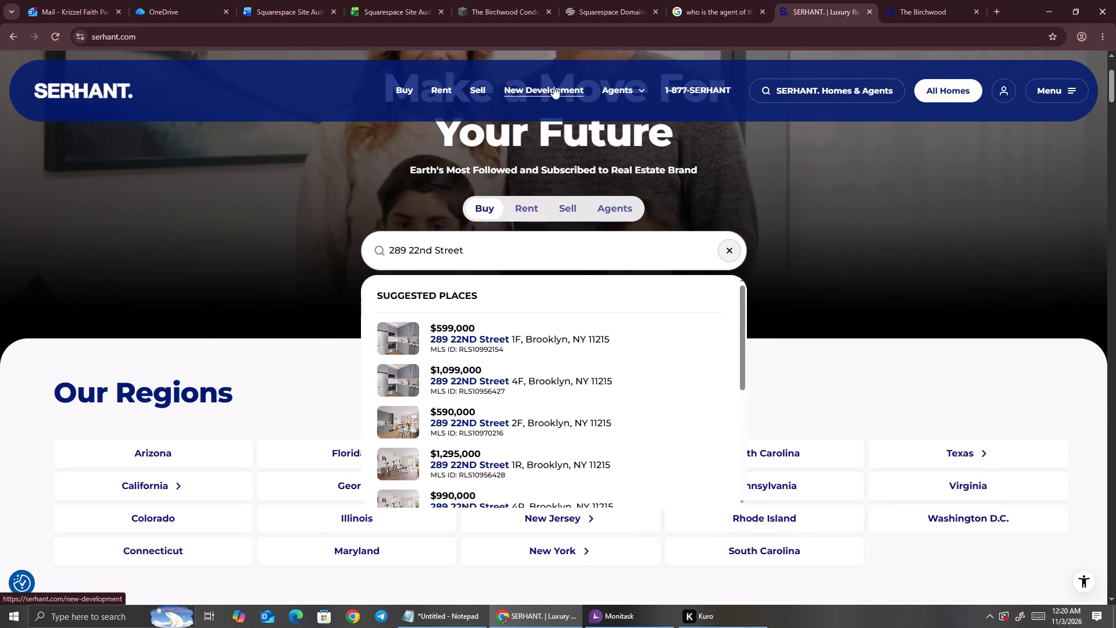
Search SERHANT. homes and agents from the New Development page for 289 22nd Street and look through the matches.
left_click(553, 87)
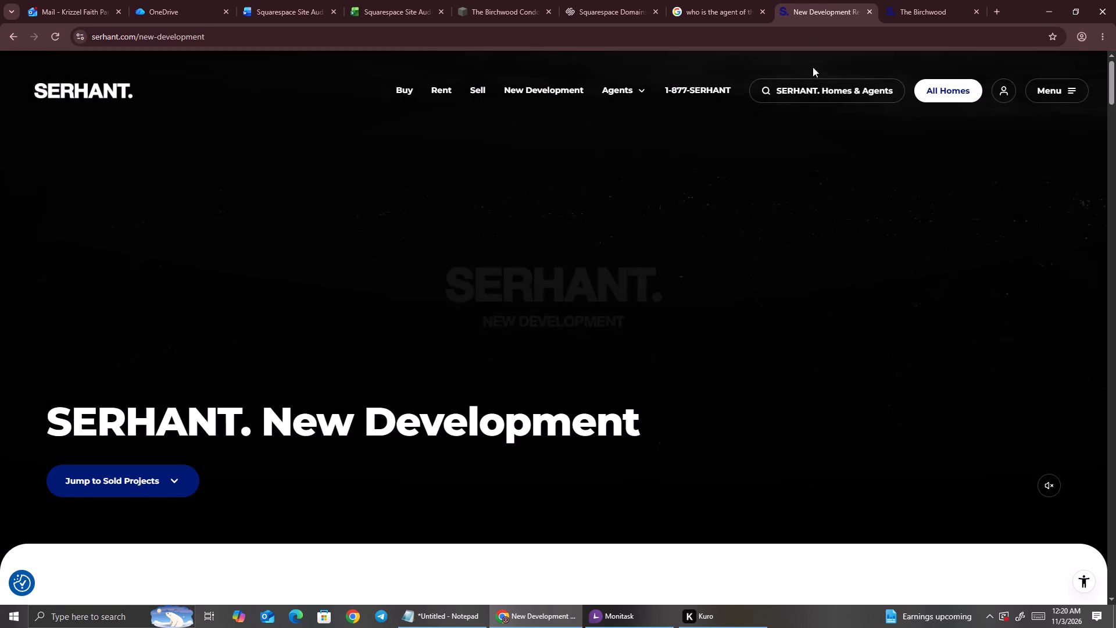
left_click(807, 88)
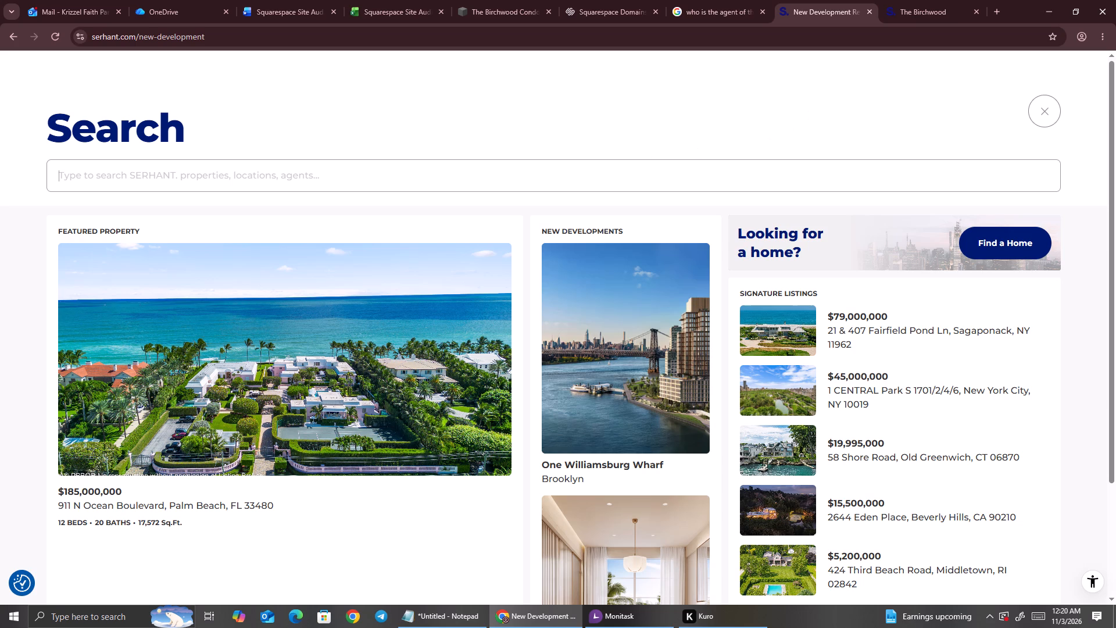
key("ctrl+v")
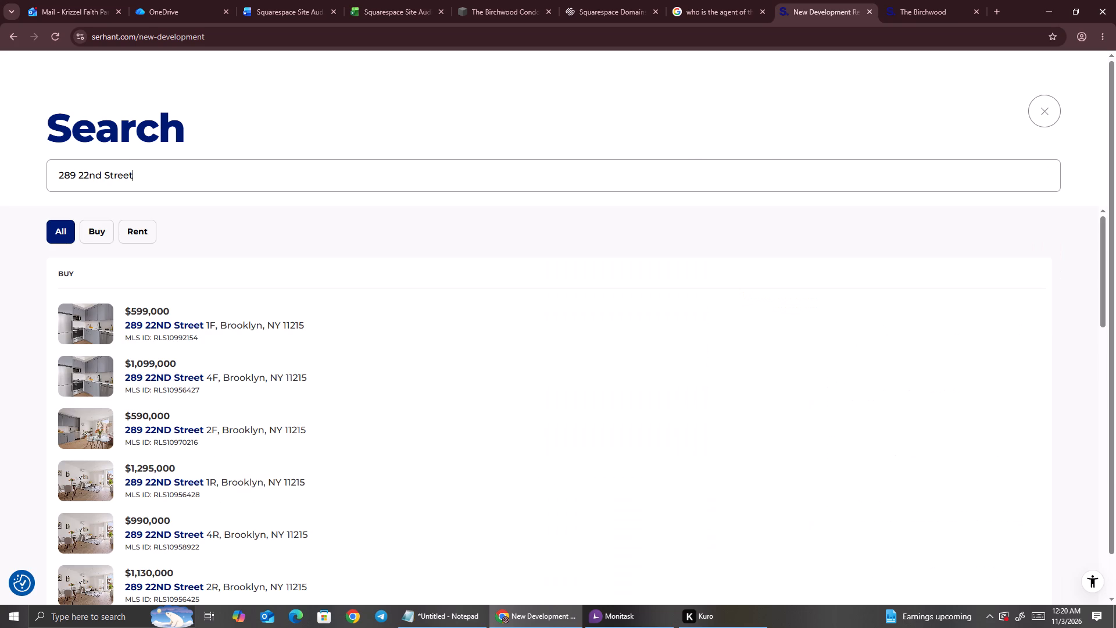
scroll(380, 258, "down", 2)
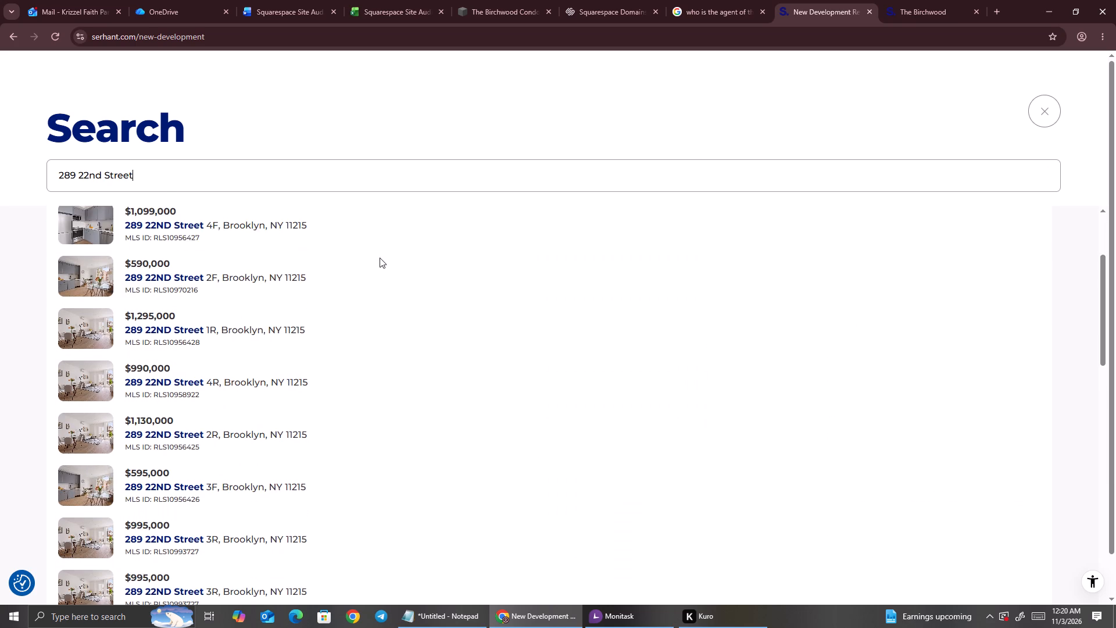
scroll(391, 257, "down", 3)
Complete the pending Google query as "The Birchwood Condos is it a signature of new developemnt in serhant?" and run it.
left_click(603, 0)
left_click(674, 0)
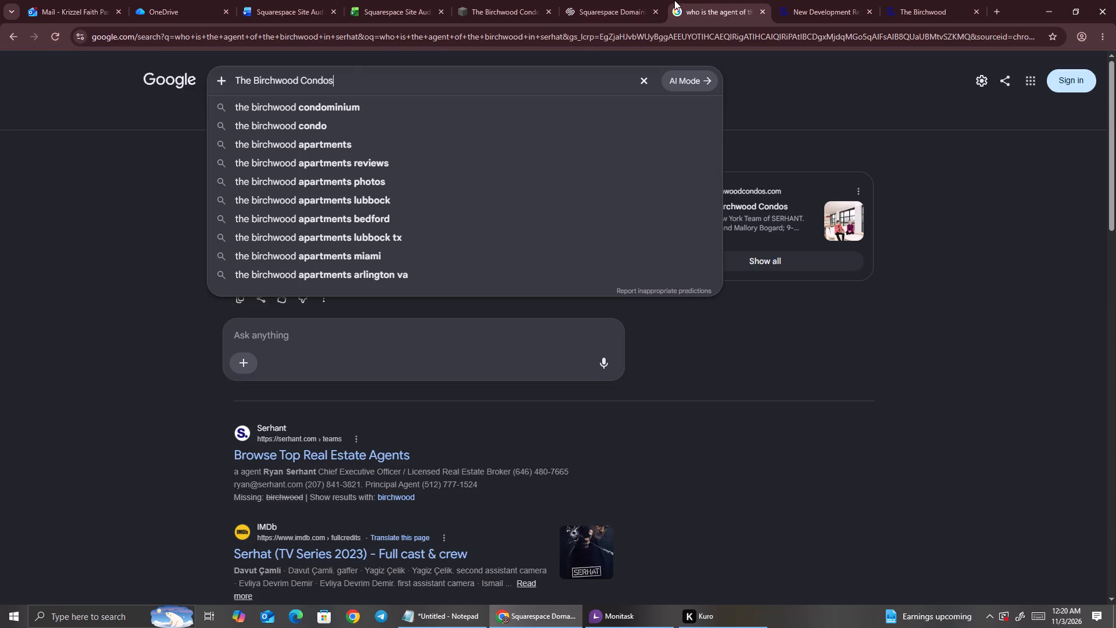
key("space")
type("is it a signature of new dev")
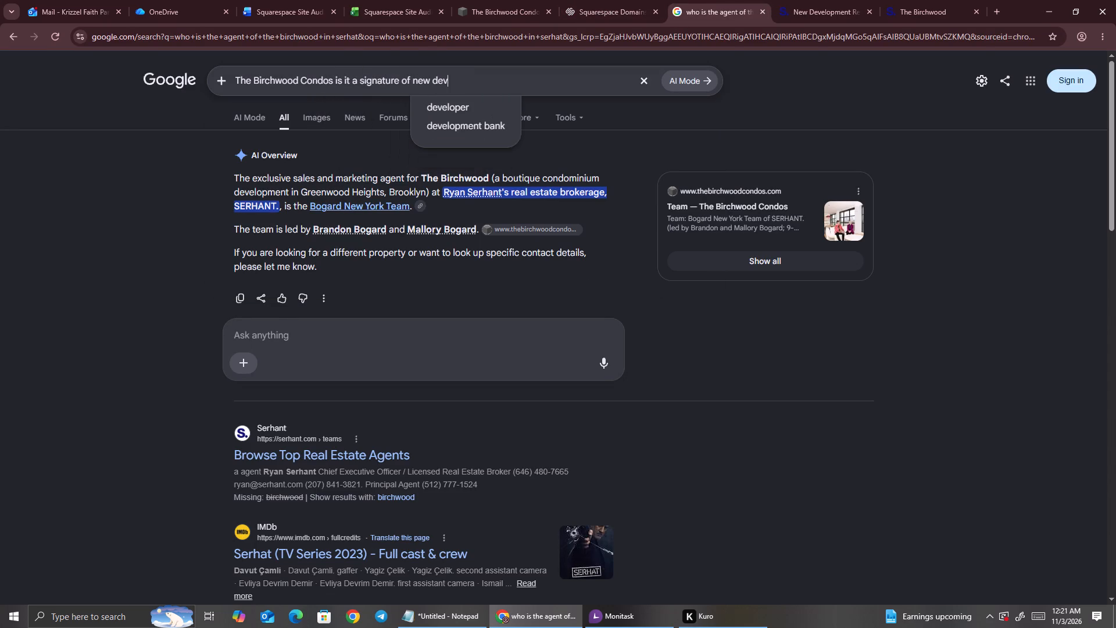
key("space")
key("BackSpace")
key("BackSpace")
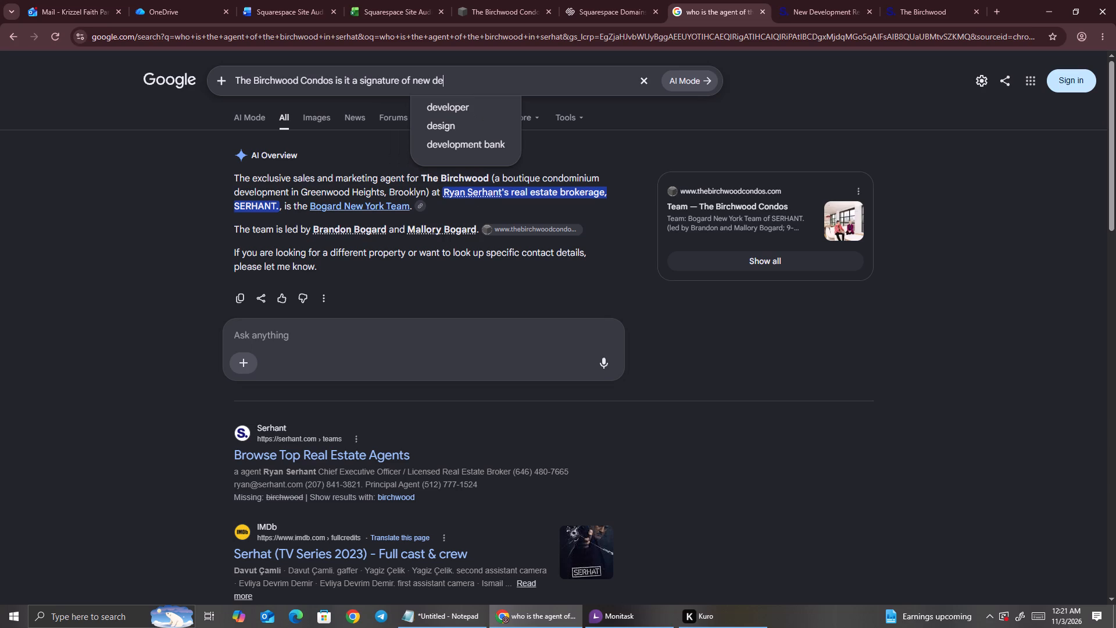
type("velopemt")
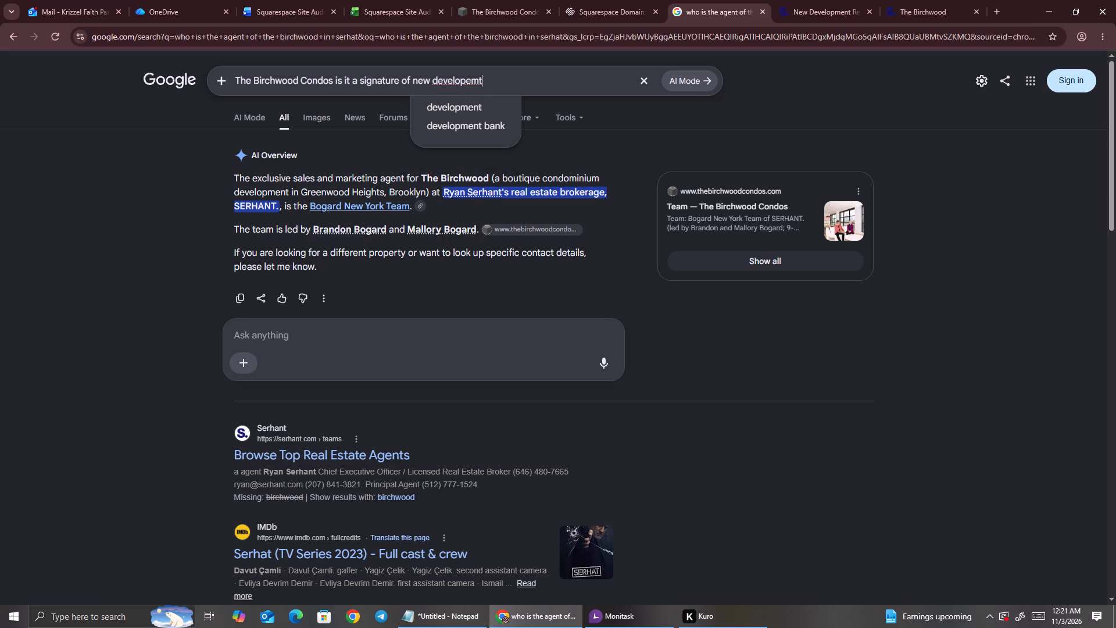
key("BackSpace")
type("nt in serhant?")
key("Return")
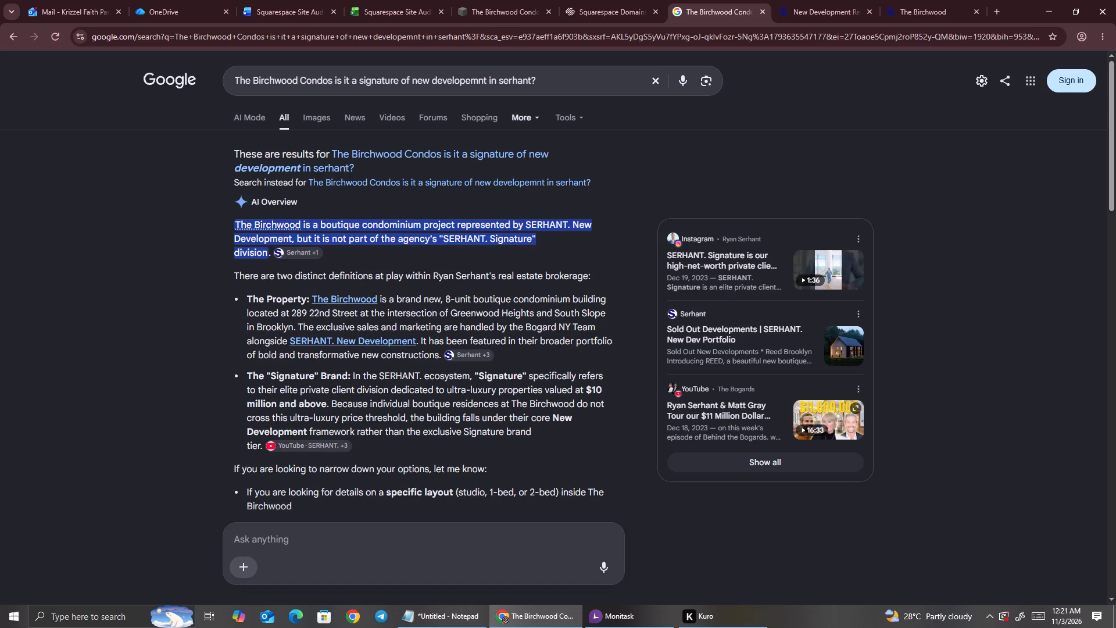
Go back from The Birchwood Condos' site editor through its settings history to the Squarespace account page.
left_click(610, 0)
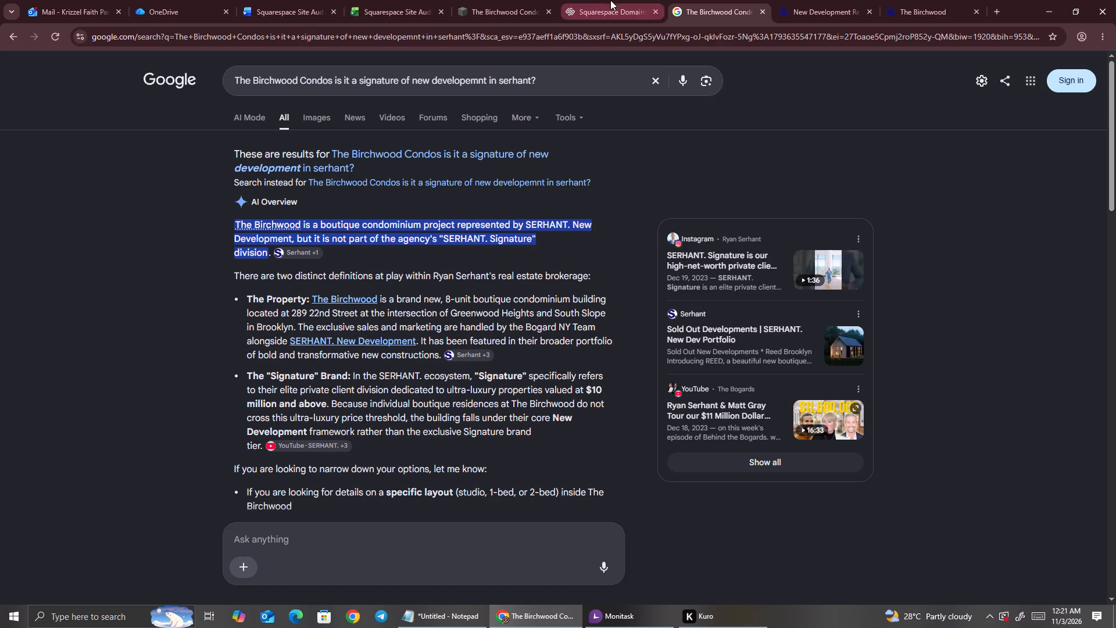
left_click(24, 33)
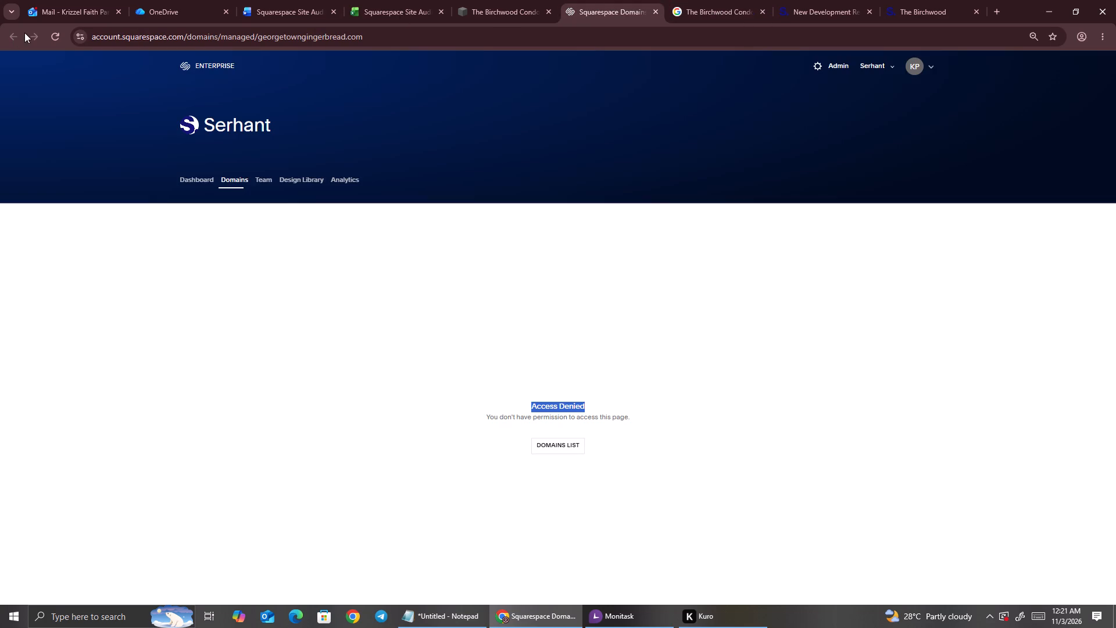
left_click(524, 0)
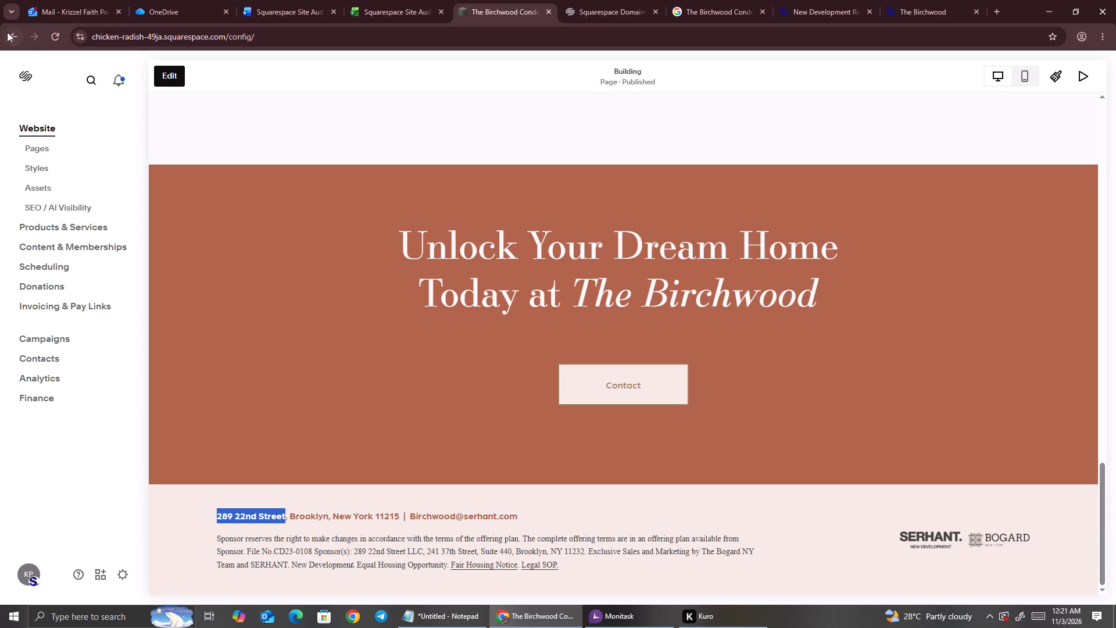
left_click(7, 32)
left_click(14, 30)
left_click(26, 30)
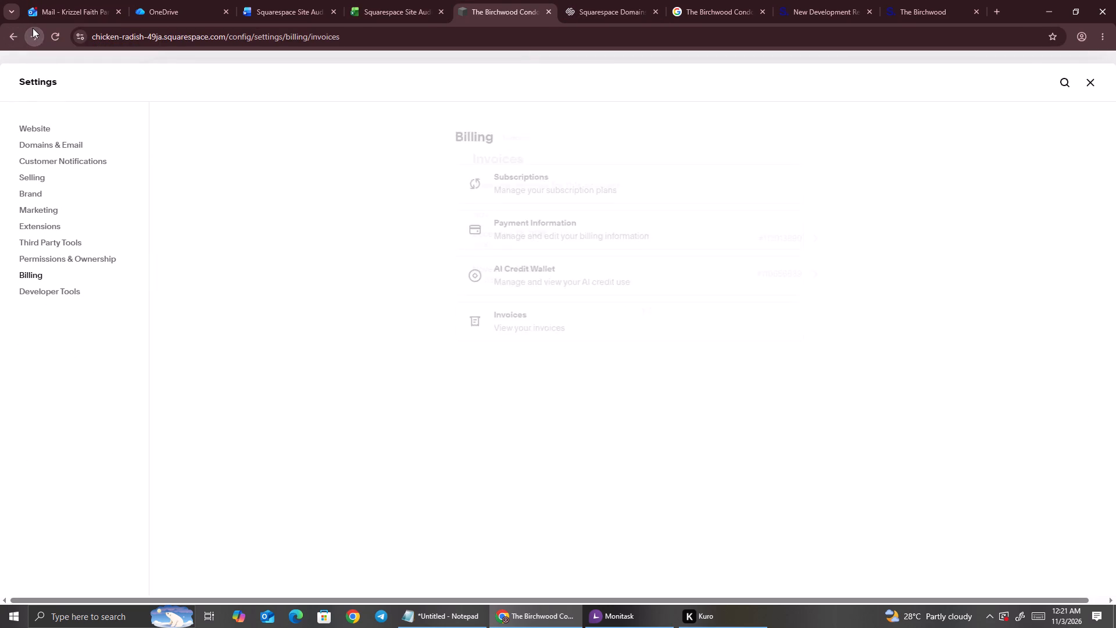
left_click(33, 28)
left_click(34, 27)
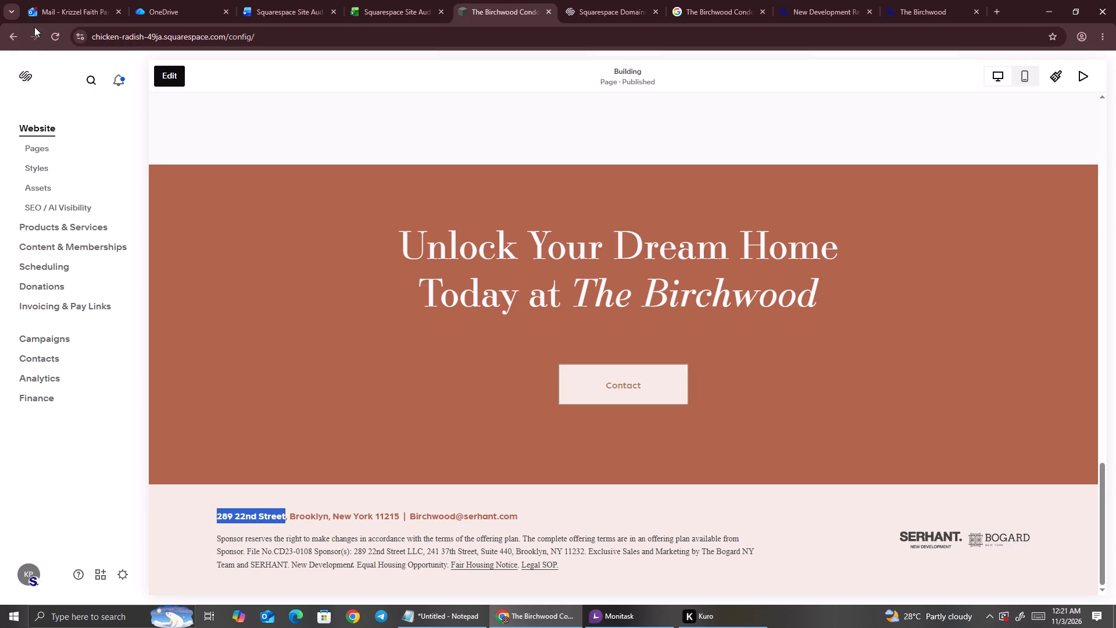
left_click(34, 27)
triple_click(18, 31)
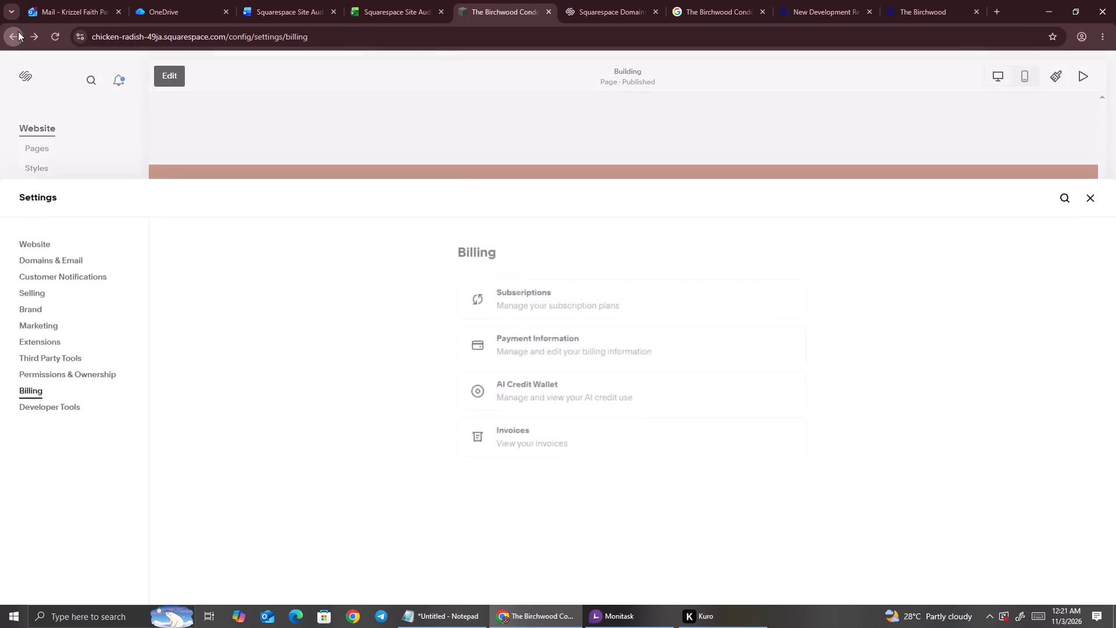
left_click(18, 31)
left_click(18, 31)
left_click(18, 31)
left_click(20, 30)
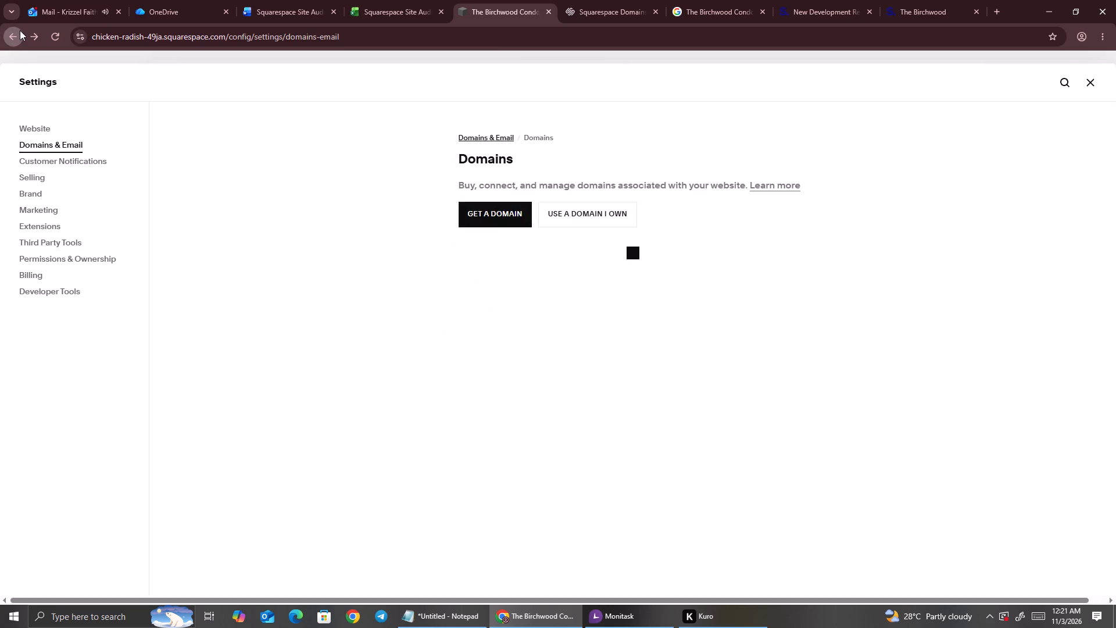
left_click(20, 30)
left_click(20, 28)
left_click(22, 24)
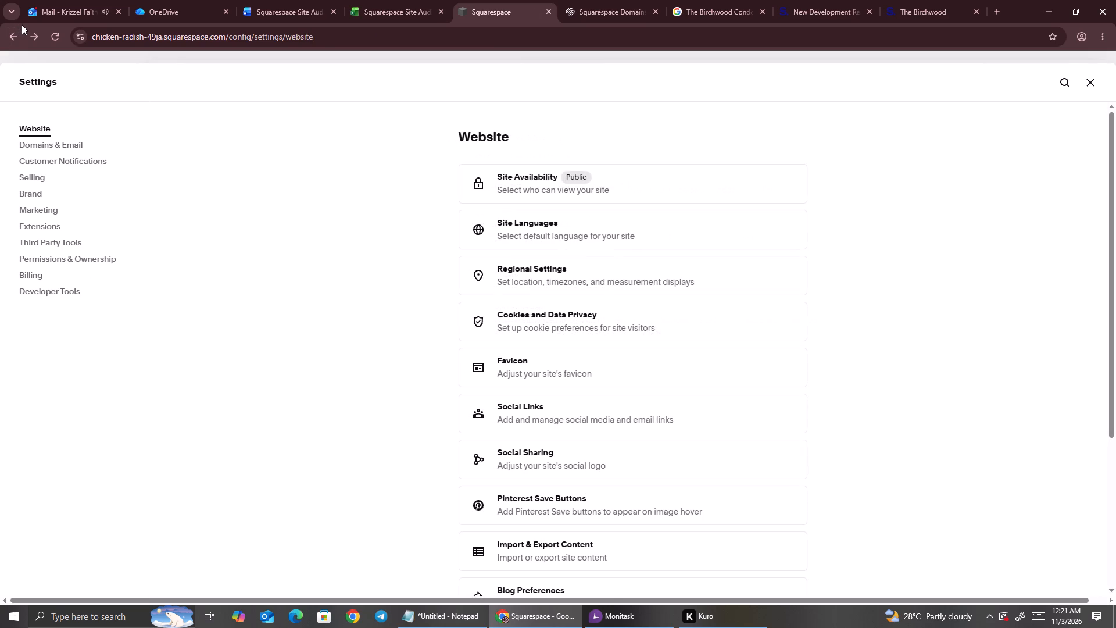
left_click(8, 34)
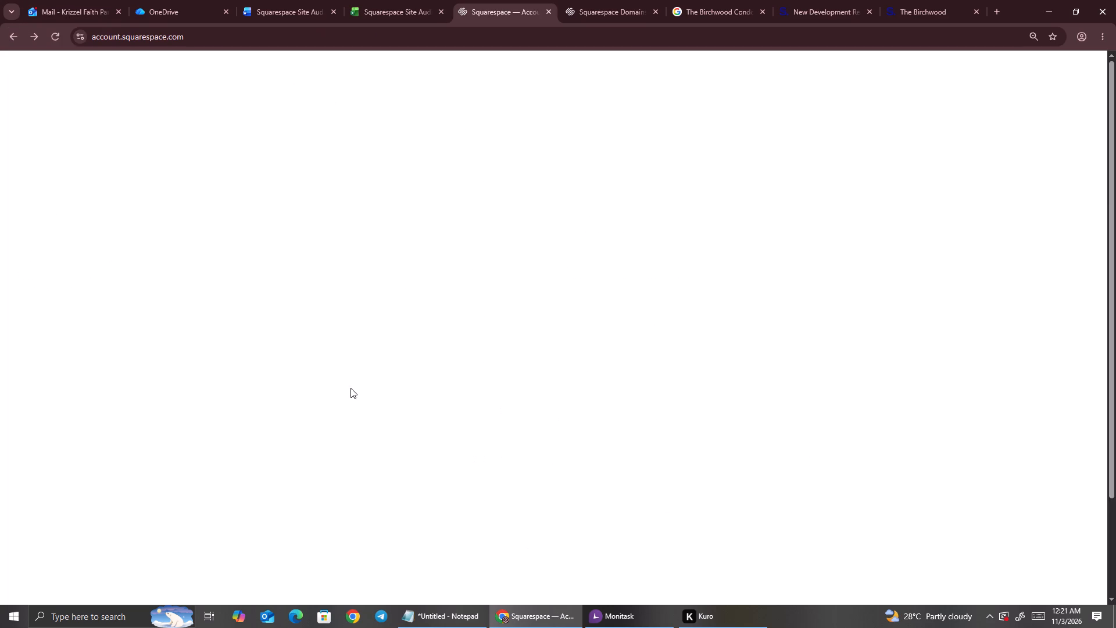
Copy HUXLEY's category cell into The Birchwood Condos' row of the audit workbook and change the copied value to New Dev.
left_click(395, 0)
left_click(384, 283)
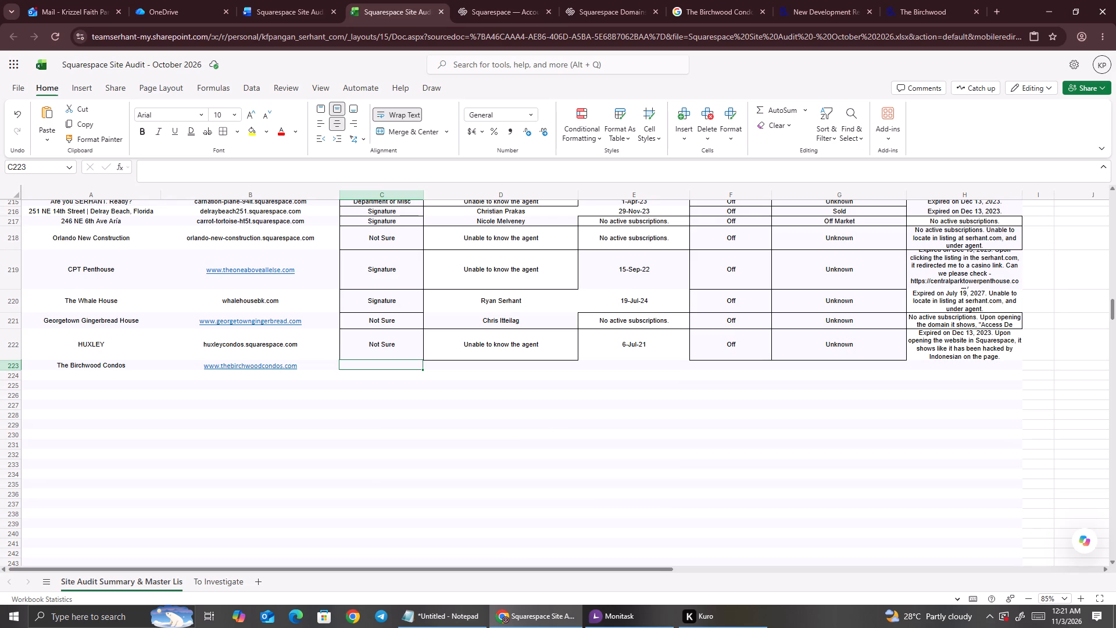
left_click(384, 364)
left_click(387, 342)
key("ctrl+c")
left_click(384, 365)
key("ctrl+v")
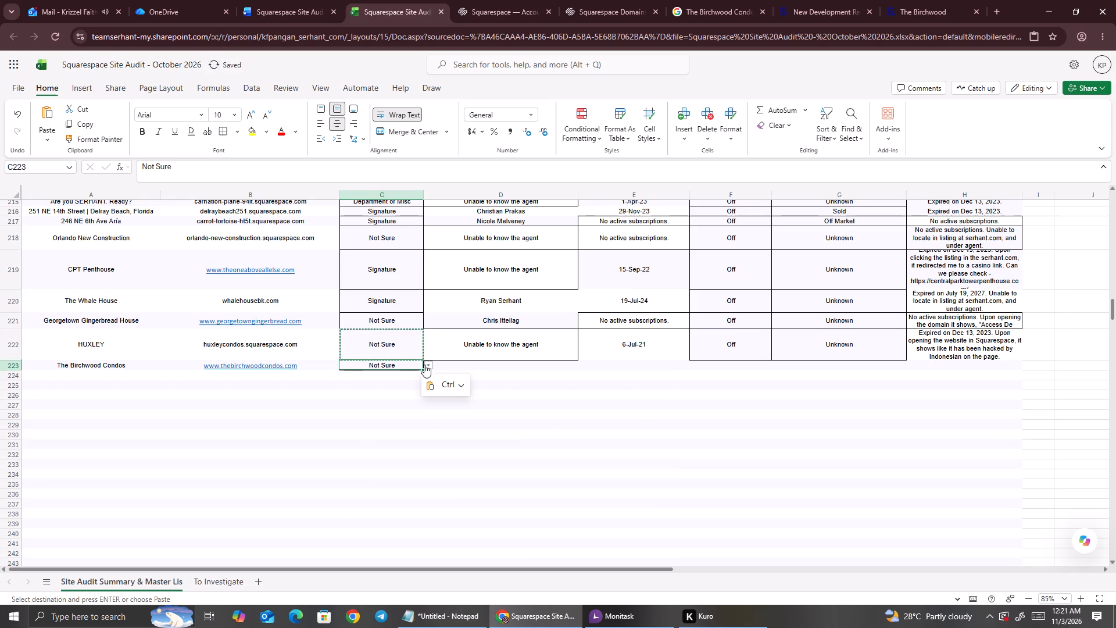
left_click(424, 365)
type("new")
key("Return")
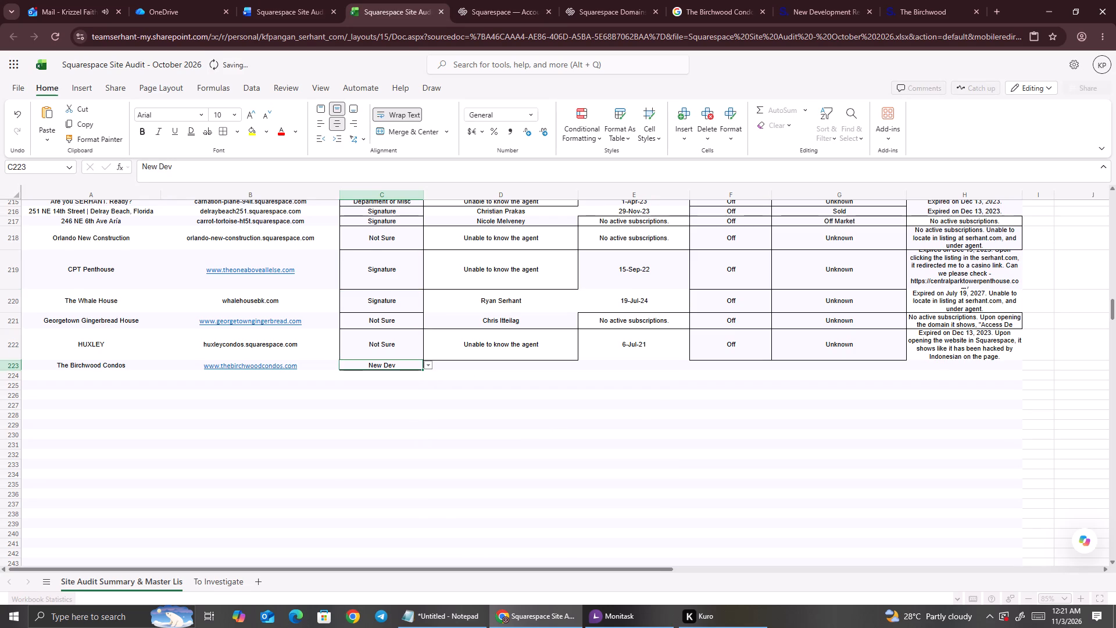
left_click(400, 366)
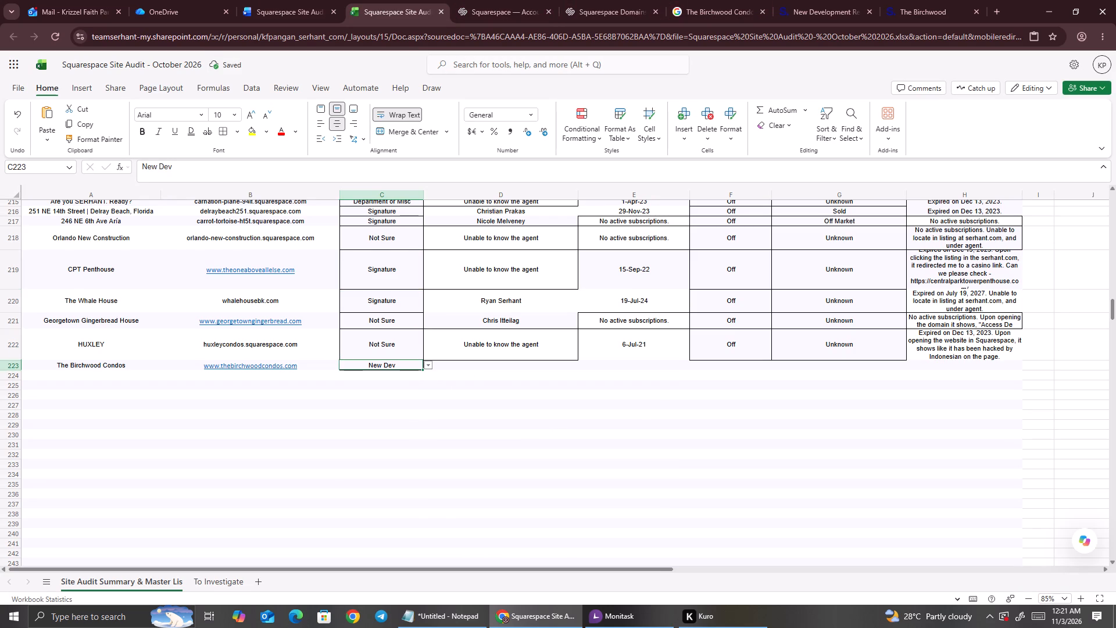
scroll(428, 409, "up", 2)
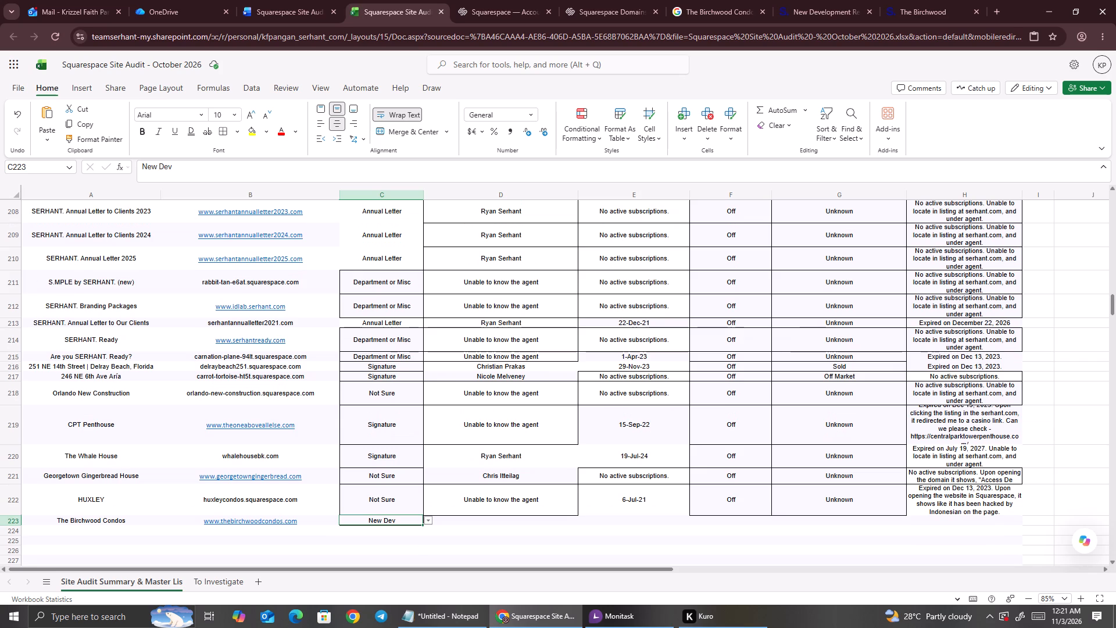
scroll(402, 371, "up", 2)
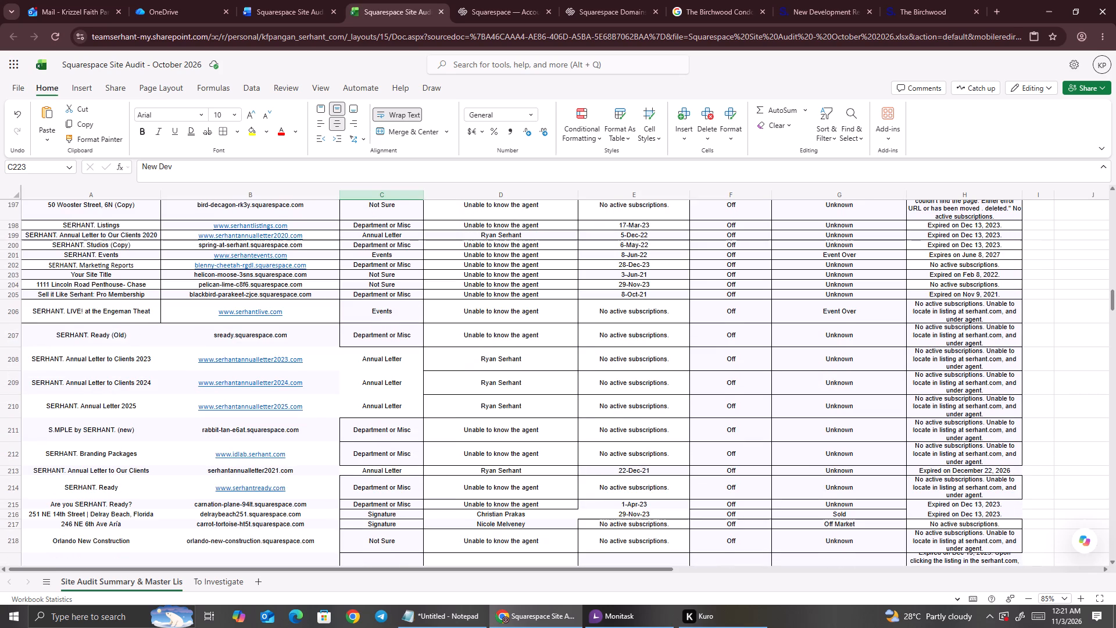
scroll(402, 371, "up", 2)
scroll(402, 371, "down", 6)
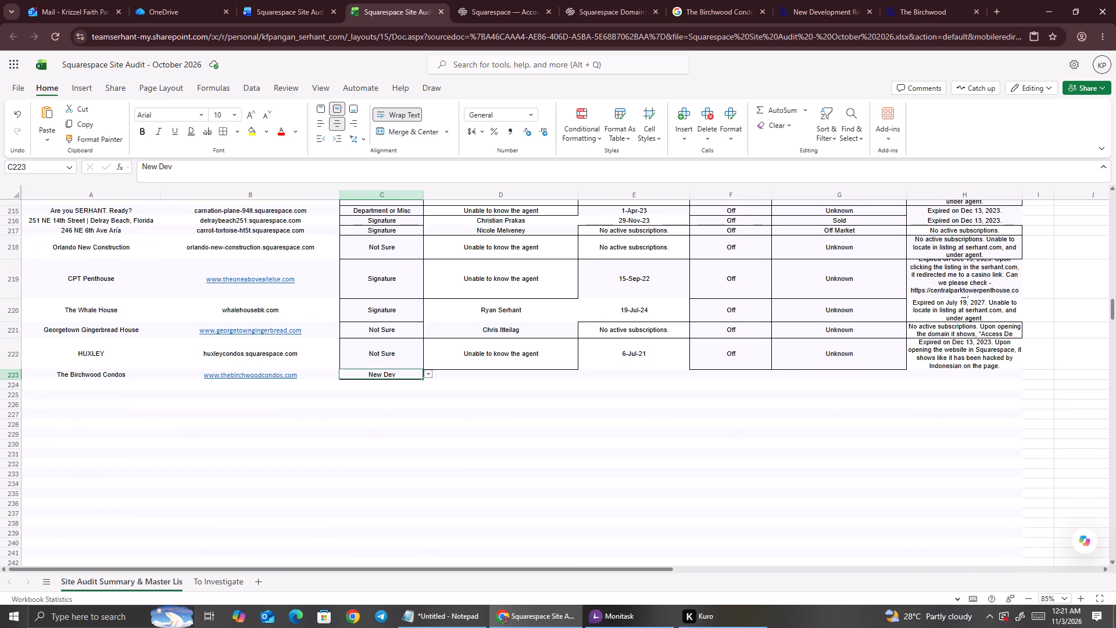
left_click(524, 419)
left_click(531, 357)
Open the unit 1F listing from the serhant.com search results for 289 22nd Street.
left_click(841, 0)
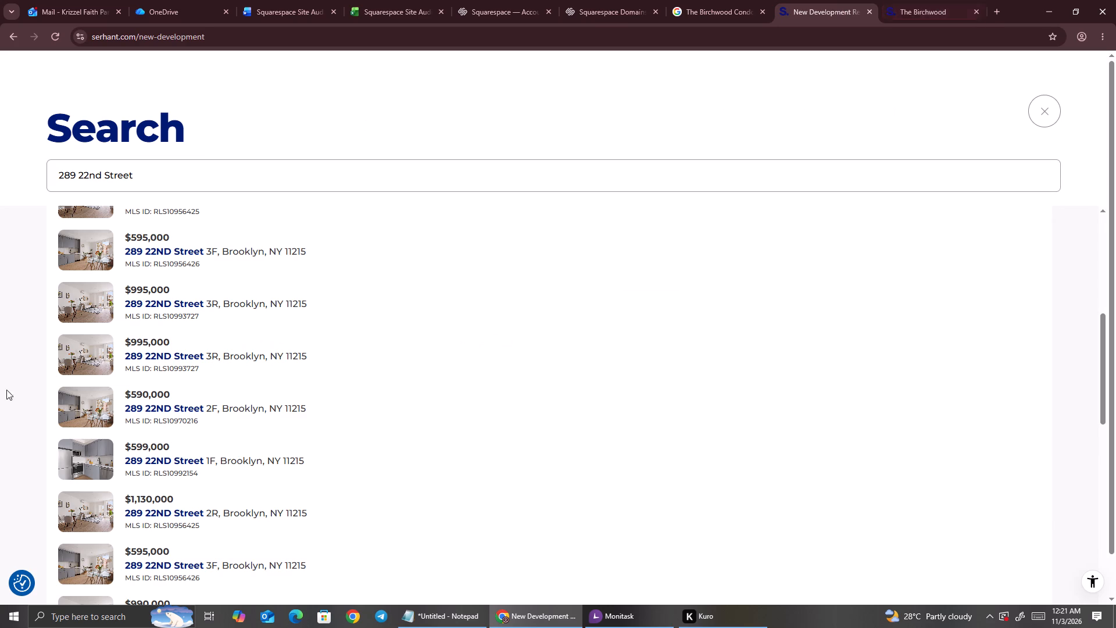
scroll(27, 388, "up", 4)
left_click(261, 261)
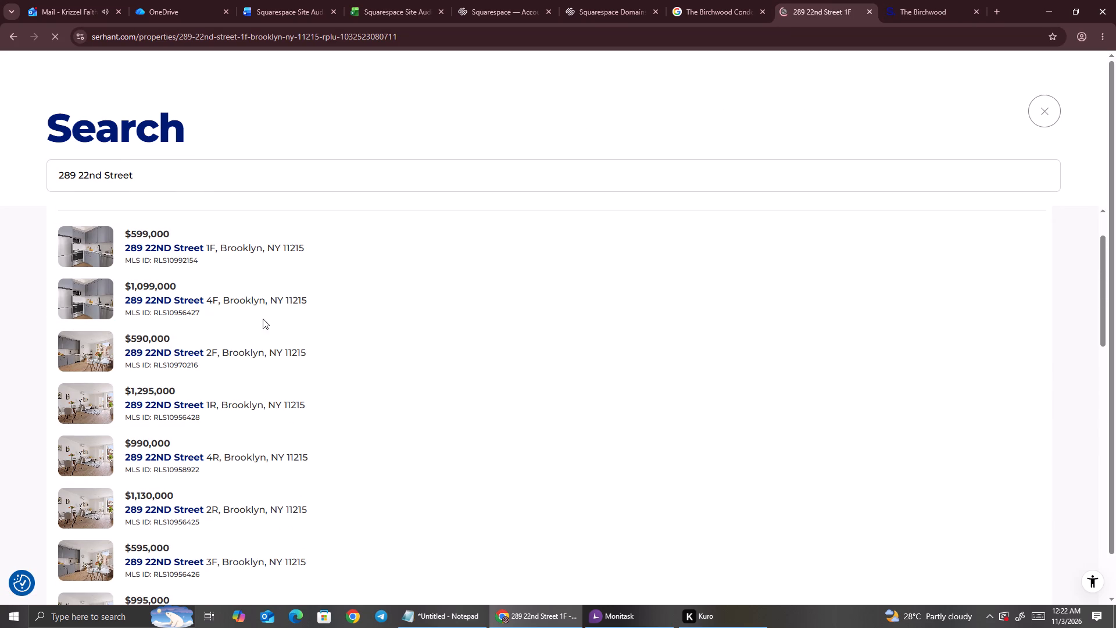
Note the names of both contact agents from the unit 1F listing below The Birchwood Condos' details in Notepad.
scroll(661, 400, "down", 6)
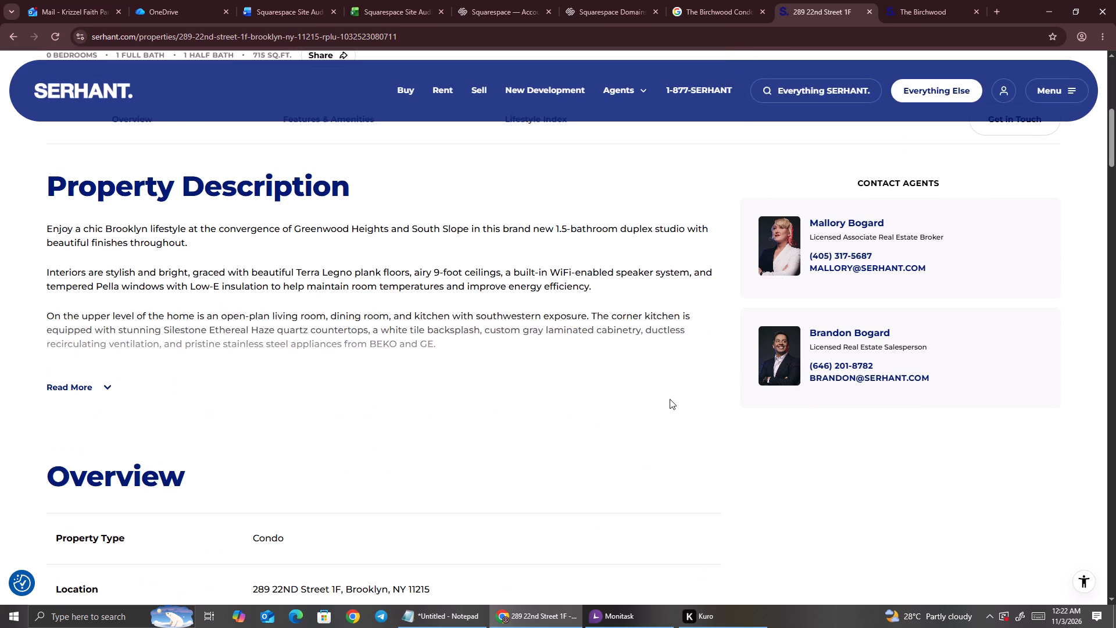
key("alt+Tab")
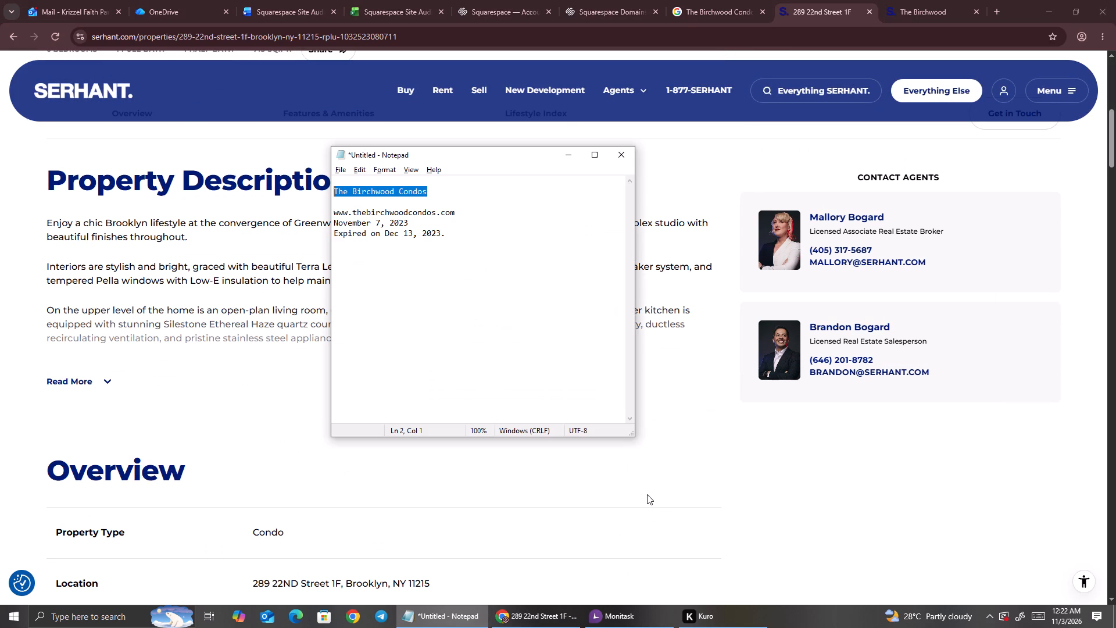
left_click(540, 309)
key("Return")
key("Return")
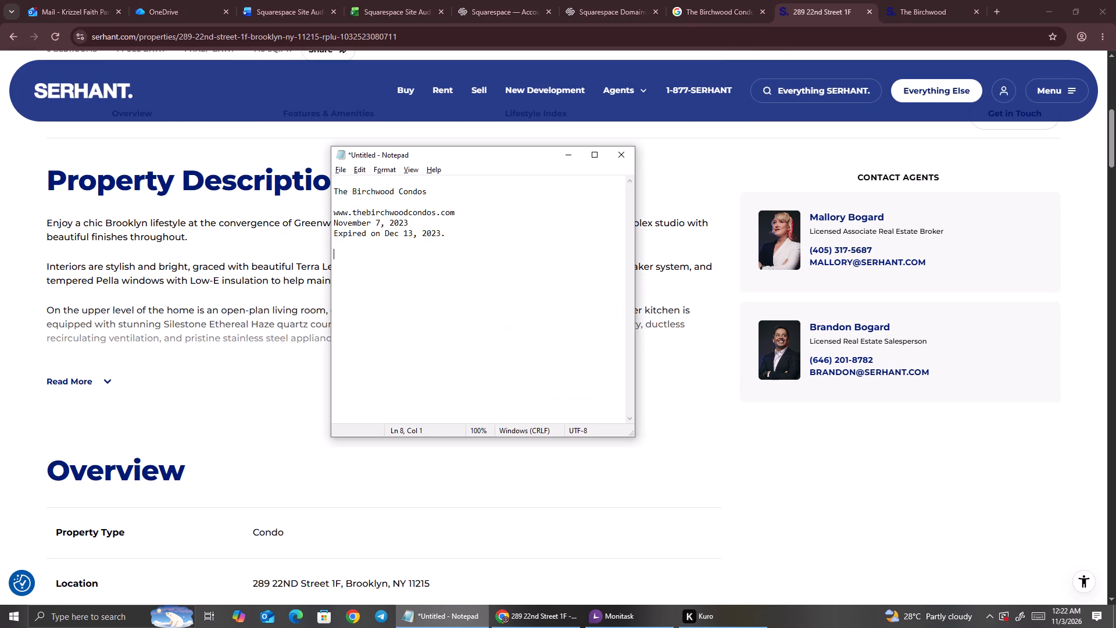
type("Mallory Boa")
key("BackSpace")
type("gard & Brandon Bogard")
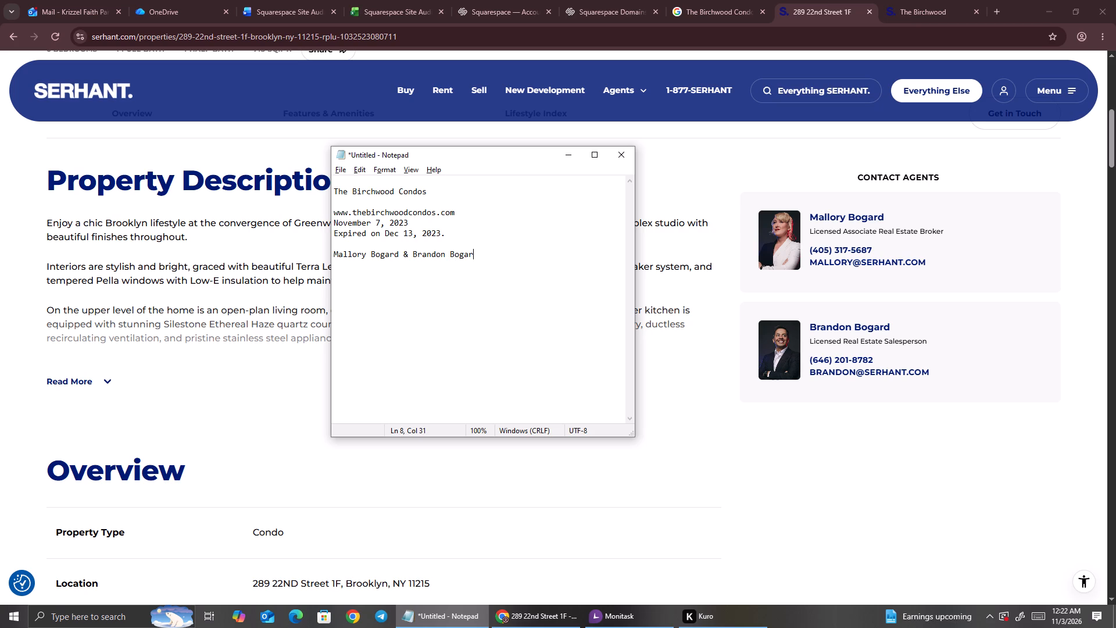
Copy the noted agents' names into the Agent or owner cell of The Birchwood Condos' row in the audit workbook.
left_click_drag(502, 255, 317, 251)
key("ctrl+c")
left_click(585, 0)
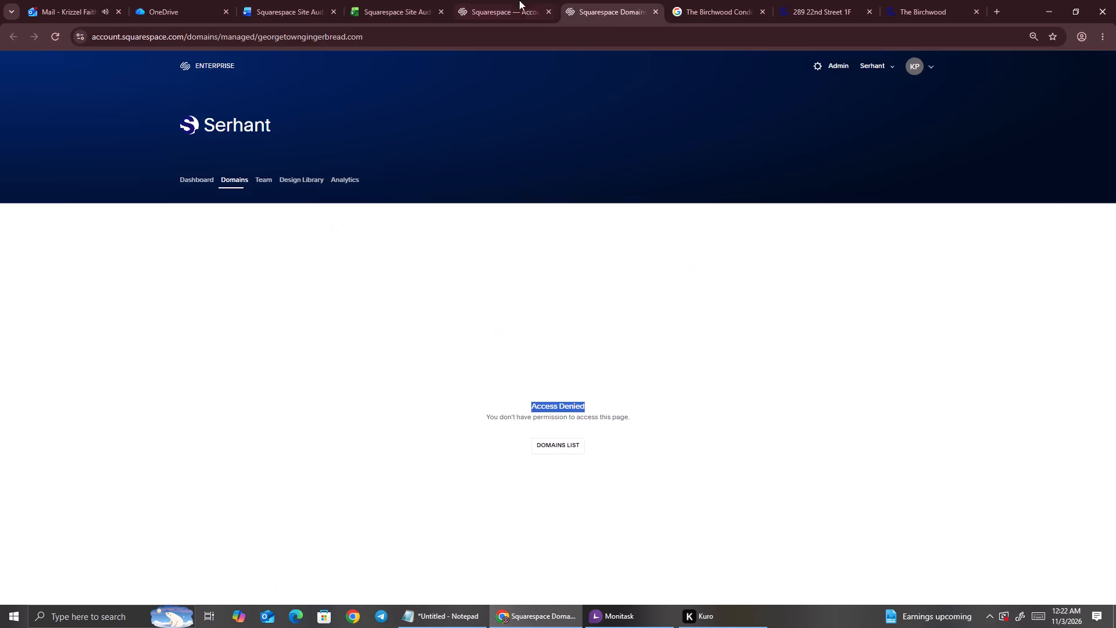
left_click(509, 0)
left_click(389, 0)
left_click(530, 366)
key("ctrl+v")
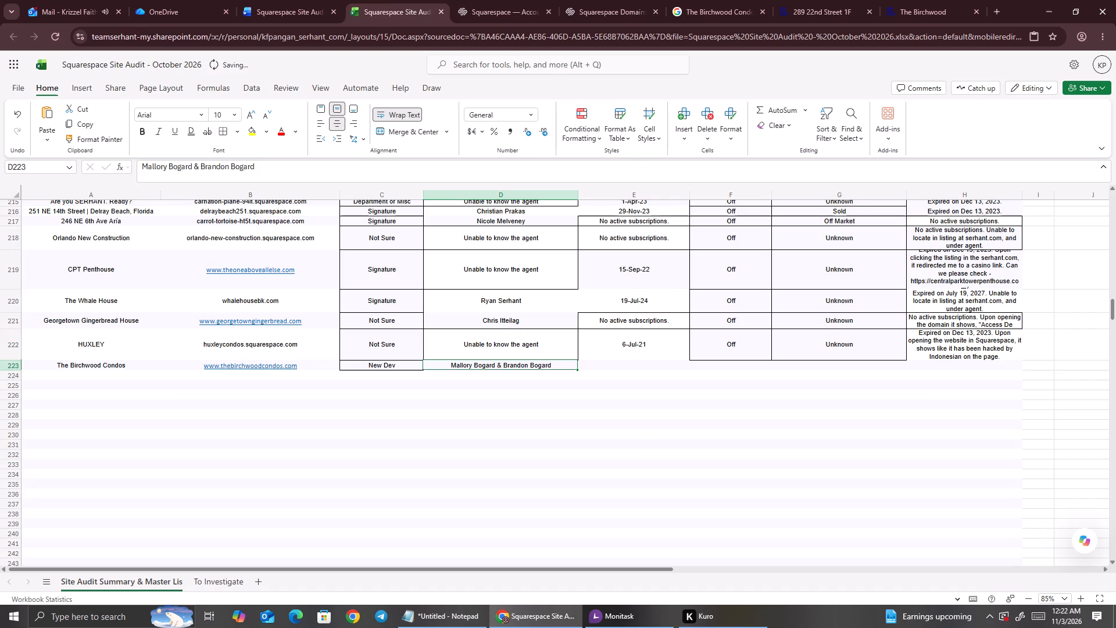
Copy November 7, 2023 from the Notepad notes into The Birchwood Condos' Domain purchase date cell.
key("alt+Tab")
left_click_drag(417, 223, 324, 215)
left_click(324, 215)
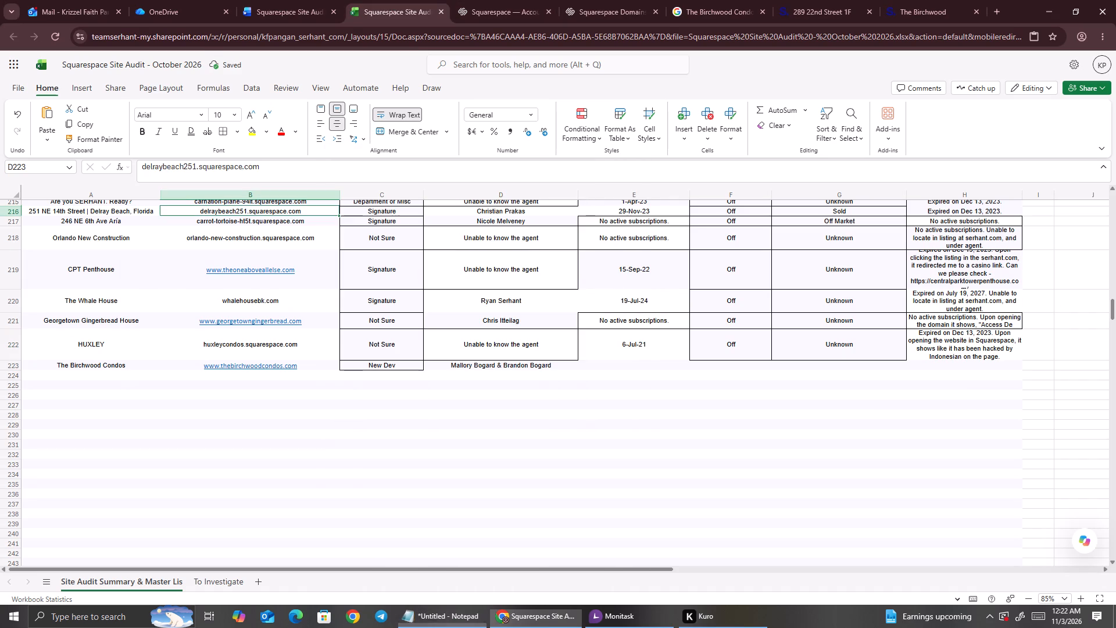
key("alt+Tab")
left_click(405, 260)
left_click_drag(409, 223, 326, 223)
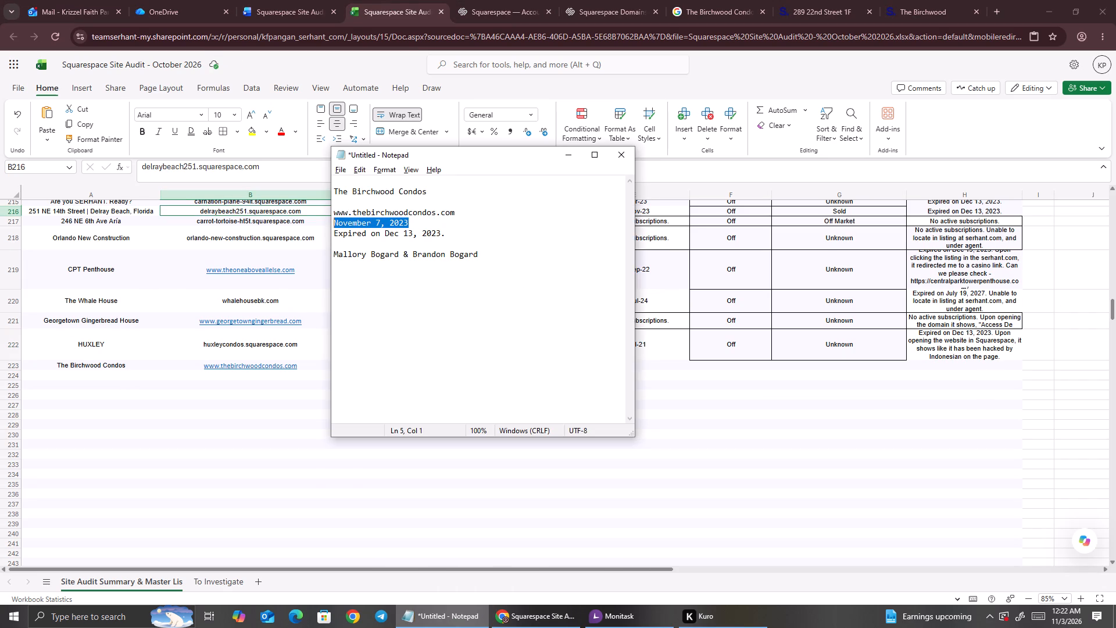
key("ctrl+c")
left_click(677, 374)
left_click(654, 362)
key("ctrl+v")
Copy "Expired on Dec 13, 2023." from the Notepad notes into The Birchwood Condos' Notes cell.
key("alt+Tab")
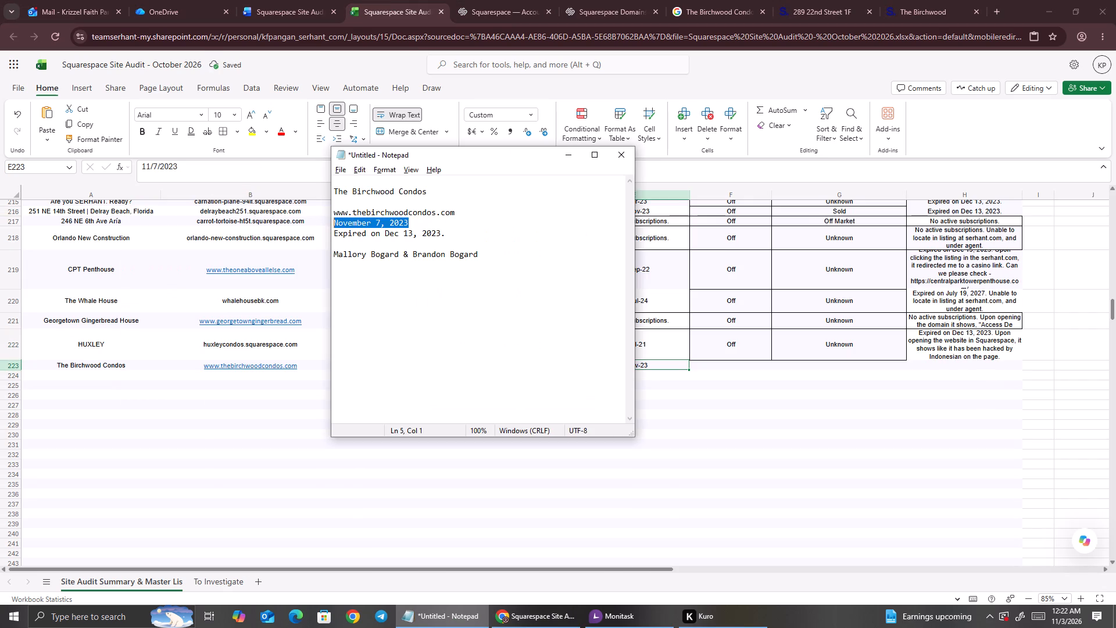
left_click_drag(464, 240, 310, 234)
key("ctrl+c")
key("alt+Tab")
left_click(958, 372)
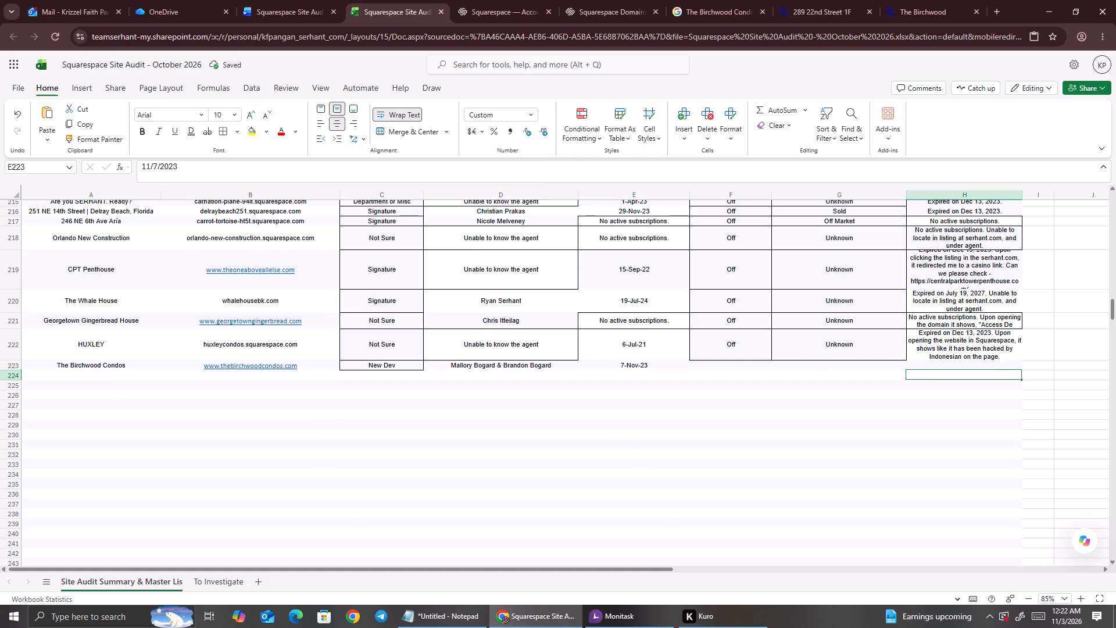
key("alt+Tab")
left_click(969, 362)
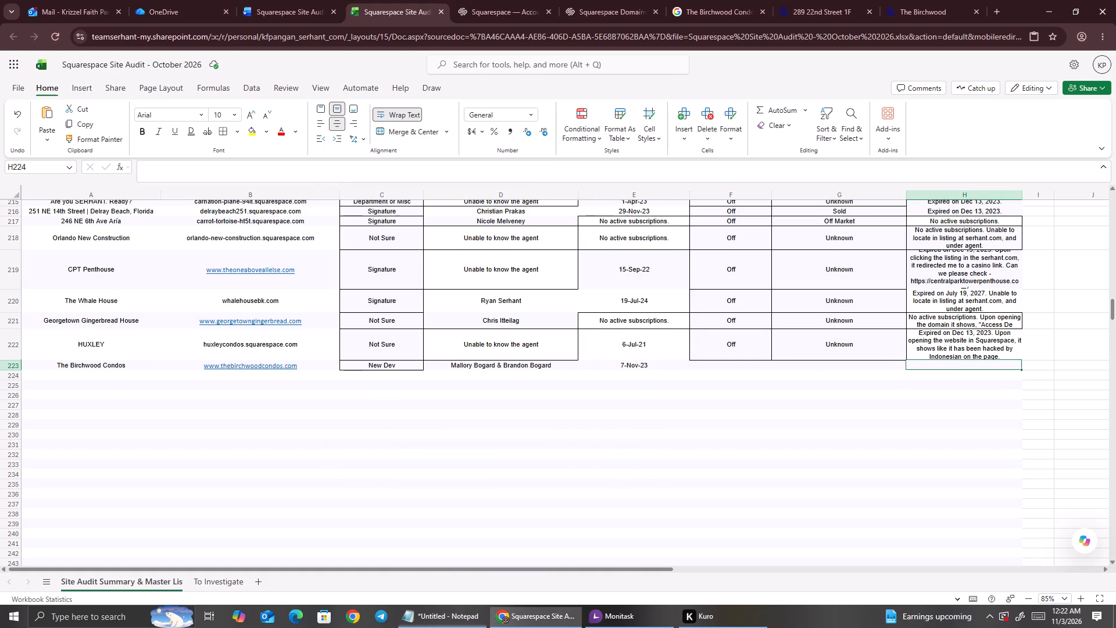
key("ctrl+v")
key("alt+Tab")
key("alt+Tab")
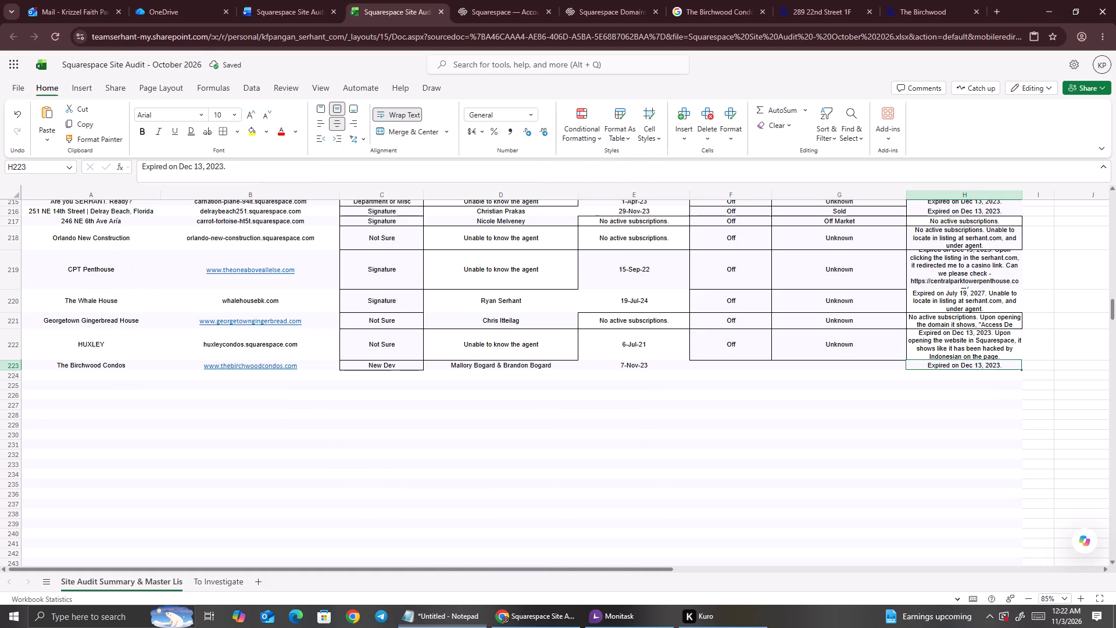
Copy HUXLEY's Auto-renew value, Off, into The Birchwood Condos' row.
left_click(746, 341)
key("ctrl+c")
left_click(744, 363)
key("ctrl+v")
Copy HUXLEY's listing status cell into The Birchwood Condos' row and change the copied value to Active.
left_click(868, 343)
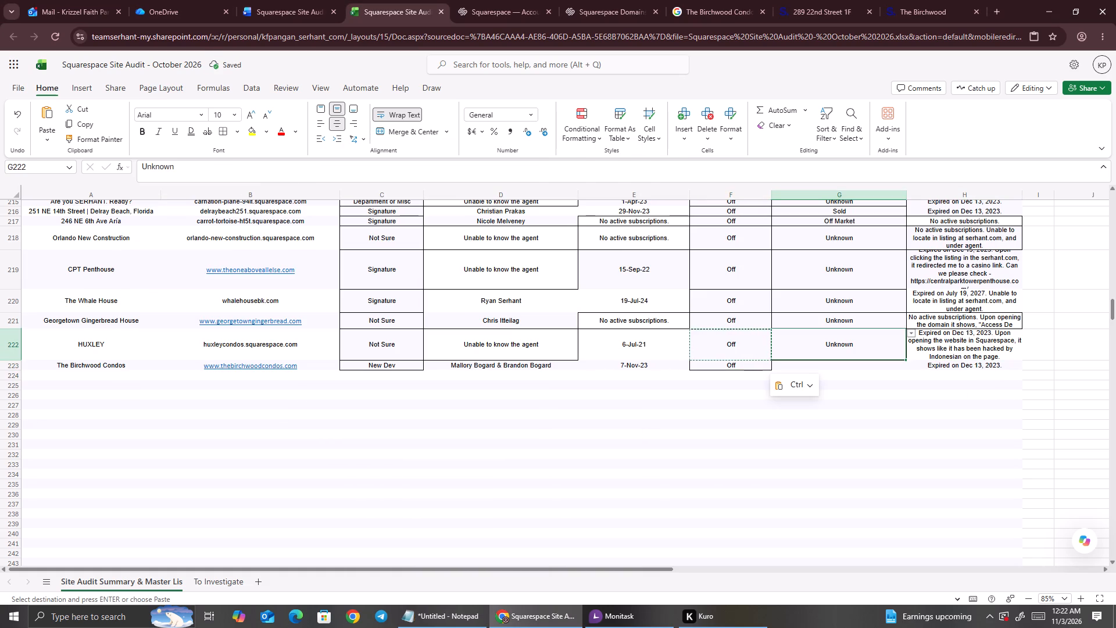
left_click(852, 369)
left_click(861, 343)
key("ctrl+c")
left_click(856, 362)
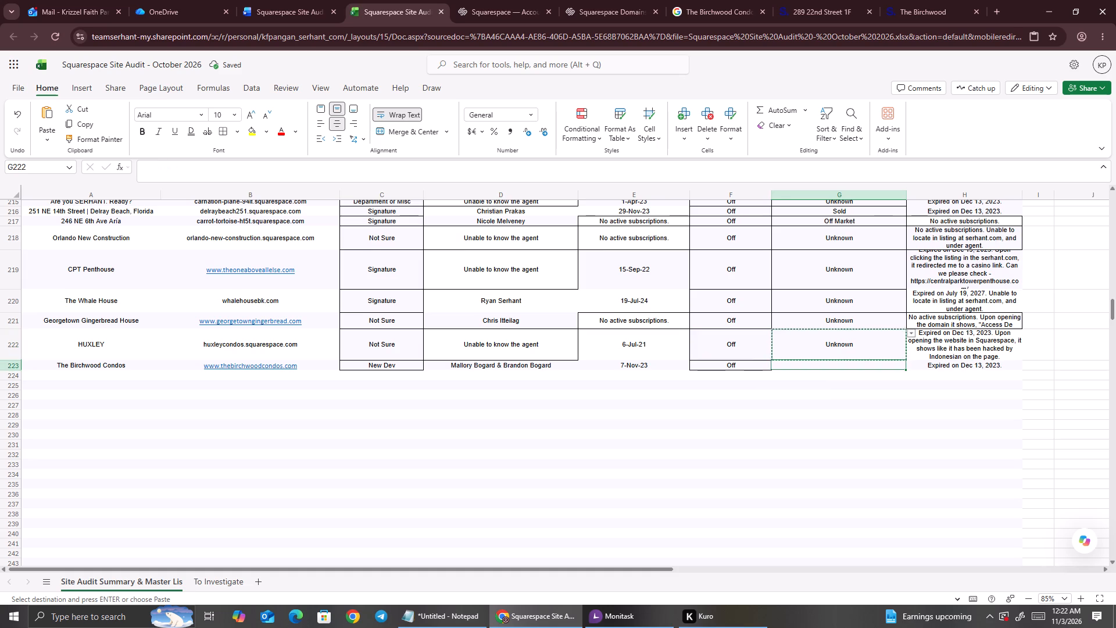
key("ctrl+v")
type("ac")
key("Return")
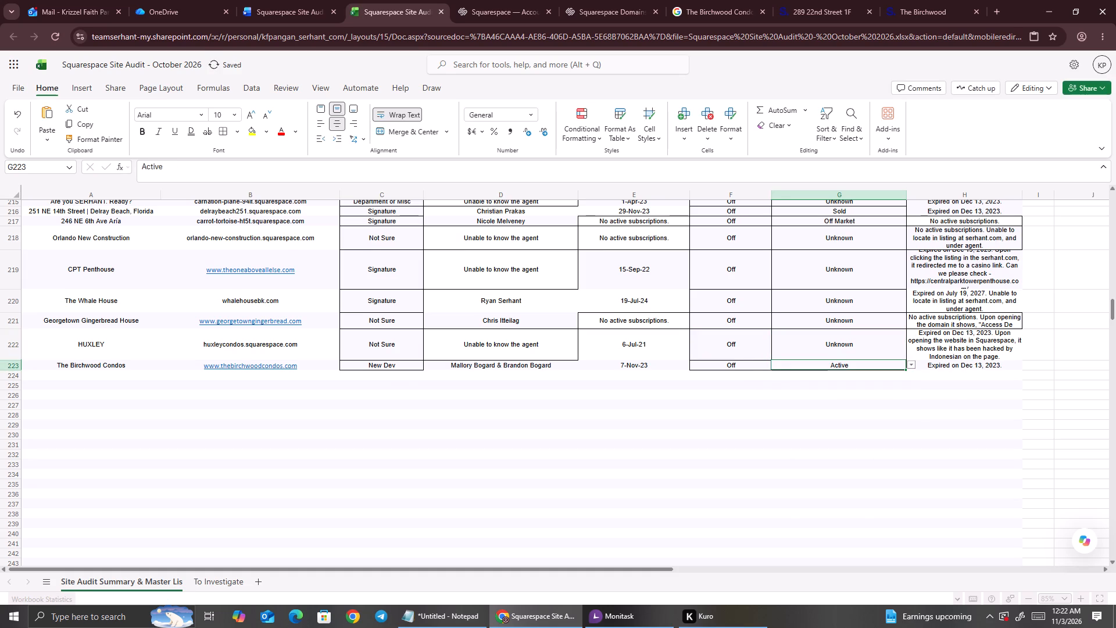
Return to the Serhant dashboard in Squarespace and look over its list of sites.
left_click(493, 0)
left_click(573, 0)
left_click(496, 0)
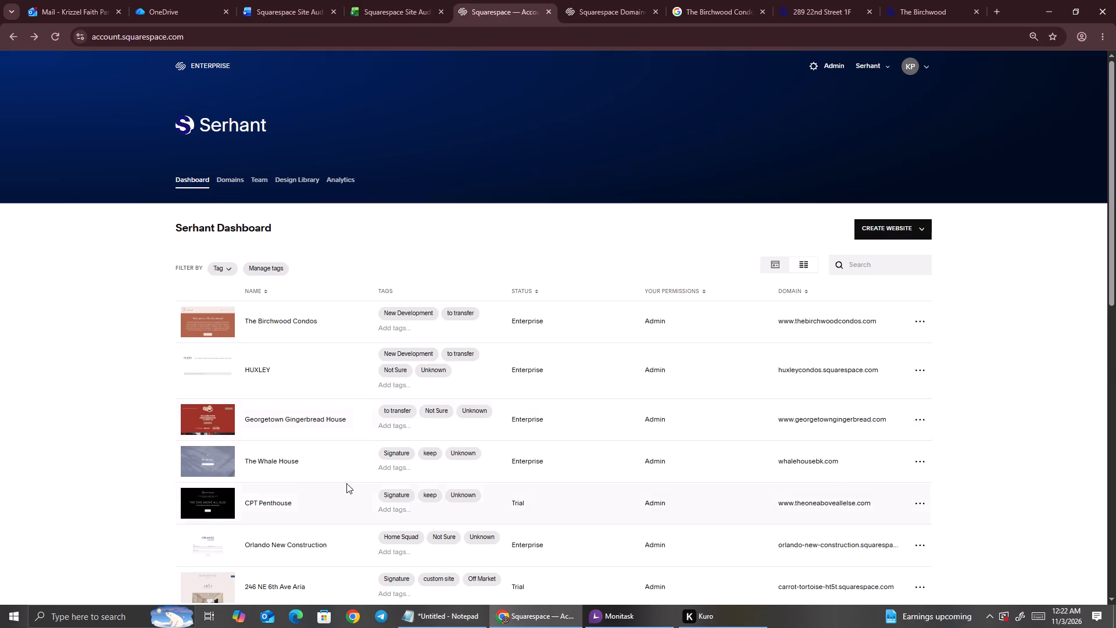
scroll(346, 479, "down", 2)
scroll(399, 446, "down", 2)
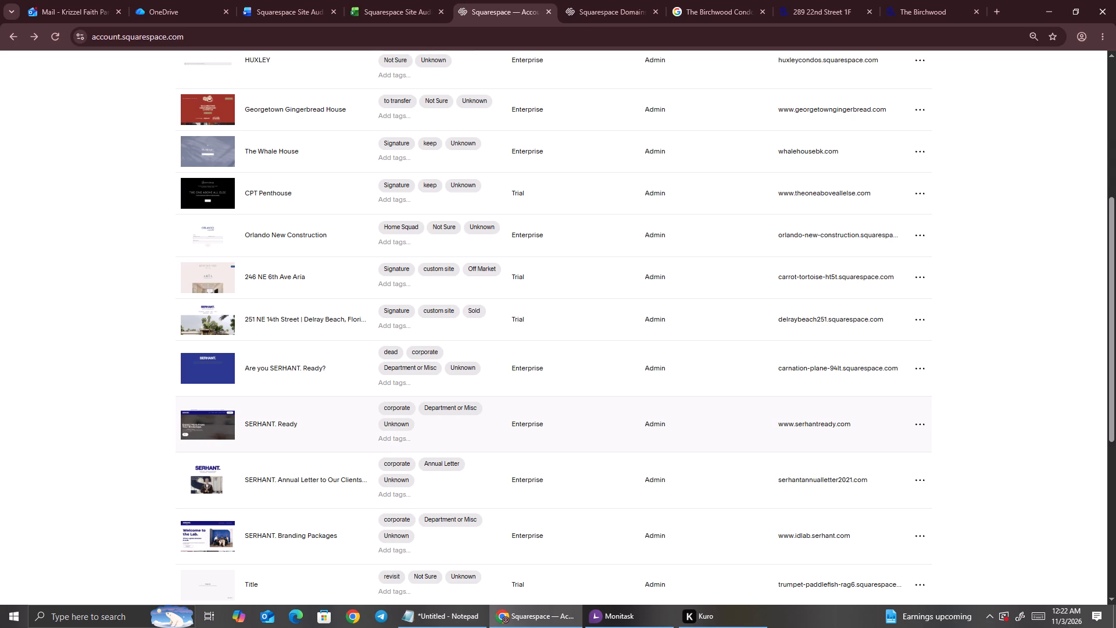
scroll(406, 423, "down", 1)
scroll(425, 355, "up", 5)
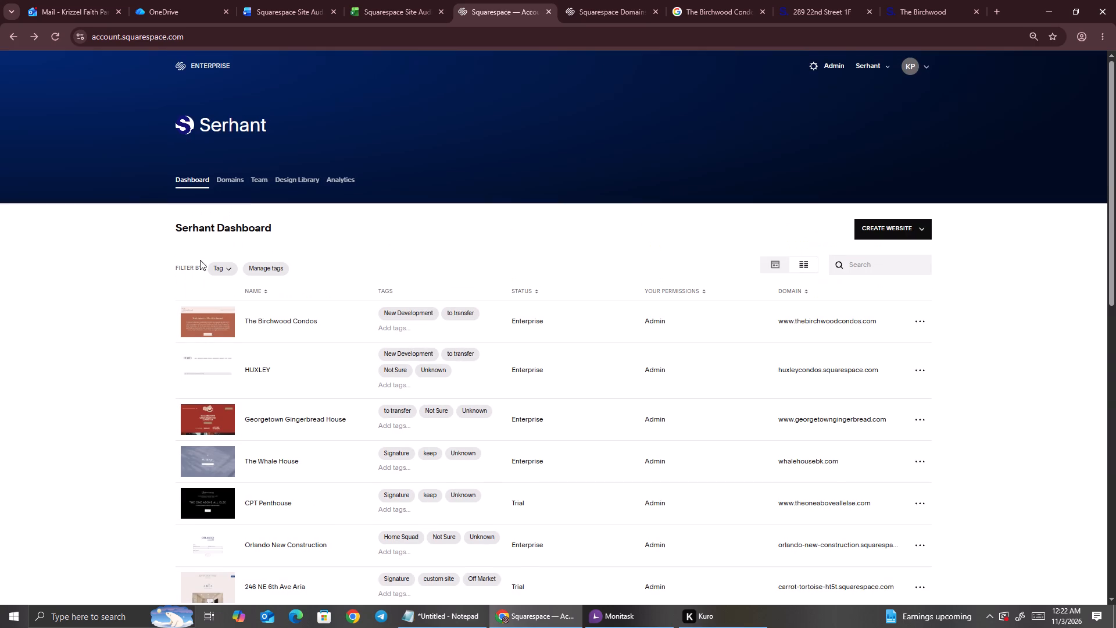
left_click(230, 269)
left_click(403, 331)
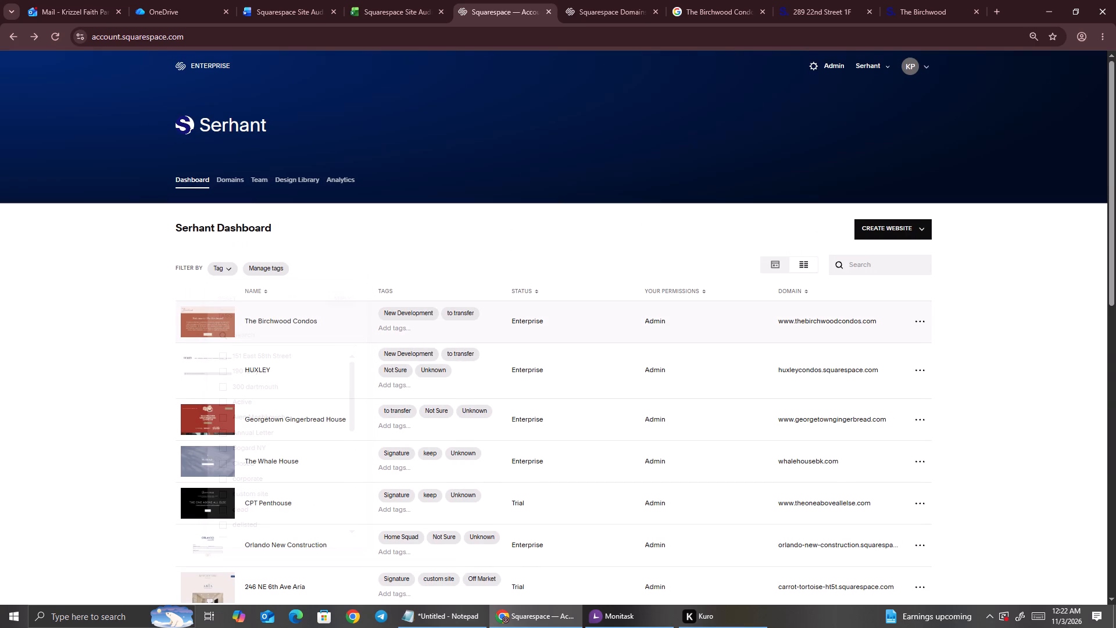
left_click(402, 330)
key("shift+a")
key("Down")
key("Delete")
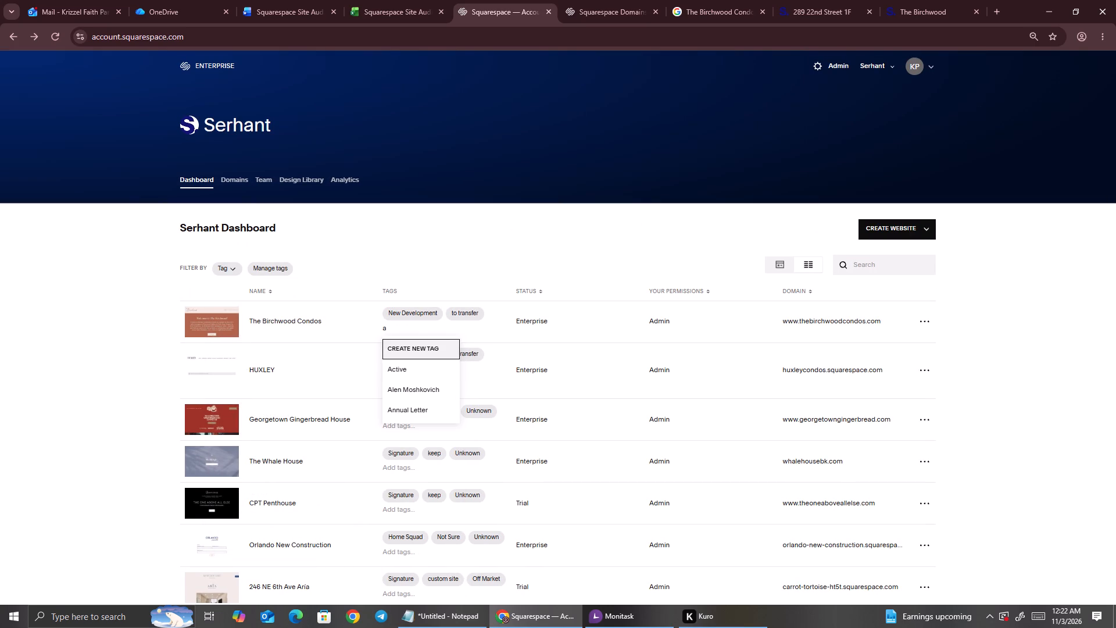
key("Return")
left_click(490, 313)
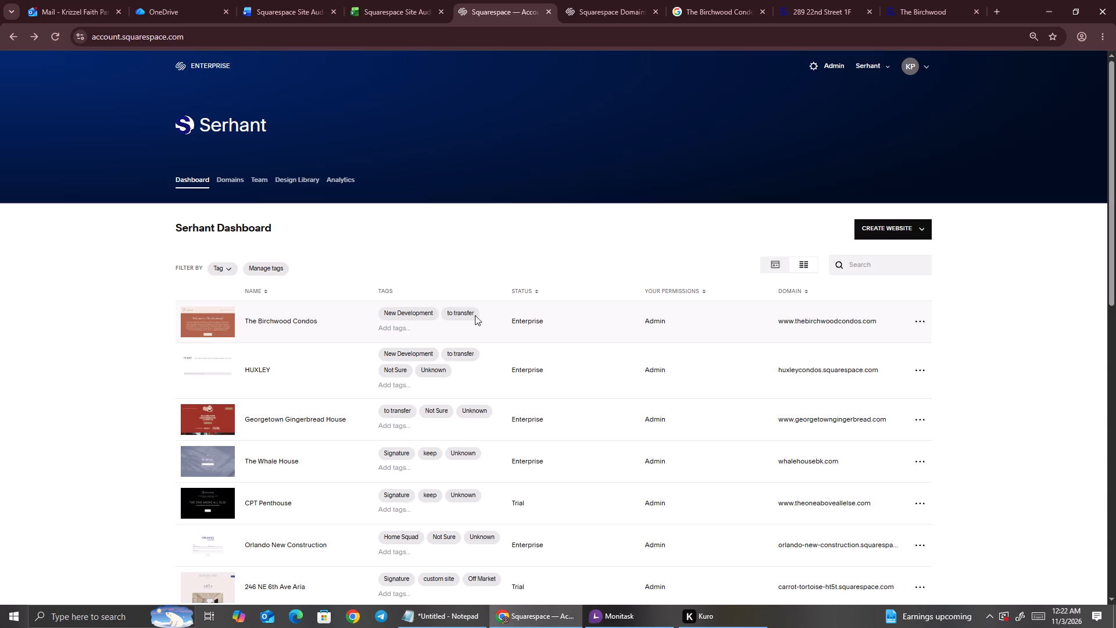
Add the existing Active tag to The Birchwood Condos on the Serhant dashboard.
left_click(404, 325)
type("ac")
left_click(394, 365)
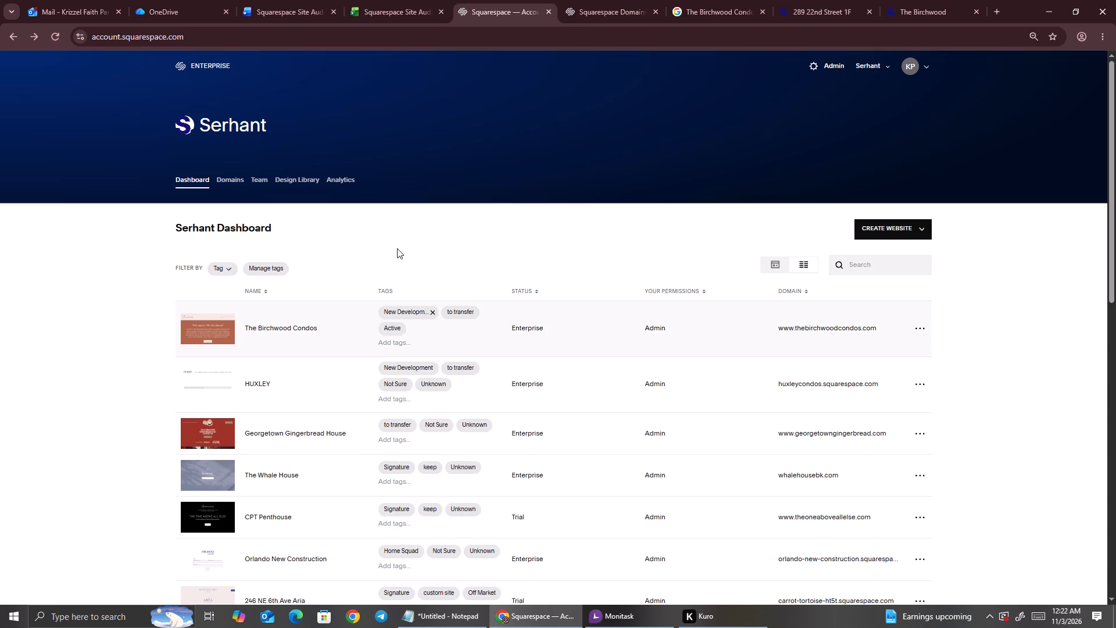
left_click(397, 248)
scroll(388, 414, "down", 5)
scroll(403, 404, "up", 4)
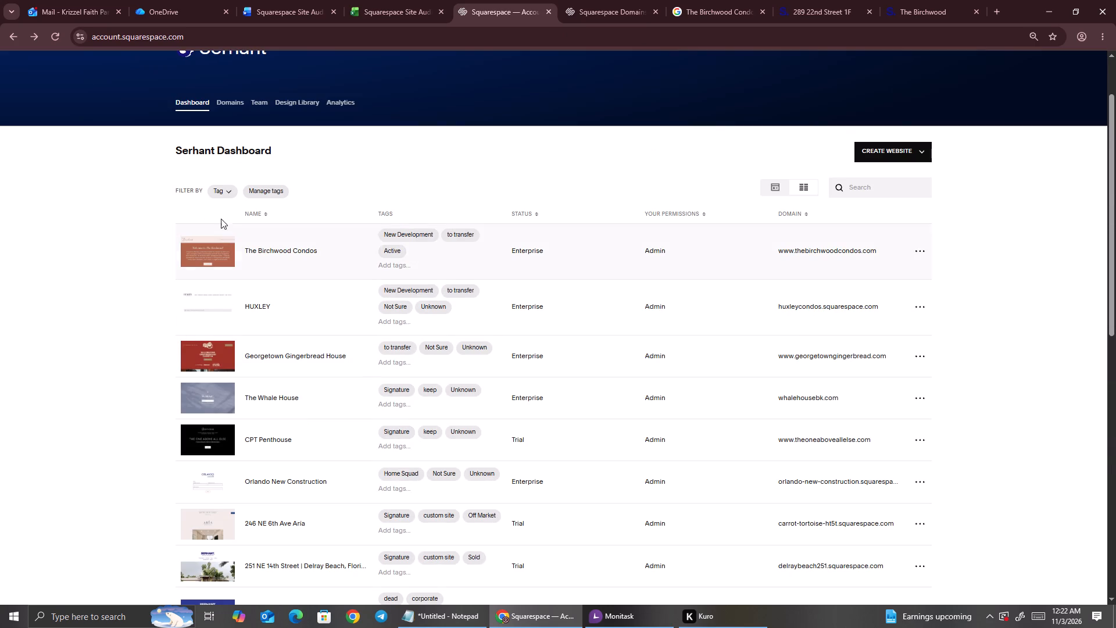
Select the entire site table in the audit workbook and apply all borders to its cells.
left_click(414, 0)
scroll(152, 426, "up", 2)
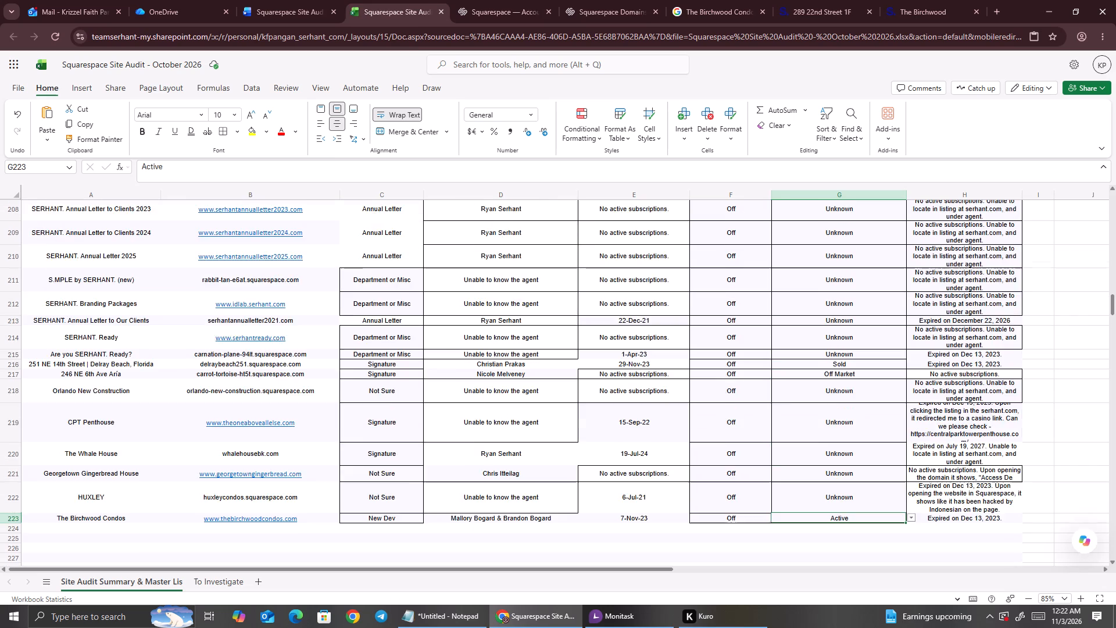
scroll(171, 364, "up", 3)
left_click(175, 424)
key("ctrl+a")
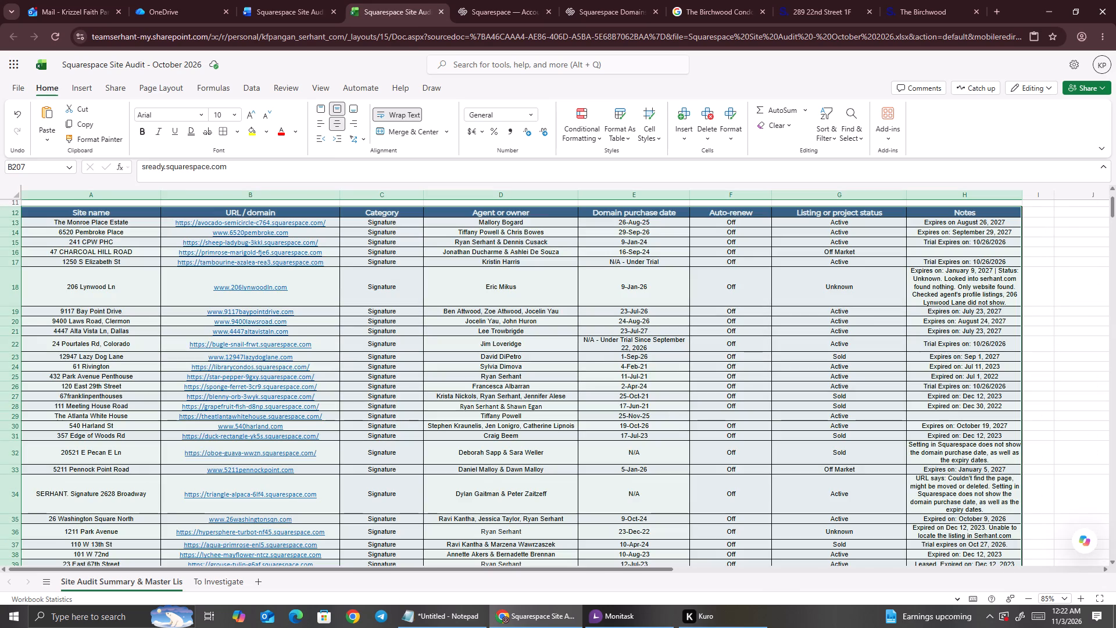
left_click(342, 107)
left_click(335, 119)
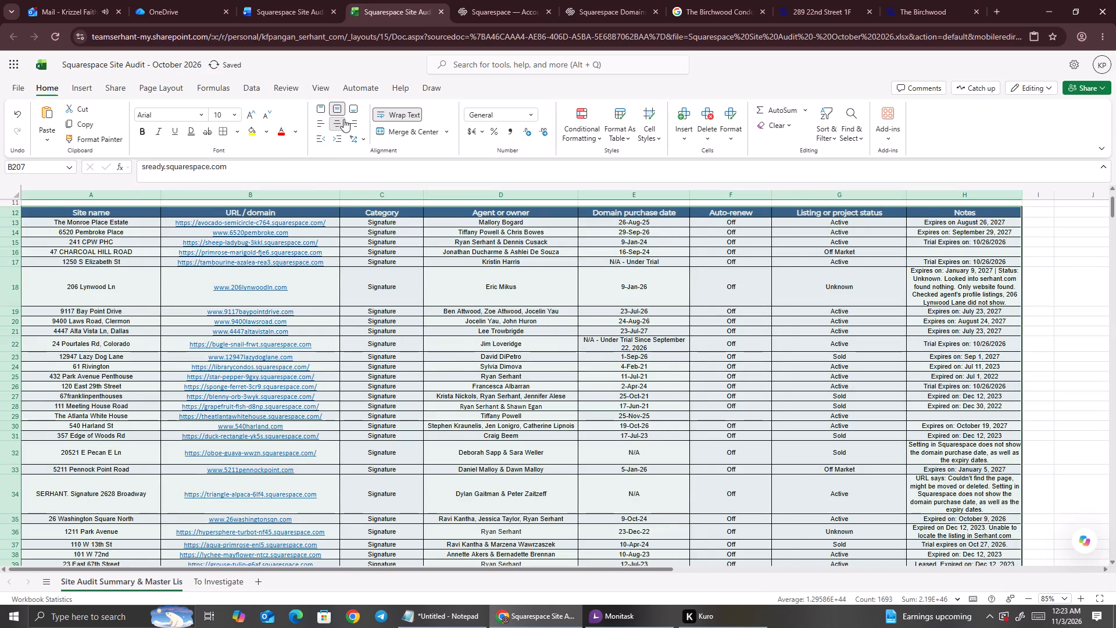
left_click(395, 116)
left_click(244, 131)
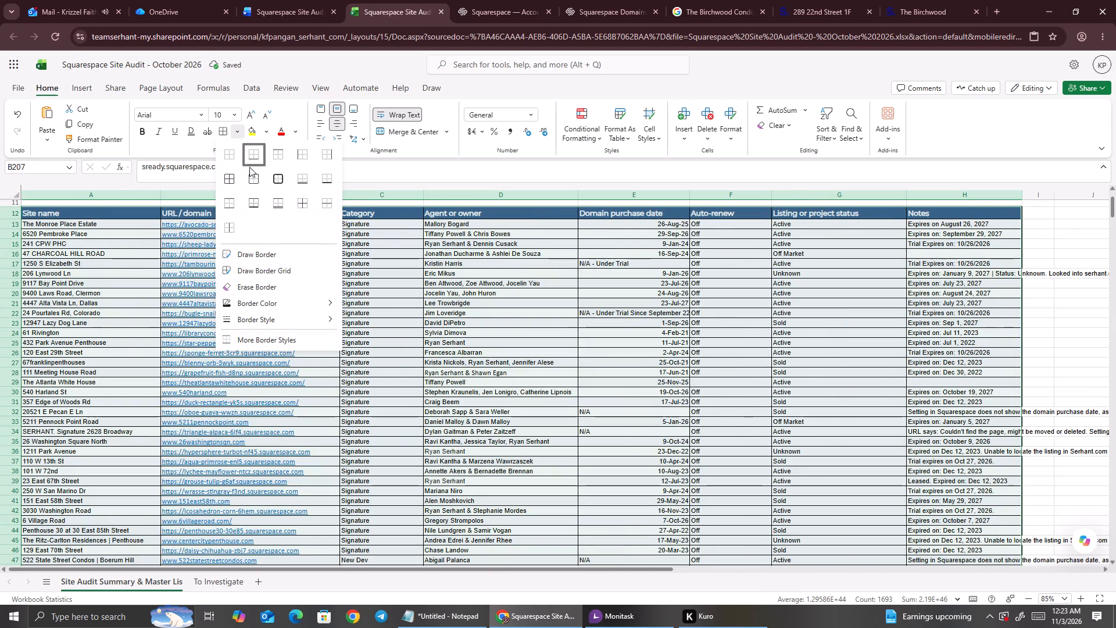
left_click(223, 181)
Centre the site table's text horizontally and vertically, turn on text wrapping, and check the formatting further down.
left_click(323, 125)
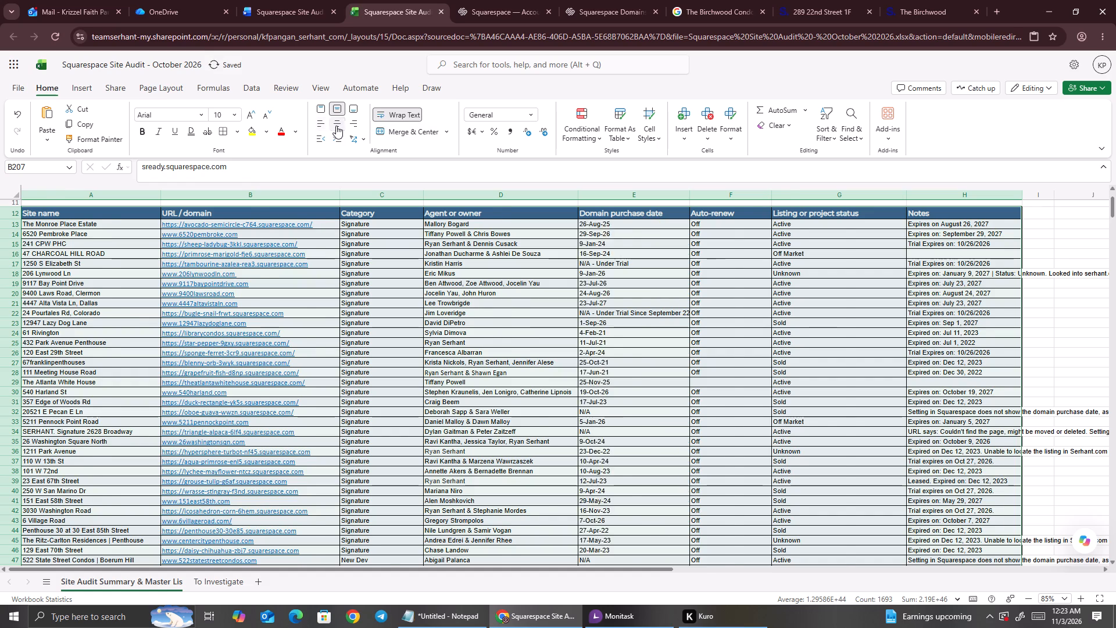
left_click(336, 126)
left_click(338, 109)
left_click(338, 109)
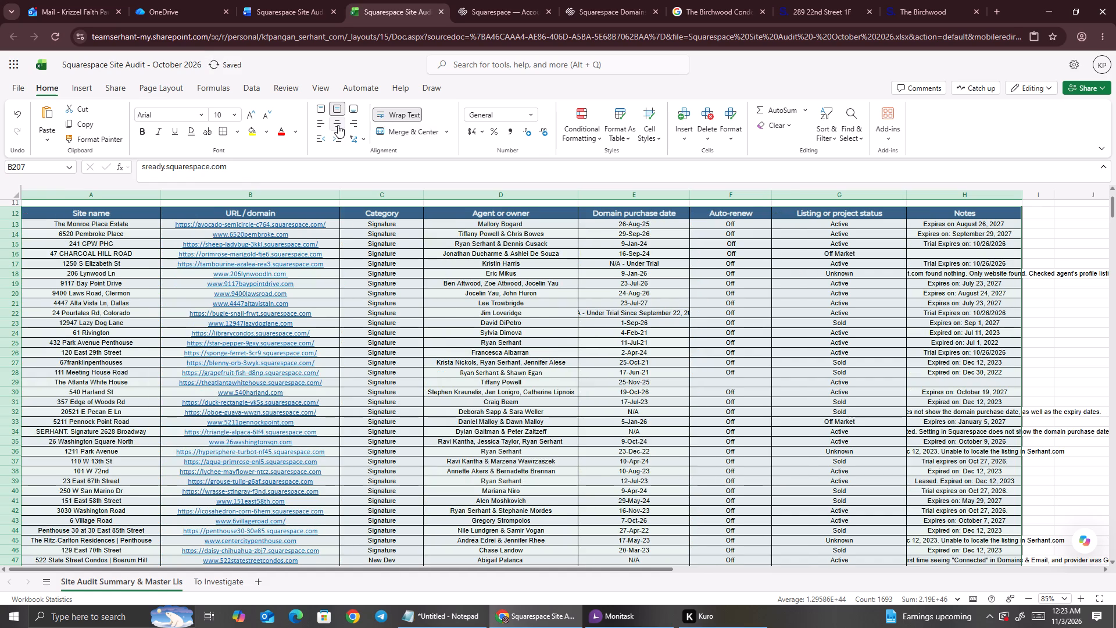
left_click(338, 125)
left_click(338, 125)
left_click(338, 125)
left_click(403, 118)
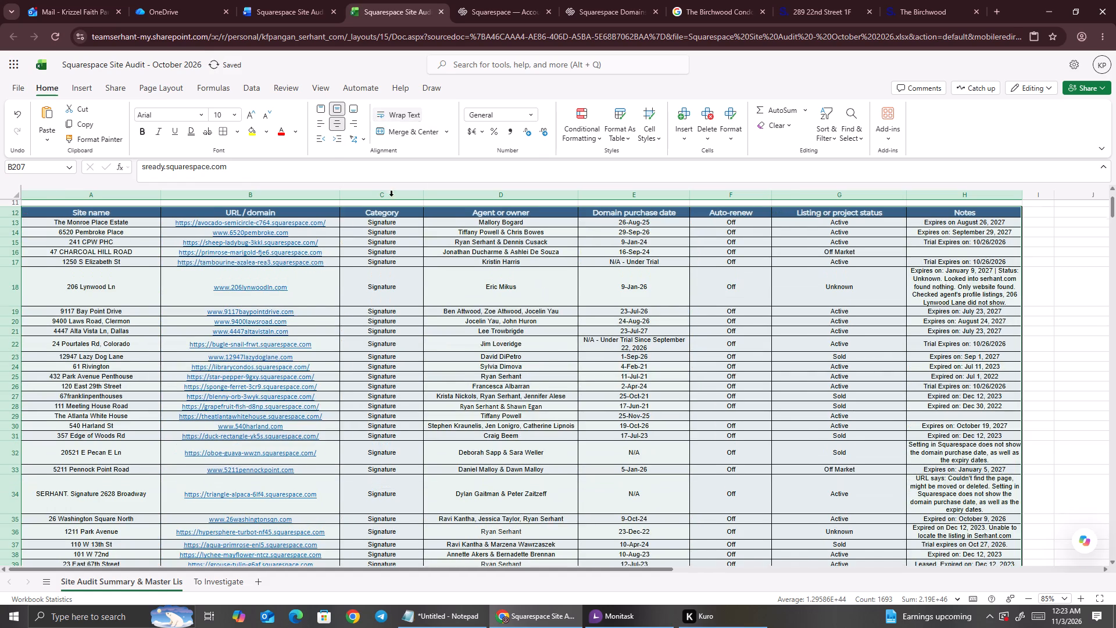
scroll(399, 287, "down", 14)
scroll(412, 475, "down", 3)
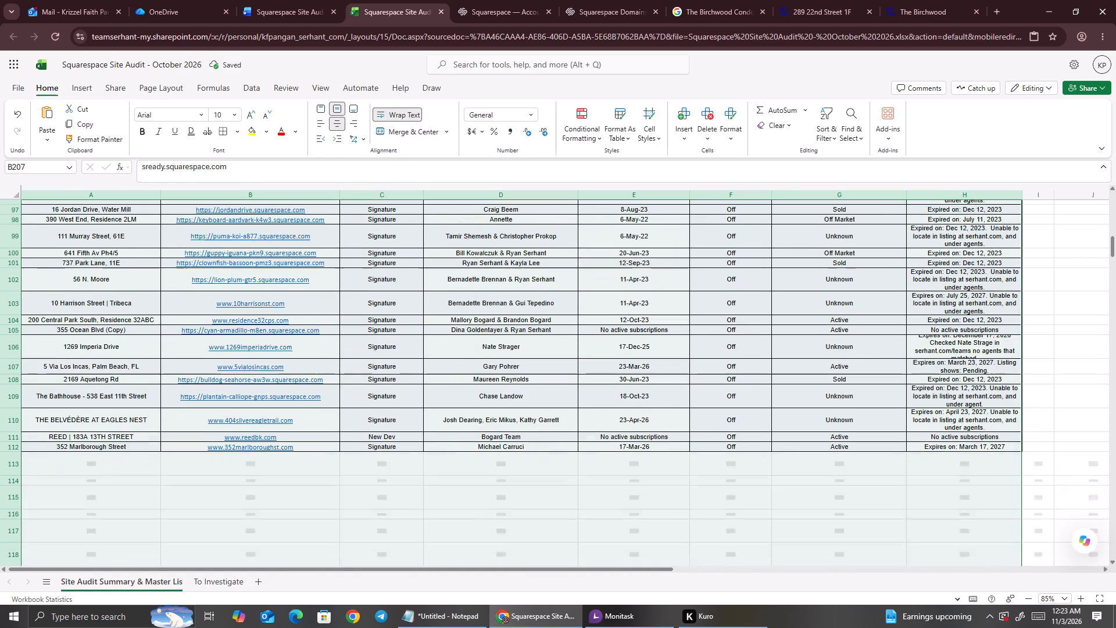
left_click(369, 498)
Select all the site names from The Monroe Place Estate to the table's last row to check their count.
scroll(228, 487, "up", 20)
scroll(228, 487, "up", 2)
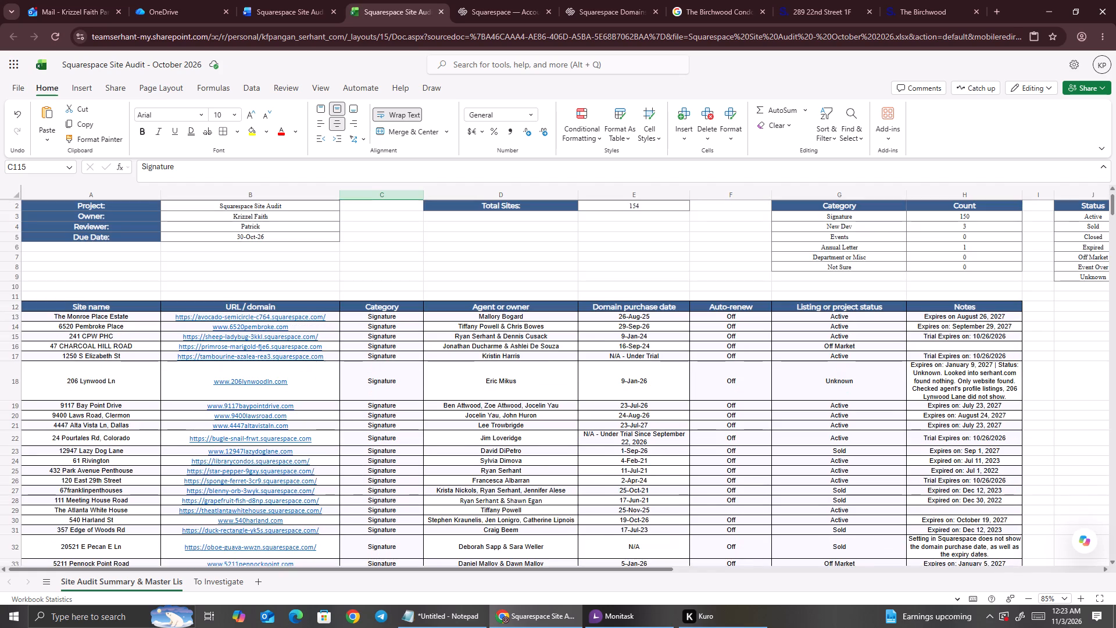
scroll(185, 398, "up", 2)
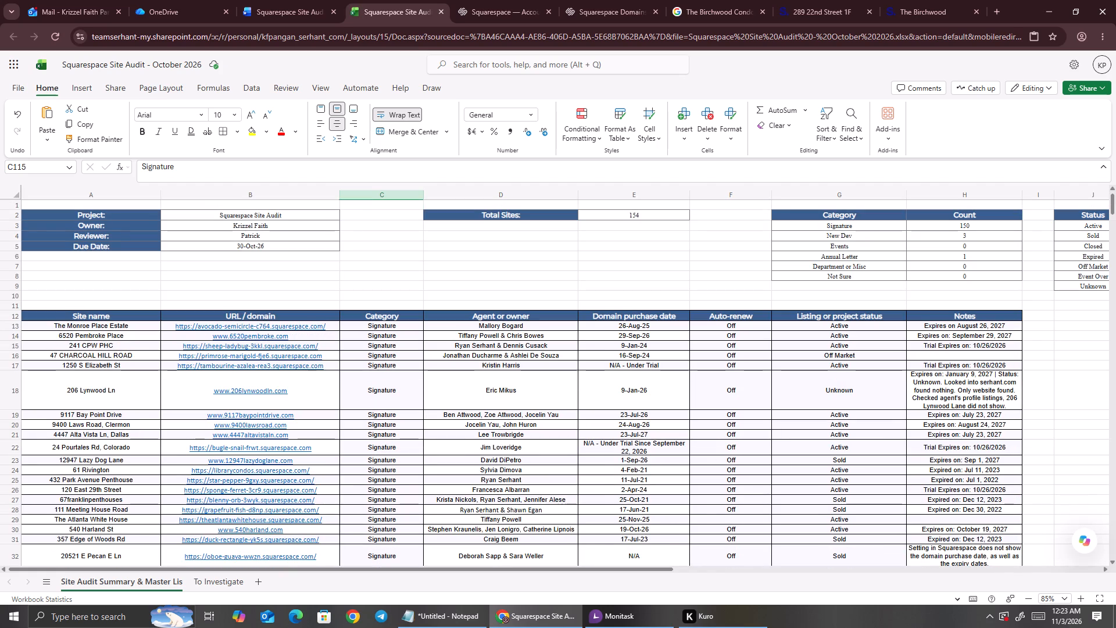
left_click_drag(144, 326, 148, 577)
scroll(152, 487, "down", 4)
scroll(148, 561, "down", 9)
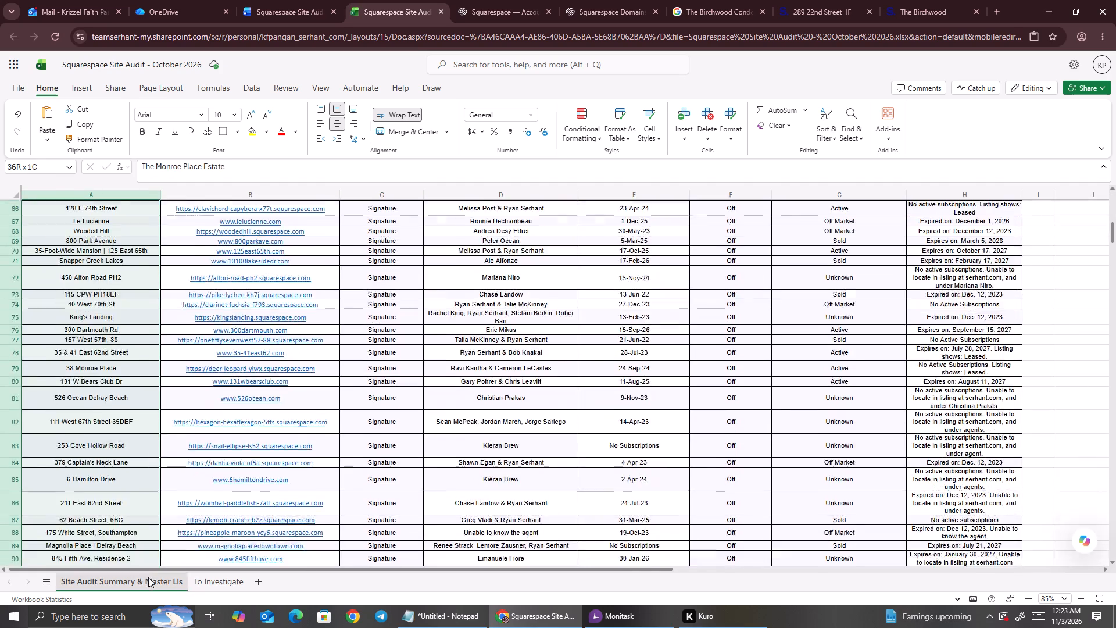
left_click_drag(148, 577, 145, 549)
scroll(148, 569, "down", 16)
scroll(145, 549, "down", 8)
left_click_drag(145, 549, 137, 416)
scroll(145, 549, "down", 4)
scroll(516, 495, "up", 4)
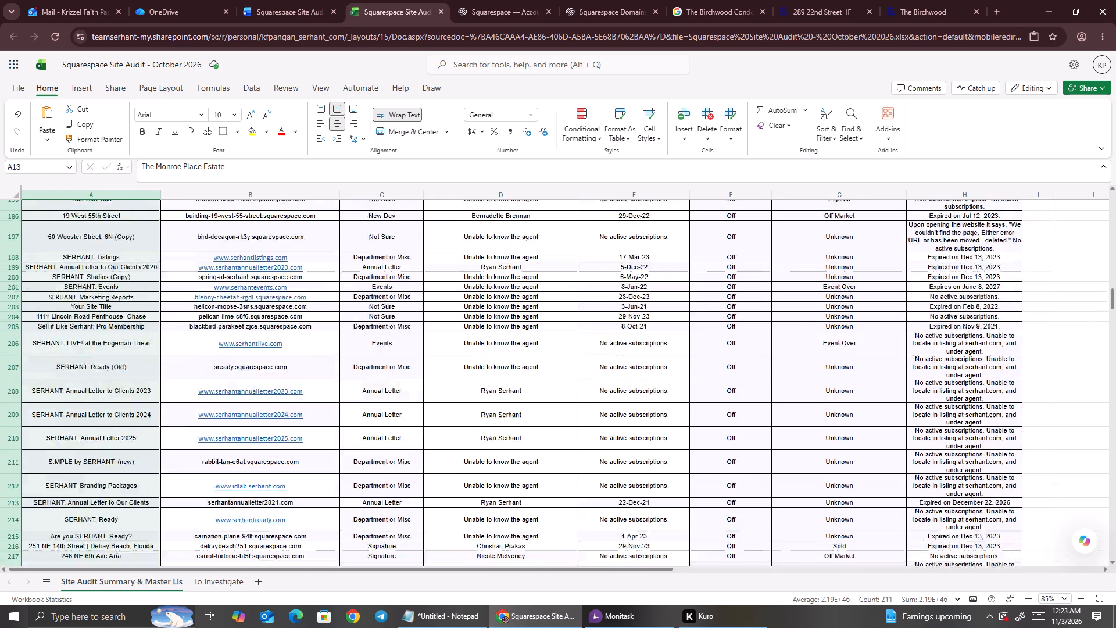
Set the Total Sites value at the top of the audit workbook to 211.
scroll(518, 485, "up", 20)
scroll(518, 485, "up", 12)
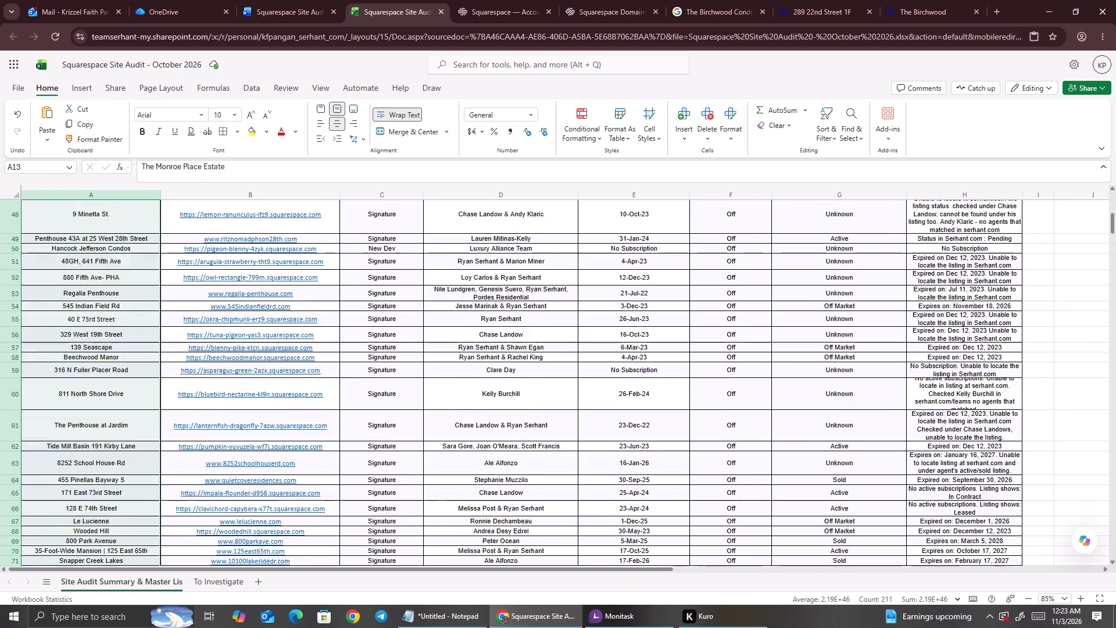
scroll(676, 414, "up", 12)
left_click(664, 215)
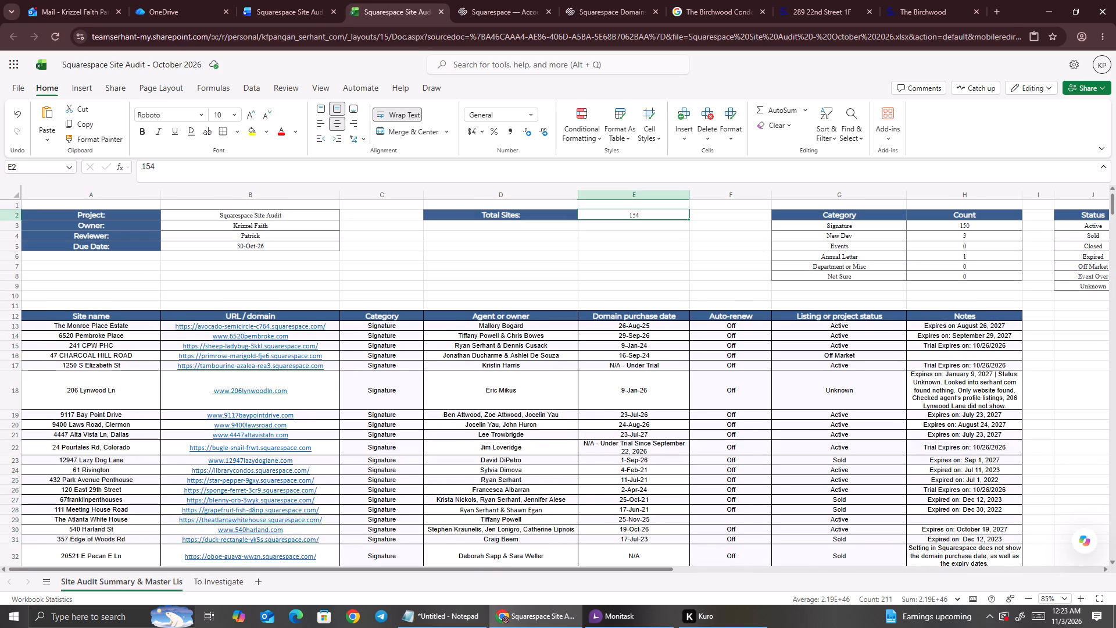
key("BackSpace")
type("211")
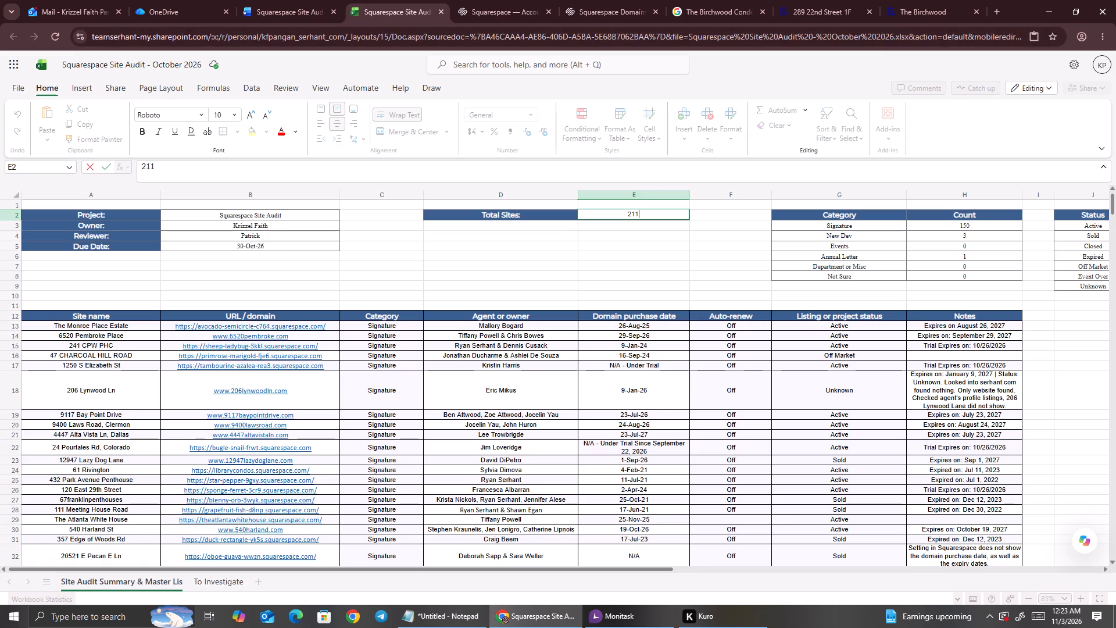
scroll(732, 457, "up", 3)
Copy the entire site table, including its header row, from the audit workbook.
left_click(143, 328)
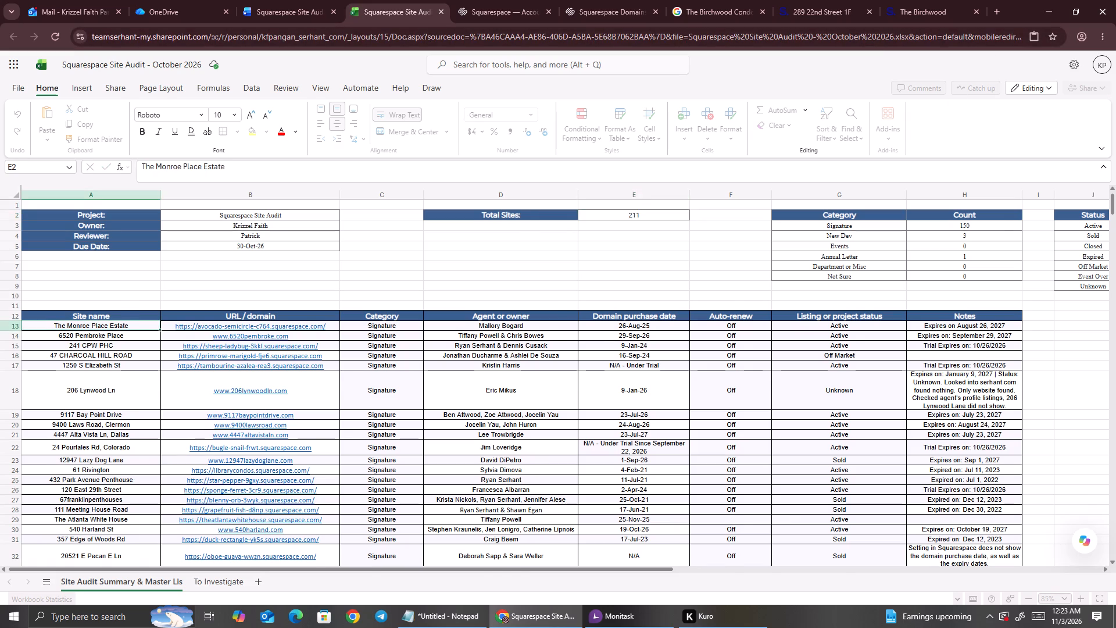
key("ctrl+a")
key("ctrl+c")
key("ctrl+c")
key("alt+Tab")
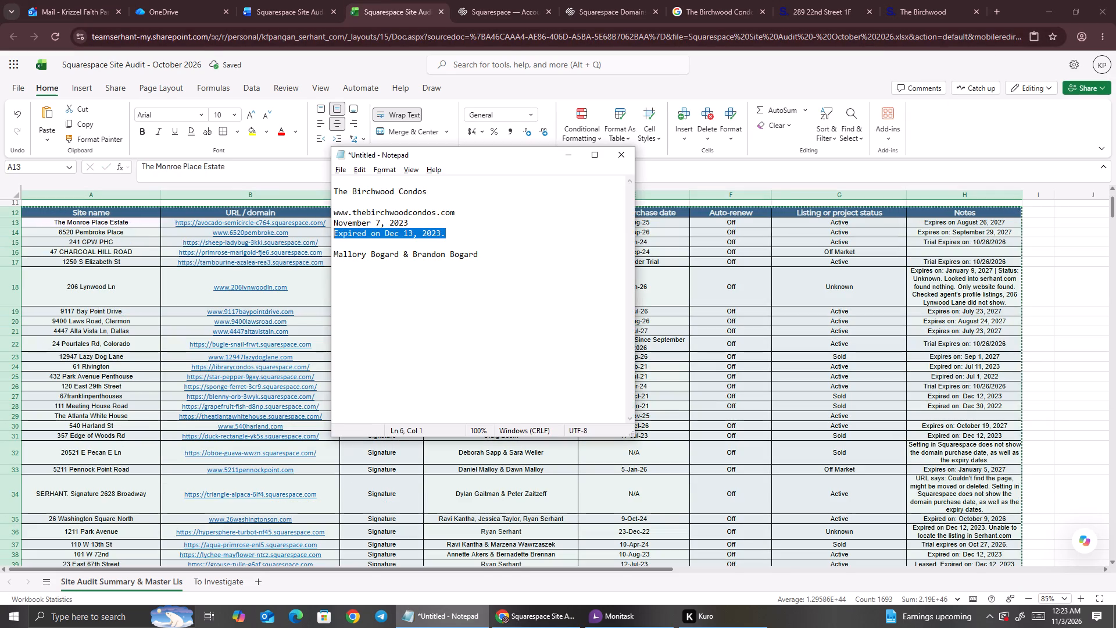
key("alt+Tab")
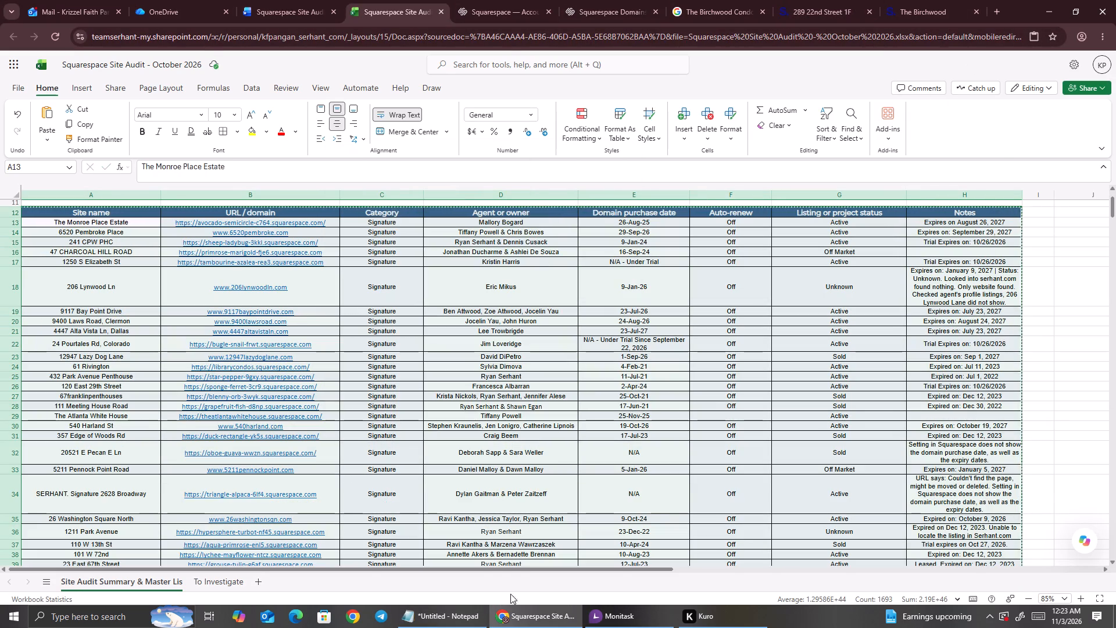